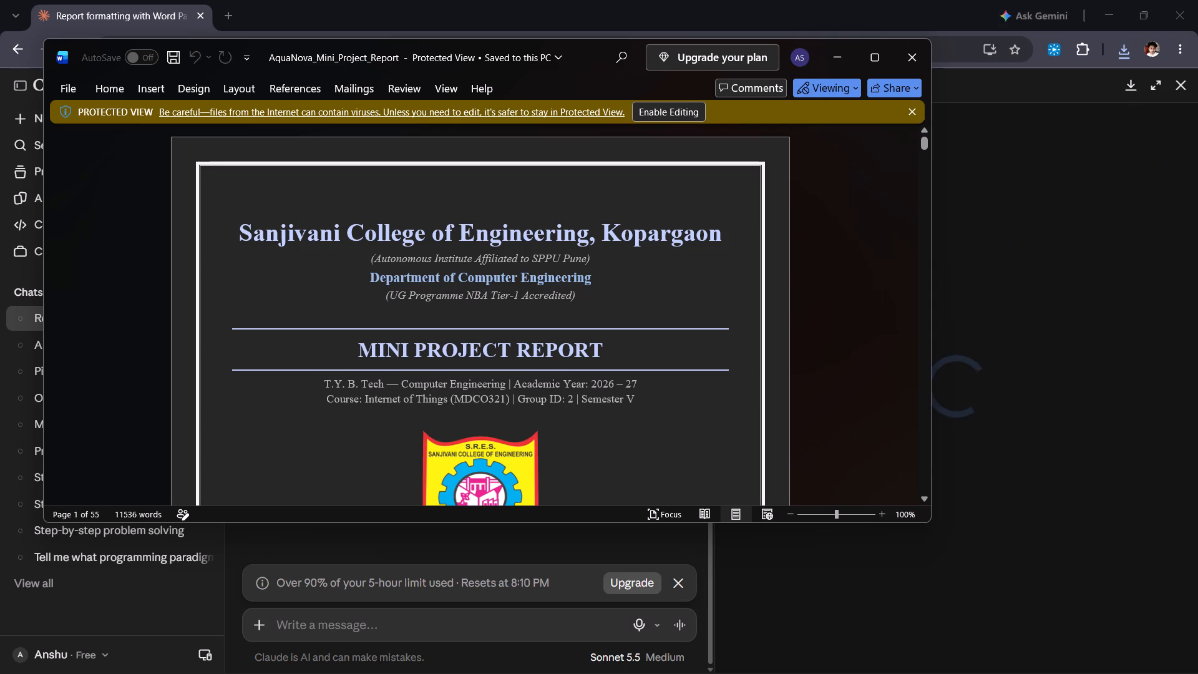
Review the report's cover page and certificate page, checking project title, student details, guide and date fields.
{"action": "scroll", "coordinate": [690, 307], "scroll_direction": "down", "scroll_amount": 8}
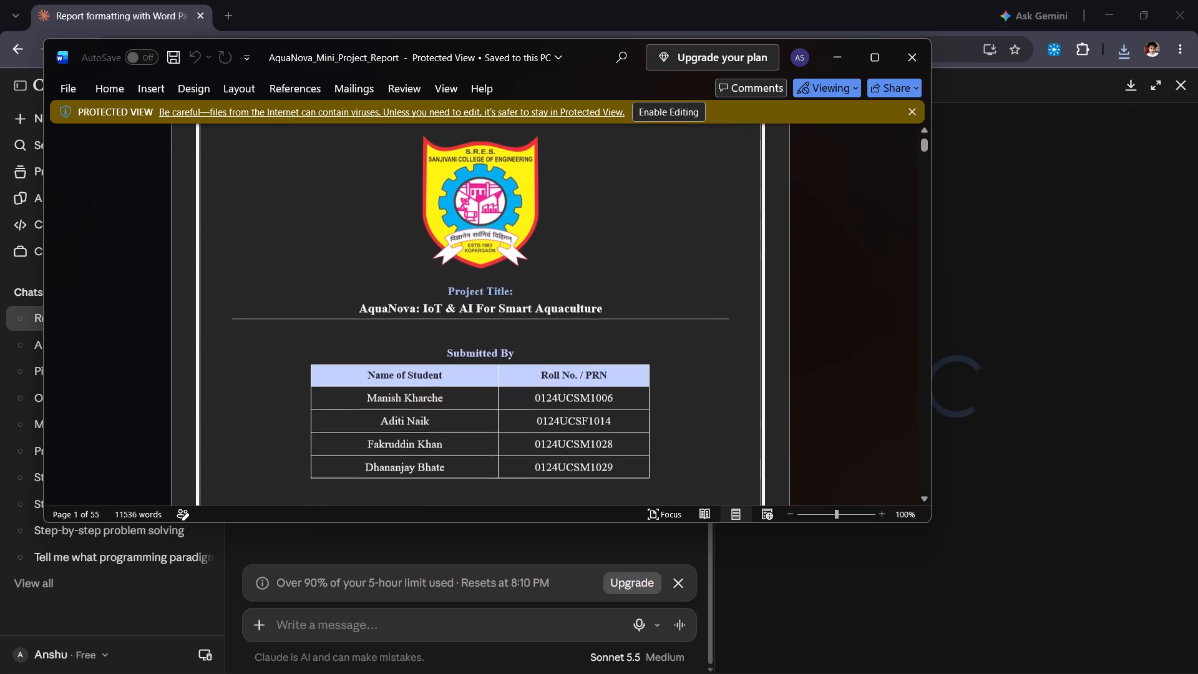
{"action": "scroll", "coordinate": [696, 305], "scroll_direction": "down", "scroll_amount": 10}
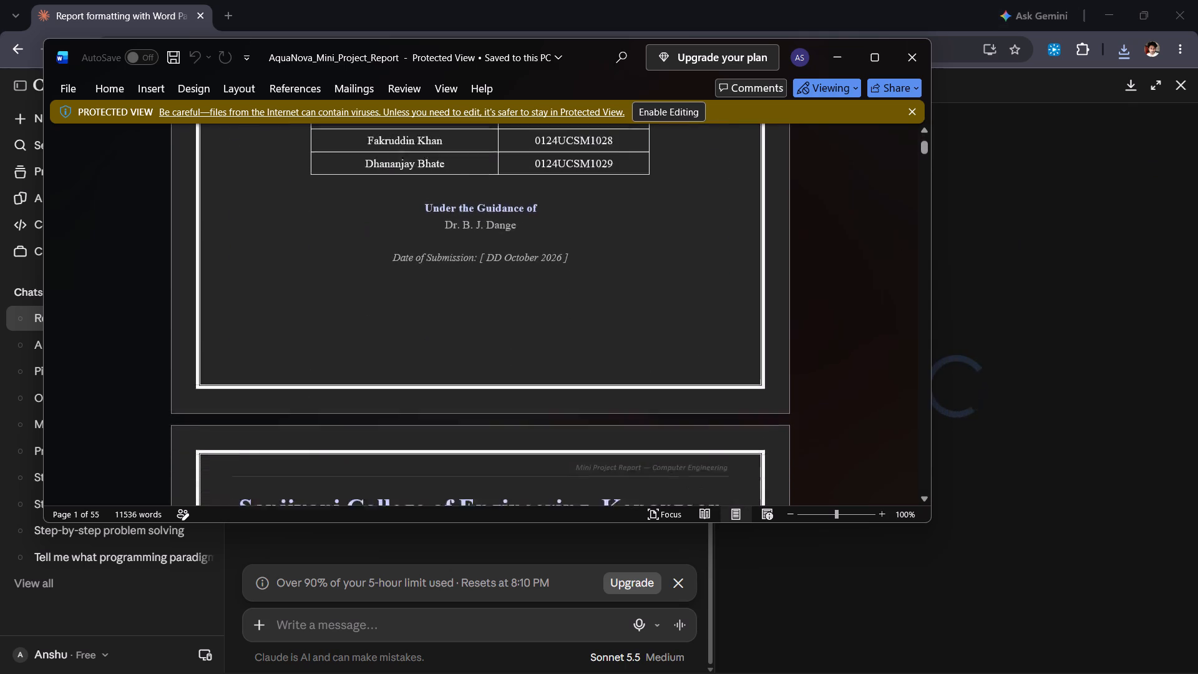
{"action": "scroll", "coordinate": [696, 305], "scroll_direction": "down", "scroll_amount": 10}
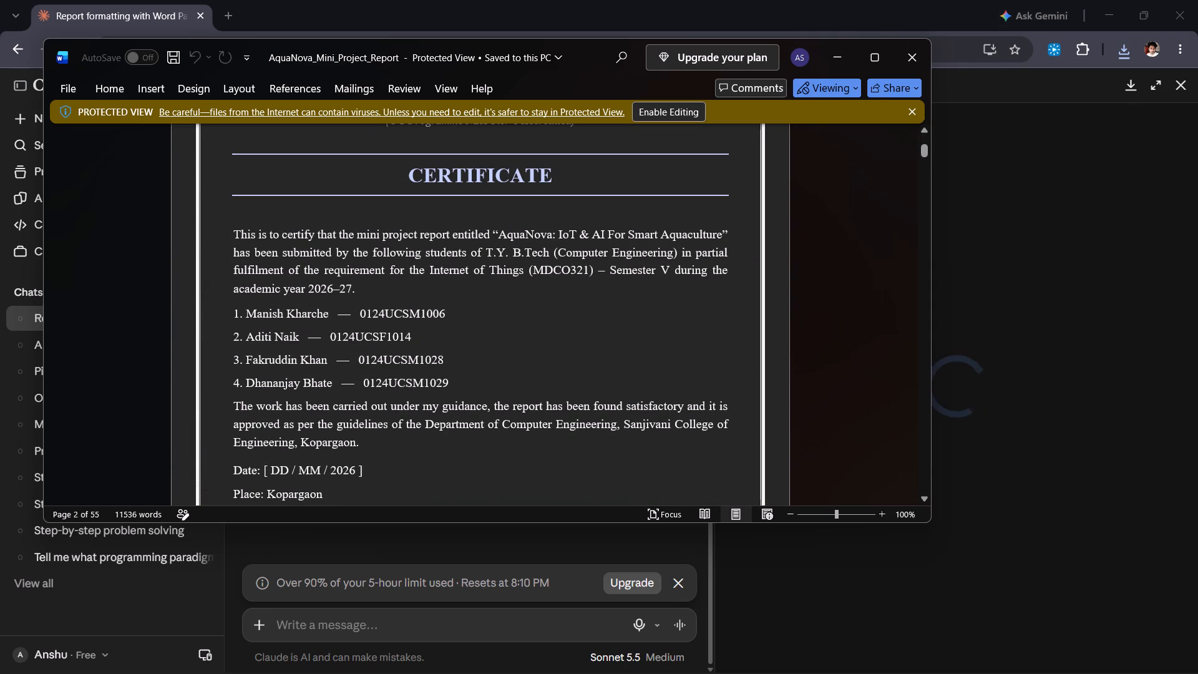
{"action": "scroll", "coordinate": [708, 297], "scroll_direction": "down", "scroll_amount": 4}
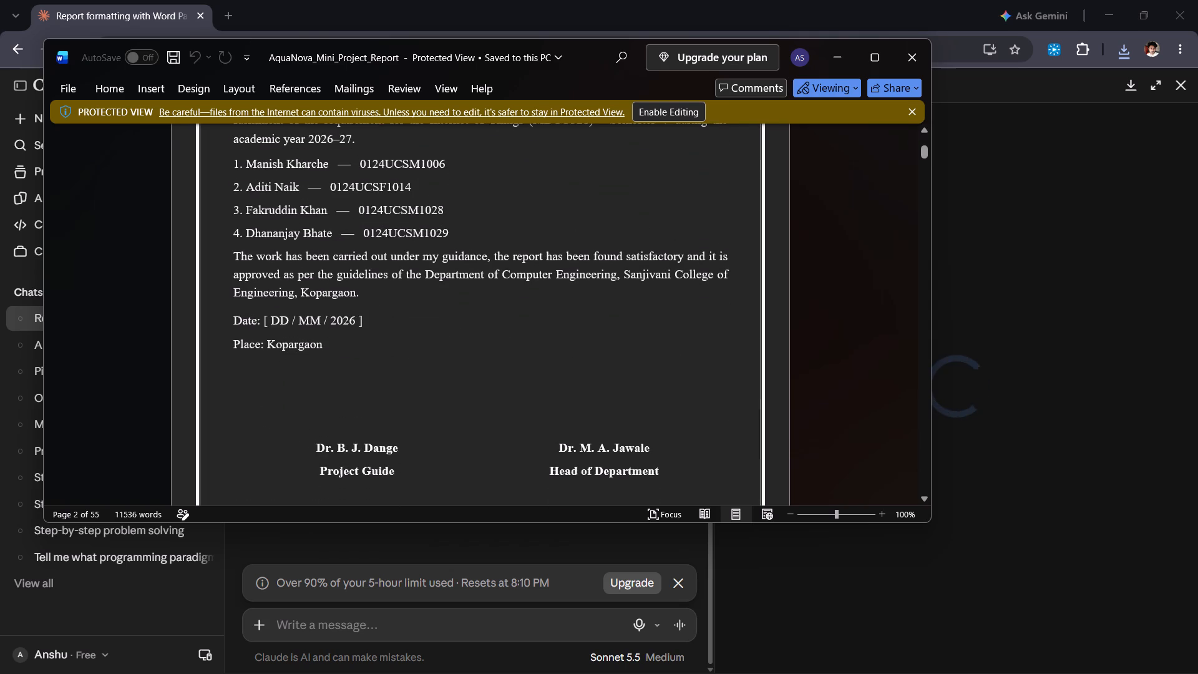
{"action": "scroll", "coordinate": [708, 297], "scroll_direction": "up", "scroll_amount": 3}
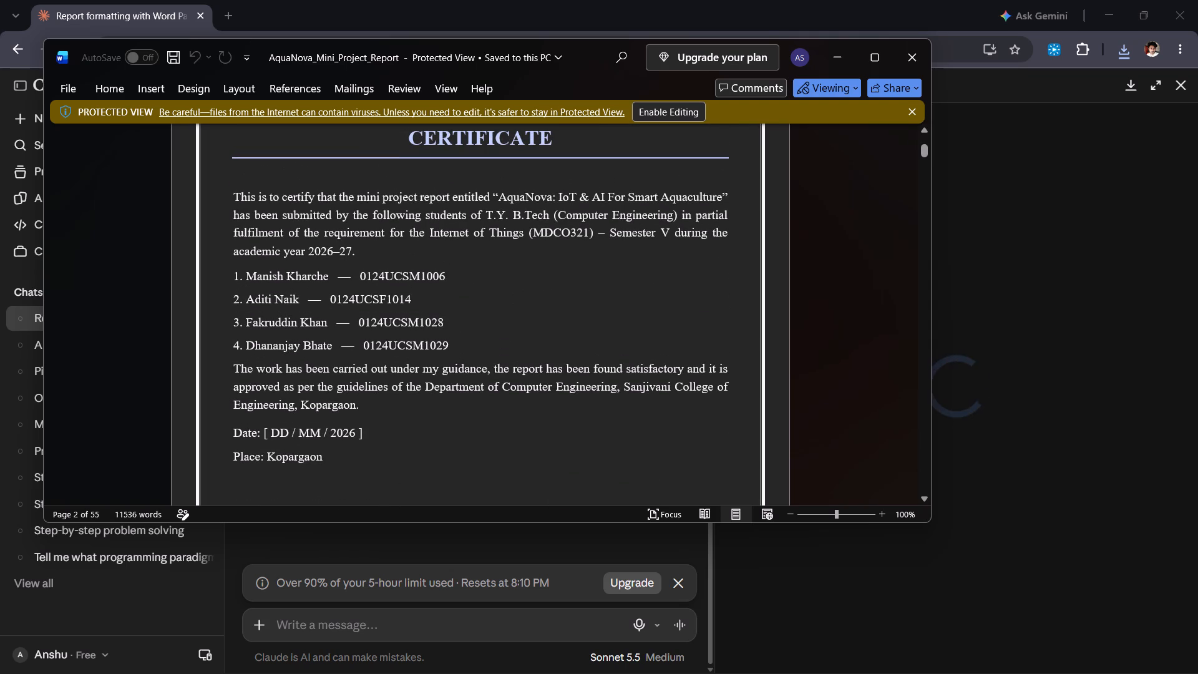
{"action": "scroll", "coordinate": [614, 301], "scroll_direction": "down", "scroll_amount": 7}
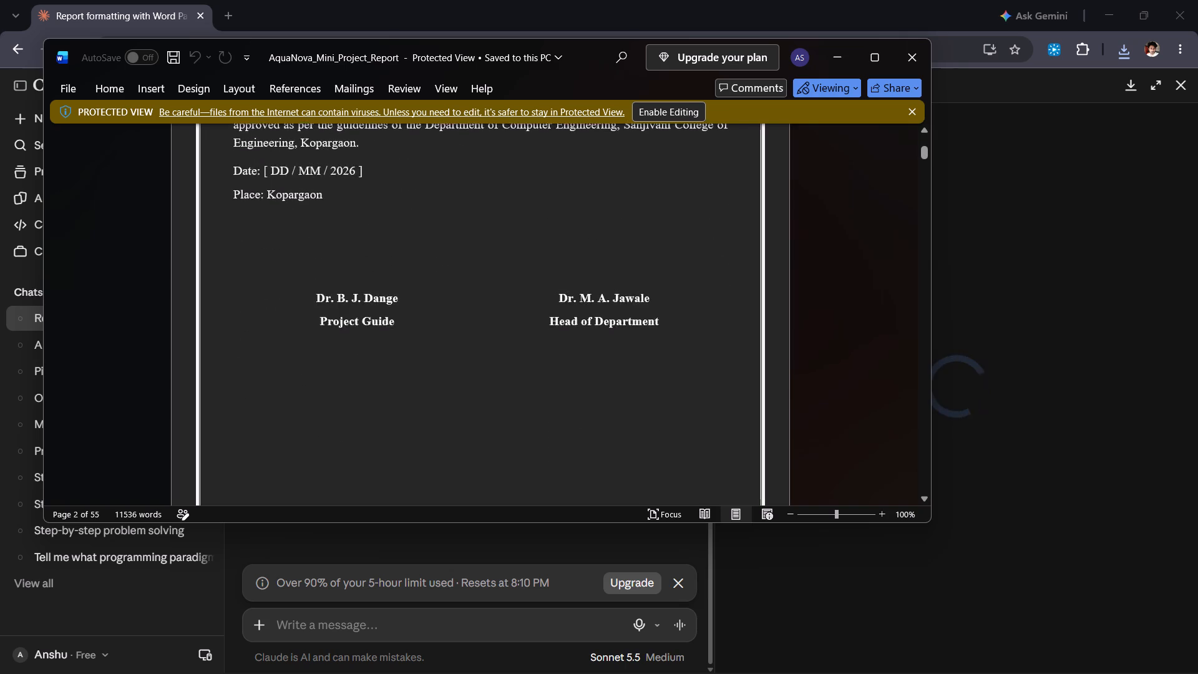
{"action": "scroll", "coordinate": [611, 301], "scroll_direction": "down", "scroll_amount": 6}
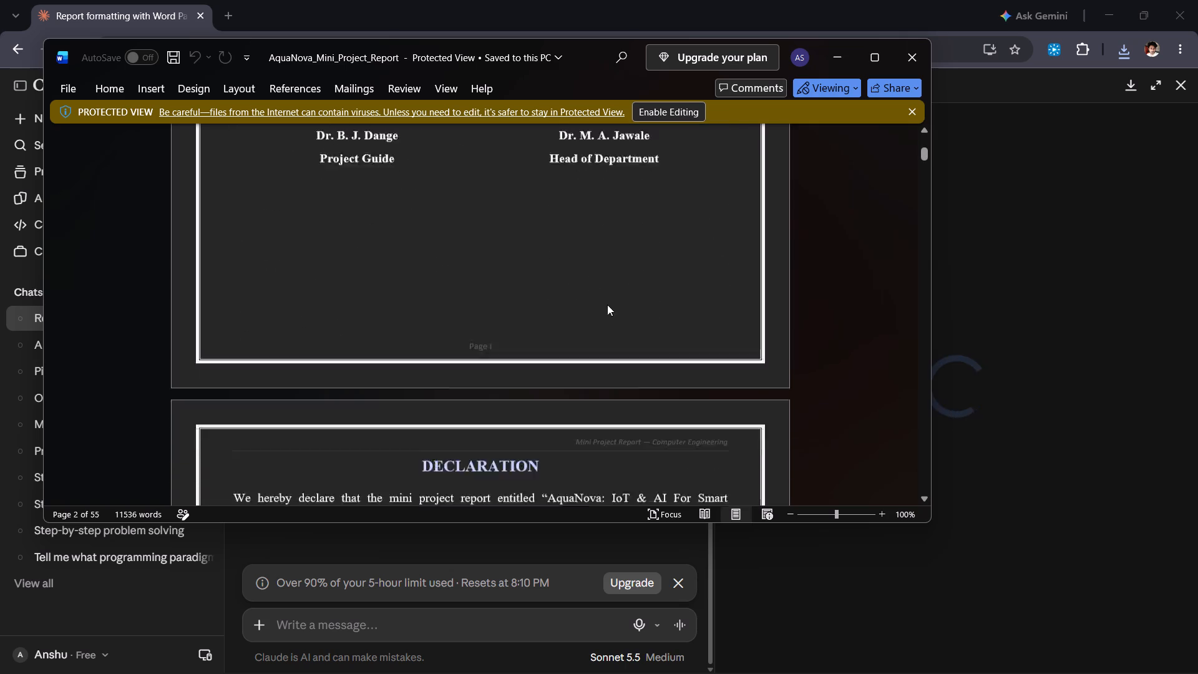
Review the declaration page with its student signature table and the acknowledgement page.
{"action": "scroll", "coordinate": [607, 305], "scroll_direction": "down", "scroll_amount": 14}
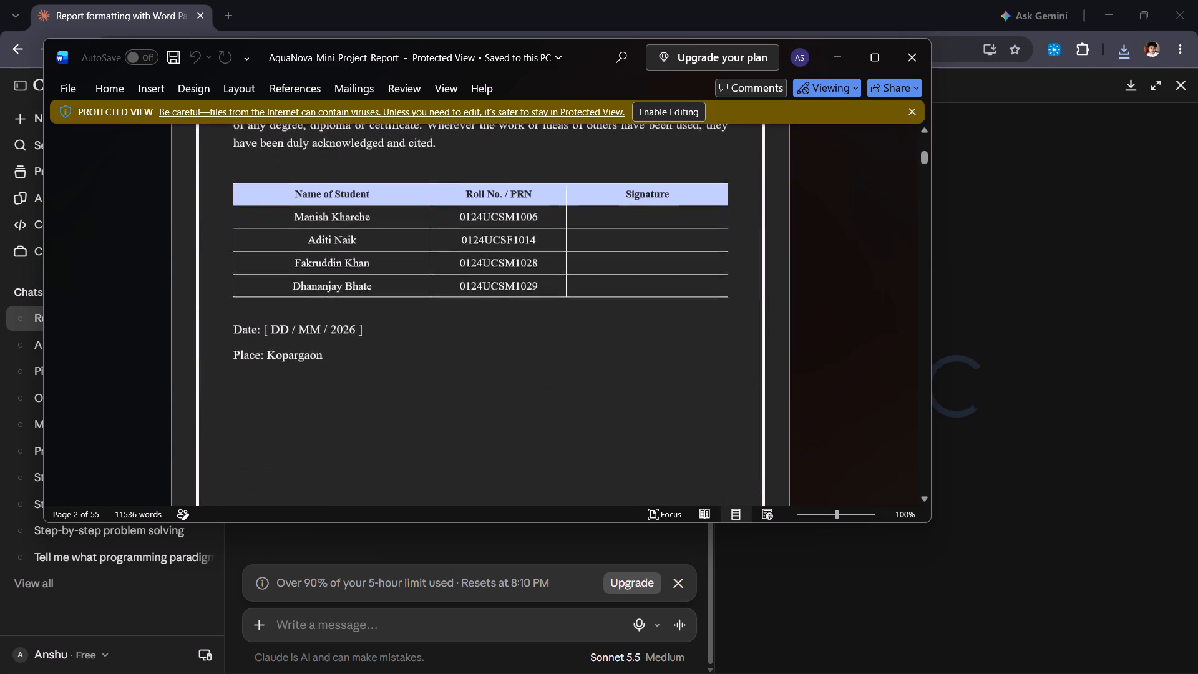
{"action": "scroll", "coordinate": [605, 307], "scroll_direction": "down", "scroll_amount": 16}
{"action": "scroll", "coordinate": [602, 317], "scroll_direction": "down", "scroll_amount": 5}
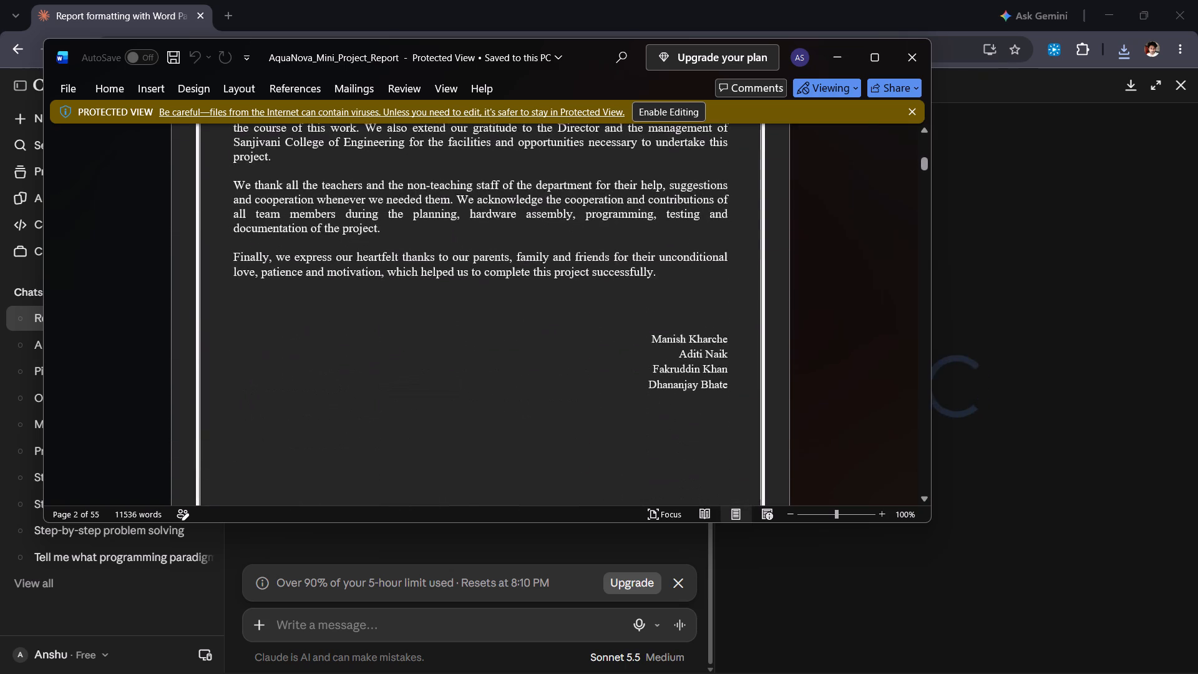
{"action": "scroll", "coordinate": [602, 317], "scroll_direction": "down", "scroll_amount": 5}
{"action": "scroll", "coordinate": [602, 317], "scroll_direction": "up", "scroll_amount": 5}
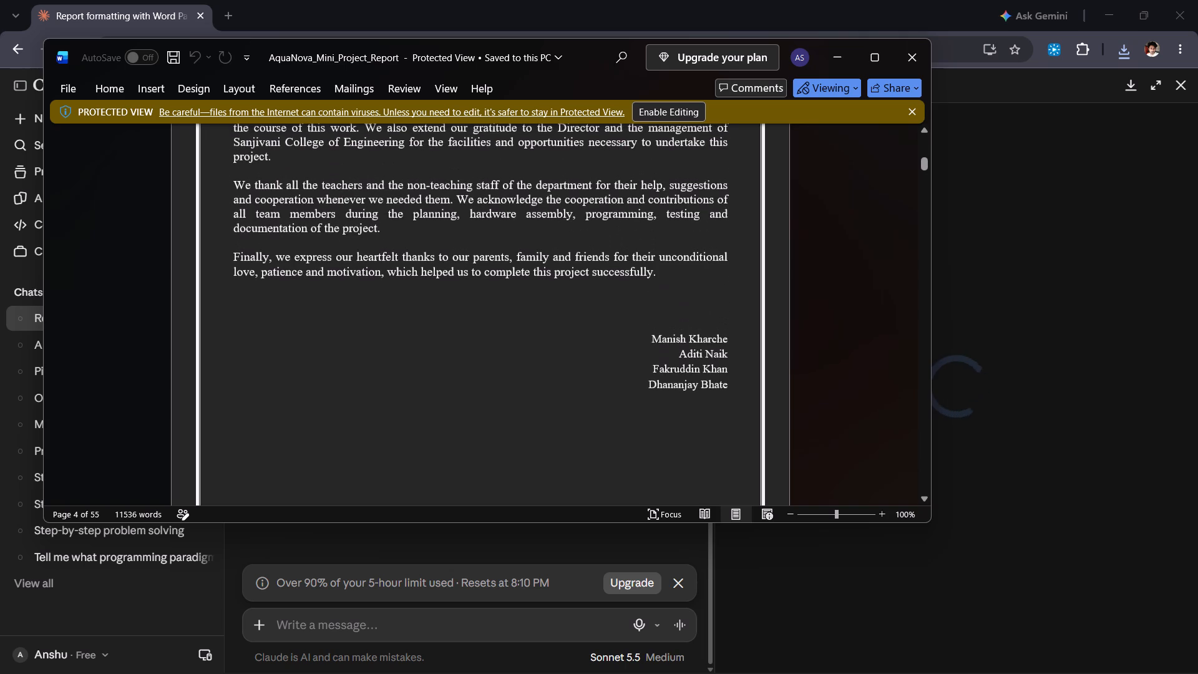
{"action": "scroll", "coordinate": [603, 321], "scroll_direction": "down", "scroll_amount": 14}
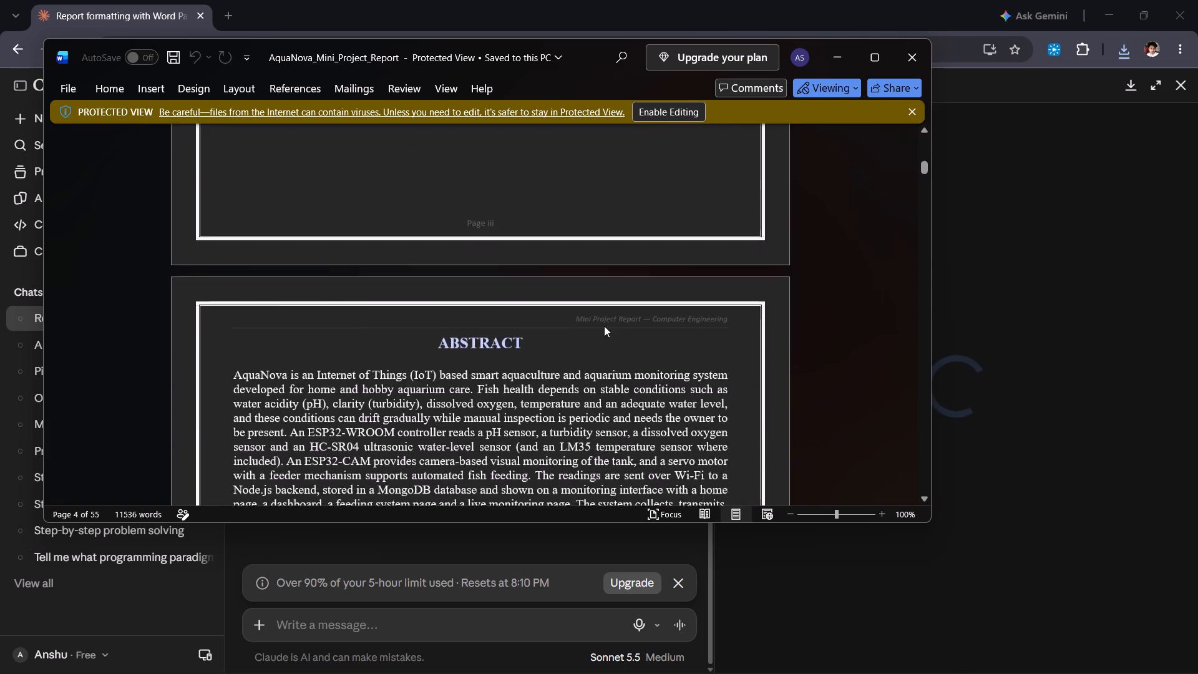
Review the abstract and the table of contents through section 17.
{"action": "scroll", "coordinate": [604, 326], "scroll_direction": "down", "scroll_amount": 20}
{"action": "scroll", "coordinate": [604, 326], "scroll_direction": "down", "scroll_amount": 5}
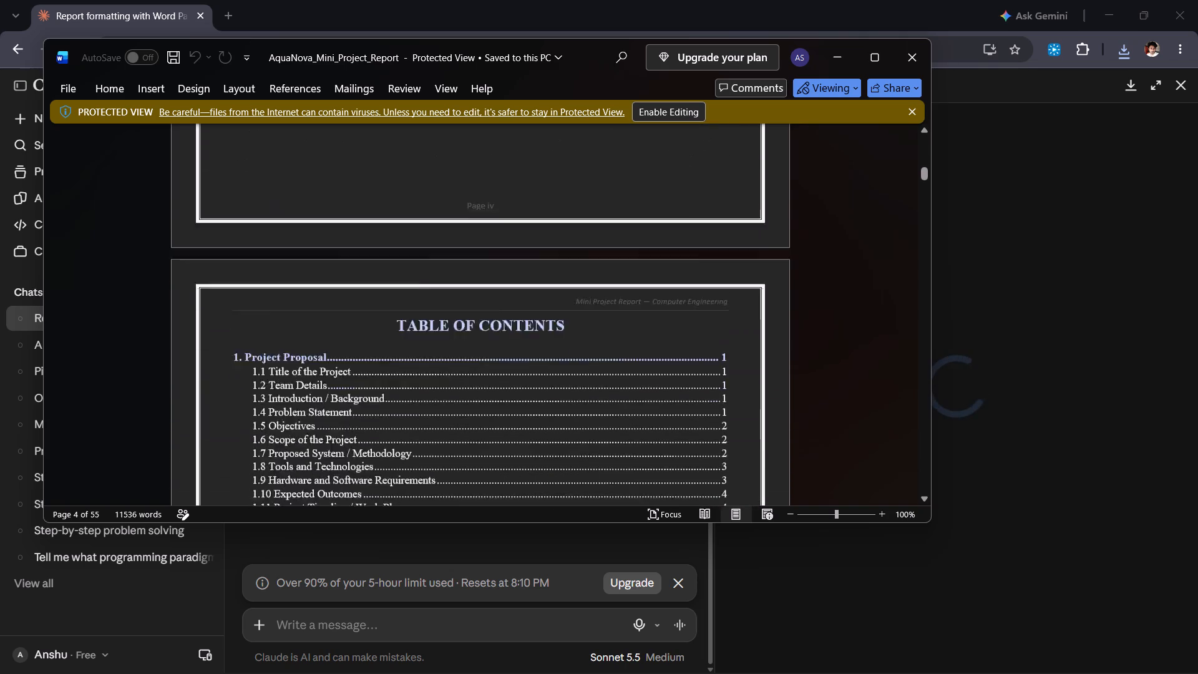
{"action": "scroll", "coordinate": [604, 326], "scroll_direction": "down", "scroll_amount": 15}
{"action": "scroll", "coordinate": [604, 326], "scroll_direction": "down", "scroll_amount": 13}
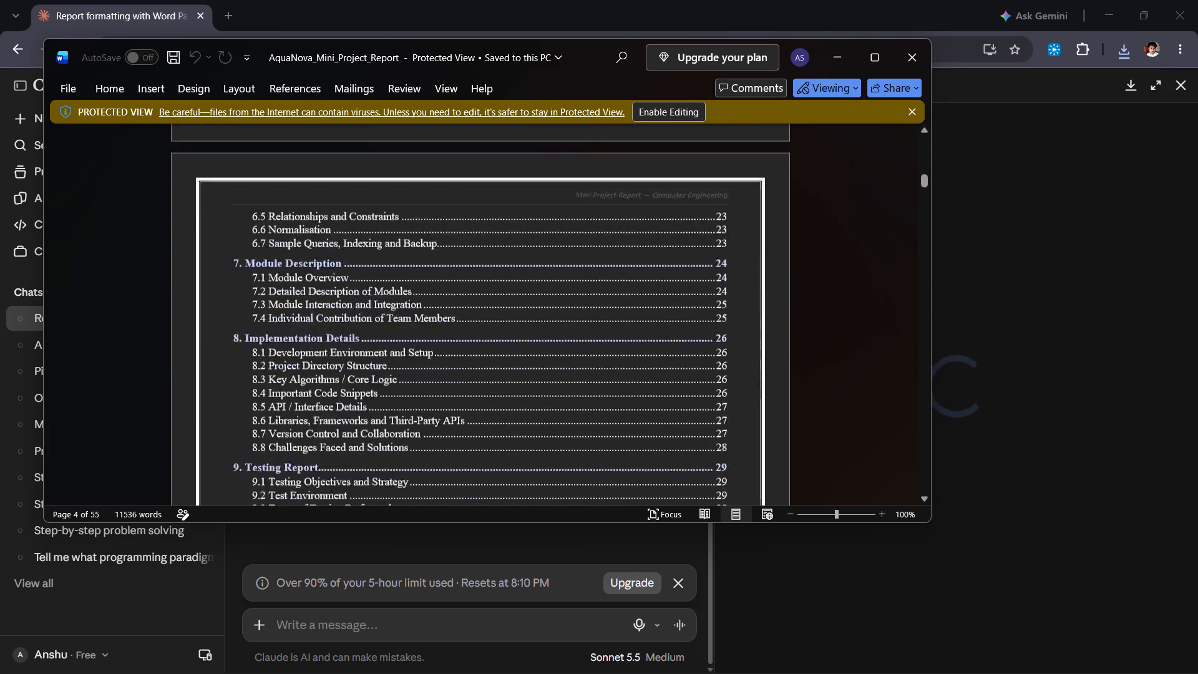
{"action": "scroll", "coordinate": [604, 326], "scroll_direction": "down", "scroll_amount": 12}
{"action": "scroll", "coordinate": [604, 326], "scroll_direction": "down", "scroll_amount": 20}
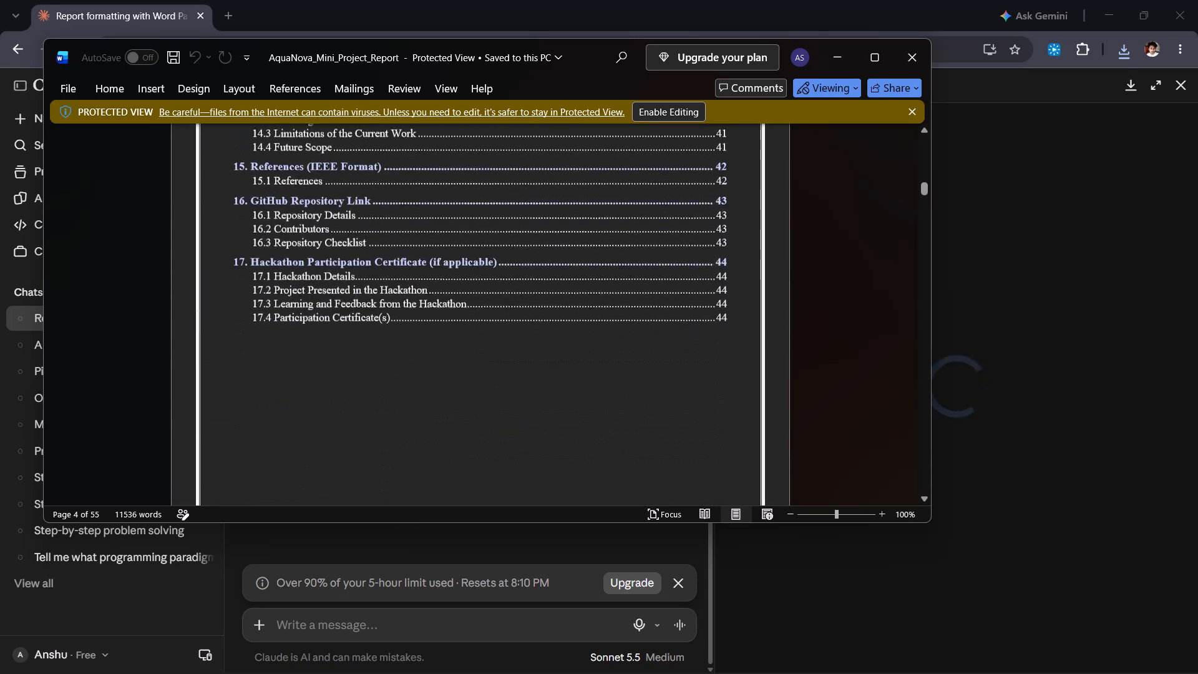
Check the tables listing the report's figures and tables, up to the start of the Project Proposal.
{"action": "scroll", "coordinate": [604, 326], "scroll_direction": "down", "scroll_amount": 12}
{"action": "scroll", "coordinate": [604, 328], "scroll_direction": "down", "scroll_amount": 12}
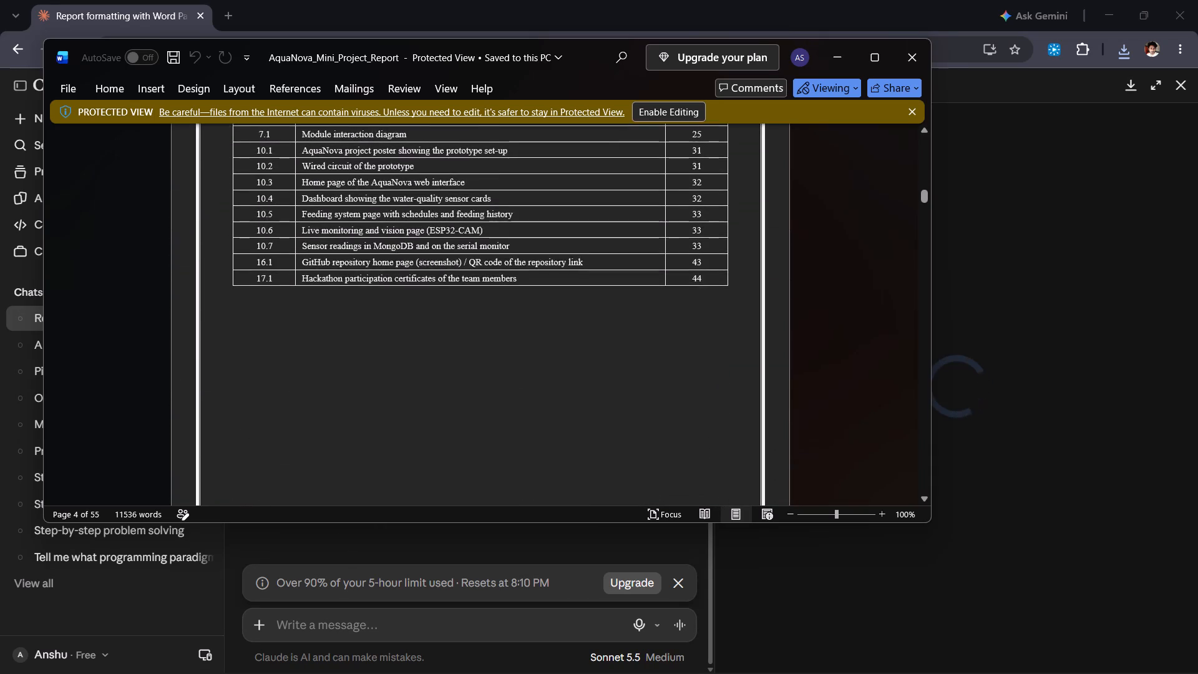
{"action": "scroll", "coordinate": [604, 328], "scroll_direction": "up", "scroll_amount": 7}
{"action": "scroll", "coordinate": [604, 328], "scroll_direction": "down", "scroll_amount": 11}
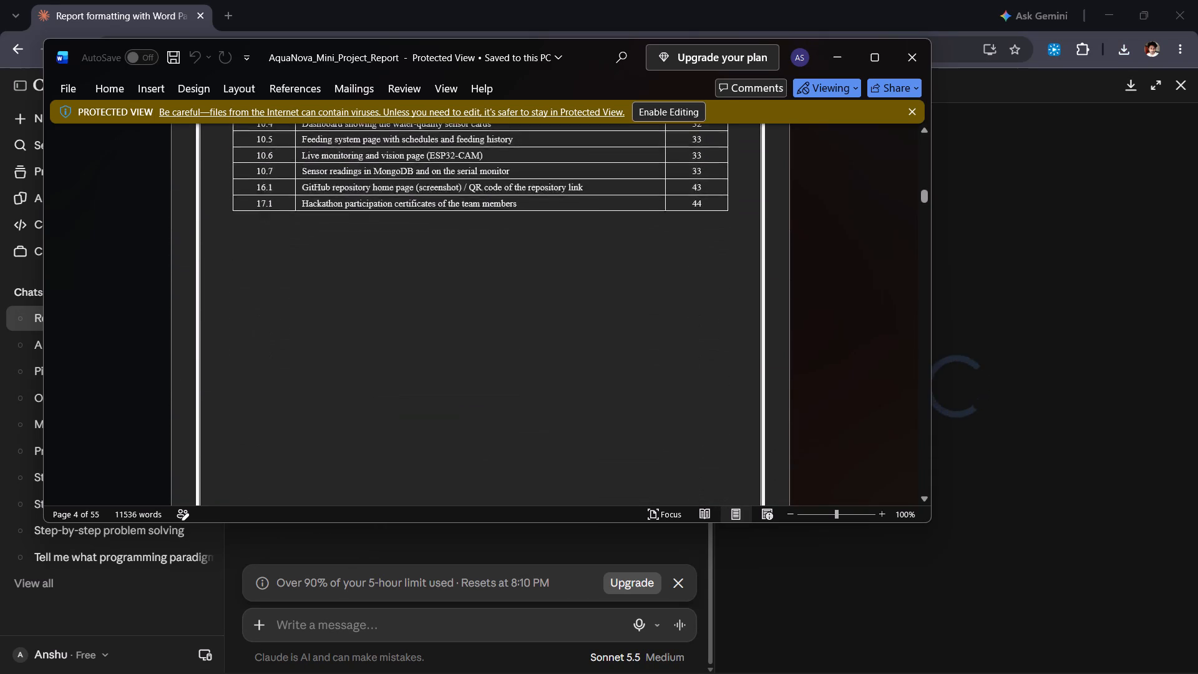
{"action": "scroll", "coordinate": [604, 328], "scroll_direction": "down", "scroll_amount": 20}
{"action": "scroll", "coordinate": [604, 328], "scroll_direction": "down", "scroll_amount": 11}
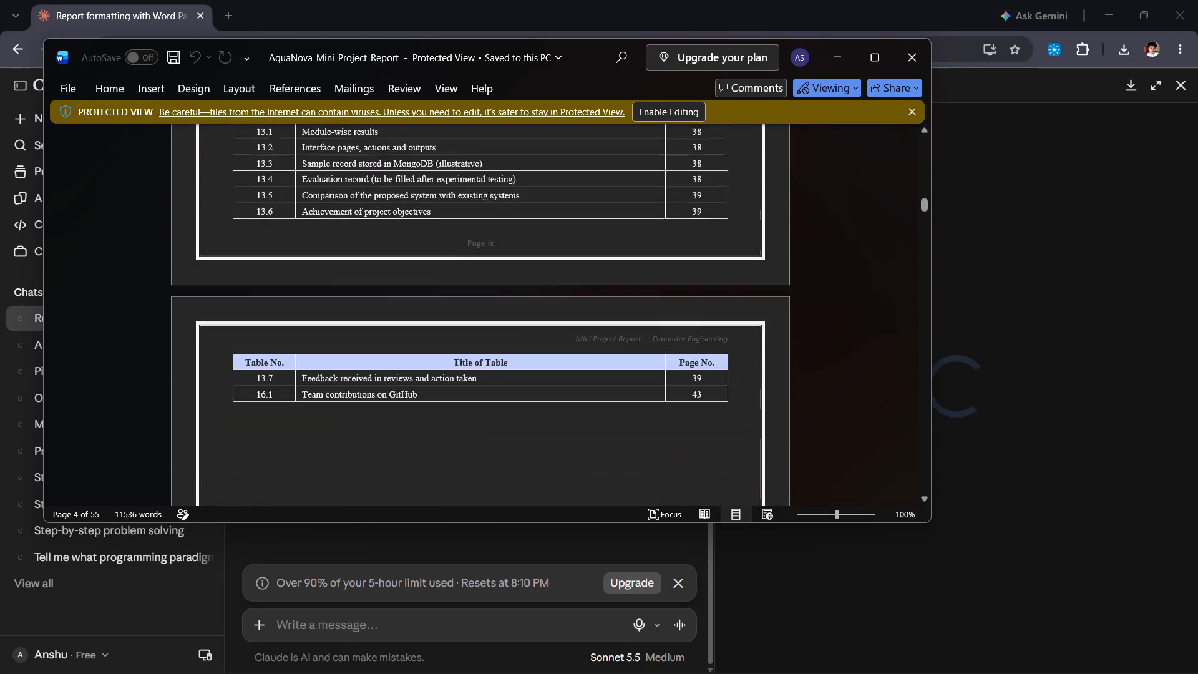
{"action": "scroll", "coordinate": [604, 328], "scroll_direction": "down", "scroll_amount": 16}
{"action": "scroll", "coordinate": [604, 328], "scroll_direction": "down", "scroll_amount": 12}
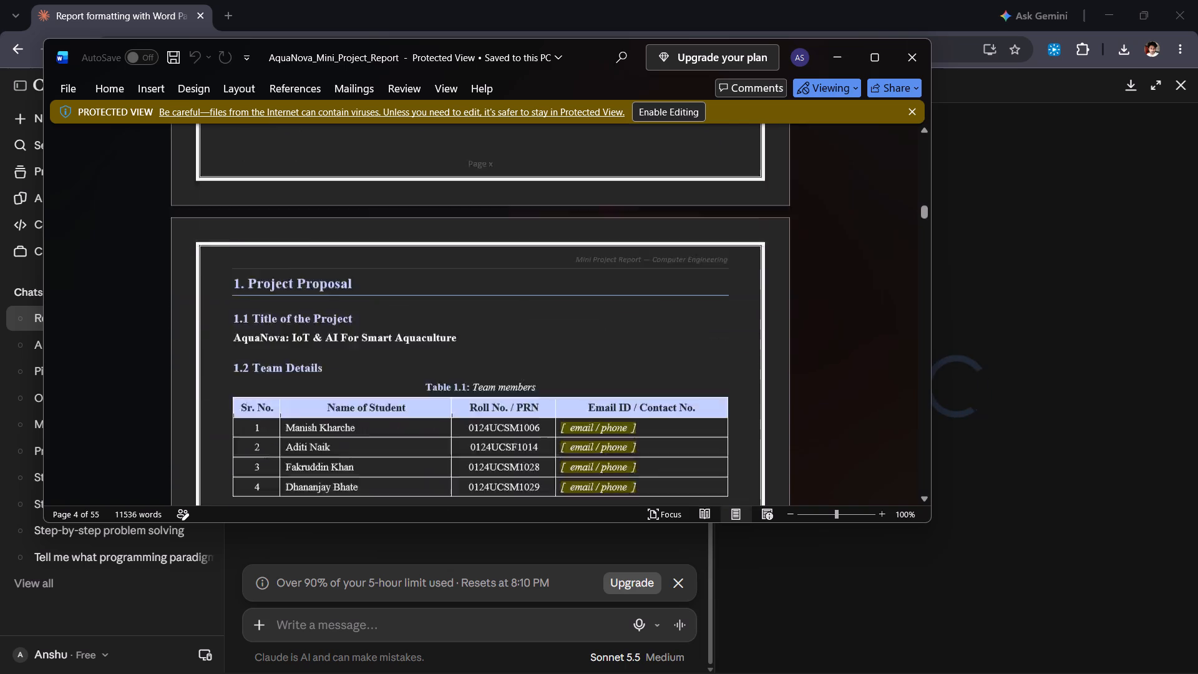
Review section 1, Project Proposal, from the team details table to the hardware and software requirements.
{"action": "scroll", "coordinate": [604, 328], "scroll_direction": "down", "scroll_amount": 11}
{"action": "scroll", "coordinate": [604, 328], "scroll_direction": "up", "scroll_amount": 7}
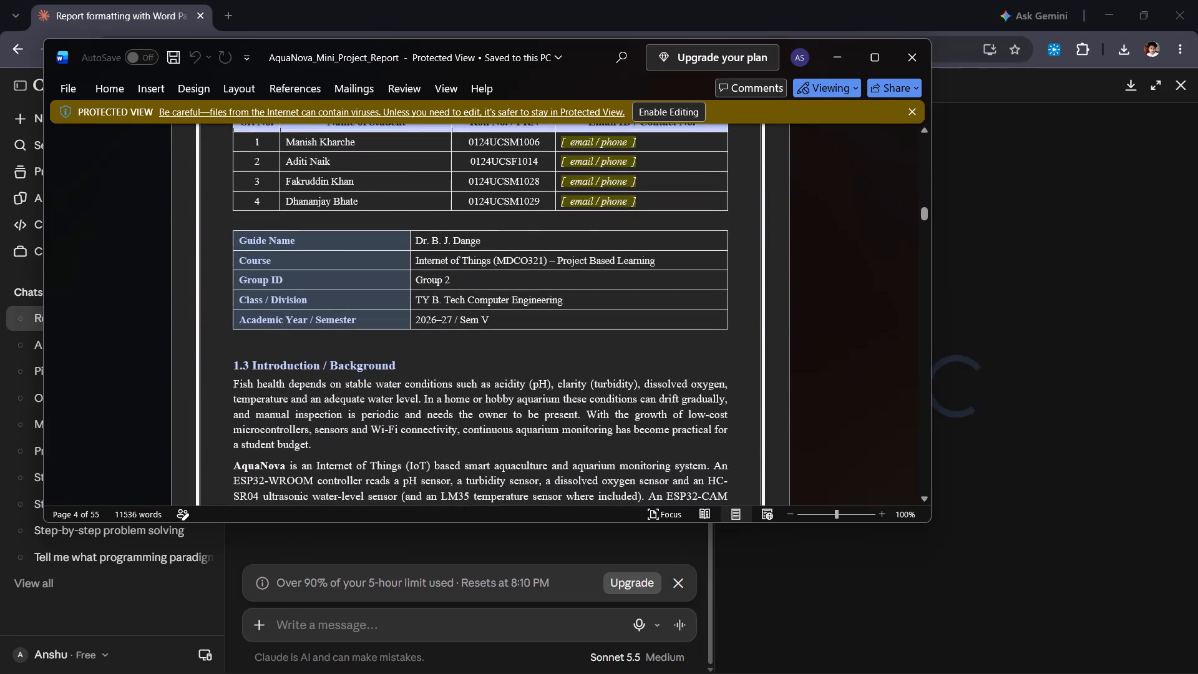
{"action": "scroll", "coordinate": [604, 328], "scroll_direction": "up", "scroll_amount": 2}
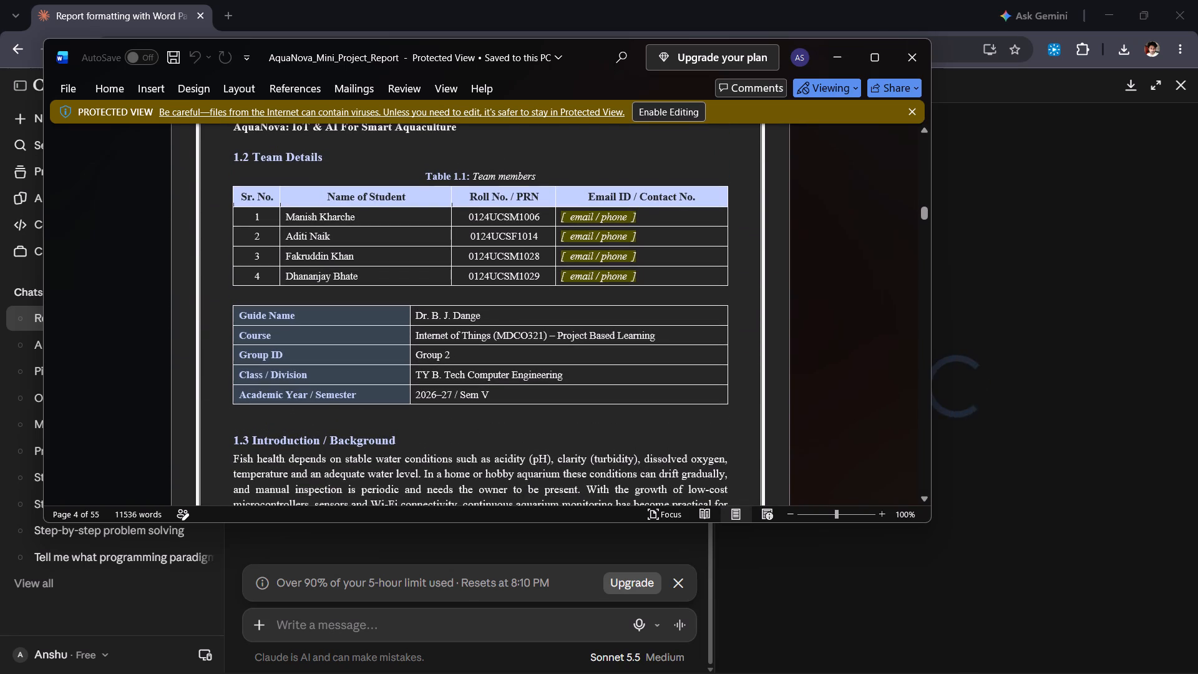
{"action": "scroll", "coordinate": [638, 238], "scroll_direction": "down", "scroll_amount": 7}
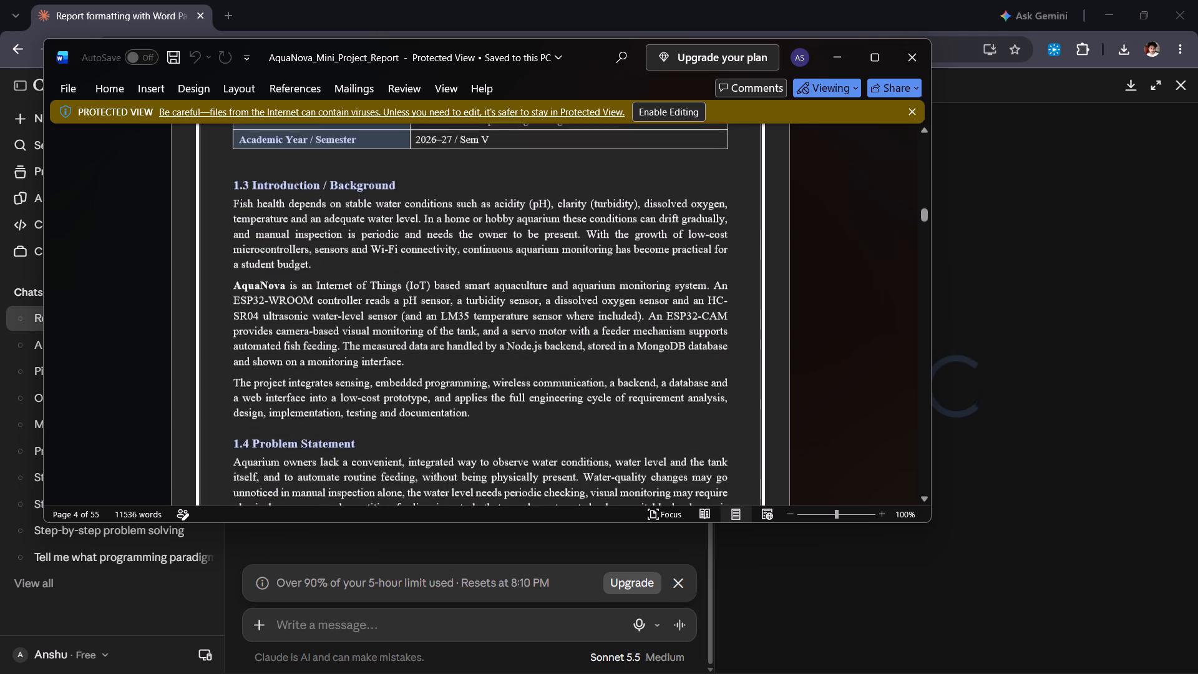
{"action": "scroll", "coordinate": [626, 259], "scroll_direction": "down", "scroll_amount": 15}
{"action": "scroll", "coordinate": [622, 280], "scroll_direction": "down", "scroll_amount": 16}
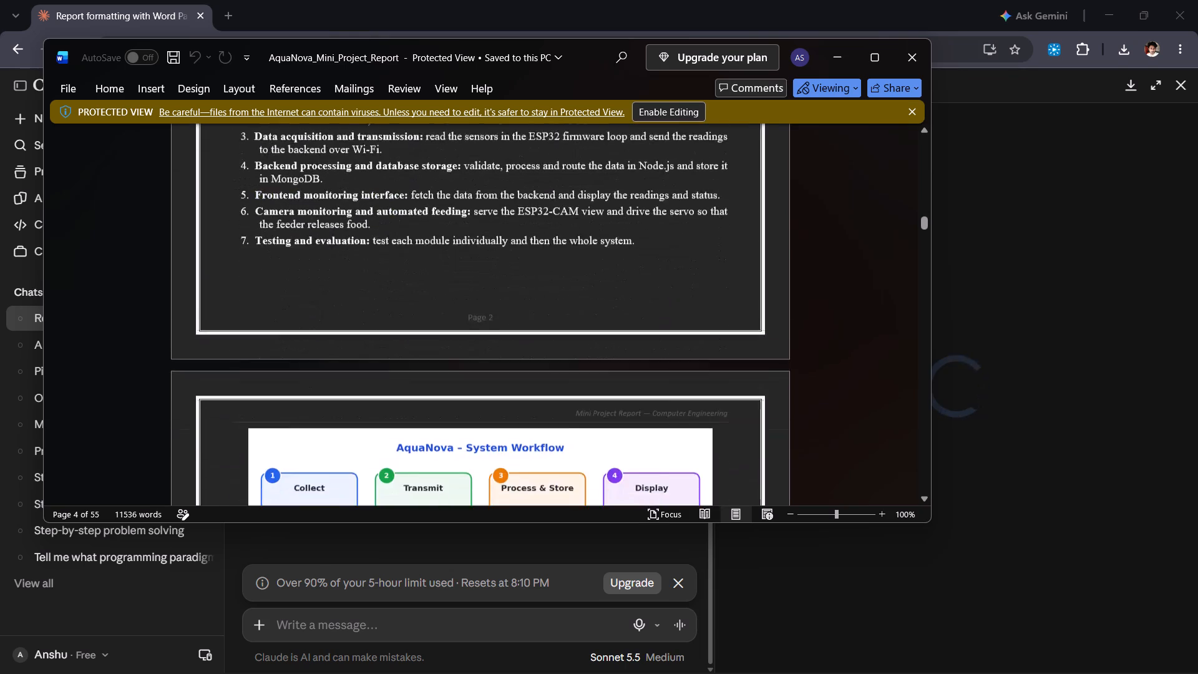
{"action": "scroll", "coordinate": [622, 286], "scroll_direction": "down", "scroll_amount": 15}
{"action": "scroll", "coordinate": [623, 293], "scroll_direction": "down", "scroll_amount": 15}
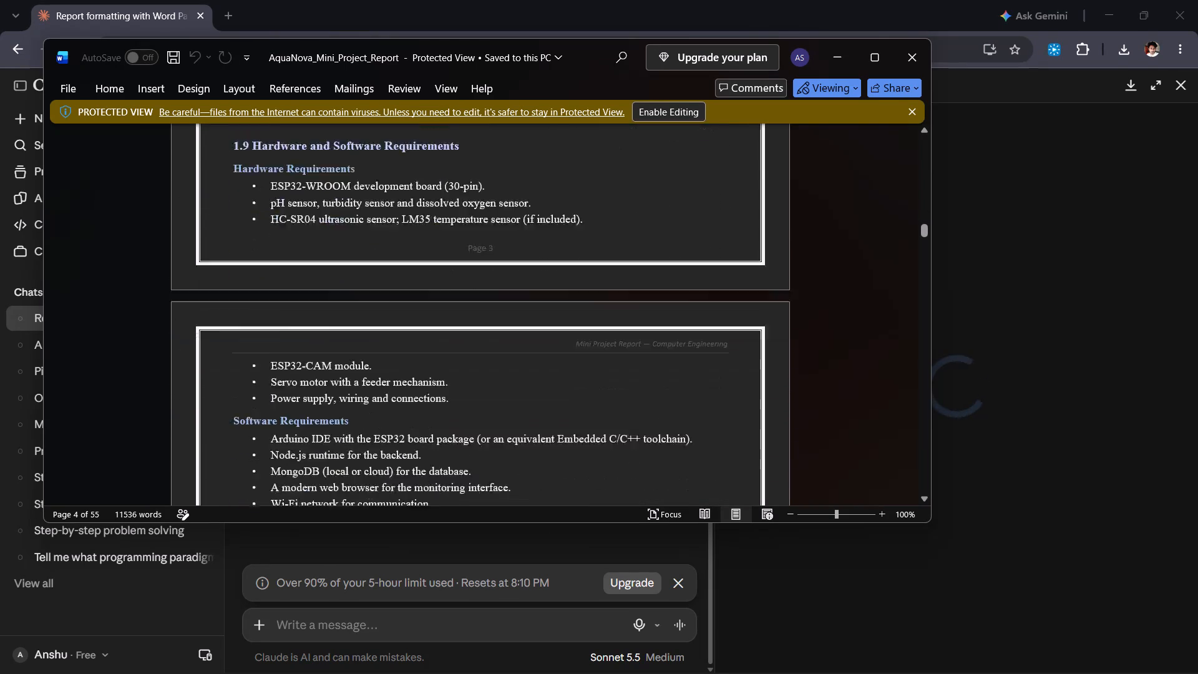
Examine section 2's comparison of reviewed papers and existing systems, up to the start of section 3.
{"action": "scroll", "coordinate": [625, 295], "scroll_direction": "down", "scroll_amount": 17}
{"action": "scroll", "coordinate": [625, 297], "scroll_direction": "down", "scroll_amount": 14}
{"action": "scroll", "coordinate": [625, 297], "scroll_direction": "down", "scroll_amount": 16}
{"action": "scroll", "coordinate": [625, 297], "scroll_direction": "down", "scroll_amount": 8}
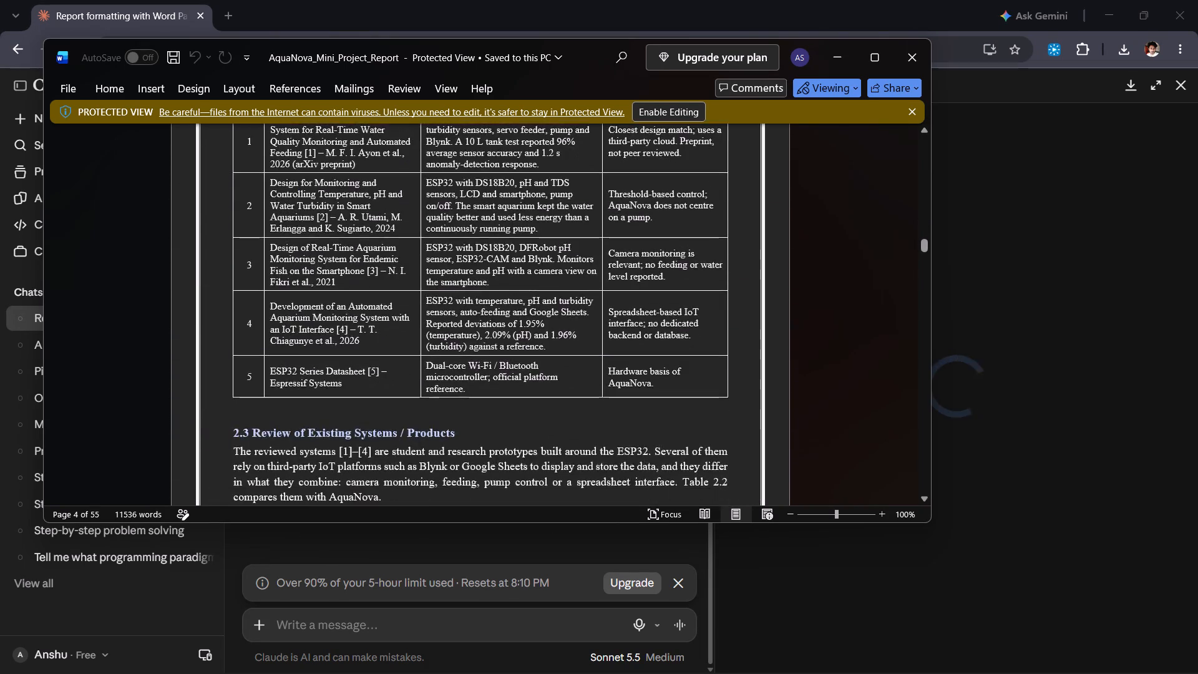
{"action": "scroll", "coordinate": [625, 302], "scroll_direction": "down", "scroll_amount": 16}
{"action": "scroll", "coordinate": [624, 303], "scroll_direction": "down", "scroll_amount": 16}
{"action": "scroll", "coordinate": [624, 303], "scroll_direction": "down", "scroll_amount": 7}
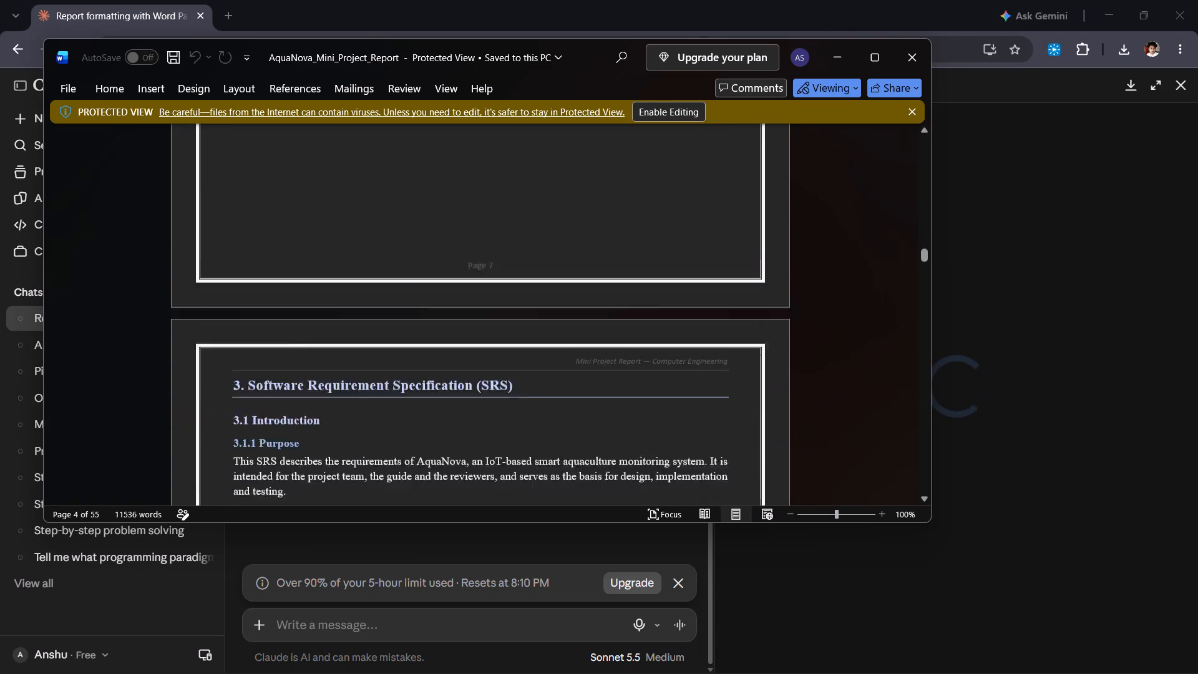
Review section 3, Software Requirement Specification, including functional requirements, software requirements and the traceability matrix.
{"action": "scroll", "coordinate": [624, 303], "scroll_direction": "down", "scroll_amount": 17}
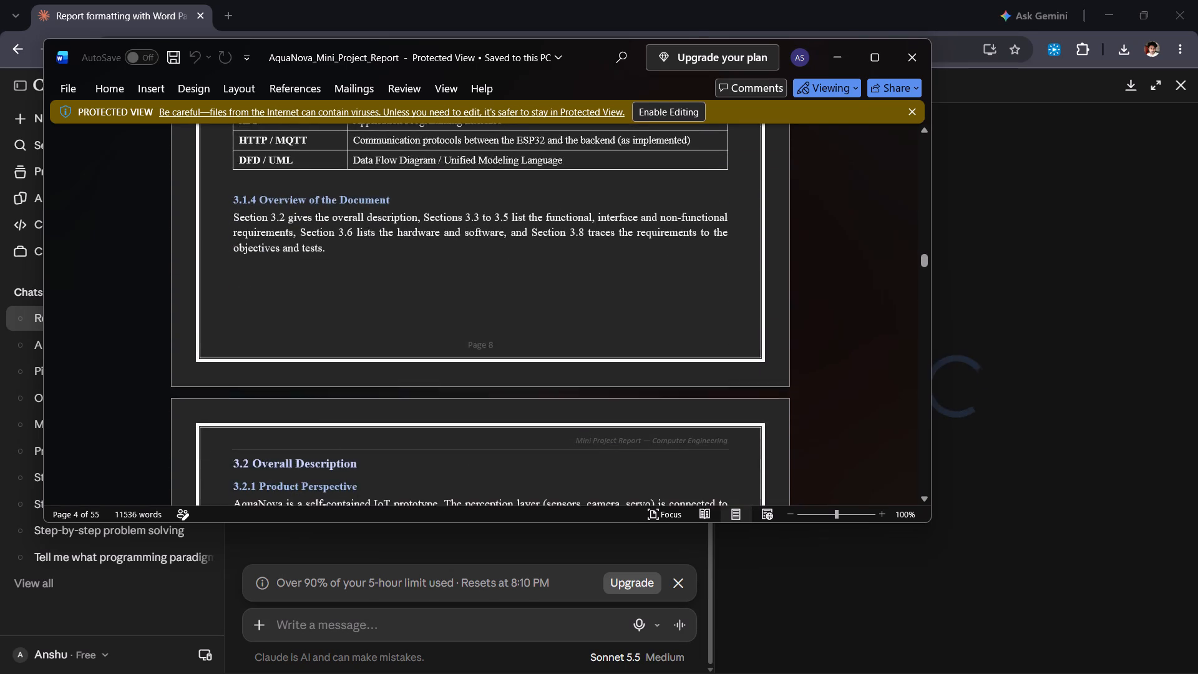
{"action": "scroll", "coordinate": [624, 303], "scroll_direction": "down", "scroll_amount": 14}
{"action": "scroll", "coordinate": [624, 303], "scroll_direction": "down", "scroll_amount": 15}
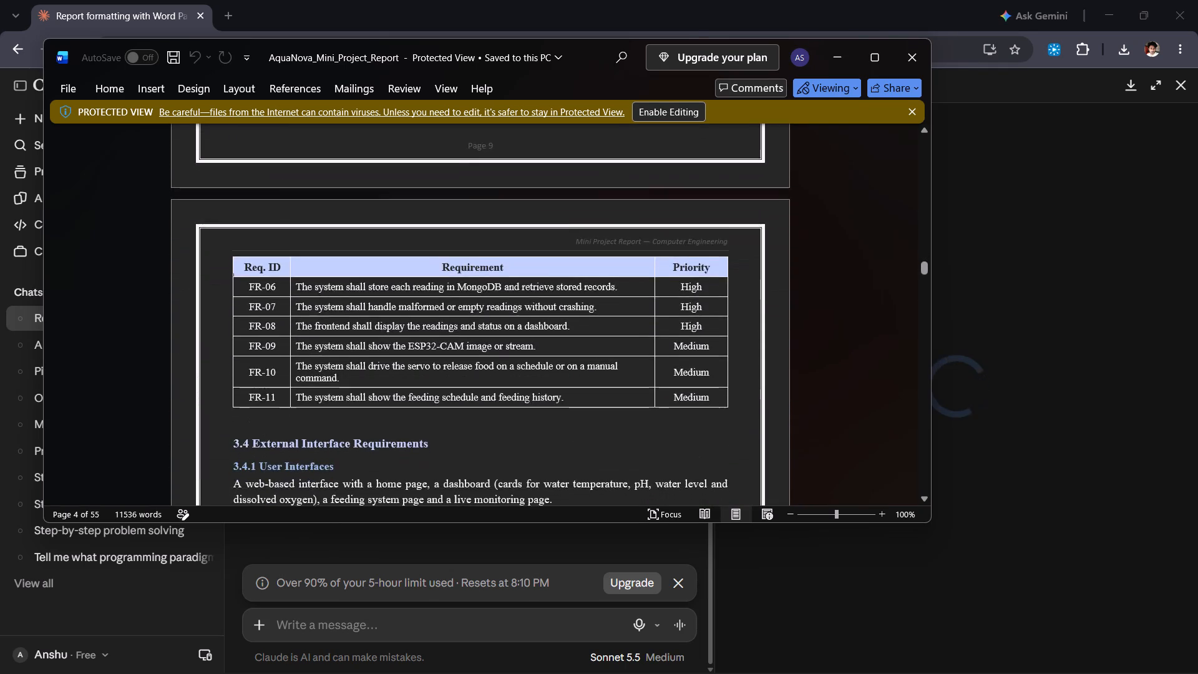
{"action": "scroll", "coordinate": [624, 303], "scroll_direction": "down", "scroll_amount": 17}
{"action": "scroll", "coordinate": [624, 303], "scroll_direction": "down", "scroll_amount": 16}
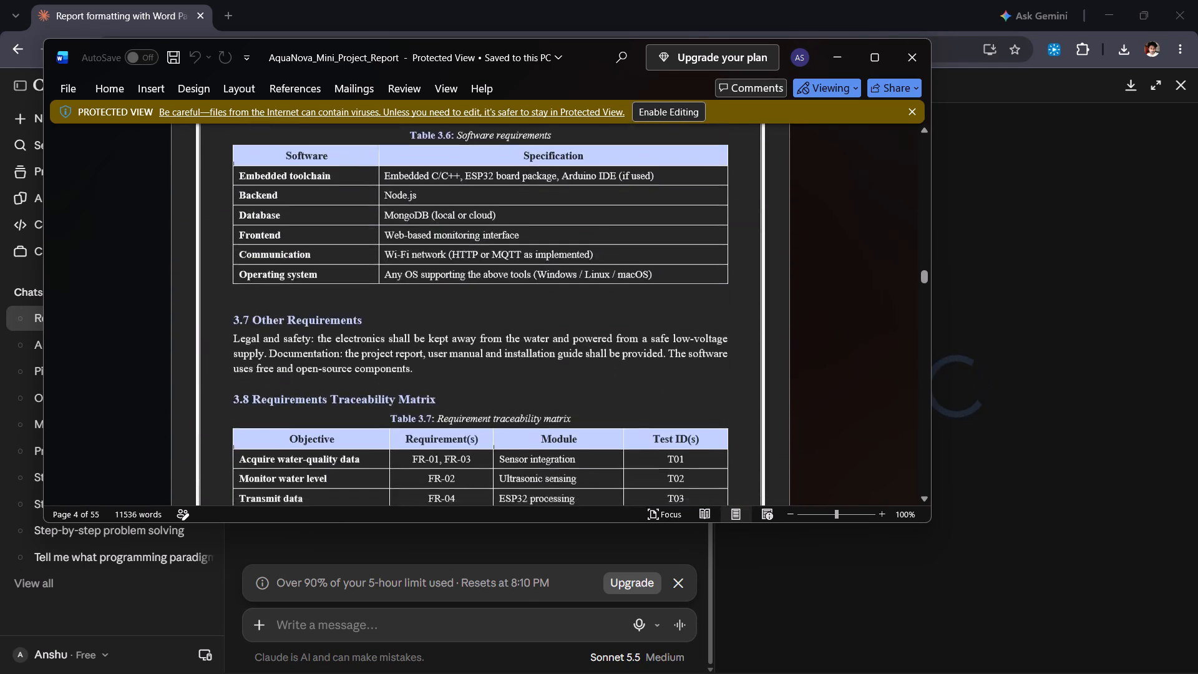
Skim the AquaNova report from the traceability matrix through the design diagrams and section 8, Implementation Details, to section 10.3, Home Page.
{"action": "scroll", "coordinate": [622, 312], "scroll_direction": "down", "scroll_amount": 16}
{"action": "scroll", "coordinate": [622, 313], "scroll_direction": "down", "scroll_amount": 18}
{"action": "scroll", "coordinate": [622, 315], "scroll_direction": "down", "scroll_amount": 8}
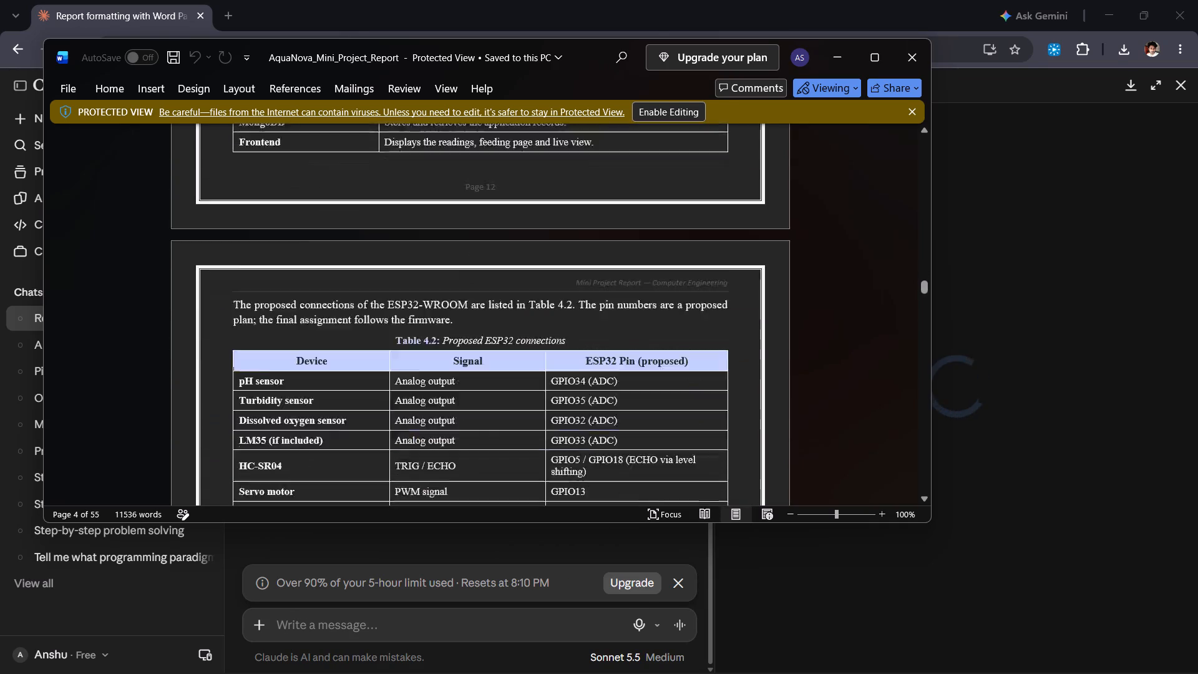
{"action": "scroll", "coordinate": [622, 315], "scroll_direction": "down", "scroll_amount": 6}
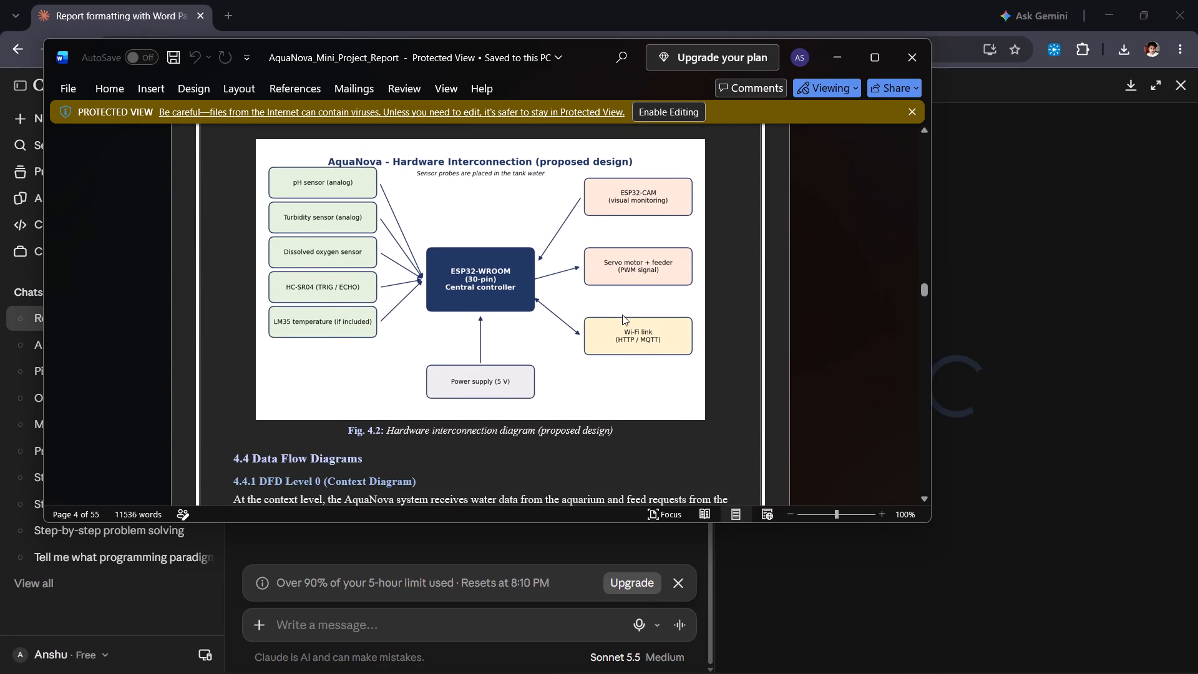
{"action": "scroll", "coordinate": [622, 315], "scroll_direction": "down", "scroll_amount": 6}
{"action": "left_click_drag", "start_coordinate": [925, 293], "coordinate": [923, 320]}
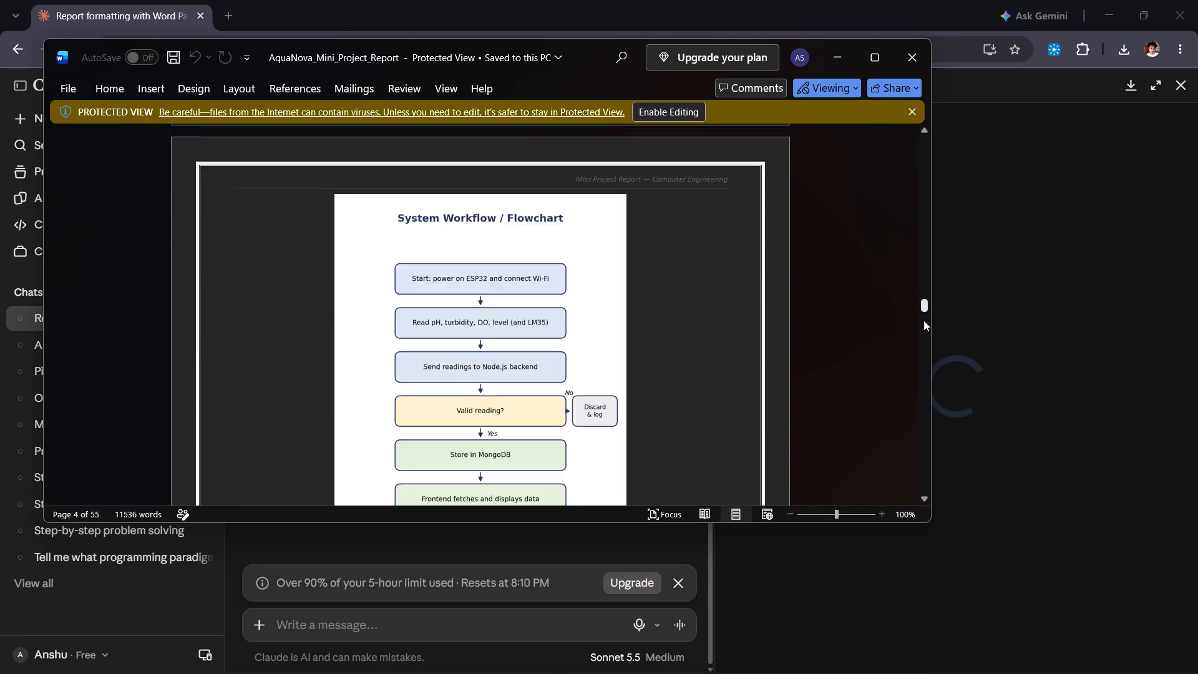
{"action": "left_click_drag", "start_coordinate": [923, 320], "coordinate": [920, 372]}
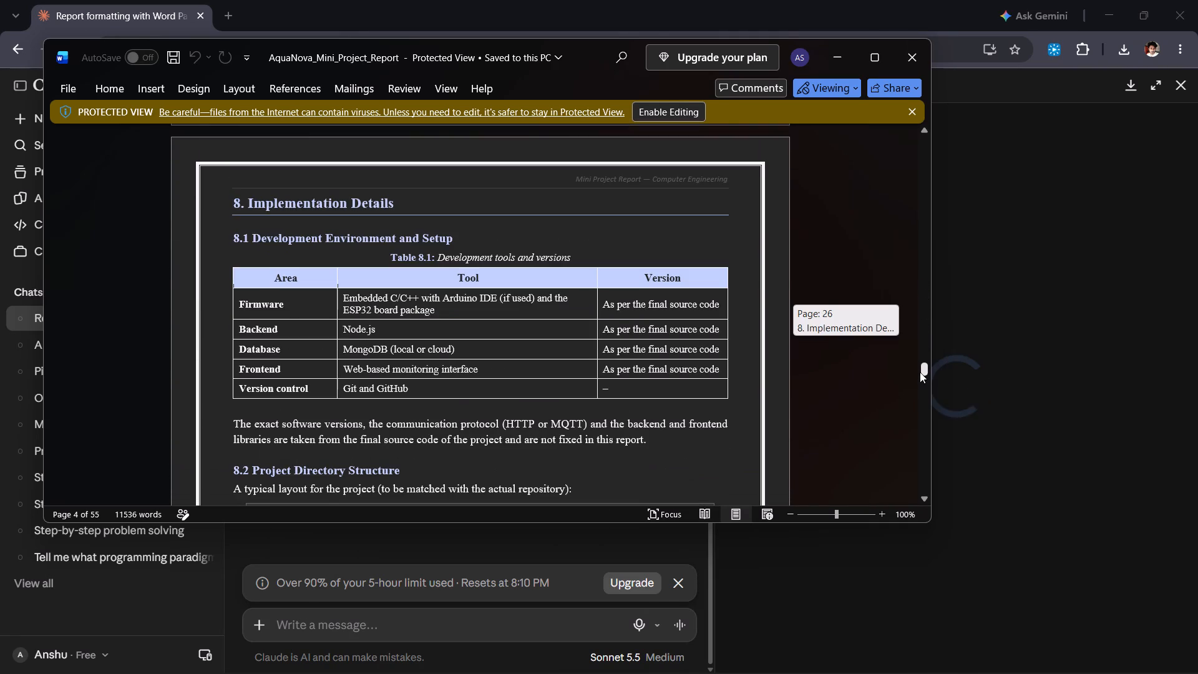
{"action": "left_click_drag", "start_coordinate": [920, 372], "coordinate": [920, 410]}
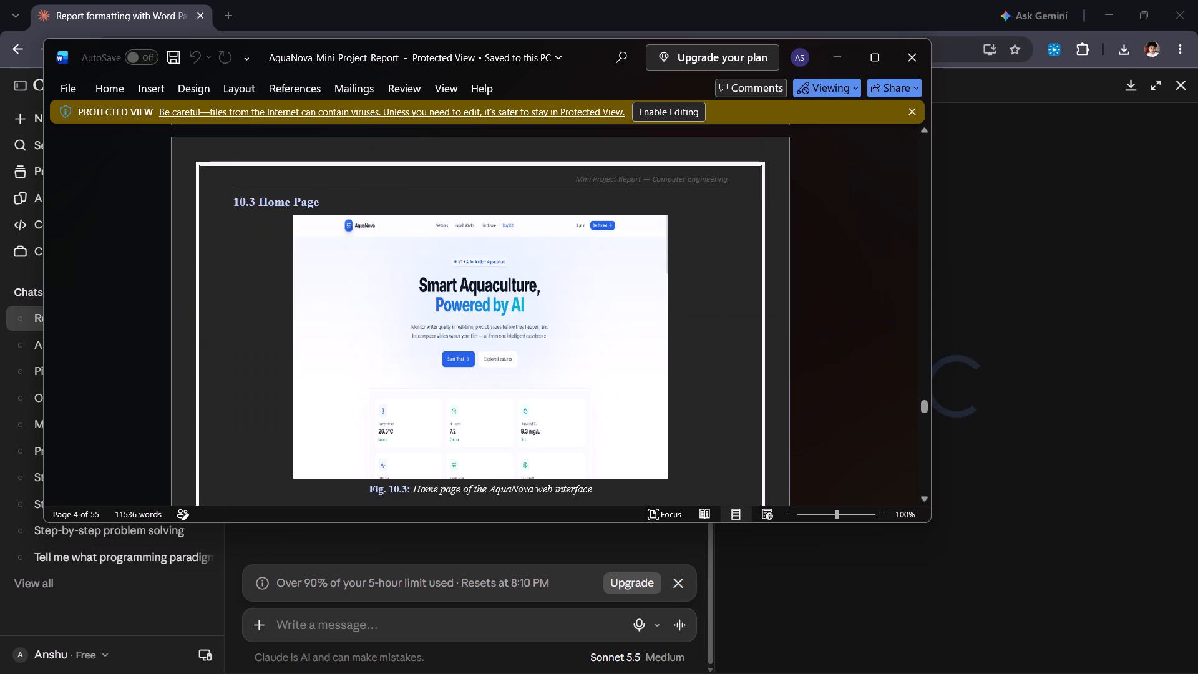
Review the web interface screenshots in section 10 and the step-by-step usage tables in section 11.
{"action": "scroll", "coordinate": [651, 296], "scroll_direction": "down", "scroll_amount": 14}
{"action": "scroll", "coordinate": [645, 293], "scroll_direction": "down", "scroll_amount": 20}
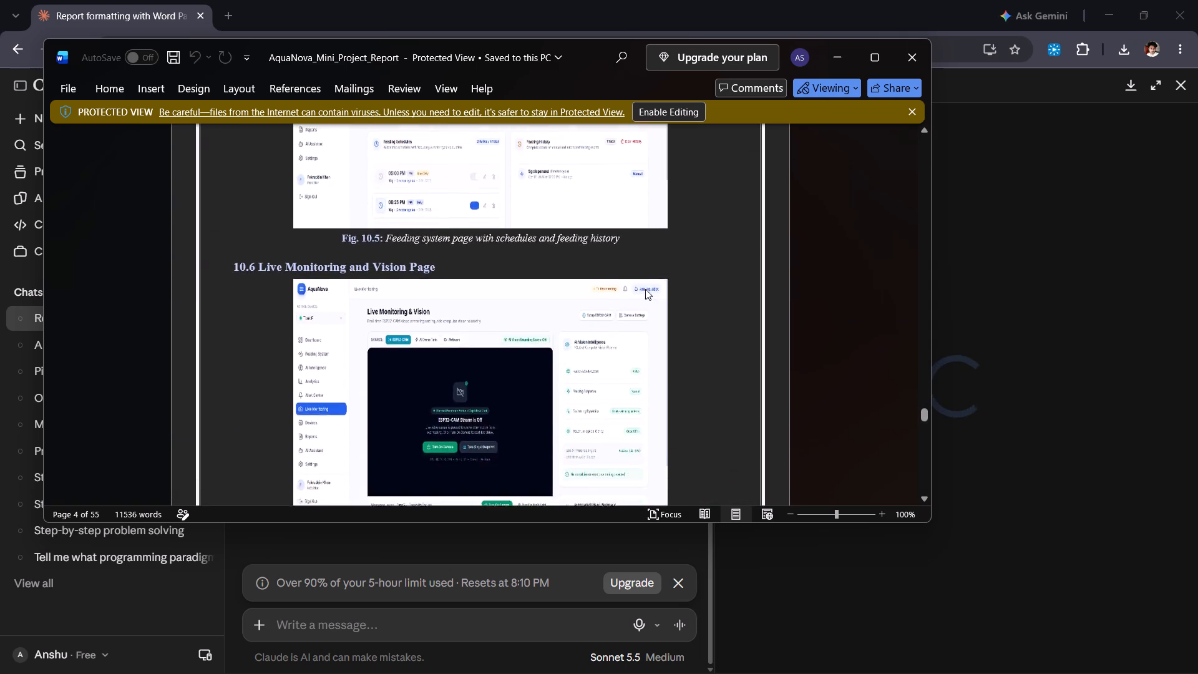
{"action": "scroll", "coordinate": [645, 289], "scroll_direction": "down", "scroll_amount": 13}
{"action": "scroll", "coordinate": [645, 296], "scroll_direction": "down", "scroll_amount": 20}
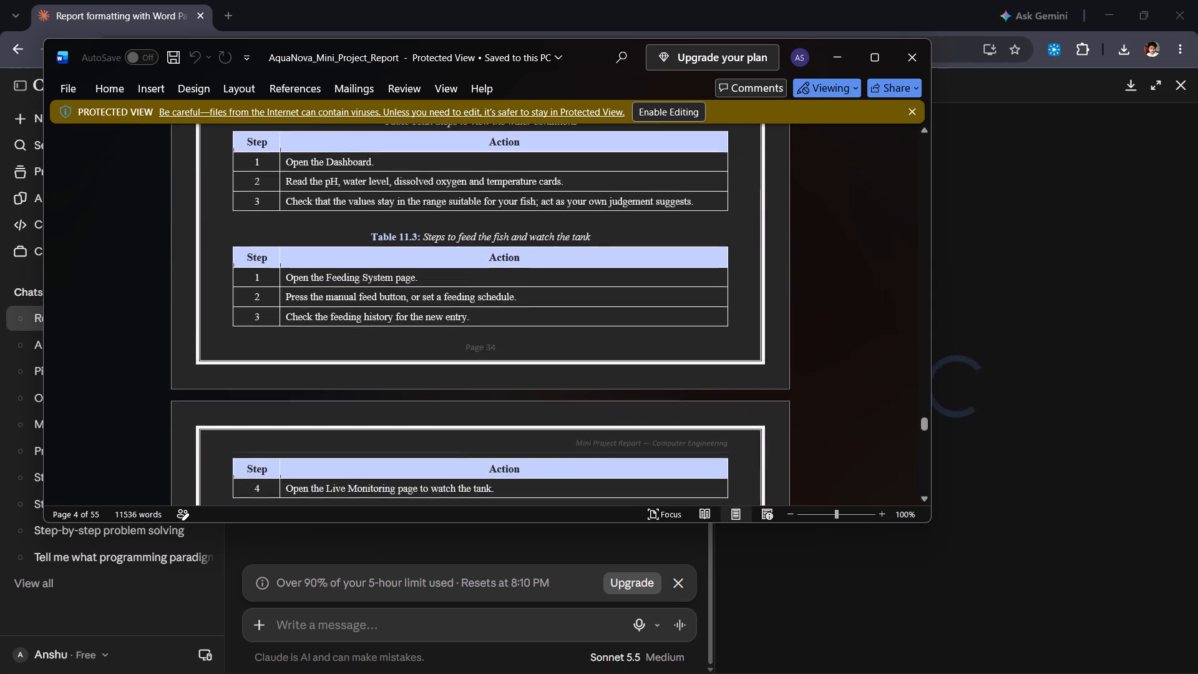
Examine section 12, Installation Guide, from the software prerequisites to the common installation issues table.
{"action": "scroll", "coordinate": [645, 296], "scroll_direction": "down", "scroll_amount": 20}
{"action": "scroll", "coordinate": [645, 296], "scroll_direction": "down", "scroll_amount": 13}
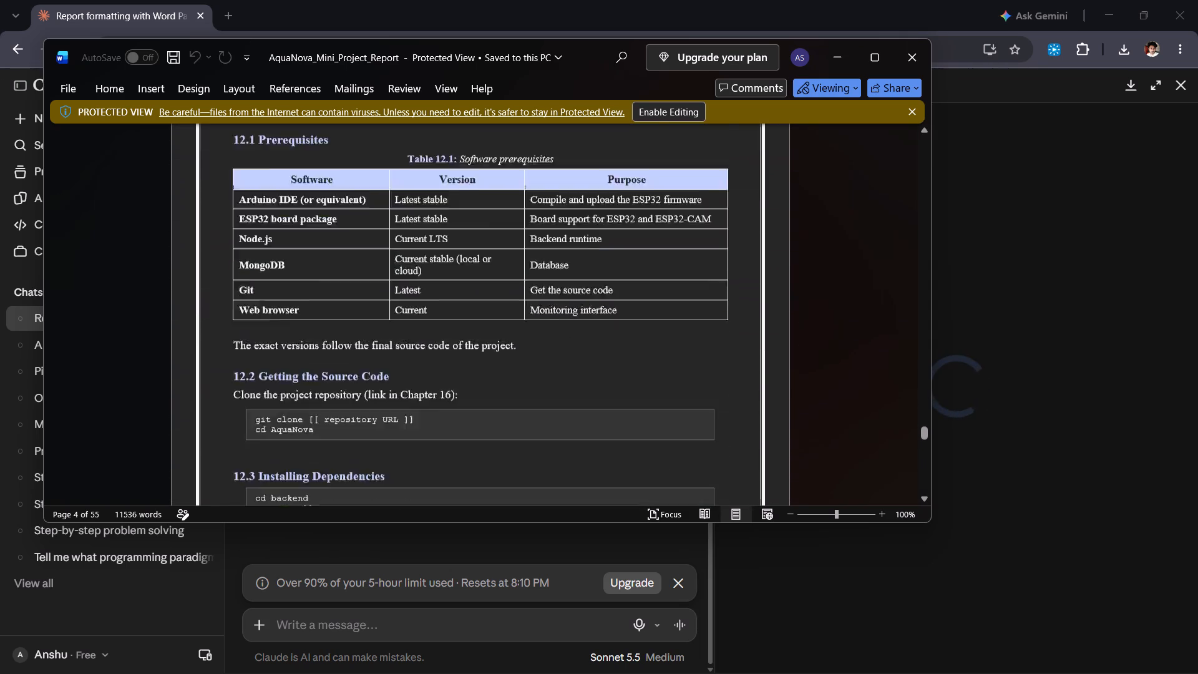
{"action": "scroll", "coordinate": [645, 296], "scroll_direction": "down", "scroll_amount": 18}
{"action": "scroll", "coordinate": [645, 296], "scroll_direction": "down", "scroll_amount": 14}
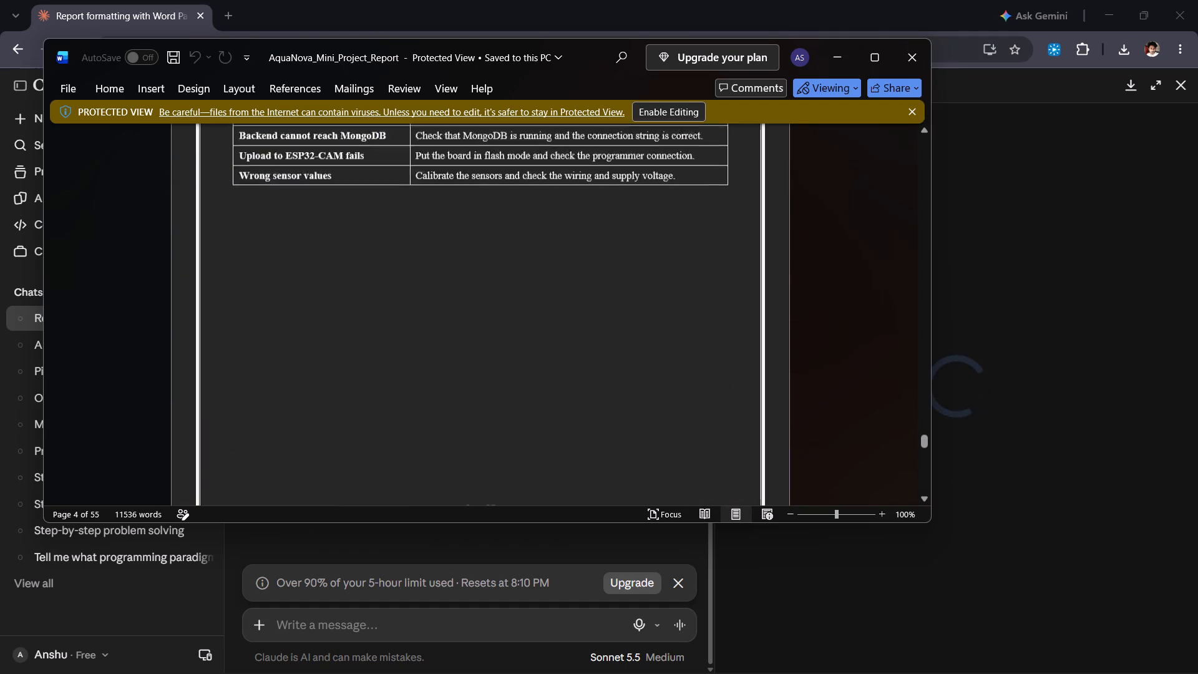
{"action": "scroll", "coordinate": [645, 296], "scroll_direction": "up", "scroll_amount": 3}
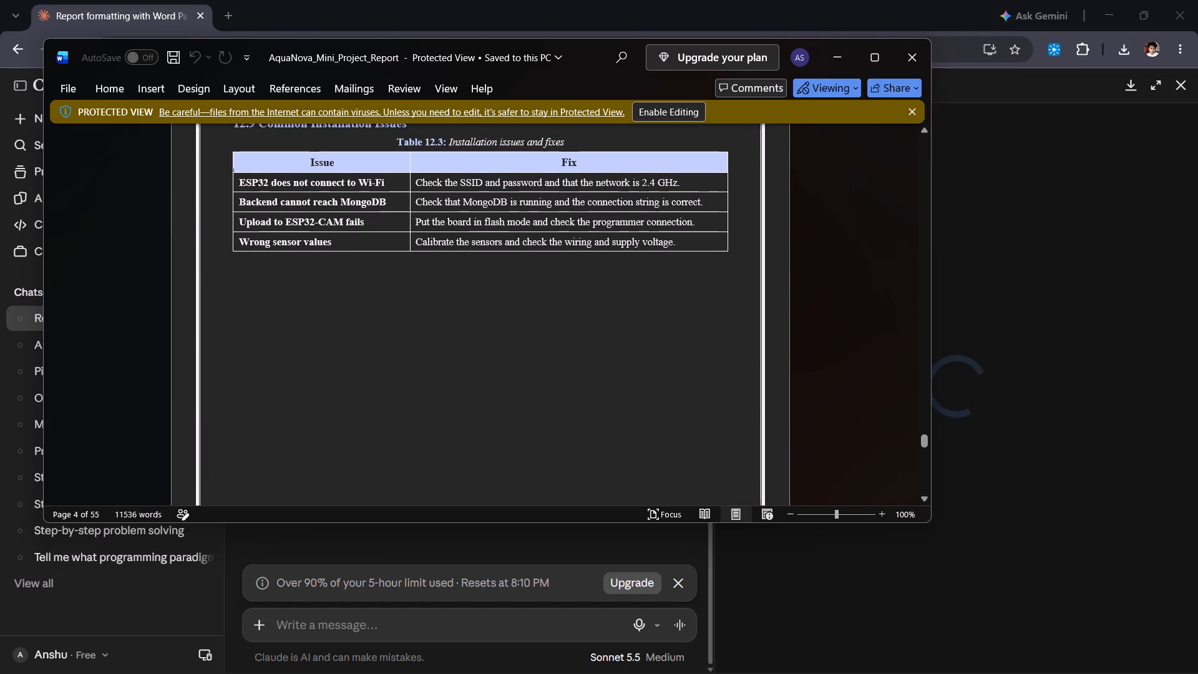
Review section 13, from the performance and system comparison tables to the closing discussion and observations.
{"action": "scroll", "coordinate": [643, 306], "scroll_direction": "down", "scroll_amount": 16}
{"action": "scroll", "coordinate": [642, 310], "scroll_direction": "down", "scroll_amount": 17}
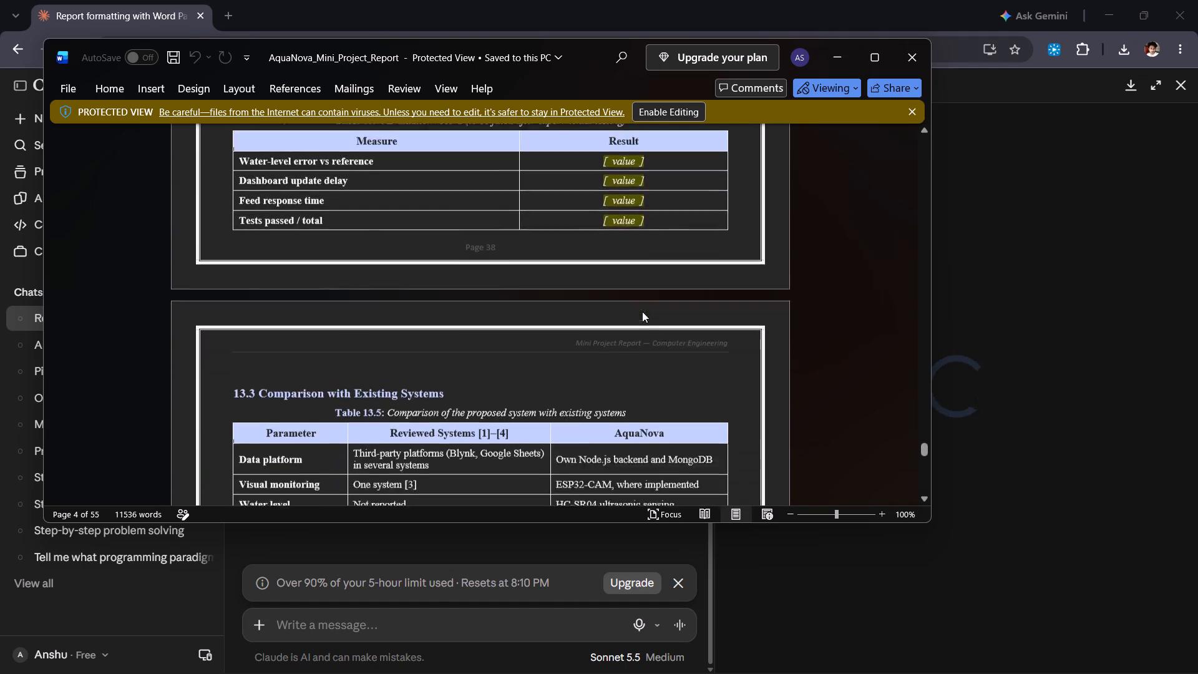
{"action": "scroll", "coordinate": [642, 311], "scroll_direction": "down", "scroll_amount": 14}
{"action": "scroll", "coordinate": [642, 308], "scroll_direction": "down", "scroll_amount": 15}
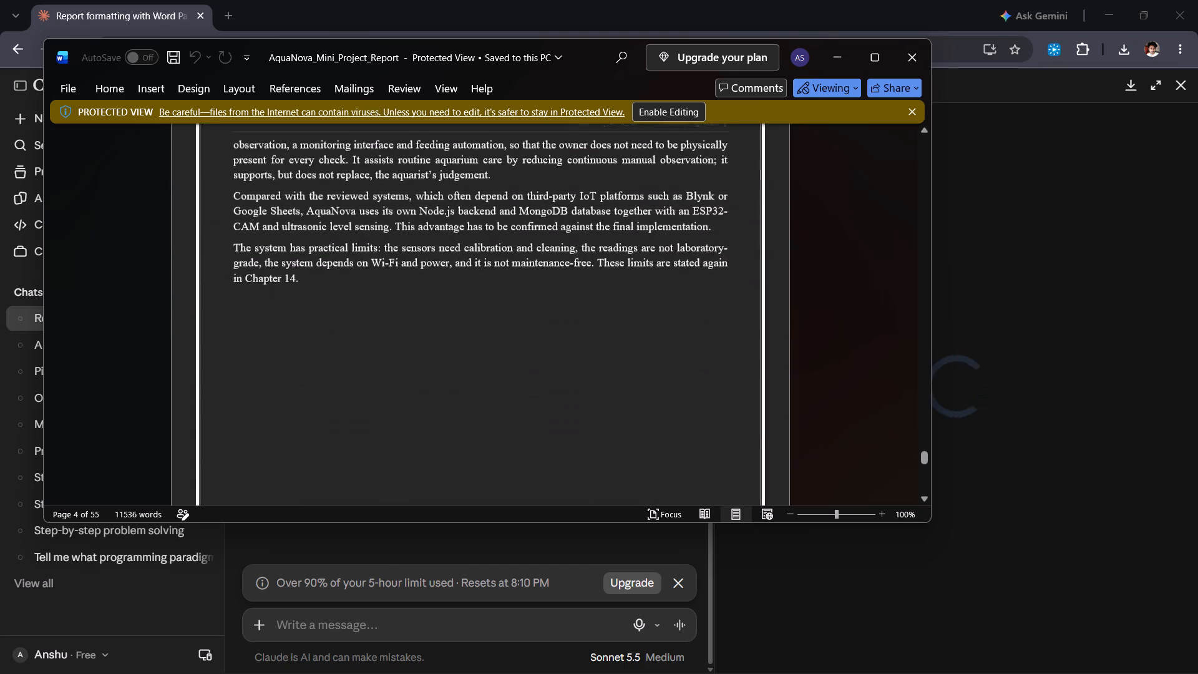
Recheck section 13's unfilled placeholders in the review feedback and evaluation record tables, back to Table 13.2.
{"action": "scroll", "coordinate": [640, 314], "scroll_direction": "up", "scroll_amount": 9}
{"action": "scroll", "coordinate": [537, 252], "scroll_direction": "up", "scroll_amount": 5}
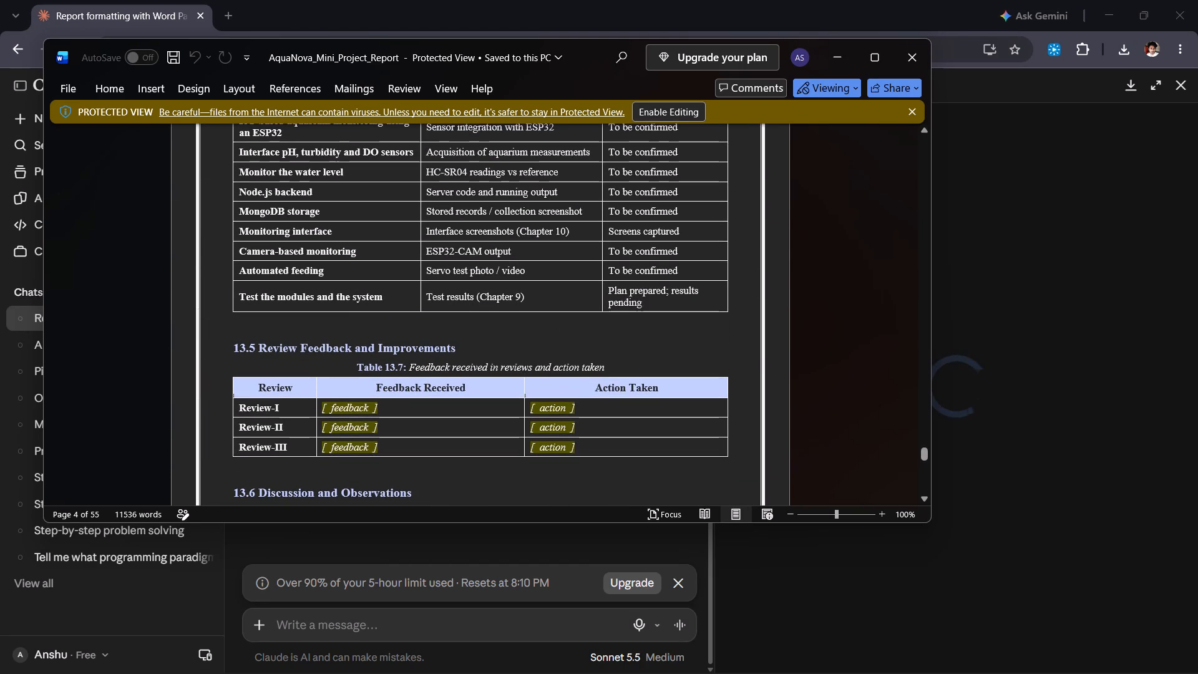
{"action": "scroll", "coordinate": [527, 315], "scroll_direction": "up", "scroll_amount": 15}
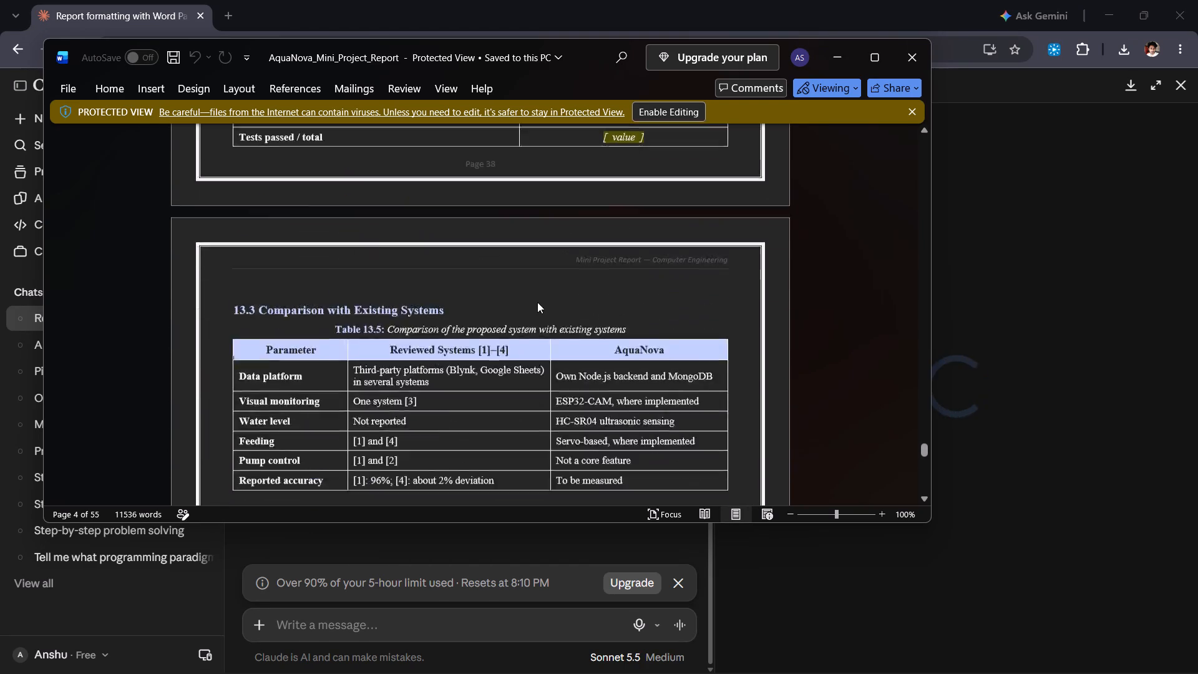
{"action": "scroll", "coordinate": [537, 302], "scroll_direction": "up", "scroll_amount": 7}
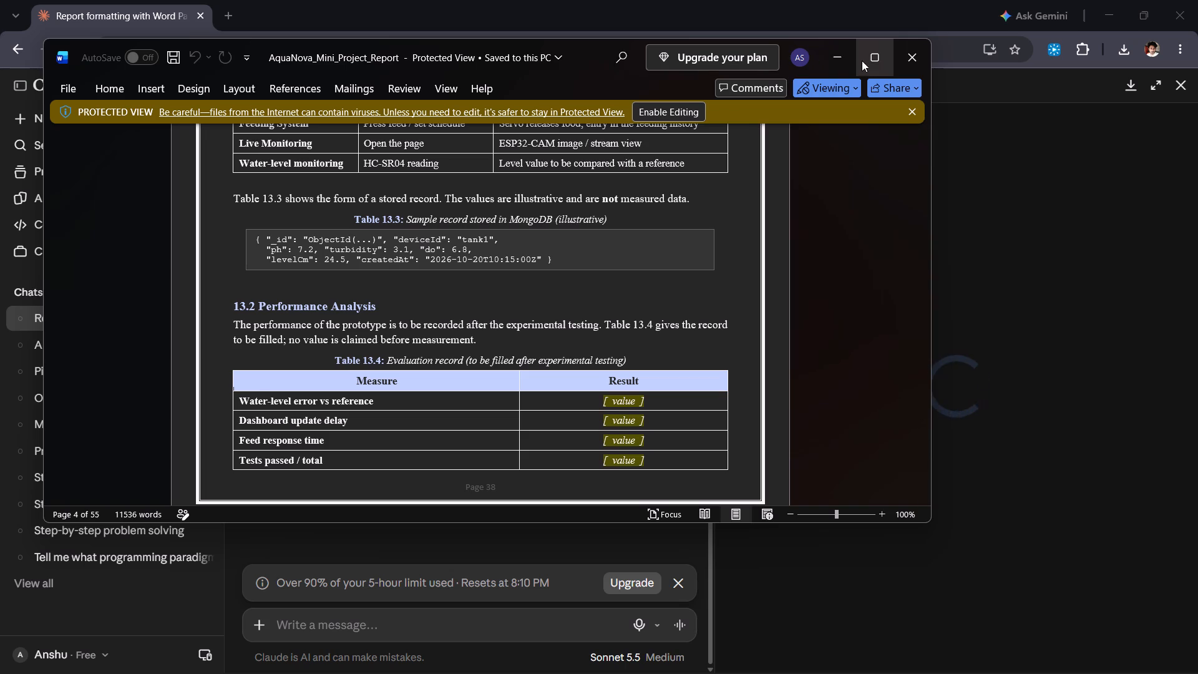
{"action": "scroll", "coordinate": [423, 349], "scroll_direction": "up", "scroll_amount": 7}
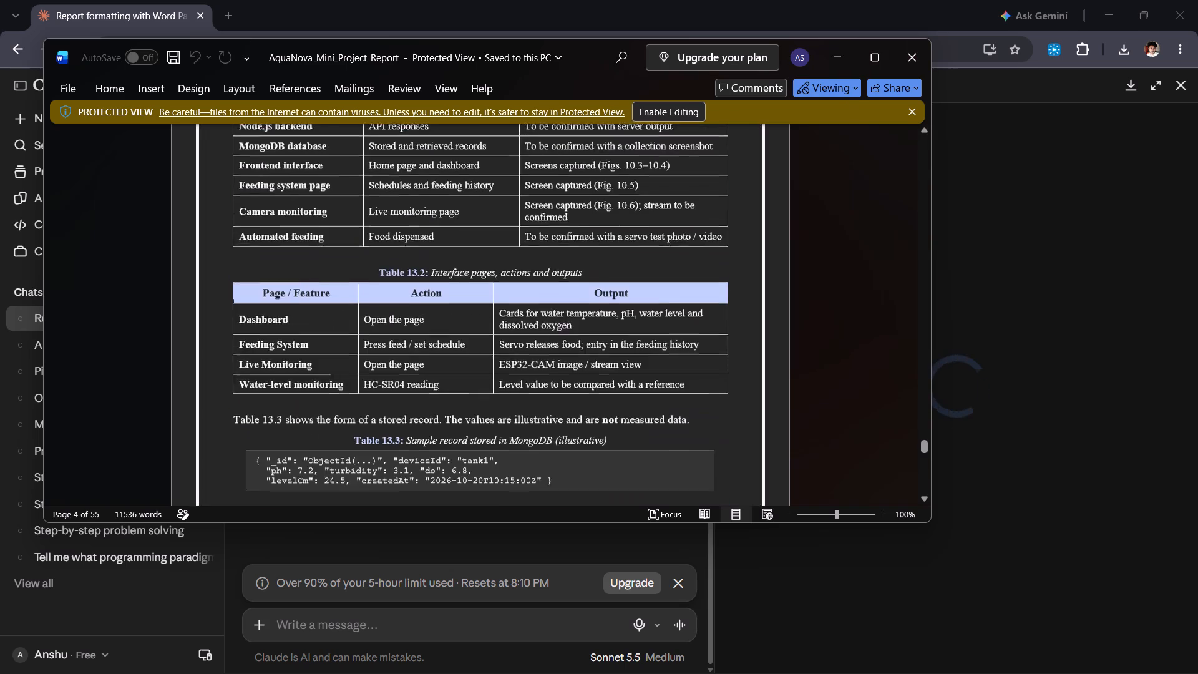
Go back through sections 12 and 11 to the Troubleshooting and Support and Contact parts, and close the AquaNova report.
{"action": "scroll", "coordinate": [426, 349], "scroll_direction": "up", "scroll_amount": 16}
{"action": "scroll", "coordinate": [429, 346], "scroll_direction": "up", "scroll_amount": 18}
{"action": "scroll", "coordinate": [407, 334], "scroll_direction": "up", "scroll_amount": 12}
{"action": "scroll", "coordinate": [404, 326], "scroll_direction": "up", "scroll_amount": 12}
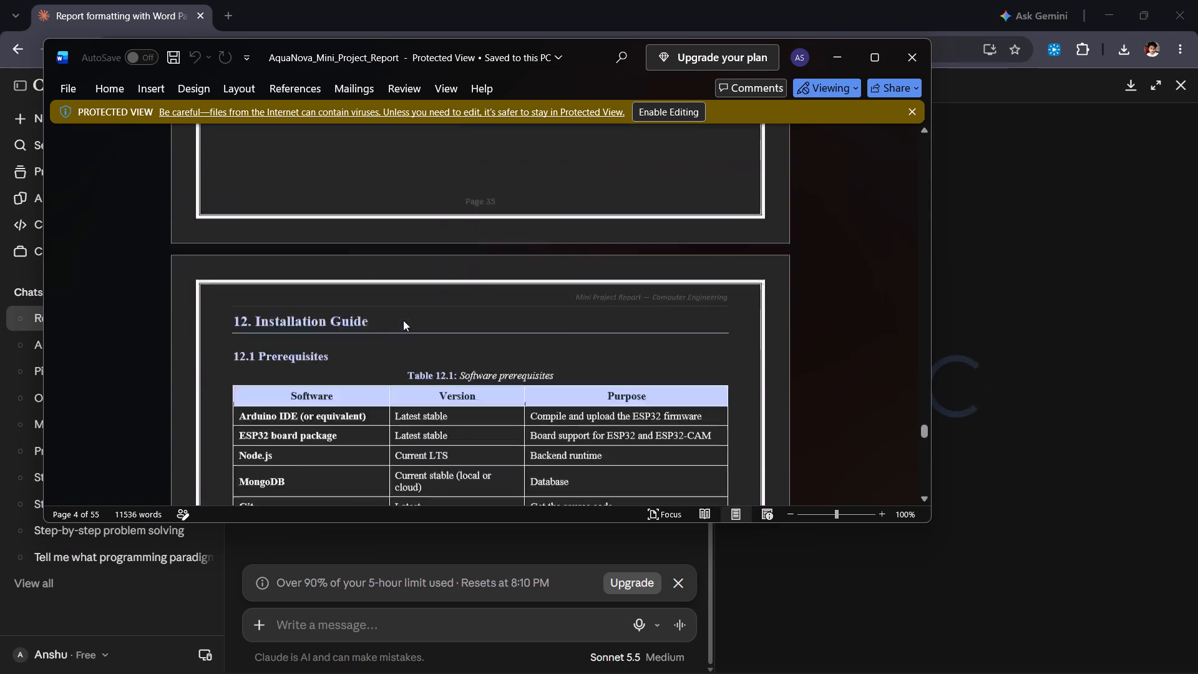
{"action": "scroll", "coordinate": [387, 288], "scroll_direction": "up", "scroll_amount": 13}
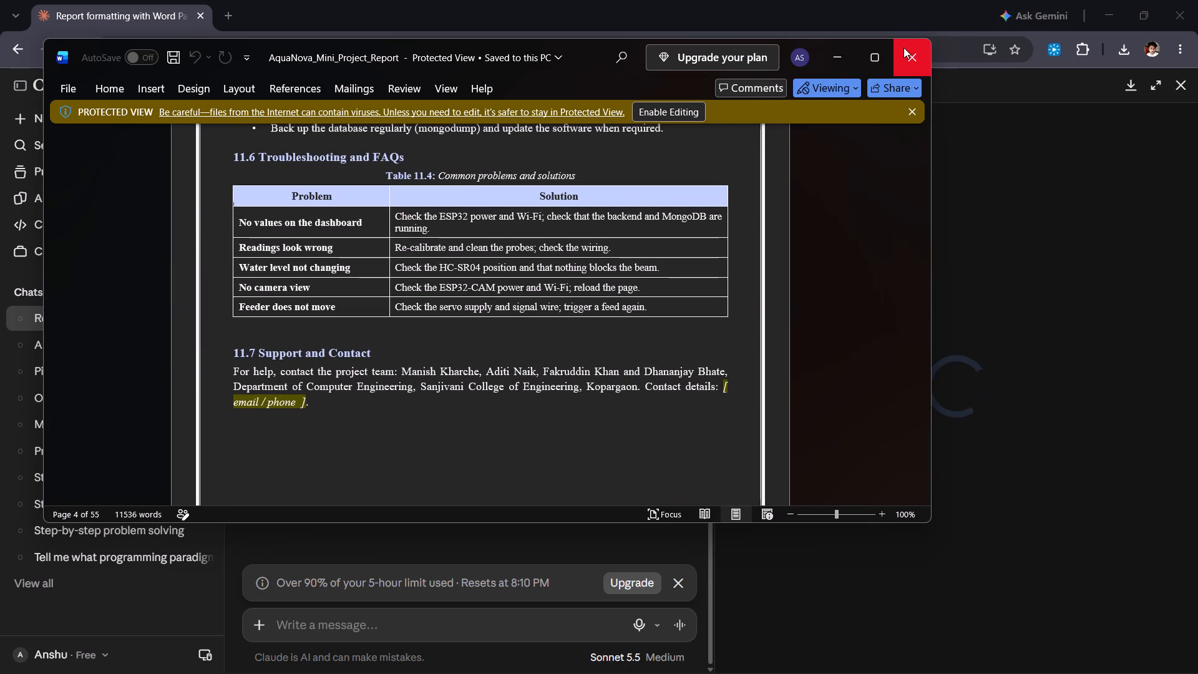
{"action": "left_click", "coordinate": [906, 47]}
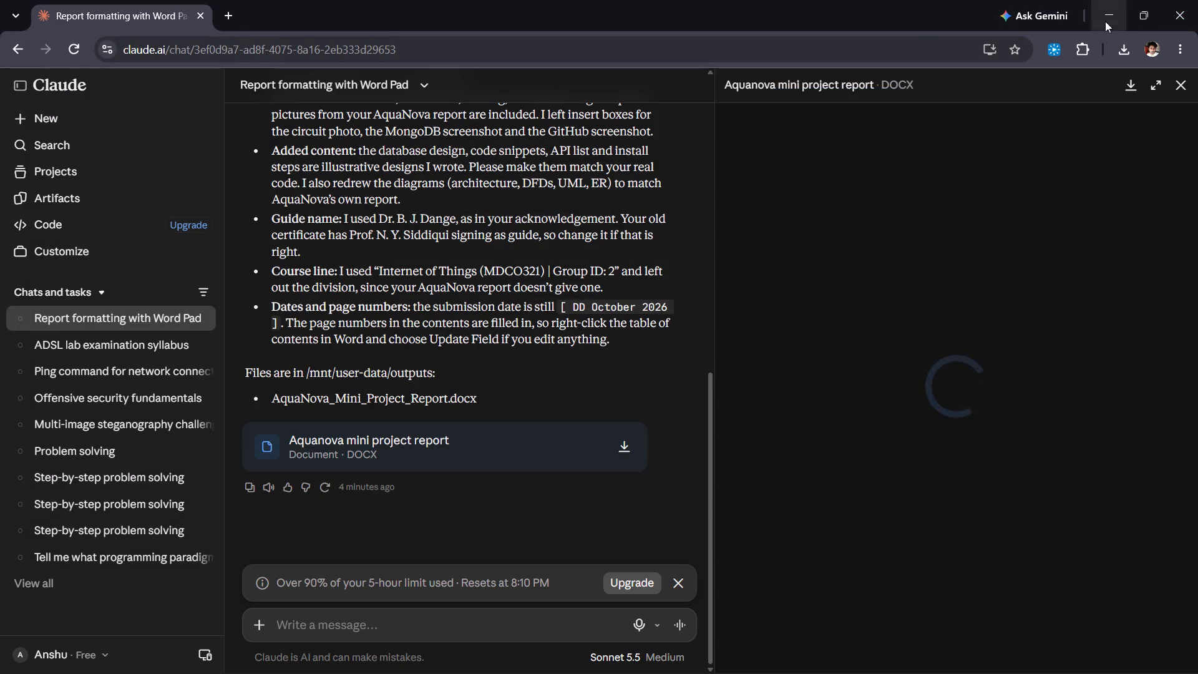
Minimize the browser, switch to File Explorer and open WaveControl_Mini_Project_Report (2) from the Downloads folder.
{"action": "left_click", "coordinate": [1095, 21]}
{"action": "left_click", "coordinate": [1063, 43]}
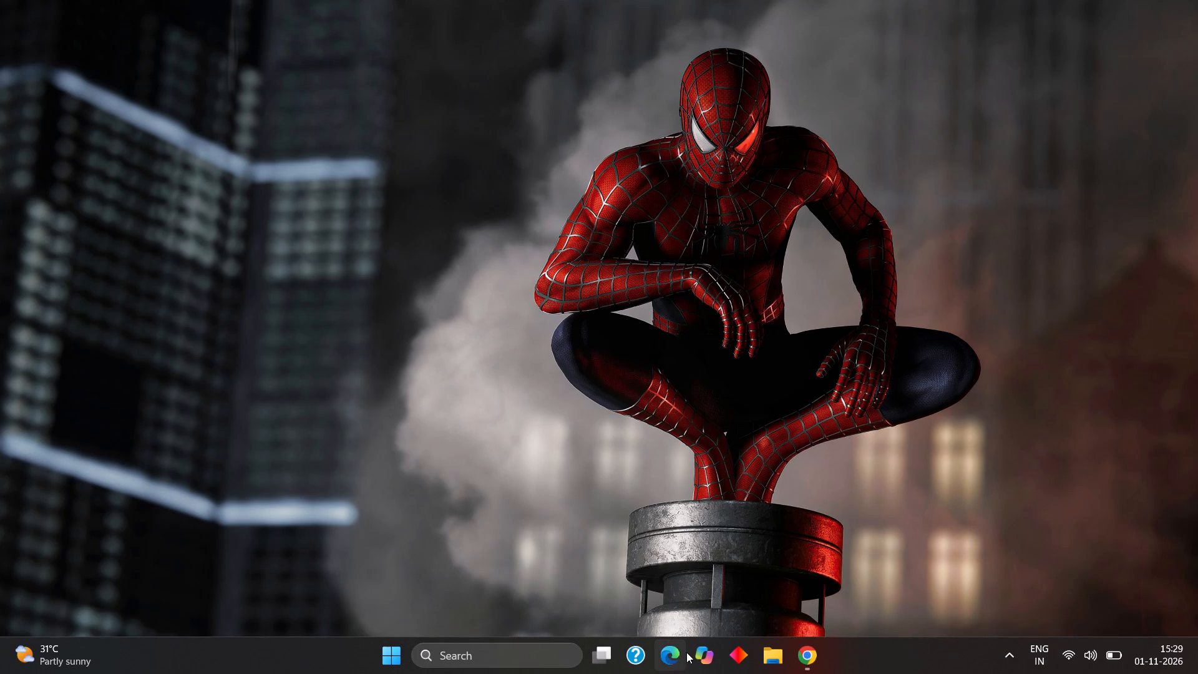
{"action": "left_click", "coordinate": [774, 657]}
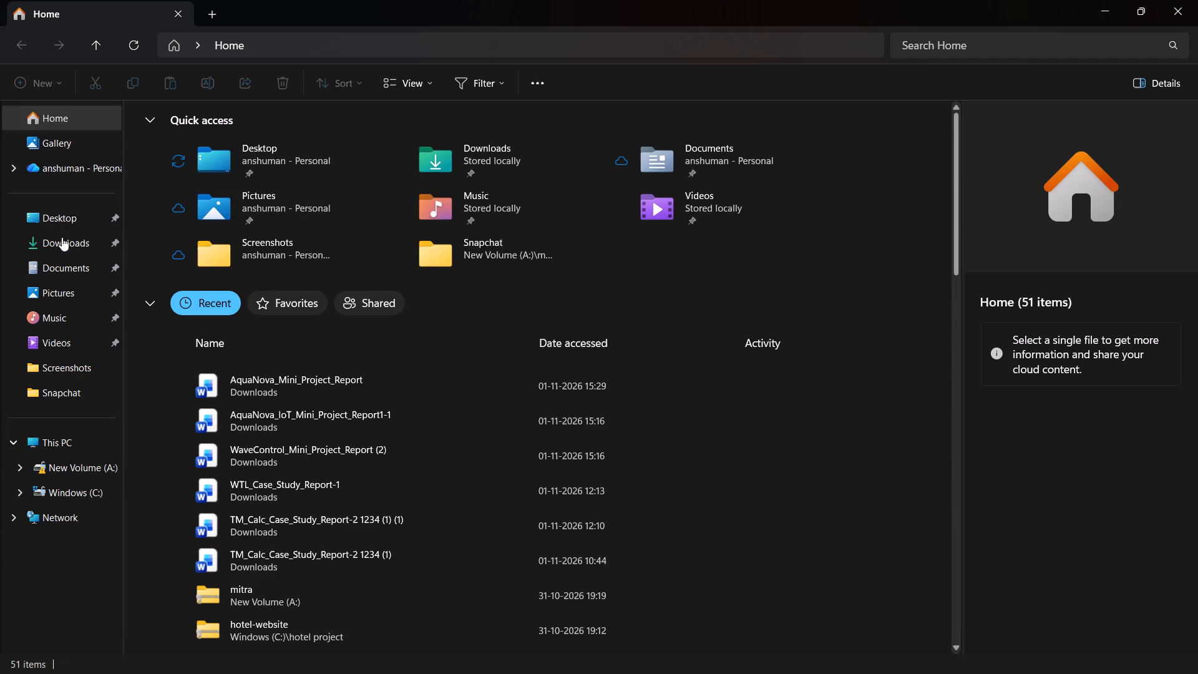
{"action": "left_click", "coordinate": [64, 242]}
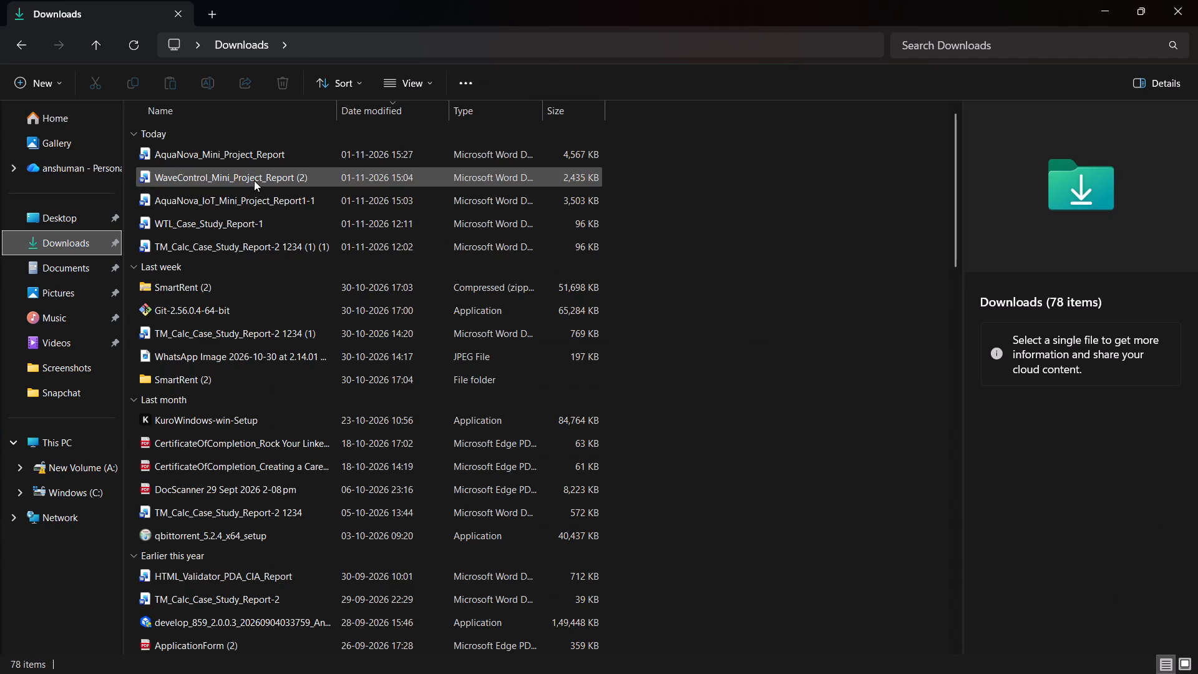
{"action": "double_click", "coordinate": [254, 180]}
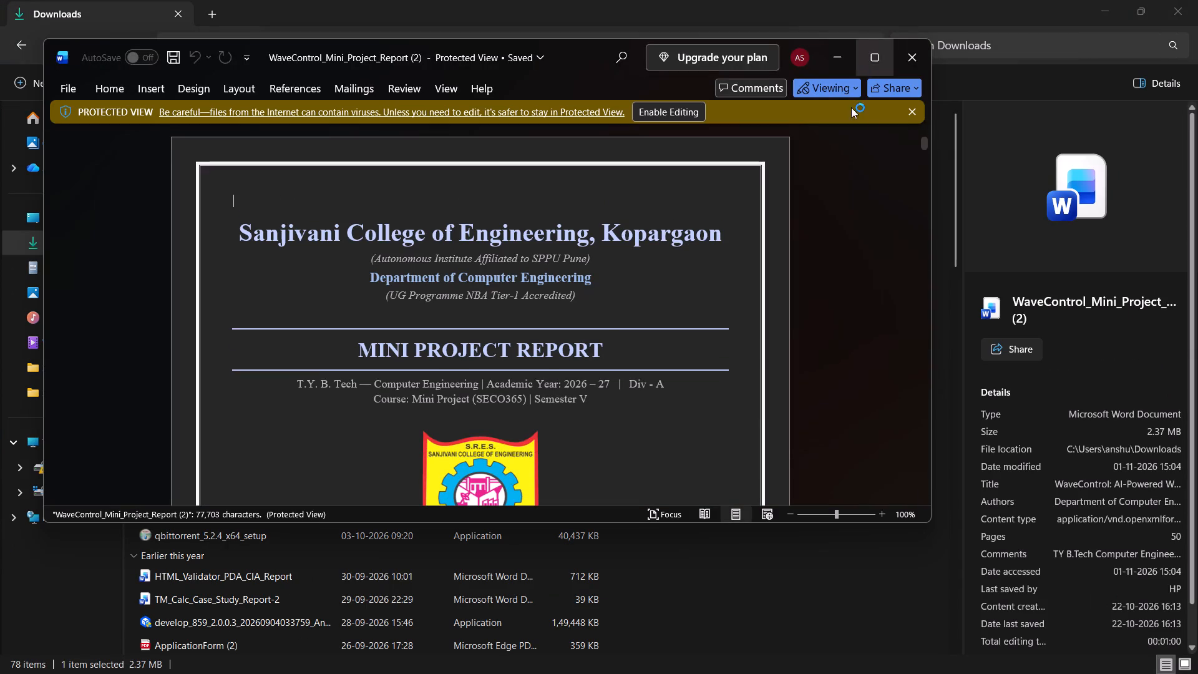
Check the WaveControl report's front matter from the cover page to the start of the table of contents, and close the document.
{"action": "scroll", "coordinate": [855, 299], "scroll_direction": "down", "scroll_amount": 18}
{"action": "scroll", "coordinate": [829, 271], "scroll_direction": "down", "scroll_amount": 15}
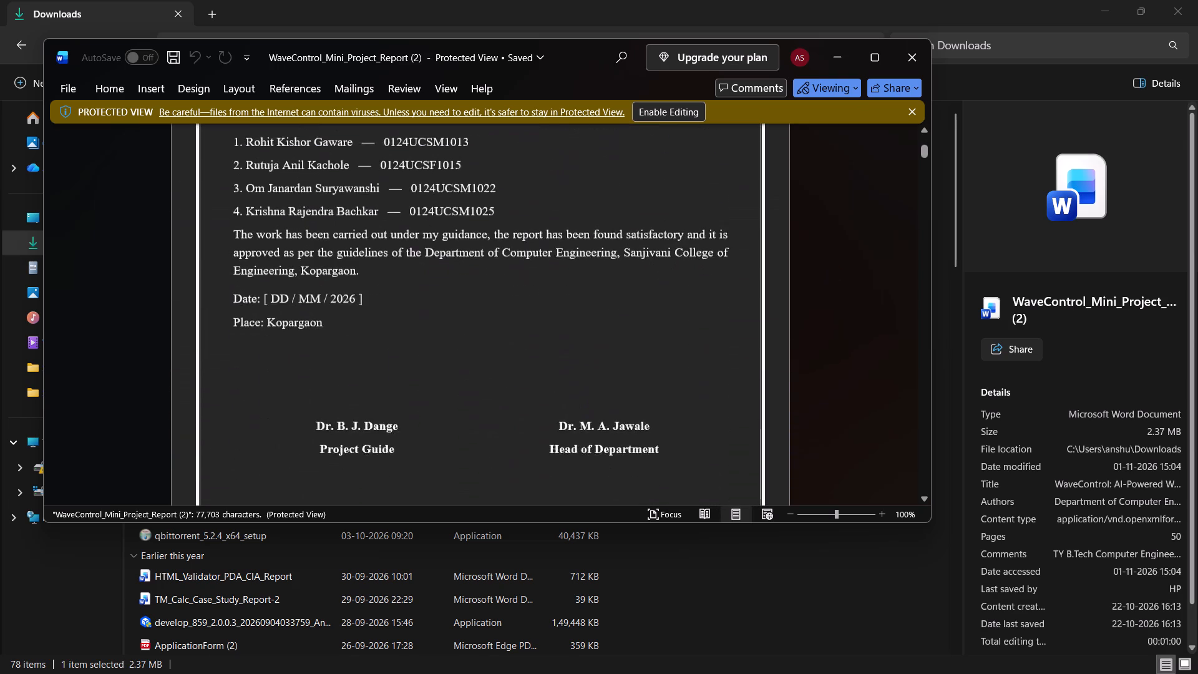
{"action": "scroll", "coordinate": [825, 273], "scroll_direction": "down", "scroll_amount": 14}
{"action": "scroll", "coordinate": [825, 273], "scroll_direction": "down", "scroll_amount": 13}
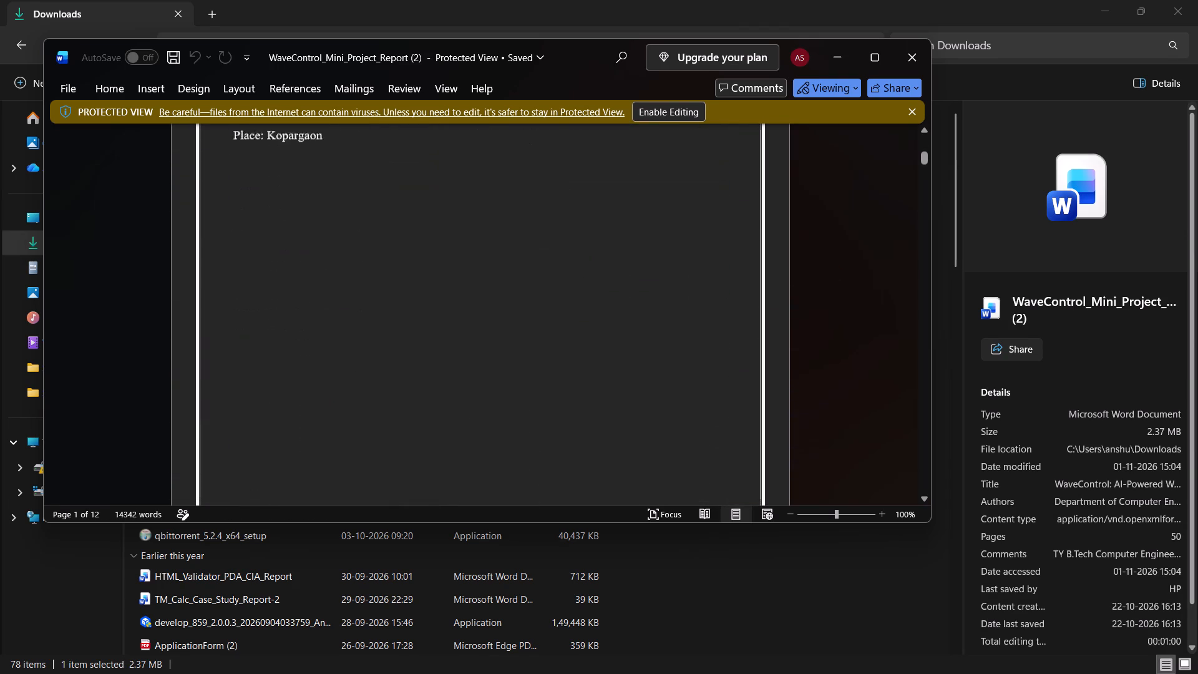
{"action": "scroll", "coordinate": [825, 273], "scroll_direction": "down", "scroll_amount": 20}
{"action": "scroll", "coordinate": [825, 273], "scroll_direction": "down", "scroll_amount": 13}
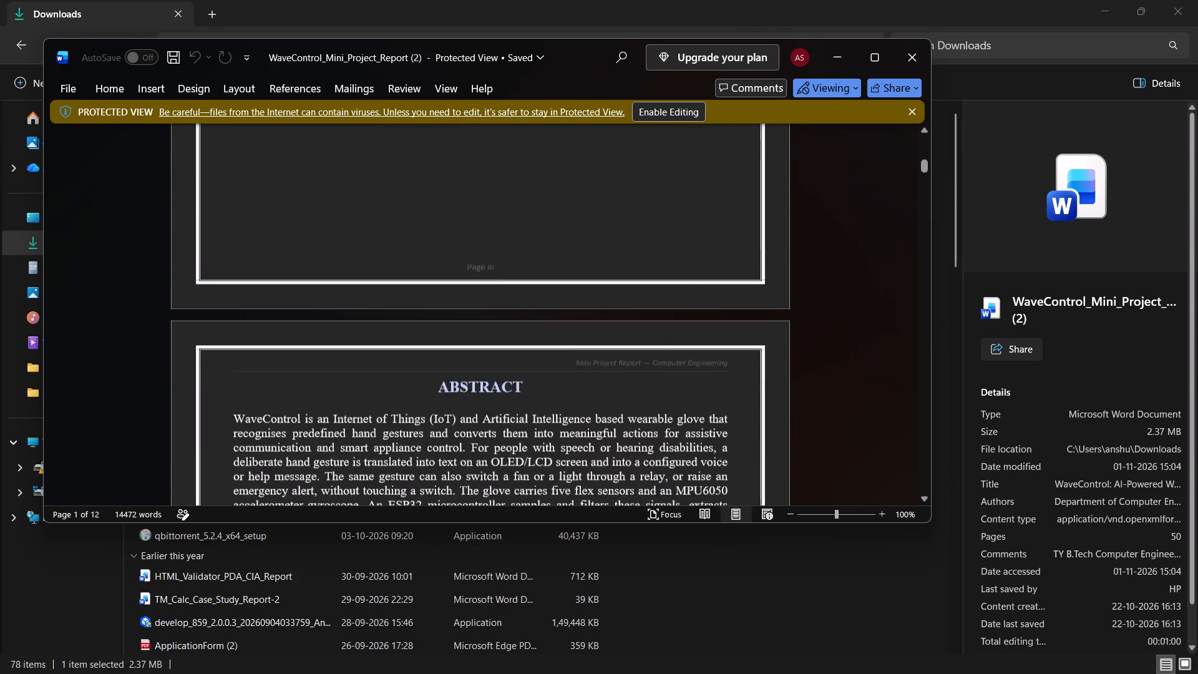
{"action": "scroll", "coordinate": [825, 273], "scroll_direction": "down", "scroll_amount": 19}
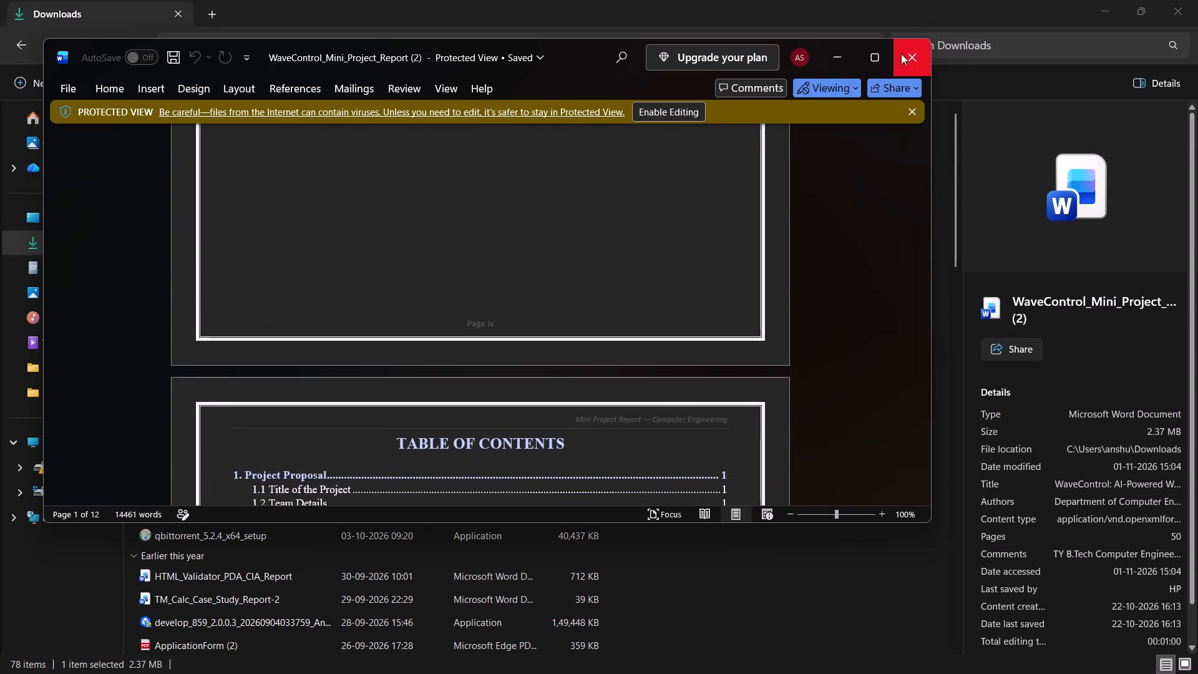
{"action": "left_click", "coordinate": [901, 54]}
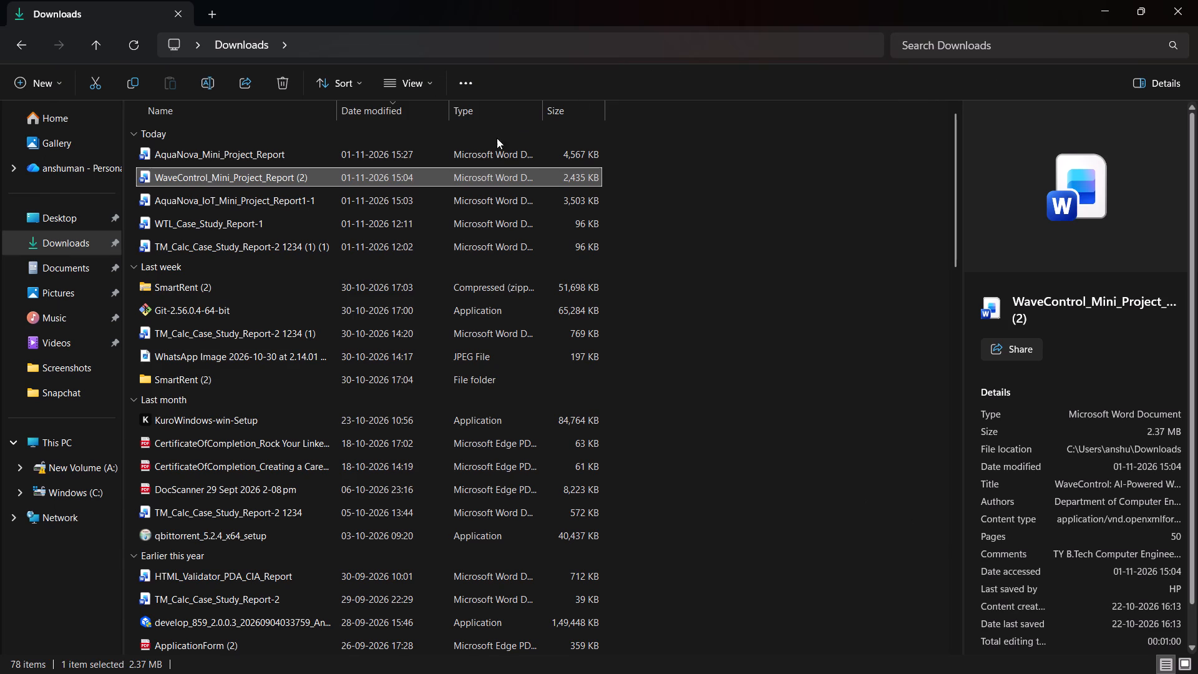
Reopen AquaNova_Mini_Project_Report from Downloads, maximize its window and enable editing.
{"action": "double_click", "coordinate": [497, 147]}
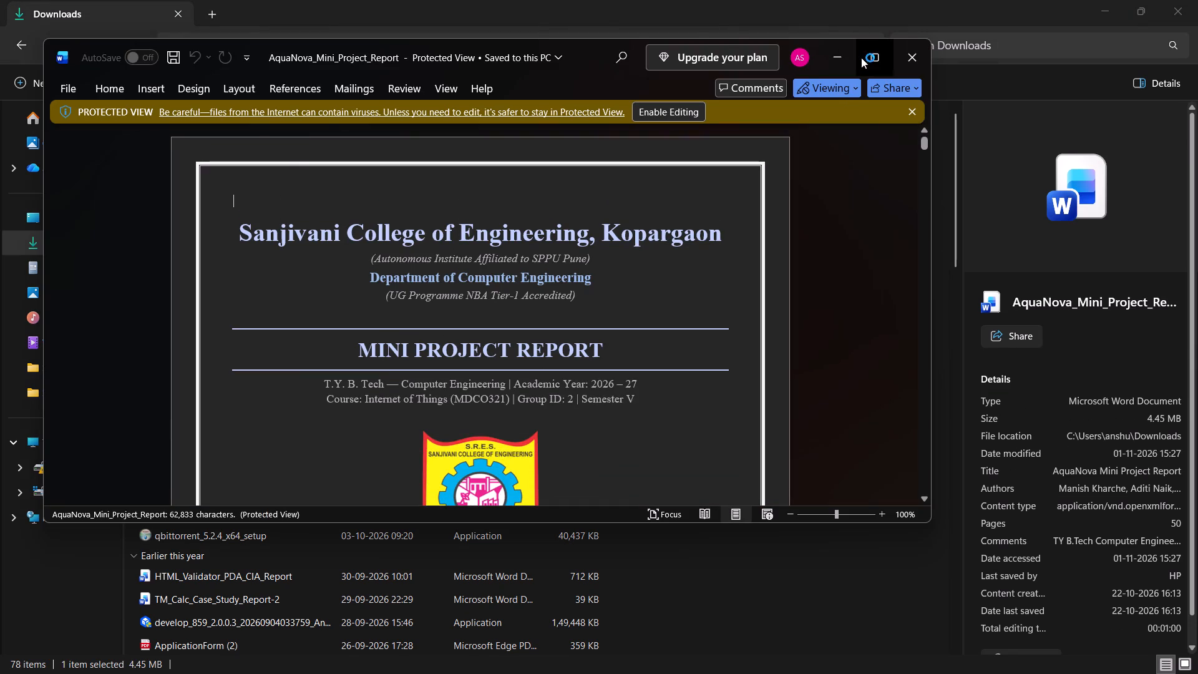
{"action": "left_click", "coordinate": [861, 57]}
{"action": "left_click", "coordinate": [659, 75]}
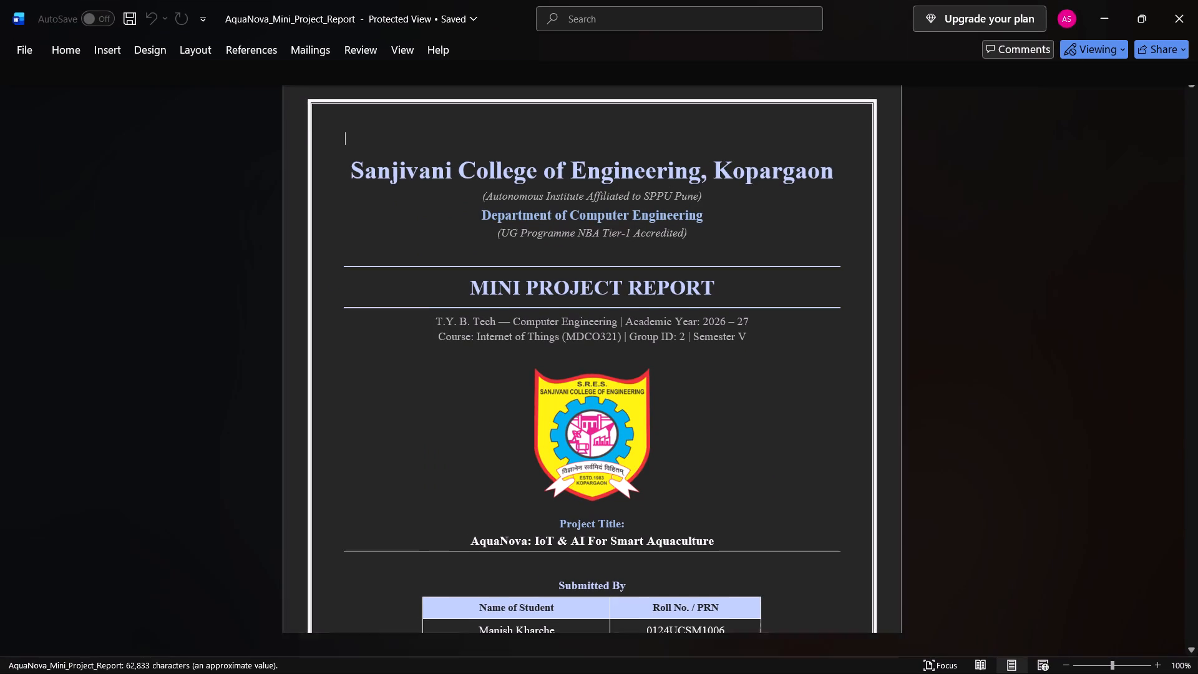
Delete "October 2026 ]" from the end of the Date of Submission placeholder on the cover page.
{"action": "scroll", "coordinate": [873, 255], "scroll_direction": "down", "scroll_amount": 7}
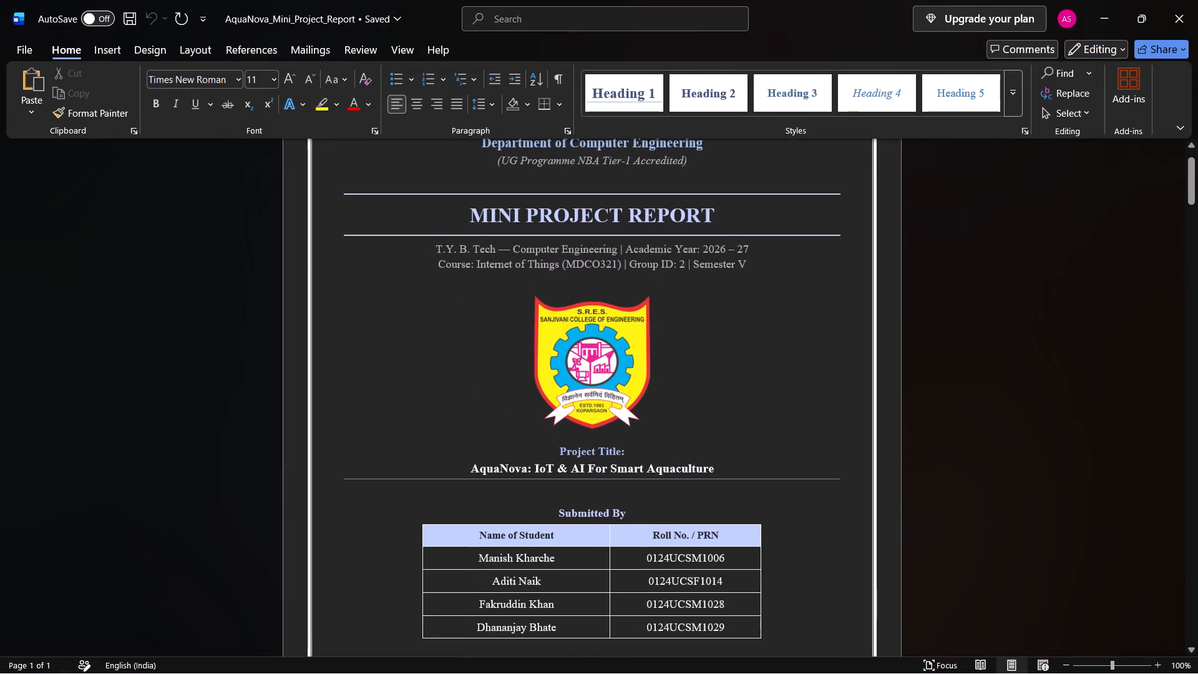
{"action": "scroll", "coordinate": [870, 256], "scroll_direction": "down", "scroll_amount": 10}
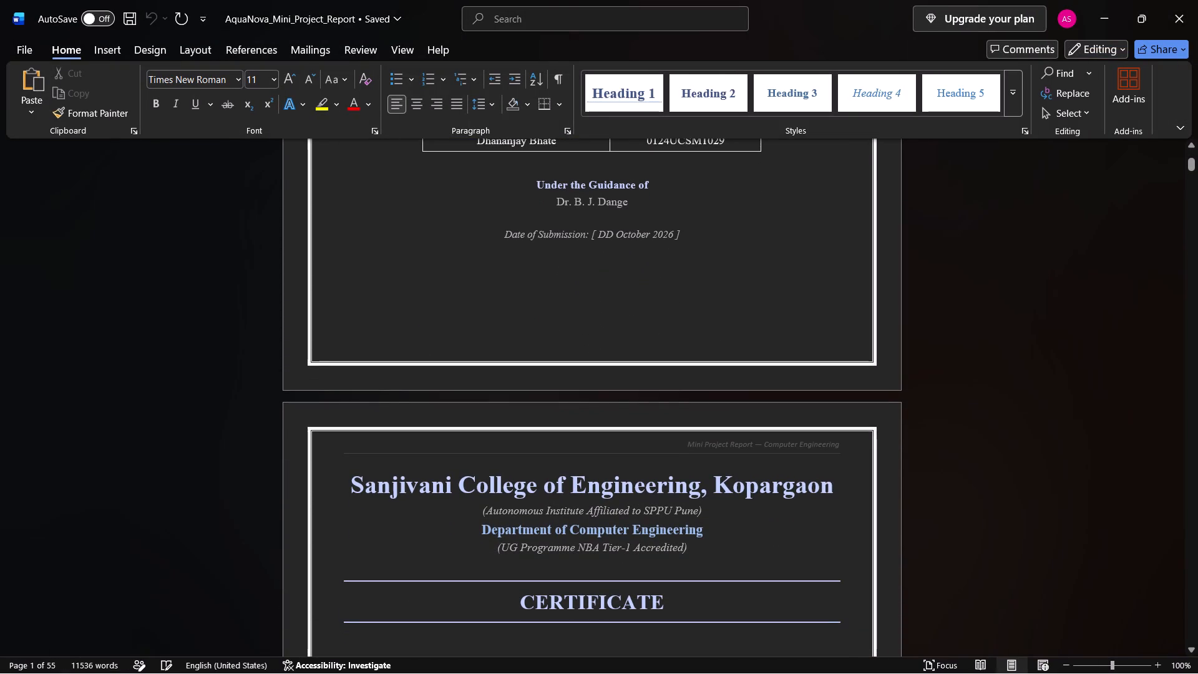
{"action": "left_click", "coordinate": [684, 237]}
{"action": "key", "text": "BackSpace"}
{"action": "key", "text": "BackSpace"}
{"action": "key", "text": "BackSpace"}
{"action": "key", "text": "BackSpace"}
{"action": "key", "text": "BackSpace"}
{"action": "key", "text": "BackSpace"}
{"action": "key", "text": "BackSpace"}
{"action": "key", "text": "BackSpace"}
{"action": "key", "text": "BackSpace"}
{"action": "key", "text": "BackSpace"}
{"action": "key", "text": "BackSpace"}
{"action": "key", "text": "BackSpace"}
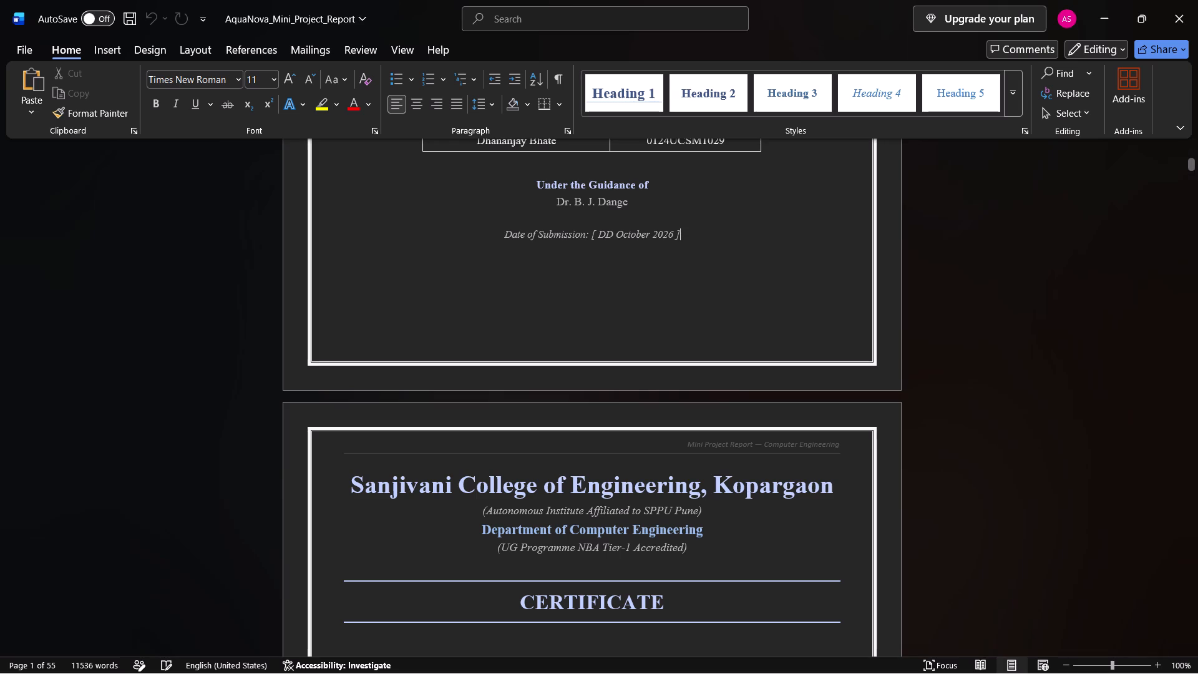
{"action": "key", "text": "BackSpace"}
{"action": "key", "text": "BackSpace"}
{"action": "key", "text": "BackSpace"}
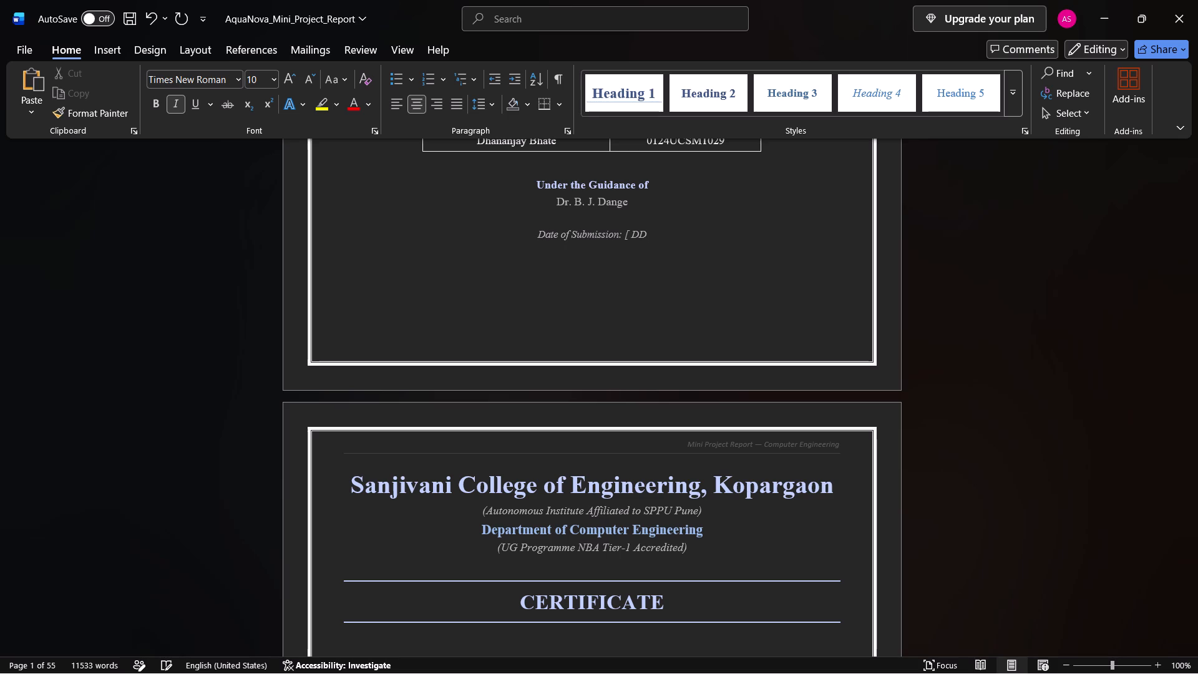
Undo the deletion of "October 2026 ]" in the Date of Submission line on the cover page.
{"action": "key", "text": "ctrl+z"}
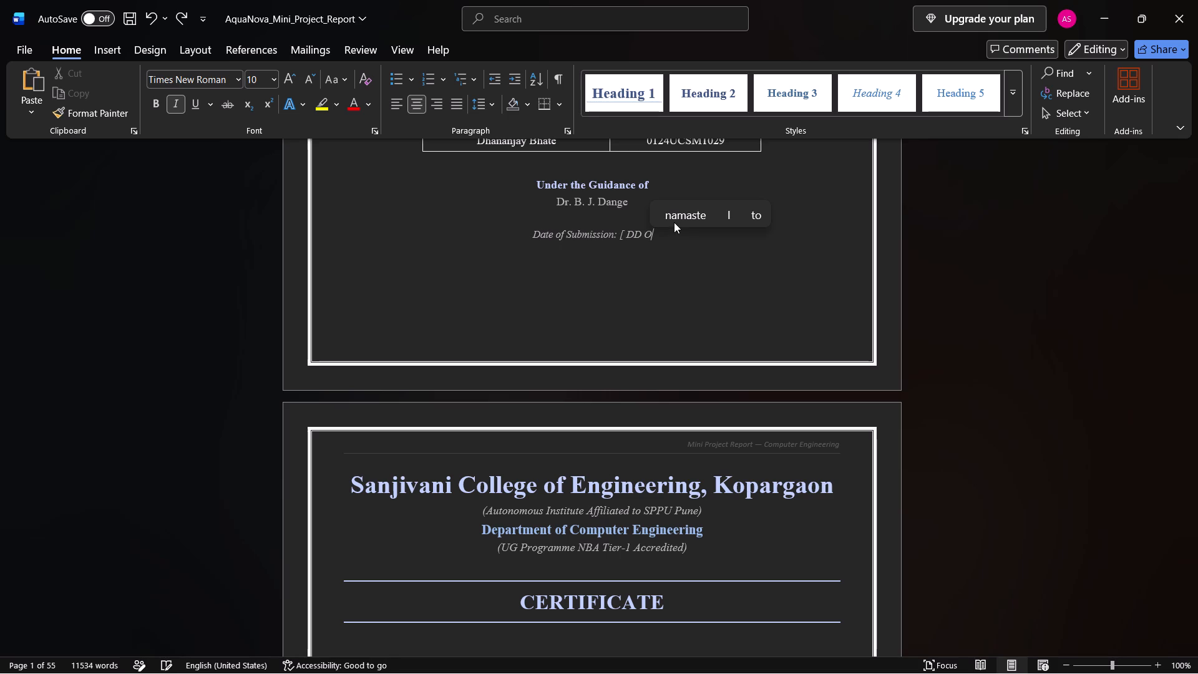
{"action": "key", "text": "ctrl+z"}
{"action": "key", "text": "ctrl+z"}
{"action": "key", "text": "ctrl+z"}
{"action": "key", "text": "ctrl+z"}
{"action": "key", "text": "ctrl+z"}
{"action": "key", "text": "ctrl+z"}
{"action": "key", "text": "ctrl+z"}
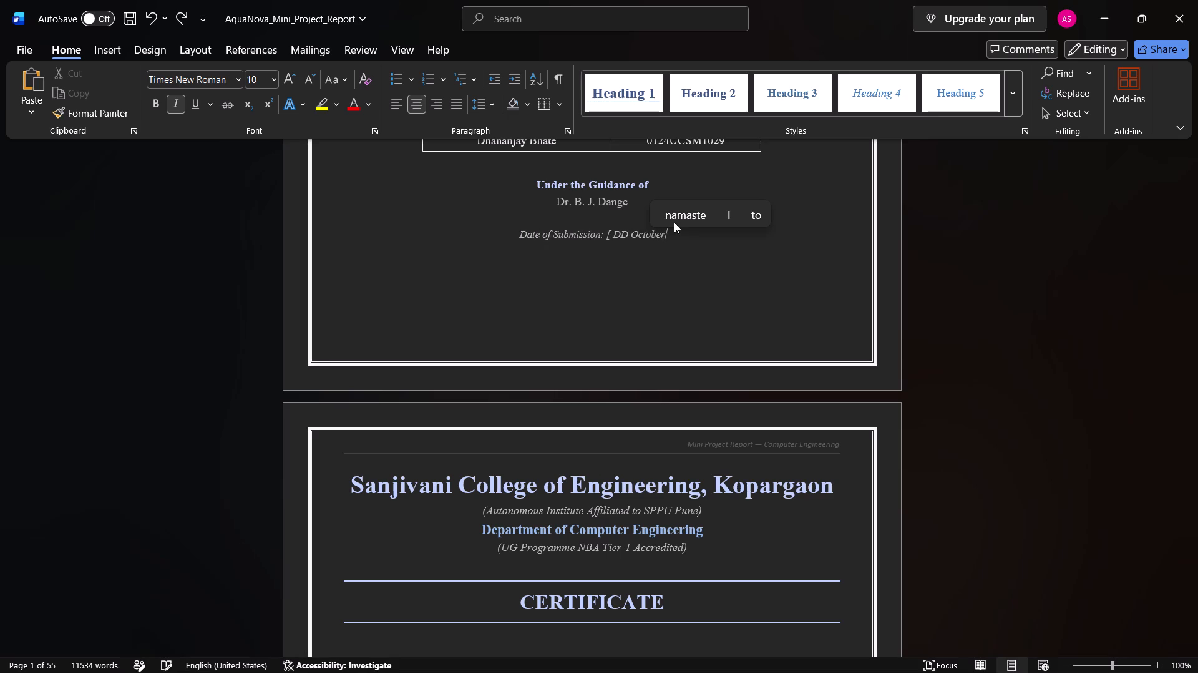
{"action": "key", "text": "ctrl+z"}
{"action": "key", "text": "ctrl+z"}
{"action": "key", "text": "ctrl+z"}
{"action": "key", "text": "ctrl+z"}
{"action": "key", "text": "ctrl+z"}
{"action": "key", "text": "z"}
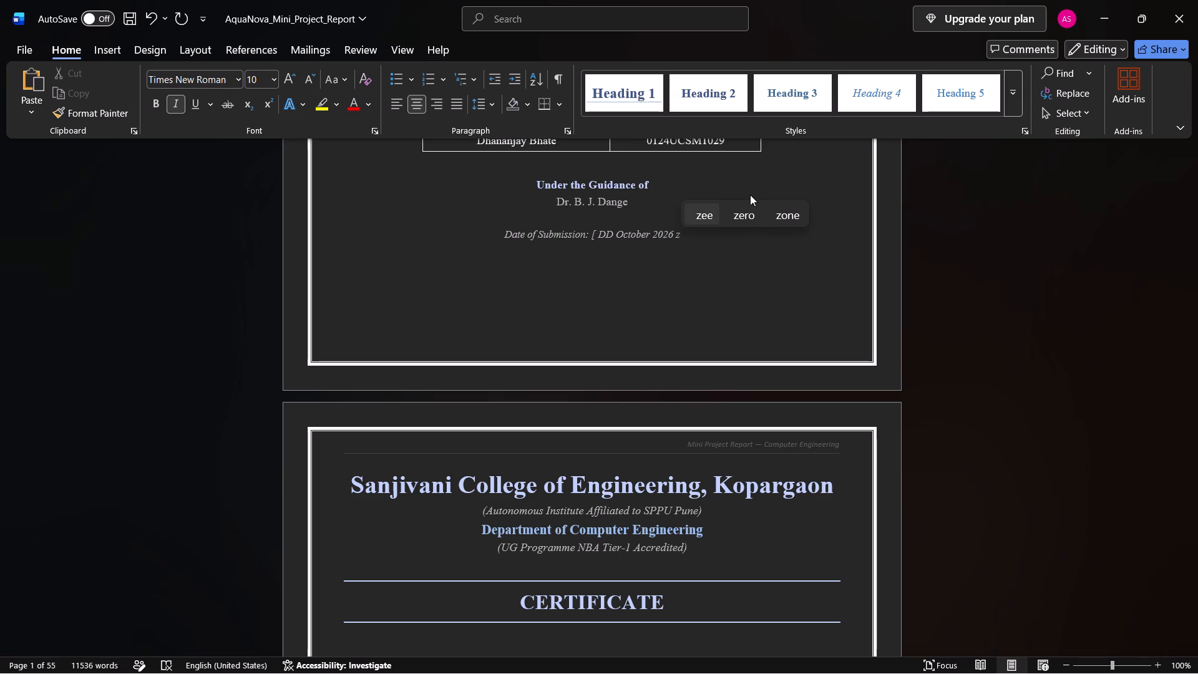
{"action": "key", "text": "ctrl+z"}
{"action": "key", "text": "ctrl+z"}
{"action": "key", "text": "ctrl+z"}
Replace the DD placeholder in the cover page's Date of Submission with 02.
{"action": "key", "text": "Left"}
{"action": "key", "text": "Left"}
{"action": "key", "text": "Left"}
{"action": "key", "text": "Left"}
{"action": "key", "text": "Left"}
{"action": "key", "text": "Left"}
{"action": "key", "text": "Left"}
{"action": "key", "text": "Left"}
{"action": "key", "text": "Left"}
{"action": "key", "text": "Left"}
{"action": "key", "text": "Left"}
{"action": "key", "text": "Left"}
{"action": "key", "text": "Left"}
{"action": "key", "text": "Left"}
{"action": "key", "text": "Left"}
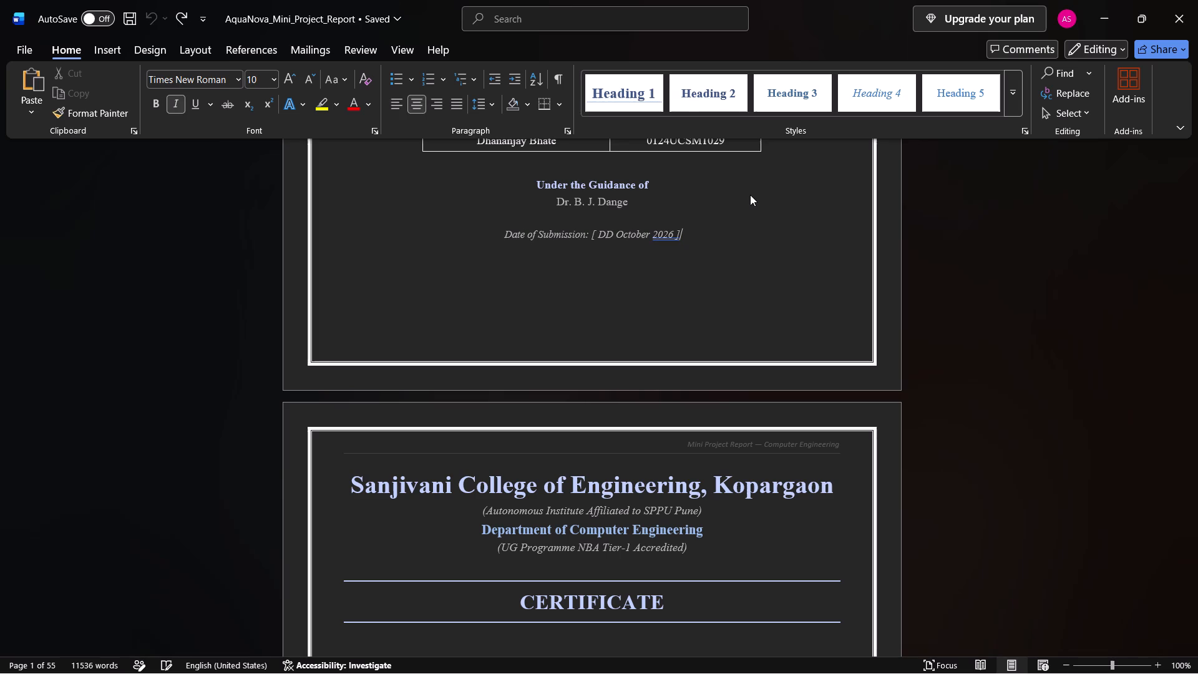
{"action": "key", "text": "Left"}
{"action": "key", "text": "BackSpace"}
{"action": "key", "text": "BackSpace"}
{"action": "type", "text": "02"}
Insert two blank lines after the fourth student's entry in the Certificate page's numbered list.
{"action": "scroll", "coordinate": [752, 217], "scroll_direction": "down", "scroll_amount": 1}
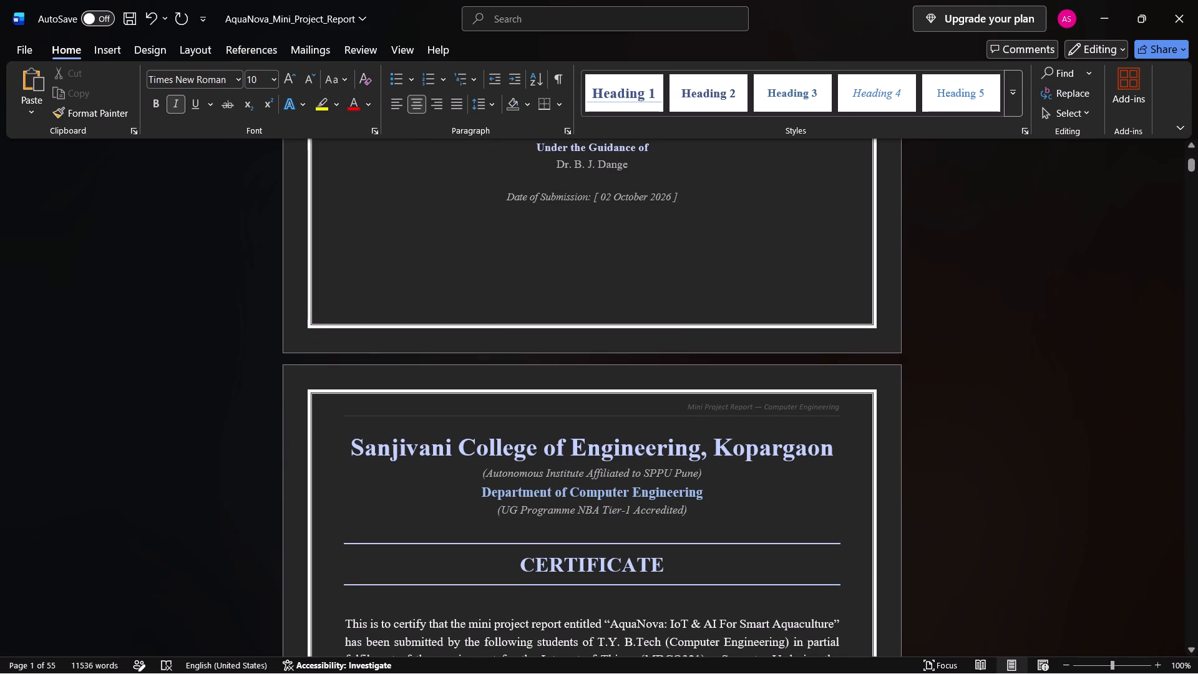
{"action": "scroll", "coordinate": [739, 299], "scroll_direction": "down", "scroll_amount": 1}
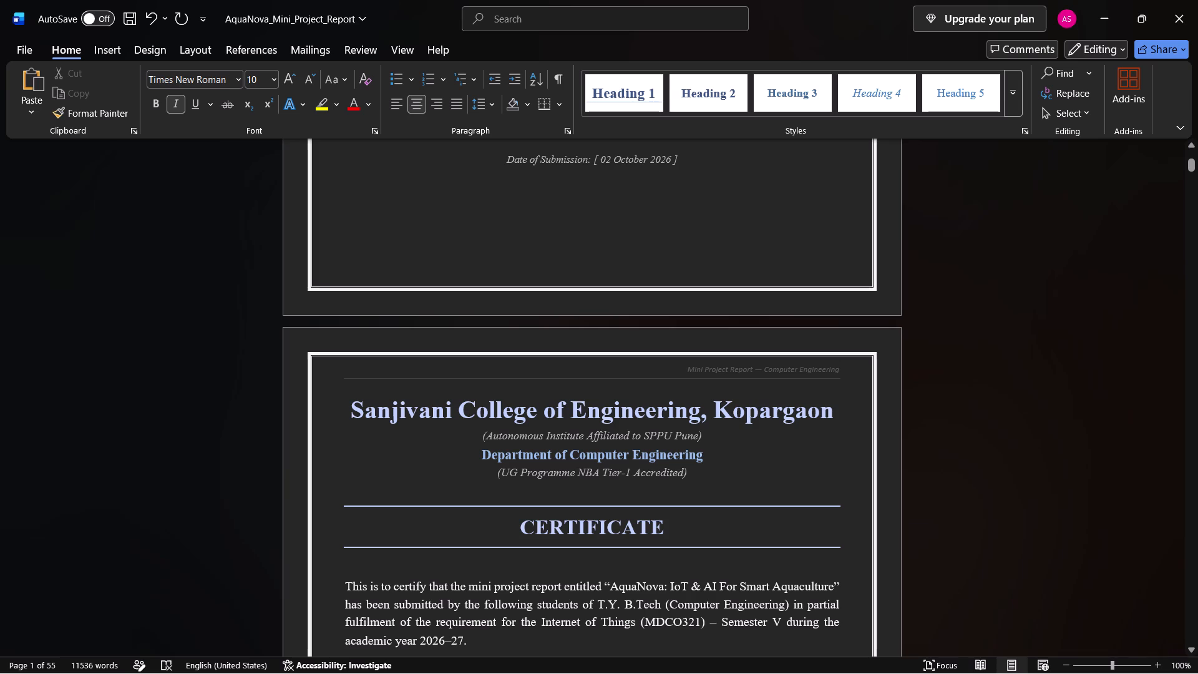
{"action": "scroll", "coordinate": [722, 276], "scroll_direction": "down", "scroll_amount": 9}
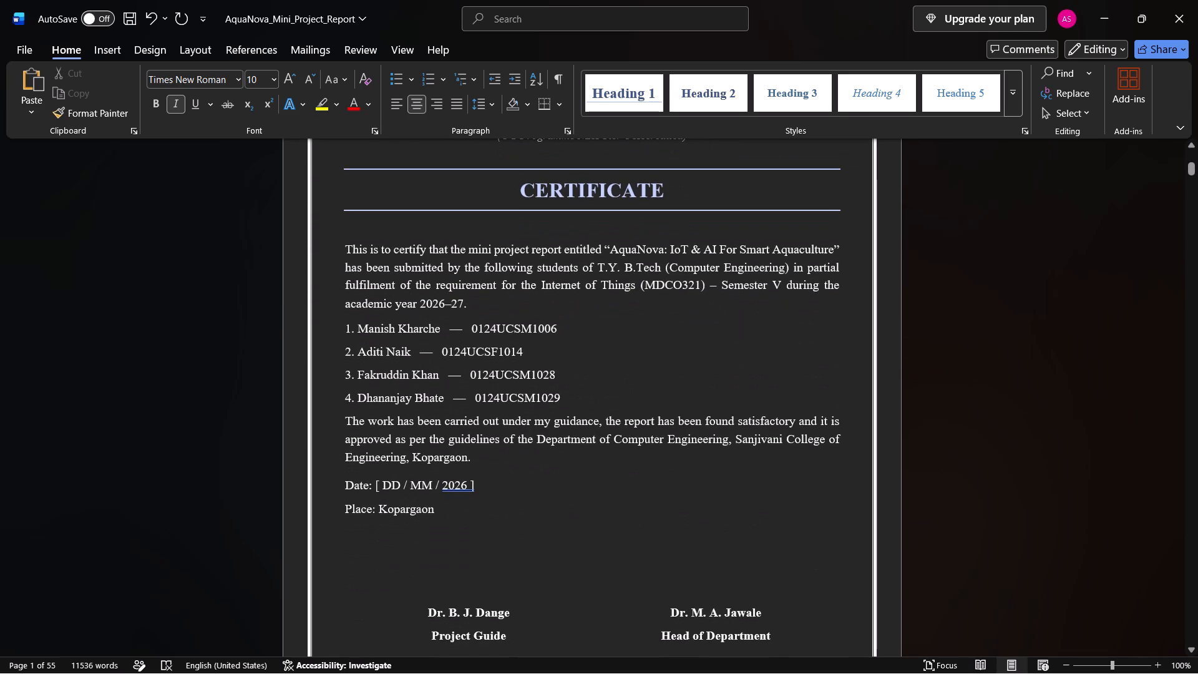
{"action": "left_click", "coordinate": [577, 400]}
{"action": "scroll", "coordinate": [577, 400], "scroll_direction": "down", "scroll_amount": 5}
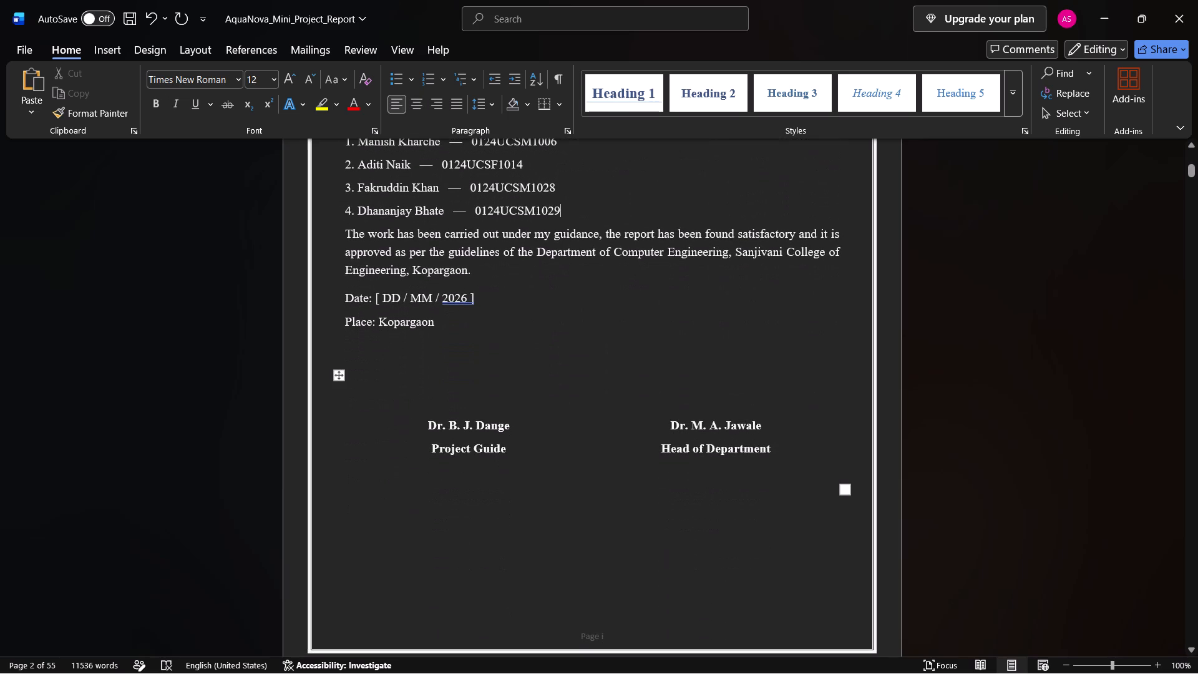
{"action": "key", "text": "Return"}
{"action": "key", "text": "Return"}
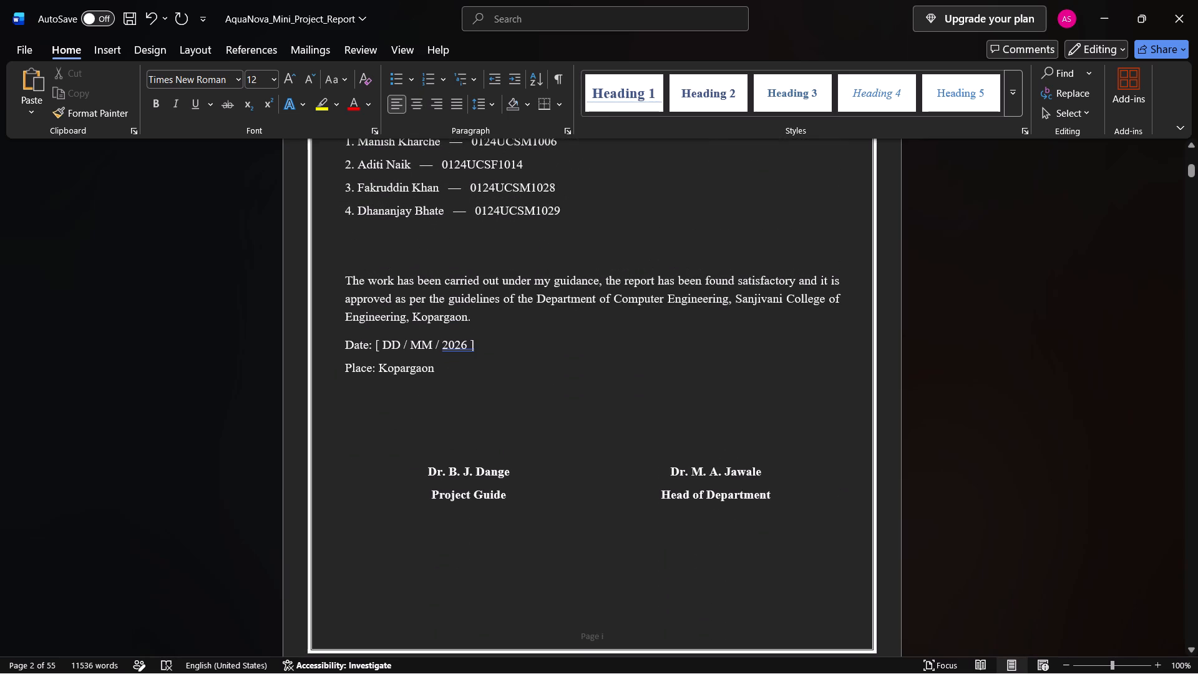
Insert a blank line between the Certificate's opening paragraph and its numbered student list.
{"action": "scroll", "coordinate": [562, 366], "scroll_direction": "up", "scroll_amount": 3}
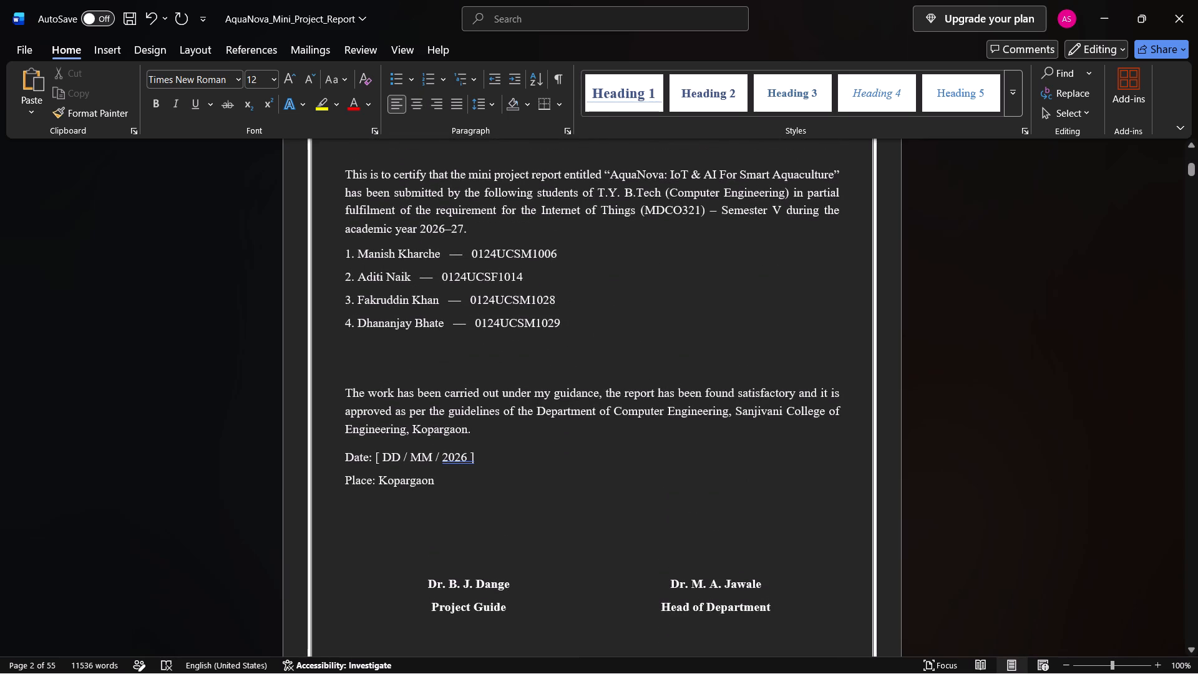
{"action": "left_click", "coordinate": [497, 230]}
{"action": "key", "text": "Return"}
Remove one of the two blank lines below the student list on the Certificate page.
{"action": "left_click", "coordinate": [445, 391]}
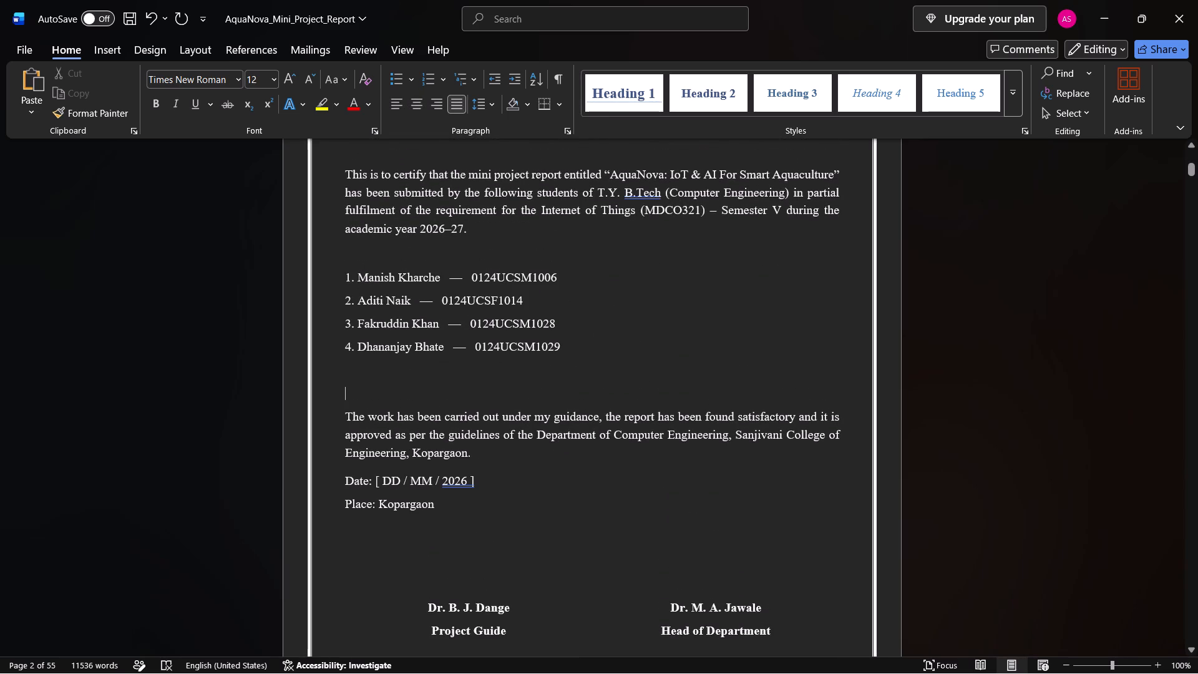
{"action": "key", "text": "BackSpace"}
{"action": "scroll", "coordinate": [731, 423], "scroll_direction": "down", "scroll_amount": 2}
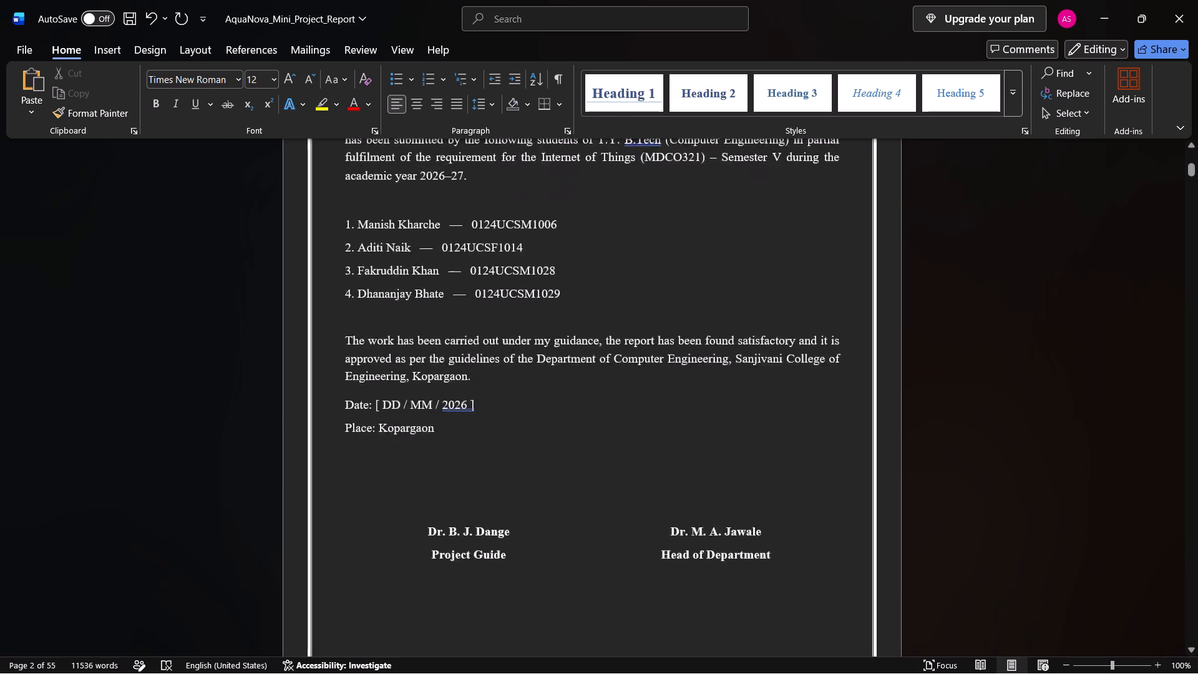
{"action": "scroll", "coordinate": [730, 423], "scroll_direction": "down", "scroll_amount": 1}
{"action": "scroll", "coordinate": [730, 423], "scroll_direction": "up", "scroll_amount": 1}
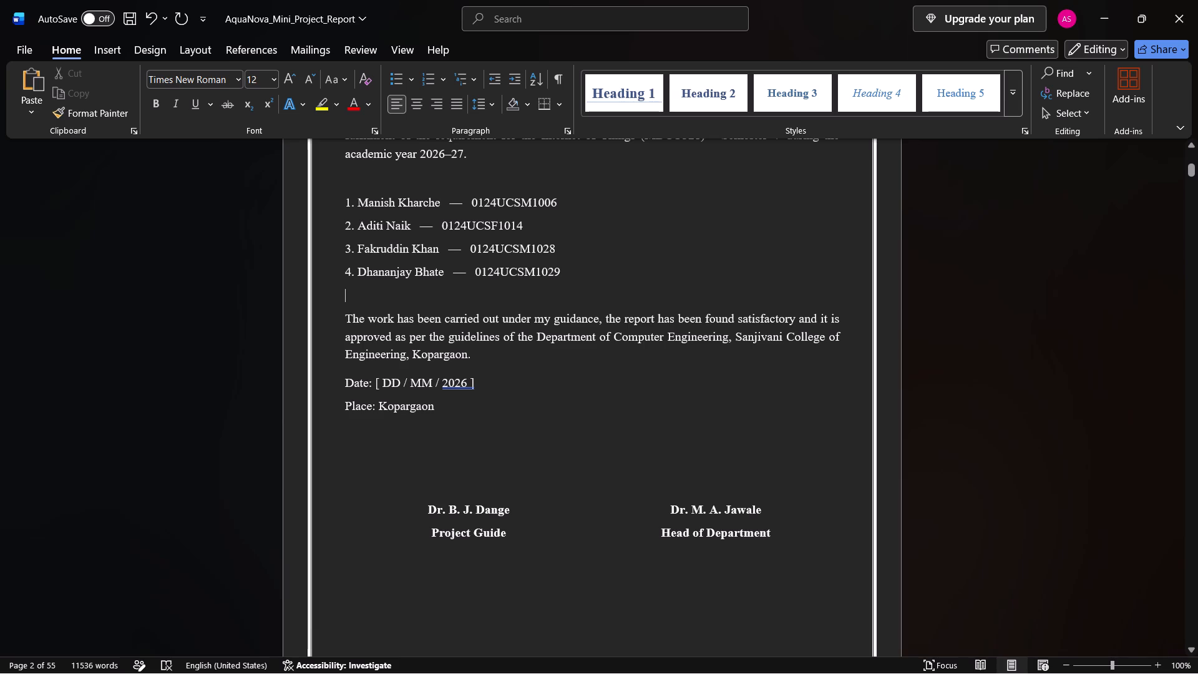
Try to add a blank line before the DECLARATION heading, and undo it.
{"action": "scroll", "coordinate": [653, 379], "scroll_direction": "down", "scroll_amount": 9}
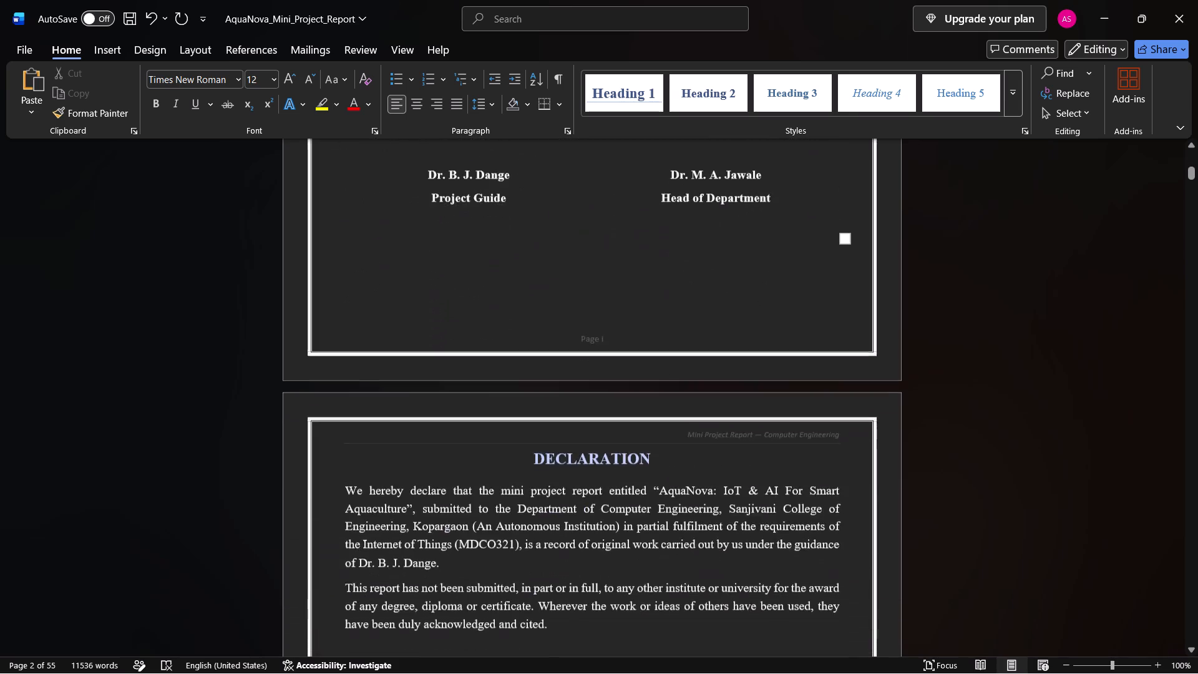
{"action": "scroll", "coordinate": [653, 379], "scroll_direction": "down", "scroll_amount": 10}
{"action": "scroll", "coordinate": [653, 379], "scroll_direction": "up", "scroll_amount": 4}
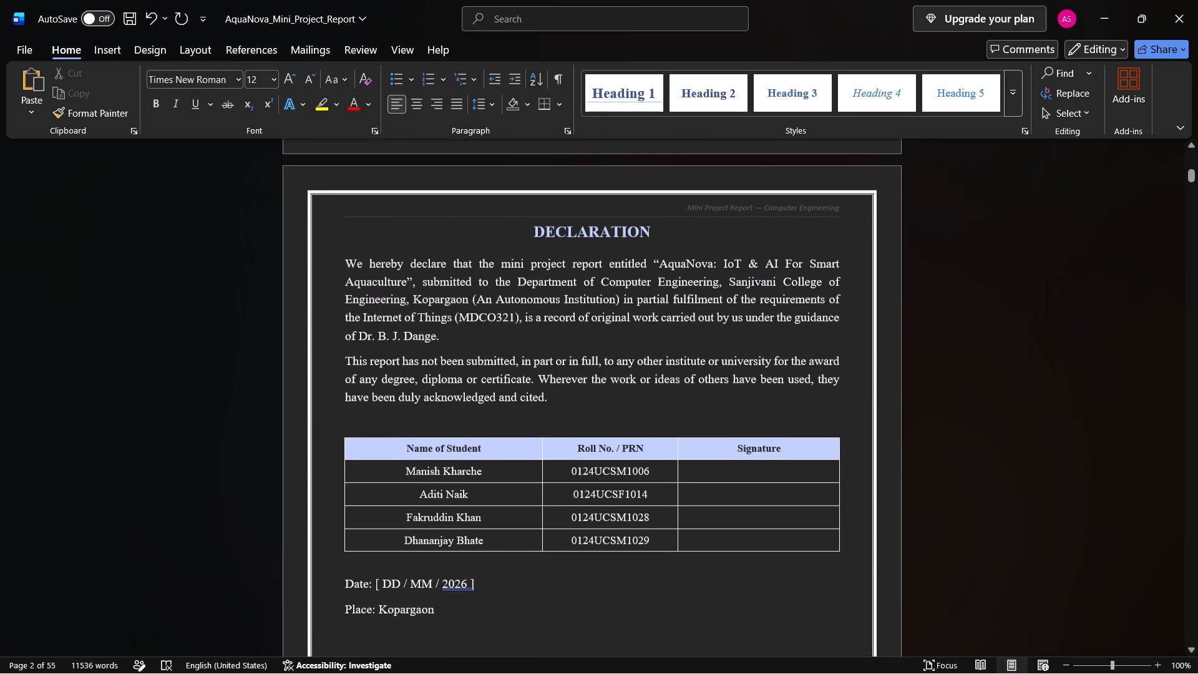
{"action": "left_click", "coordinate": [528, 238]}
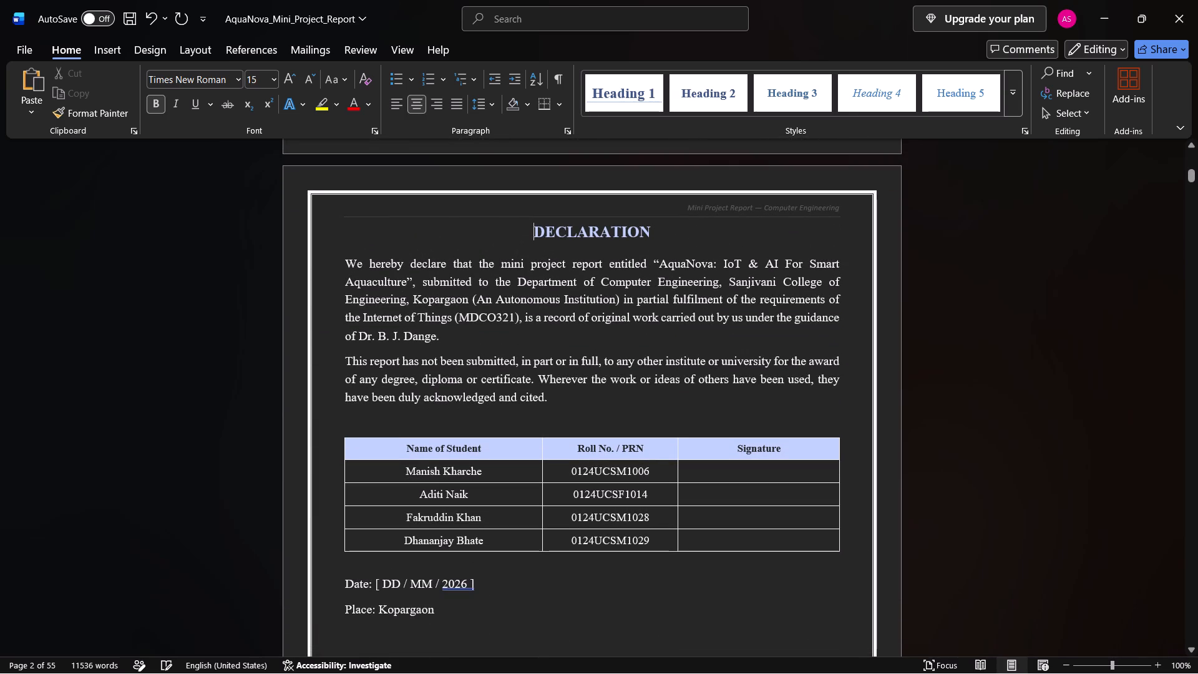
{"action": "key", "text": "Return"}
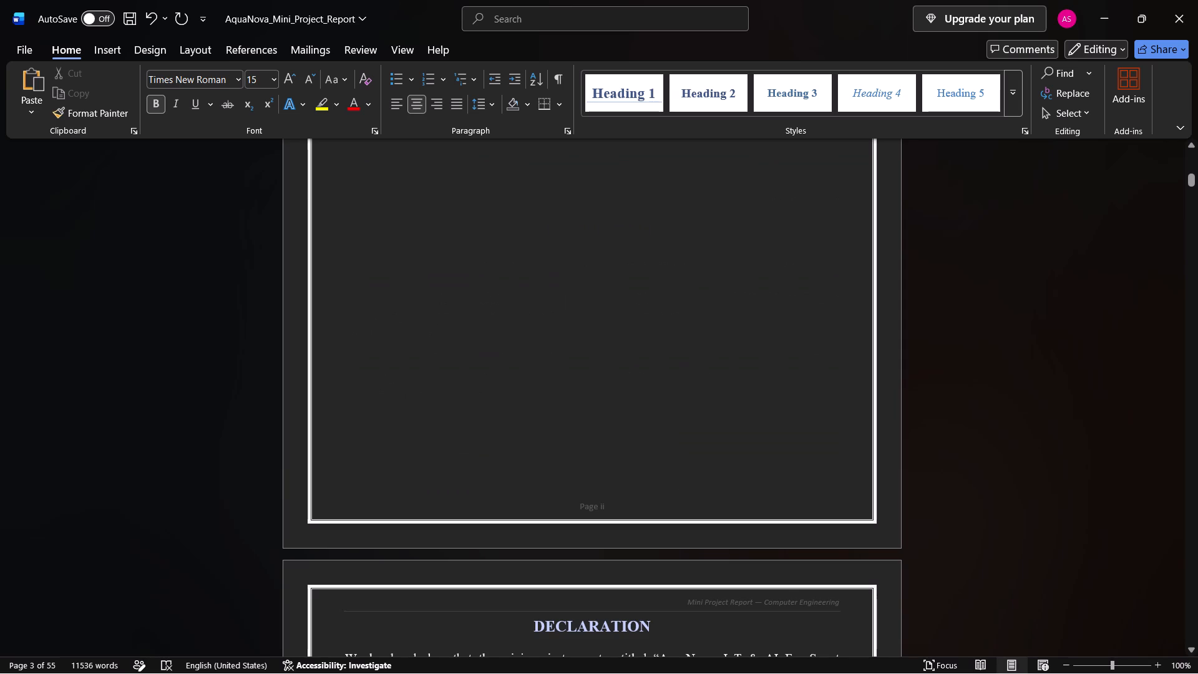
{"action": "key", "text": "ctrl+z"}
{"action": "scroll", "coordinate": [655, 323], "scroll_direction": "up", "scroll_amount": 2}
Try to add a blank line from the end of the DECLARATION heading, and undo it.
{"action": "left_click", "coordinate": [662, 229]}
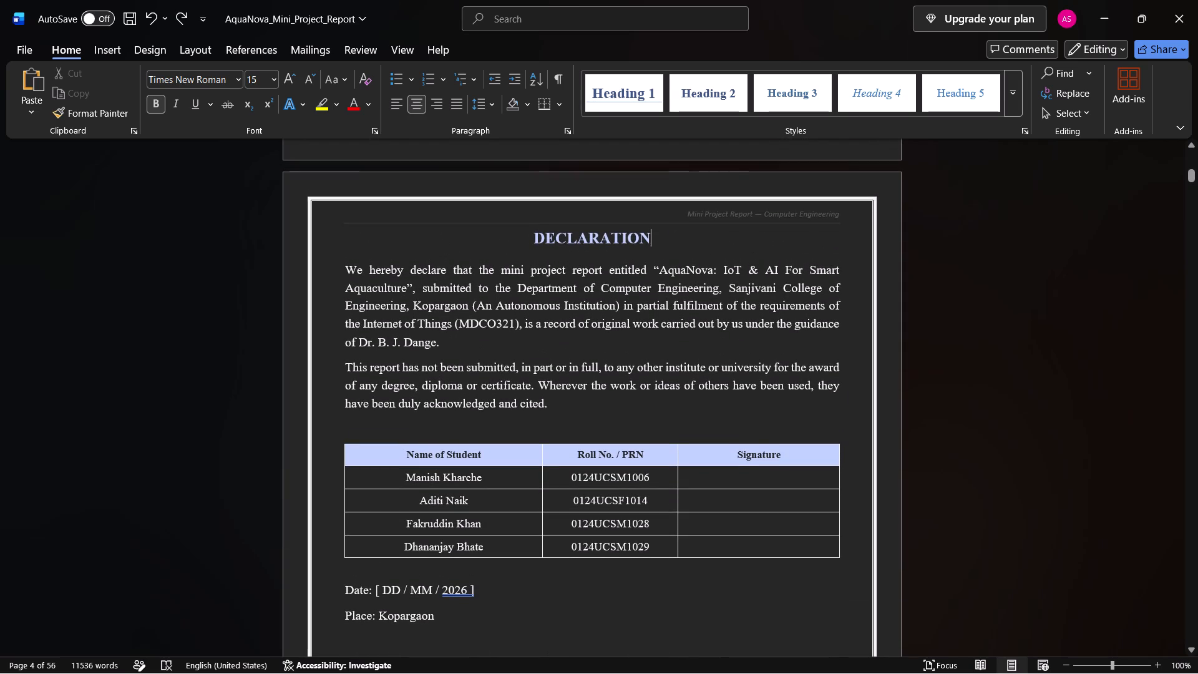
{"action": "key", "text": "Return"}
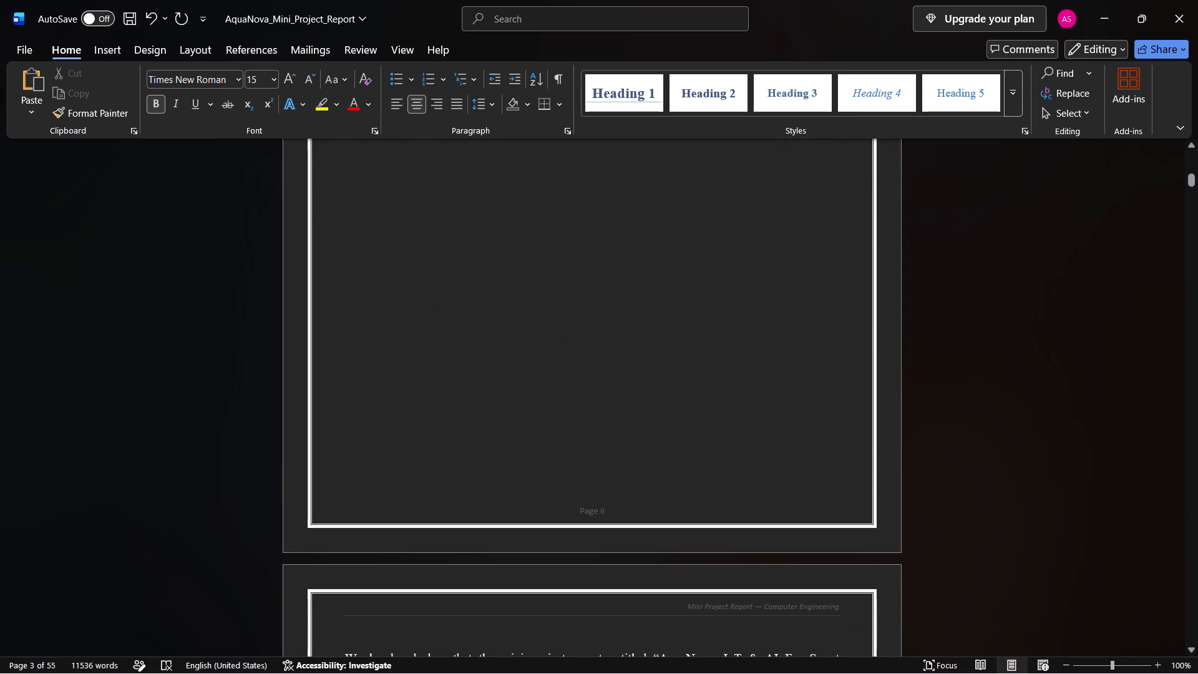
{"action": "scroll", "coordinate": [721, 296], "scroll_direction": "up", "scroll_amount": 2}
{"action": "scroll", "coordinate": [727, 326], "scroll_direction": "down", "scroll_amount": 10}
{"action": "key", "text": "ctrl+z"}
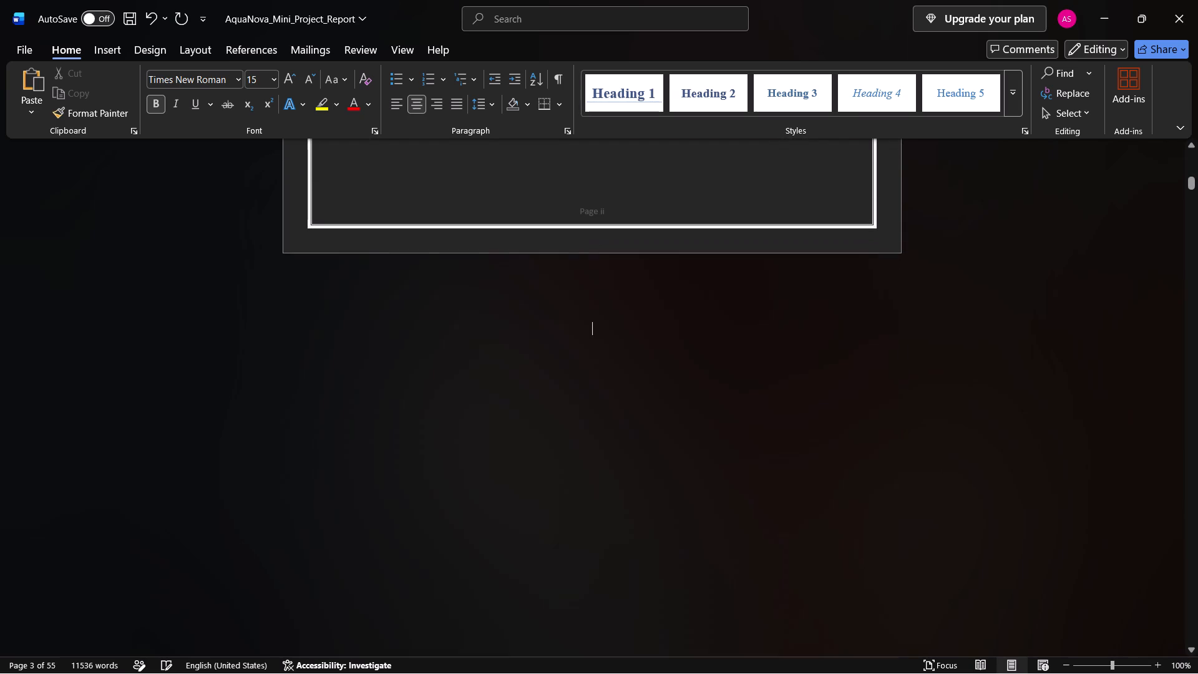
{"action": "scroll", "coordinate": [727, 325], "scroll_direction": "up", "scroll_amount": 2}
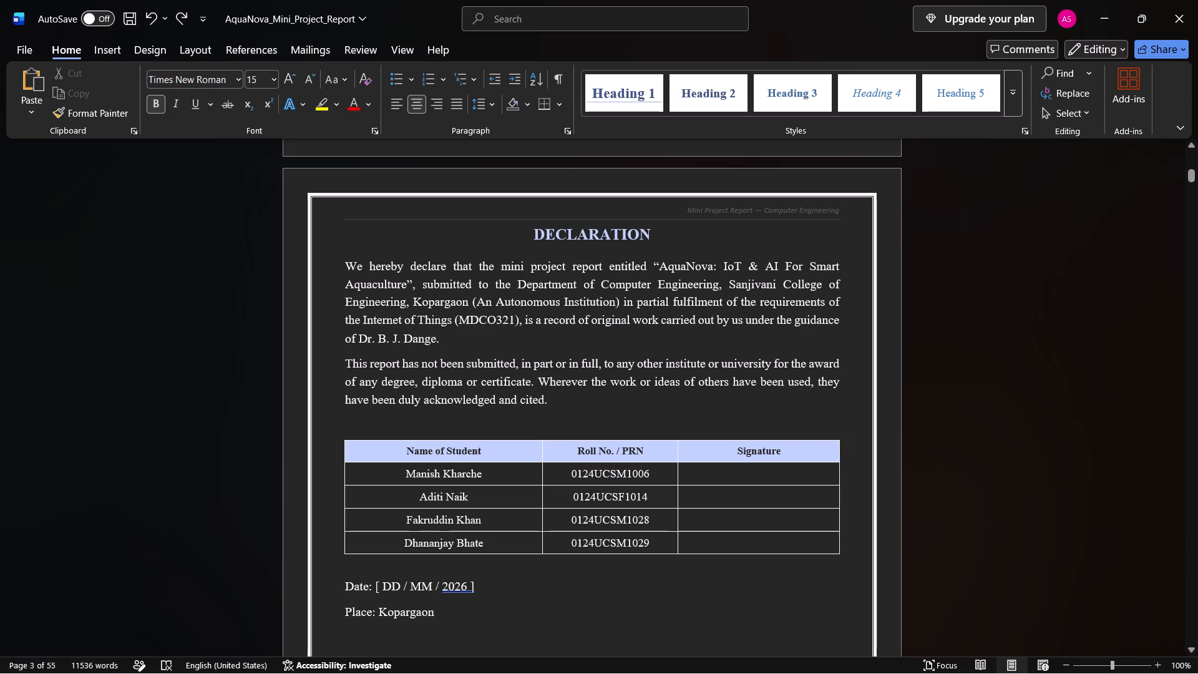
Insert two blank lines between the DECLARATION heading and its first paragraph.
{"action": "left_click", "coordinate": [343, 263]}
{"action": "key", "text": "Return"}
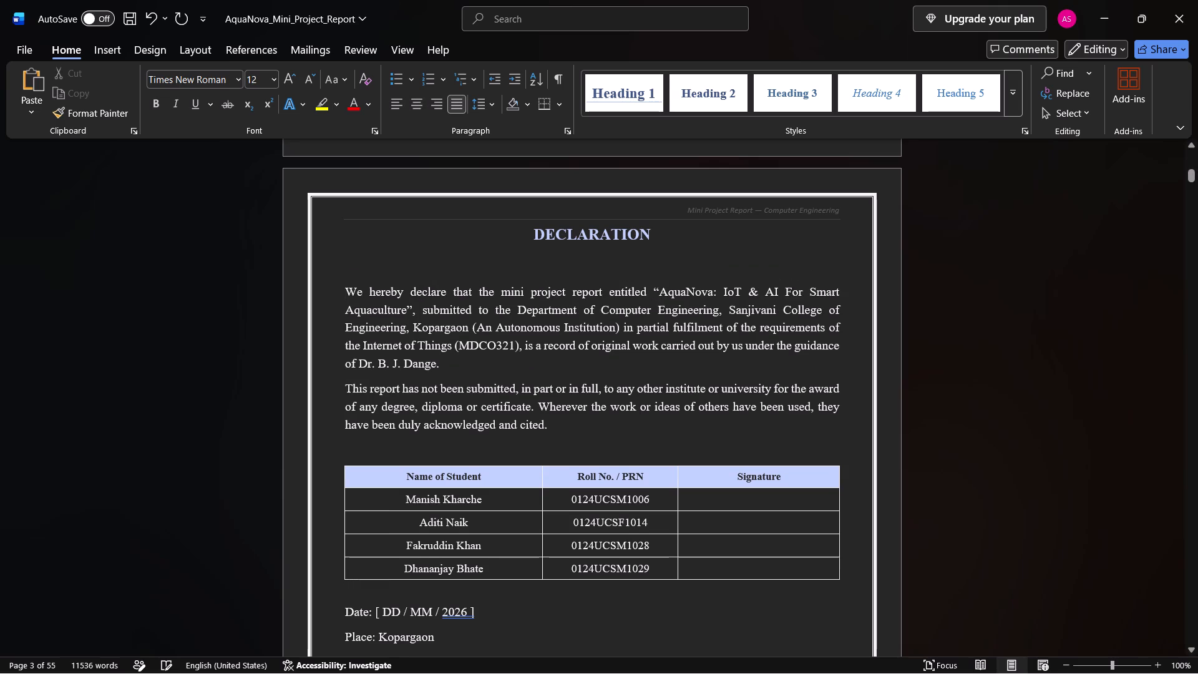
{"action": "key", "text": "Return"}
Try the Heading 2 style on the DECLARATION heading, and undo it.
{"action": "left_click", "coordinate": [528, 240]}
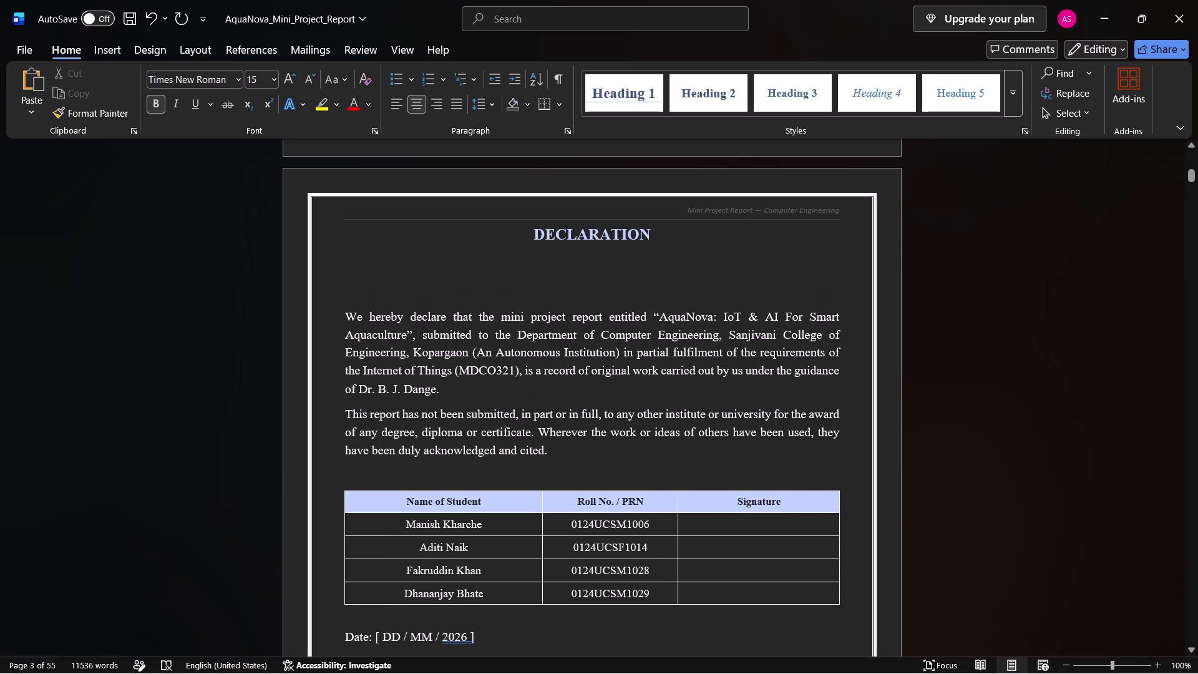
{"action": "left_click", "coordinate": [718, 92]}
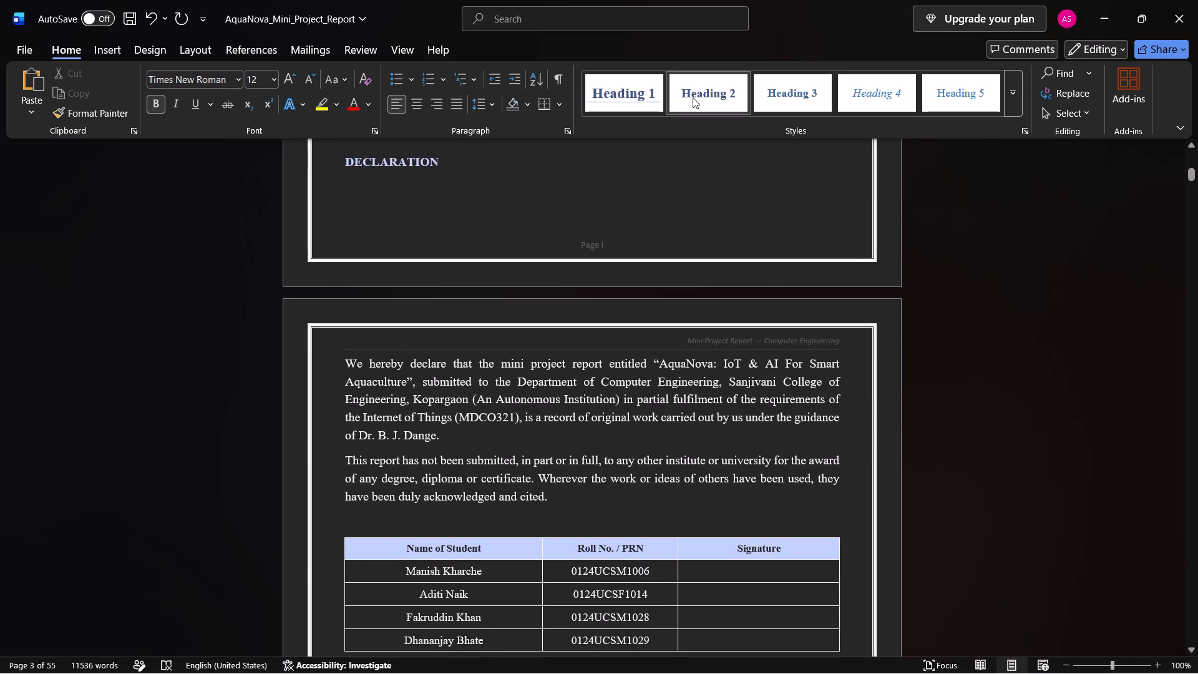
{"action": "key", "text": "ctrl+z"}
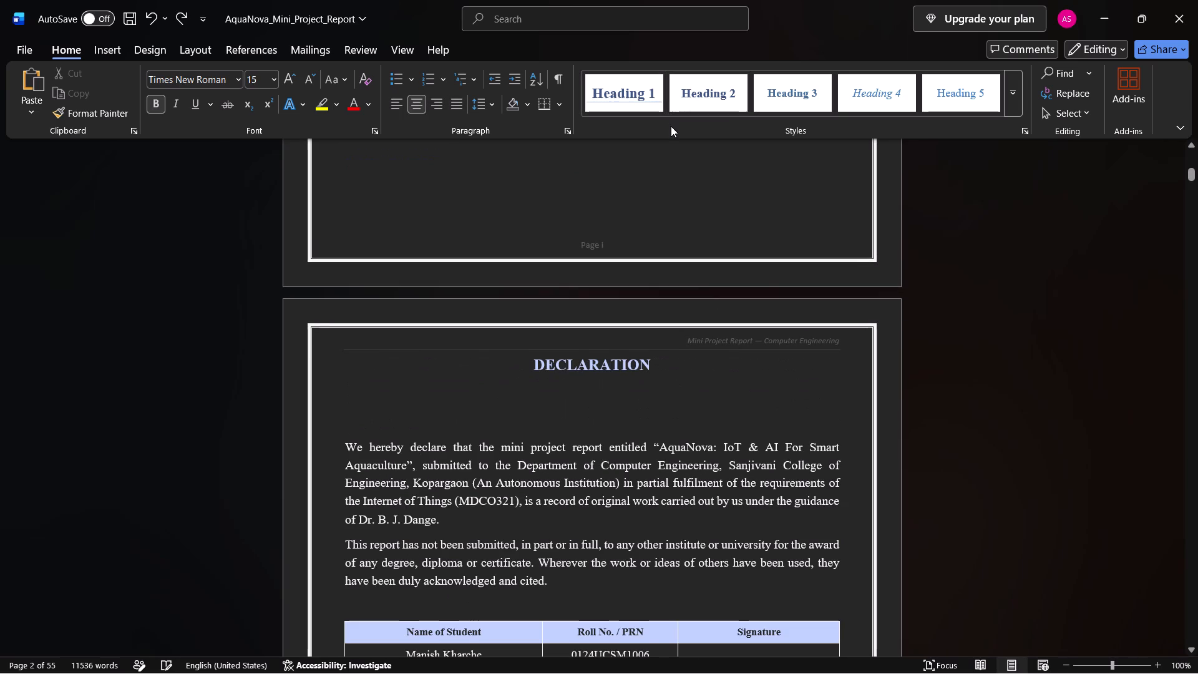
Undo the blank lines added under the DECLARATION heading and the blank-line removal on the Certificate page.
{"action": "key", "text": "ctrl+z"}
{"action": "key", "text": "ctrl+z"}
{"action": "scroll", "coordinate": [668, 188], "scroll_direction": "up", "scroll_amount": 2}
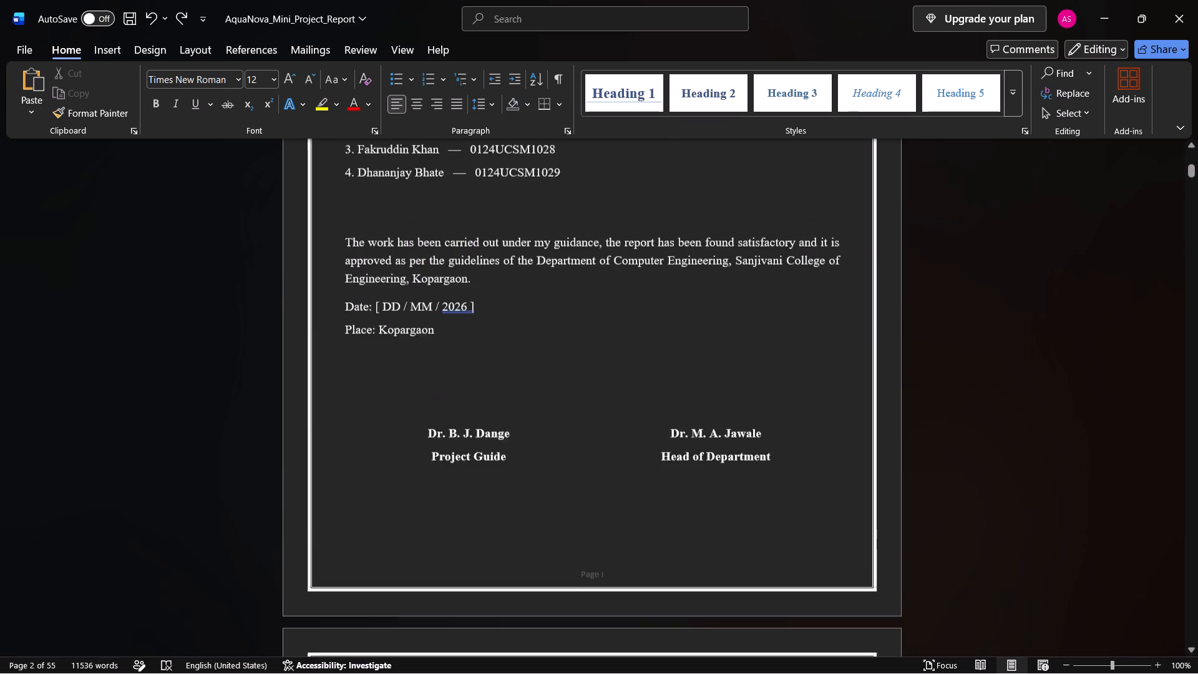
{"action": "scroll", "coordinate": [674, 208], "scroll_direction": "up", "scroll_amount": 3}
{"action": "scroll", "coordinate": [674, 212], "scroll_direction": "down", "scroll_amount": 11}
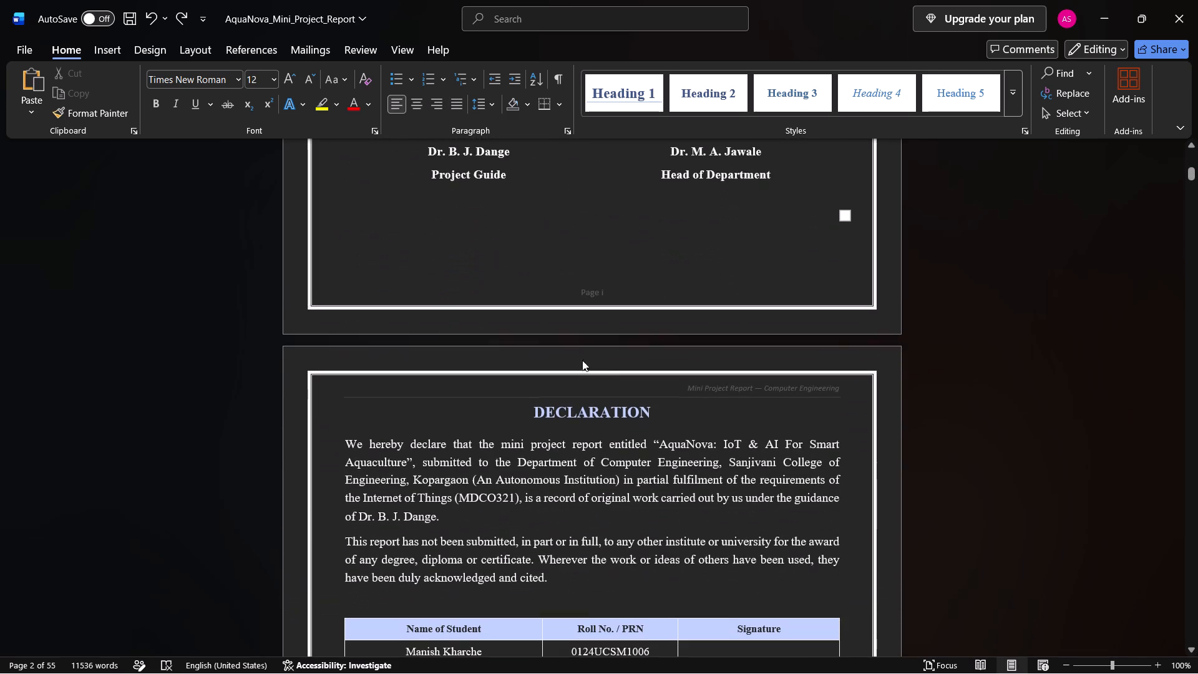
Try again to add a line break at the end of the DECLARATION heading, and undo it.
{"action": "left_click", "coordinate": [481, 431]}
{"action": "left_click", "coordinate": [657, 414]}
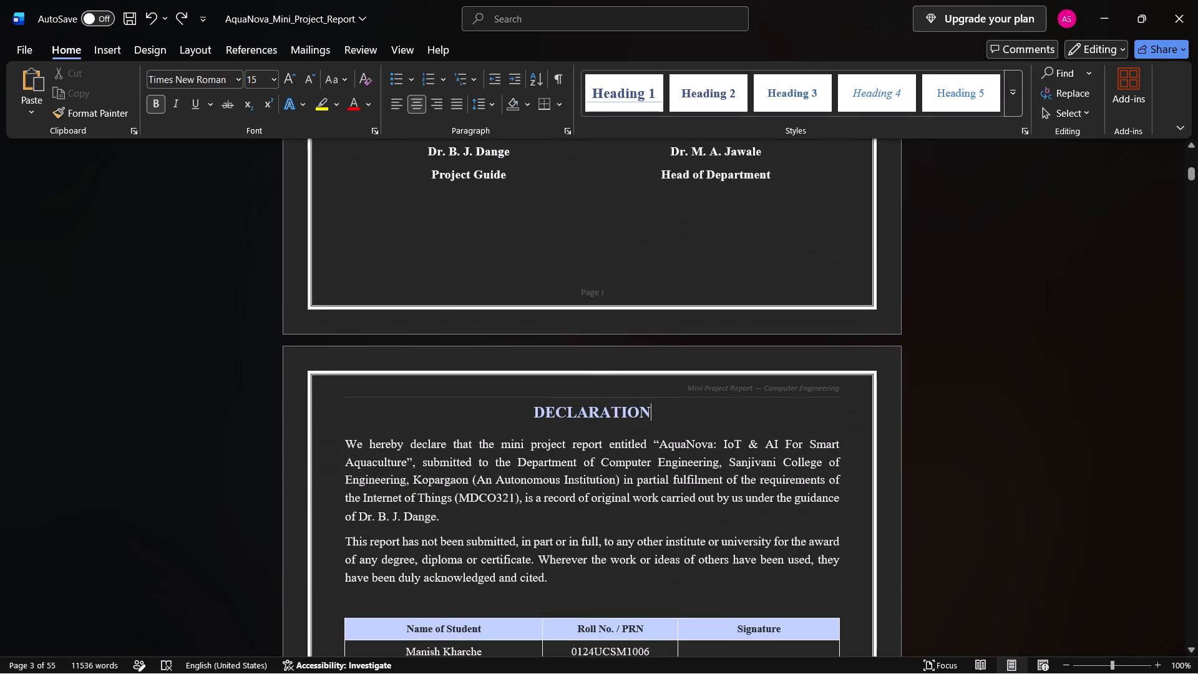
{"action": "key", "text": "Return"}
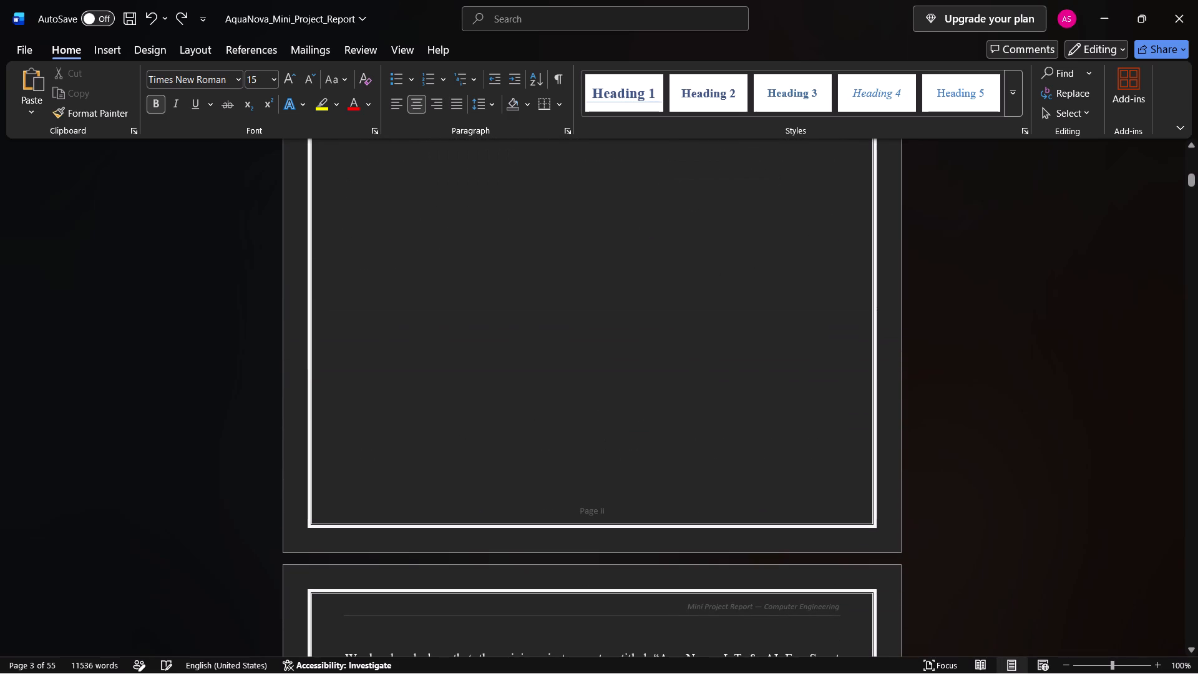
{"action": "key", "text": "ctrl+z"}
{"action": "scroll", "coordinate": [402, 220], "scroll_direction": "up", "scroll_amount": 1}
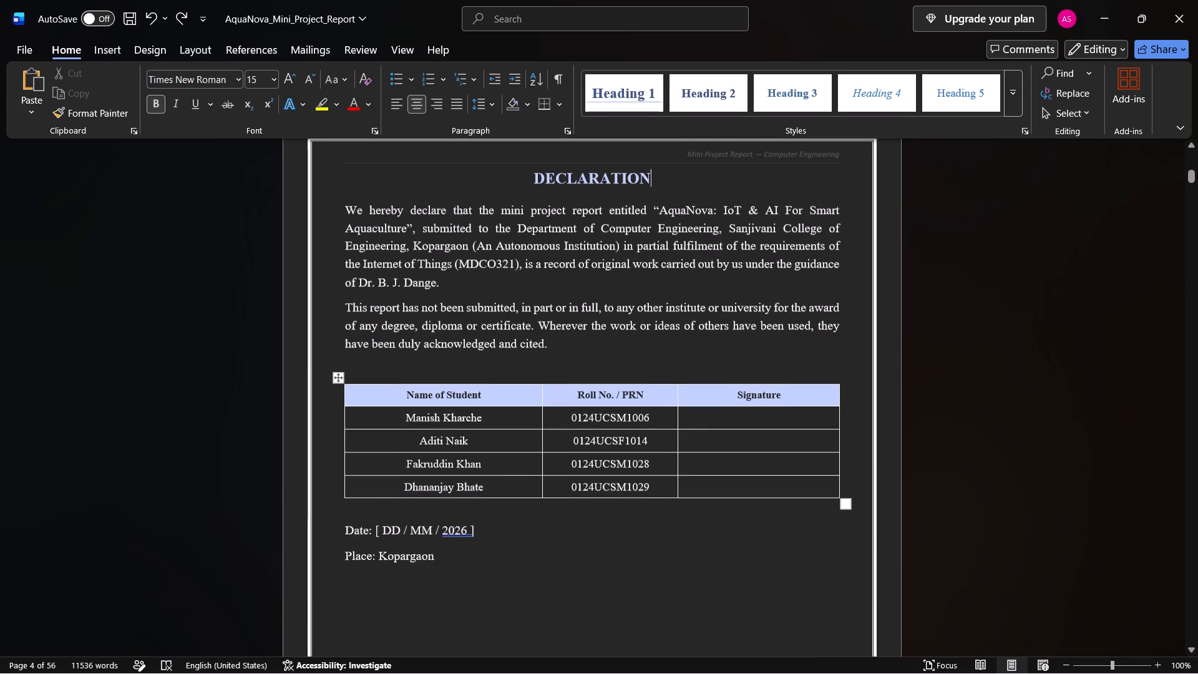
Insert two blank lines before the "We hereby declare" paragraph on the Declaration page.
{"action": "left_click", "coordinate": [351, 228]}
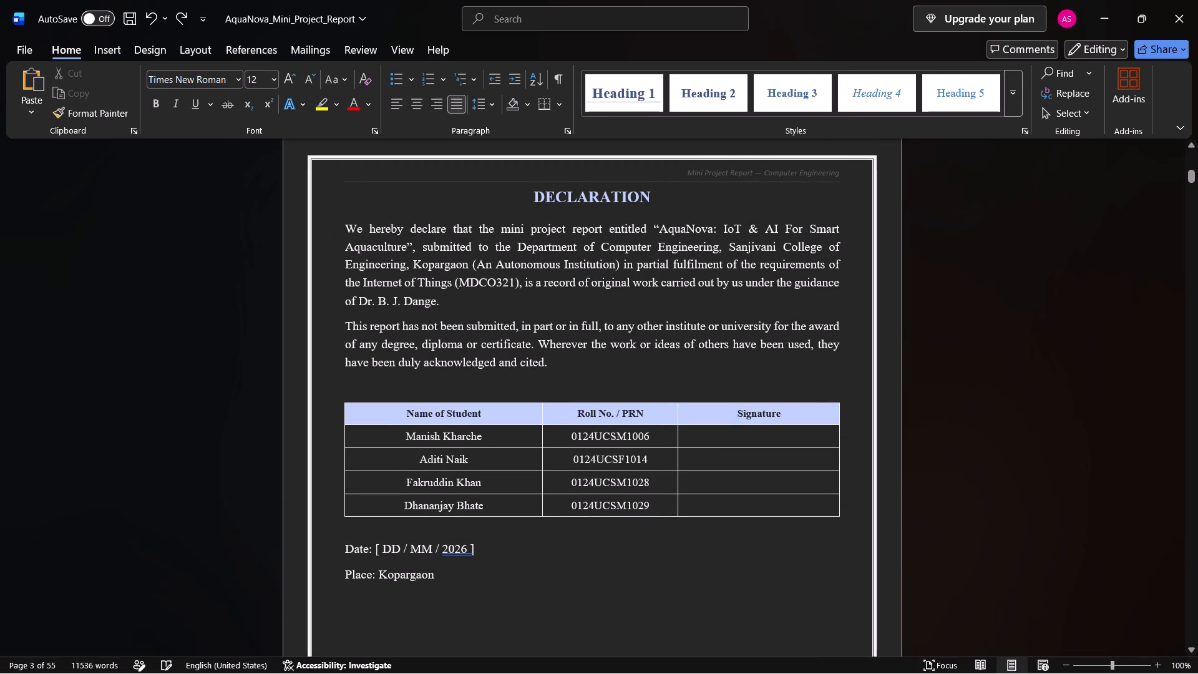
{"action": "key", "text": "Left"}
{"action": "key", "text": "Return"}
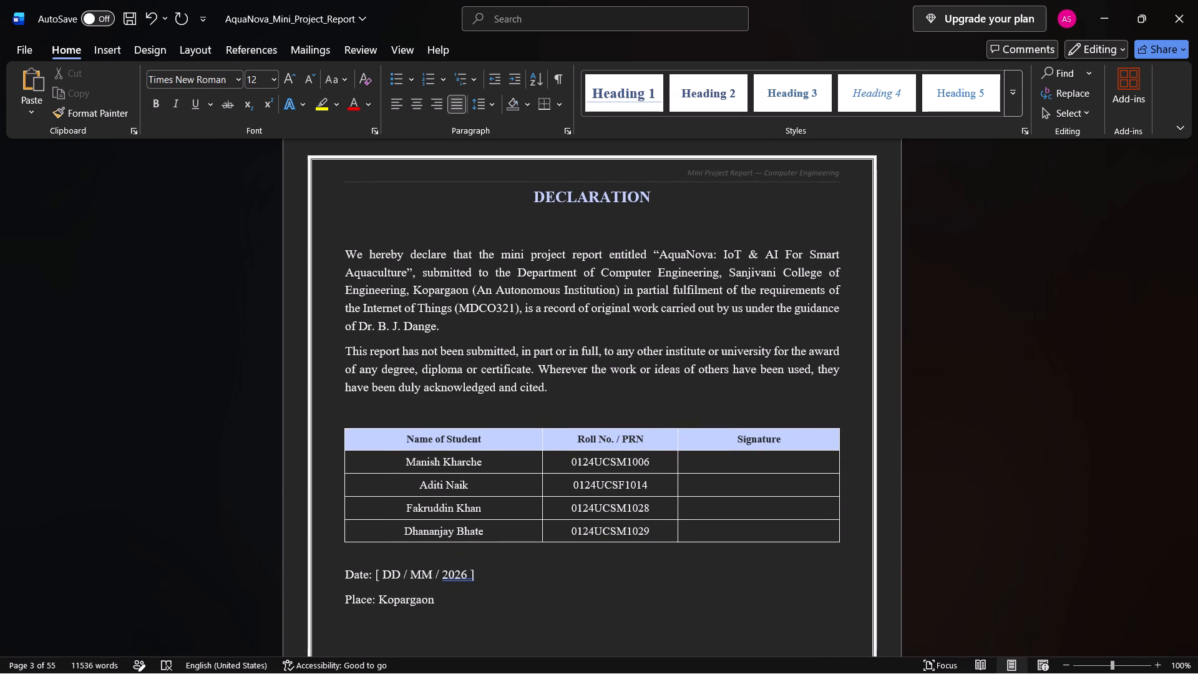
{"action": "key", "text": "Return"}
{"action": "scroll", "coordinate": [620, 255], "scroll_direction": "down", "scroll_amount": 3}
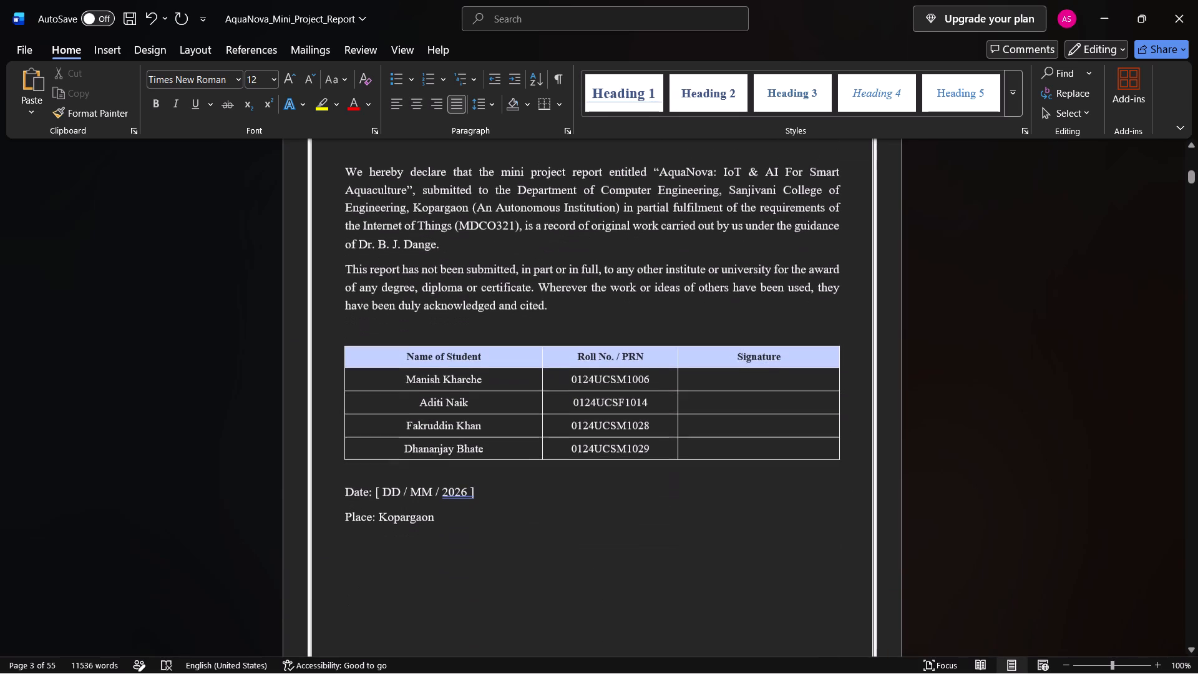
Delete the Date placeholder line above "Place: Kopargaon" on the Declaration page.
{"action": "scroll", "coordinate": [620, 255], "scroll_direction": "up", "scroll_amount": 3}
{"action": "left_click", "coordinate": [633, 227]}
{"action": "scroll", "coordinate": [630, 247], "scroll_direction": "down", "scroll_amount": 3}
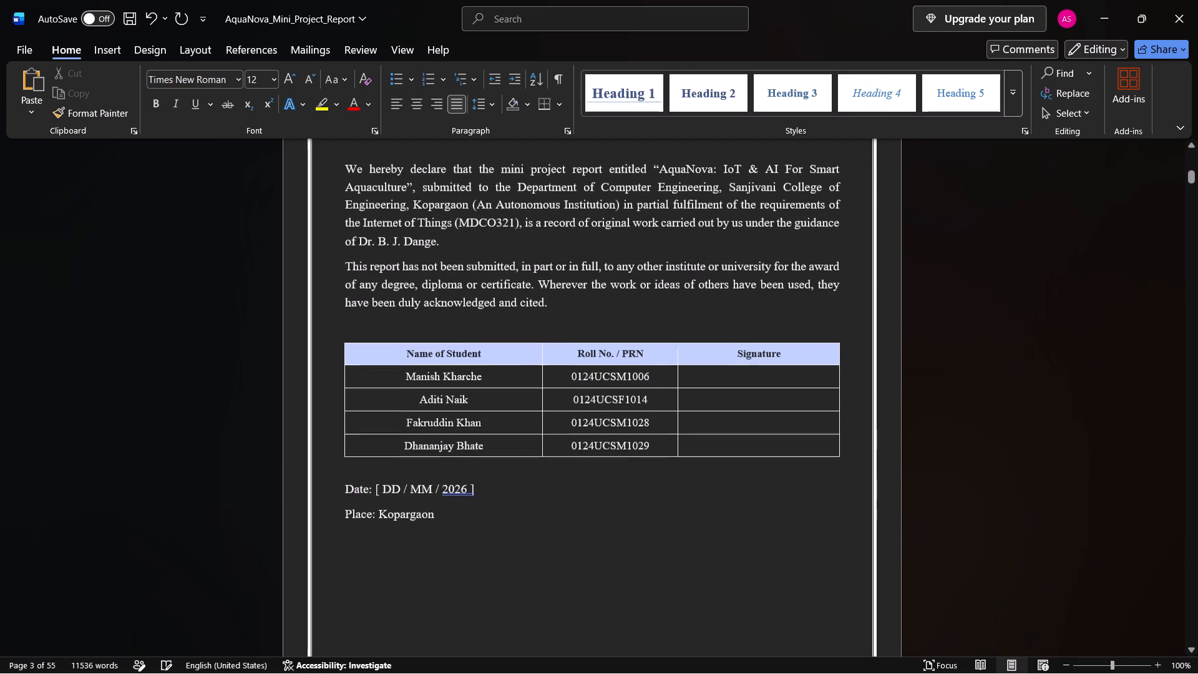
{"action": "scroll", "coordinate": [630, 252], "scroll_direction": "down", "scroll_amount": 4}
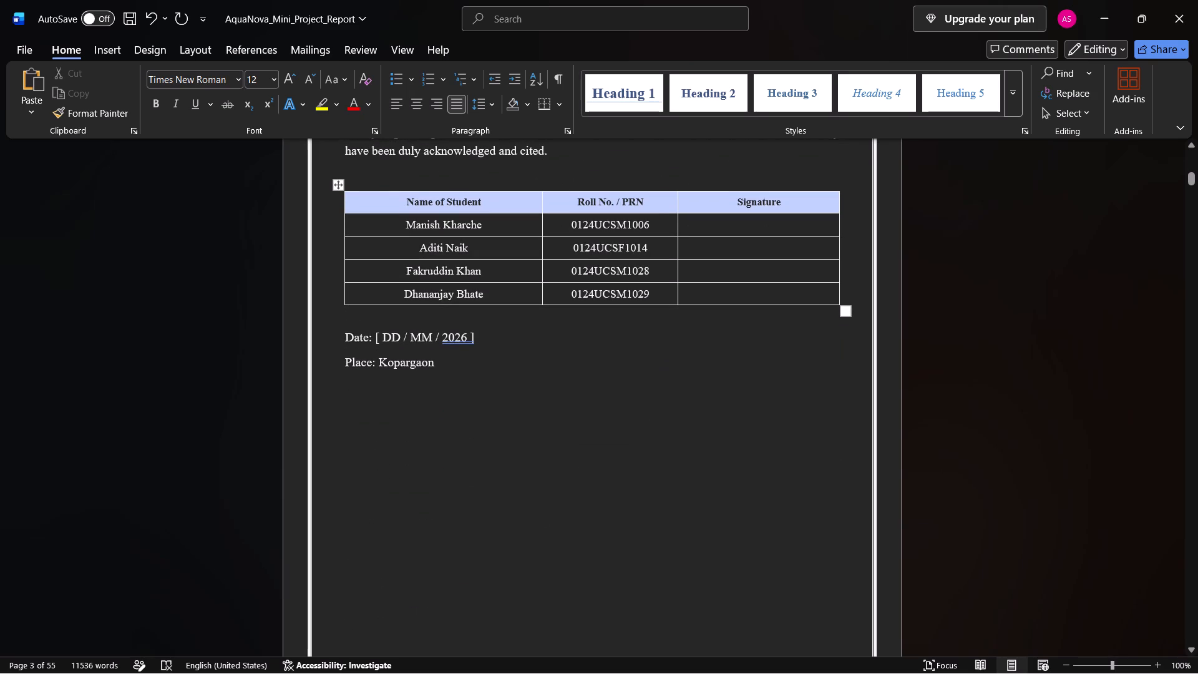
{"action": "left_click_drag", "start_coordinate": [500, 343], "coordinate": [374, 364]}
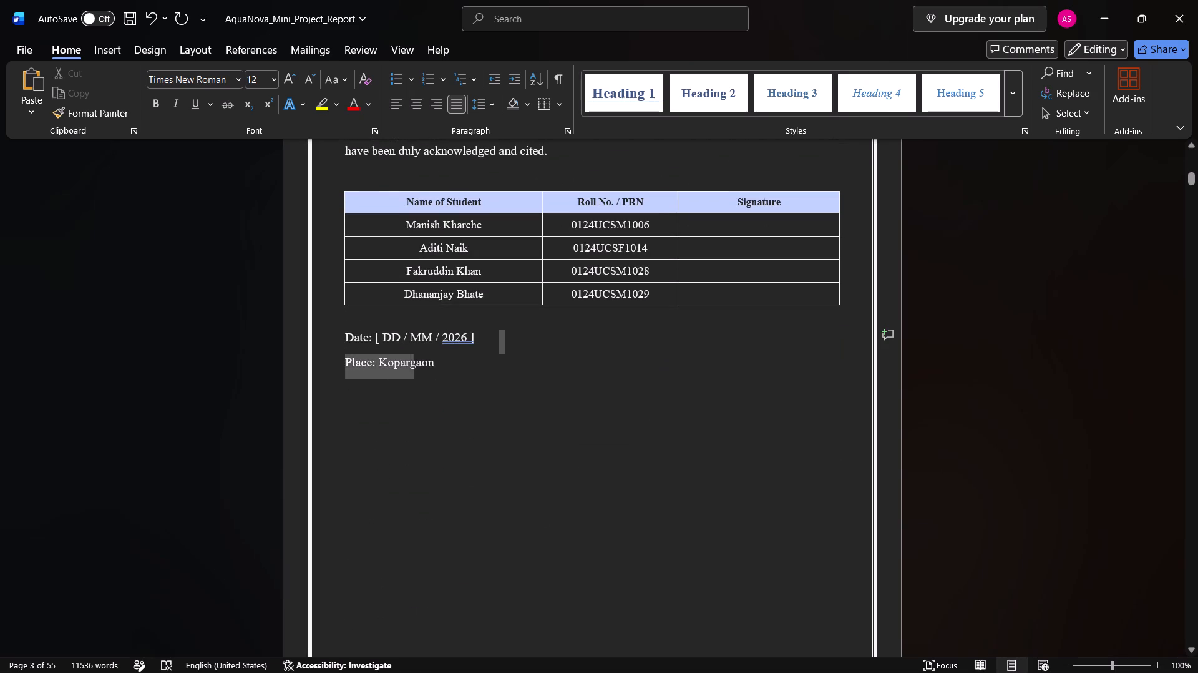
{"action": "left_click_drag", "start_coordinate": [374, 364], "coordinate": [312, 337]}
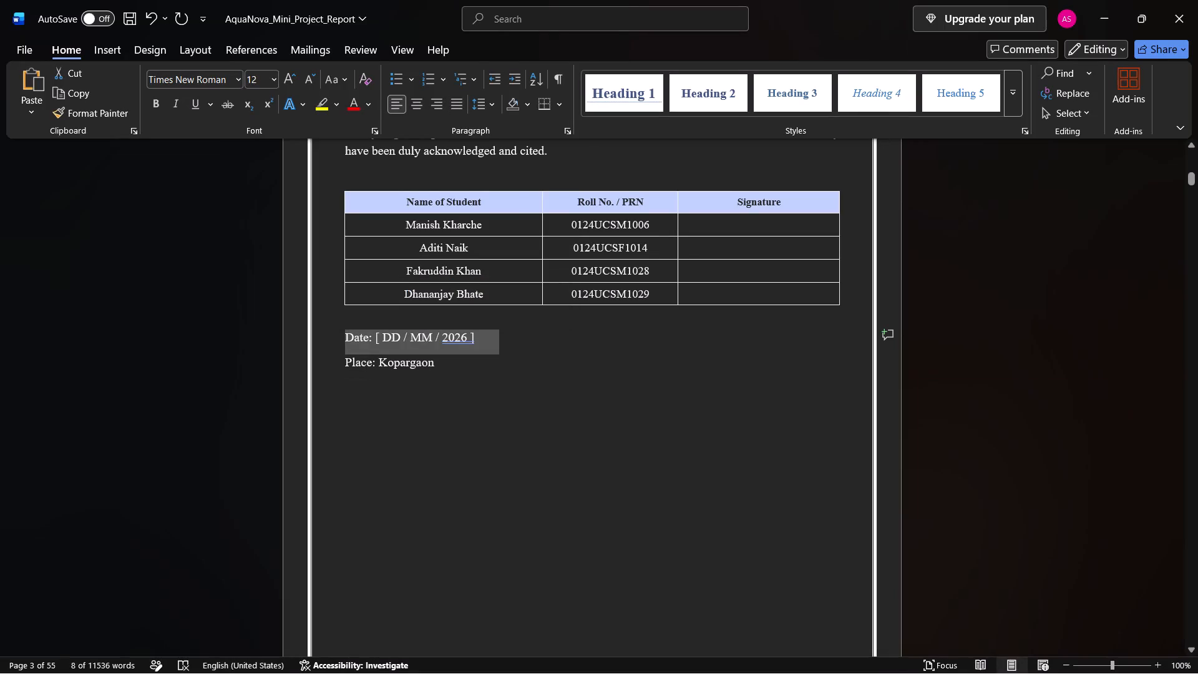
{"action": "key", "text": "BackSpace"}
{"action": "key", "text": "BackSpace"}
Insert a blank line before the "We express our sincere gratitude" paragraph on the Acknowledgement page.
{"action": "scroll", "coordinate": [734, 426], "scroll_direction": "down", "scroll_amount": 6}
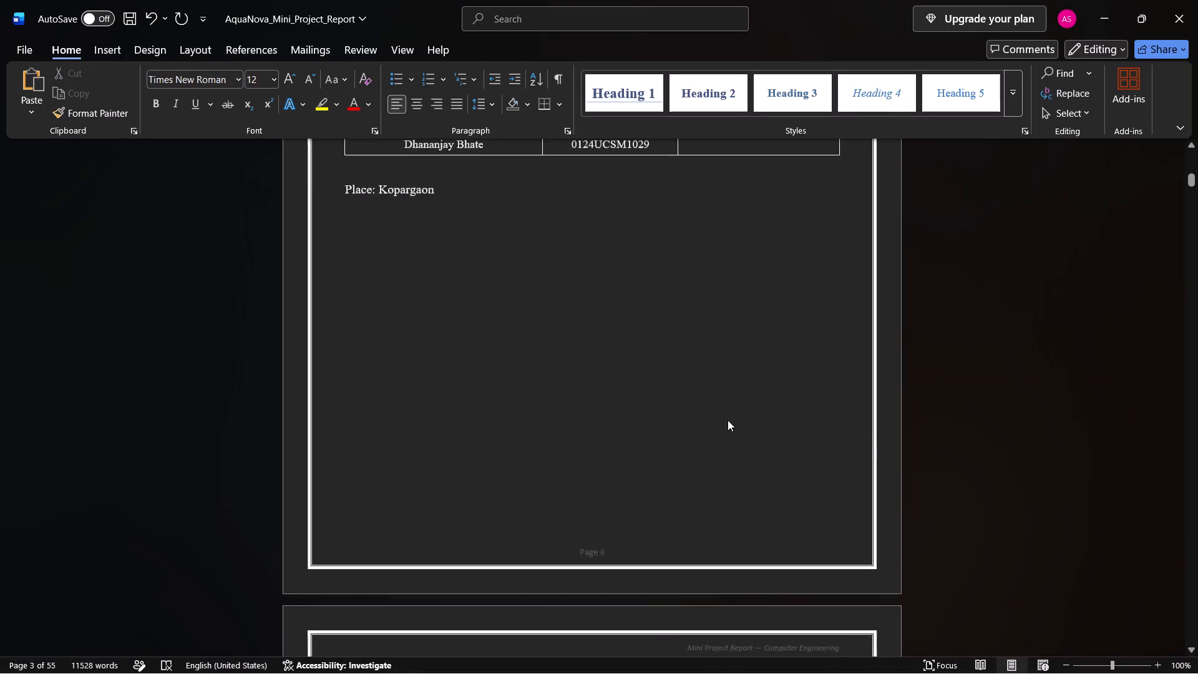
{"action": "scroll", "coordinate": [728, 420], "scroll_direction": "down", "scroll_amount": 10}
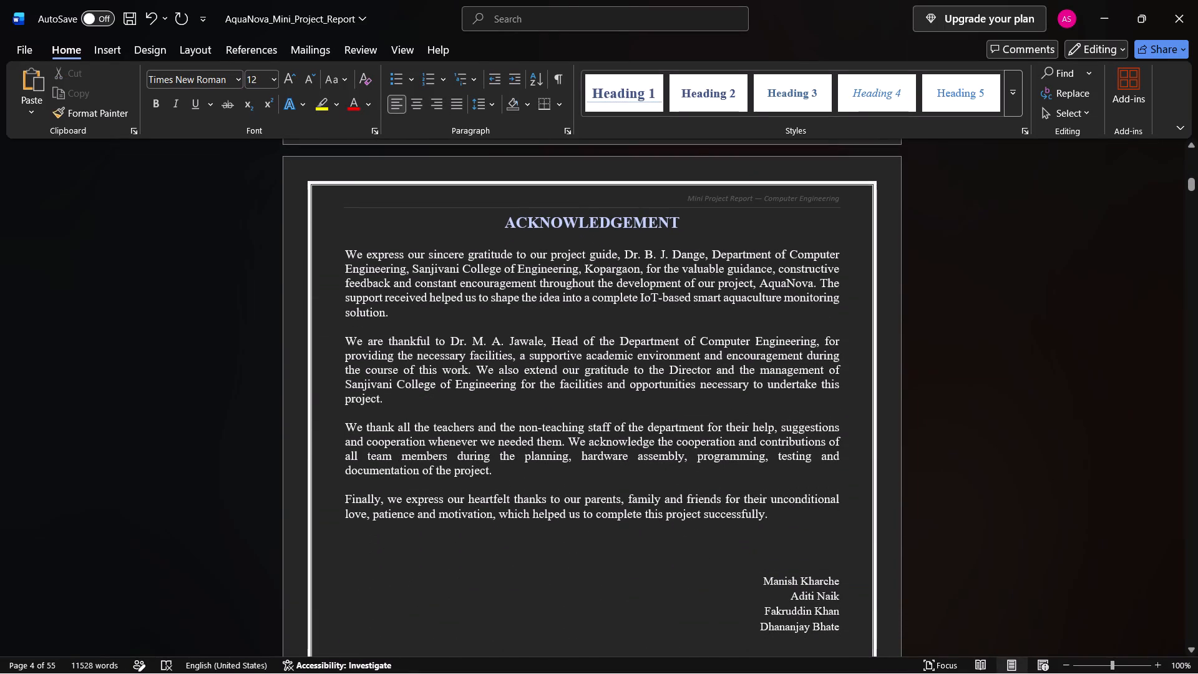
{"action": "left_click", "coordinate": [345, 250]}
{"action": "key", "text": "Return"}
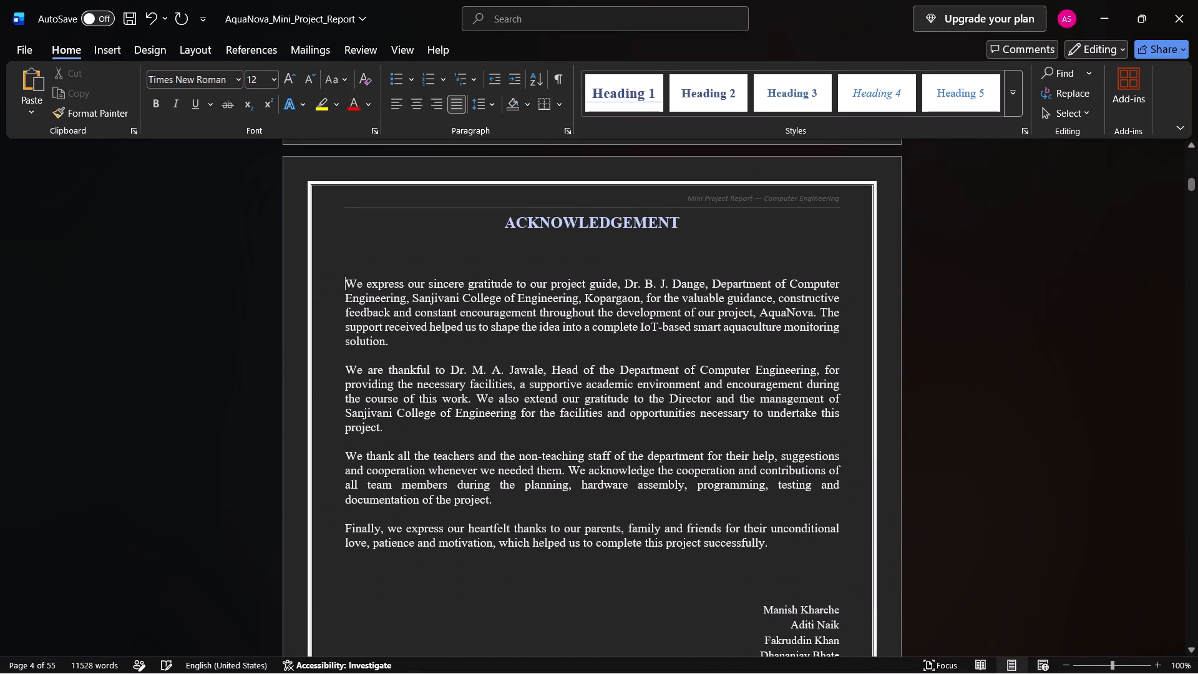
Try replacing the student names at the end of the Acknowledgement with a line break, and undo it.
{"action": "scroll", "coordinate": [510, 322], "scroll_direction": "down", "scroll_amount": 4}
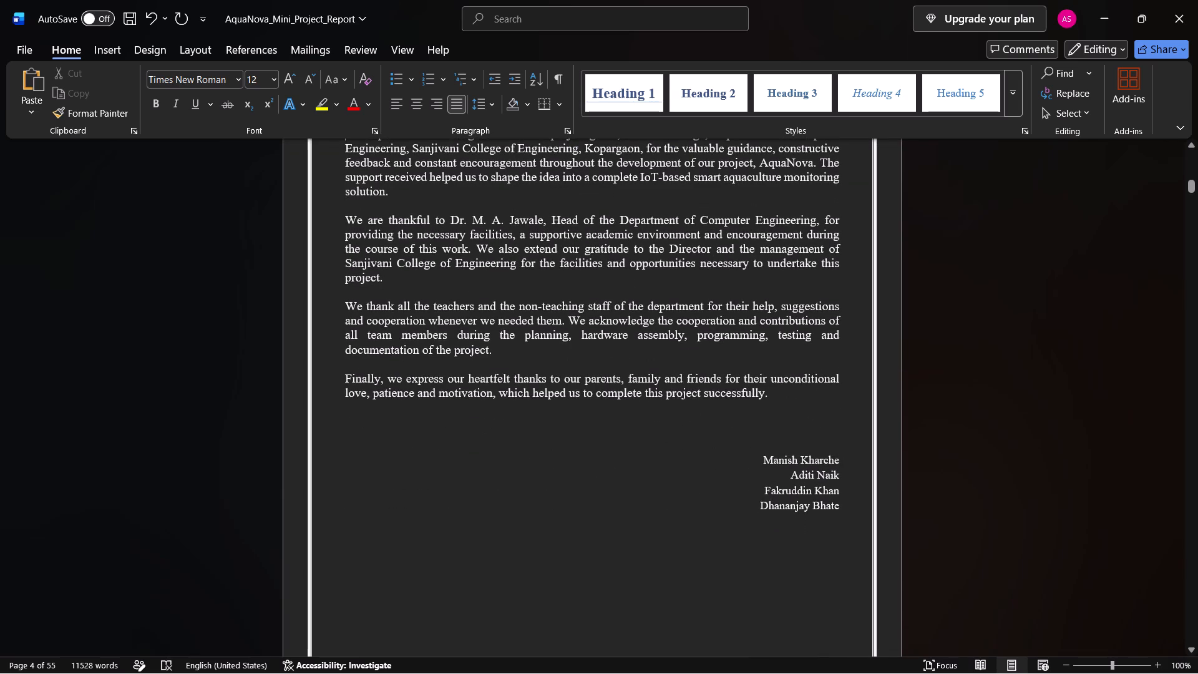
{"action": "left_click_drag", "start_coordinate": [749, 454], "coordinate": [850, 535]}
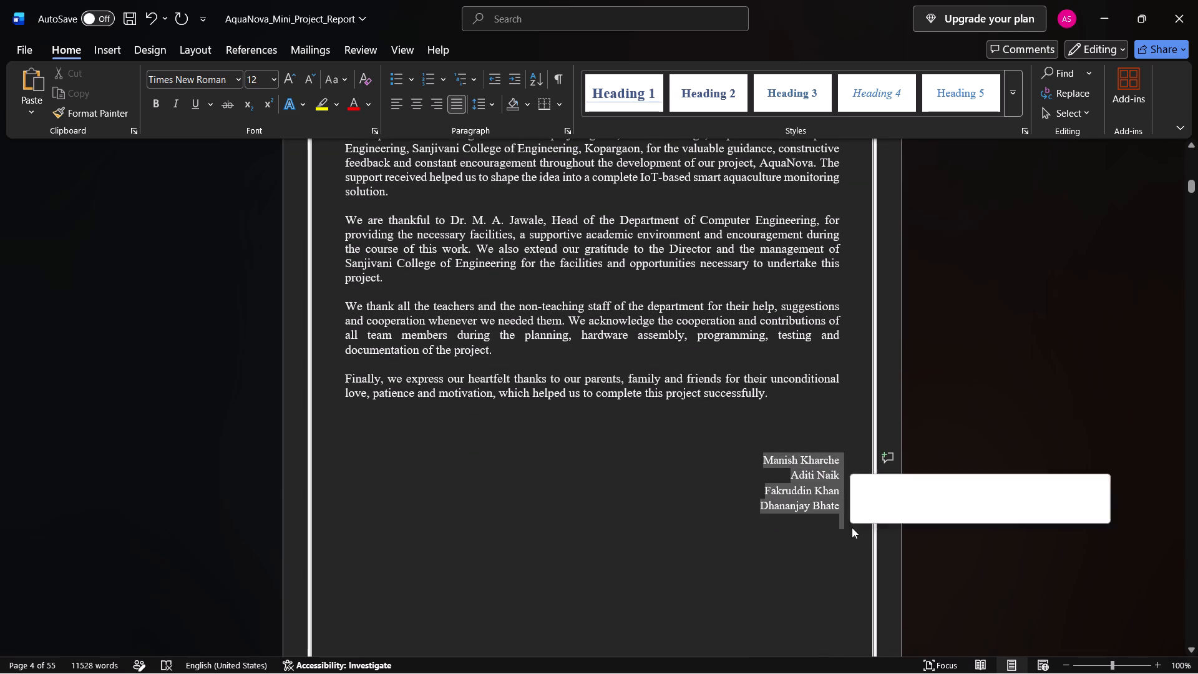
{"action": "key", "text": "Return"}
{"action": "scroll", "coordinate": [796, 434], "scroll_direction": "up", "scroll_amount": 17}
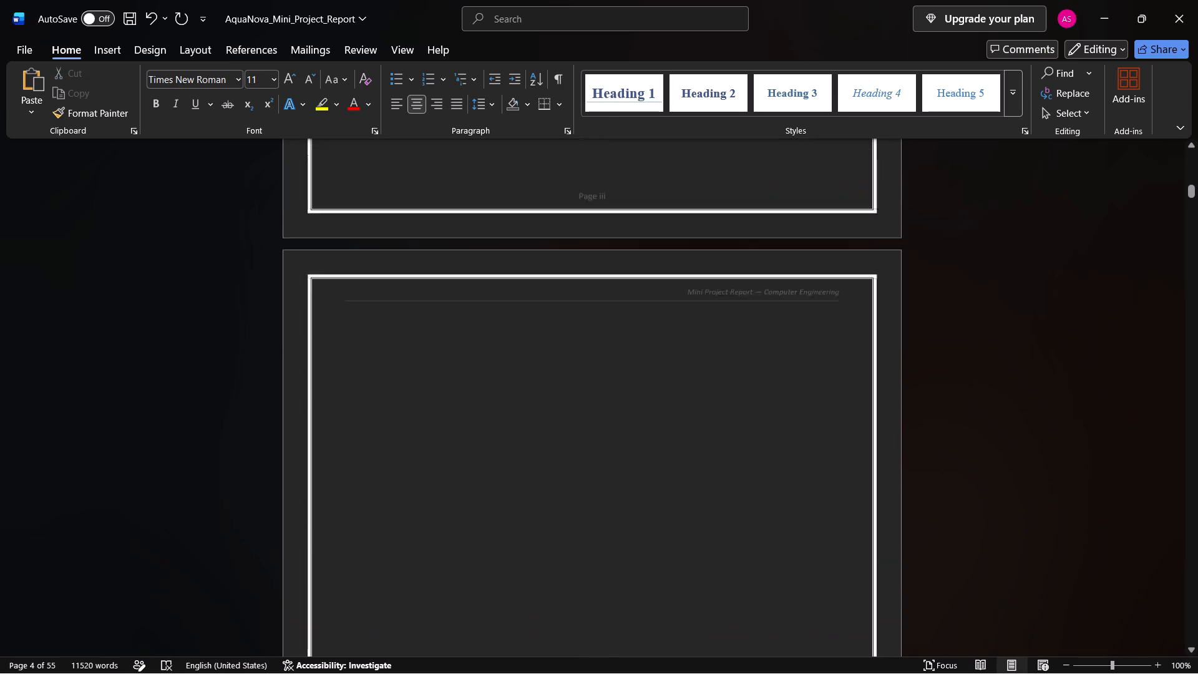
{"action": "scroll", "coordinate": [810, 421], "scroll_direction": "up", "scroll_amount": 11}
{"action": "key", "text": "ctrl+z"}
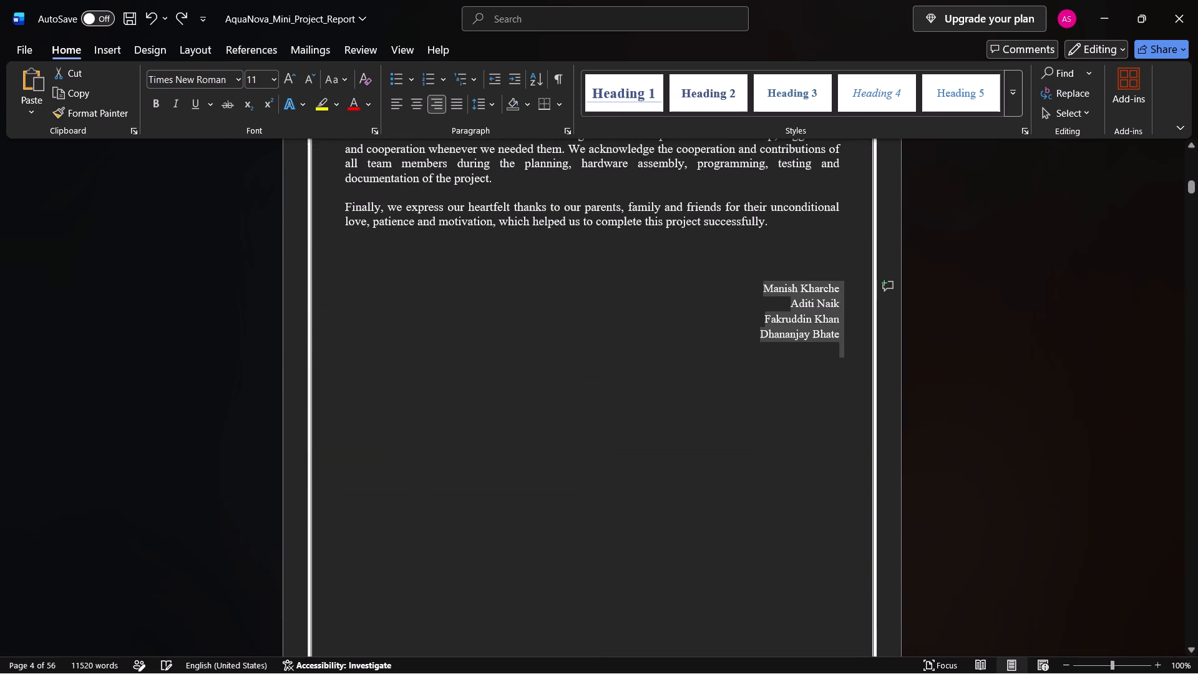
Delete the four student names at the end of the Acknowledgement page.
{"action": "left_click", "coordinate": [797, 372]}
{"action": "scroll", "coordinate": [797, 372], "scroll_direction": "down", "scroll_amount": 8}
{"action": "scroll", "coordinate": [797, 372], "scroll_direction": "up", "scroll_amount": 6}
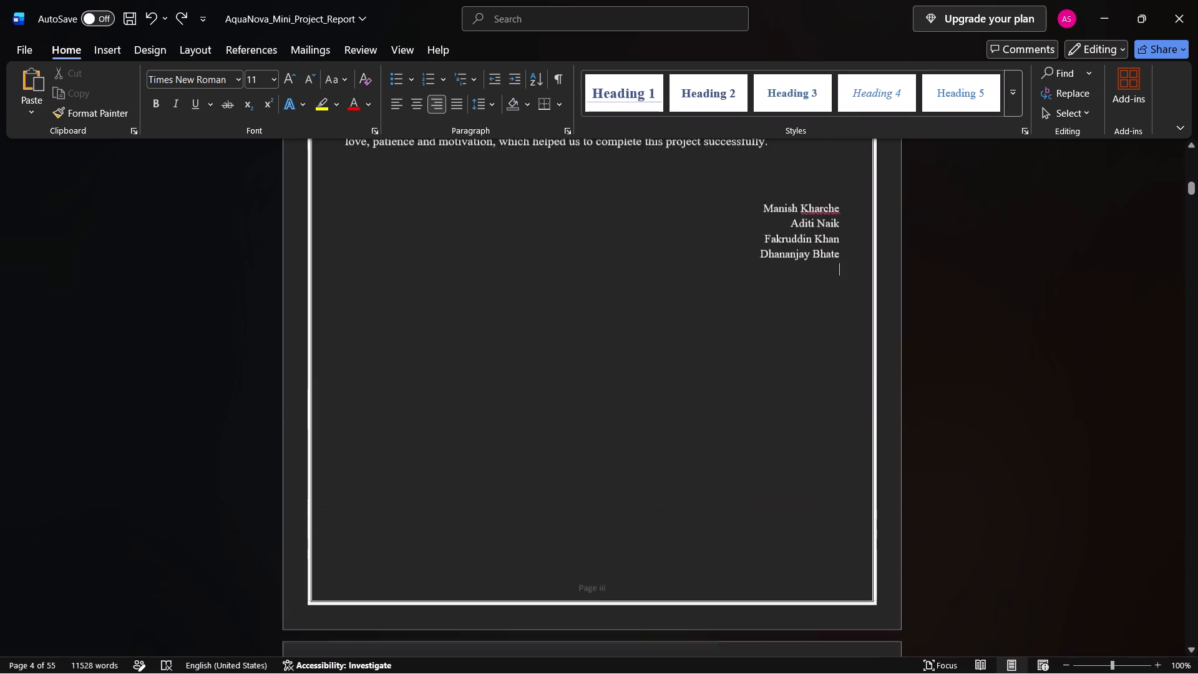
{"action": "scroll", "coordinate": [797, 372], "scroll_direction": "up", "scroll_amount": 2}
{"action": "left_click_drag", "start_coordinate": [842, 335], "coordinate": [734, 273]}
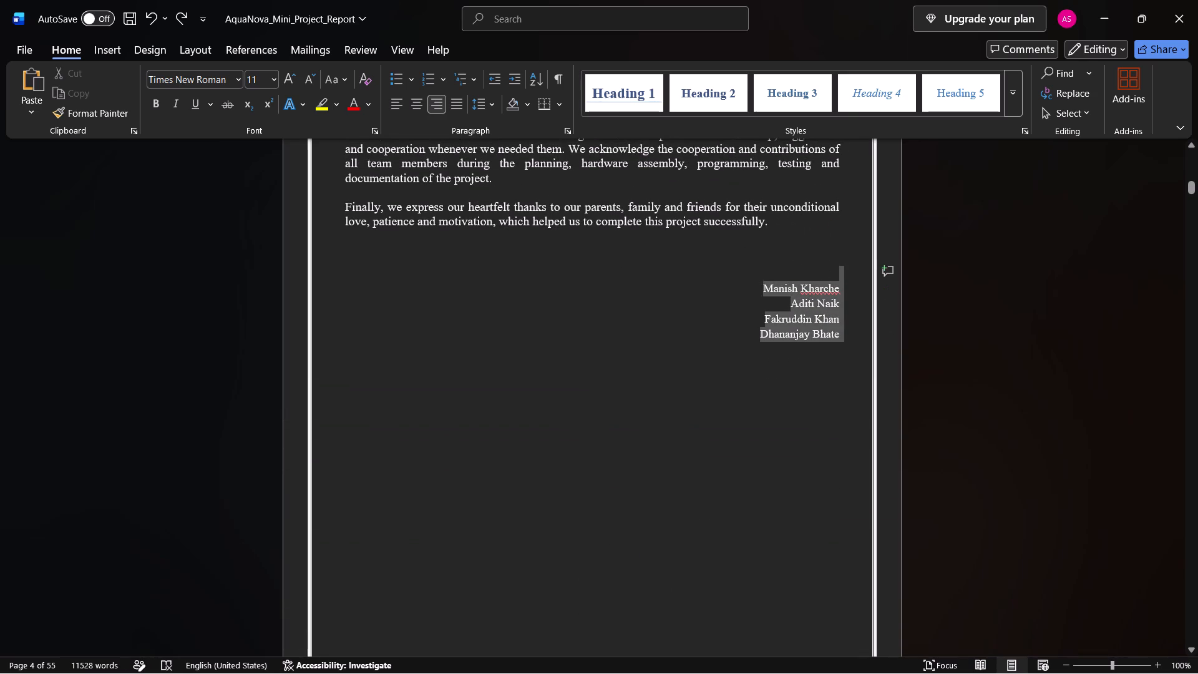
{"action": "left_click_drag", "start_coordinate": [734, 273], "coordinate": [733, 271]}
{"action": "key", "text": "BackSpace"}
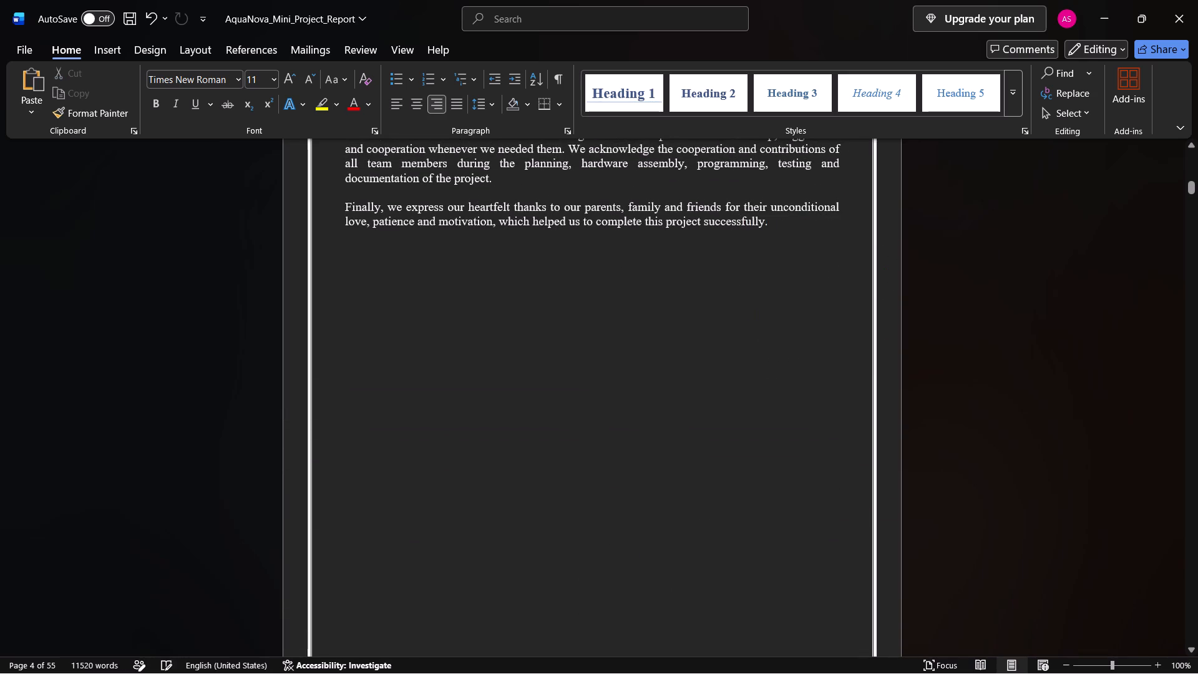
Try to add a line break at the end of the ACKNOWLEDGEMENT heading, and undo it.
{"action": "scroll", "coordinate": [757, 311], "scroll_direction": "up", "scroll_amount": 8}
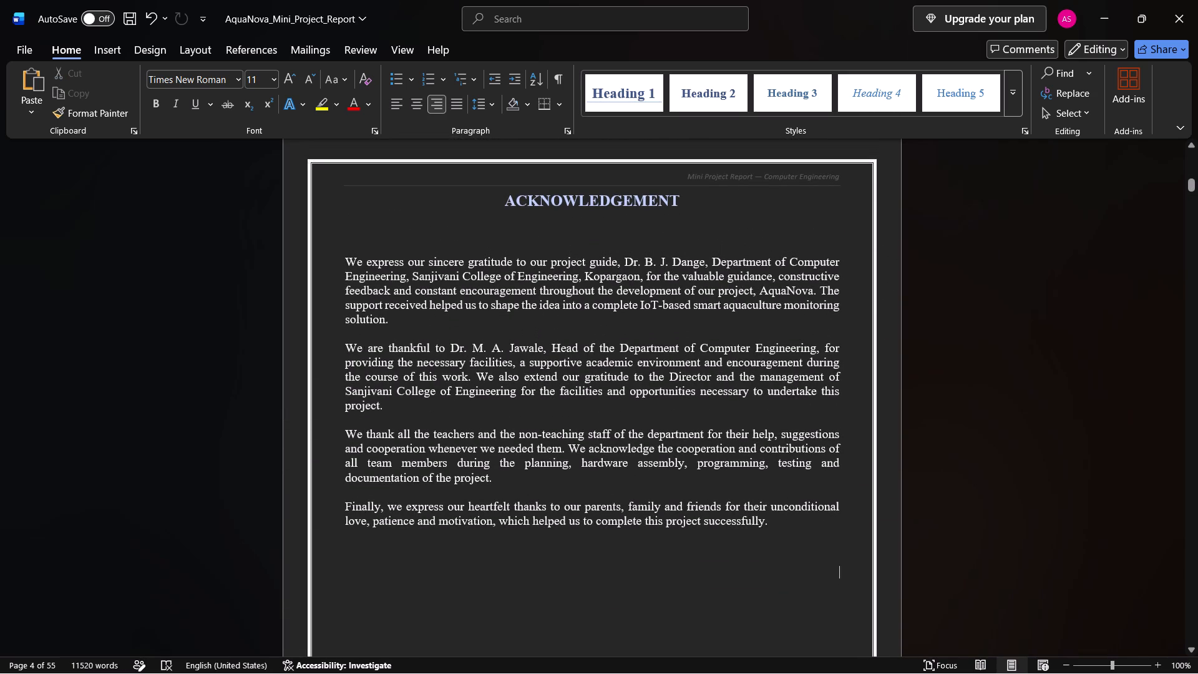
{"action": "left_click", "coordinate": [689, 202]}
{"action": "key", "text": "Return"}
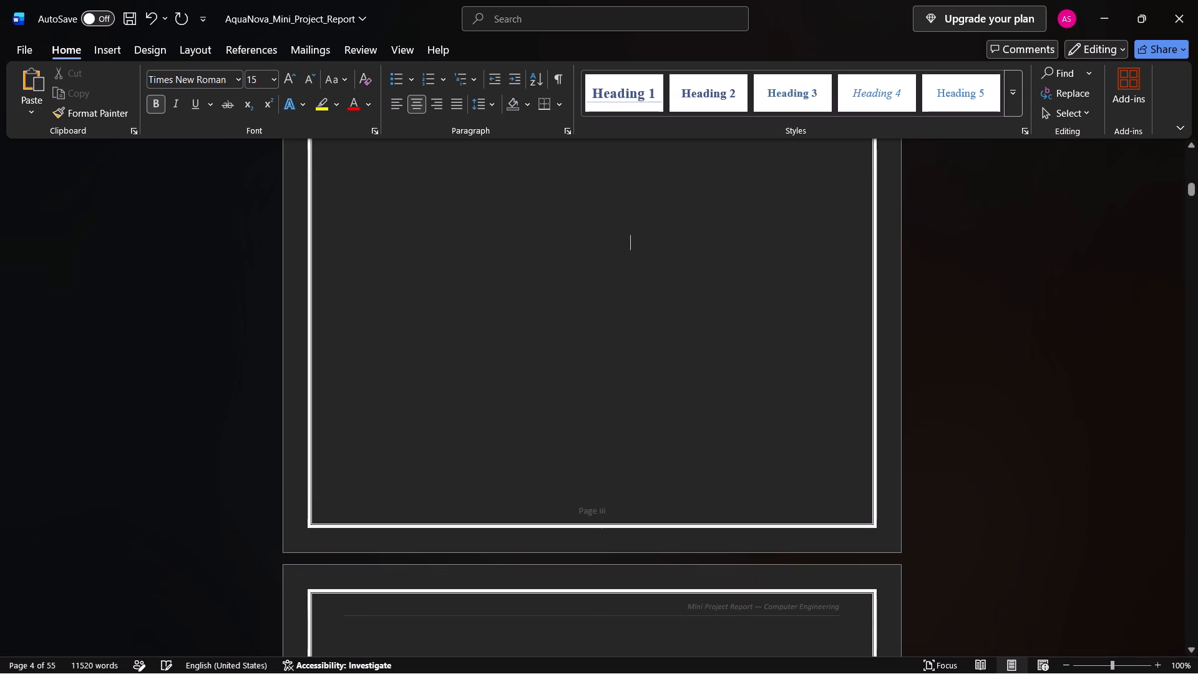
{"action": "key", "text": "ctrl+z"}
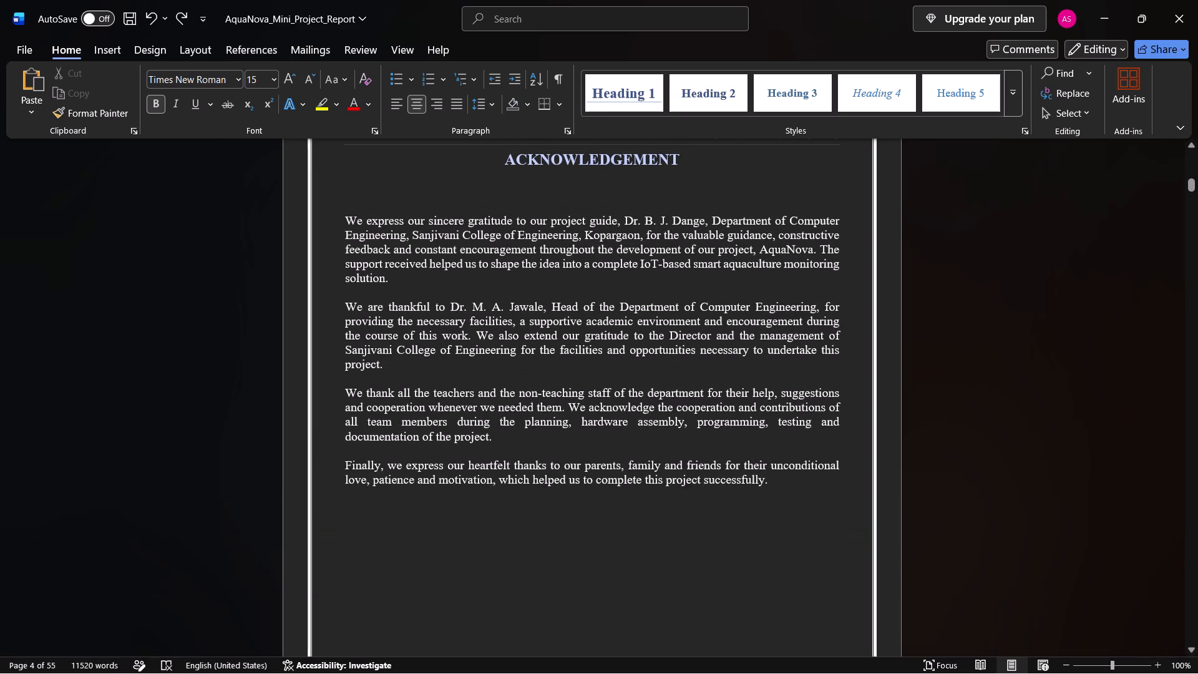
Insert one blank line between the ABSTRACT heading and the paragraph starting "AquaNova is an Internet of Things".
{"action": "left_click", "coordinate": [348, 215]}
{"action": "scroll", "coordinate": [612, 222], "scroll_direction": "down", "scroll_amount": 4}
{"action": "scroll", "coordinate": [612, 222], "scroll_direction": "up", "scroll_amount": 3}
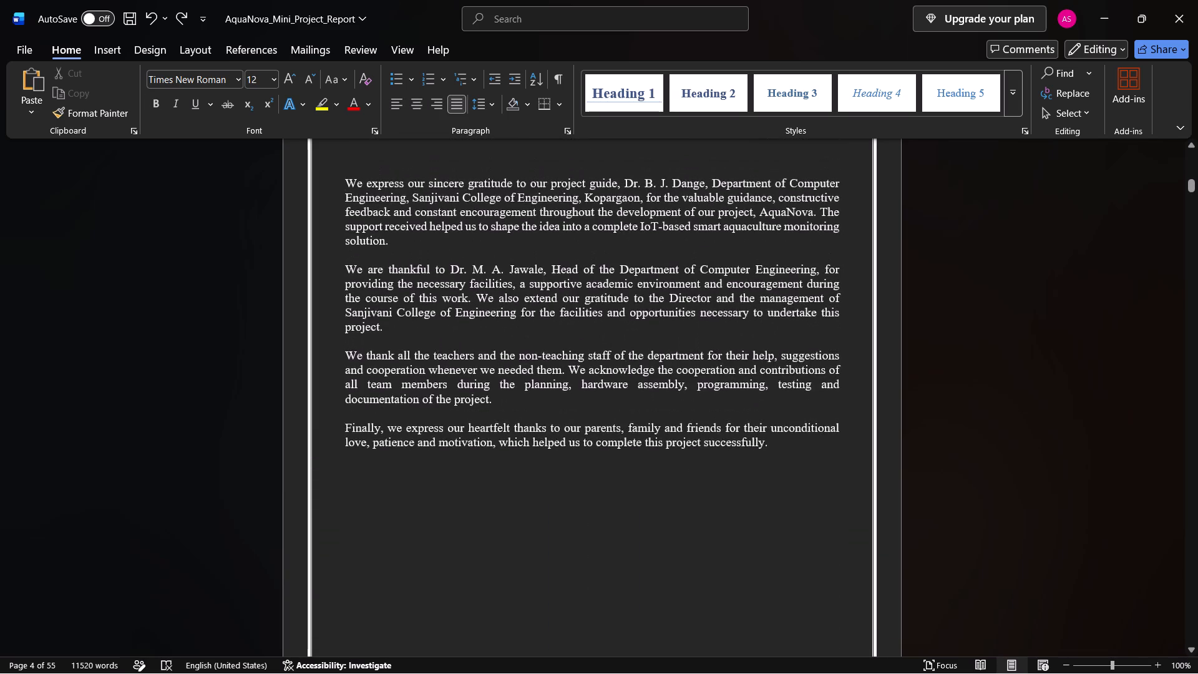
{"action": "scroll", "coordinate": [612, 222], "scroll_direction": "down", "scroll_amount": 17}
{"action": "scroll", "coordinate": [612, 222], "scroll_direction": "down", "scroll_amount": 6}
{"action": "scroll", "coordinate": [612, 222], "scroll_direction": "up", "scroll_amount": 1}
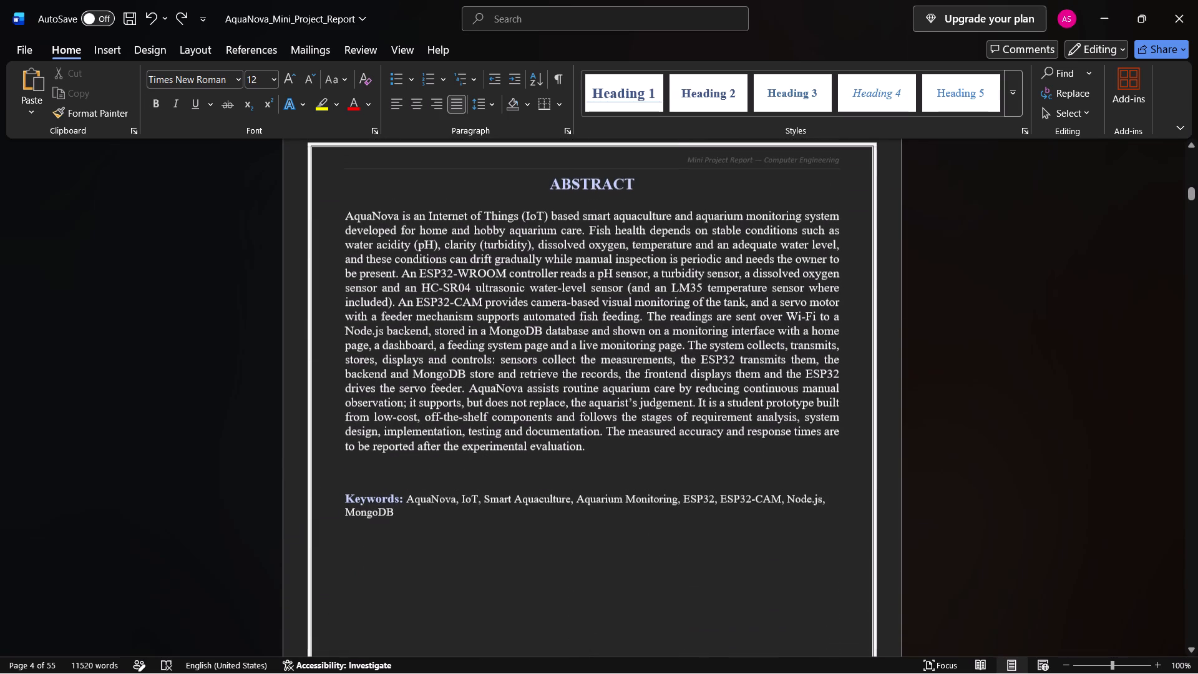
{"action": "left_click", "coordinate": [344, 217]}
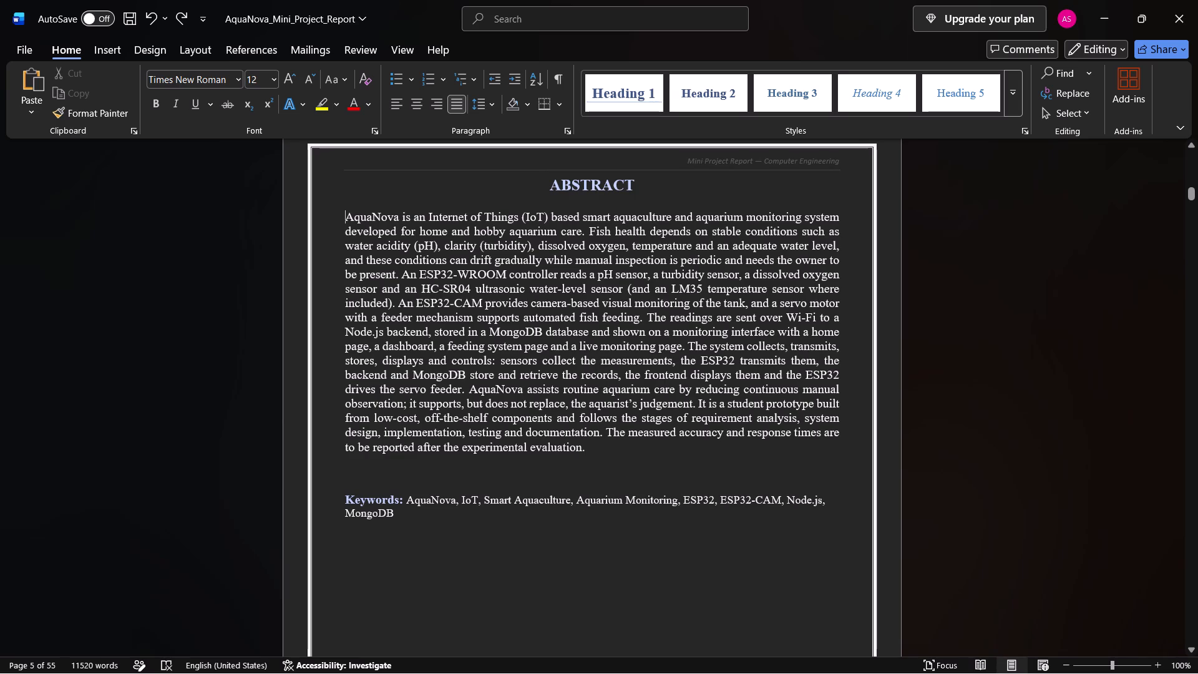
{"action": "key", "text": "Return"}
{"action": "key", "text": "Return"}
{"action": "scroll", "coordinate": [452, 260], "scroll_direction": "up", "scroll_amount": 2}
{"action": "scroll", "coordinate": [454, 260], "scroll_direction": "down", "scroll_amount": 1}
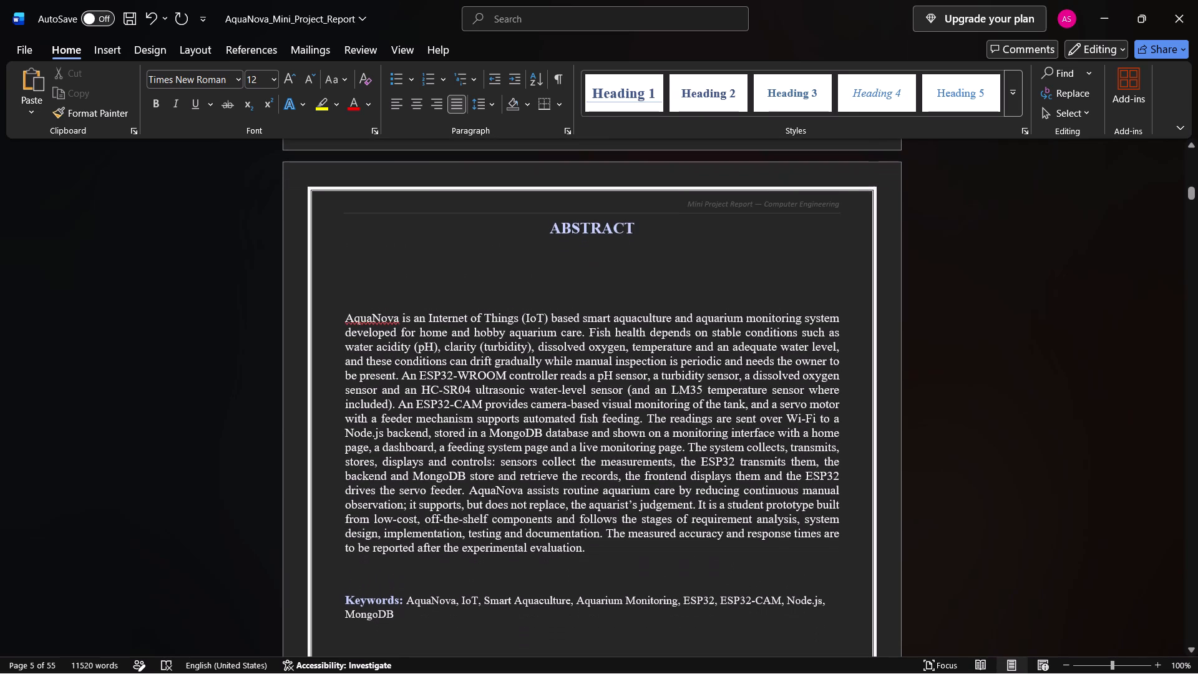
{"action": "key", "text": "BackSpace"}
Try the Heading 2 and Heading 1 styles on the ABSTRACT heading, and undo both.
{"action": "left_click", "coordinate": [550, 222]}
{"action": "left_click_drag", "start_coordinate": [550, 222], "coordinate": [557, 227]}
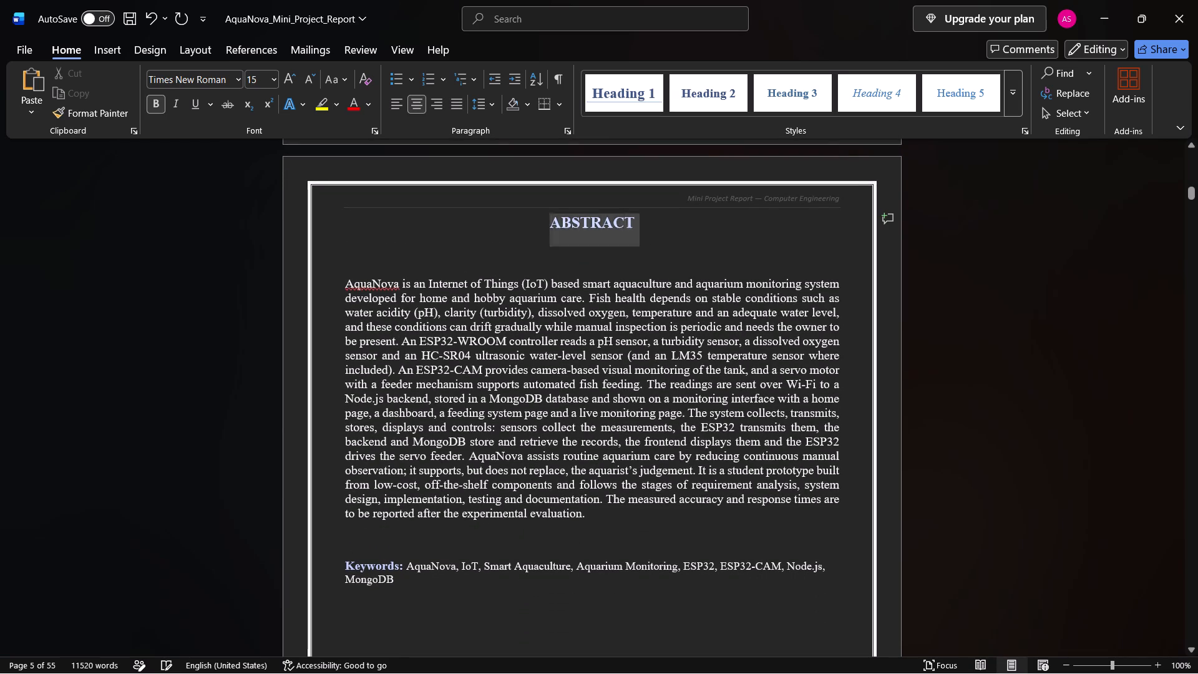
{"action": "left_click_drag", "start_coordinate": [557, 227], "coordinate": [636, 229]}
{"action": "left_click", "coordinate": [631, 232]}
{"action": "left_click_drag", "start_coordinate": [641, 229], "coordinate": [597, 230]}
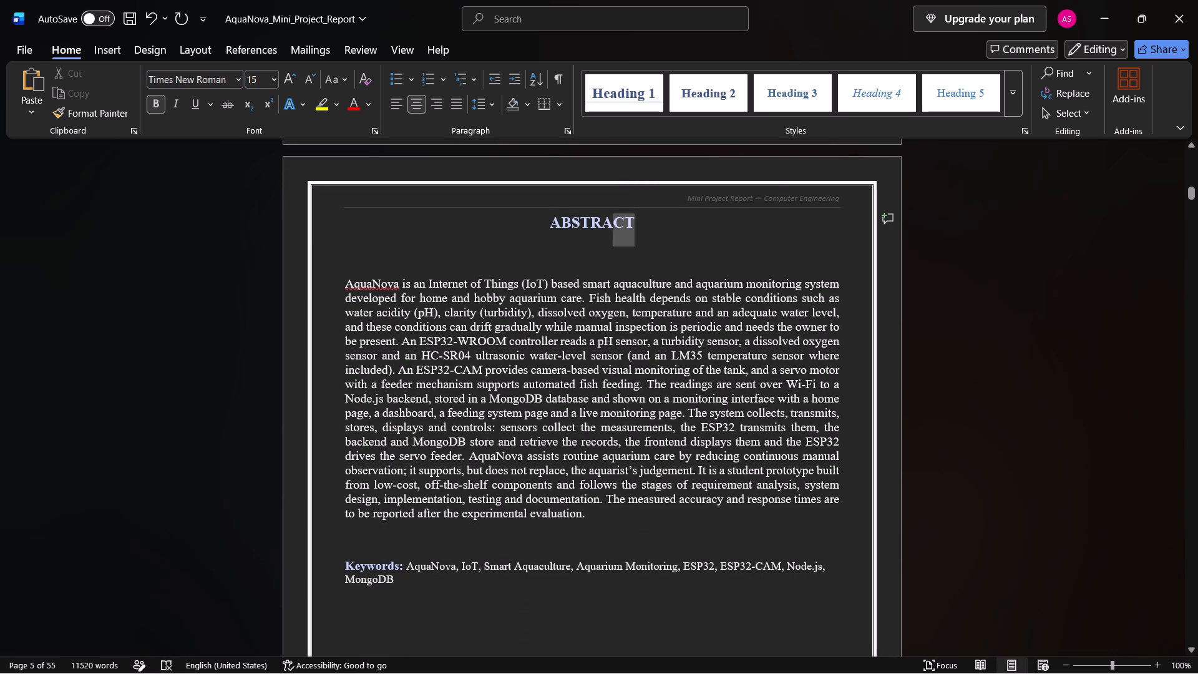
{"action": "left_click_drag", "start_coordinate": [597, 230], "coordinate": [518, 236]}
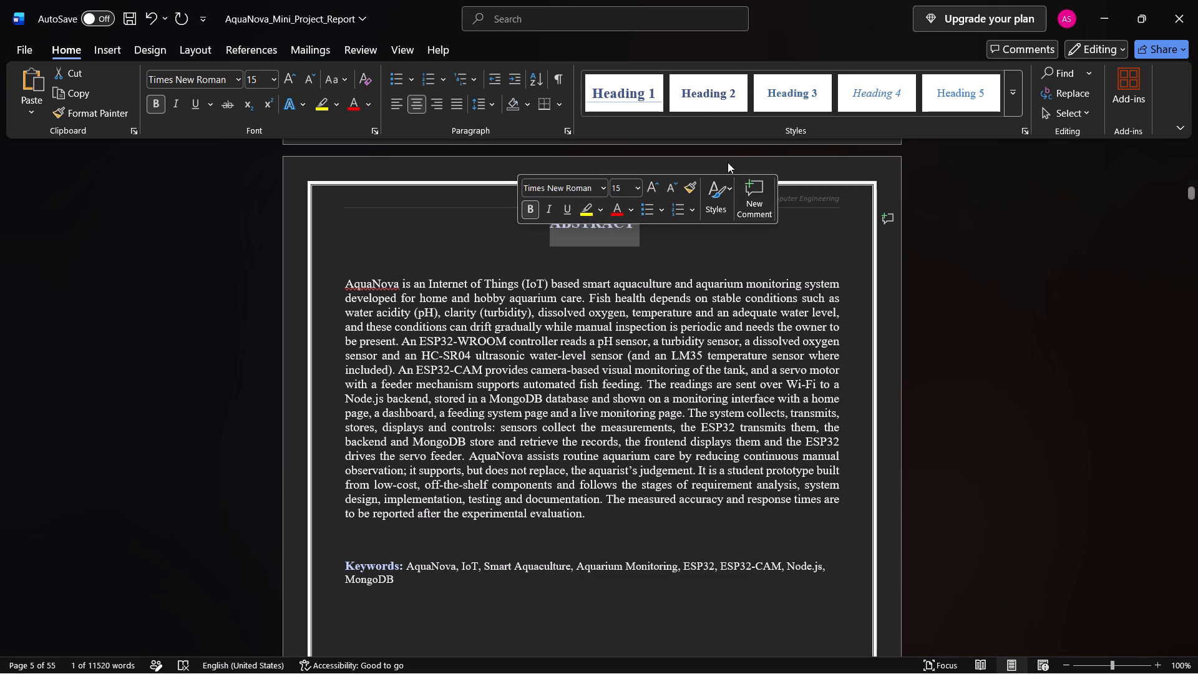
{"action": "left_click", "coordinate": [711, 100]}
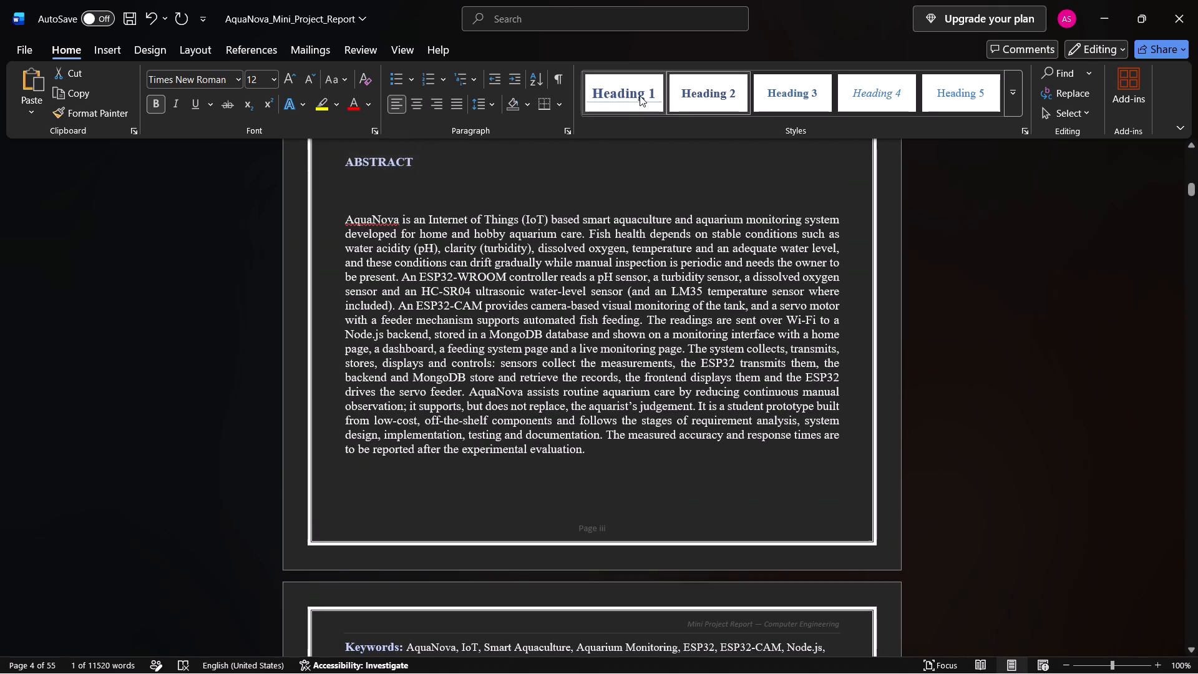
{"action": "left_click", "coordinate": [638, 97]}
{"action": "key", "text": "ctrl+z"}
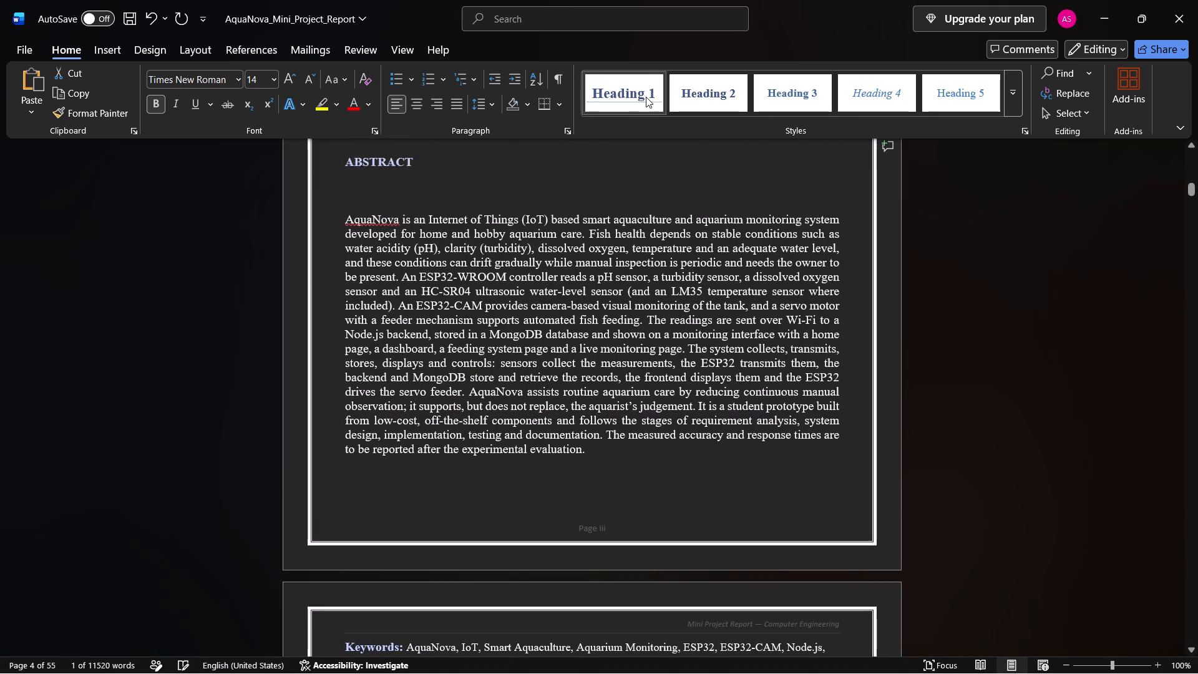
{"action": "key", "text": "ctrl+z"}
Split the Abstract text into a new paragraph starting at "The system collects, transmits".
{"action": "scroll", "coordinate": [669, 252], "scroll_direction": "up", "scroll_amount": 13, "text": "ctrl"}
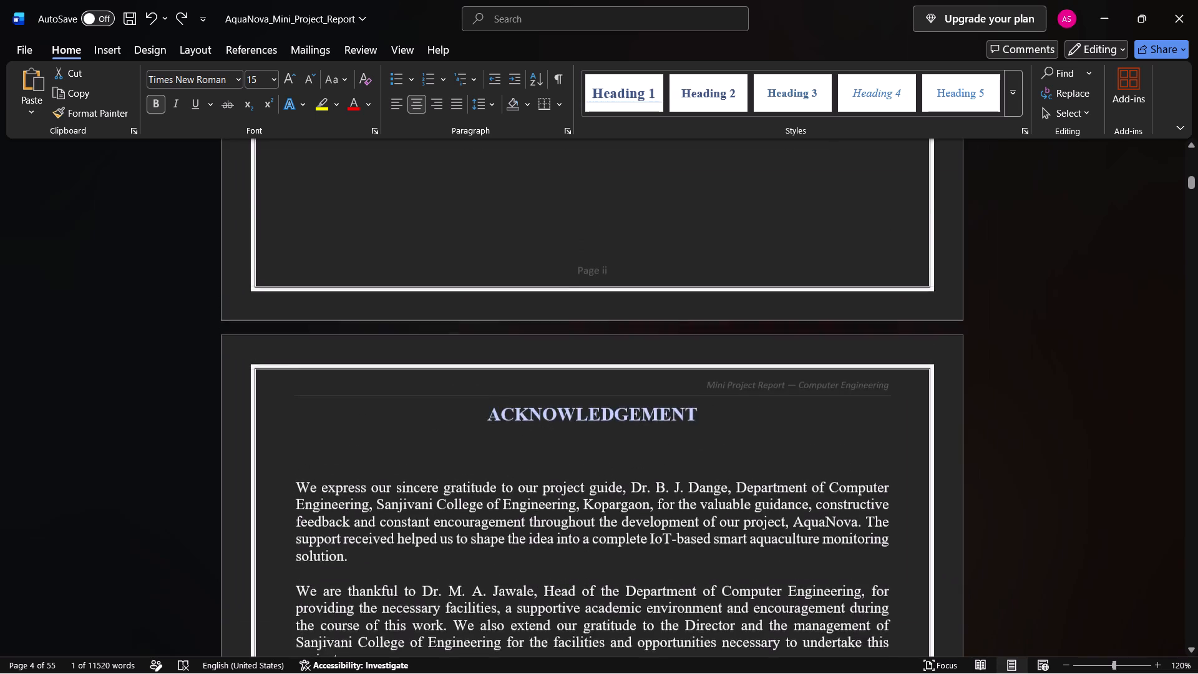
{"action": "scroll", "coordinate": [708, 266], "scroll_direction": "down", "scroll_amount": 5}
{"action": "scroll", "coordinate": [708, 266], "scroll_direction": "down", "scroll_amount": 20}
{"action": "scroll", "coordinate": [708, 266], "scroll_direction": "down", "scroll_amount": 8}
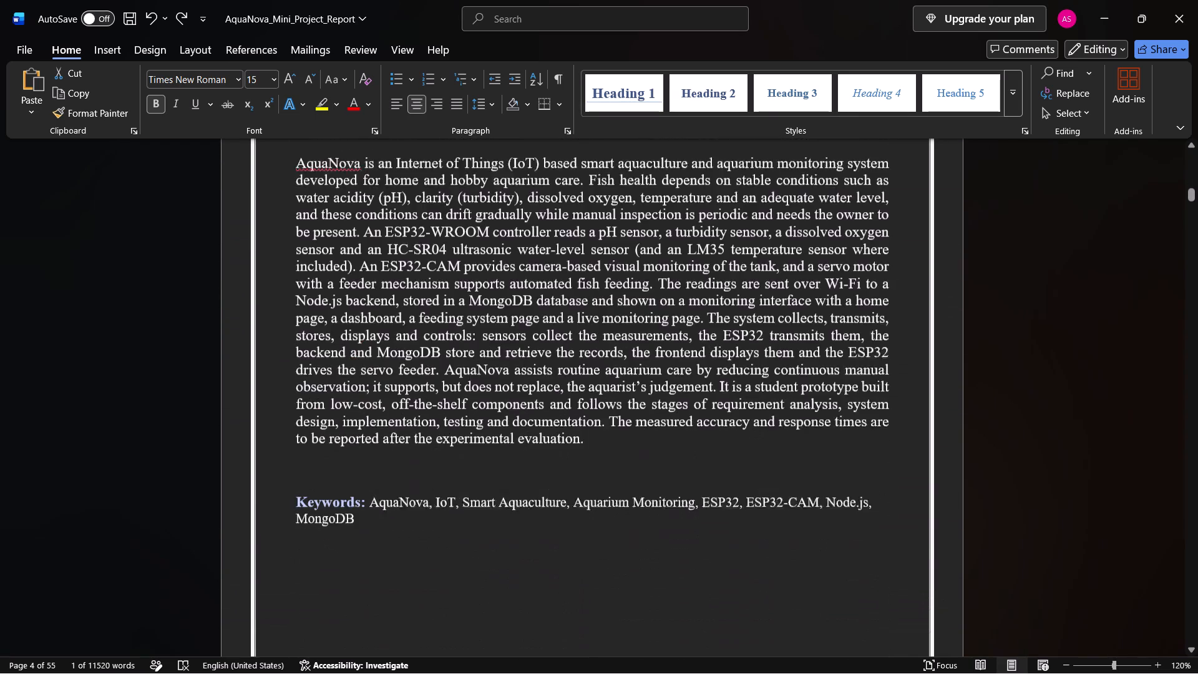
{"action": "scroll", "coordinate": [708, 266], "scroll_direction": "up", "scroll_amount": 3}
{"action": "left_click", "coordinate": [470, 221]}
{"action": "scroll", "coordinate": [470, 221], "scroll_direction": "down", "scroll_amount": 2}
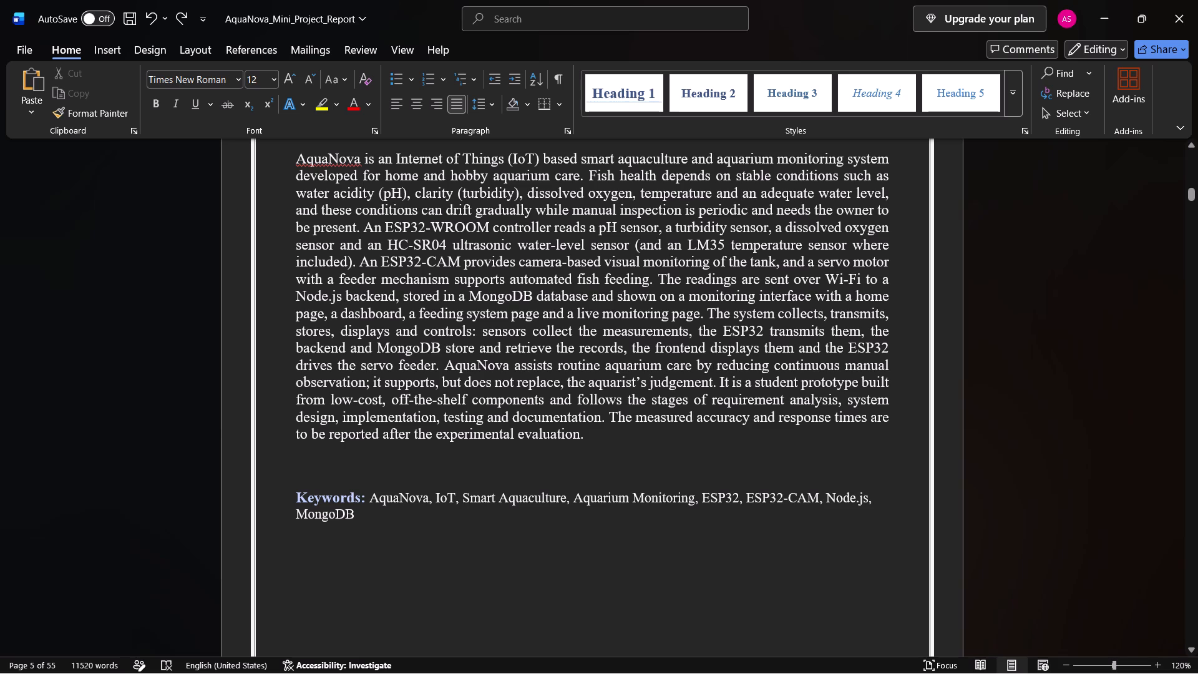
{"action": "left_click", "coordinate": [710, 310]}
{"action": "key", "text": "Return"}
{"action": "scroll", "coordinate": [742, 305], "scroll_direction": "up", "scroll_amount": 2}
{"action": "scroll", "coordinate": [723, 315], "scroll_direction": "down", "scroll_amount": 2}
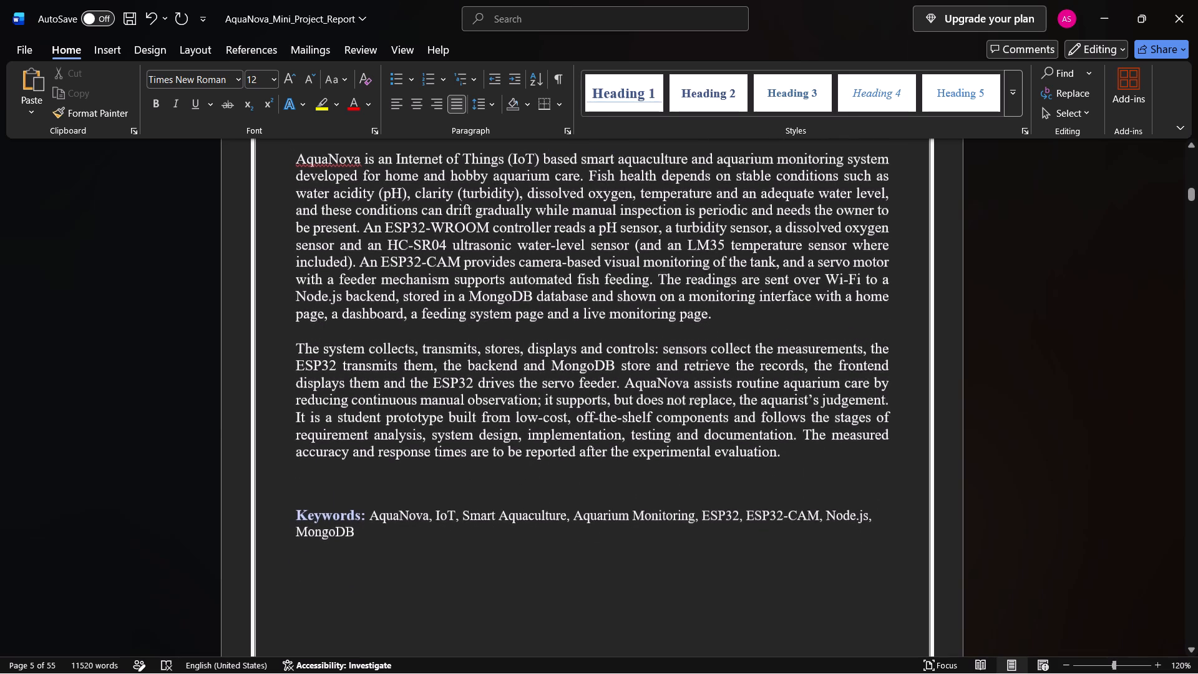
{"action": "scroll", "coordinate": [671, 303], "scroll_direction": "up", "scroll_amount": 2}
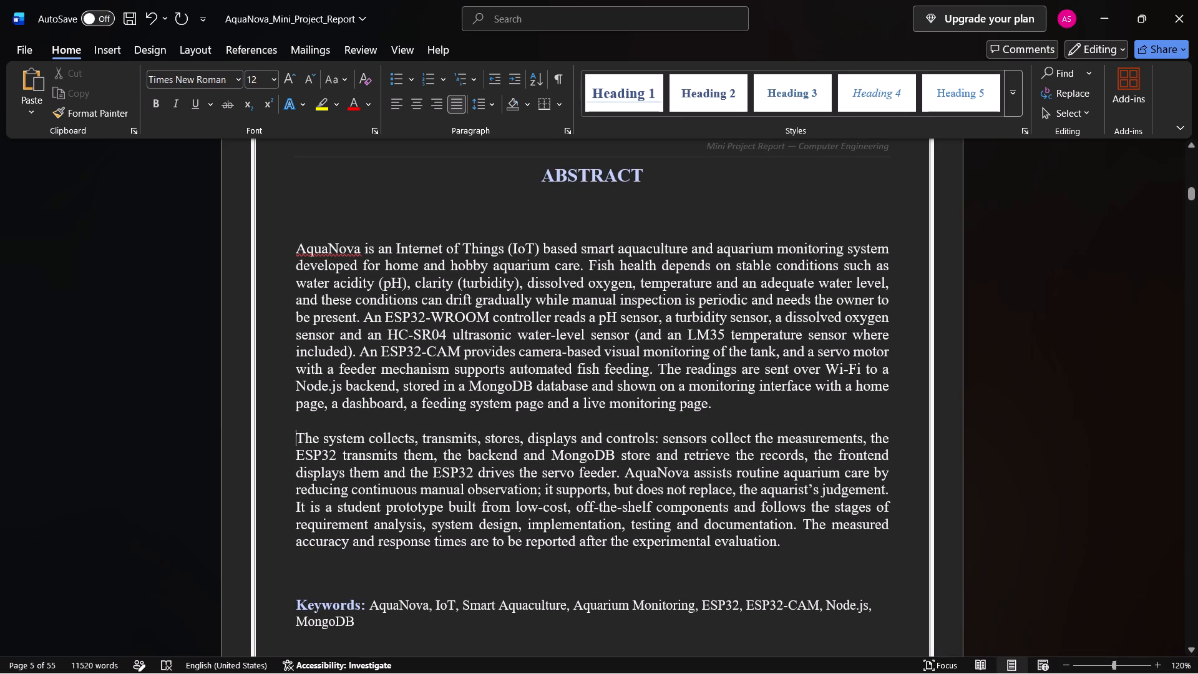
Split the first Abstract paragraph so a new paragraph starts at "An ESP32-CAM provides camera-based visual monitoring".
{"action": "scroll", "coordinate": [716, 388], "scroll_direction": "down", "scroll_amount": 2}
{"action": "scroll", "coordinate": [712, 377], "scroll_direction": "up", "scroll_amount": 1}
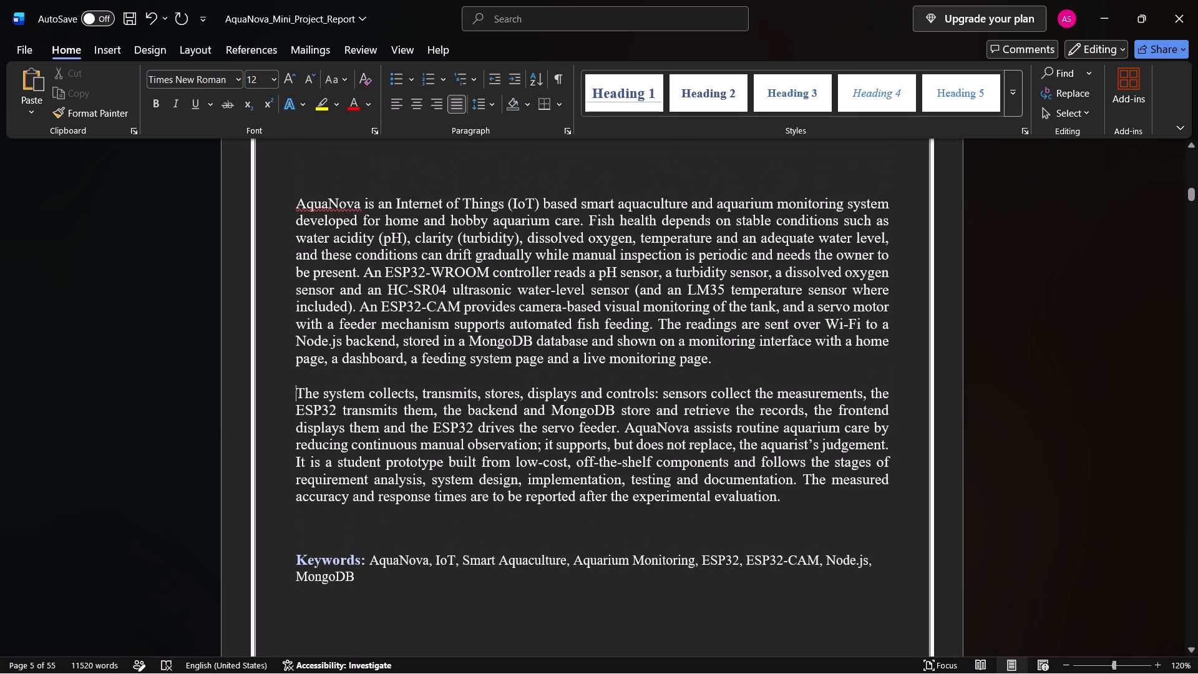
{"action": "left_click", "coordinate": [364, 304]}
{"action": "key", "text": "Return"}
{"action": "scroll", "coordinate": [486, 347], "scroll_direction": "down", "scroll_amount": 4}
{"action": "scroll", "coordinate": [486, 347], "scroll_direction": "up", "scroll_amount": 5}
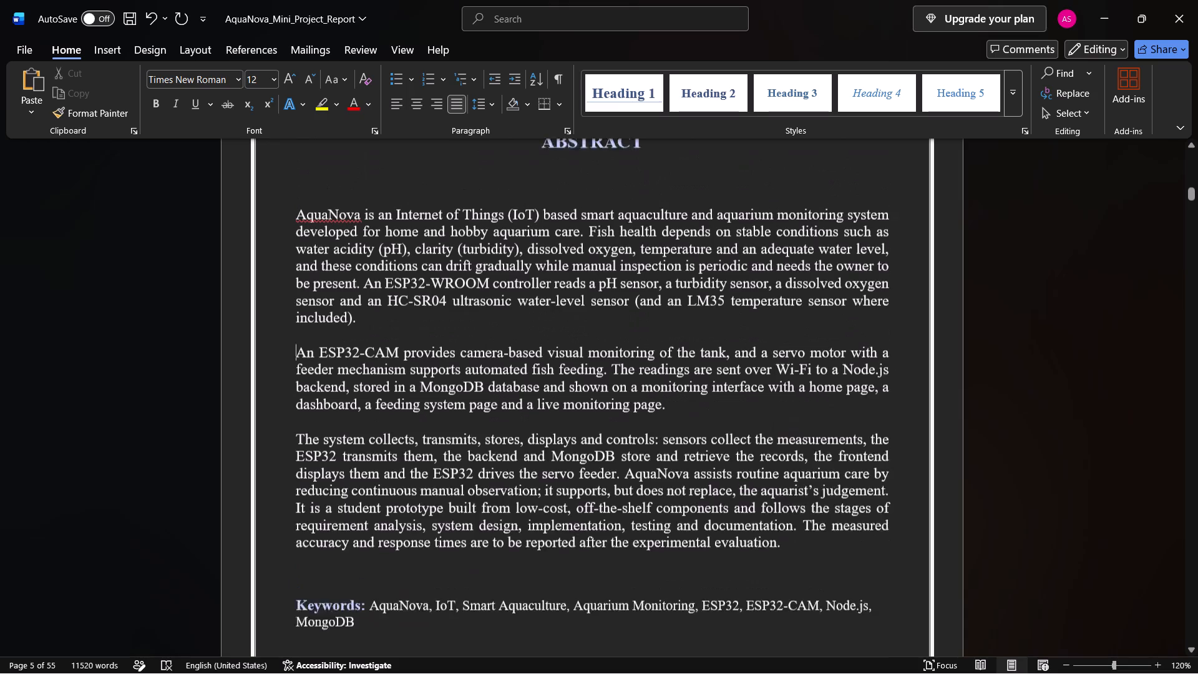
{"action": "scroll", "coordinate": [486, 347], "scroll_direction": "down", "scroll_amount": 9}
{"action": "scroll", "coordinate": [486, 347], "scroll_direction": "up", "scroll_amount": 5}
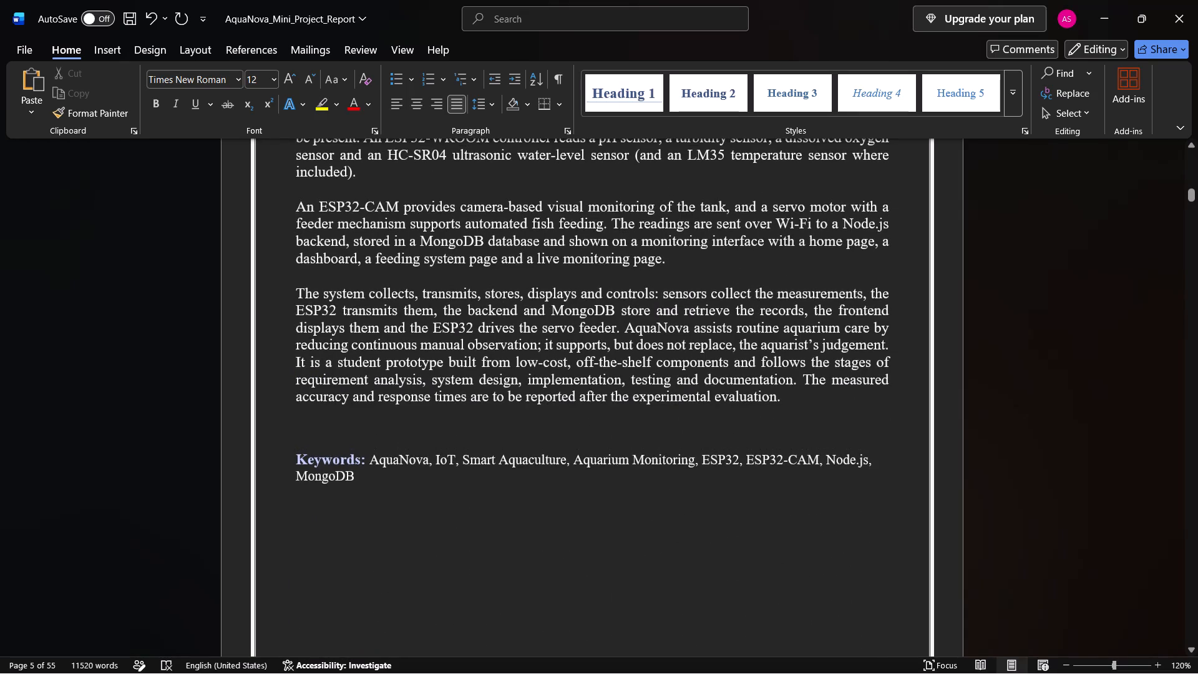
Split the last Abstract paragraph so new paragraphs start at "AquaNova assists routine aquarium care" and "The measured accuracy and response times".
{"action": "left_click", "coordinate": [623, 328]}
{"action": "key", "text": "Return"}
{"action": "scroll", "coordinate": [664, 354], "scroll_direction": "down", "scroll_amount": 1}
{"action": "scroll", "coordinate": [664, 354], "scroll_direction": "up", "scroll_amount": 2}
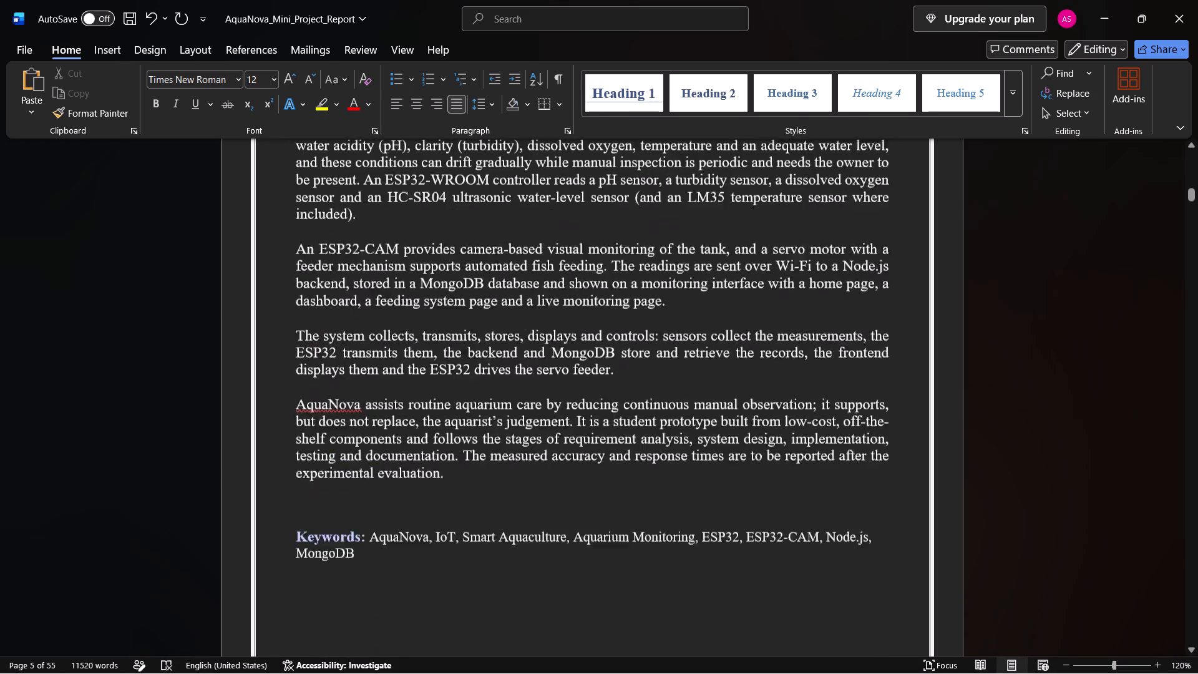
{"action": "scroll", "coordinate": [664, 354], "scroll_direction": "up", "scroll_amount": 4}
{"action": "scroll", "coordinate": [661, 348], "scroll_direction": "down", "scroll_amount": 7}
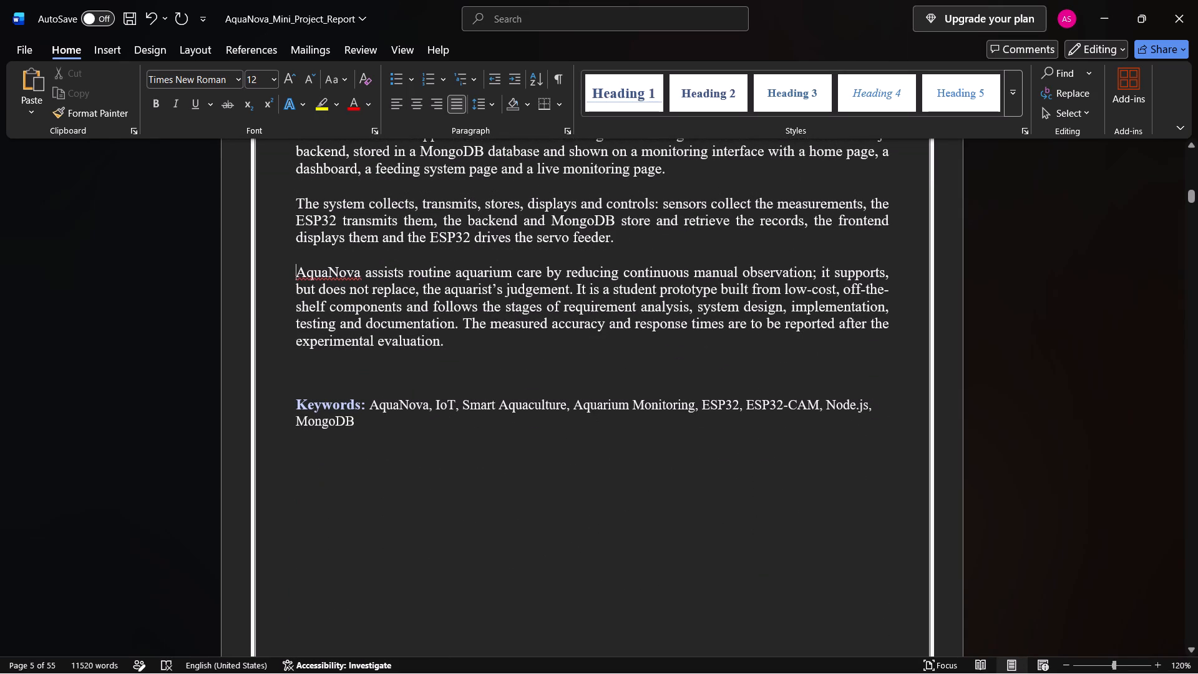
{"action": "left_click", "coordinate": [461, 324]}
{"action": "key", "text": "Return"}
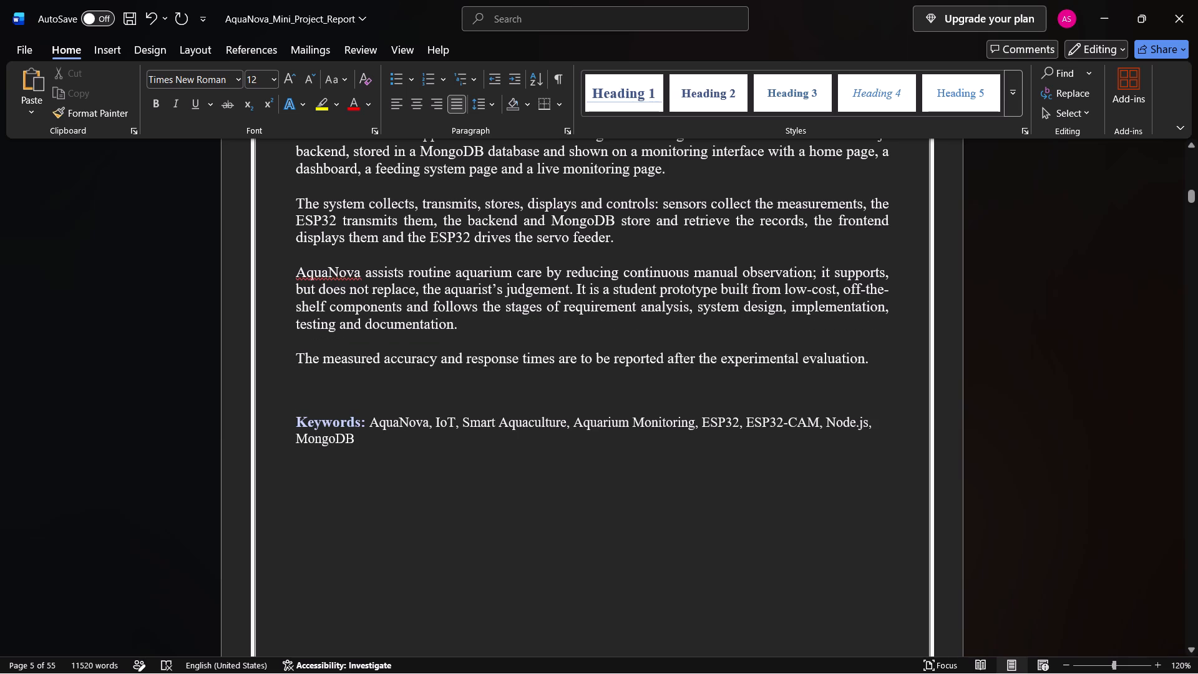
Split the first Abstract paragraph so a new paragraph starts at "Fish health depends on stable conditions".
{"action": "scroll", "coordinate": [645, 335], "scroll_direction": "up", "scroll_amount": 6}
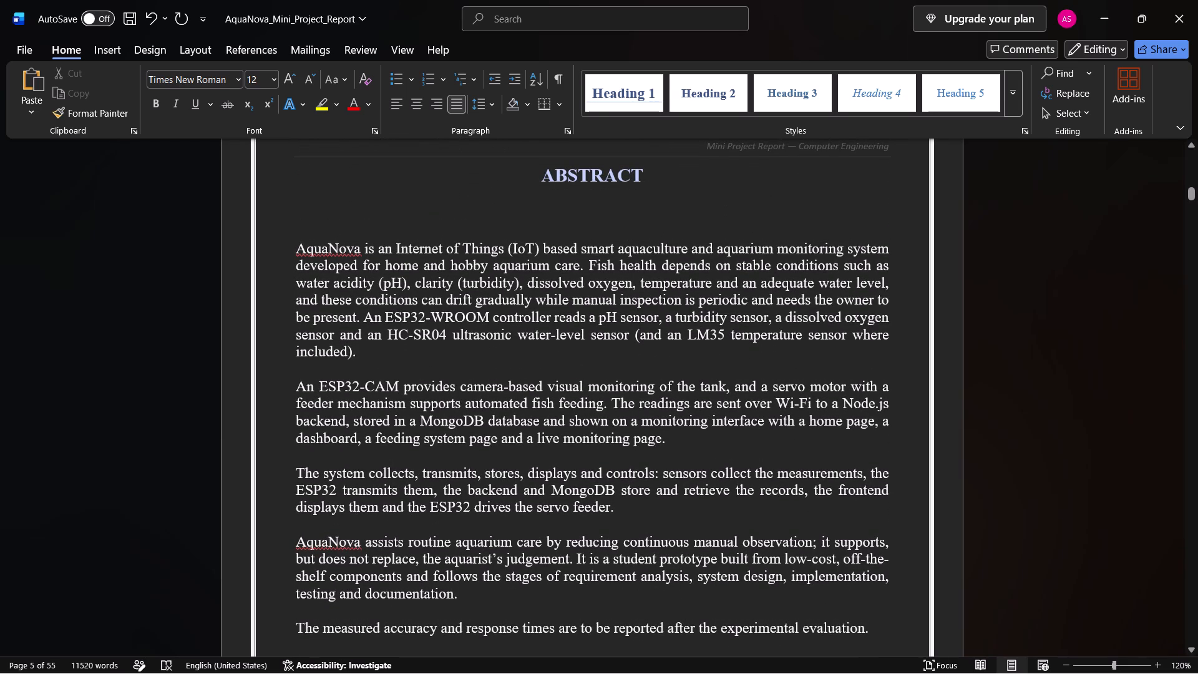
{"action": "left_click", "coordinate": [591, 272]}
{"action": "key", "text": "Return"}
Review the pages after the Abstract, from the table of contents to the end of the list of figures.
{"action": "scroll", "coordinate": [640, 322], "scroll_direction": "down", "scroll_amount": 4}
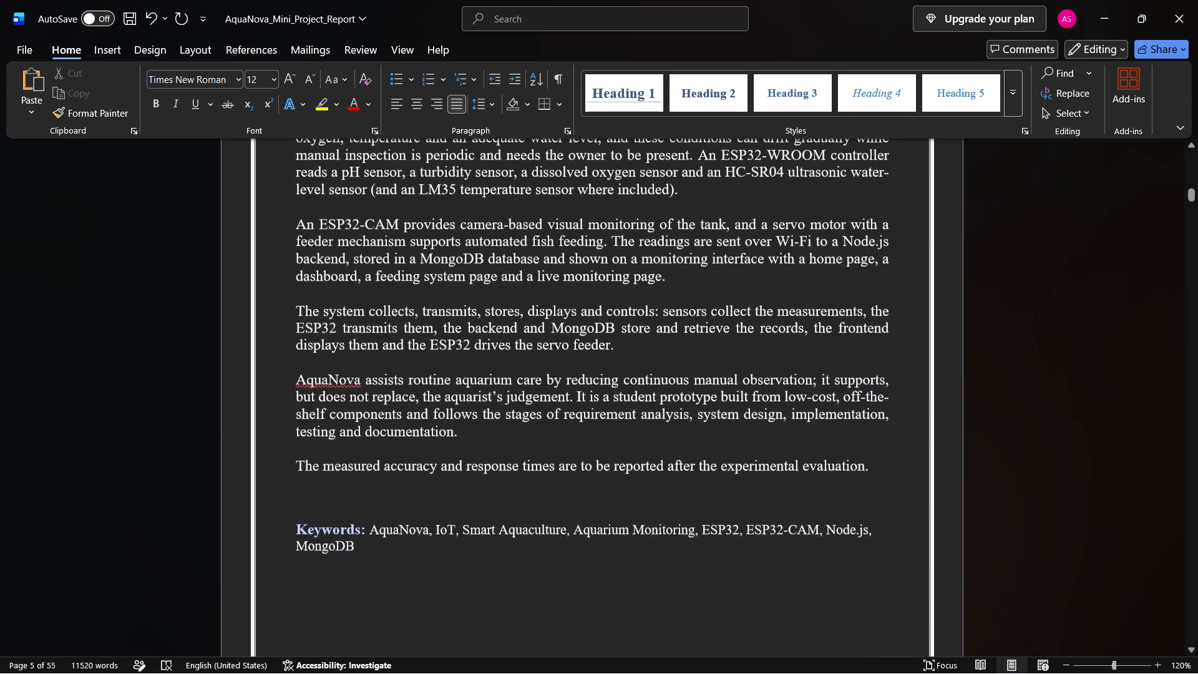
{"action": "scroll", "coordinate": [640, 322], "scroll_direction": "down", "scroll_amount": 19}
{"action": "scroll", "coordinate": [651, 320], "scroll_direction": "down", "scroll_amount": 12}
{"action": "scroll", "coordinate": [651, 329], "scroll_direction": "down", "scroll_amount": 13}
{"action": "scroll", "coordinate": [651, 329], "scroll_direction": "down", "scroll_amount": 11}
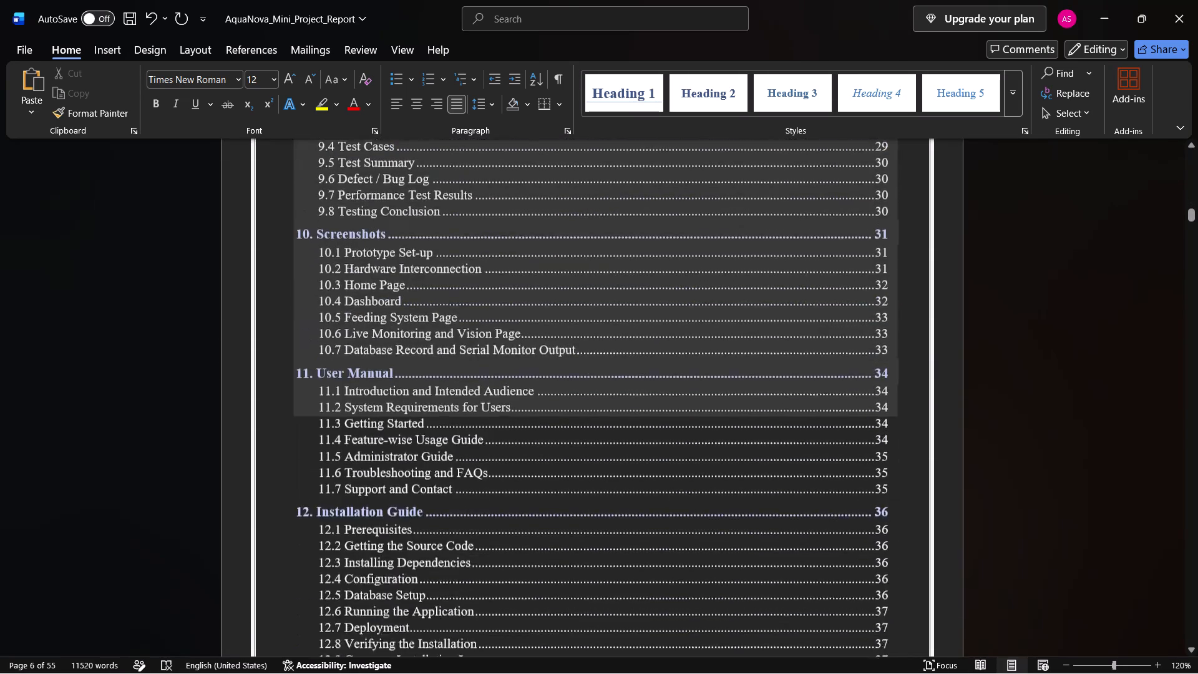
{"action": "scroll", "coordinate": [651, 329], "scroll_direction": "down", "scroll_amount": 10}
{"action": "left_click", "coordinate": [982, 348]}
{"action": "scroll", "coordinate": [974, 344], "scroll_direction": "down", "scroll_amount": 7}
{"action": "left_click", "coordinate": [972, 341]}
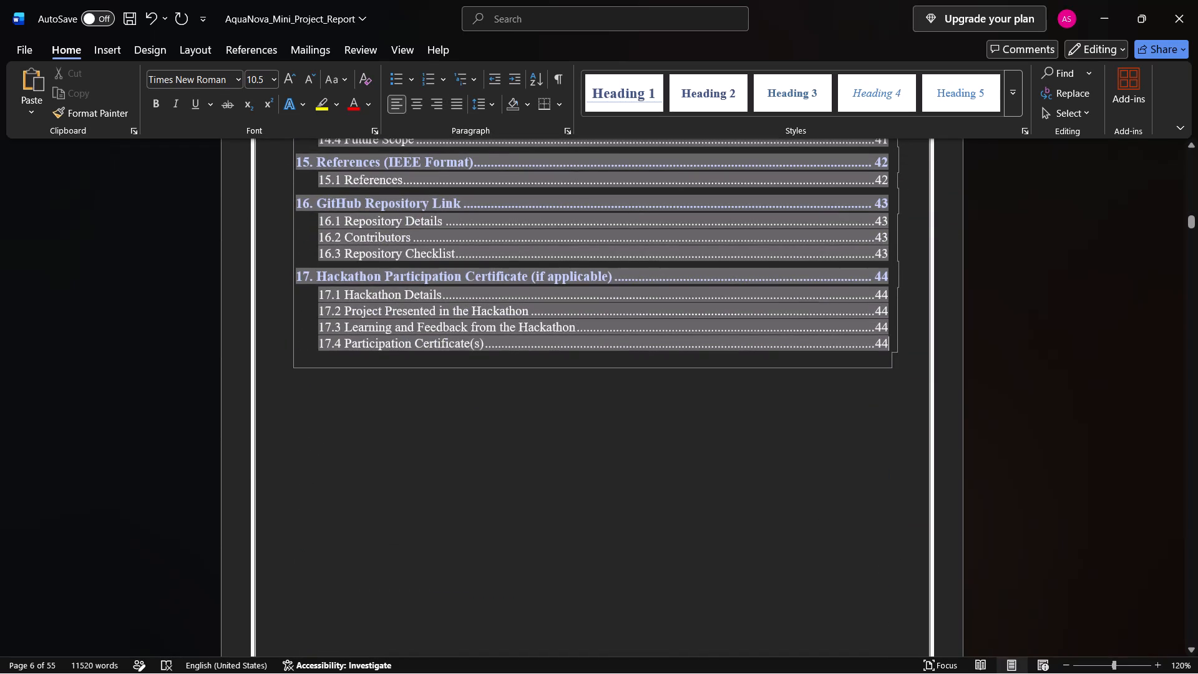
{"action": "scroll", "coordinate": [767, 396], "scroll_direction": "down", "scroll_amount": 6}
{"action": "left_click", "coordinate": [764, 392]}
{"action": "scroll", "coordinate": [764, 392], "scroll_direction": "down", "scroll_amount": 18}
{"action": "scroll", "coordinate": [764, 383], "scroll_direction": "down", "scroll_amount": 5}
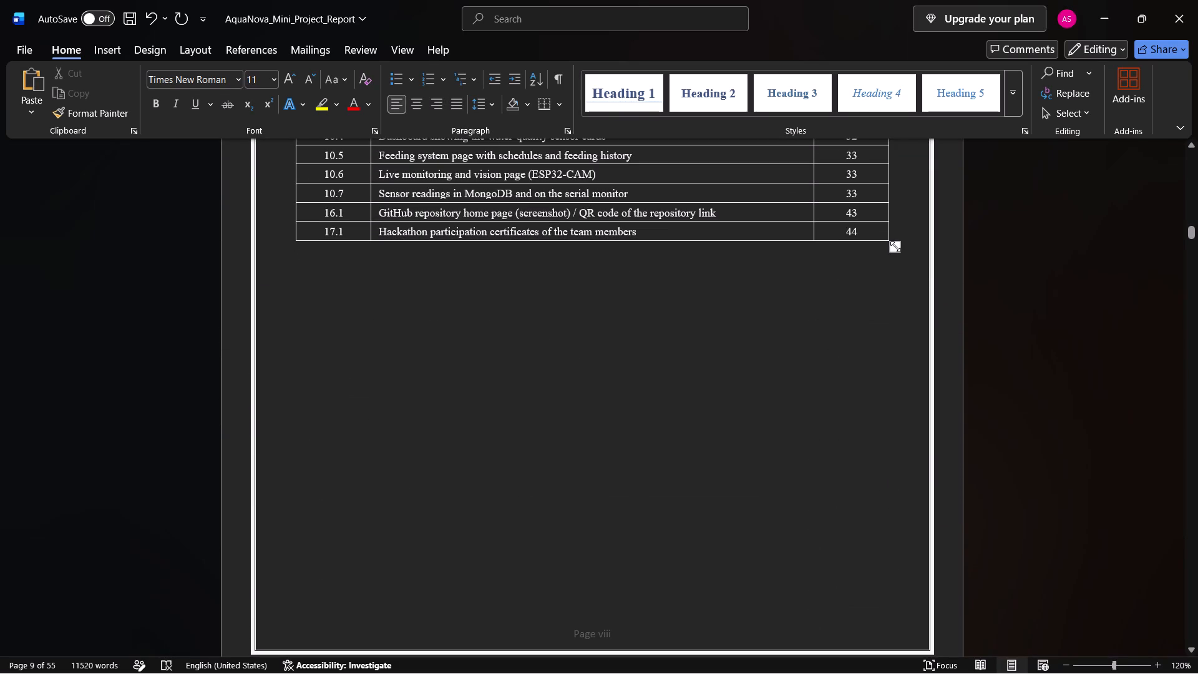
Enlarge the list of figures table slightly from its lower corner.
{"action": "left_click_drag", "start_coordinate": [895, 247], "coordinate": [895, 308]}
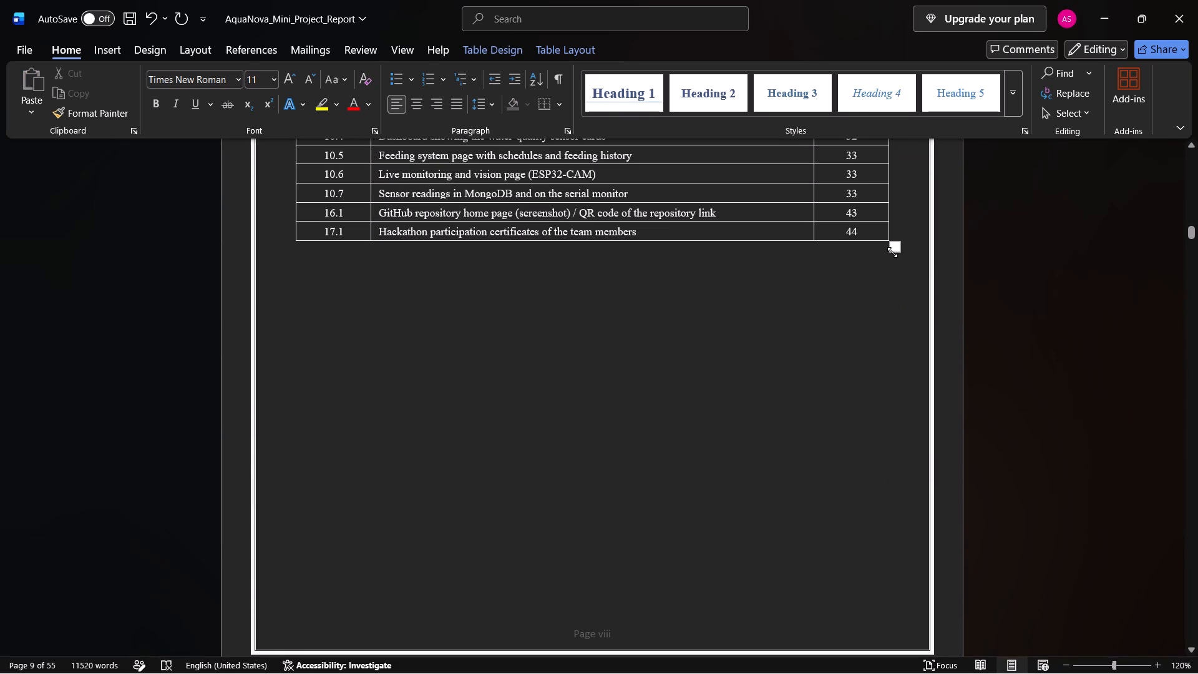
{"action": "left_click_drag", "start_coordinate": [892, 252], "coordinate": [892, 287]}
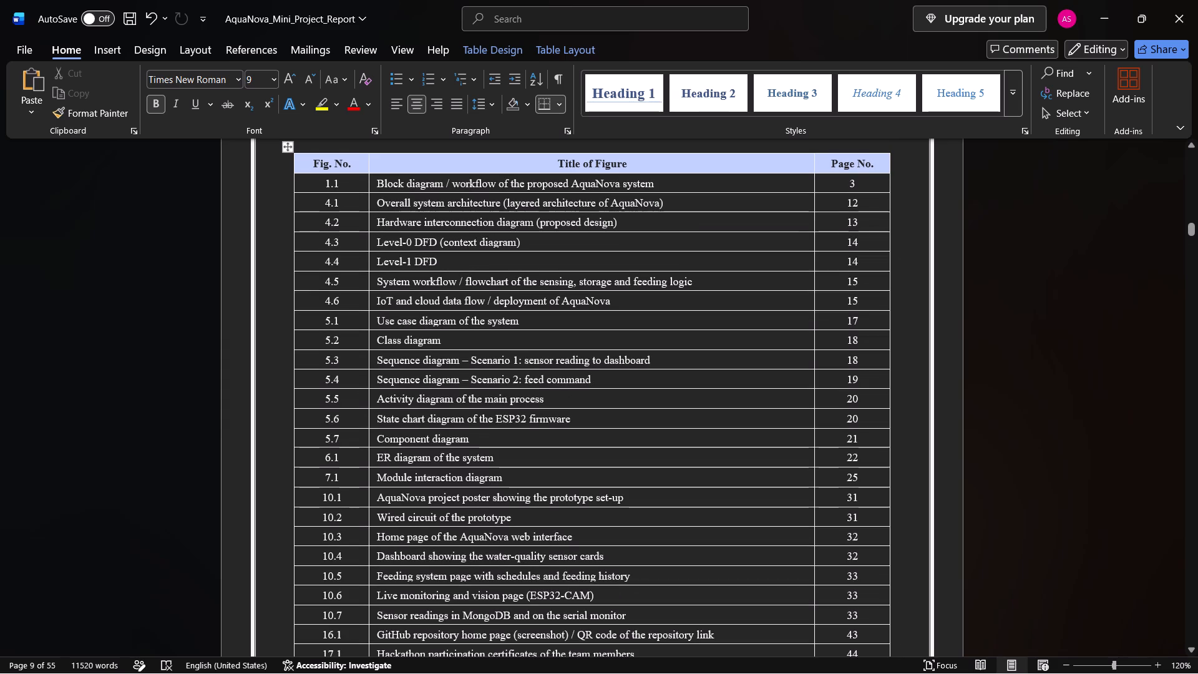
Review the list of figures, the list of tables and the opening sections of Chapter 1.
{"action": "scroll", "coordinate": [784, 369], "scroll_direction": "down", "scroll_amount": 19}
{"action": "scroll", "coordinate": [782, 369], "scroll_direction": "down", "scroll_amount": 20}
{"action": "scroll", "coordinate": [782, 369], "scroll_direction": "down", "scroll_amount": 7}
{"action": "scroll", "coordinate": [782, 369], "scroll_direction": "up", "scroll_amount": 4}
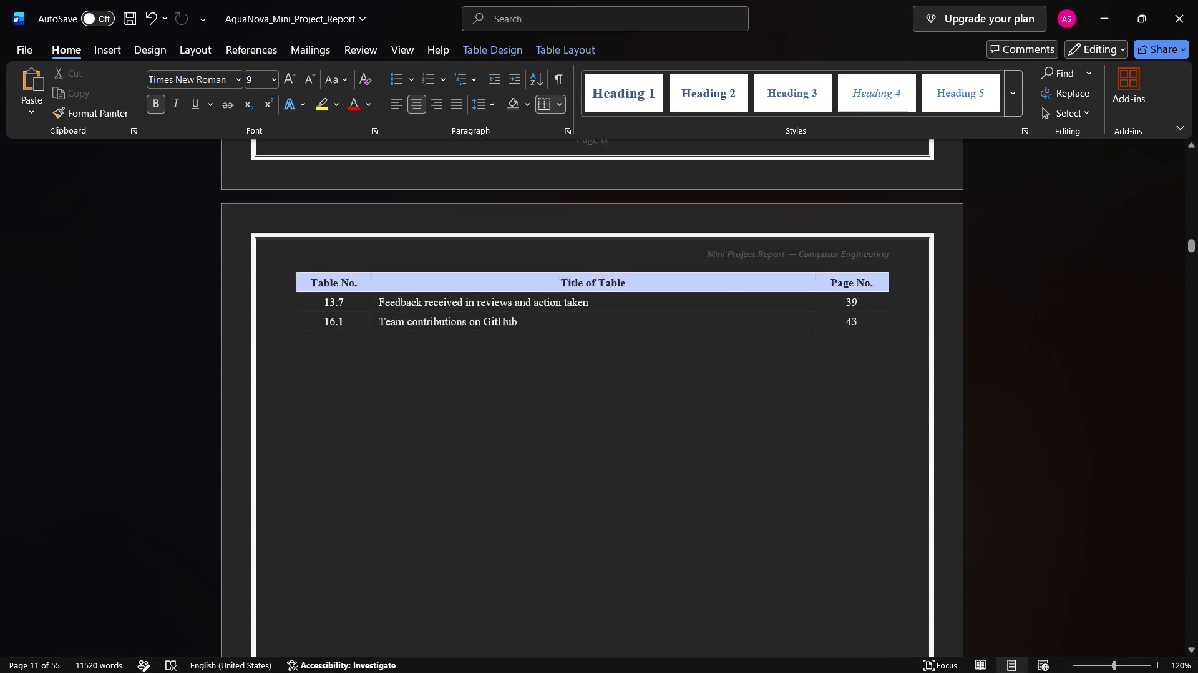
{"action": "scroll", "coordinate": [801, 428], "scroll_direction": "down", "scroll_amount": 14}
{"action": "scroll", "coordinate": [799, 414], "scroll_direction": "down", "scroll_amount": 8}
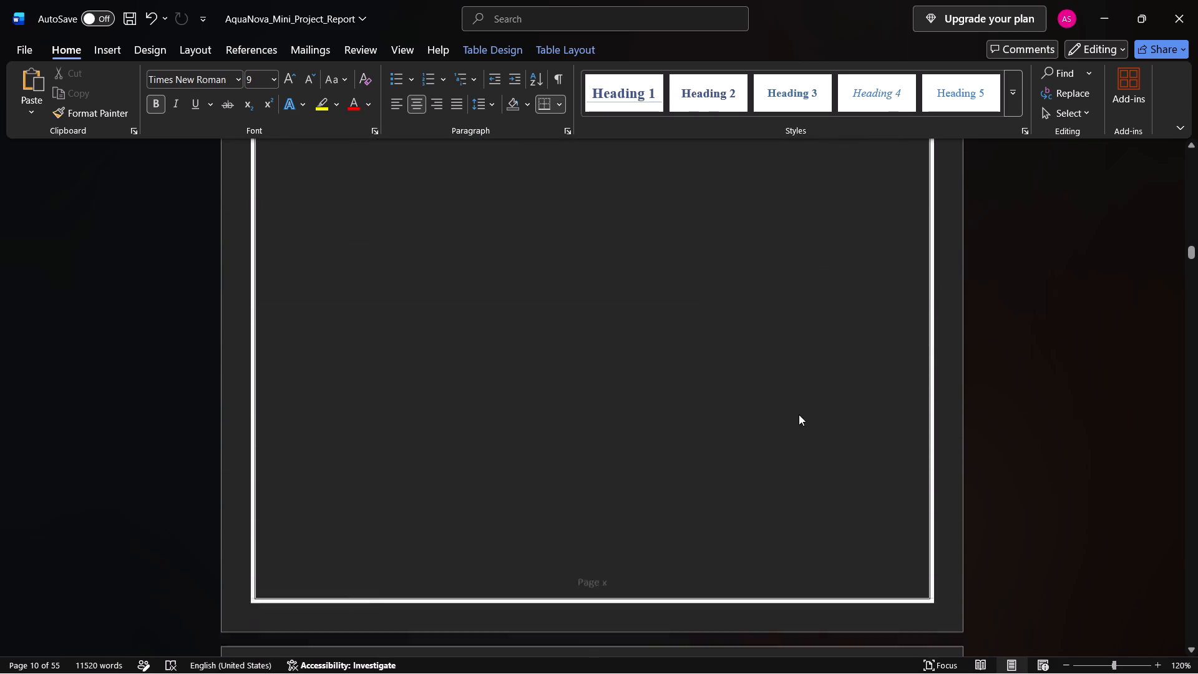
{"action": "scroll", "coordinate": [799, 408], "scroll_direction": "down", "scroll_amount": 18}
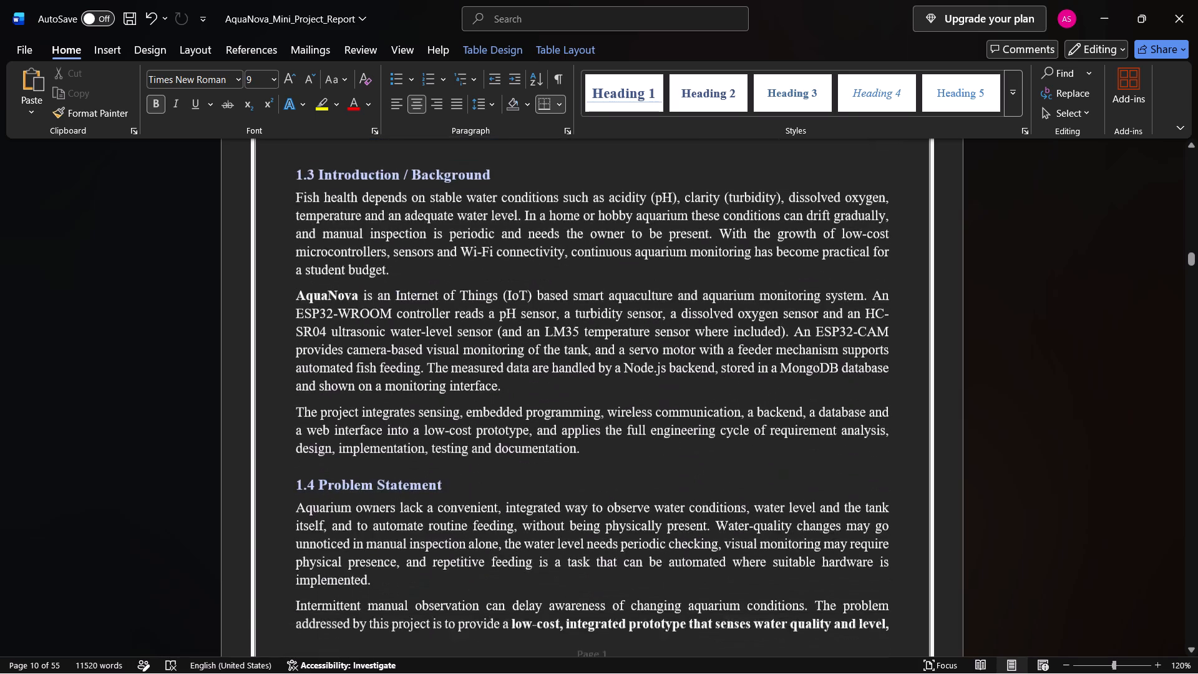
{"action": "scroll", "coordinate": [801, 403], "scroll_direction": "down", "scroll_amount": 4}
Delete the "[ email / phone ]" placeholder from the first student's row in Table 1.1, Team members.
{"action": "scroll", "coordinate": [801, 403], "scroll_direction": "up", "scroll_amount": 14}
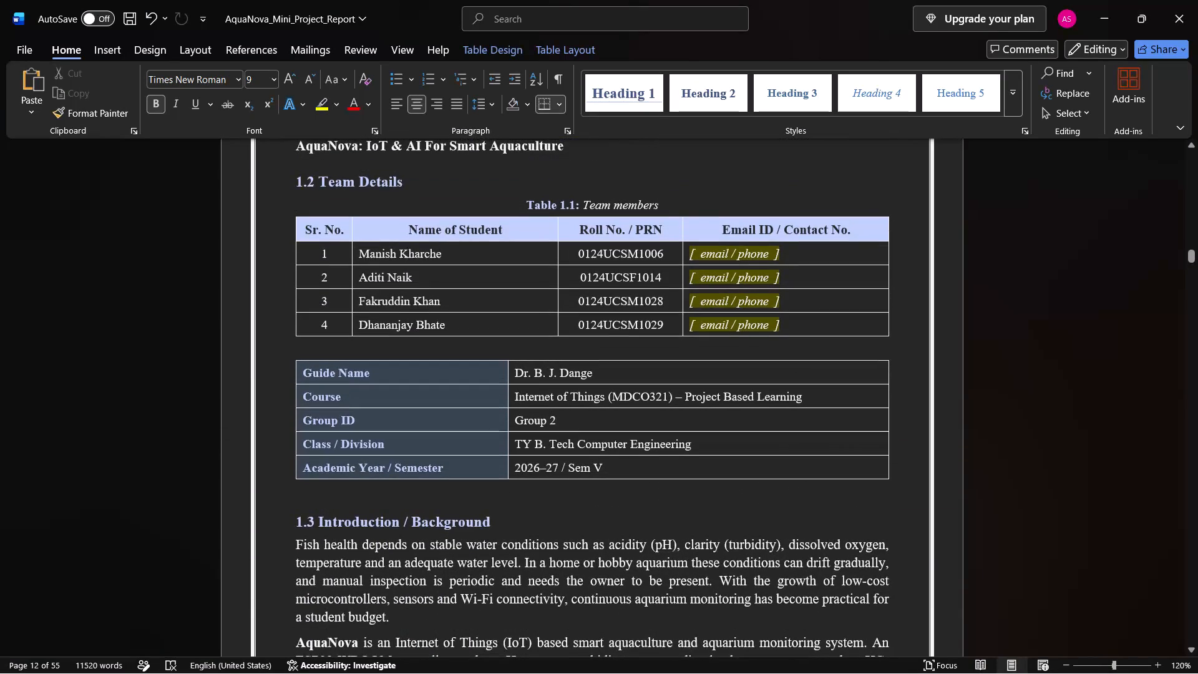
{"action": "left_click", "coordinate": [814, 250]}
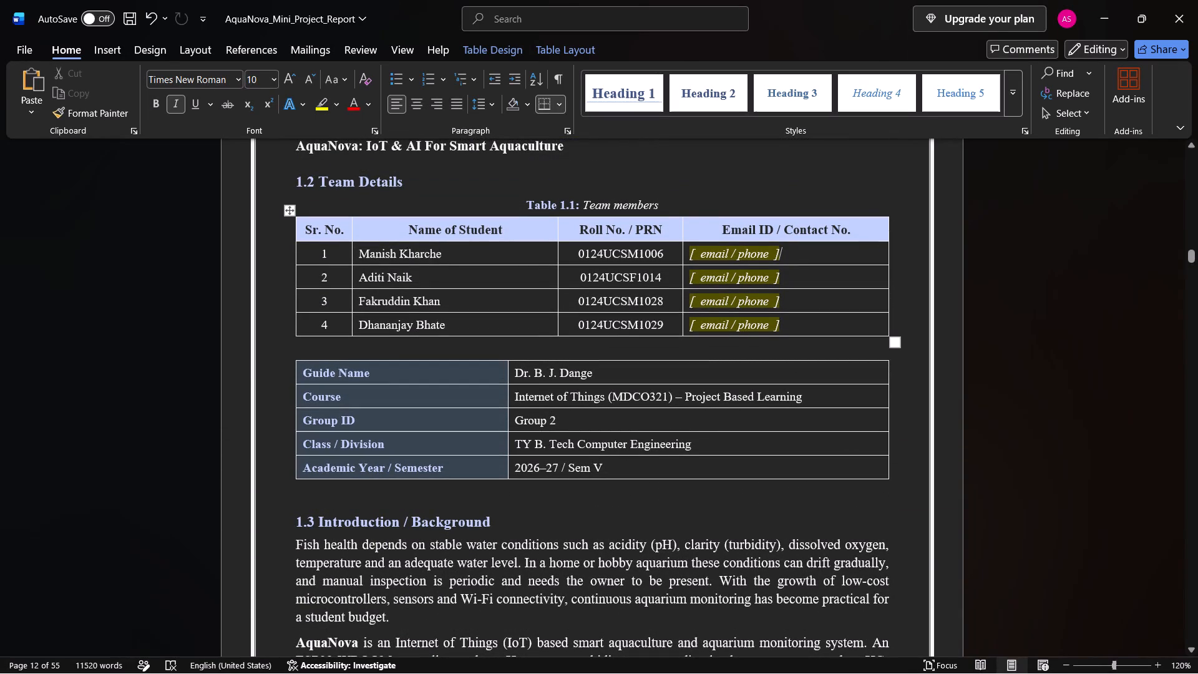
{"action": "key", "text": "BackSpace"}
{"action": "key", "text": "BackSpace"}
{"action": "key", "text": "BackSpace"}
{"action": "key", "text": "BackSpace"}
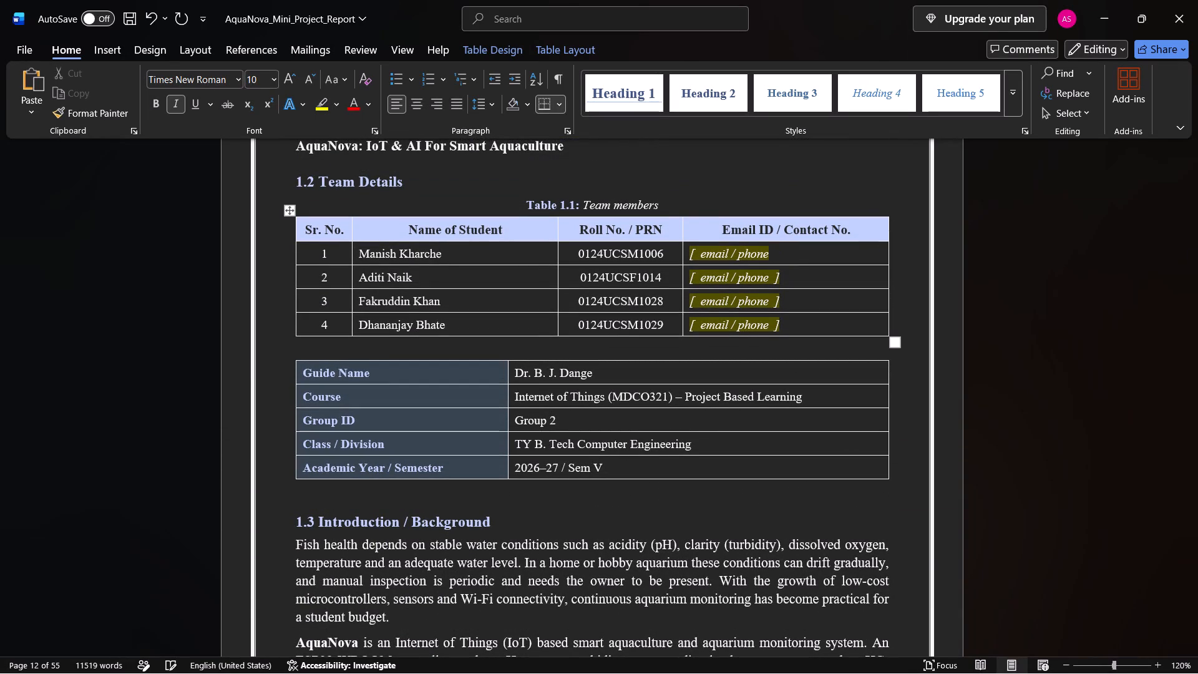
{"action": "key", "text": "BackSpace"}
{"action": "key", "text": "BackSpace"}
{"action": "key", "text": "BackSpace"}
{"action": "key", "text": "BackSpace"}
{"action": "key", "text": "BackSpace"}
{"action": "key", "text": "BackSpace"}
{"action": "key", "text": "BackSpace"}
{"action": "key", "text": "BackSpace"}
{"action": "key", "text": "BackSpace"}
{"action": "key", "text": "BackSpace"}
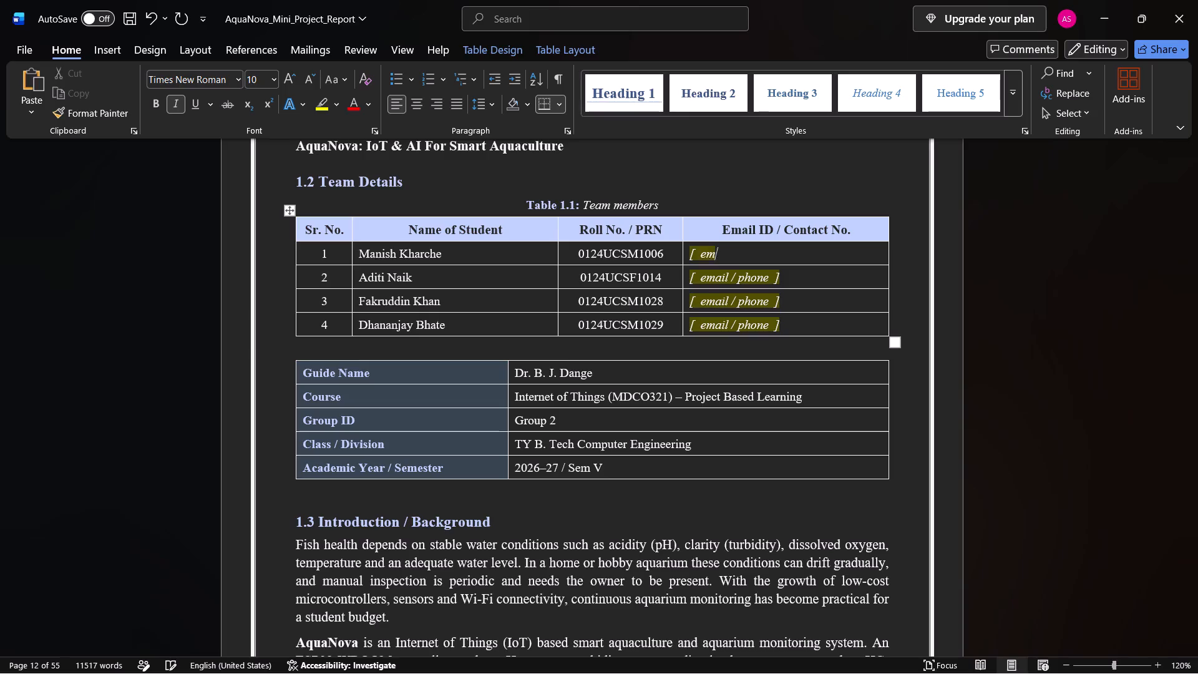
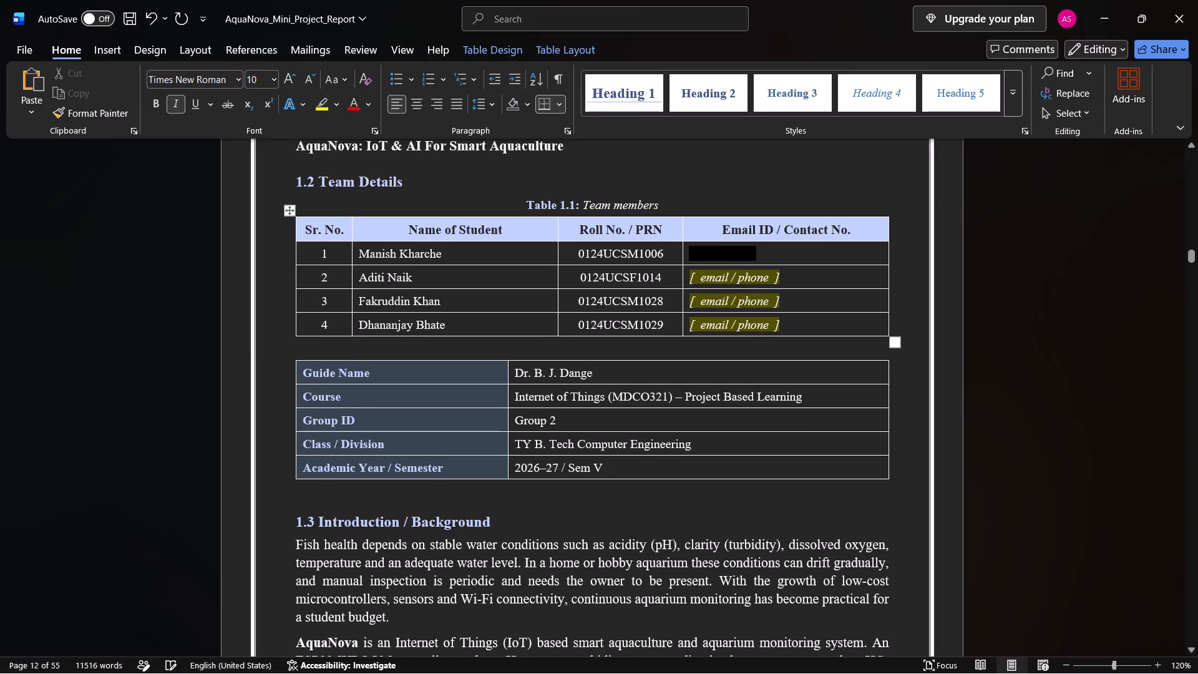
Replace the "[ email / phone ]" placeholder in the second student's row of Table 1.1 with that student's contact number.
{"action": "key", "text": "BackSpace"}
{"action": "key", "text": "BackSpace"}
{"action": "key", "text": "BackSpace"}
{"action": "key", "text": "BackSpace"}
{"action": "key", "text": "BackSpace"}
{"action": "key", "text": "BackSpace"}
{"action": "key", "text": "BackSpace"}
{"action": "key", "text": "BackSpace"}
{"action": "key", "text": "BackSpace"}
{"action": "key", "text": "BackSpace"}
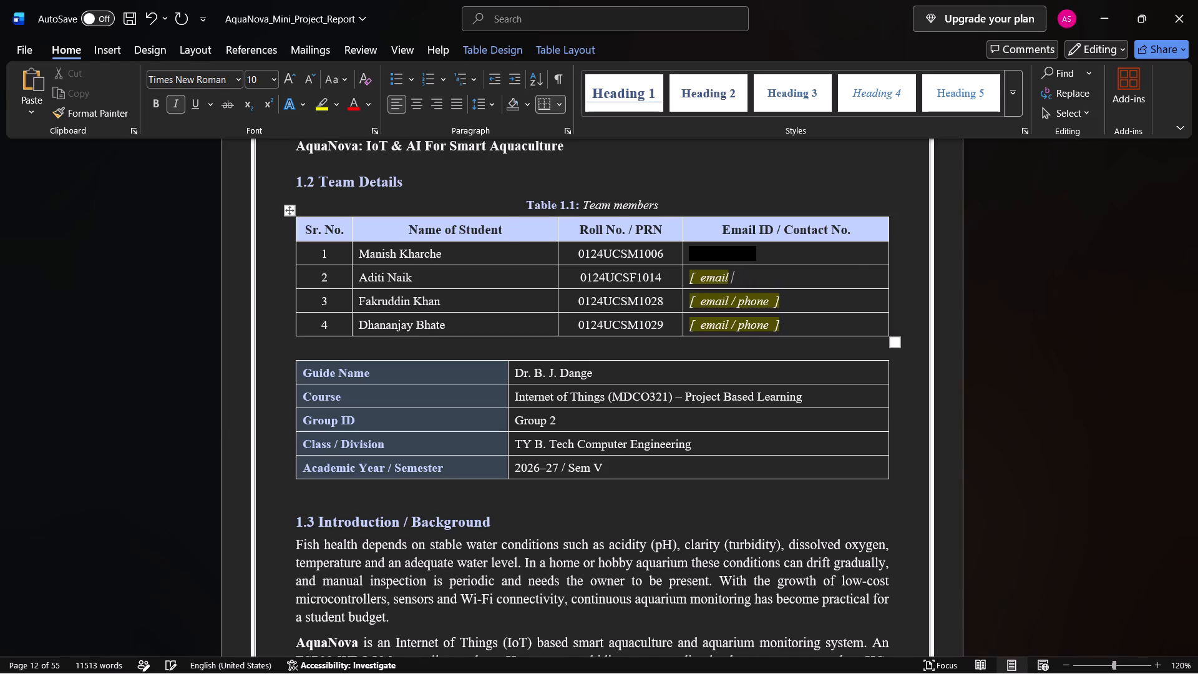
{"action": "key", "text": "BackSpace"}
{"action": "key", "text": "BackSpace"}
{"action": "key", "text": "BackSpace"}
{"action": "key", "text": "BackSpace"}
{"action": "key", "text": "BackSpace"}
{"action": "key", "text": "BackSpace"}
{"action": "key", "text": "BackSpace"}
{"action": "key", "text": "BackSpace"}
{"action": "key", "text": "BackSpace"}
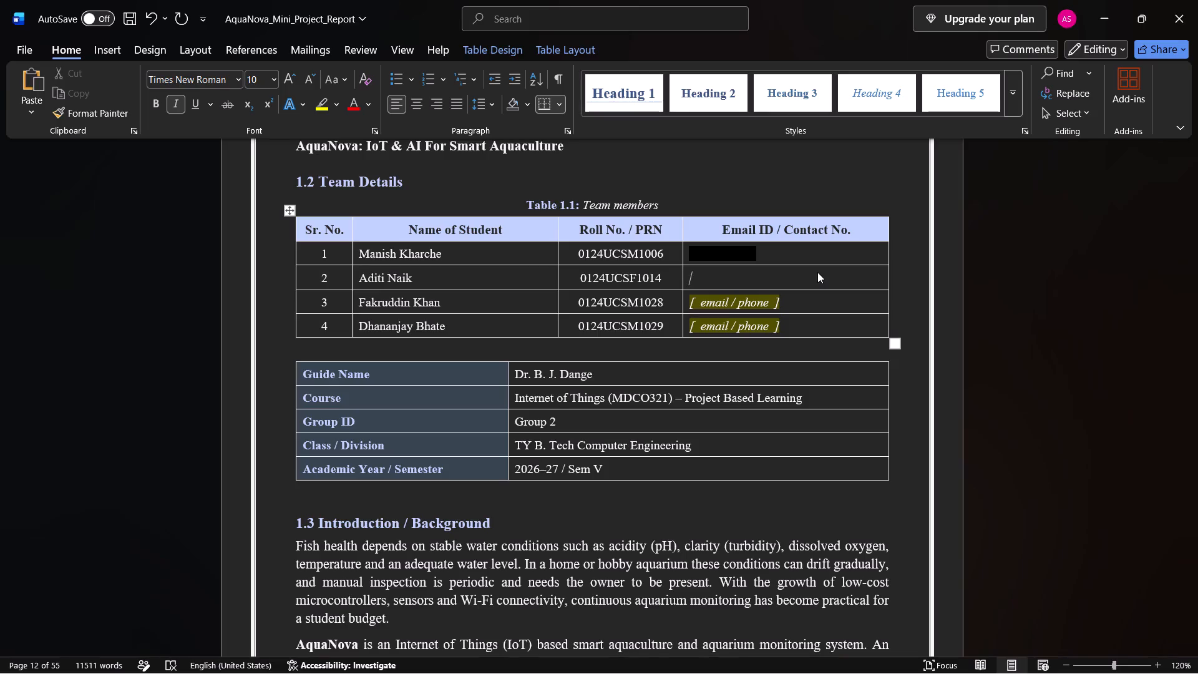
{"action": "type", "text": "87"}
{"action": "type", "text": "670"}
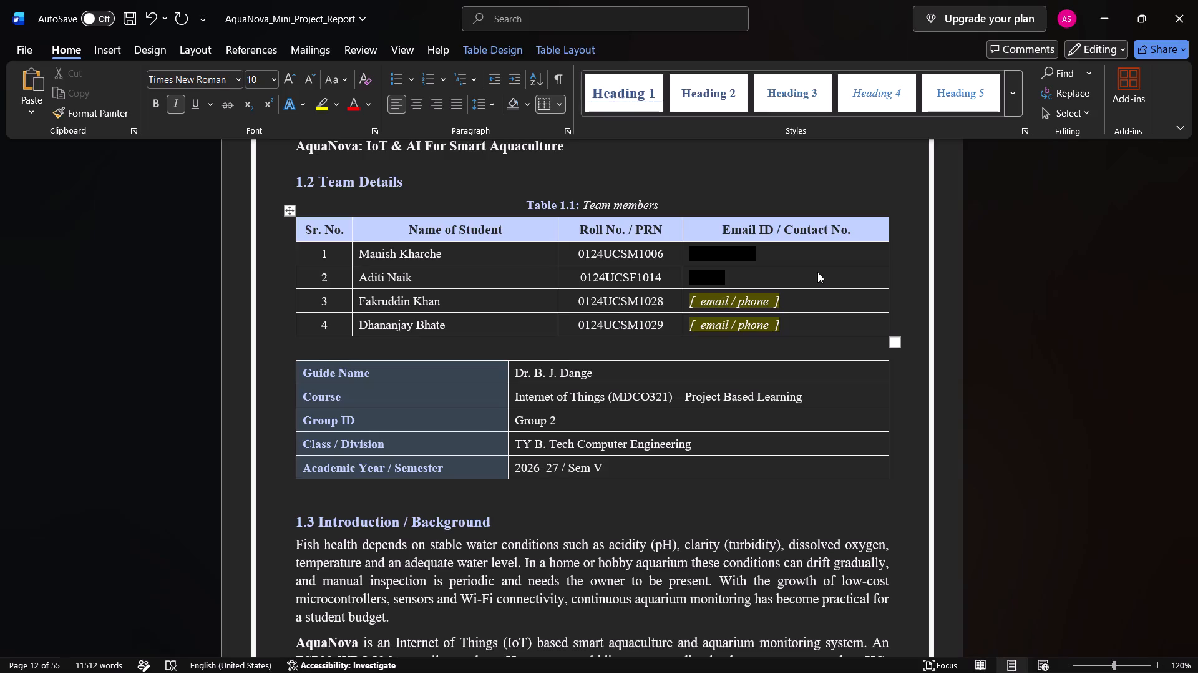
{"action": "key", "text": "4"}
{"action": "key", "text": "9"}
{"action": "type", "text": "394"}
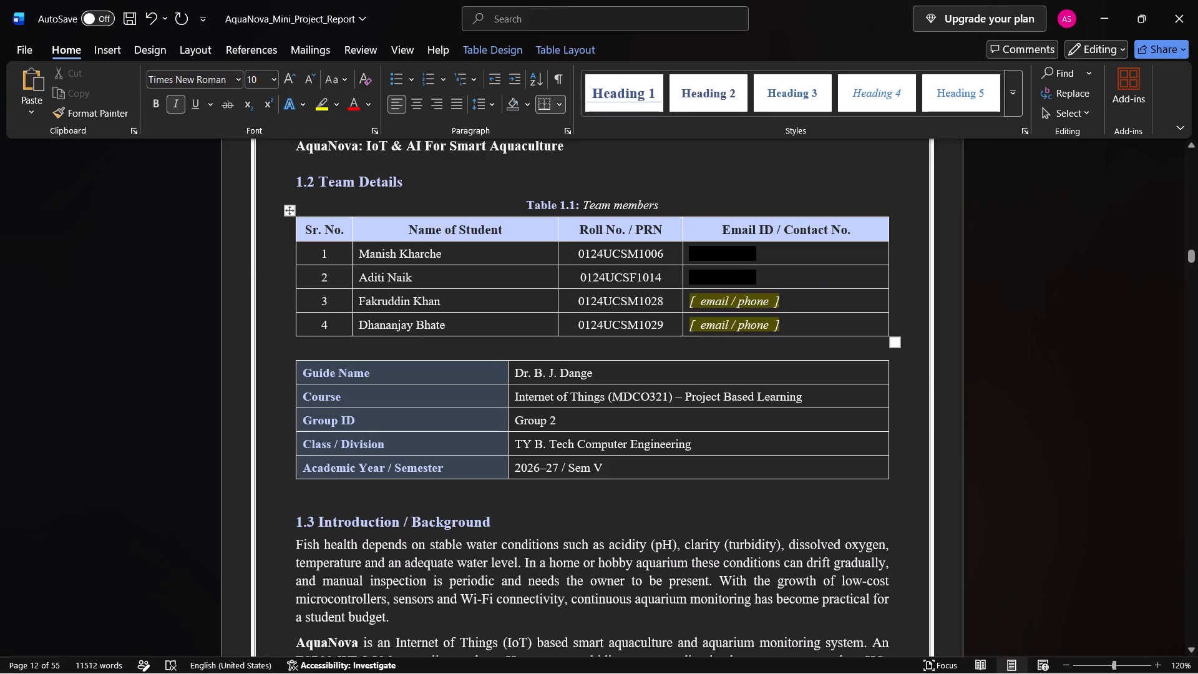
Replace the "[ email / phone ]" placeholder in the third student's row of Table 1.1 with that student's contact number.
{"action": "left_click", "coordinate": [799, 300]}
{"action": "key", "text": "BackSpace"}
{"action": "key", "text": "BackSpace"}
{"action": "key", "text": "BackSpace"}
{"action": "key", "text": "BackSpace"}
{"action": "key", "text": "BackSpace"}
{"action": "key", "text": "BackSpace"}
{"action": "key", "text": "BackSpace"}
{"action": "key", "text": "BackSpace"}
{"action": "key", "text": "BackSpace"}
{"action": "key", "text": "BackSpace"}
{"action": "key", "text": "BackSpace"}
{"action": "key", "text": "BackSpace"}
{"action": "key", "text": "BackSpace"}
{"action": "key", "text": "BackSpace"}
{"action": "key", "text": "BackSpace"}
{"action": "key", "text": "BackSpace"}
{"action": "key", "text": "BackSpace"}
{"action": "key", "text": "BackSpace"}
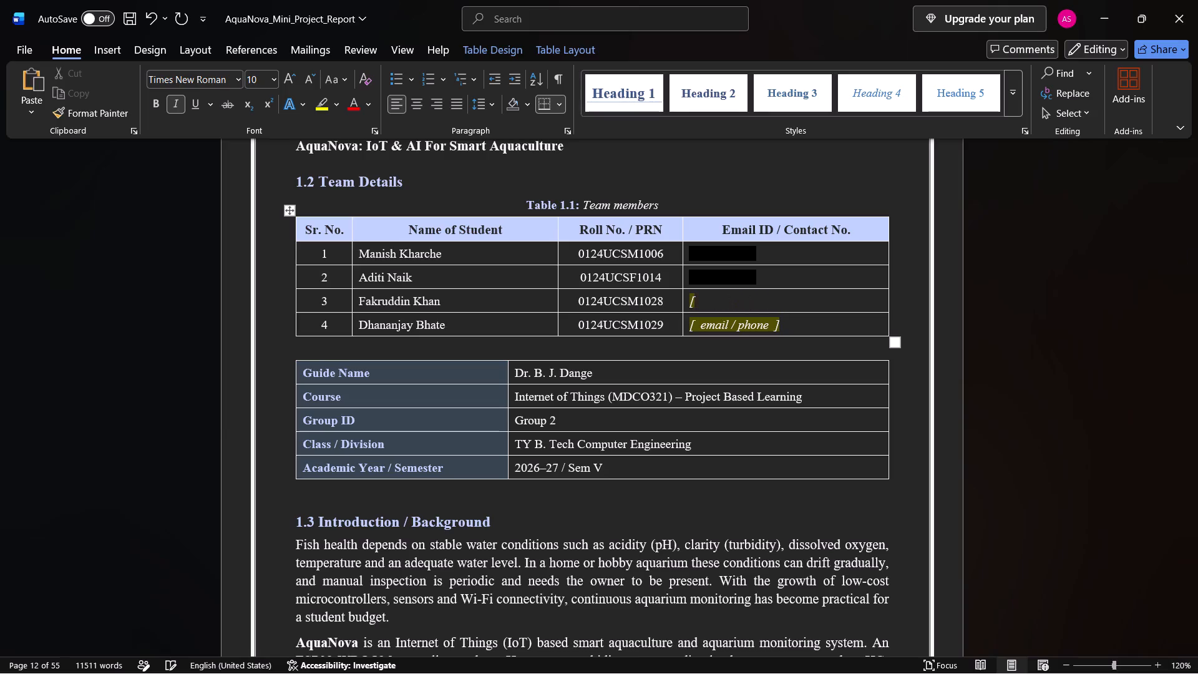
{"action": "key", "text": "BackSpace"}
{"action": "key", "text": "BackSpace"}
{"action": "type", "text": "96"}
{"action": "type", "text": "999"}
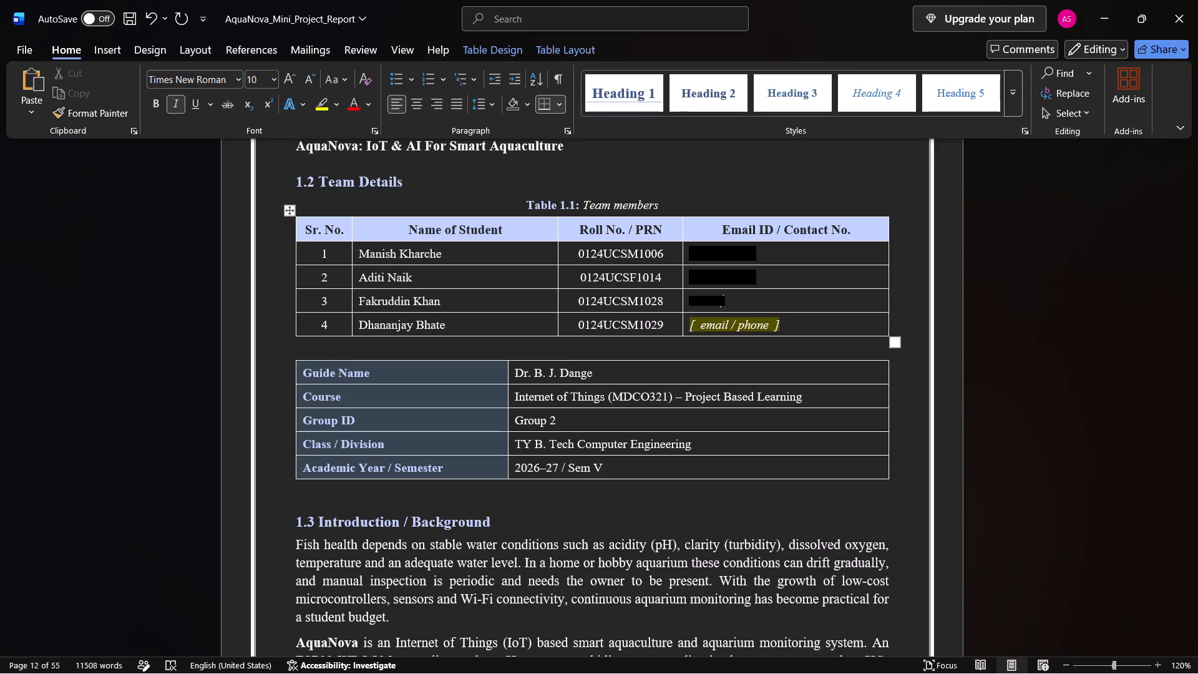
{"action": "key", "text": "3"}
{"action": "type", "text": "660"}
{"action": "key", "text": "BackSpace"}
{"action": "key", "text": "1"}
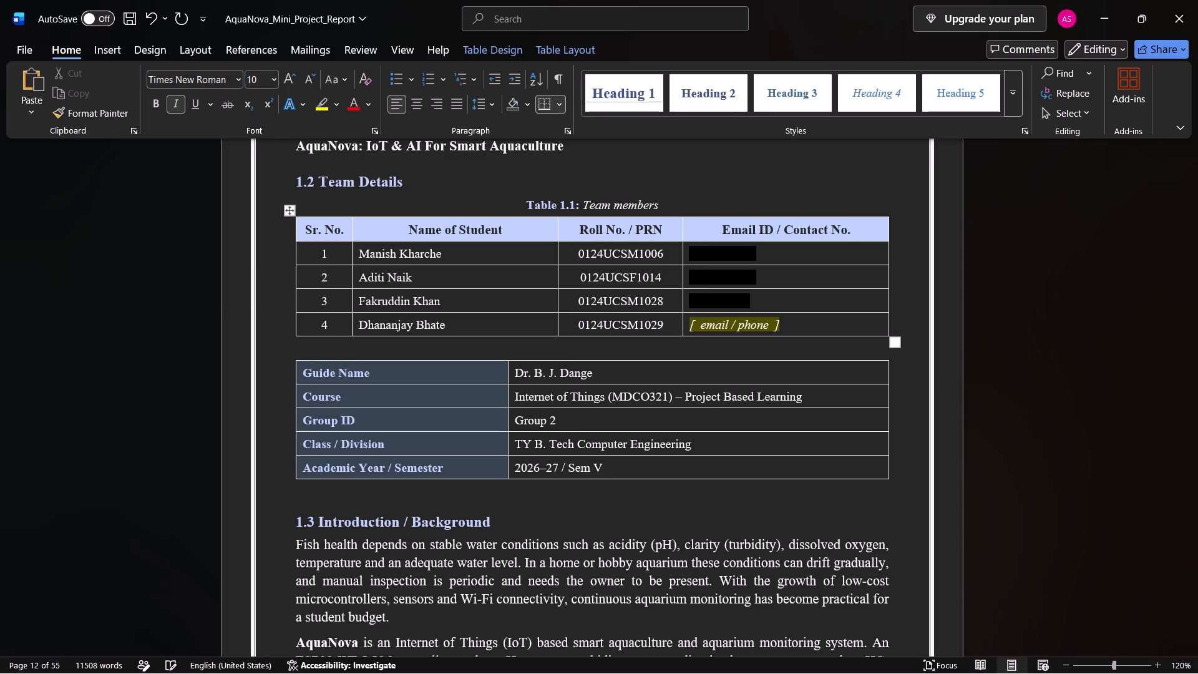
Replace the "[ email / phone ]" placeholder in the fourth student's row of Table 1.1 with that student's contact number.
{"action": "left_click", "coordinate": [786, 323]}
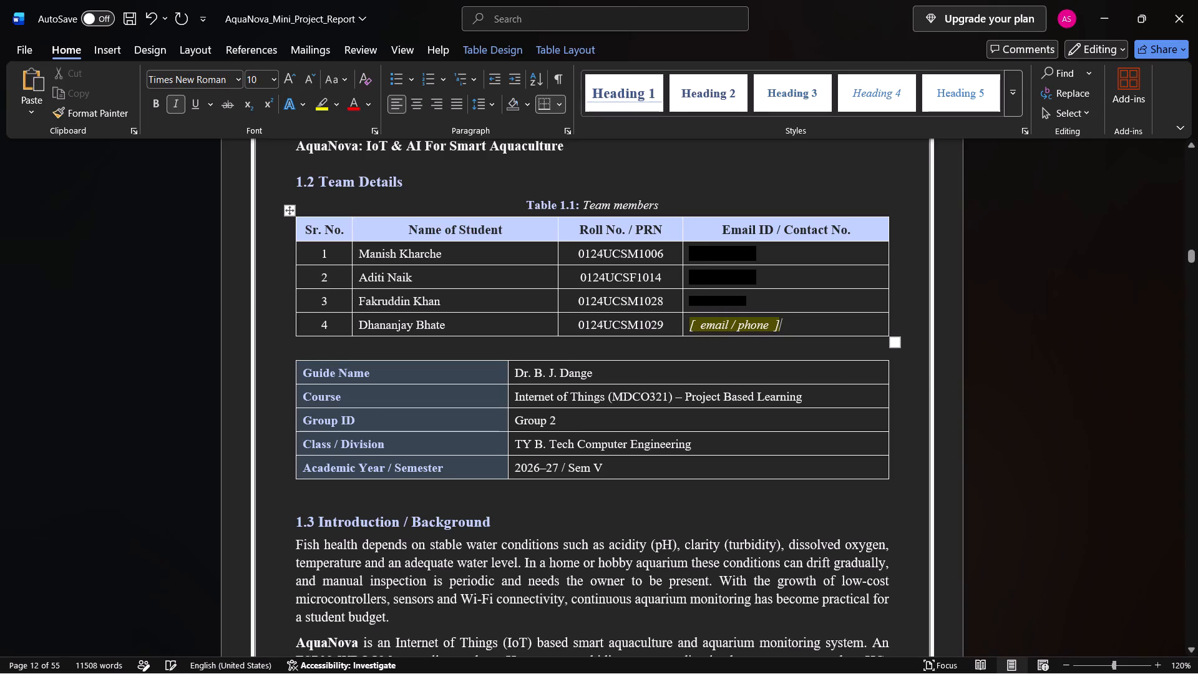
{"action": "key", "text": "BackSpace"}
{"action": "key", "text": "BackSpace"}
{"action": "key", "text": "BackSpace"}
{"action": "key", "text": "BackSpace"}
{"action": "key", "text": "BackSpace"}
{"action": "key", "text": "BackSpace"}
{"action": "key", "text": "BackSpace"}
{"action": "key", "text": "BackSpace"}
{"action": "key", "text": "BackSpace"}
{"action": "key", "text": "BackSpace"}
{"action": "key", "text": "BackSpace"}
{"action": "key", "text": "BackSpace"}
{"action": "key", "text": "BackSpace"}
{"action": "key", "text": "BackSpace"}
{"action": "key", "text": "BackSpace"}
{"action": "key", "text": "BackSpace"}
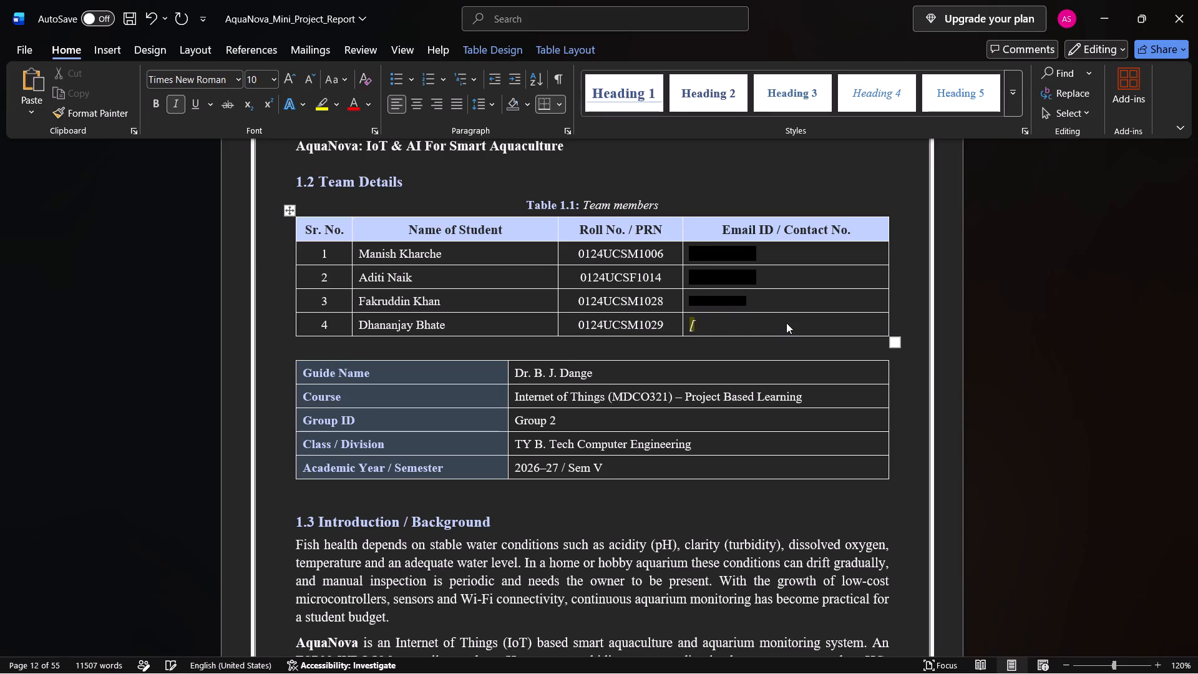
{"action": "key", "text": "BackSpace"}
{"action": "key", "text": "BackSpace"}
{"action": "key", "text": "BackSpace"}
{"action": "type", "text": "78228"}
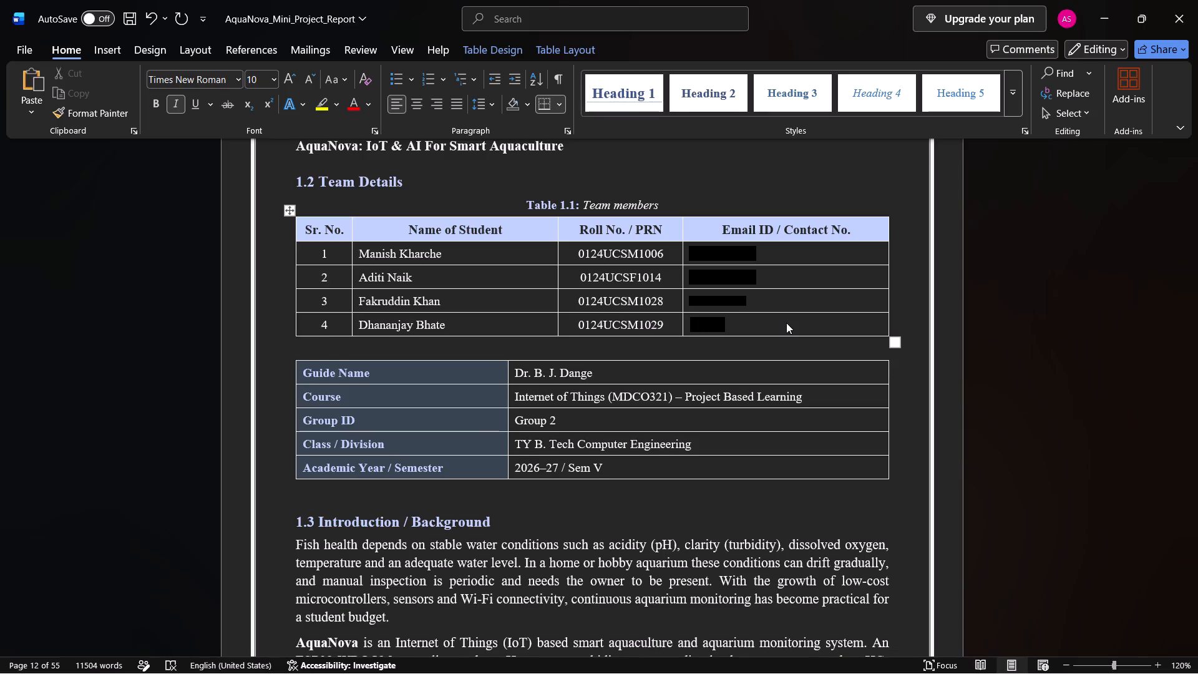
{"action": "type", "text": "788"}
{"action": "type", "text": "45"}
Add the missing digit to the third student's contact number in Table 1.1.
{"action": "scroll", "coordinate": [794, 319], "scroll_direction": "down", "scroll_amount": 1}
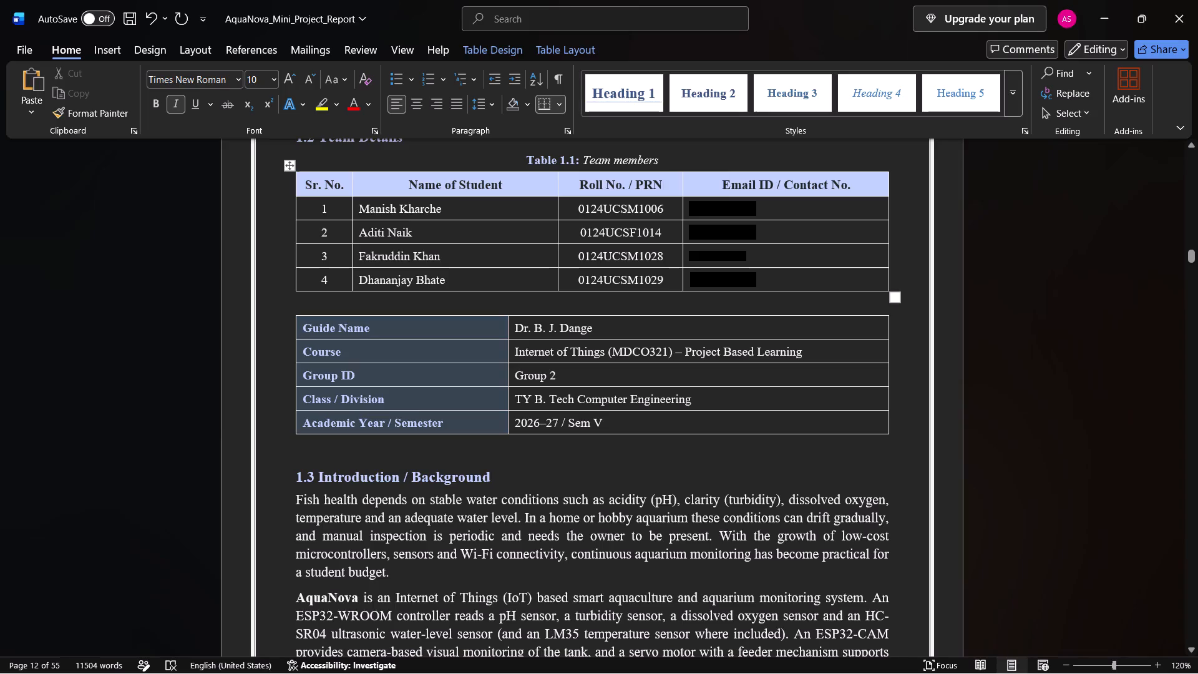
{"action": "left_click", "coordinate": [741, 255]}
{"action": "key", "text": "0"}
Review the rest of Chapter 1, from the introduction to the Feasibility Study, for remaining highlighted placeholders.
{"action": "scroll", "coordinate": [817, 291], "scroll_direction": "down", "scroll_amount": 5}
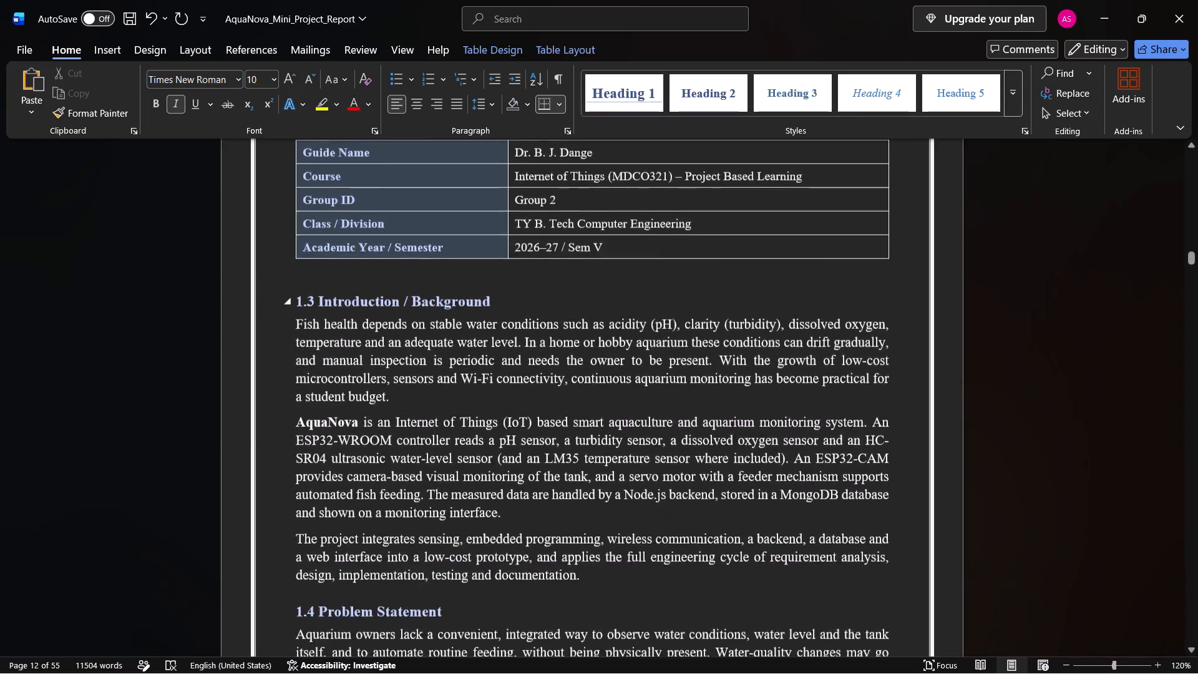
{"action": "scroll", "coordinate": [817, 291], "scroll_direction": "down", "scroll_amount": 17}
{"action": "scroll", "coordinate": [817, 291], "scroll_direction": "down", "scroll_amount": 15}
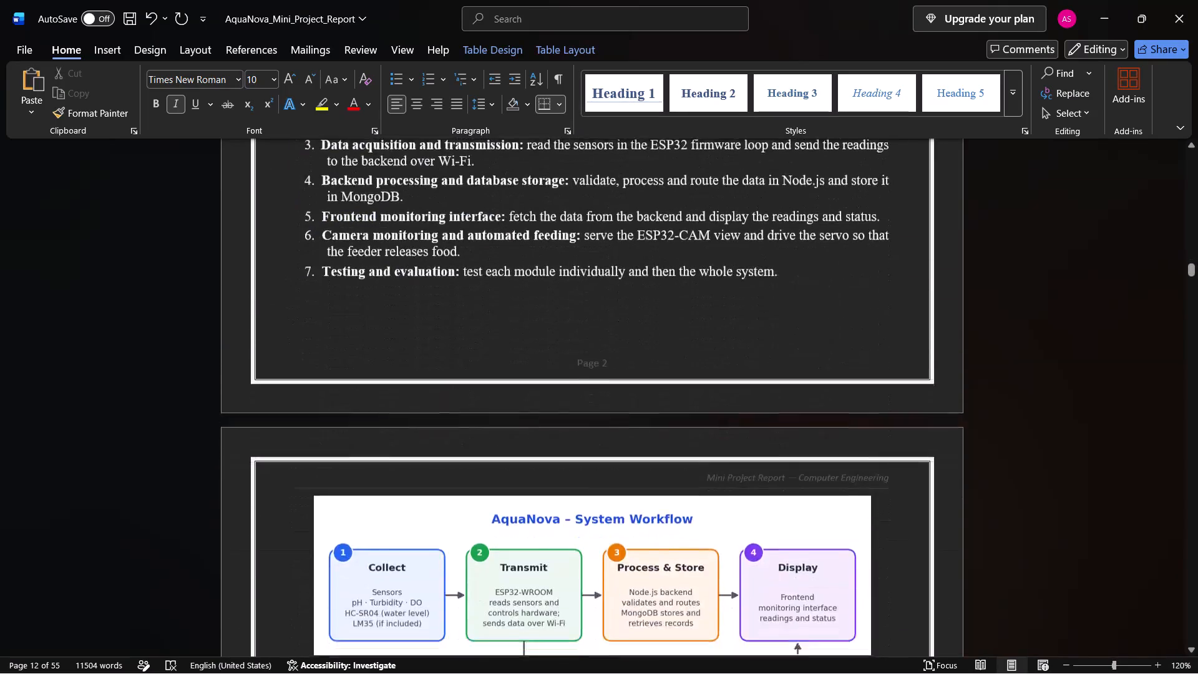
{"action": "scroll", "coordinate": [817, 291], "scroll_direction": "down", "scroll_amount": 15}
{"action": "scroll", "coordinate": [817, 291], "scroll_direction": "down", "scroll_amount": 20}
{"action": "scroll", "coordinate": [817, 291], "scroll_direction": "down", "scroll_amount": 12}
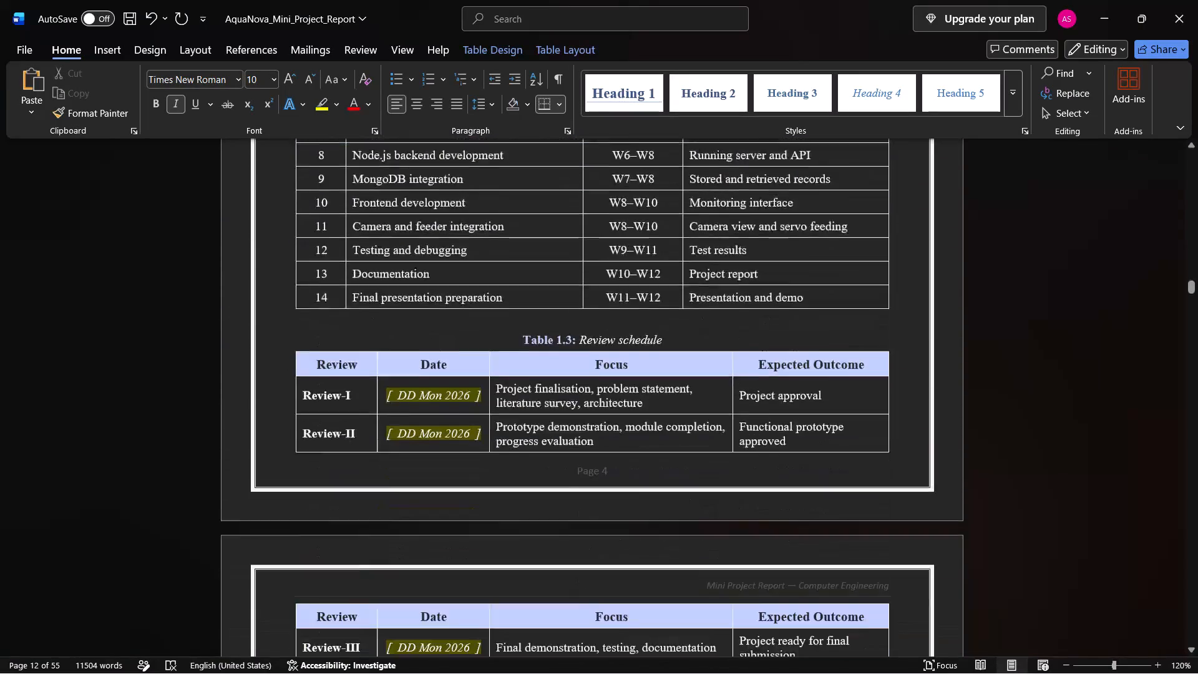
{"action": "scroll", "coordinate": [836, 331], "scroll_direction": "down", "scroll_amount": 13}
{"action": "scroll", "coordinate": [840, 338], "scroll_direction": "up", "scroll_amount": 8}
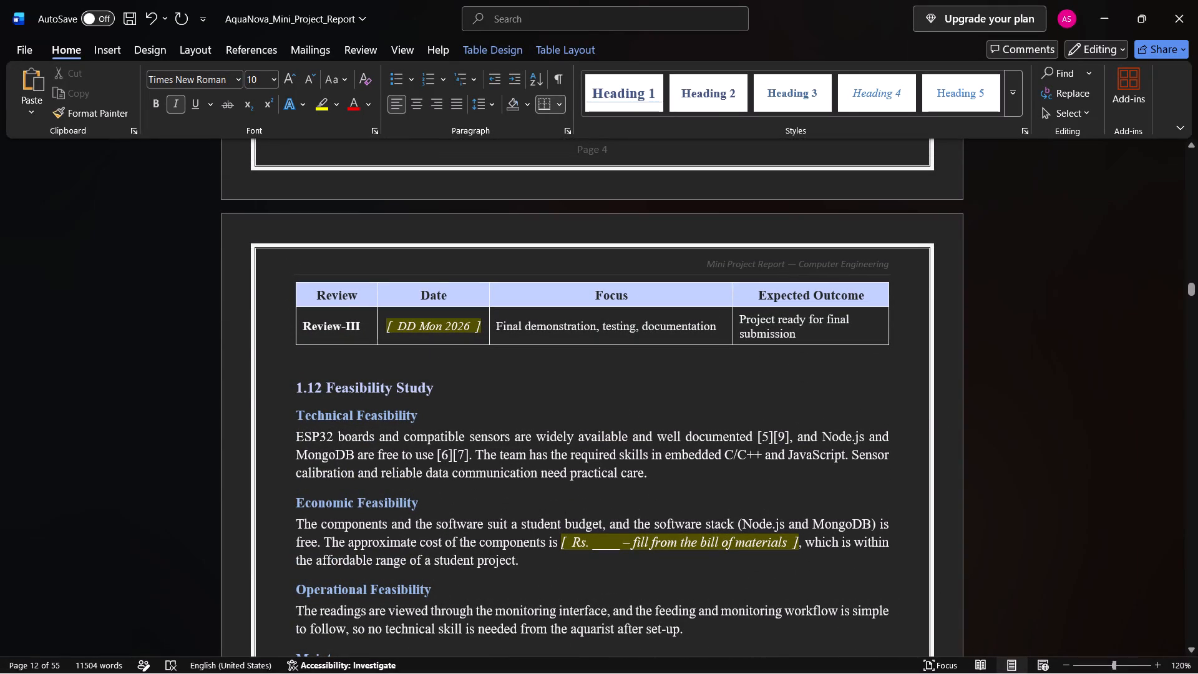
{"action": "scroll", "coordinate": [485, 334], "scroll_direction": "up", "scroll_amount": 7}
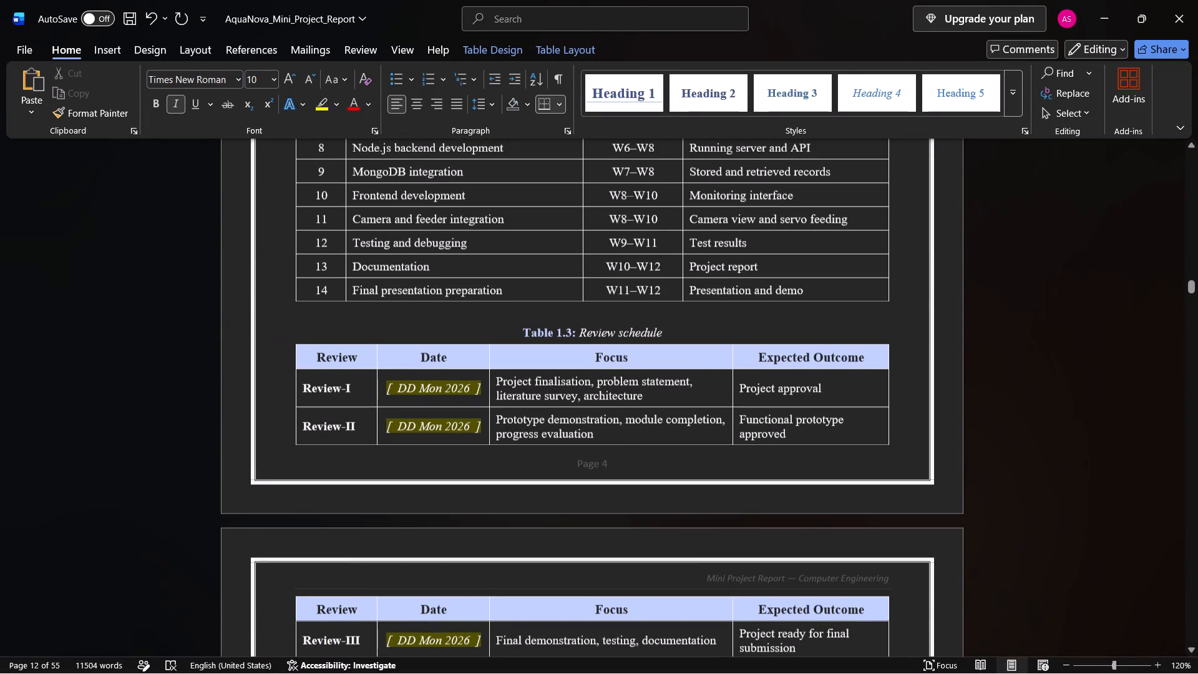
Clear the Date column of Table 1.3, Review schedule, and delete that column from the table.
{"action": "left_click", "coordinate": [415, 389]}
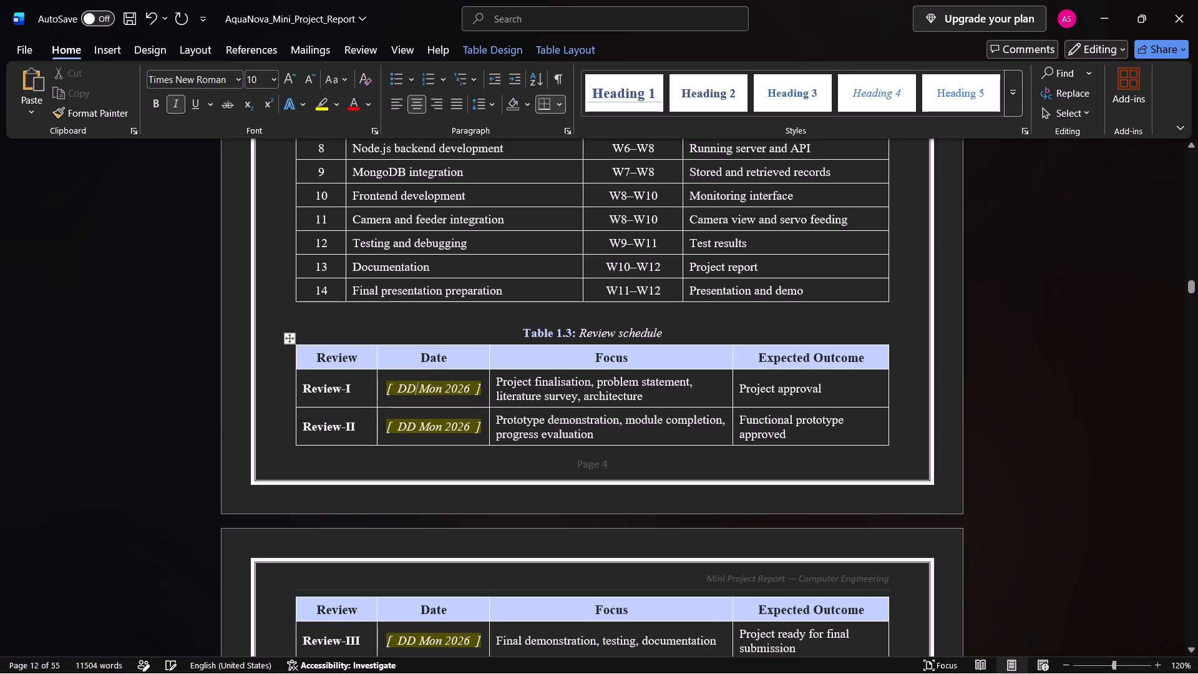
{"action": "left_click", "coordinate": [482, 388]}
{"action": "left_click", "coordinate": [468, 358]}
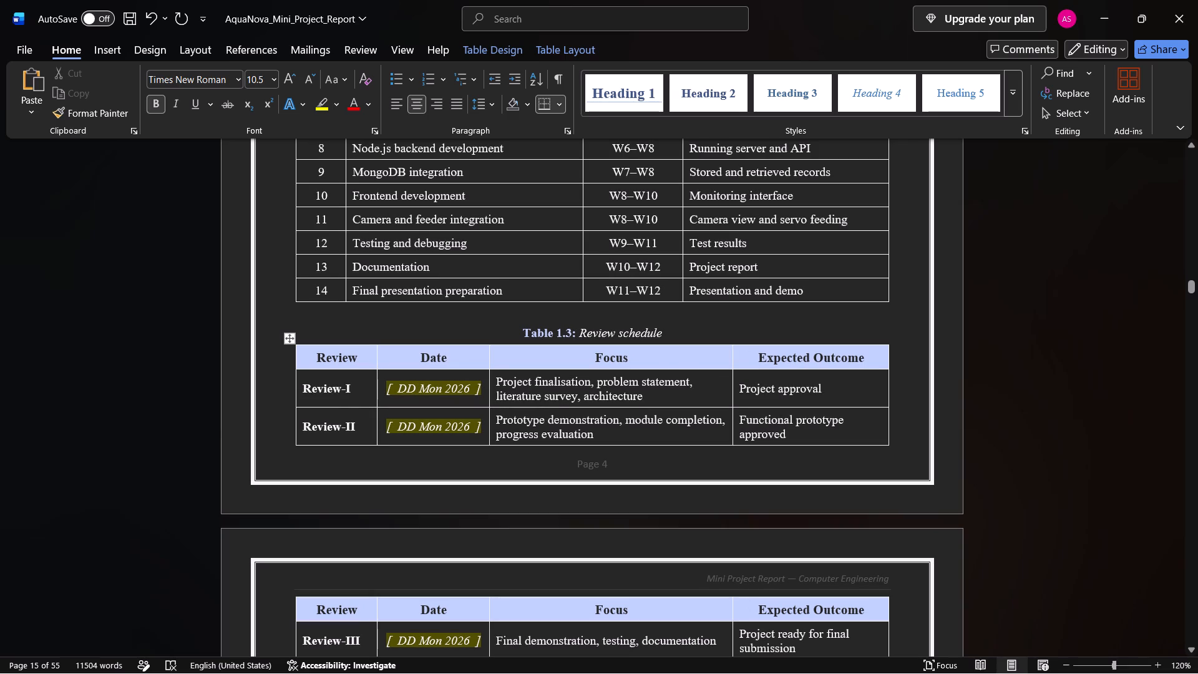
{"action": "left_click", "coordinate": [432, 349]}
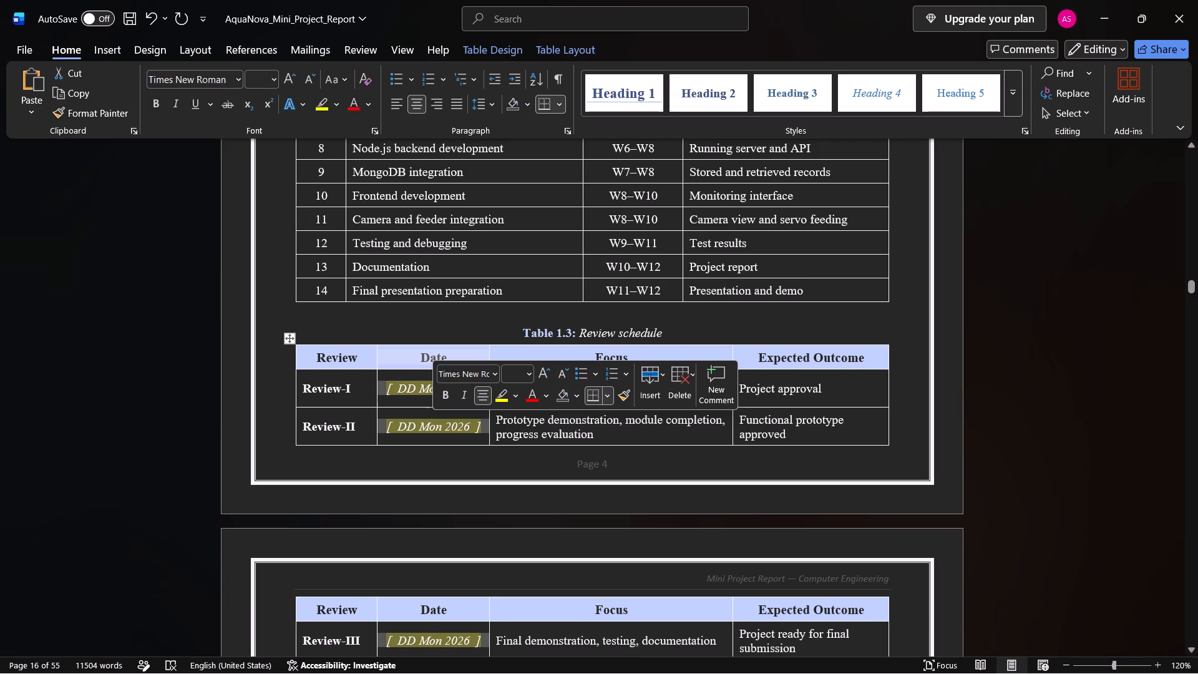
{"action": "key", "text": "Delete"}
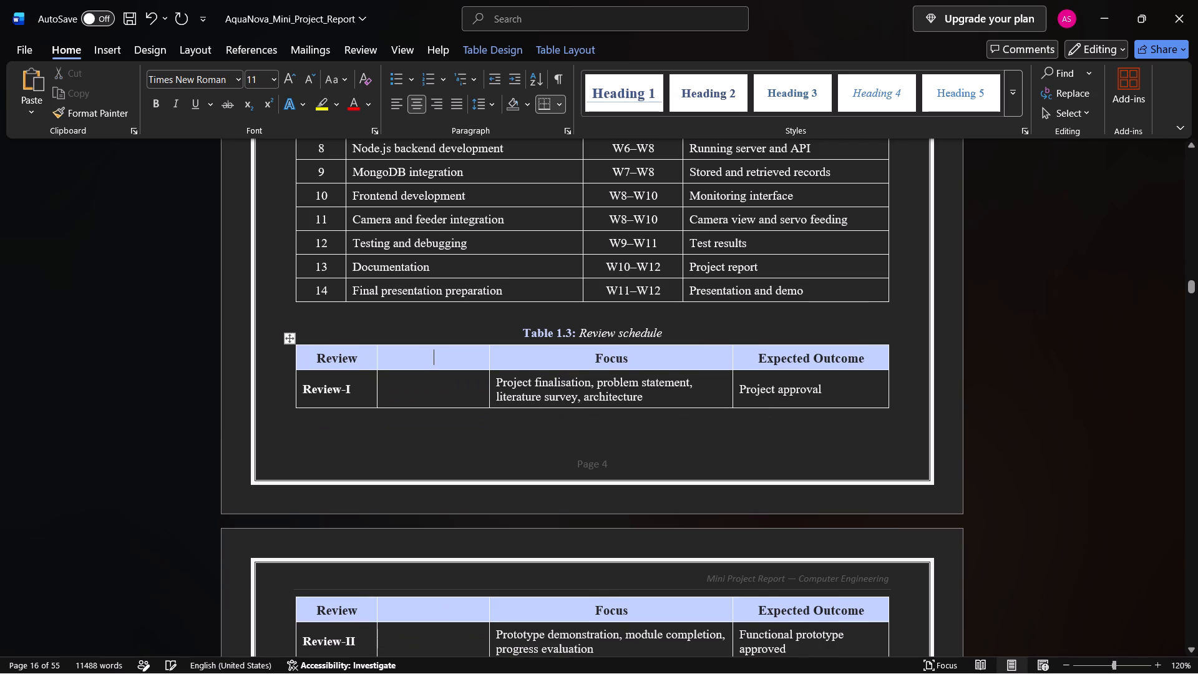
{"action": "key", "text": "Delete"}
{"action": "left_click", "coordinate": [406, 357]}
{"action": "scroll", "coordinate": [416, 370], "scroll_direction": "down", "scroll_amount": 4}
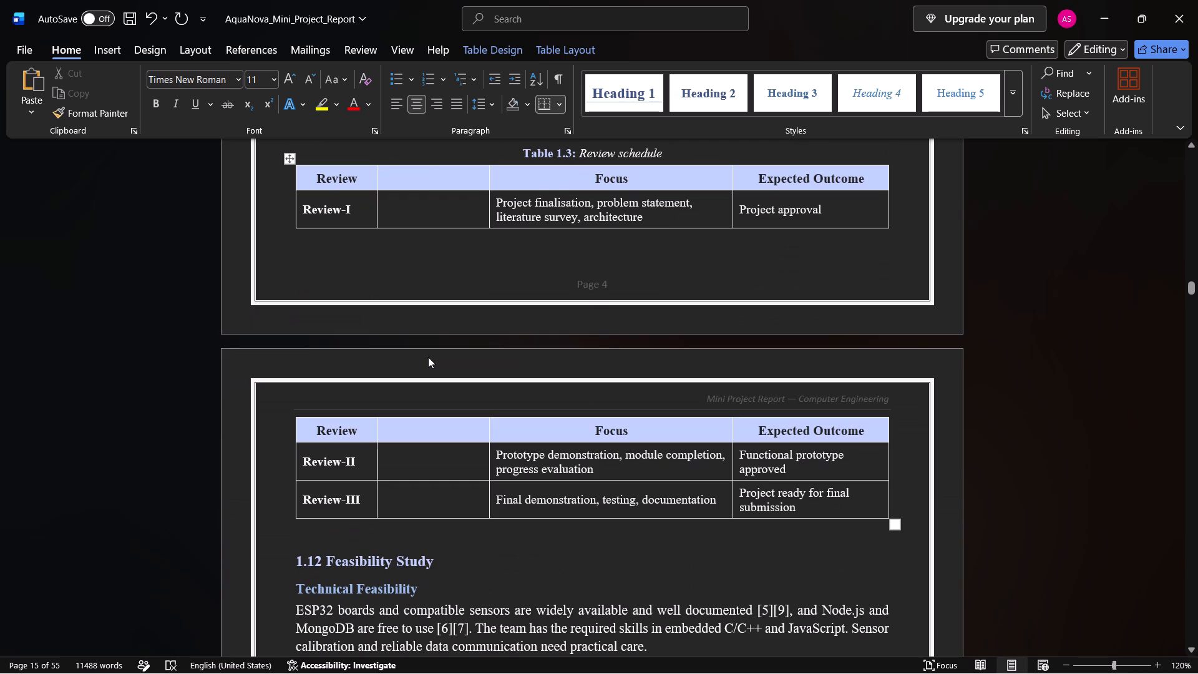
{"action": "scroll", "coordinate": [807, 220], "scroll_direction": "up", "scroll_amount": 3}
{"action": "scroll", "coordinate": [711, 344], "scroll_direction": "up", "scroll_amount": 1}
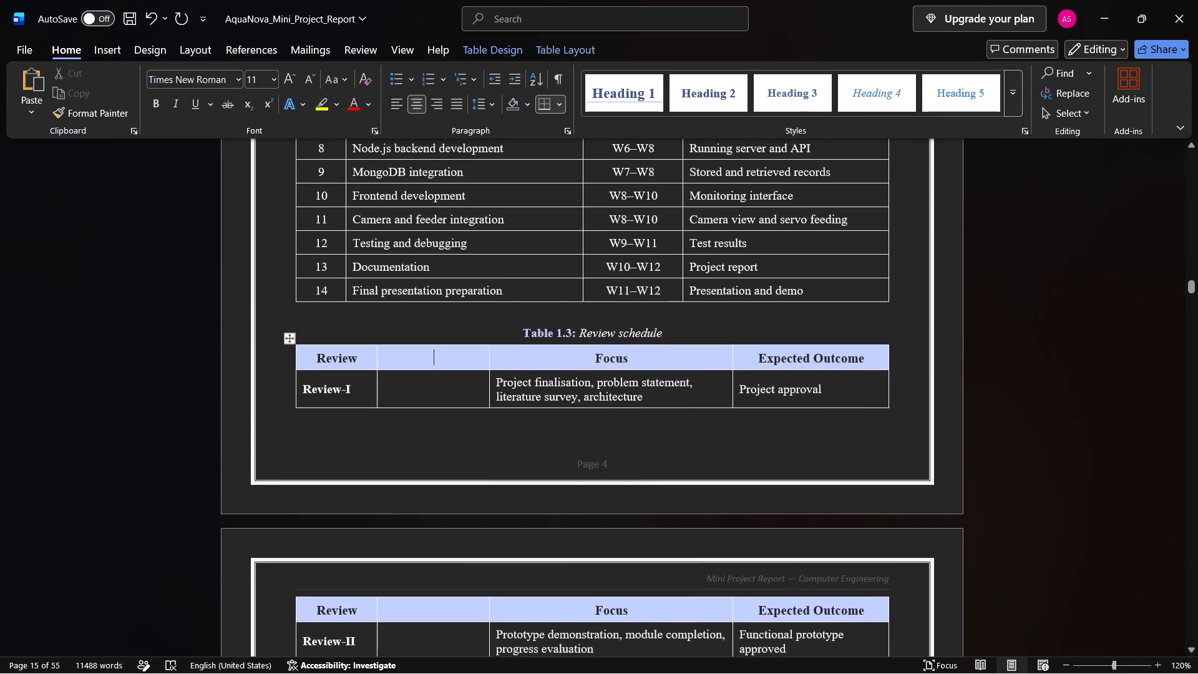
{"action": "left_click", "coordinate": [442, 348]}
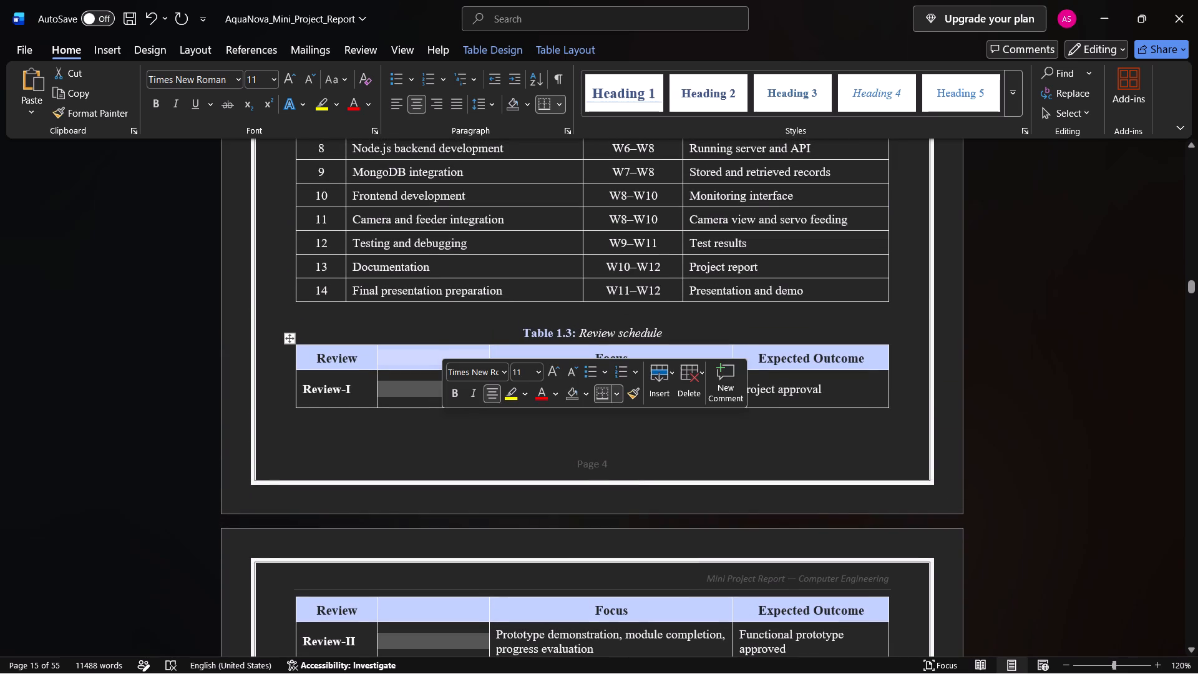
{"action": "left_click", "coordinate": [680, 385]}
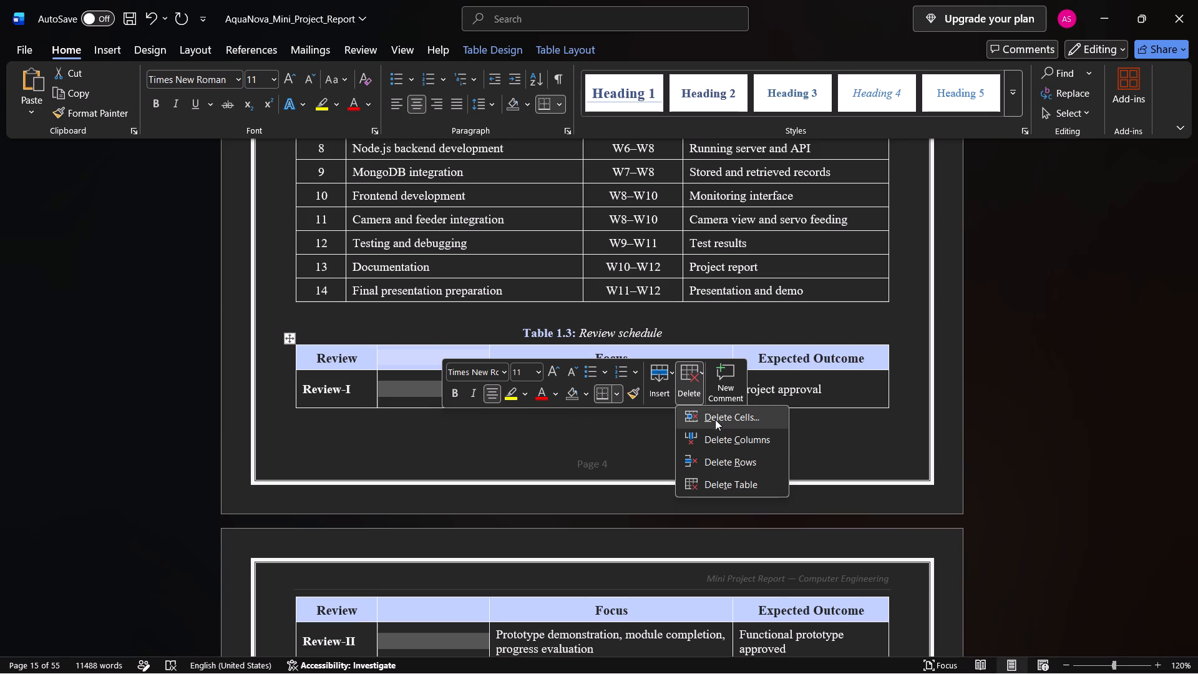
{"action": "left_click", "coordinate": [726, 439]}
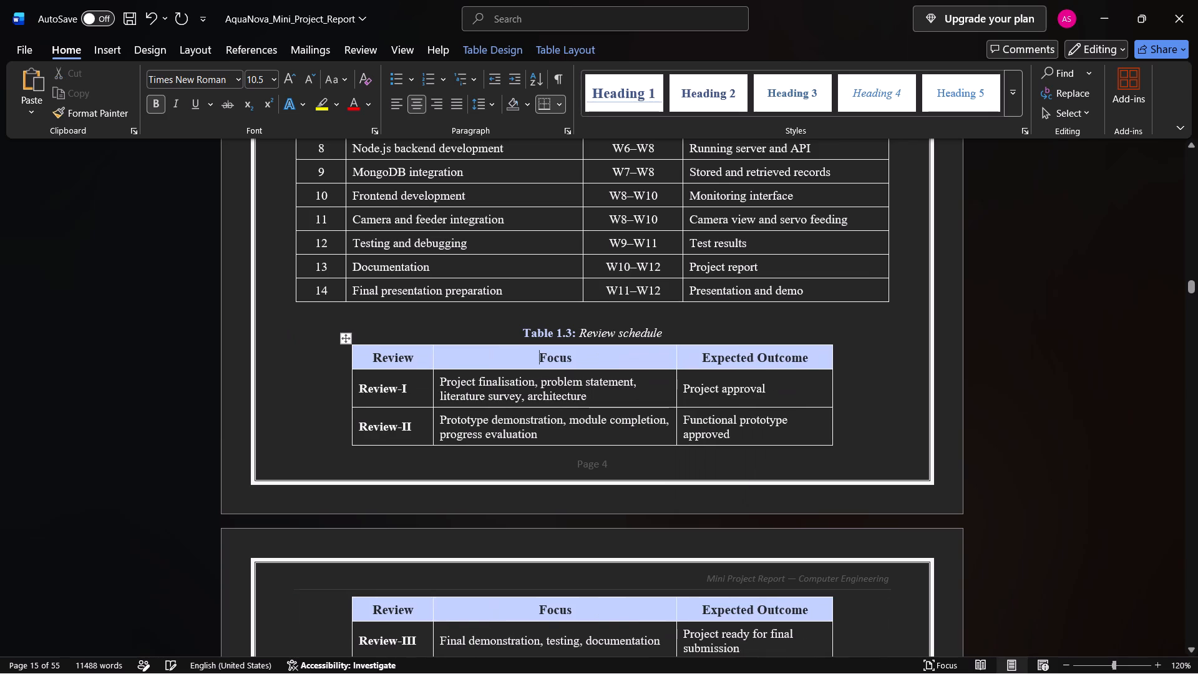
Insert two blank lines above the Table 1.3 caption to move the whole review schedule onto the next page.
{"action": "scroll", "coordinate": [601, 411], "scroll_direction": "down", "scroll_amount": 15}
{"action": "scroll", "coordinate": [627, 414], "scroll_direction": "down", "scroll_amount": 6}
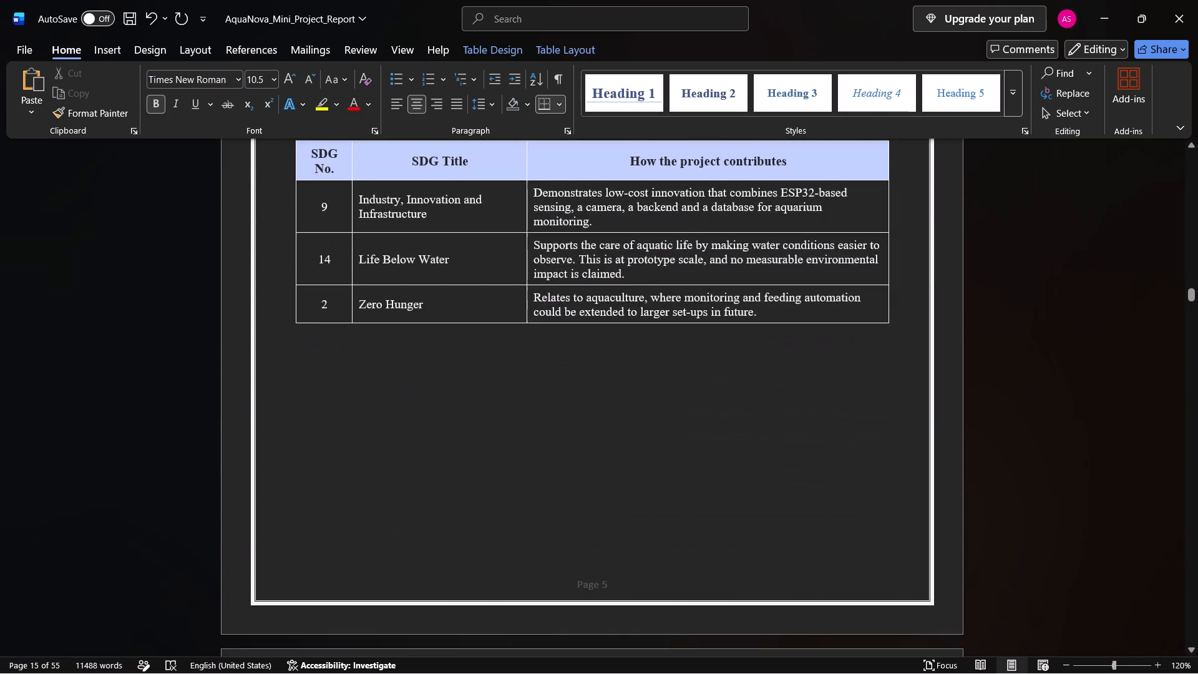
{"action": "scroll", "coordinate": [627, 414], "scroll_direction": "up", "scroll_amount": 20}
{"action": "scroll", "coordinate": [627, 414], "scroll_direction": "up", "scroll_amount": 2}
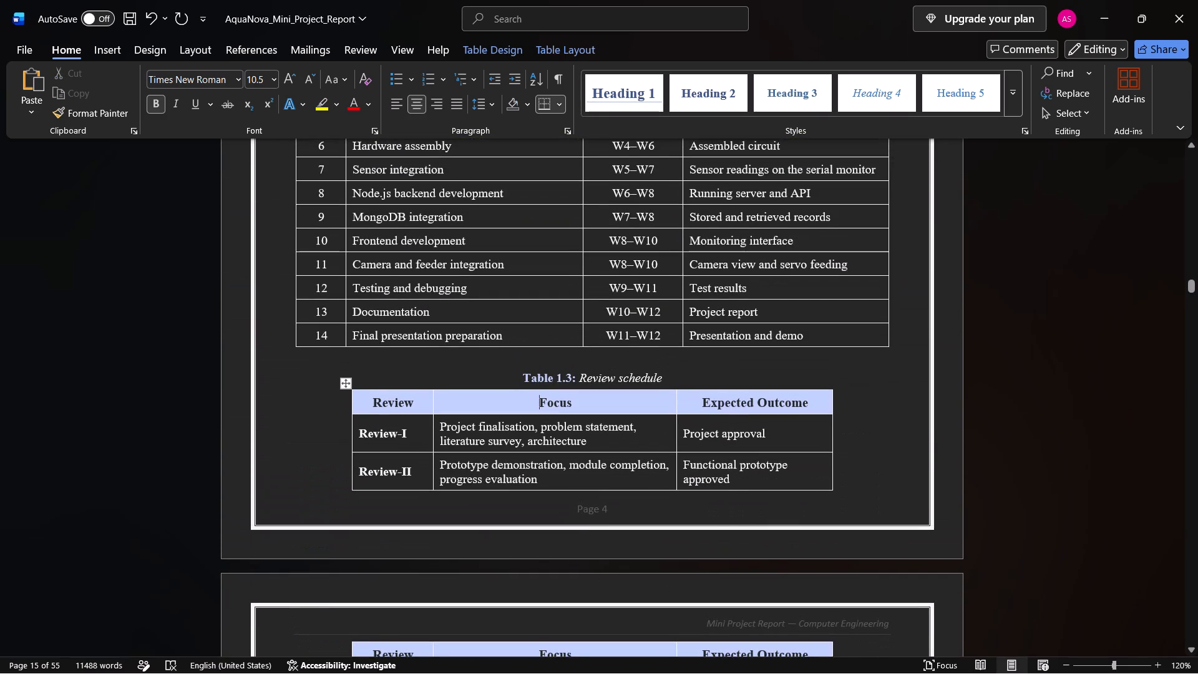
{"action": "left_click", "coordinate": [396, 381]}
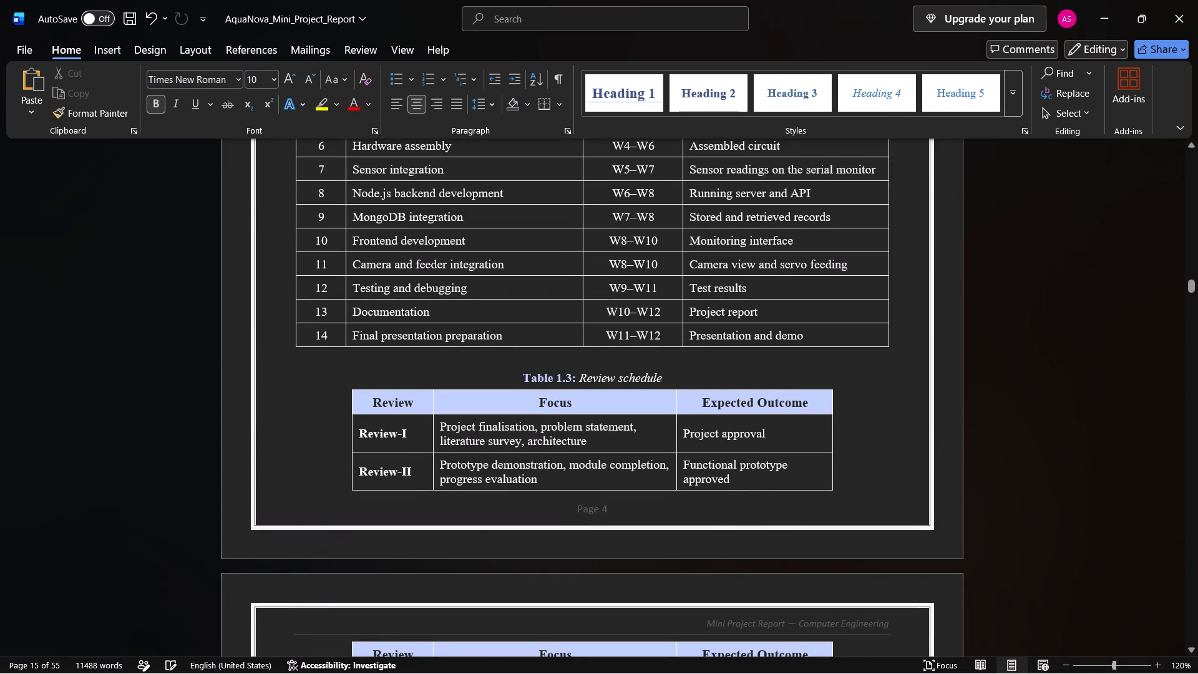
{"action": "key", "text": "Return"}
{"action": "key", "text": "Return"}
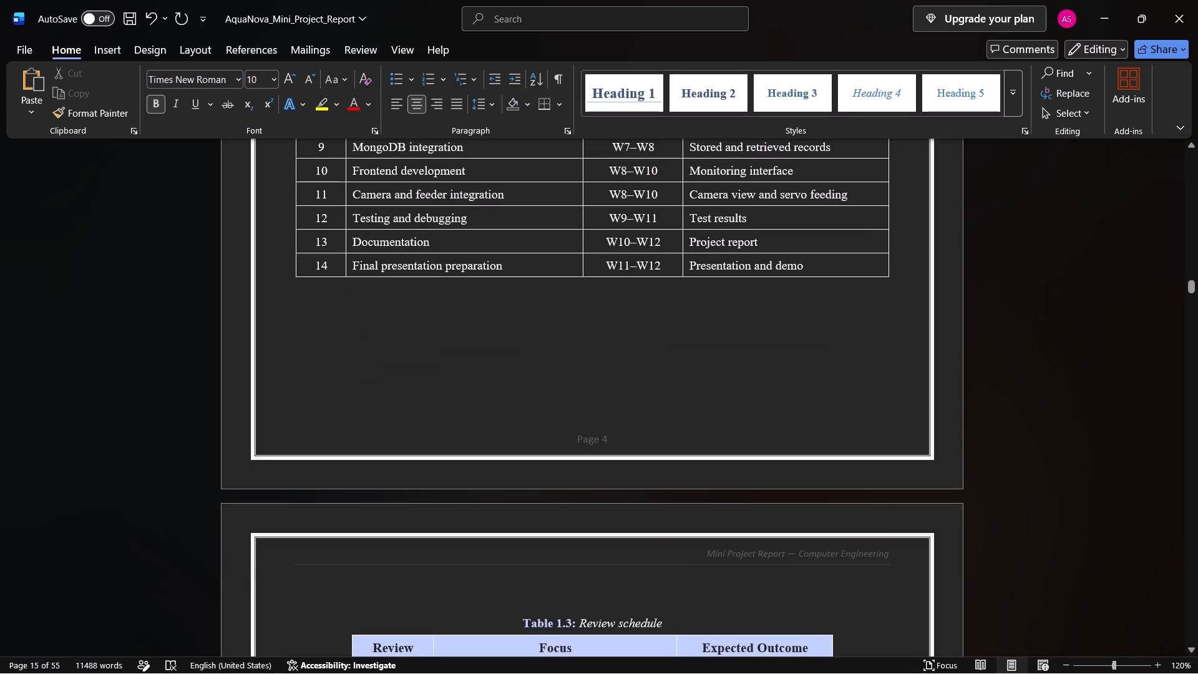
Delete the approximate component cost wording with its highlighted bill-of-materials placeholder from the Economic Feasibility paragraph.
{"action": "scroll", "coordinate": [523, 384], "scroll_direction": "down", "scroll_amount": 20}
{"action": "scroll", "coordinate": [523, 384], "scroll_direction": "down", "scroll_amount": 2}
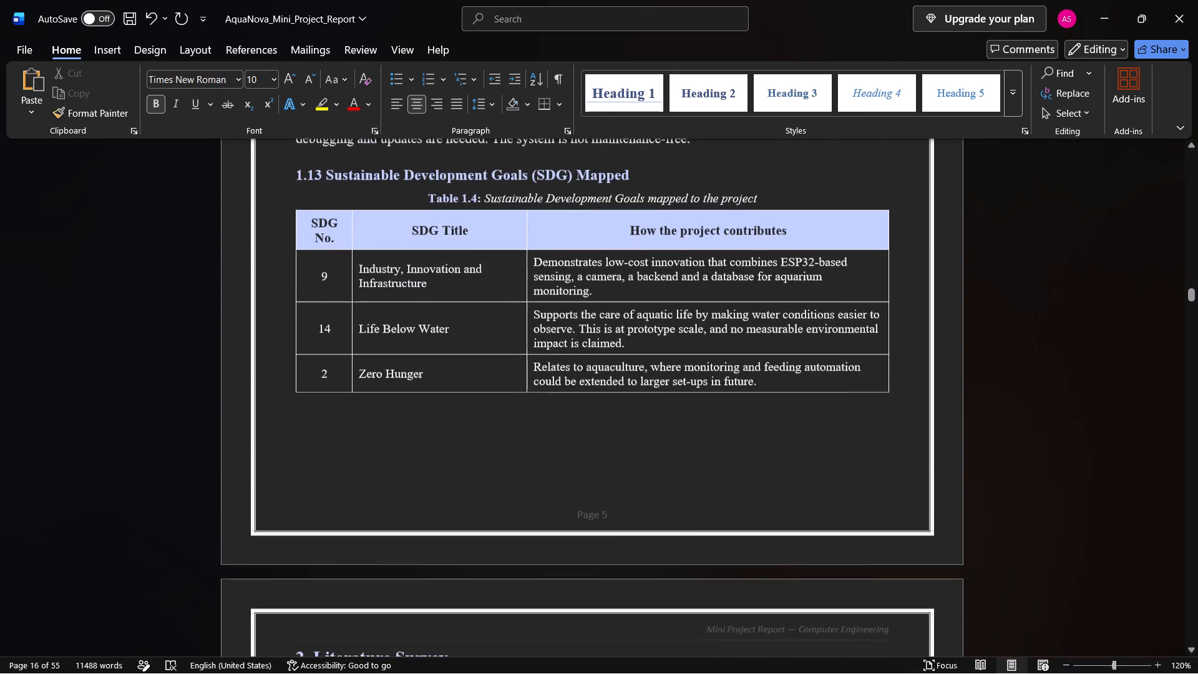
{"action": "scroll", "coordinate": [523, 384], "scroll_direction": "down", "scroll_amount": 5}
{"action": "scroll", "coordinate": [523, 384], "scroll_direction": "up", "scroll_amount": 7}
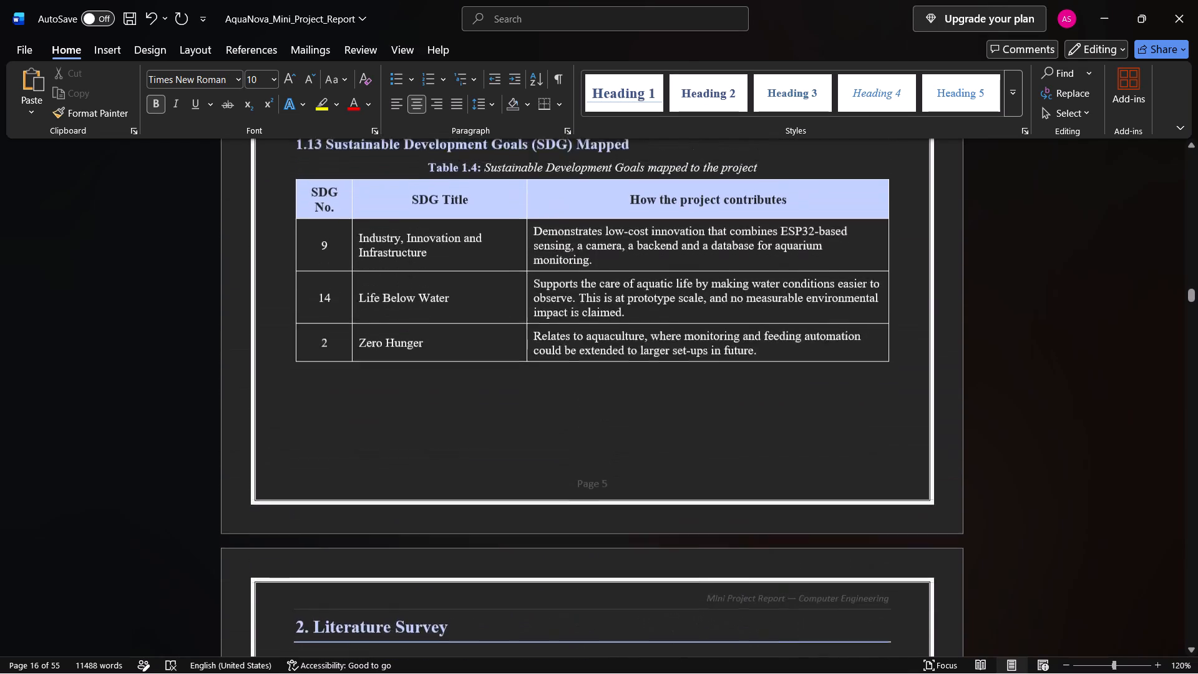
{"action": "scroll", "coordinate": [523, 384], "scroll_direction": "up", "scroll_amount": 6}
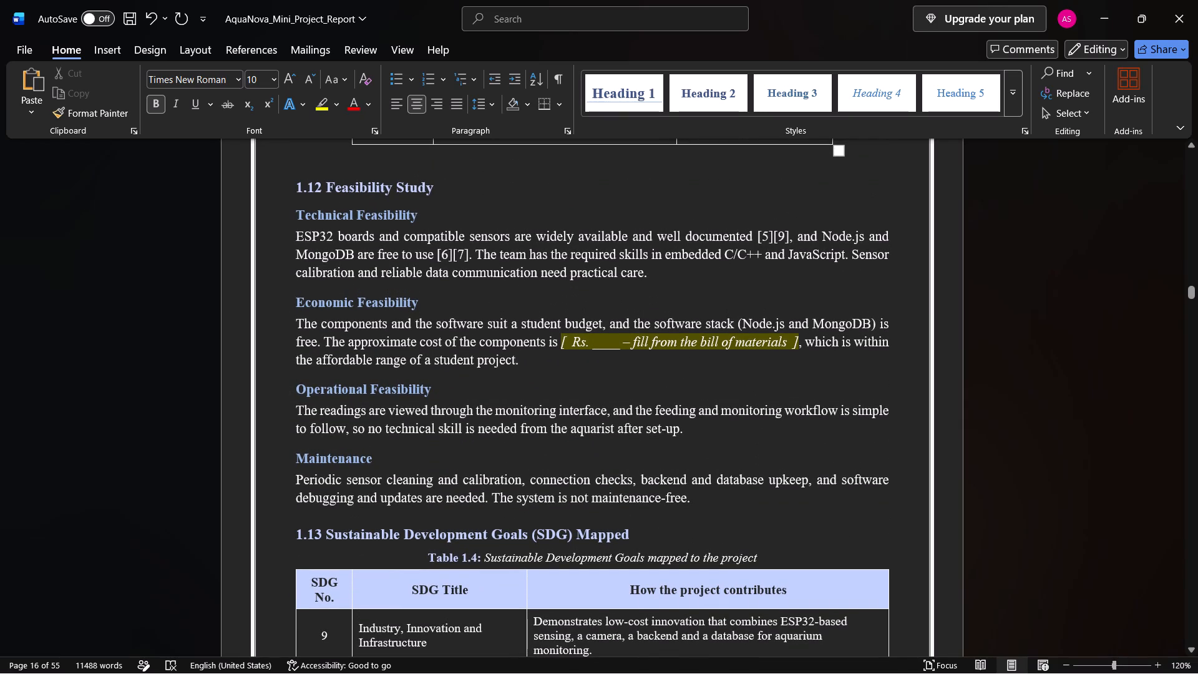
{"action": "left_click_drag", "start_coordinate": [801, 343], "coordinate": [782, 343]}
{"action": "left_click_drag", "start_coordinate": [782, 343], "coordinate": [521, 341]}
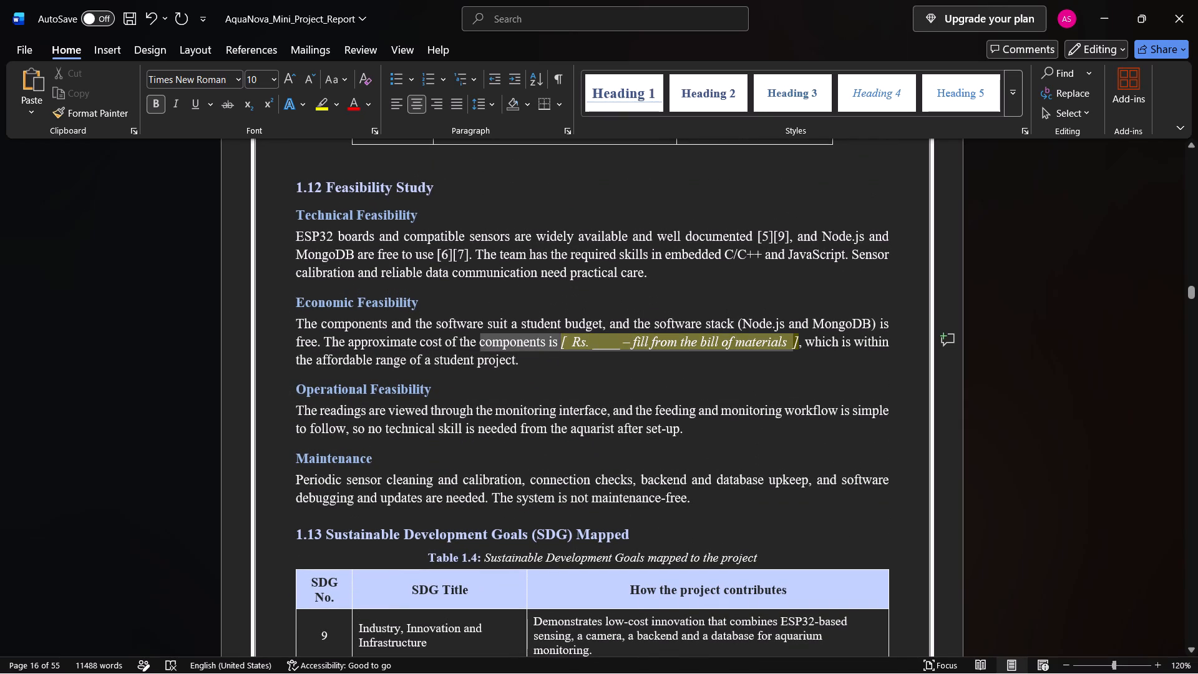
{"action": "left_click_drag", "start_coordinate": [521, 341], "coordinate": [451, 343]}
{"action": "left_click_drag", "start_coordinate": [451, 343], "coordinate": [329, 337]}
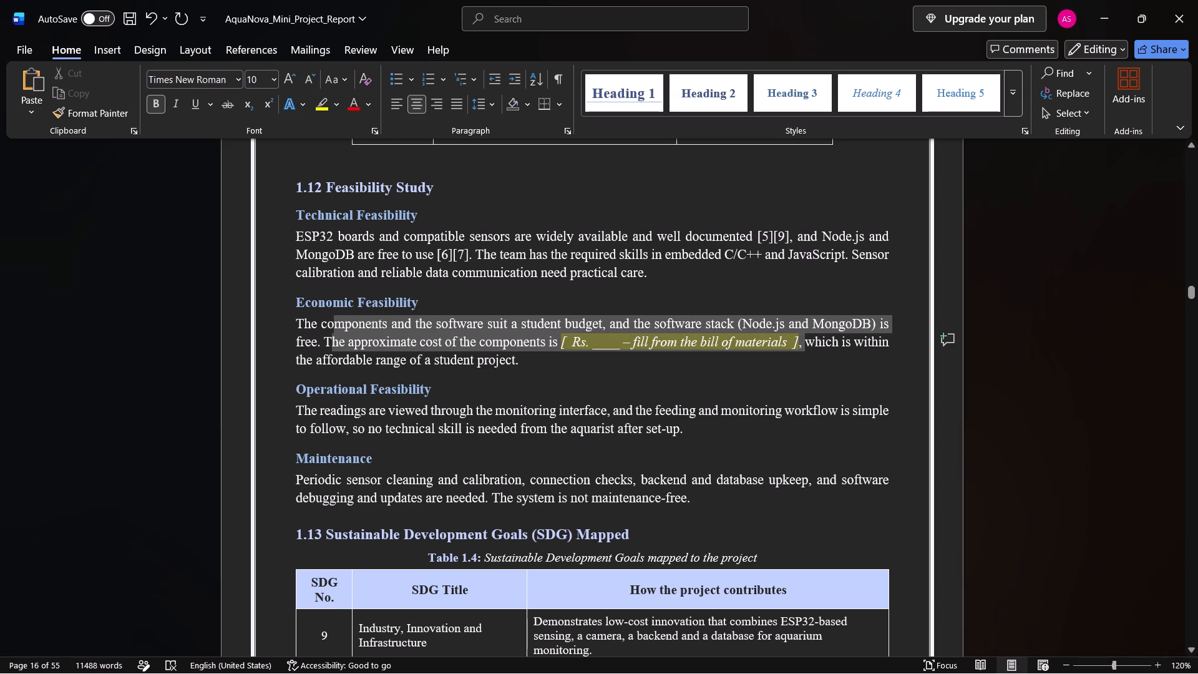
{"action": "left_click_drag", "start_coordinate": [329, 337], "coordinate": [333, 348]}
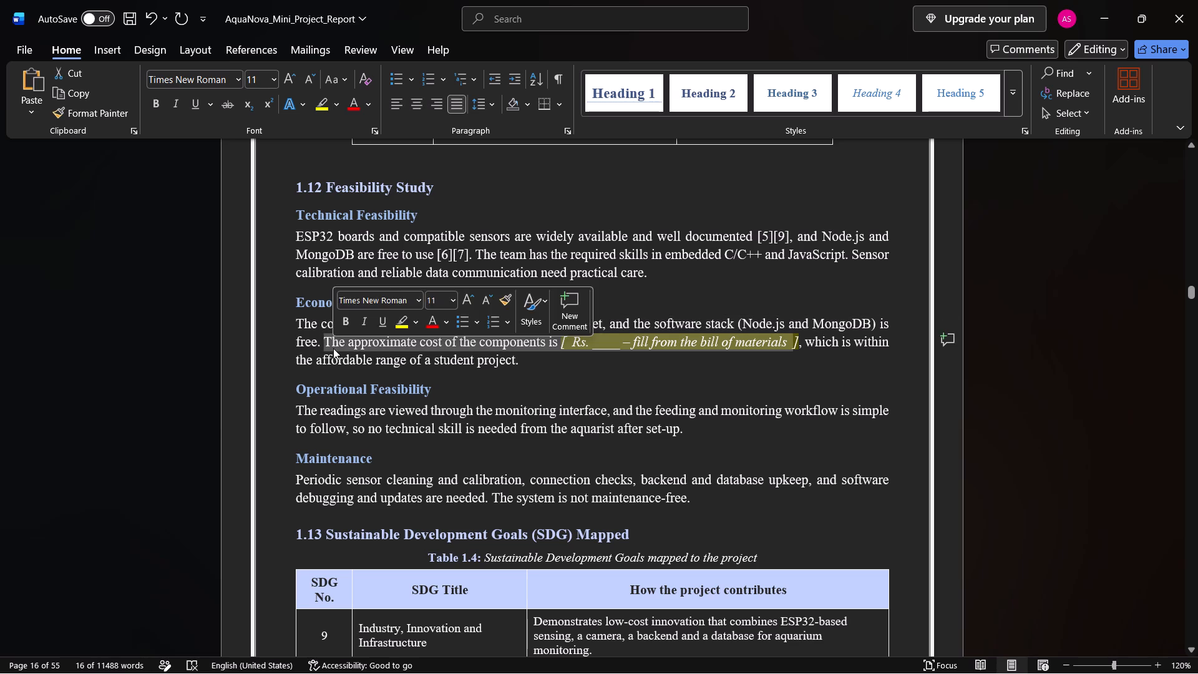
{"action": "left_click_drag", "start_coordinate": [798, 343], "coordinate": [663, 354]}
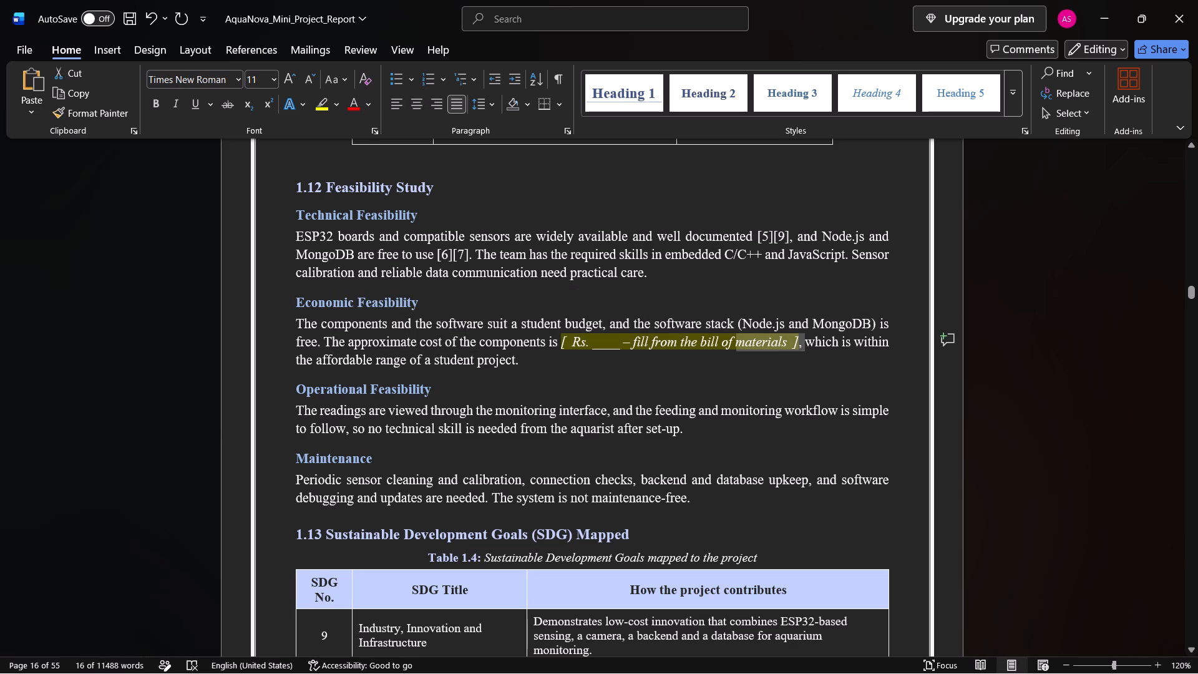
{"action": "left_click_drag", "start_coordinate": [663, 354], "coordinate": [329, 345]}
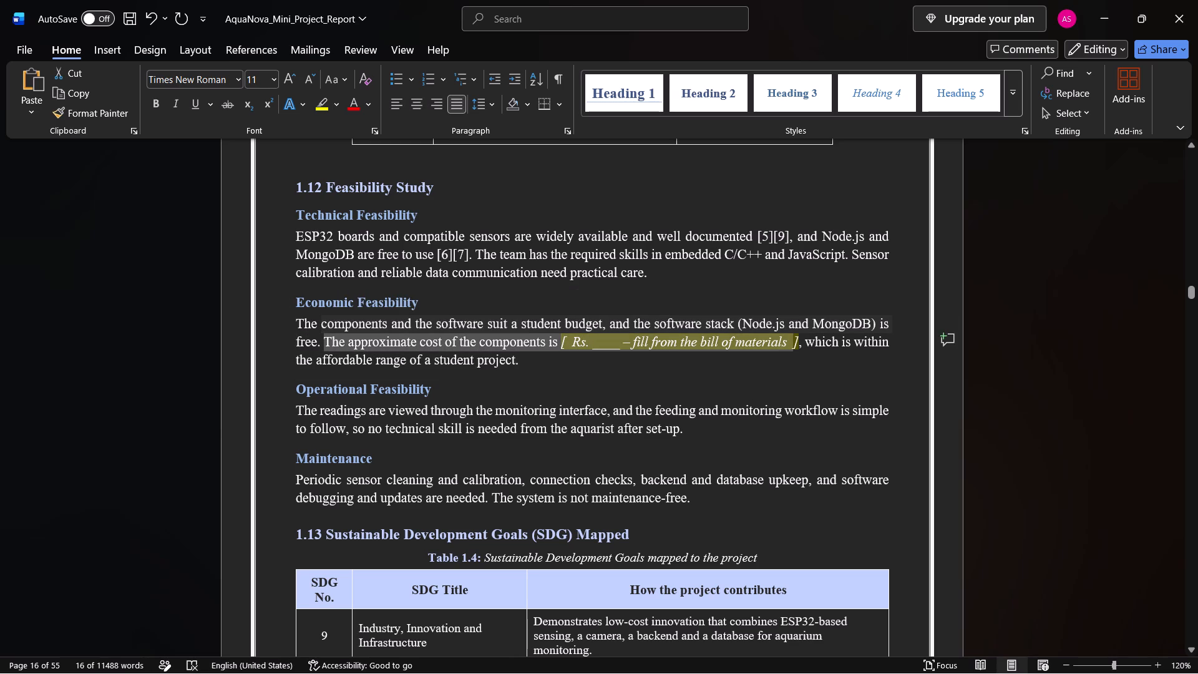
{"action": "left_click_drag", "start_coordinate": [329, 345], "coordinate": [327, 347]}
{"action": "key", "text": "BackSpace"}
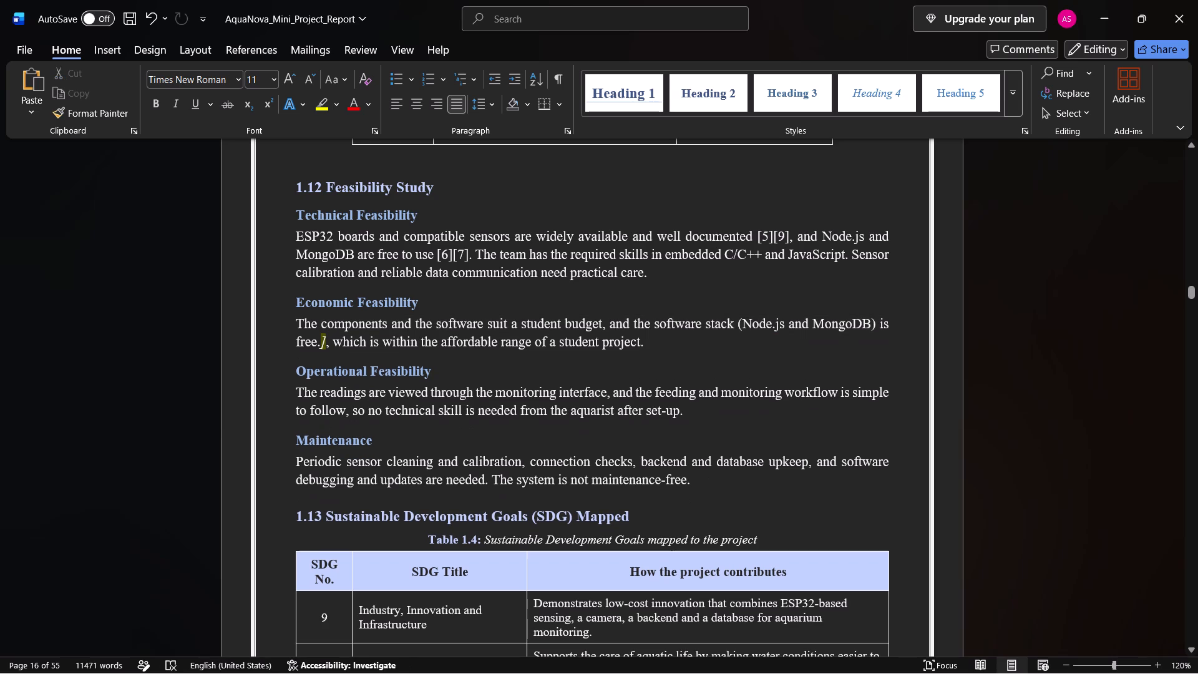
Remove the leftover highlighted bracket and comma after "free." in the Economic Feasibility paragraph and add a space before the period.
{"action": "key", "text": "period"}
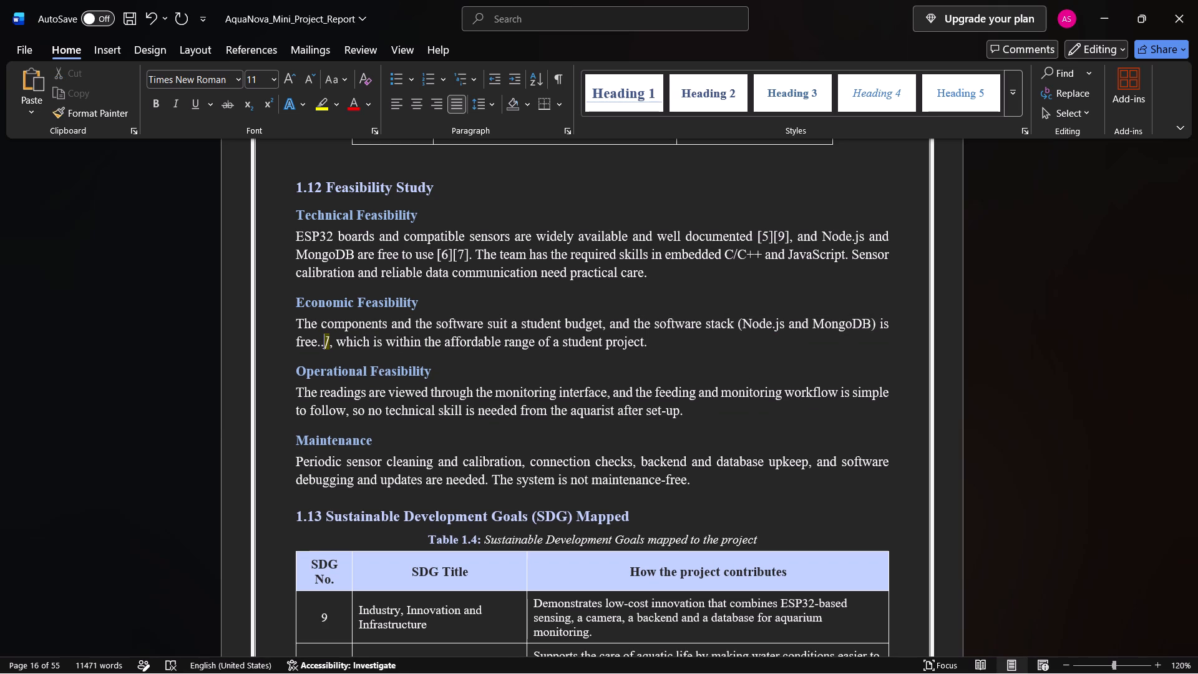
{"action": "key", "text": "Right"}
{"action": "key", "text": "Right"}
{"action": "key", "text": "BackSpace"}
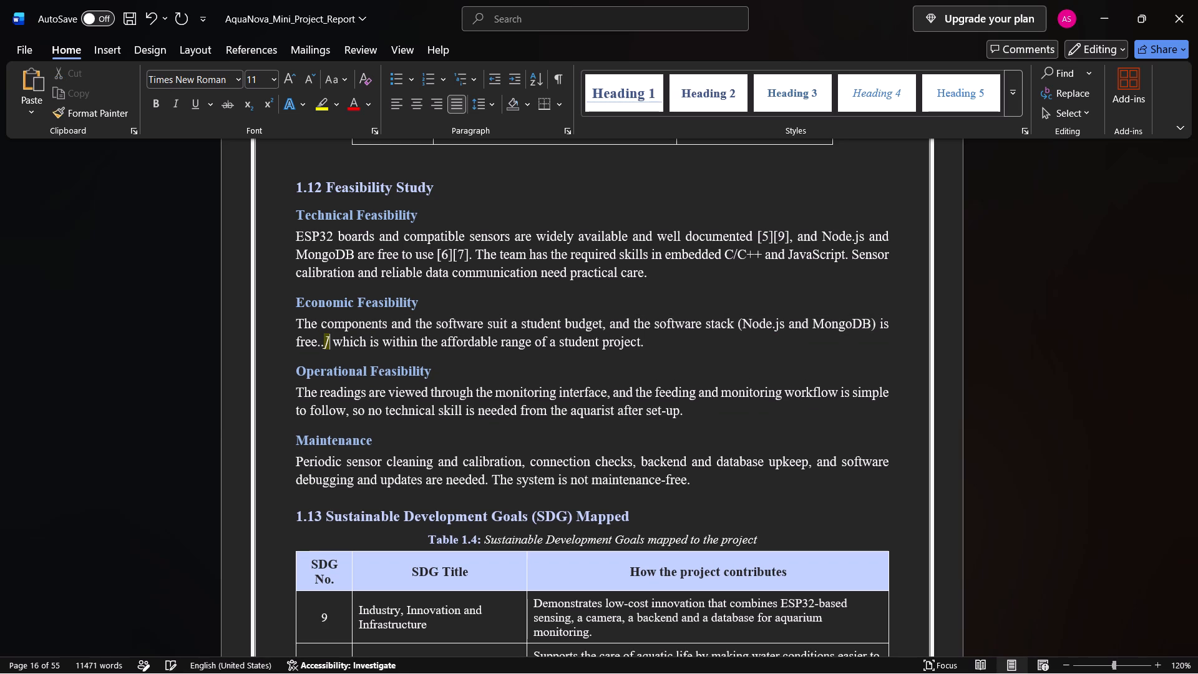
{"action": "key", "text": "BackSpace"}
{"action": "key", "text": "BackSpace"}
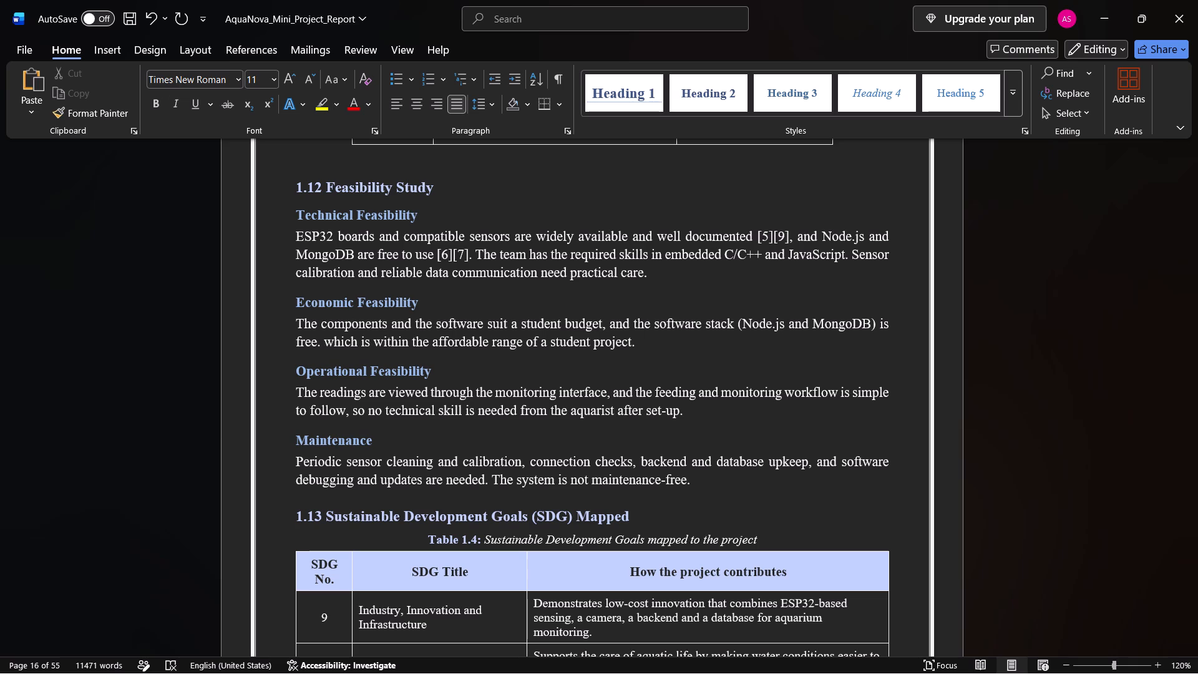
{"action": "key", "text": "Left"}
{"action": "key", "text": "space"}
Review Chapter 2, Literature Survey, and the opening of Chapter 3 for highlighted placeholders and tables split across pages.
{"action": "scroll", "coordinate": [819, 425], "scroll_direction": "down", "scroll_amount": 4}
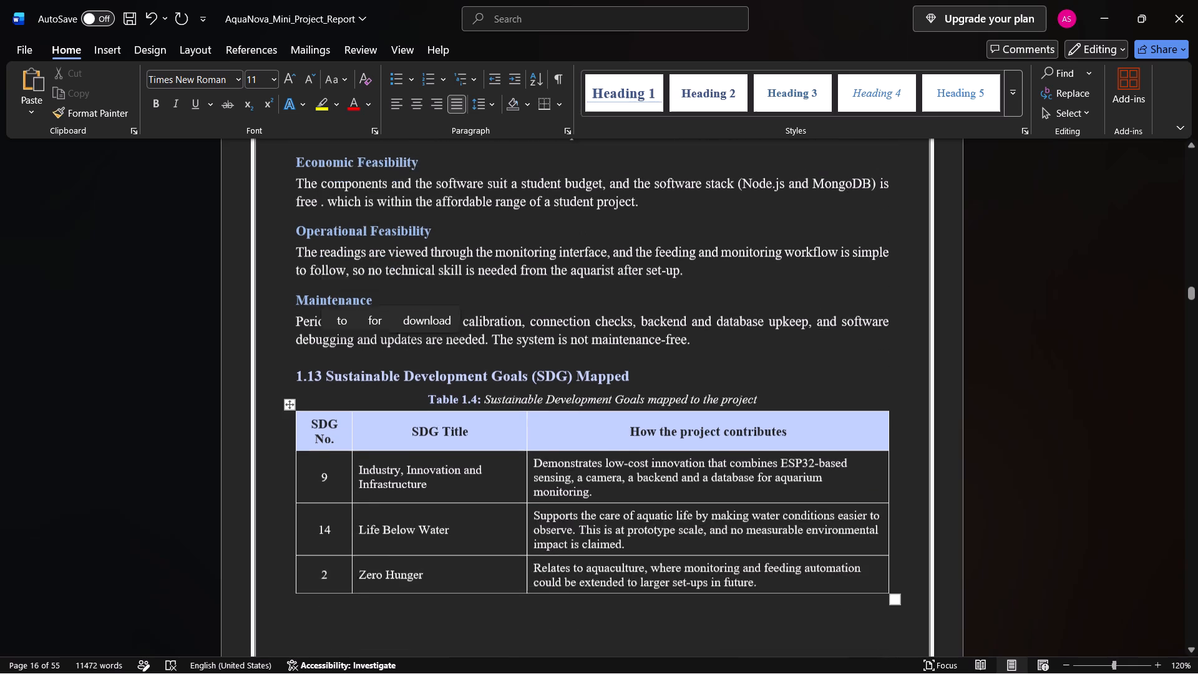
{"action": "scroll", "coordinate": [814, 426], "scroll_direction": "down", "scroll_amount": 5}
{"action": "left_click", "coordinate": [814, 427]}
{"action": "scroll", "coordinate": [812, 428], "scroll_direction": "down", "scroll_amount": 10}
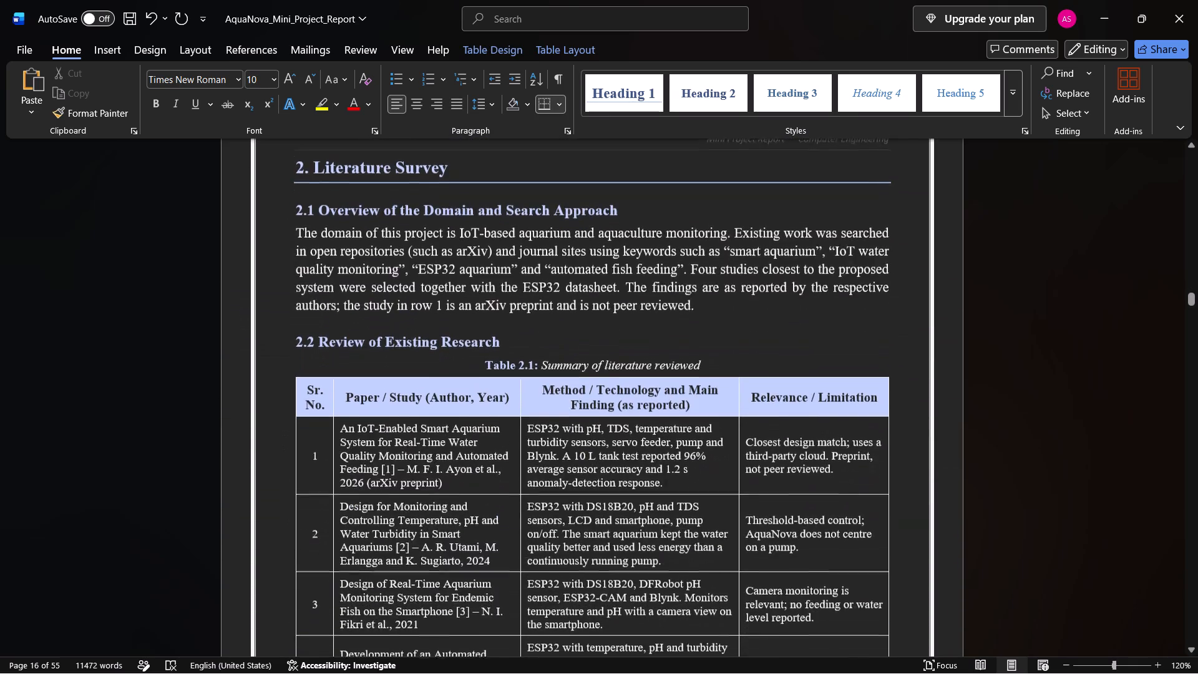
{"action": "scroll", "coordinate": [812, 428], "scroll_direction": "down", "scroll_amount": 18}
{"action": "scroll", "coordinate": [812, 428], "scroll_direction": "down", "scroll_amount": 4}
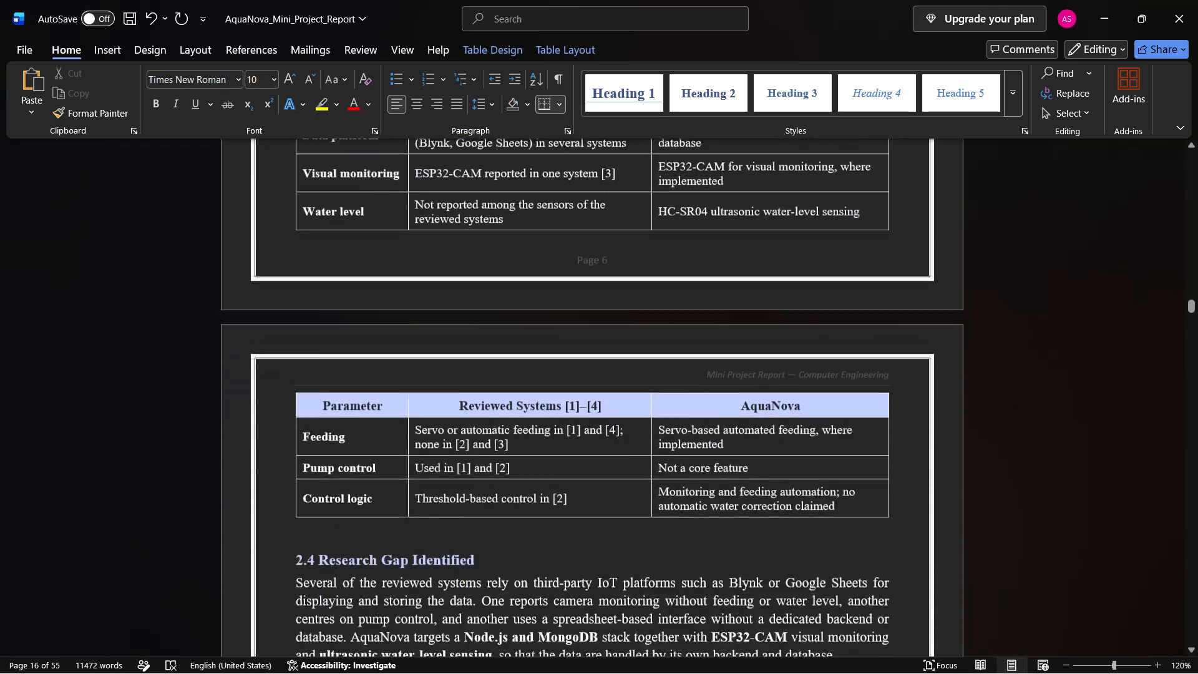
{"action": "scroll", "coordinate": [812, 428], "scroll_direction": "down", "scroll_amount": 16}
{"action": "scroll", "coordinate": [812, 428], "scroll_direction": "down", "scroll_amount": 9}
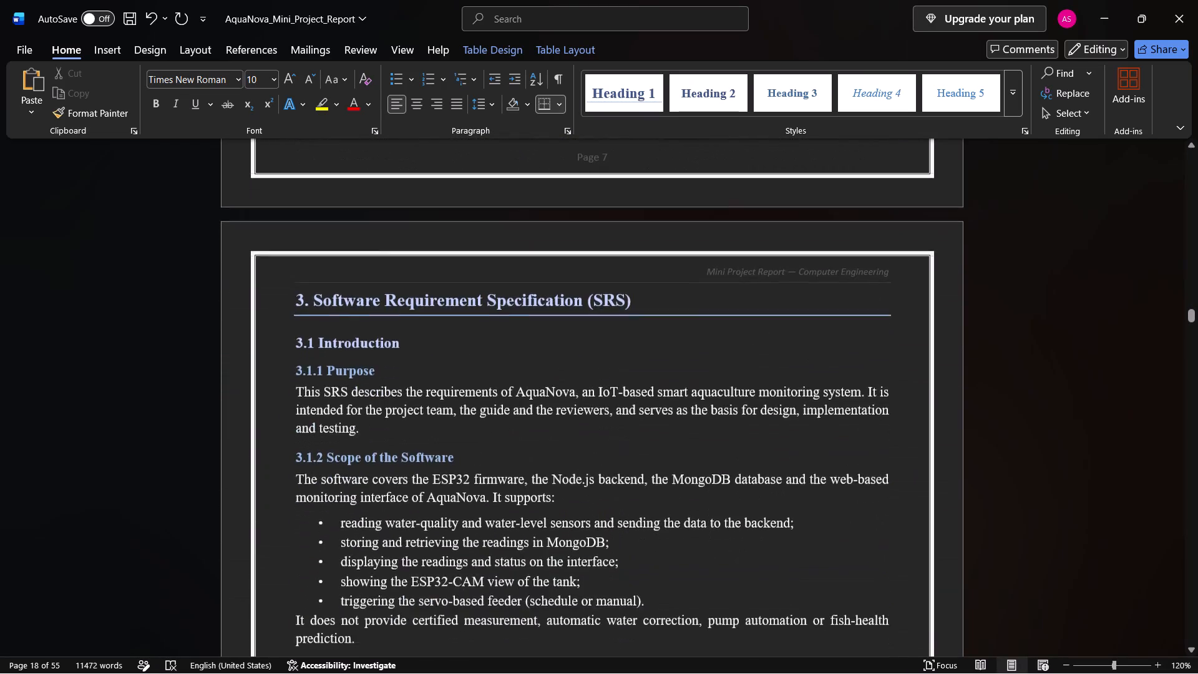
{"action": "scroll", "coordinate": [812, 428], "scroll_direction": "down", "scroll_amount": 15}
{"action": "scroll", "coordinate": [812, 428], "scroll_direction": "down", "scroll_amount": 10}
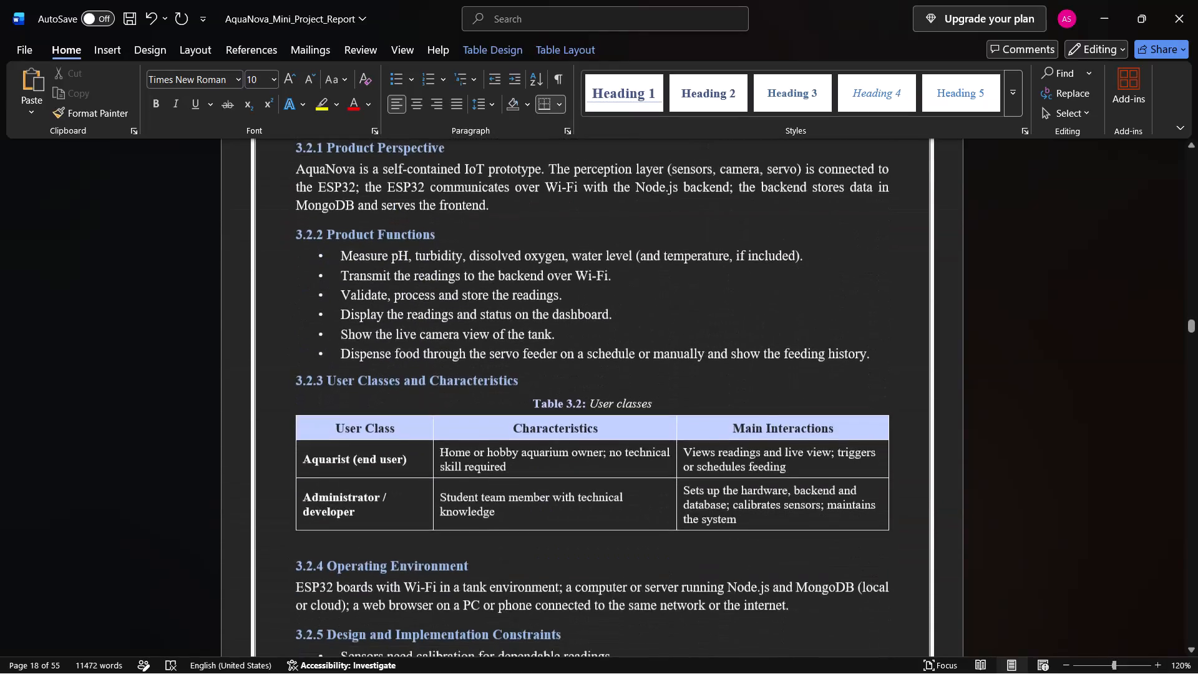
{"action": "scroll", "coordinate": [812, 428], "scroll_direction": "up", "scroll_amount": 20}
{"action": "scroll", "coordinate": [812, 428], "scroll_direction": "up", "scroll_amount": 20}
{"action": "scroll", "coordinate": [812, 428], "scroll_direction": "up", "scroll_amount": 5}
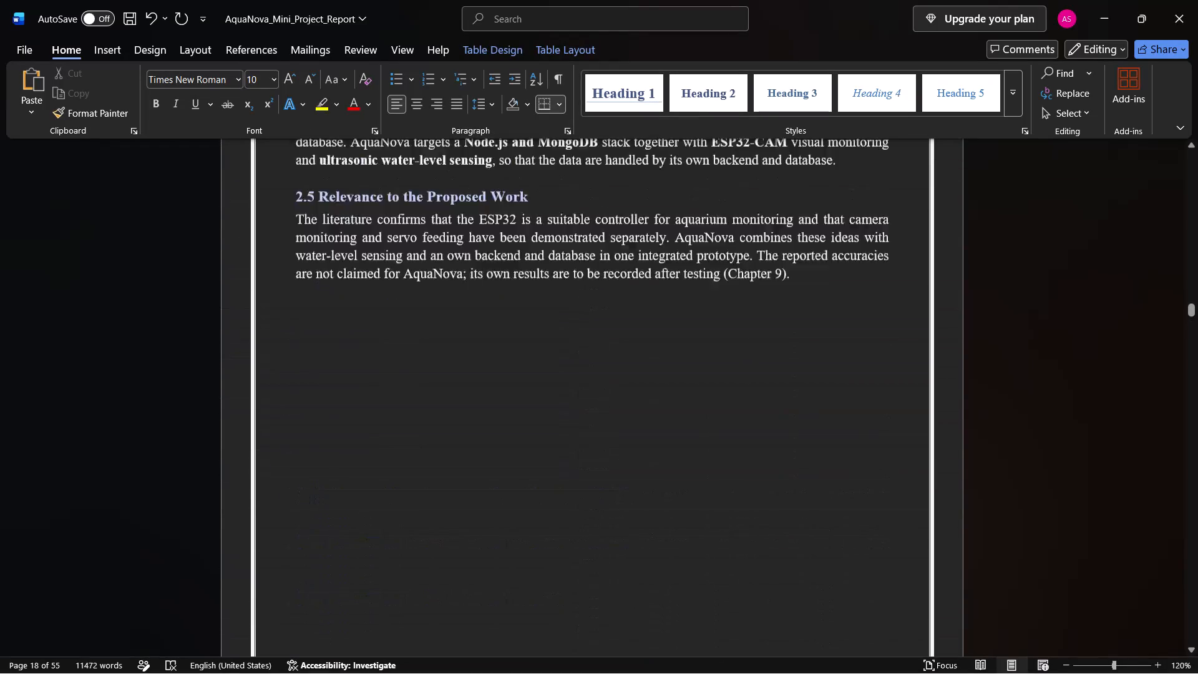
{"action": "scroll", "coordinate": [807, 422], "scroll_direction": "up", "scroll_amount": 18}
{"action": "scroll", "coordinate": [807, 420], "scroll_direction": "down", "scroll_amount": 8}
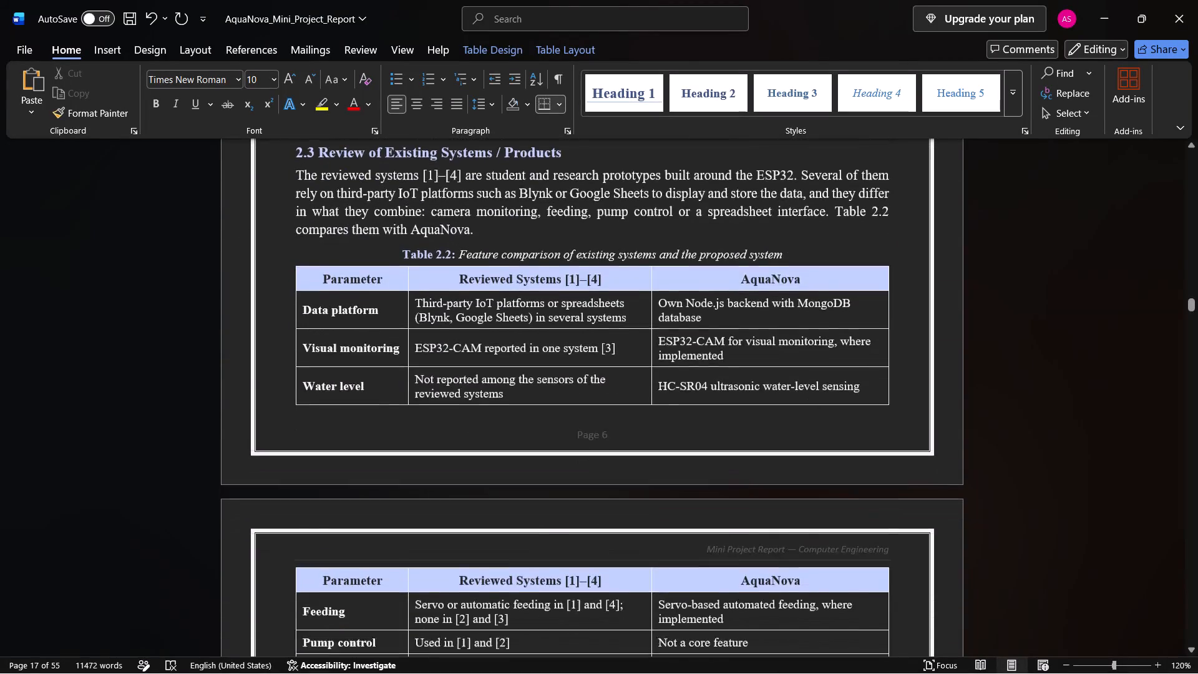
{"action": "scroll", "coordinate": [807, 420], "scroll_direction": "down", "scroll_amount": 1}
{"action": "scroll", "coordinate": [794, 425], "scroll_direction": "up", "scroll_amount": 2}
{"action": "scroll", "coordinate": [454, 341], "scroll_direction": "up", "scroll_amount": 4}
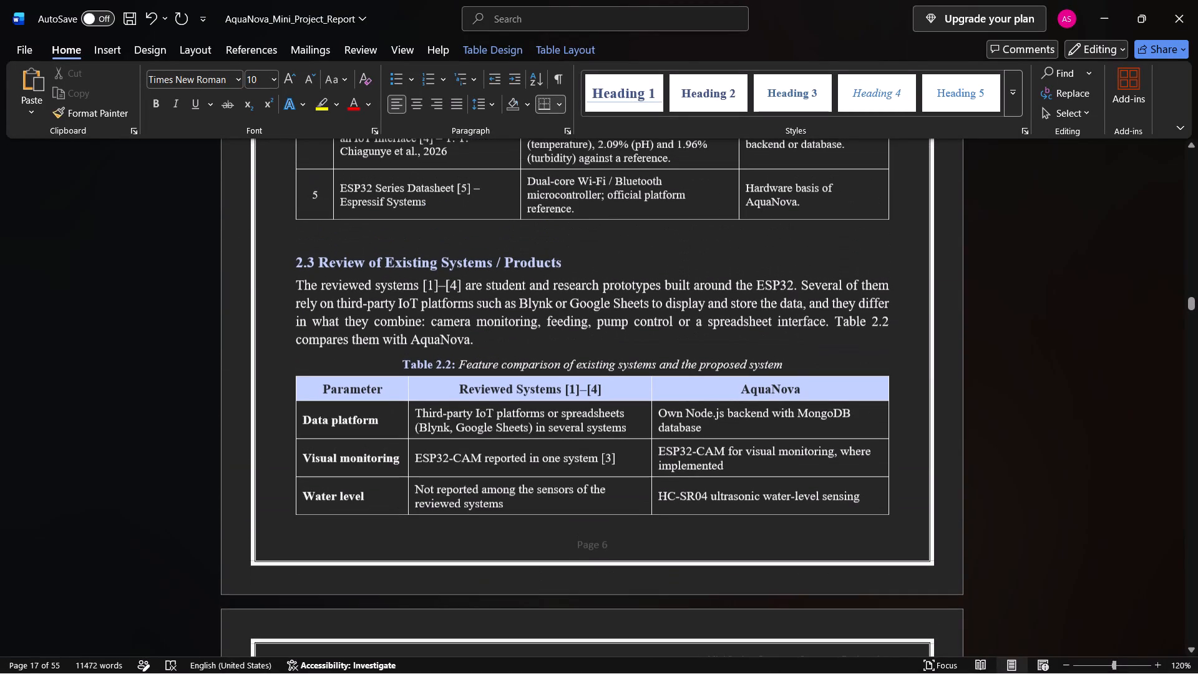
Insert two blank lines between the Chapter 2 title and the heading "2.1 Overview of the Domain and Search Approach".
{"action": "scroll", "coordinate": [368, 361], "scroll_direction": "up", "scroll_amount": 12}
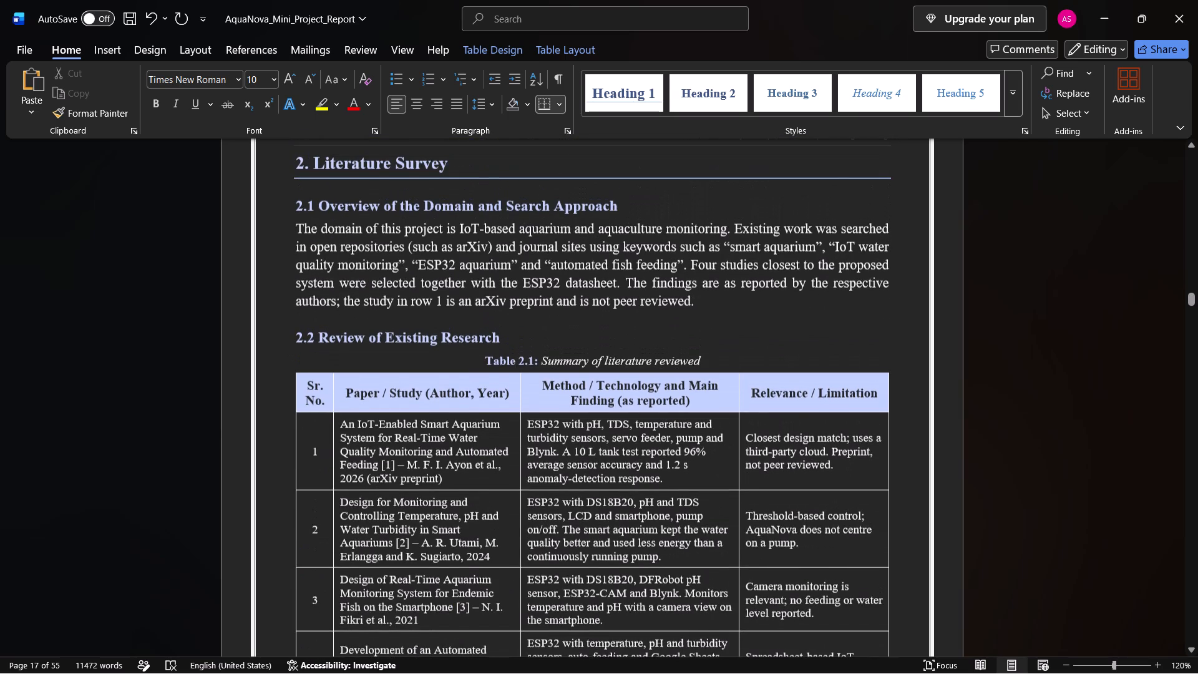
{"action": "scroll", "coordinate": [367, 358], "scroll_direction": "up", "scroll_amount": 3}
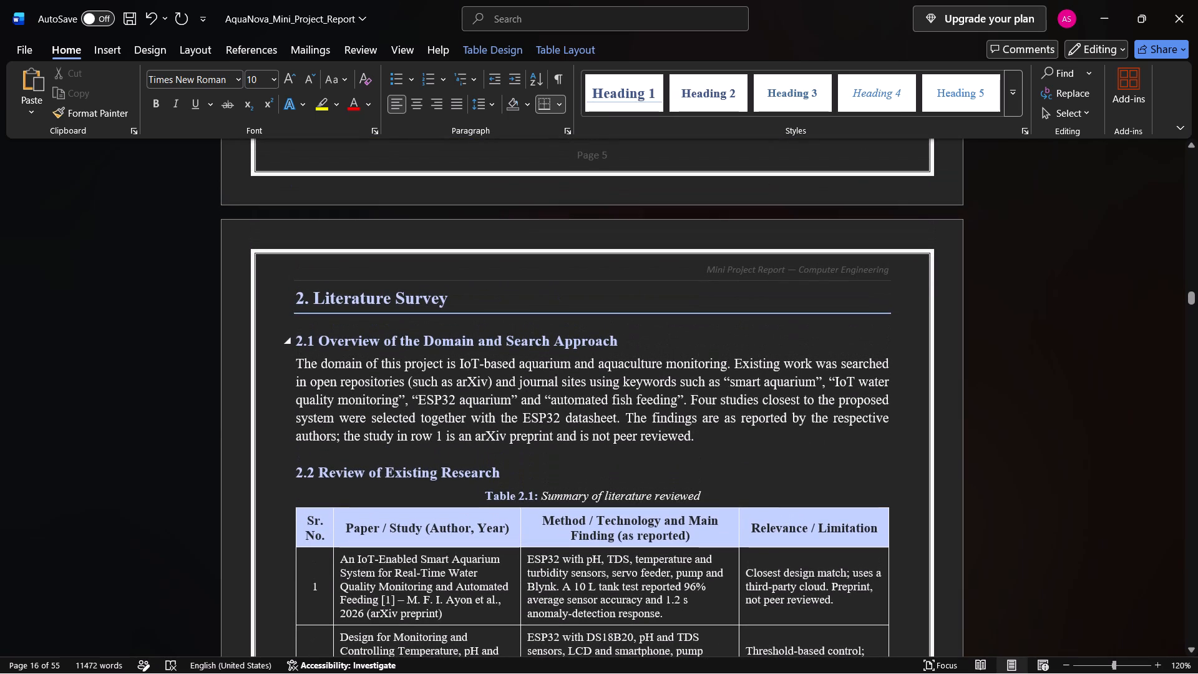
{"action": "left_click", "coordinate": [296, 343]}
{"action": "key", "text": "Return"}
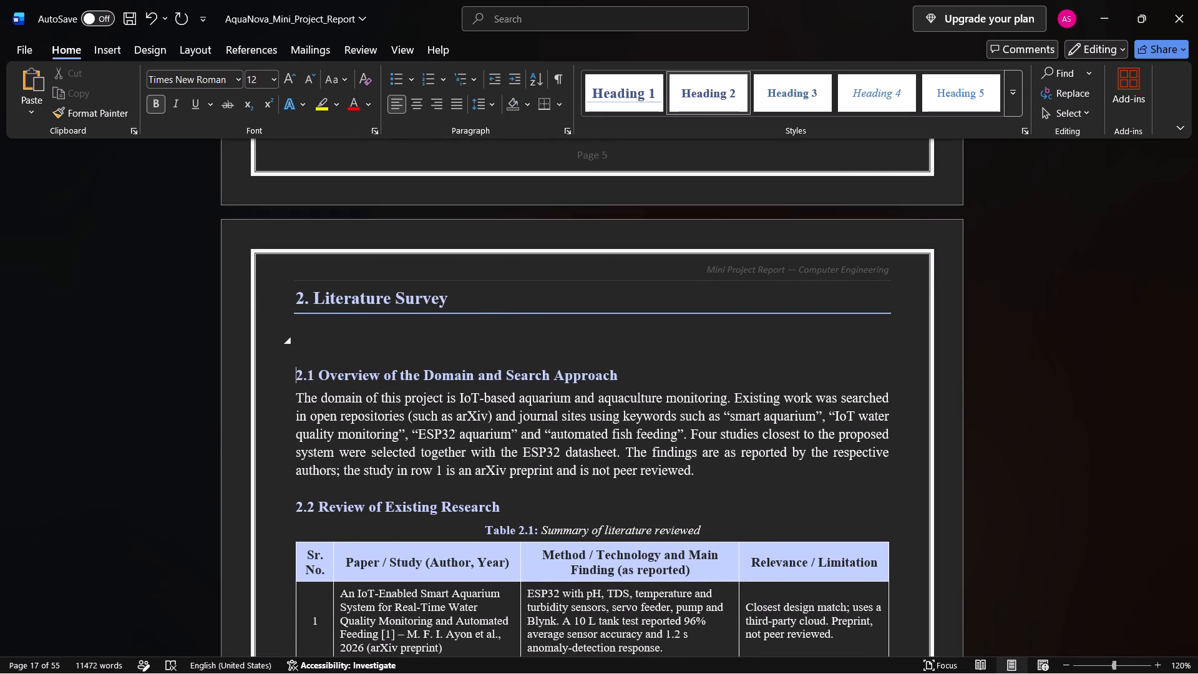
{"action": "key", "text": "Return"}
Insert two blank lines above the Table 2.2 caption to move the whole feature comparison table onto the next page.
{"action": "scroll", "coordinate": [501, 410], "scroll_direction": "down", "scroll_amount": 10}
{"action": "scroll", "coordinate": [453, 393], "scroll_direction": "down", "scroll_amount": 3}
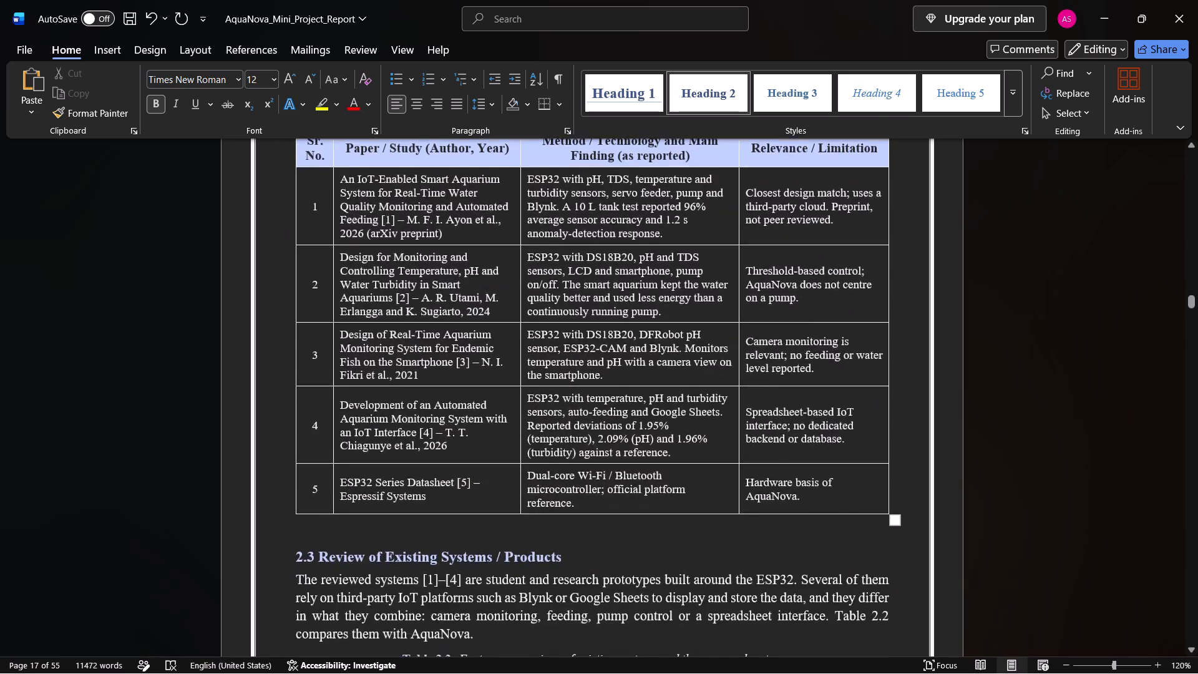
{"action": "scroll", "coordinate": [449, 394], "scroll_direction": "down", "scroll_amount": 4}
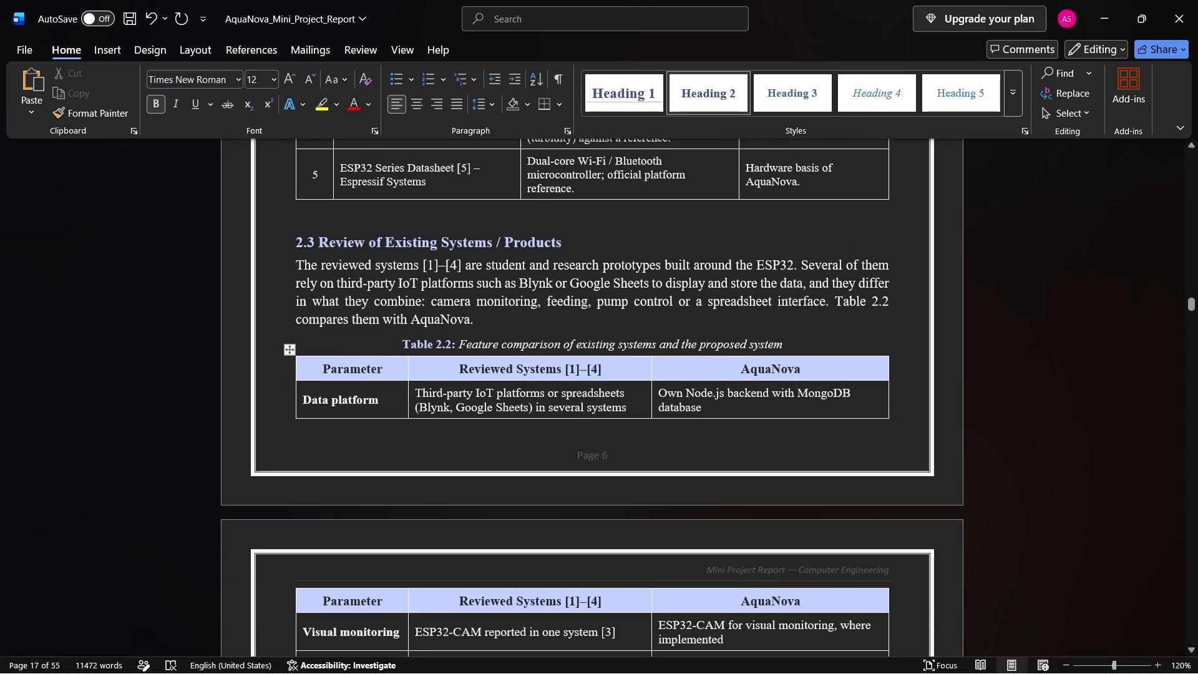
{"action": "left_click", "coordinate": [373, 334]}
{"action": "left_click", "coordinate": [378, 342]}
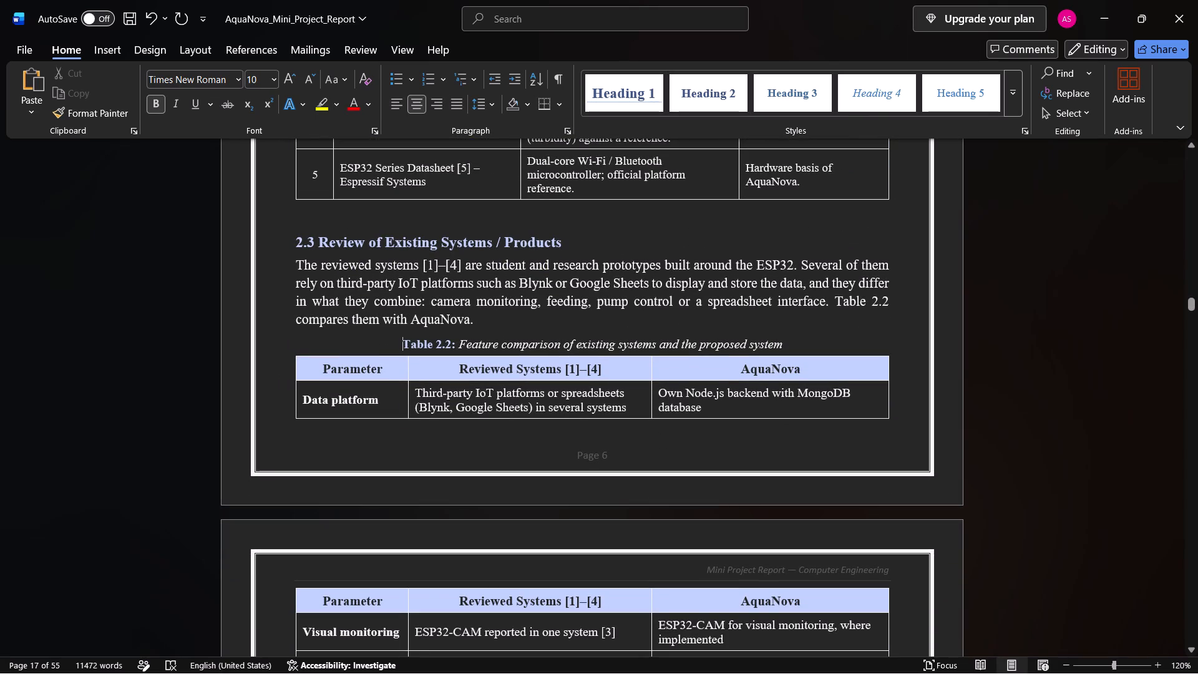
{"action": "key", "text": "Return"}
{"action": "key", "text": "Return"}
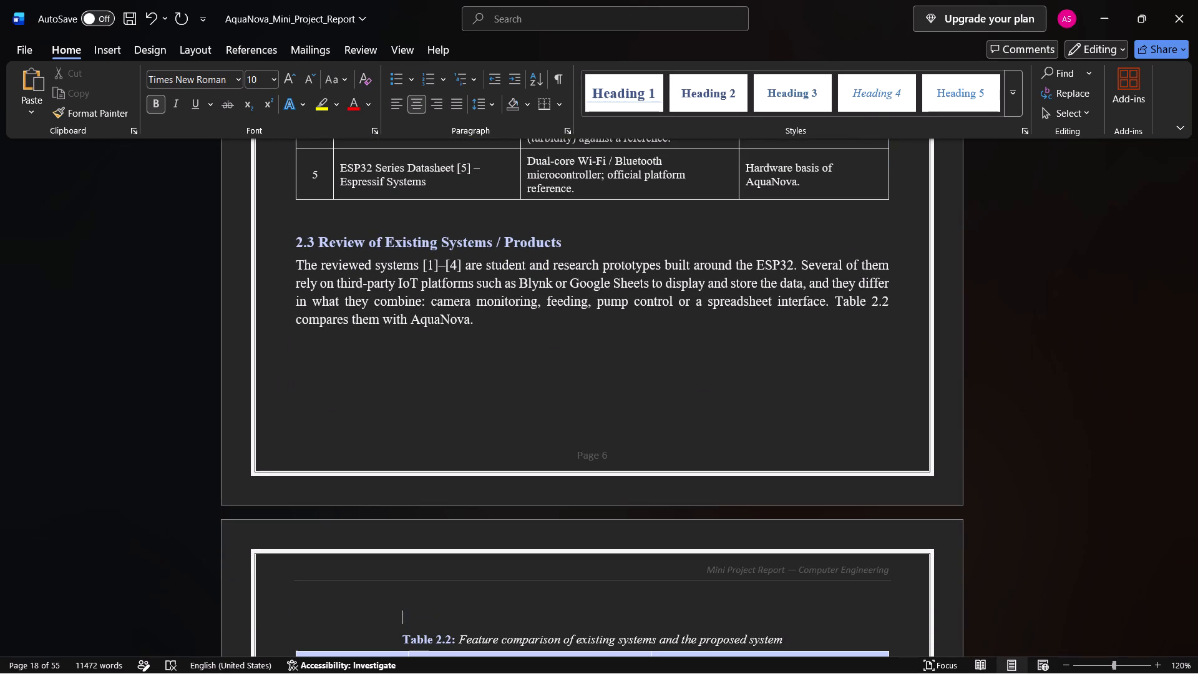
{"action": "scroll", "coordinate": [323, 314], "scroll_direction": "down", "scroll_amount": 9}
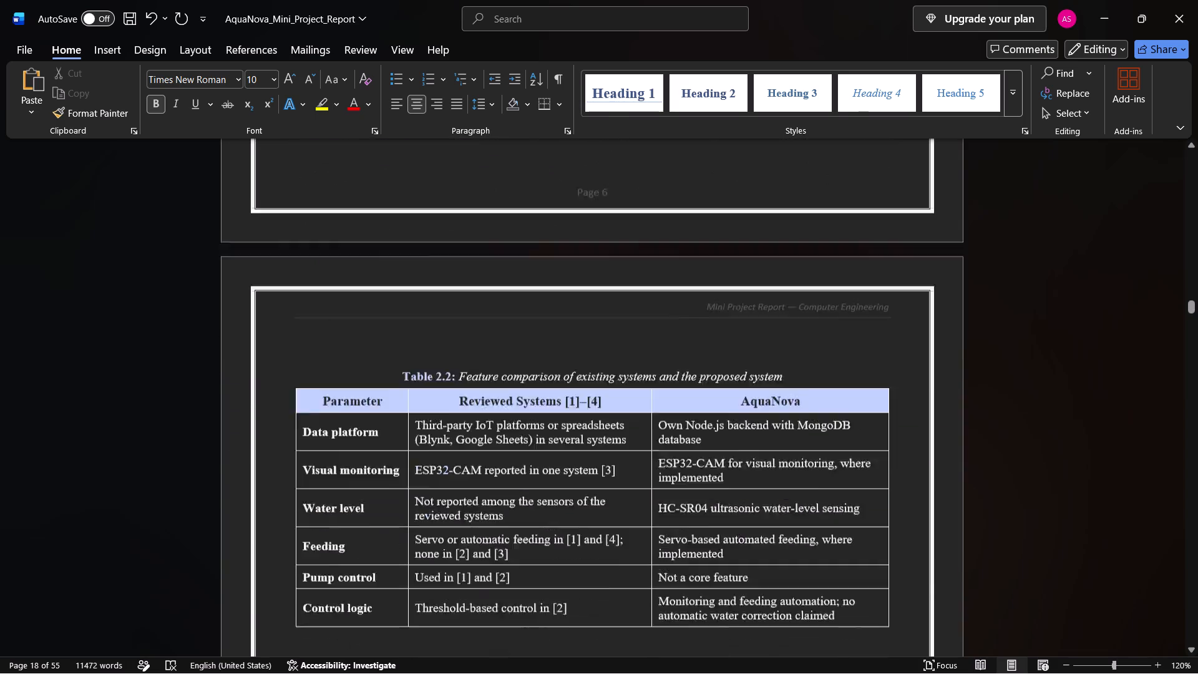
Check how Chapter 2 now flows across pages around Table 2.1, Table 2.2 and Sections 2.4 and 2.5.
{"action": "scroll", "coordinate": [324, 314], "scroll_direction": "down", "scroll_amount": 14}
{"action": "scroll", "coordinate": [336, 313], "scroll_direction": "down", "scroll_amount": 7}
{"action": "scroll", "coordinate": [336, 313], "scroll_direction": "up", "scroll_amount": 1}
{"action": "scroll", "coordinate": [336, 313], "scroll_direction": "down", "scroll_amount": 5}
{"action": "scroll", "coordinate": [336, 313], "scroll_direction": "up", "scroll_amount": 20}
{"action": "scroll", "coordinate": [336, 313], "scroll_direction": "up", "scroll_amount": 5}
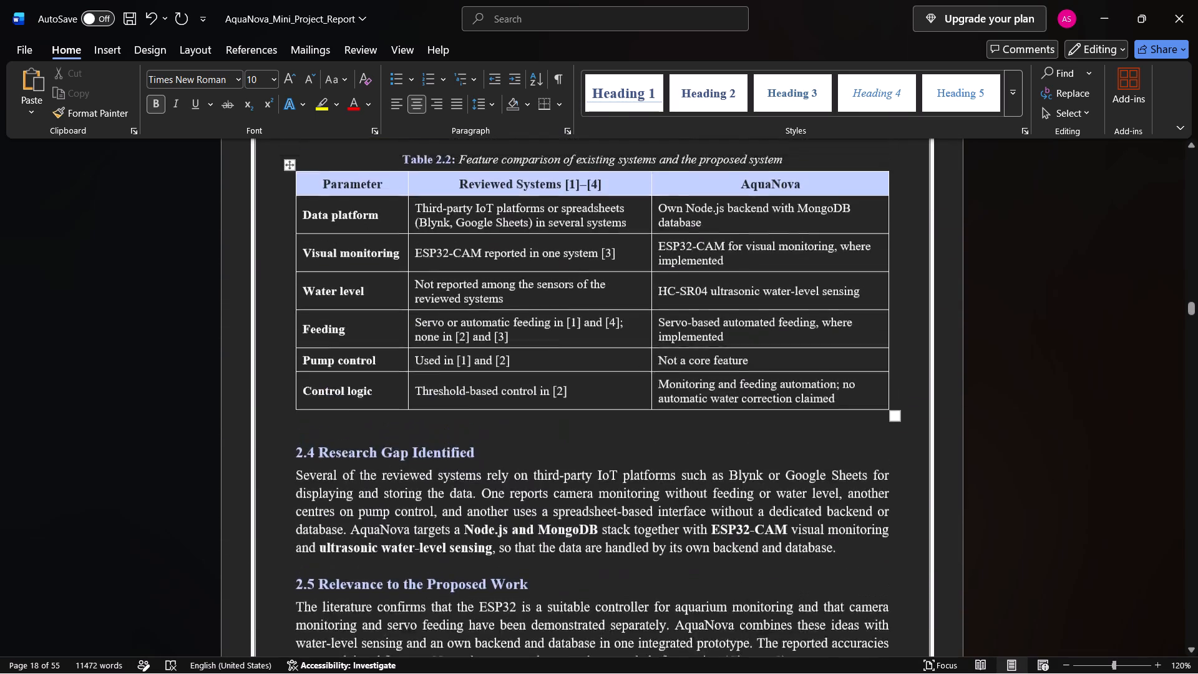
{"action": "scroll", "coordinate": [336, 313], "scroll_direction": "up", "scroll_amount": 14}
{"action": "scroll", "coordinate": [336, 313], "scroll_direction": "up", "scroll_amount": 9}
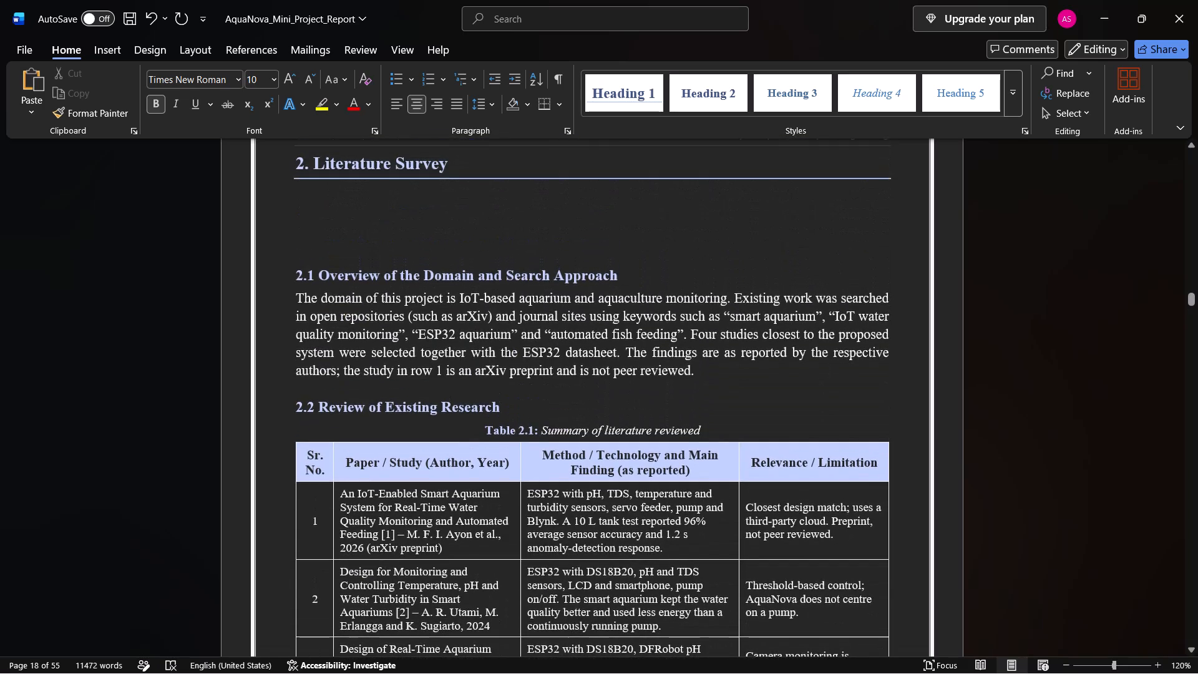
{"action": "scroll", "coordinate": [336, 313], "scroll_direction": "down", "scroll_amount": 20}
{"action": "scroll", "coordinate": [336, 313], "scroll_direction": "down", "scroll_amount": 2}
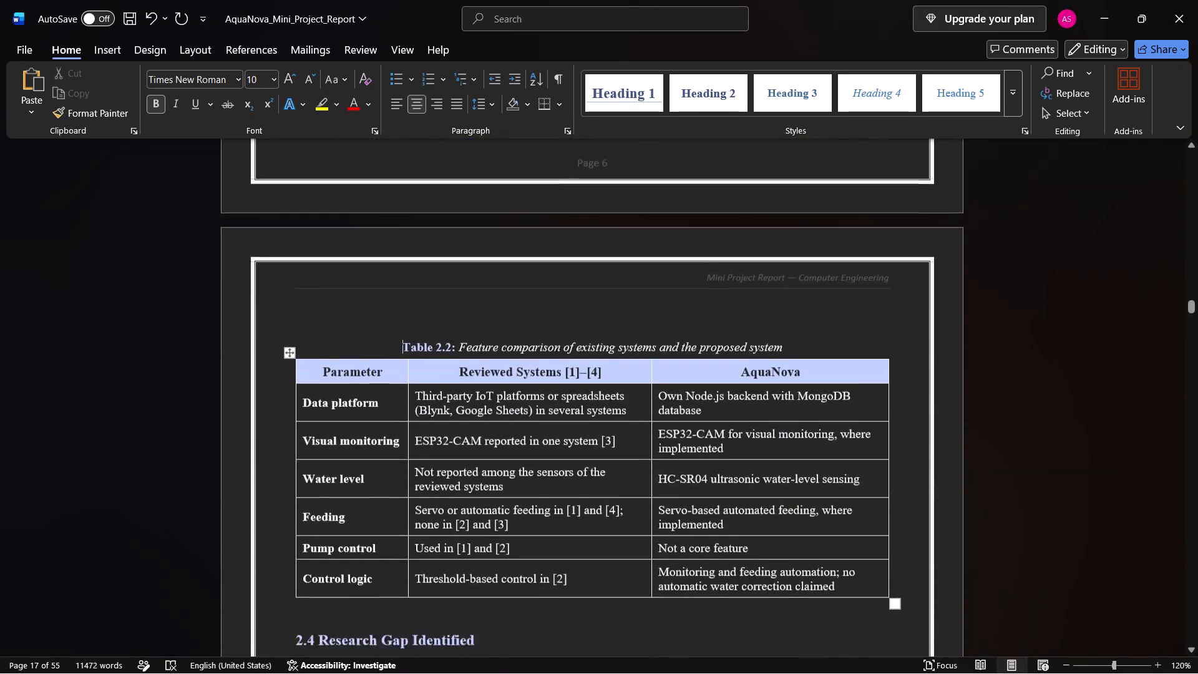
Review Chapters 3 and 4 for split tables and for figures separated from their headings across pages.
{"action": "scroll", "coordinate": [336, 313], "scroll_direction": "down", "scroll_amount": 20}
{"action": "scroll", "coordinate": [336, 313], "scroll_direction": "down", "scroll_amount": 7}
{"action": "scroll", "coordinate": [336, 313], "scroll_direction": "down", "scroll_amount": 14}
{"action": "scroll", "coordinate": [336, 313], "scroll_direction": "down", "scroll_amount": 14}
{"action": "scroll", "coordinate": [337, 313], "scroll_direction": "down", "scroll_amount": 8}
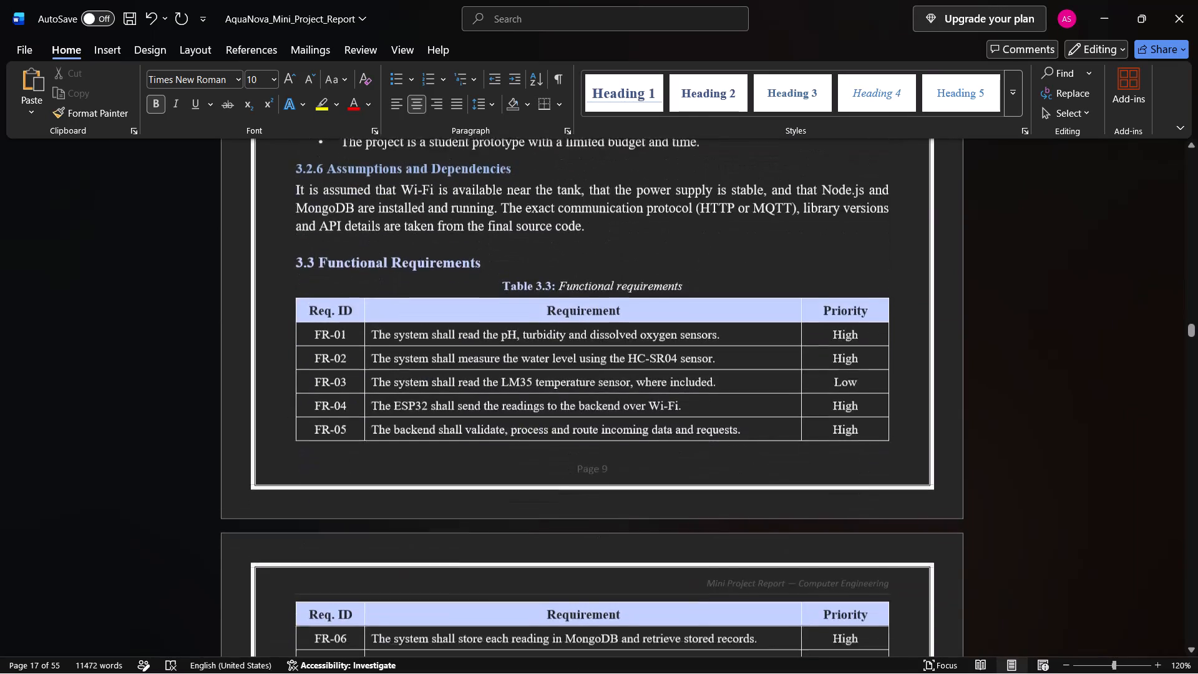
{"action": "scroll", "coordinate": [336, 321], "scroll_direction": "down", "scroll_amount": 20}
{"action": "scroll", "coordinate": [336, 320], "scroll_direction": "down", "scroll_amount": 7}
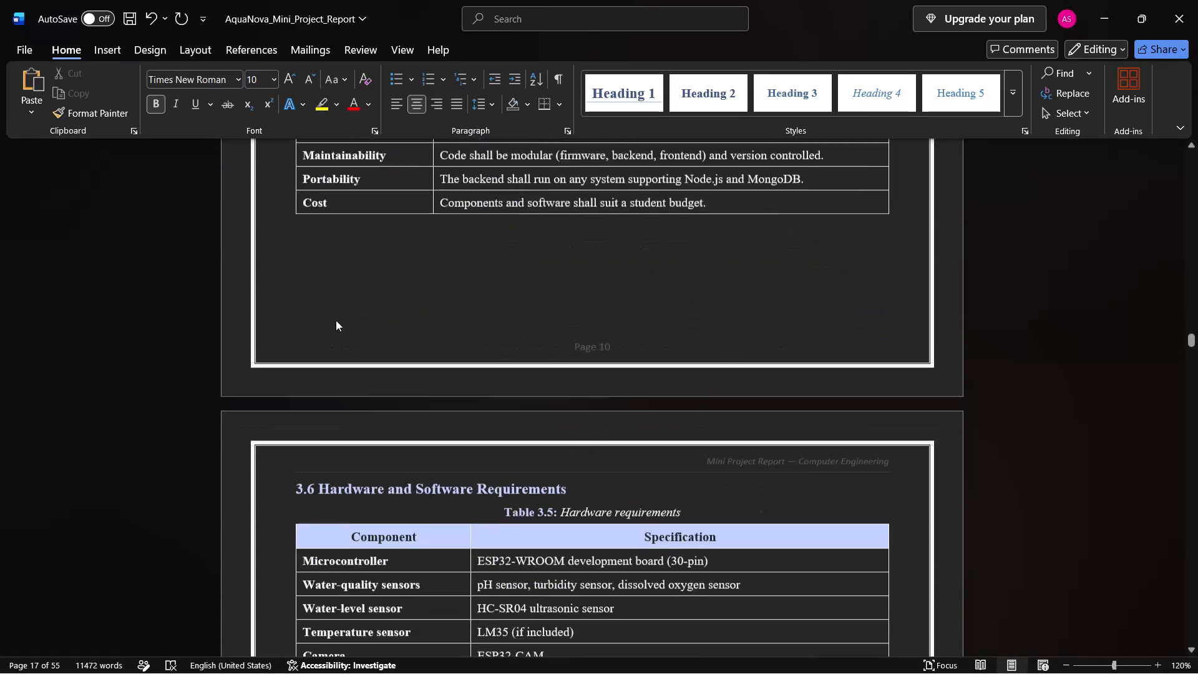
{"action": "scroll", "coordinate": [336, 320], "scroll_direction": "down", "scroll_amount": 20}
{"action": "scroll", "coordinate": [336, 320], "scroll_direction": "down", "scroll_amount": 8}
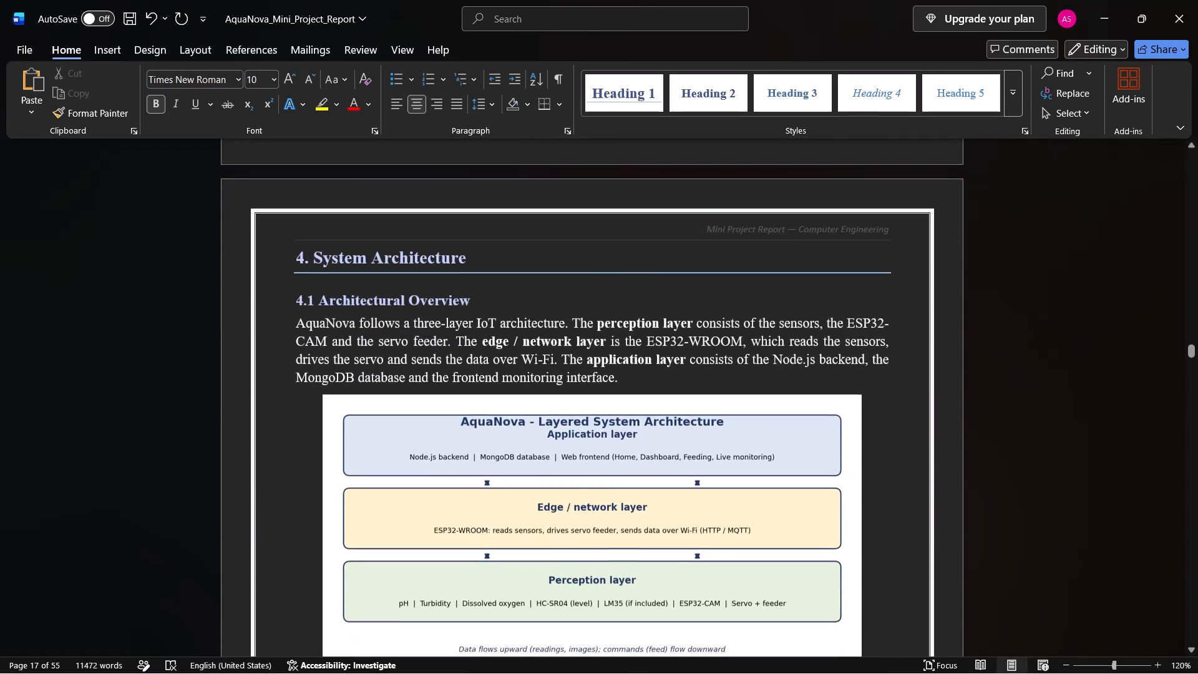
{"action": "scroll", "coordinate": [336, 320], "scroll_direction": "down", "scroll_amount": 14}
{"action": "scroll", "coordinate": [336, 320], "scroll_direction": "down", "scroll_amount": 15}
{"action": "scroll", "coordinate": [336, 321], "scroll_direction": "down", "scroll_amount": 9}
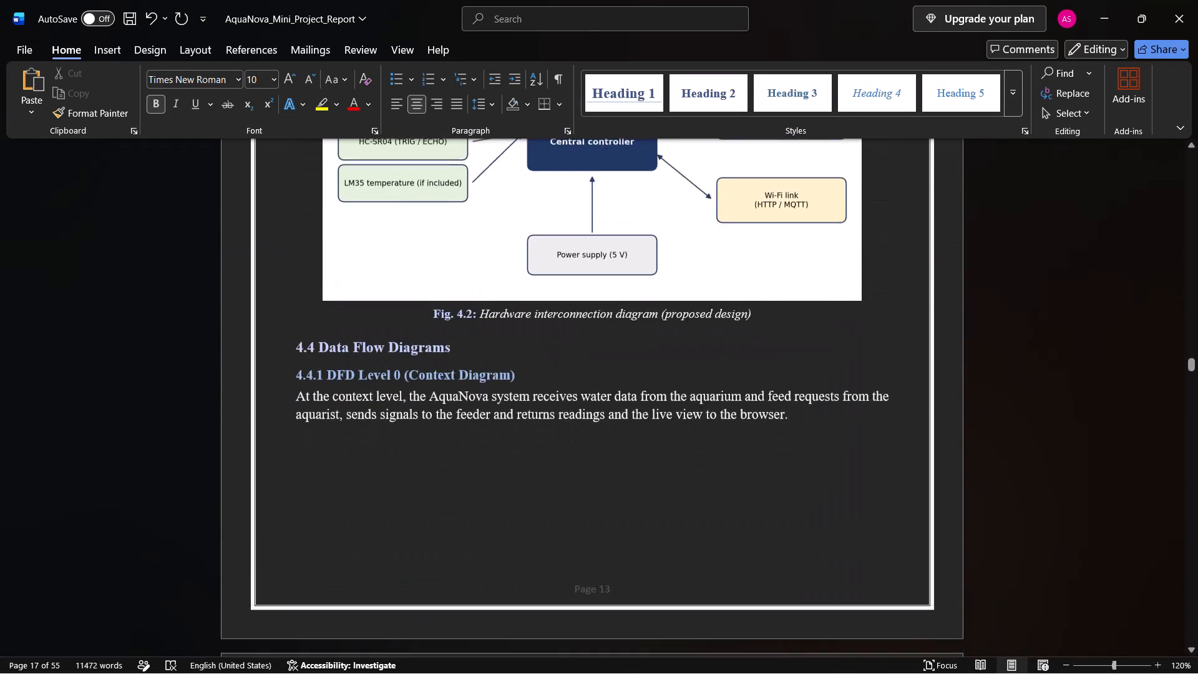
{"action": "scroll", "coordinate": [336, 321], "scroll_direction": "down", "scroll_amount": 13}
{"action": "scroll", "coordinate": [336, 322], "scroll_direction": "up", "scroll_amount": 11}
{"action": "scroll", "coordinate": [336, 322], "scroll_direction": "down", "scroll_amount": 7}
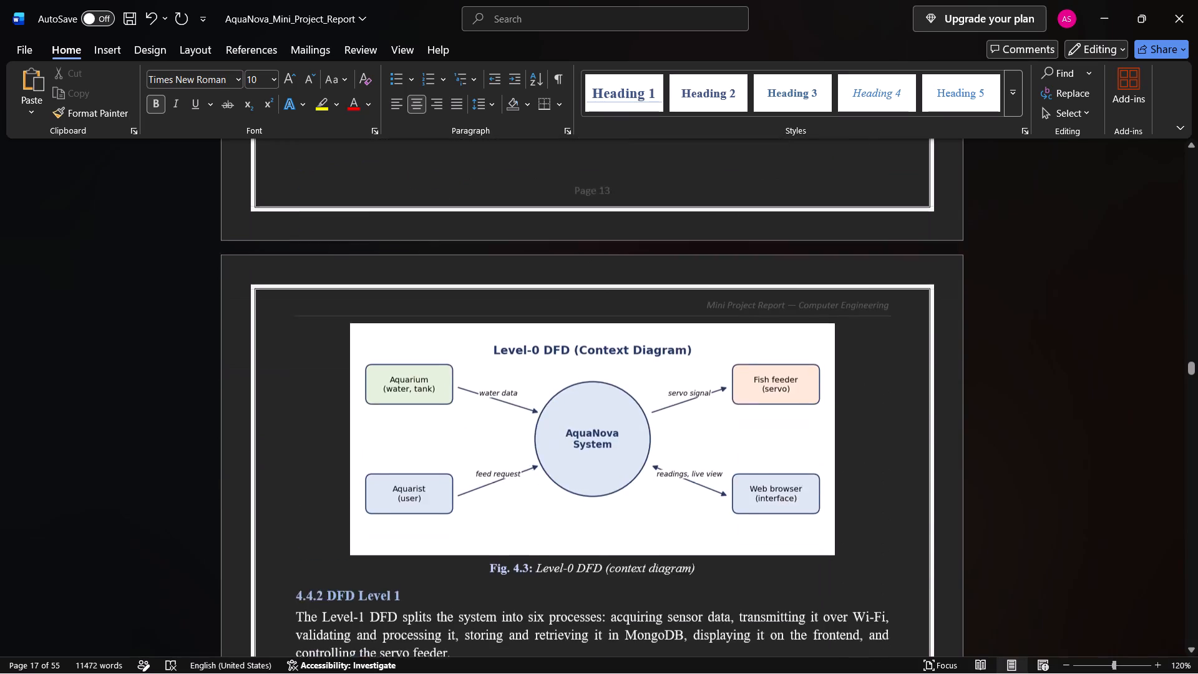
{"action": "scroll", "coordinate": [336, 322], "scroll_direction": "down", "scroll_amount": 16}
{"action": "scroll", "coordinate": [336, 322], "scroll_direction": "down", "scroll_amount": 7}
{"action": "scroll", "coordinate": [336, 322], "scroll_direction": "up", "scroll_amount": 1}
{"action": "scroll", "coordinate": [336, 322], "scroll_direction": "down", "scroll_amount": 4}
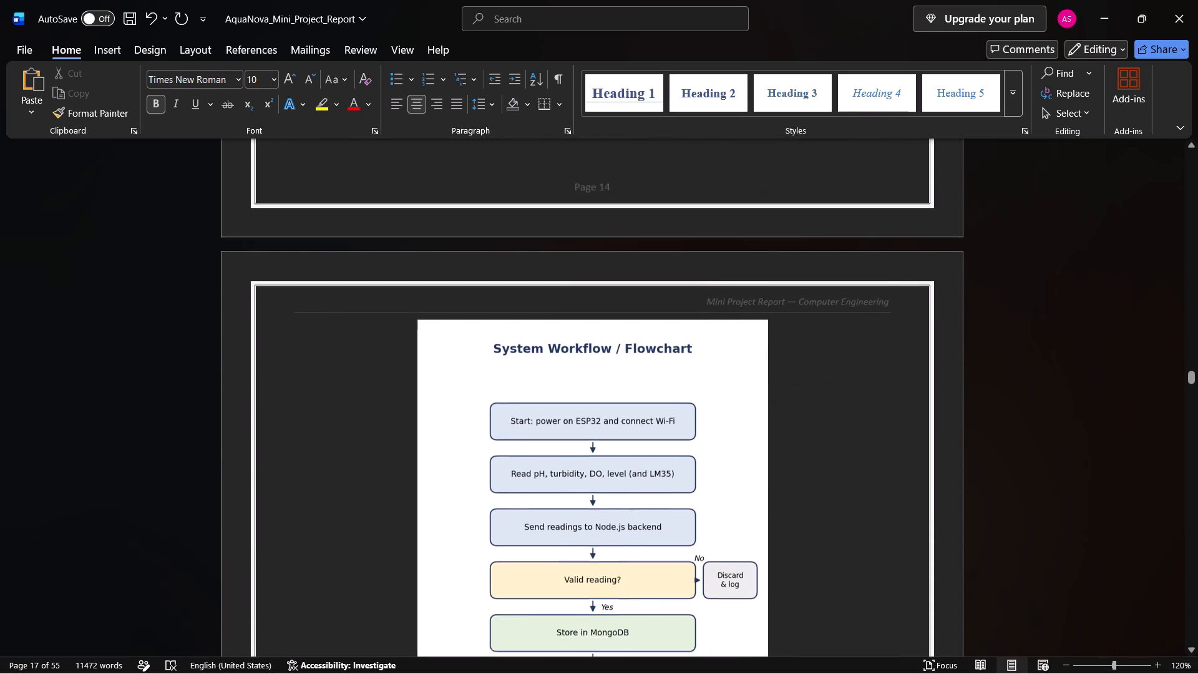
{"action": "scroll", "coordinate": [336, 322], "scroll_direction": "down", "scroll_amount": 2}
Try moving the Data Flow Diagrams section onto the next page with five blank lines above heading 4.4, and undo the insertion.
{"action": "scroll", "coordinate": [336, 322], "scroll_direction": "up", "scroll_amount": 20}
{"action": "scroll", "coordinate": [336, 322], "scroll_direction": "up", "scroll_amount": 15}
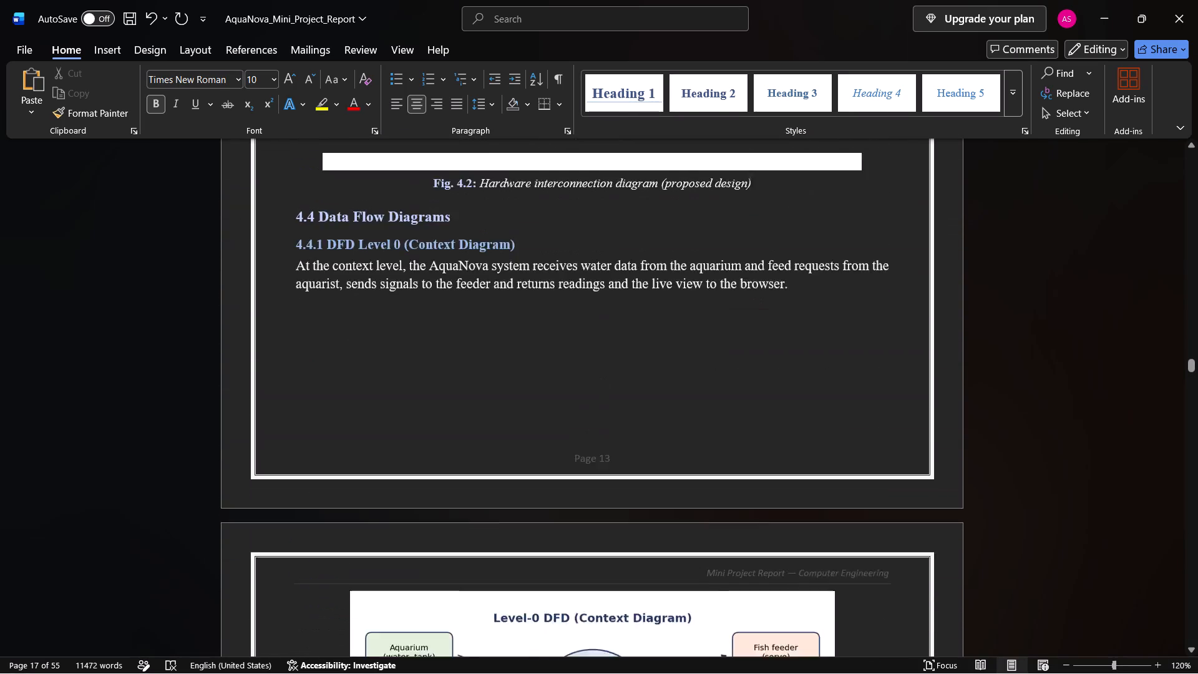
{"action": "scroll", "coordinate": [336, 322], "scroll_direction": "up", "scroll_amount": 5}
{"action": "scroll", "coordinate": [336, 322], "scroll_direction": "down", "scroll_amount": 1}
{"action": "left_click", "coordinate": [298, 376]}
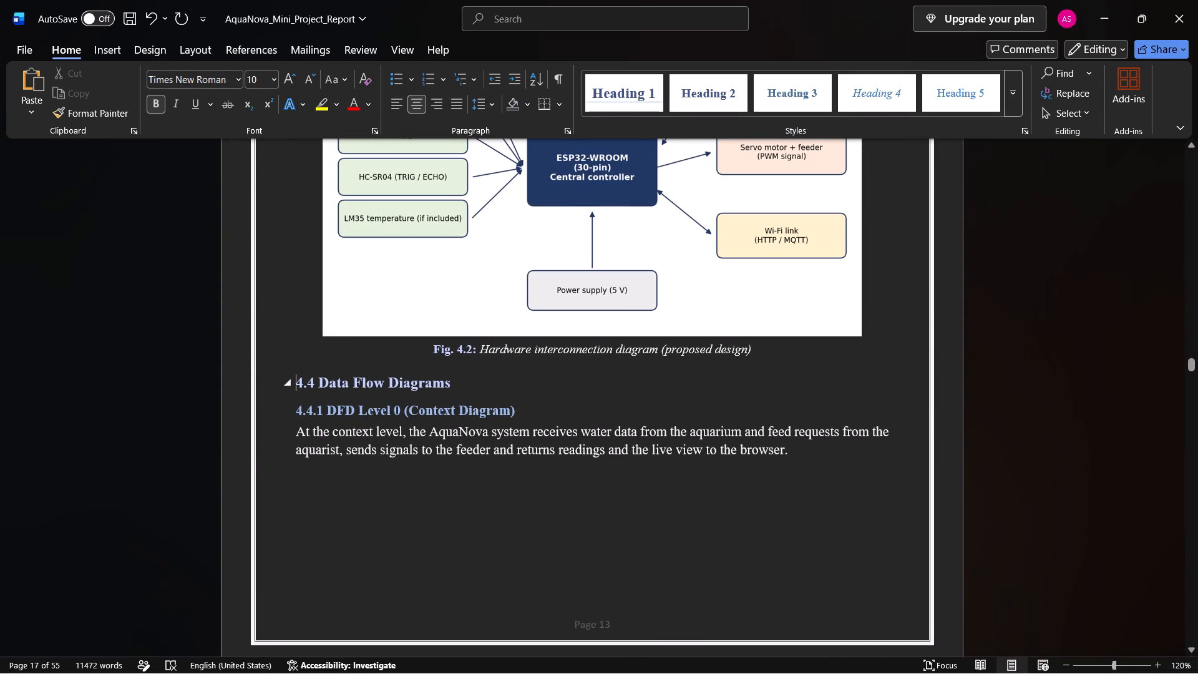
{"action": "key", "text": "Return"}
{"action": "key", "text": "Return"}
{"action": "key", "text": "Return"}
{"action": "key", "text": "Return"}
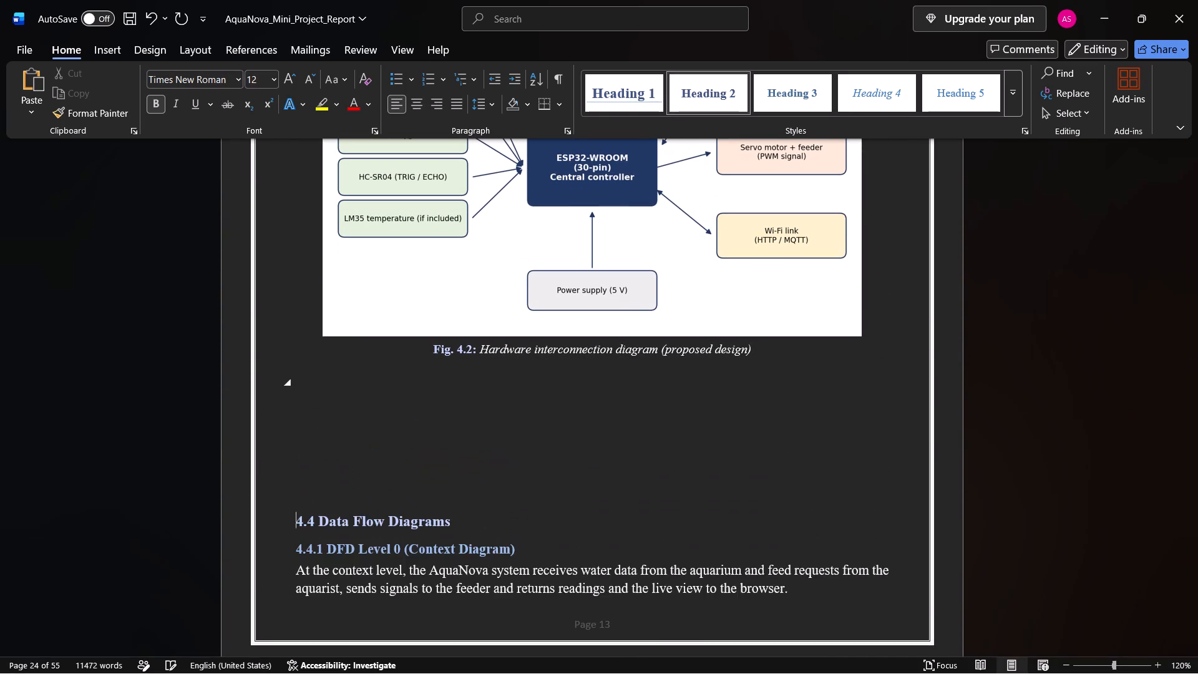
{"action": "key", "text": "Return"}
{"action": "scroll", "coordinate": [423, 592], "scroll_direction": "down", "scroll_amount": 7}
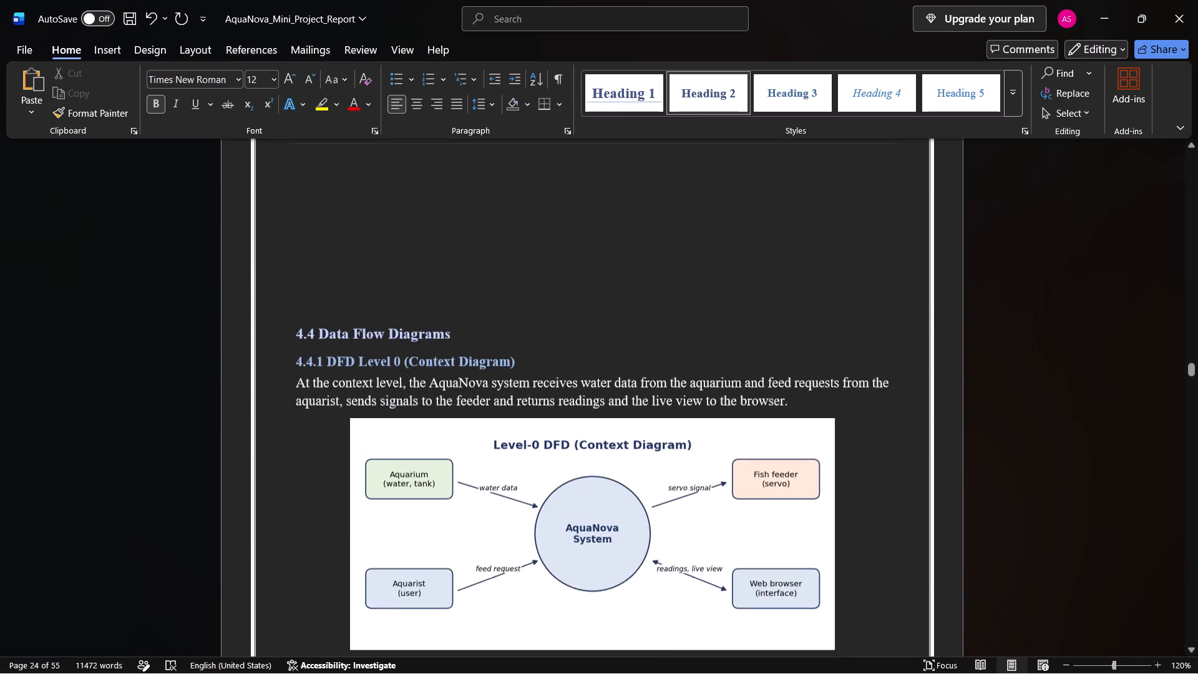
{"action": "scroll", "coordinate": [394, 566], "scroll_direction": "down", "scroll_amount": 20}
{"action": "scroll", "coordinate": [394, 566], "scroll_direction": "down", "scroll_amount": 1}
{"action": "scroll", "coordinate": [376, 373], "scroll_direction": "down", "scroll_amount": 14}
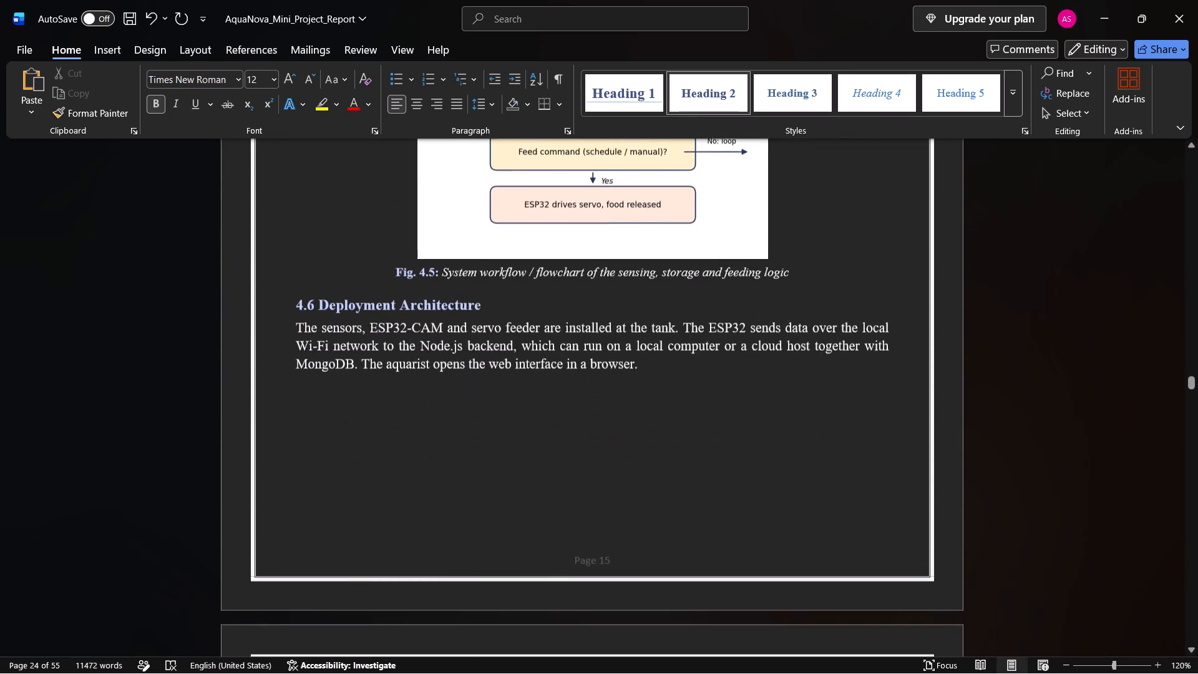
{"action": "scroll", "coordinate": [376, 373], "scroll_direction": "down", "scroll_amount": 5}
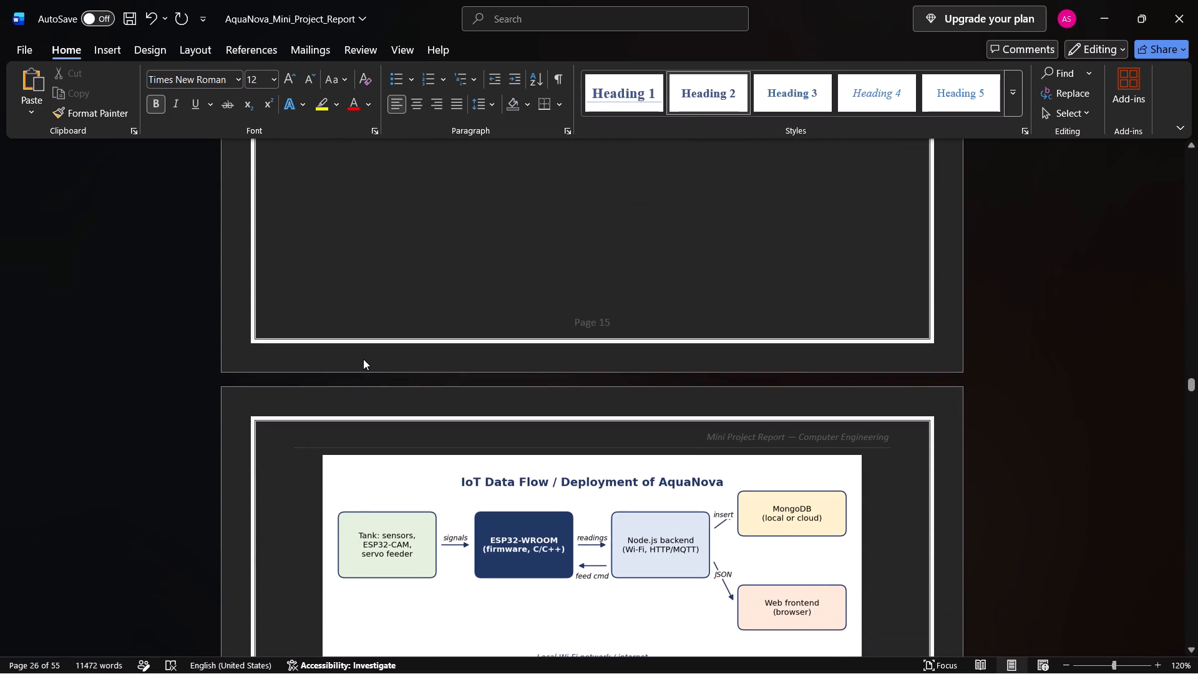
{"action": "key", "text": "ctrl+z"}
Examine the page breaks and figure placement from Section 4.4 through the Section 4.5 workflow flowchart.
{"action": "scroll", "coordinate": [536, 372], "scroll_direction": "up", "scroll_amount": 4}
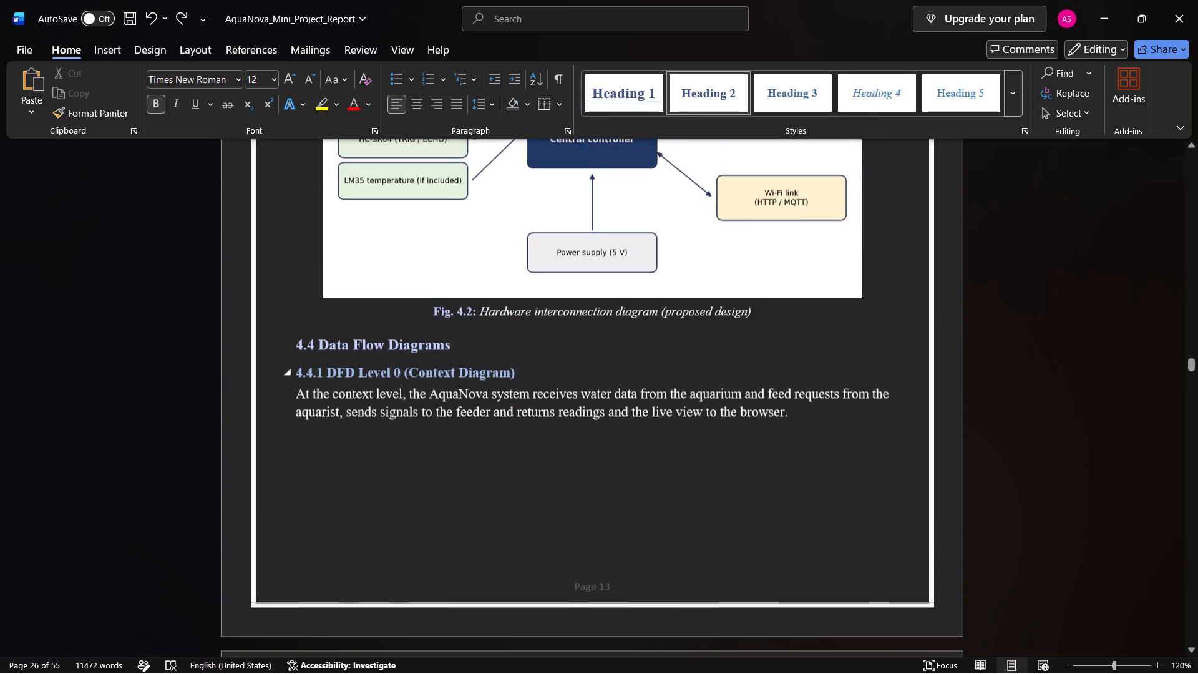
{"action": "scroll", "coordinate": [535, 375], "scroll_direction": "down", "scroll_amount": 10}
{"action": "scroll", "coordinate": [517, 436], "scroll_direction": "down", "scroll_amount": 19}
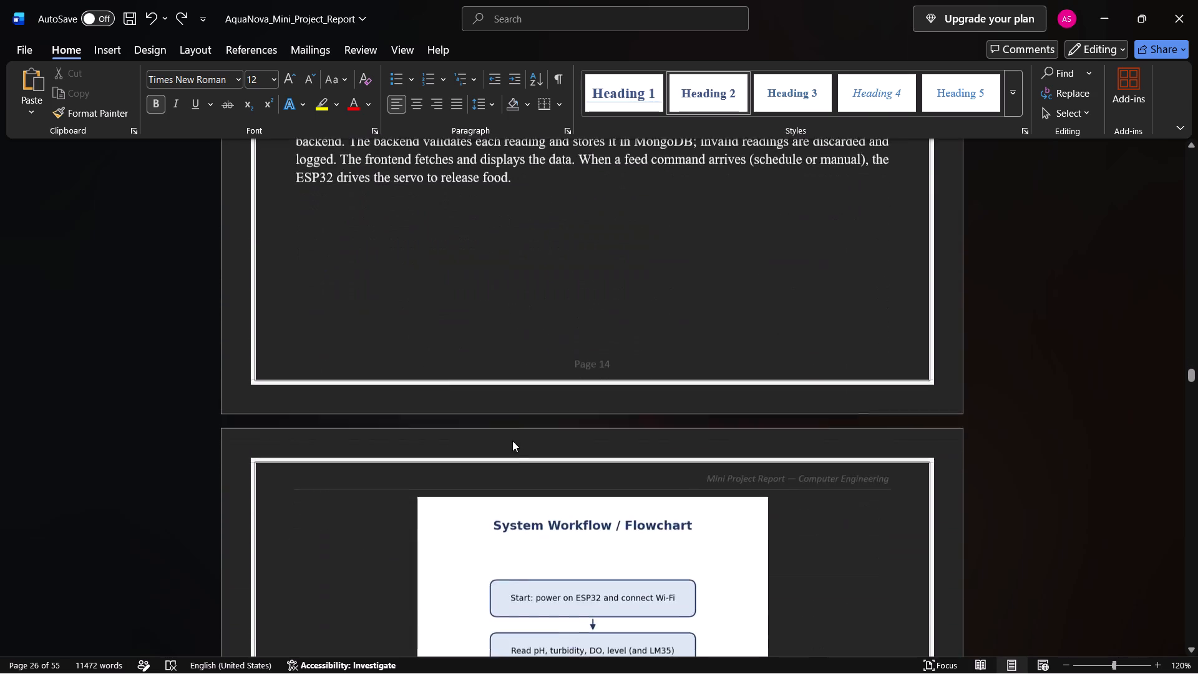
{"action": "scroll", "coordinate": [512, 441], "scroll_direction": "down", "scroll_amount": 6}
{"action": "scroll", "coordinate": [508, 444], "scroll_direction": "up", "scroll_amount": 18}
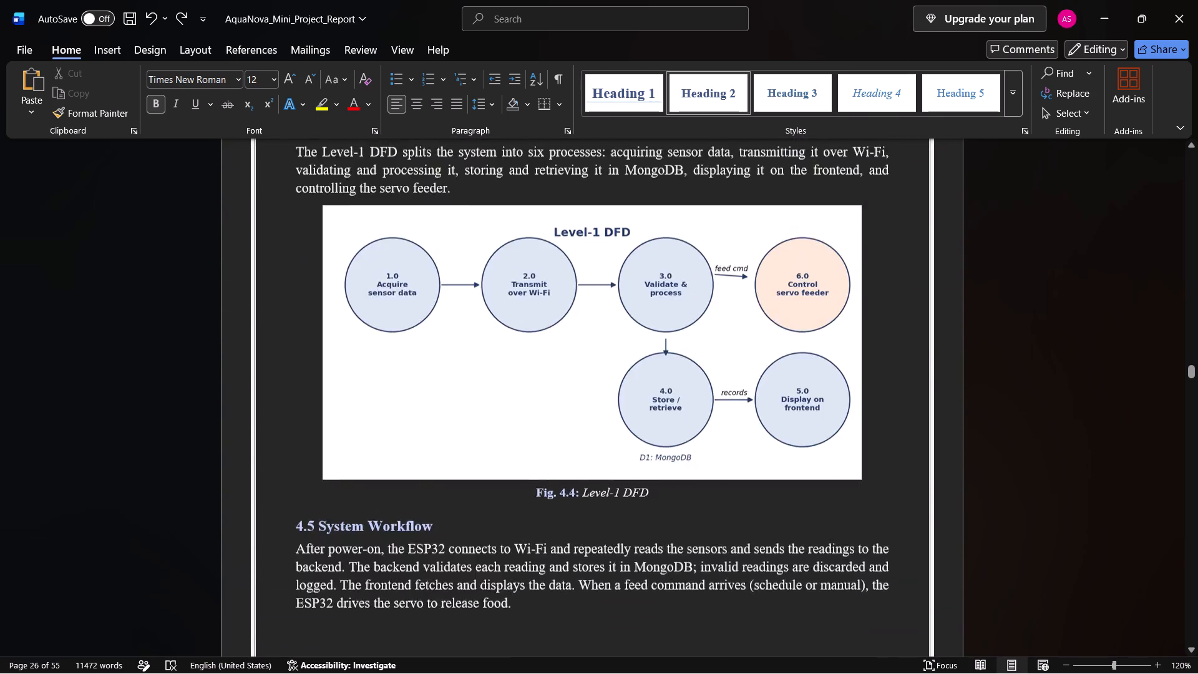
{"action": "scroll", "coordinate": [508, 444], "scroll_direction": "up", "scroll_amount": 16}
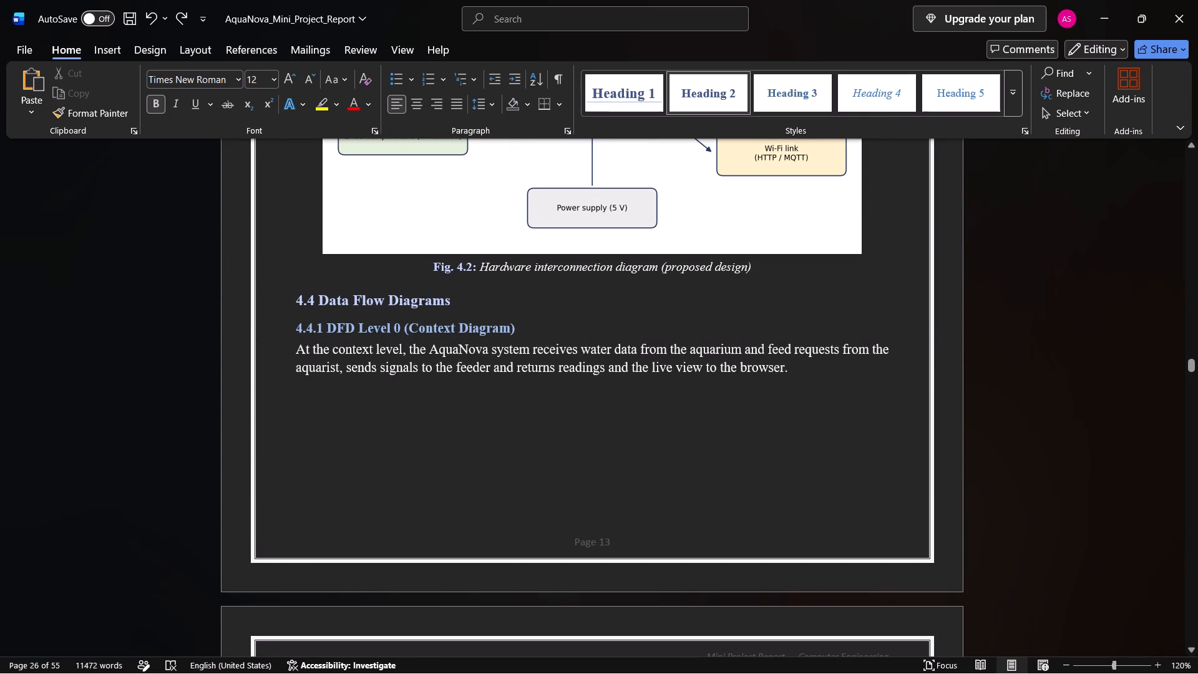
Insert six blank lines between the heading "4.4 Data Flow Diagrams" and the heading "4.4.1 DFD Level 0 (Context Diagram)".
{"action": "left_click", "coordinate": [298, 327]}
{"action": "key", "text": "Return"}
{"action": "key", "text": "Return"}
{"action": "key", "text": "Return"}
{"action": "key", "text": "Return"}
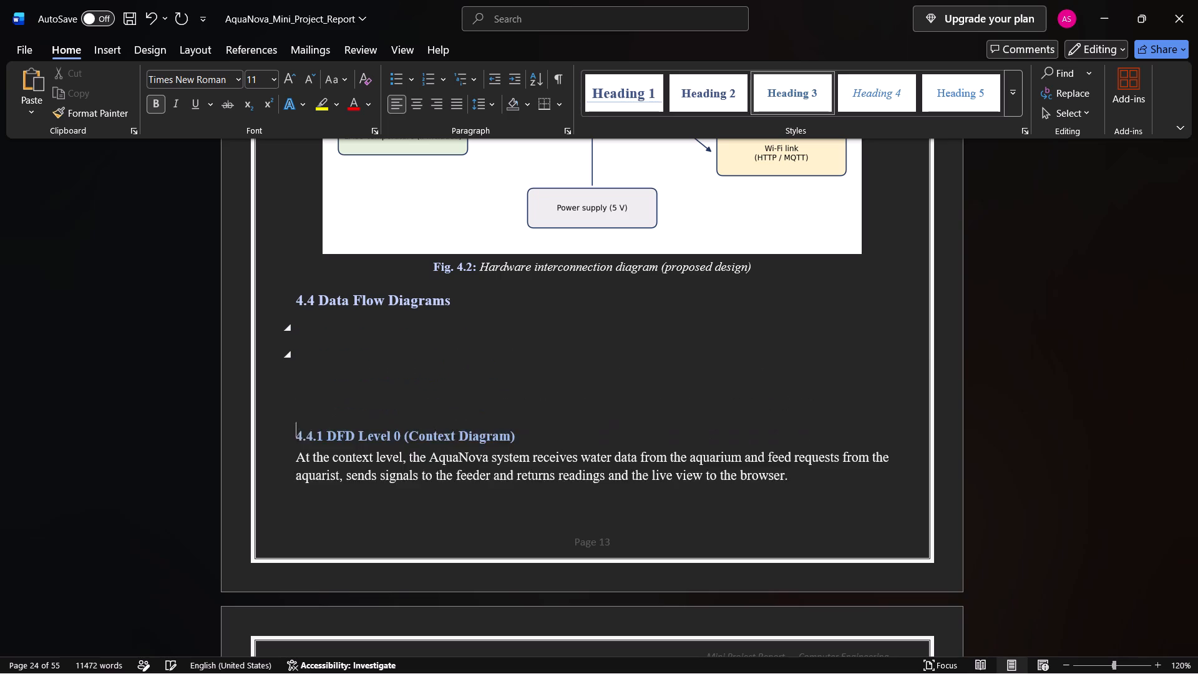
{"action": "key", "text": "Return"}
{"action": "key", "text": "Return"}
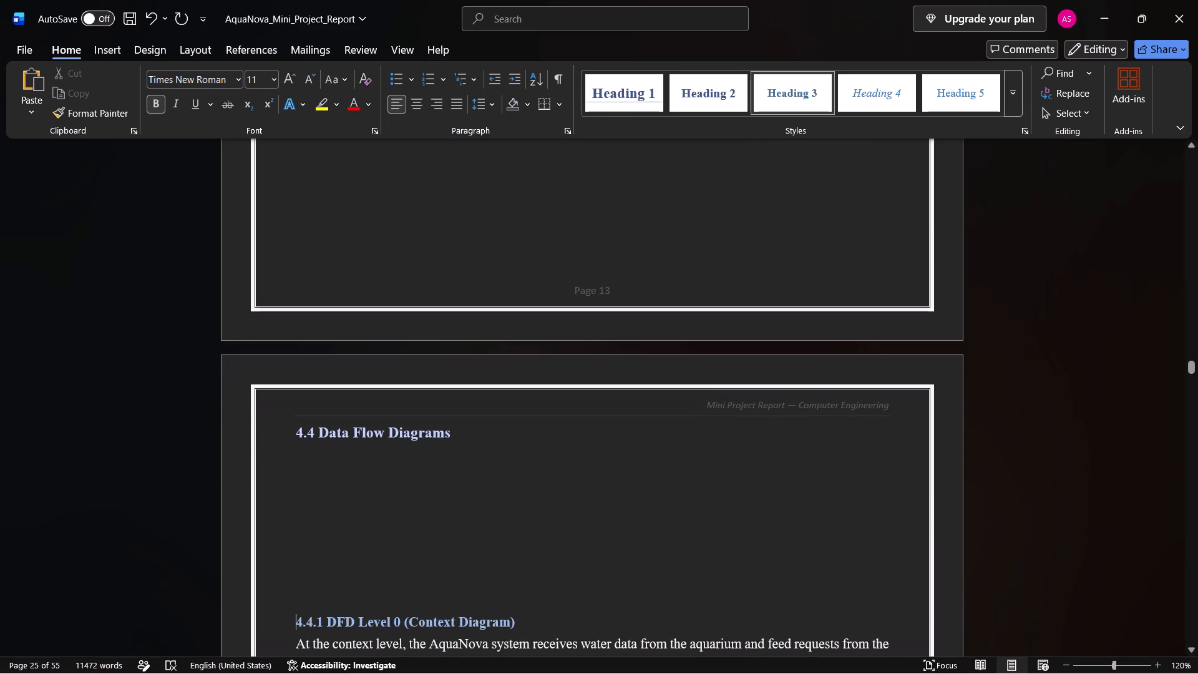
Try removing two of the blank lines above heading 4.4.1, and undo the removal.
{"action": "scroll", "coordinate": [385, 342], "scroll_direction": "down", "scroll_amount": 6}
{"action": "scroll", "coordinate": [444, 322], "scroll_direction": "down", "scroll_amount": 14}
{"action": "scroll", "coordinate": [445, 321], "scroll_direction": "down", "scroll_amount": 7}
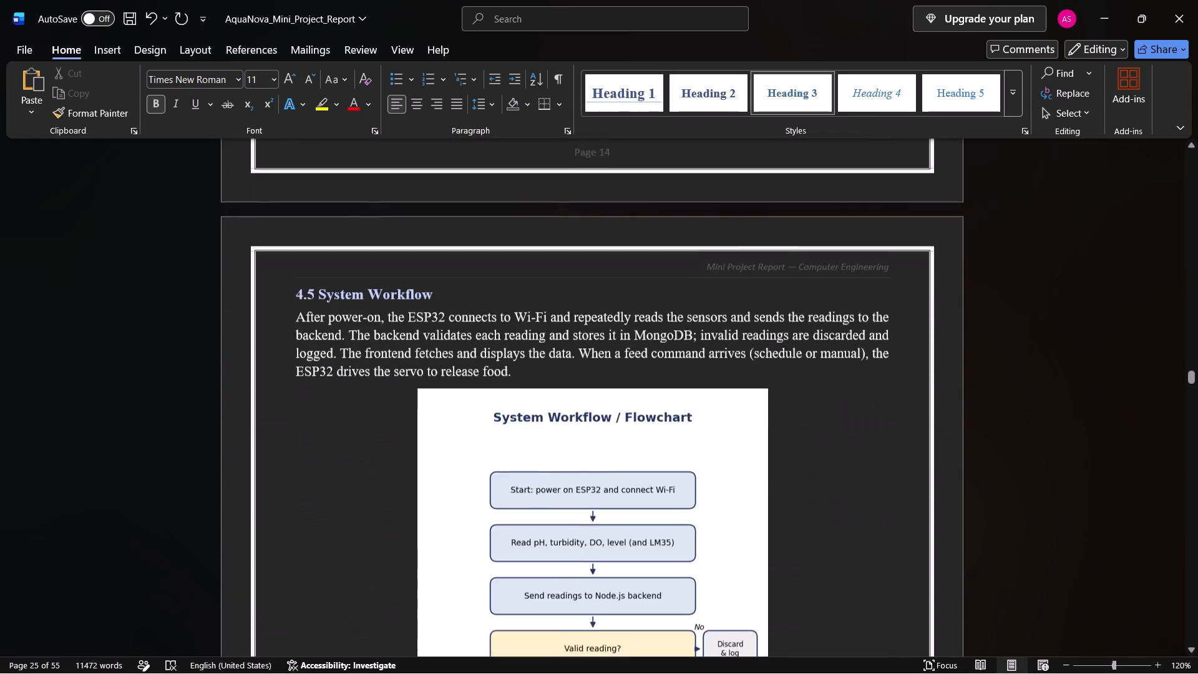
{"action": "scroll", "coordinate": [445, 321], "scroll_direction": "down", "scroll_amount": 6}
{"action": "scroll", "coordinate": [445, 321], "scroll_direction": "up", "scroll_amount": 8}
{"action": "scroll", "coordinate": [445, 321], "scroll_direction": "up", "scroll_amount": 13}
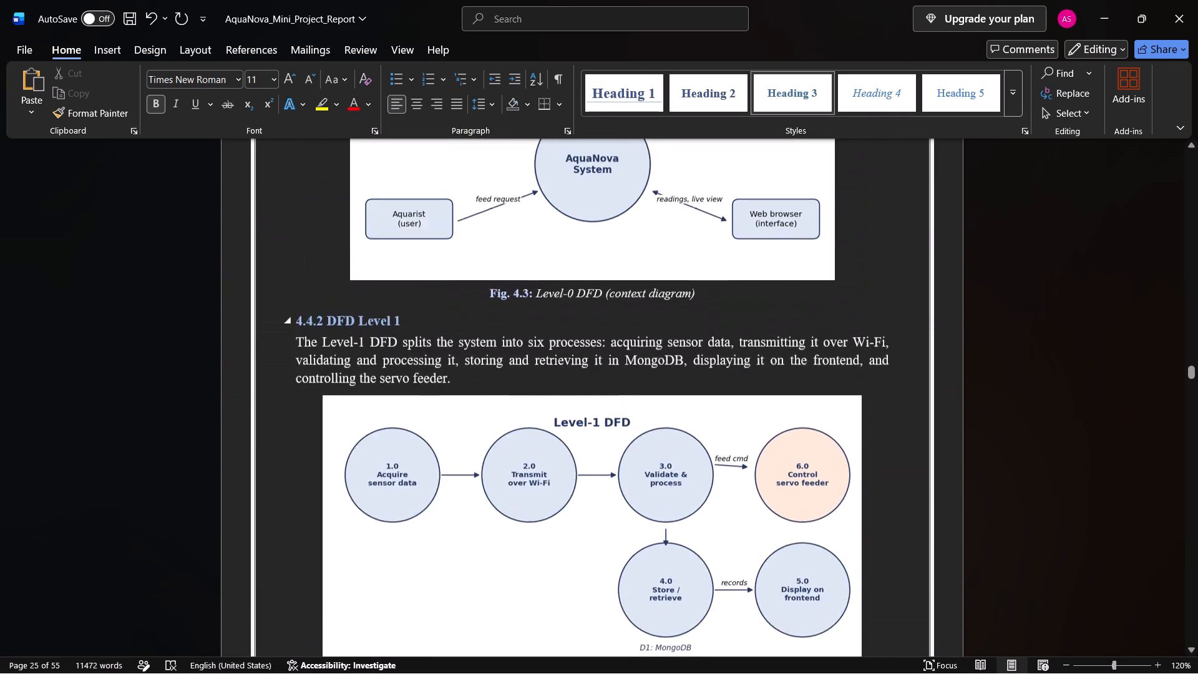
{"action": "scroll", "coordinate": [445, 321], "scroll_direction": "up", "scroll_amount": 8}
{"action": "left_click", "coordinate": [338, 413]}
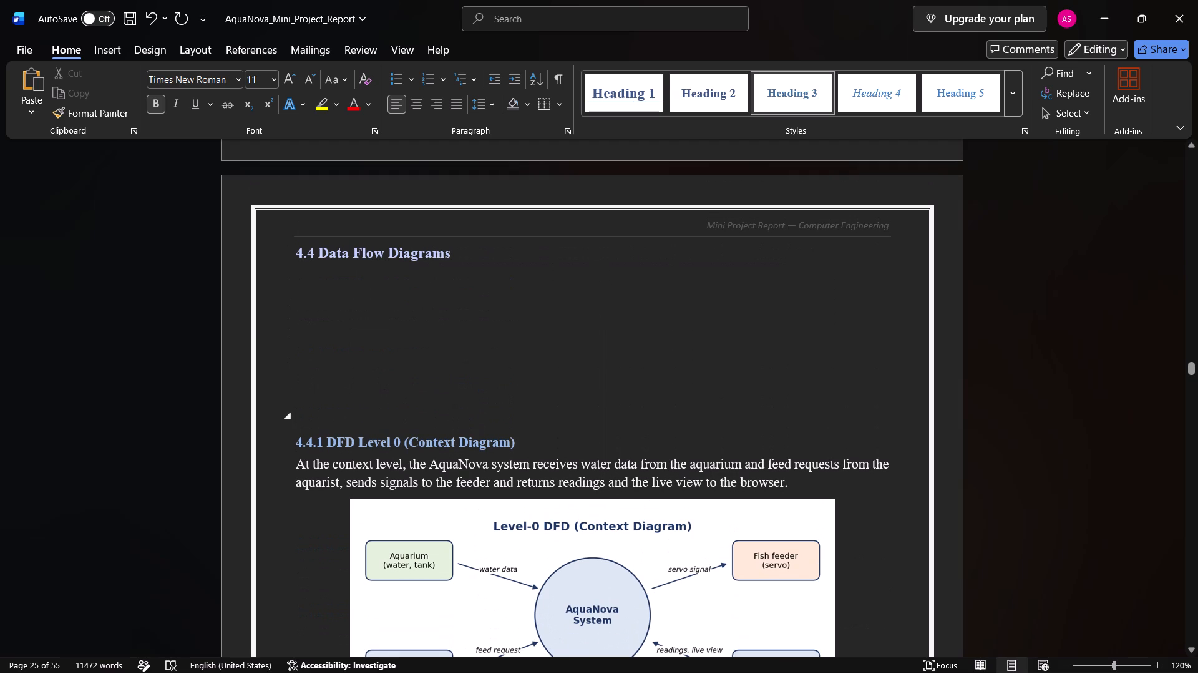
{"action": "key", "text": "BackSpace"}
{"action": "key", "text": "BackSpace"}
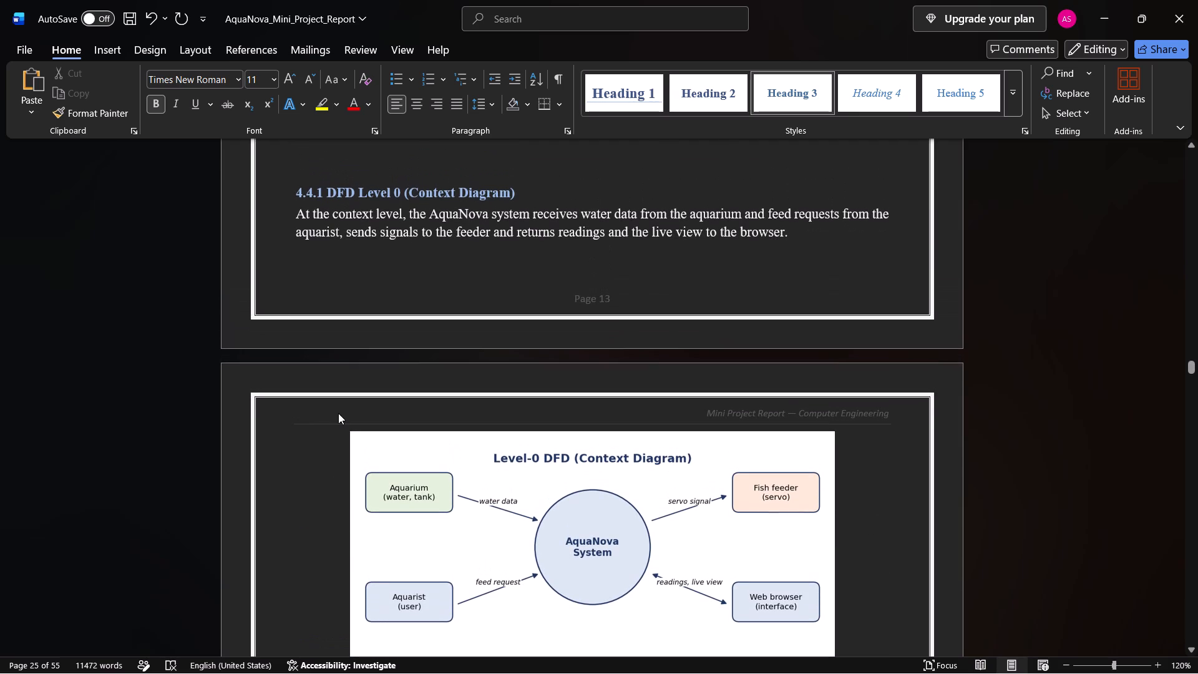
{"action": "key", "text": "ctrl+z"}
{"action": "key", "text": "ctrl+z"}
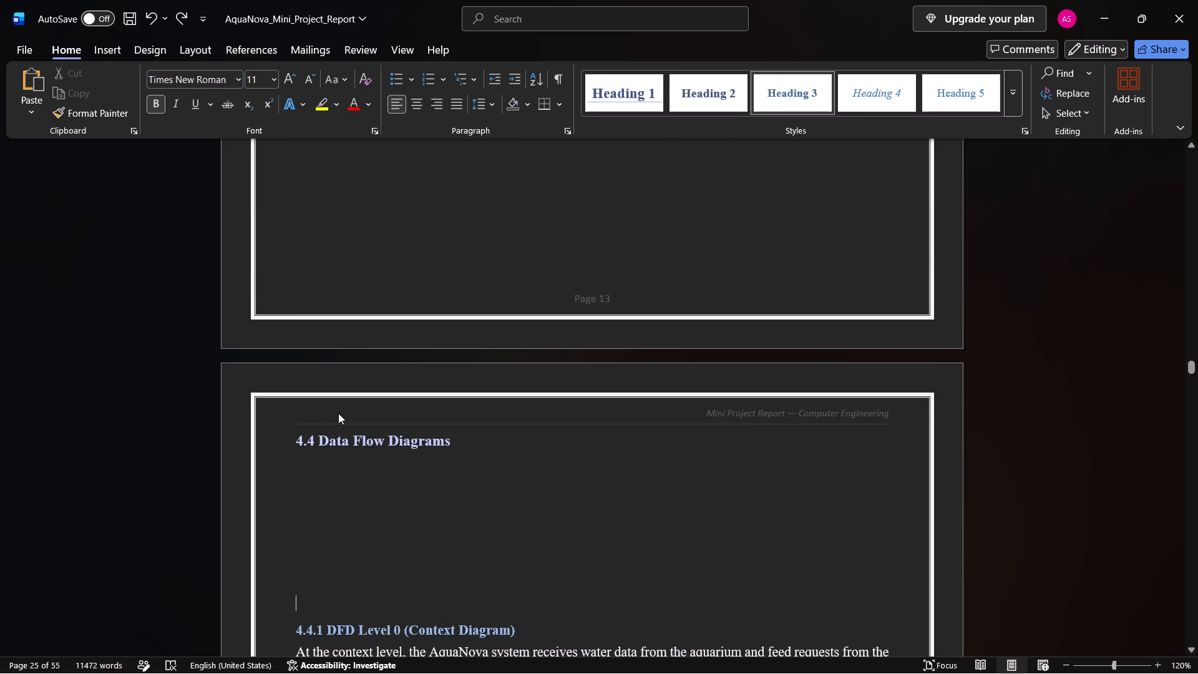
Delete the heading "4.4 Data Flow Diagrams".
{"action": "left_click_drag", "start_coordinate": [472, 441], "coordinate": [239, 446]}
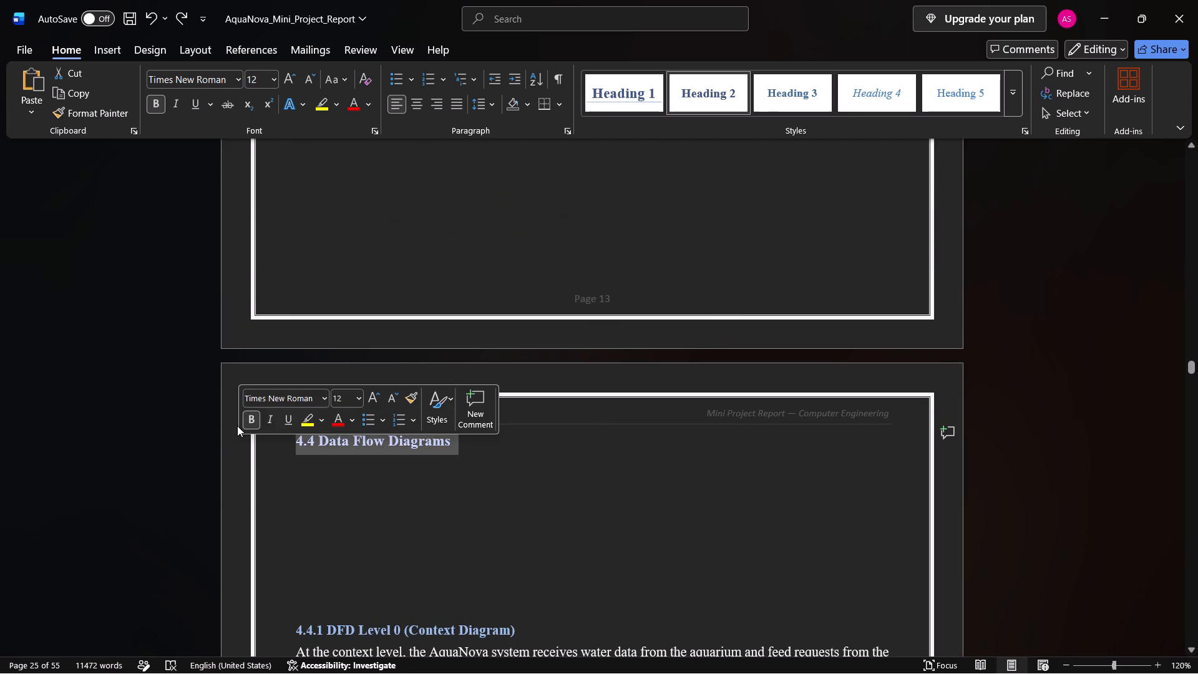
{"action": "key", "text": "BackSpace"}
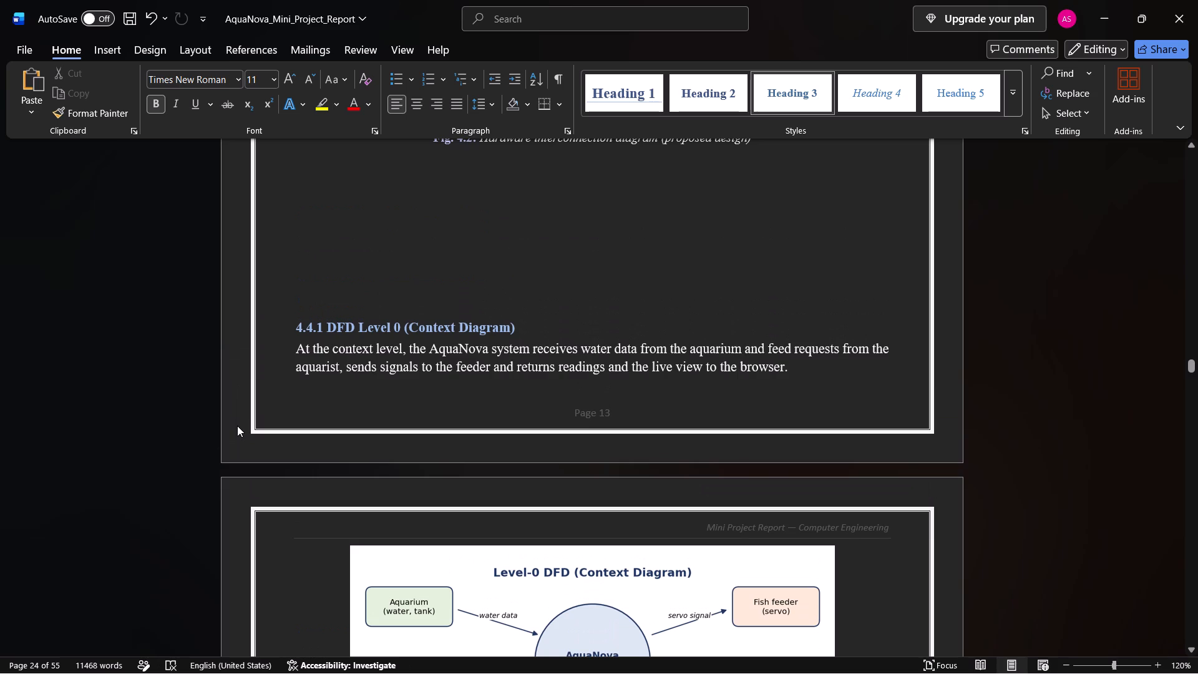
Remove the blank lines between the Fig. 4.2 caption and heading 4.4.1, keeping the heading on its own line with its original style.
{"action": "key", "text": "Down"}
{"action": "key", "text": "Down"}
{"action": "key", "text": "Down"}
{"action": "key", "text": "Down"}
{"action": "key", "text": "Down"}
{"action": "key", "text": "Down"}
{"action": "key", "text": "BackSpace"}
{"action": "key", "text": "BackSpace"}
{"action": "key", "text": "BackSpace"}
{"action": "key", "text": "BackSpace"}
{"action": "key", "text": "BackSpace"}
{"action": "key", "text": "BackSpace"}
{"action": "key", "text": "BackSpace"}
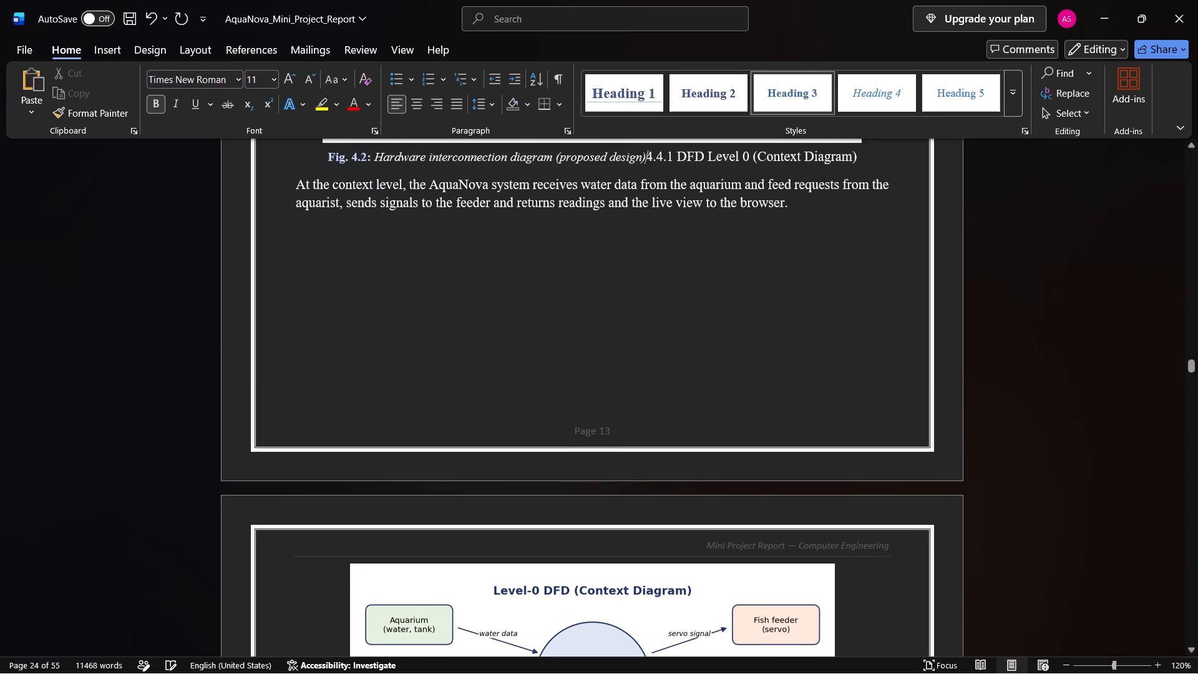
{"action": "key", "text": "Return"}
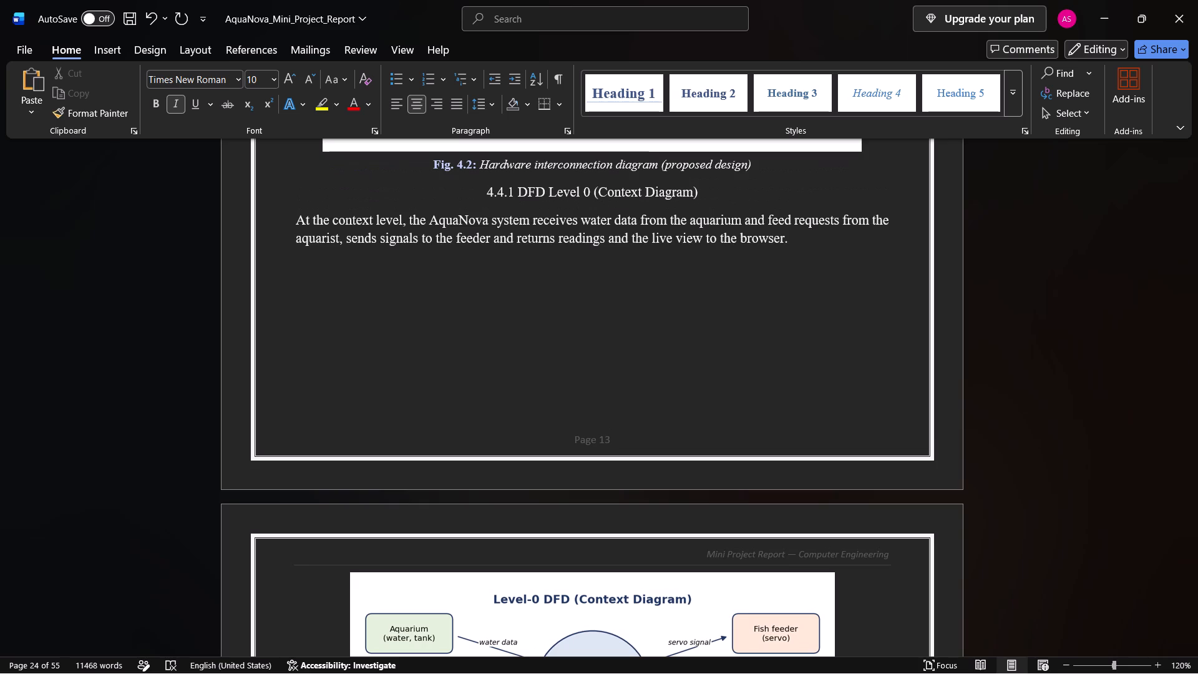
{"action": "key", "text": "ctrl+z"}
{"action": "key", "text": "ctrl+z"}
Insert seven blank lines between the Fig. 4.2 caption and heading 4.4.1 to move the heading and its paragraph onto the next page.
{"action": "key", "text": "Return"}
{"action": "key", "text": "Return"}
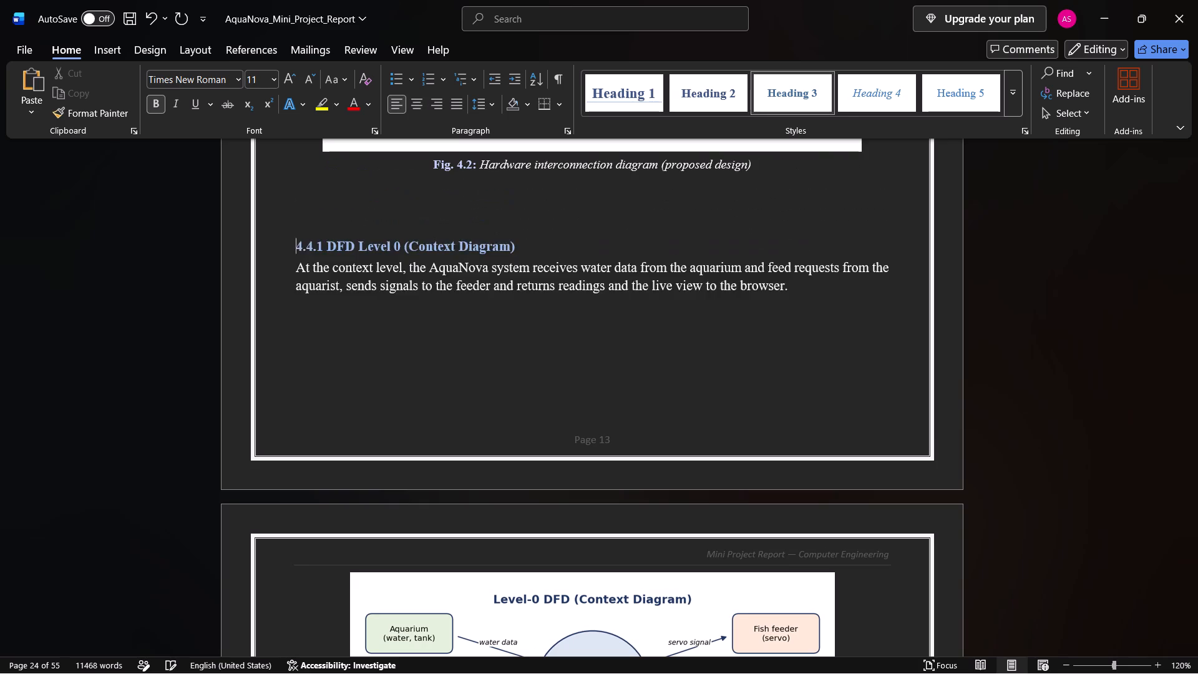
{"action": "key", "text": "Return"}
{"action": "key", "text": "Return"}
{"action": "key", "text": "Return"}
{"action": "key", "text": "Return"}
{"action": "key", "text": "Return"}
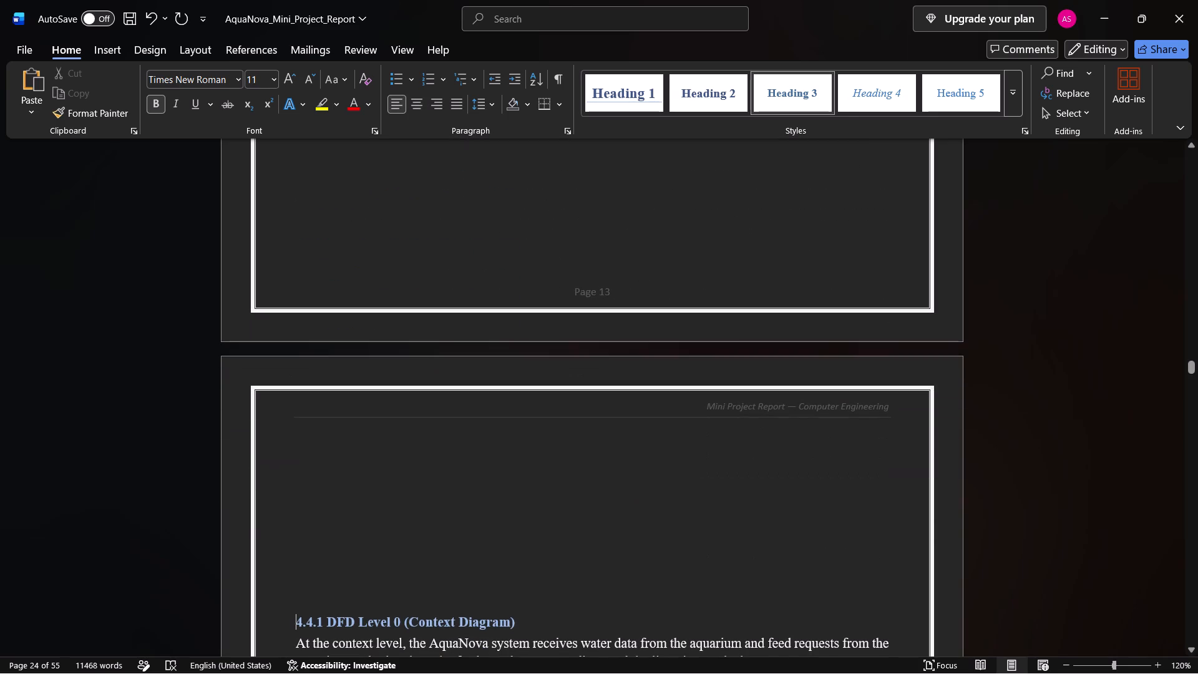
Try removing one blank line above heading 4.4.1, and undo it together with the preceding blank-line insertions there.
{"action": "left_click", "coordinate": [390, 550]}
{"action": "key", "text": "BackSpace"}
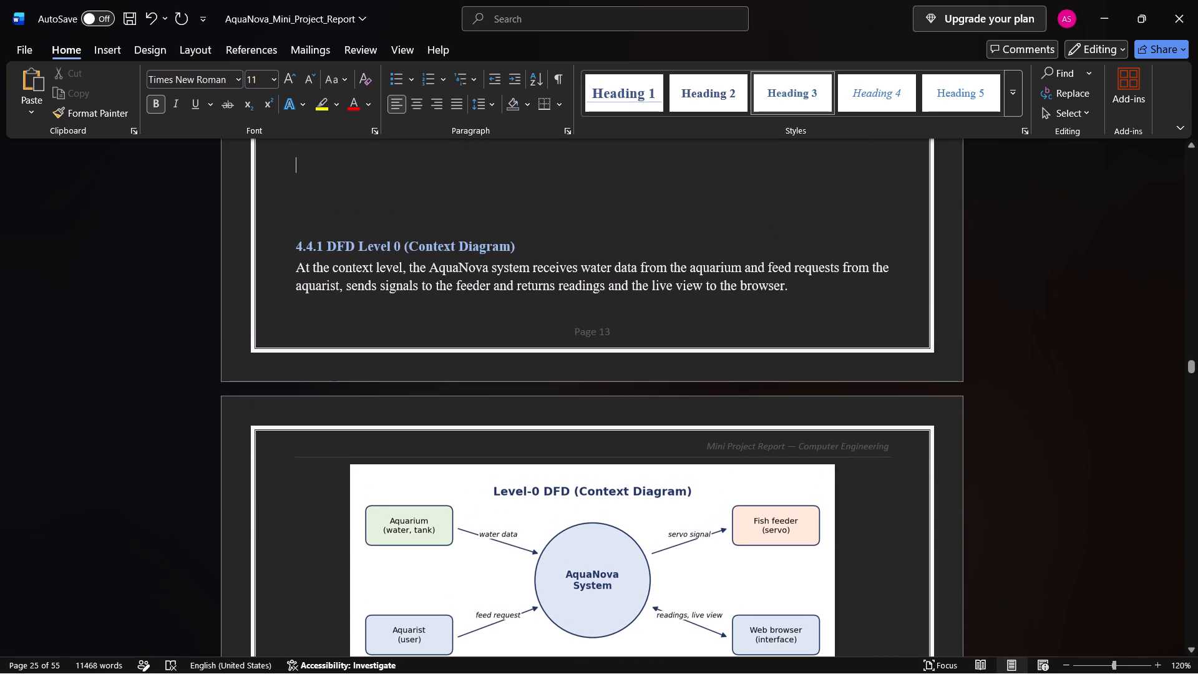
{"action": "key", "text": "ctrl+z"}
{"action": "key", "text": "ctrl+z"}
{"action": "key", "text": "ctrl+z"}
{"action": "key", "text": "ctrl+z"}
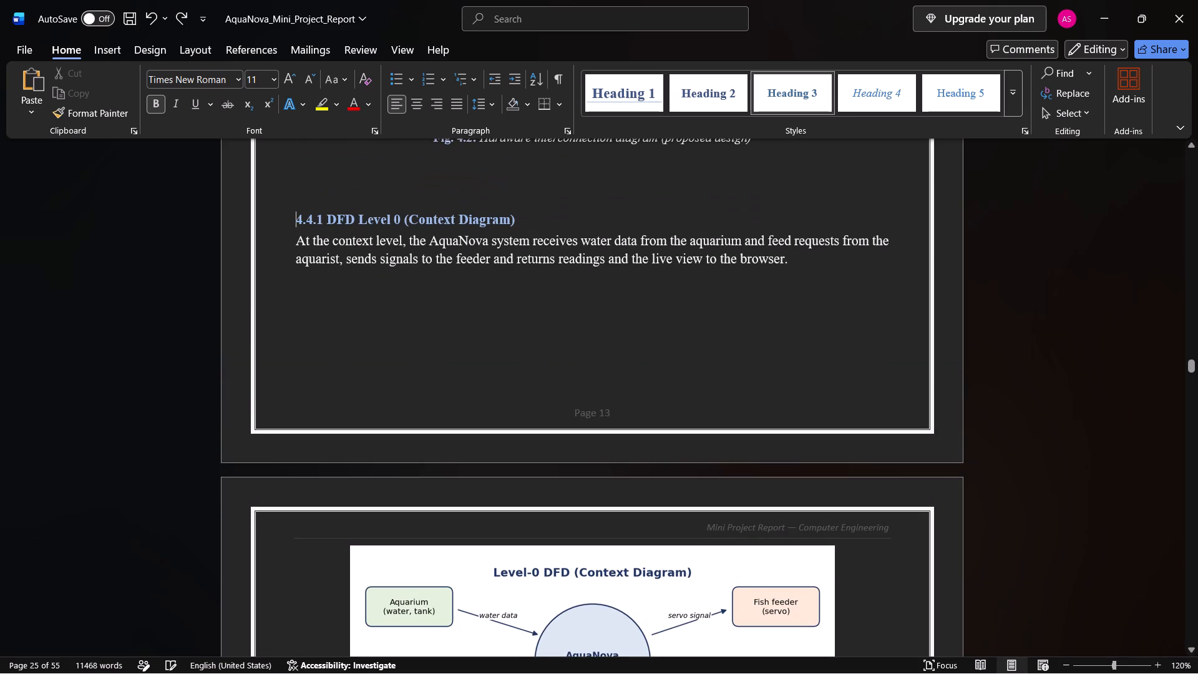
Review the page layout from the Fig. 4.2 caption through Table 4.3, checking where headings, paragraphs and figures split across pages.
{"action": "scroll", "coordinate": [500, 469], "scroll_direction": "down", "scroll_amount": 9}
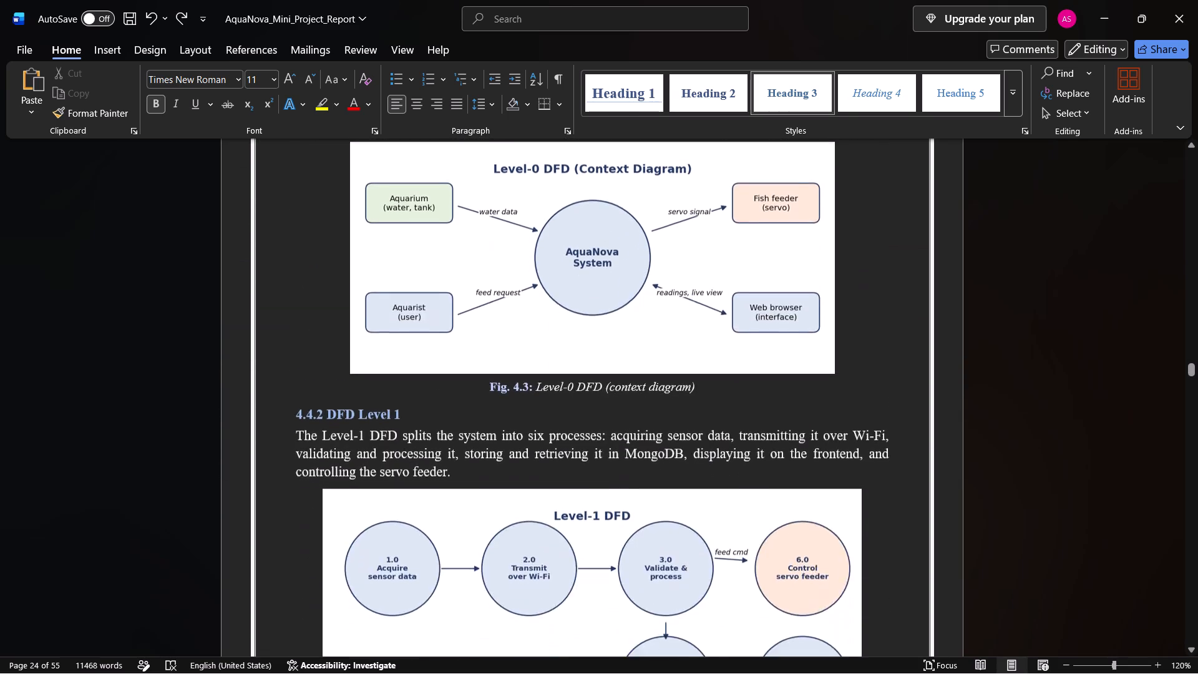
{"action": "scroll", "coordinate": [498, 469], "scroll_direction": "down", "scroll_amount": 7}
{"action": "scroll", "coordinate": [498, 469], "scroll_direction": "up", "scroll_amount": 20}
{"action": "scroll", "coordinate": [498, 469], "scroll_direction": "up", "scroll_amount": 1}
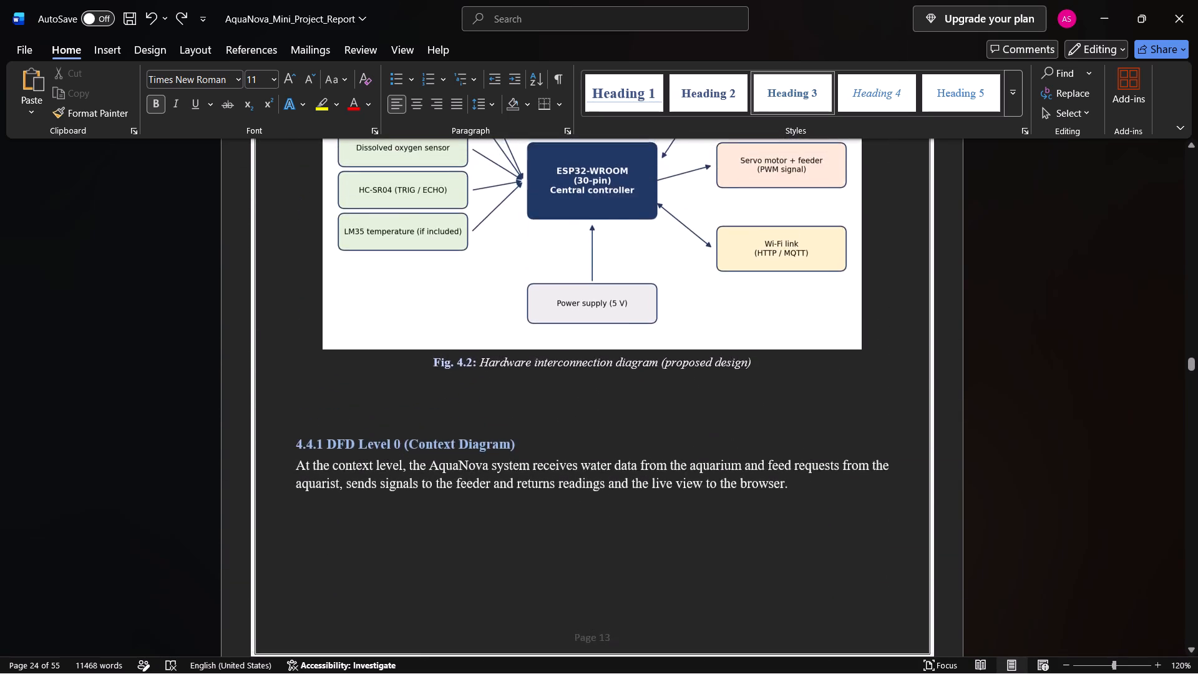
{"action": "scroll", "coordinate": [497, 465], "scroll_direction": "down", "scroll_amount": 20}
{"action": "scroll", "coordinate": [497, 465], "scroll_direction": "down", "scroll_amount": 11}
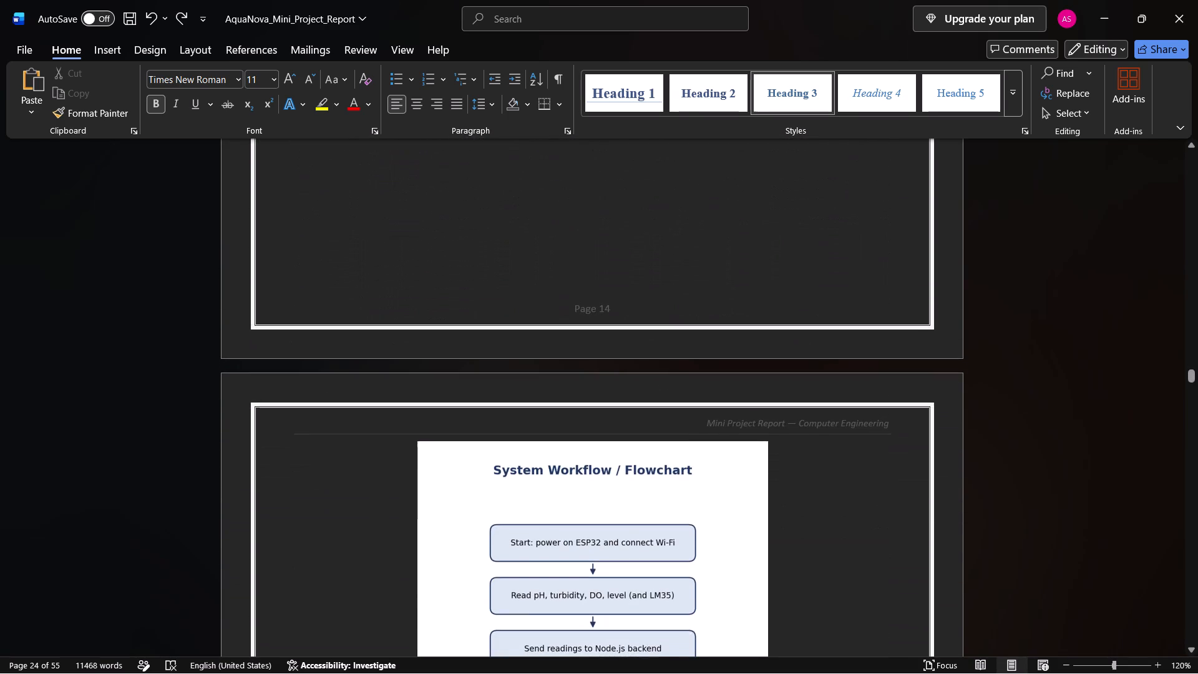
{"action": "scroll", "coordinate": [491, 486], "scroll_direction": "down", "scroll_amount": 19}
{"action": "scroll", "coordinate": [486, 484], "scroll_direction": "down", "scroll_amount": 7}
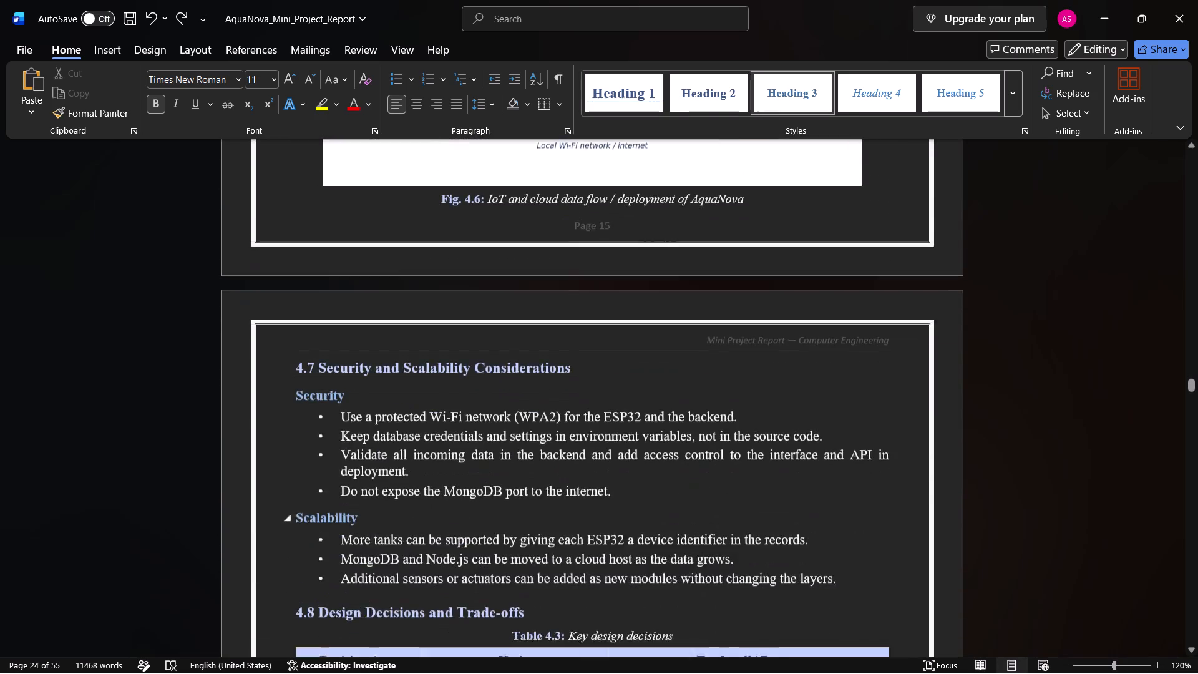
{"action": "scroll", "coordinate": [485, 484], "scroll_direction": "down", "scroll_amount": 13}
{"action": "scroll", "coordinate": [482, 484], "scroll_direction": "up", "scroll_amount": 6}
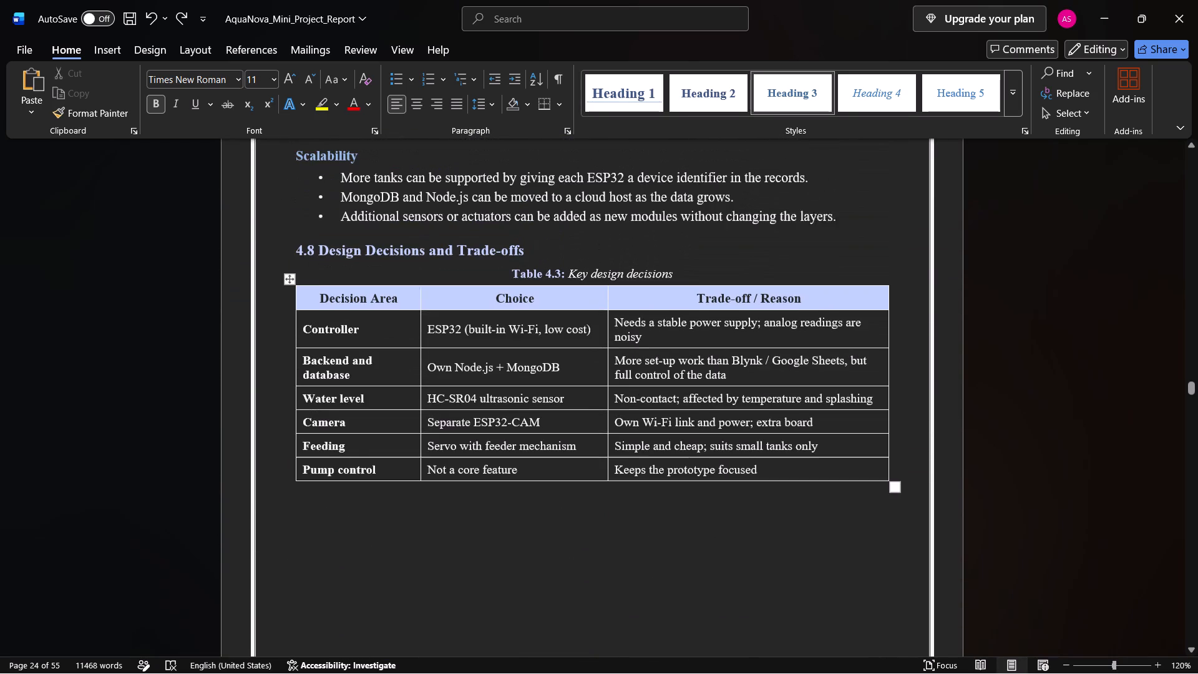
{"action": "scroll", "coordinate": [907, 469], "scroll_direction": "up", "scroll_amount": 19}
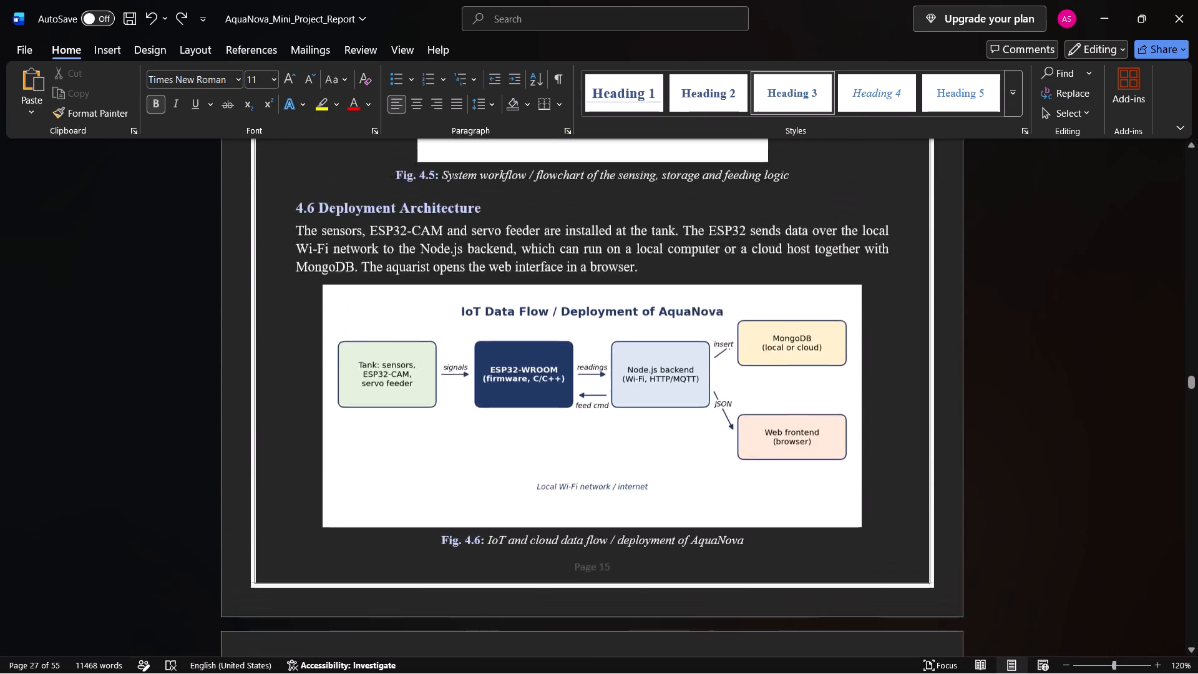
{"action": "scroll", "coordinate": [820, 438], "scroll_direction": "up", "scroll_amount": 13}
{"action": "scroll", "coordinate": [796, 424], "scroll_direction": "up", "scroll_amount": 10}
{"action": "scroll", "coordinate": [373, 524], "scroll_direction": "down", "scroll_amount": 20}
{"action": "scroll", "coordinate": [373, 524], "scroll_direction": "down", "scroll_amount": 13}
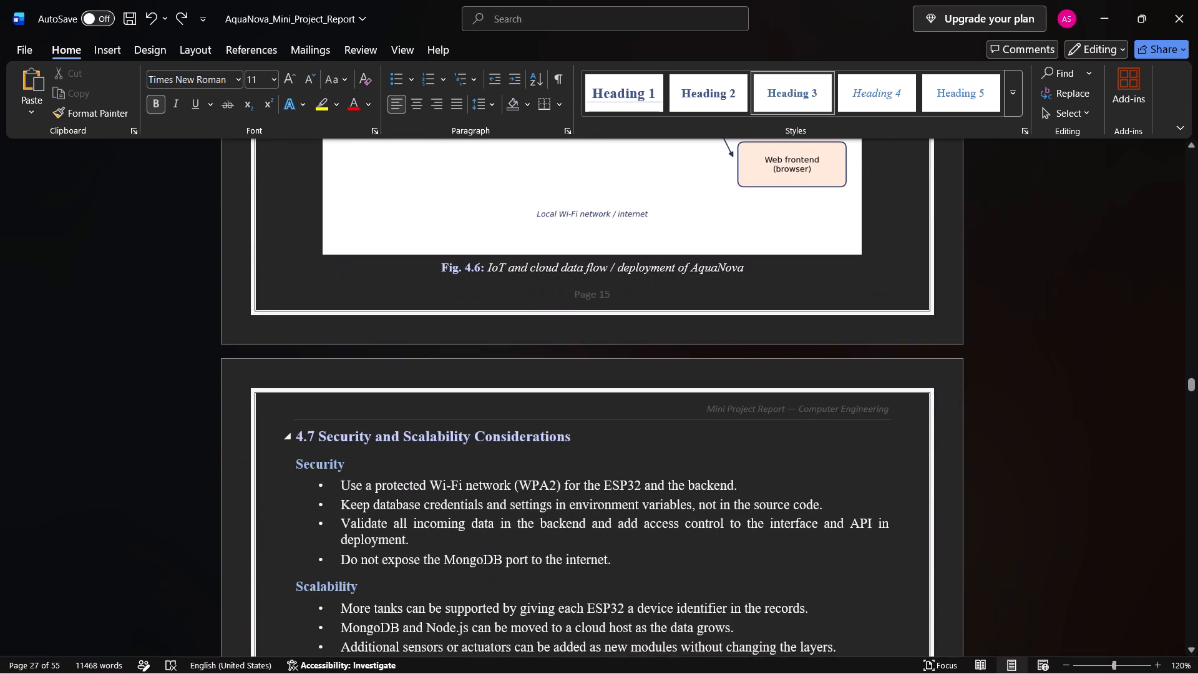
{"action": "scroll", "coordinate": [384, 429], "scroll_direction": "up", "scroll_amount": 5}
{"action": "scroll", "coordinate": [384, 428], "scroll_direction": "down", "scroll_amount": 17}
{"action": "scroll", "coordinate": [375, 440], "scroll_direction": "up", "scroll_amount": 4}
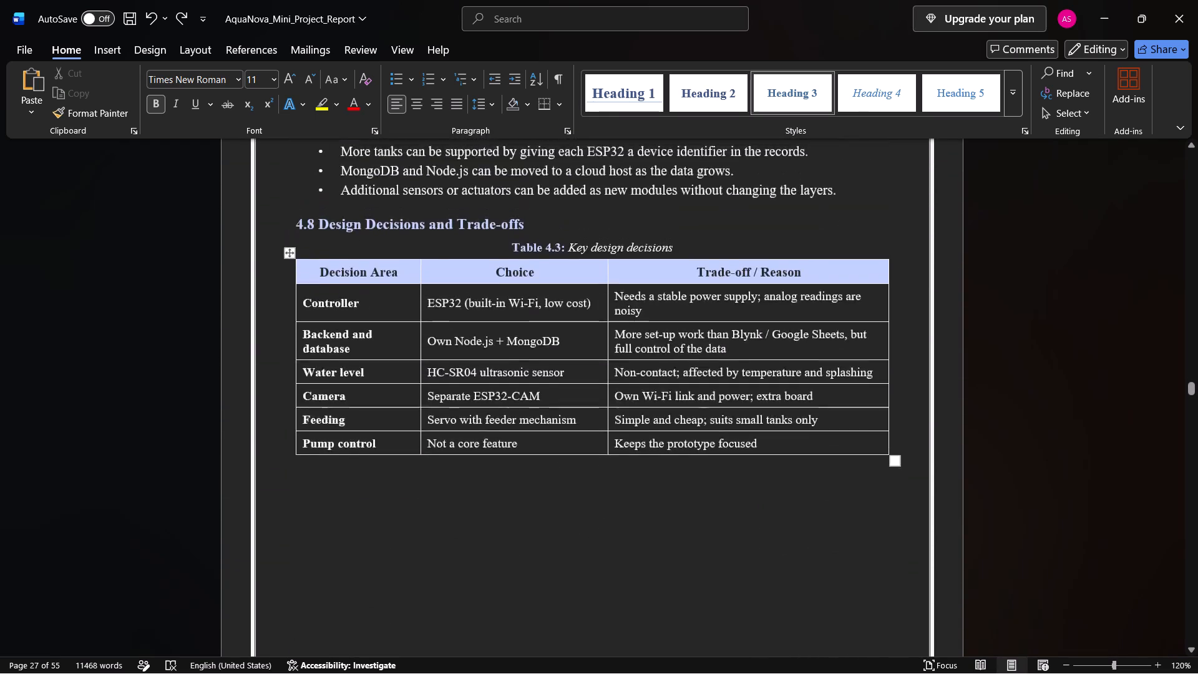
{"action": "scroll", "coordinate": [375, 440], "scroll_direction": "up", "scroll_amount": 20}
{"action": "scroll", "coordinate": [375, 440], "scroll_direction": "up", "scroll_amount": 12}
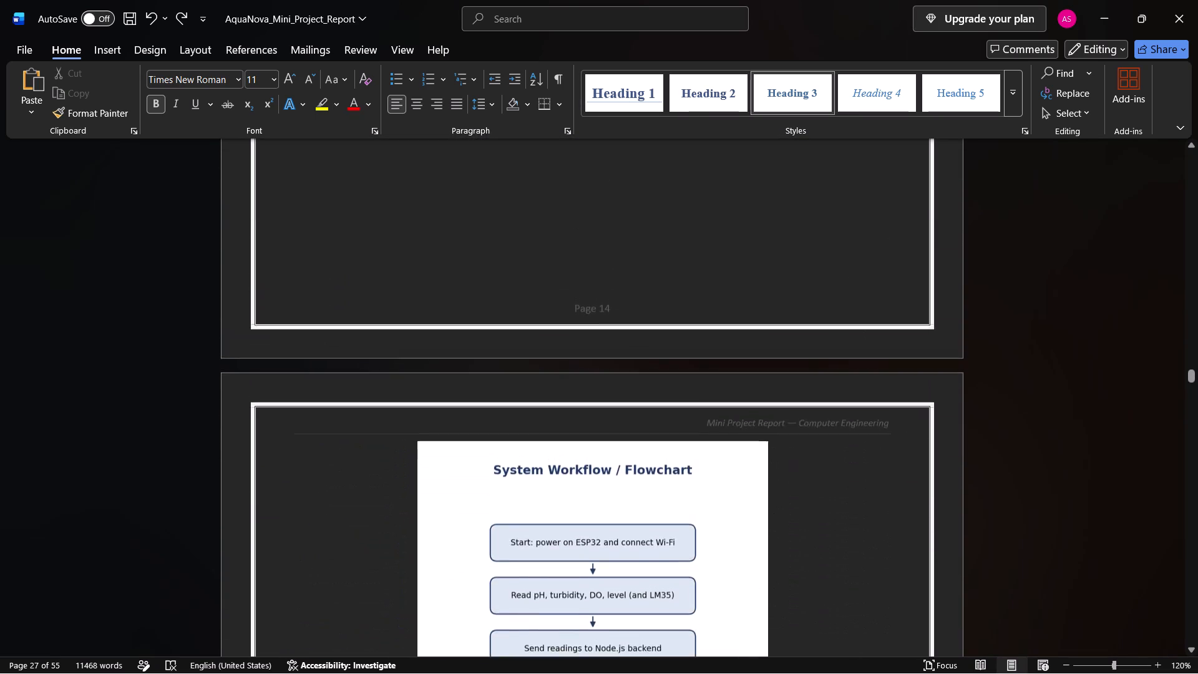
{"action": "scroll", "coordinate": [477, 366], "scroll_direction": "up", "scroll_amount": 12}
{"action": "scroll", "coordinate": [477, 366], "scroll_direction": "down", "scroll_amount": 10}
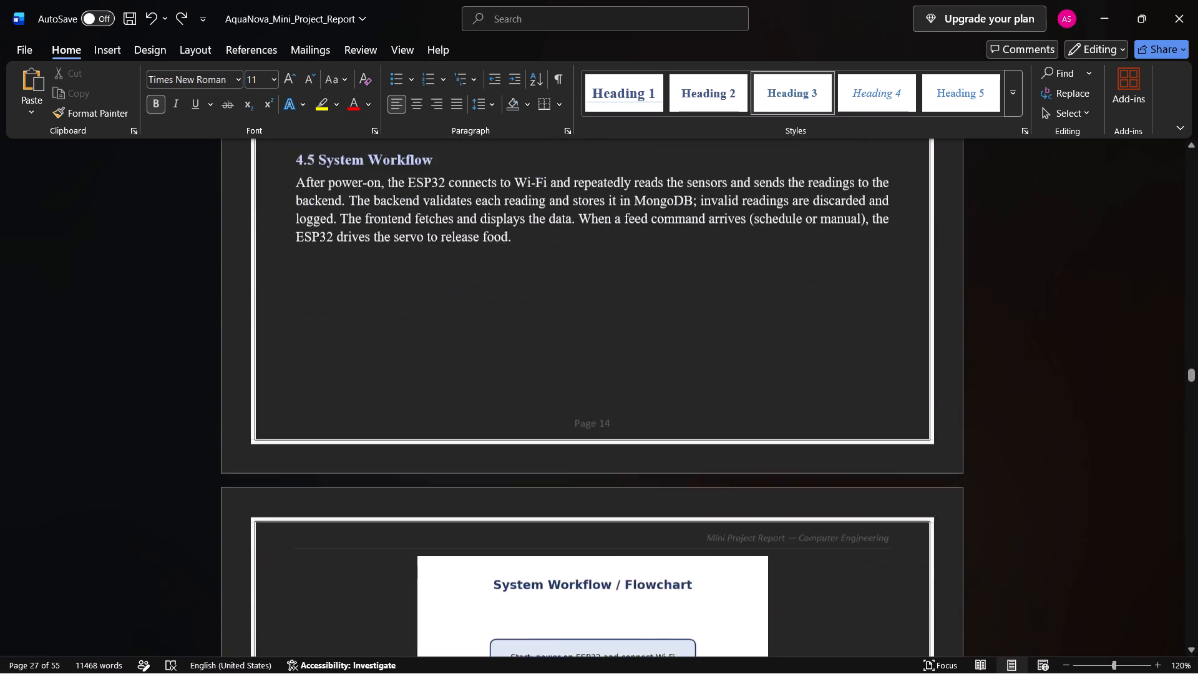
{"action": "scroll", "coordinate": [477, 366], "scroll_direction": "up", "scroll_amount": 18}
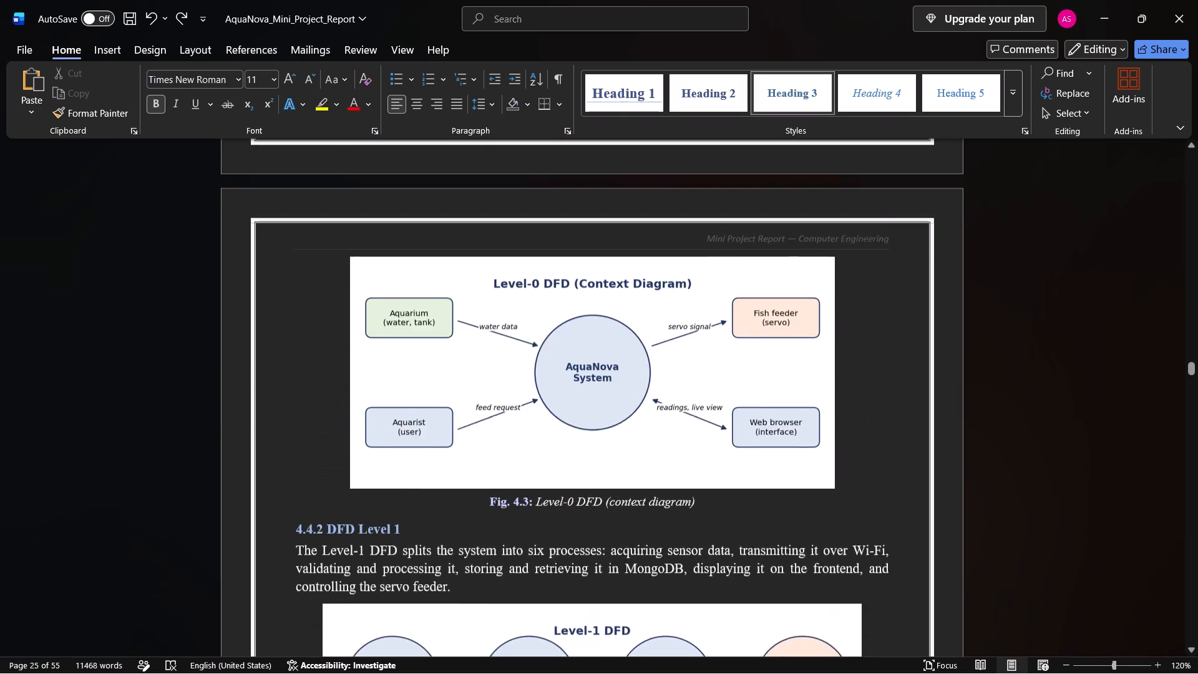
{"action": "scroll", "coordinate": [477, 366], "scroll_direction": "up", "scroll_amount": 10}
{"action": "scroll", "coordinate": [404, 394], "scroll_direction": "down", "scroll_amount": 12}
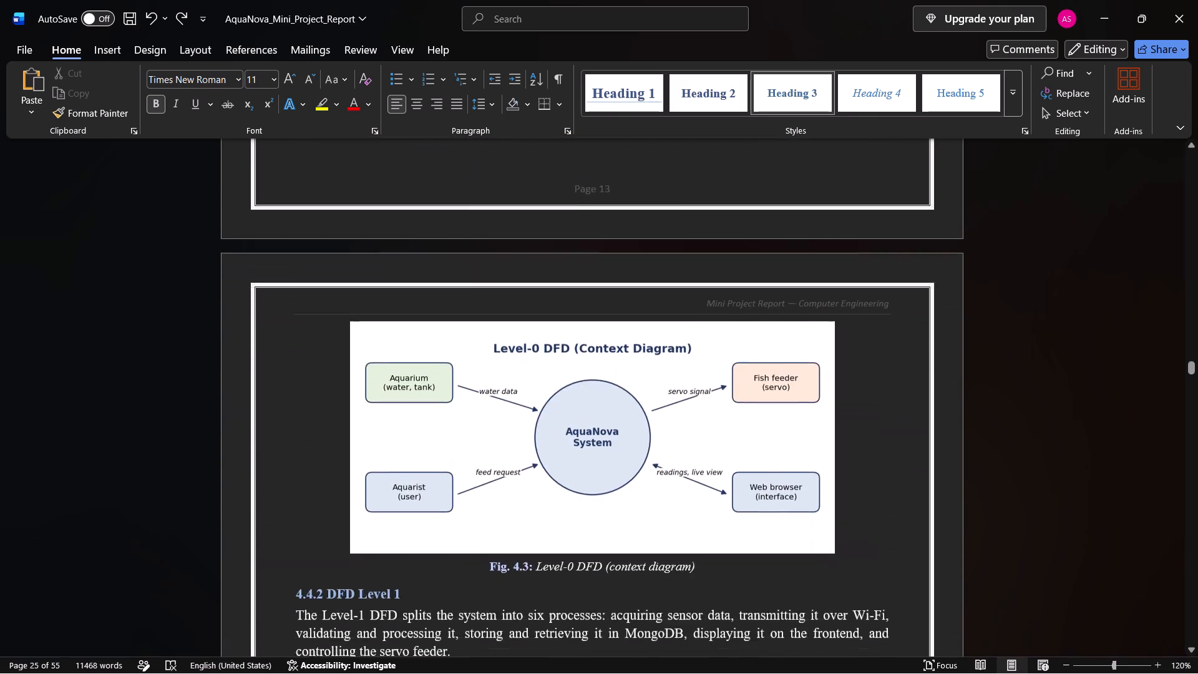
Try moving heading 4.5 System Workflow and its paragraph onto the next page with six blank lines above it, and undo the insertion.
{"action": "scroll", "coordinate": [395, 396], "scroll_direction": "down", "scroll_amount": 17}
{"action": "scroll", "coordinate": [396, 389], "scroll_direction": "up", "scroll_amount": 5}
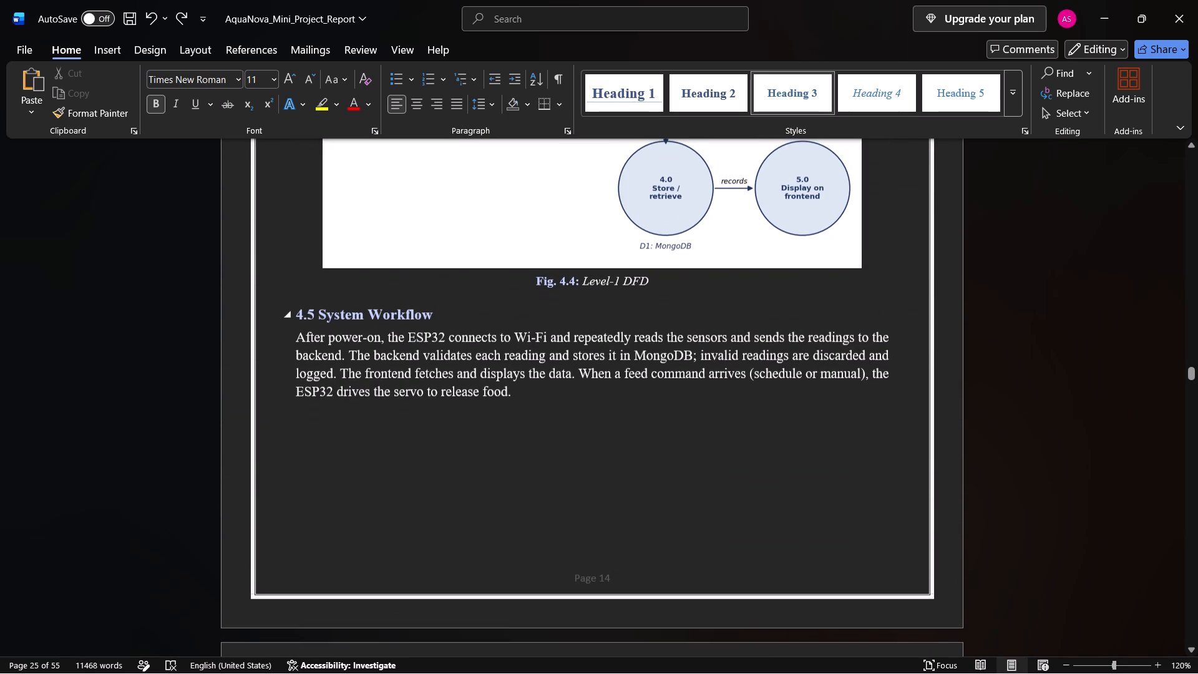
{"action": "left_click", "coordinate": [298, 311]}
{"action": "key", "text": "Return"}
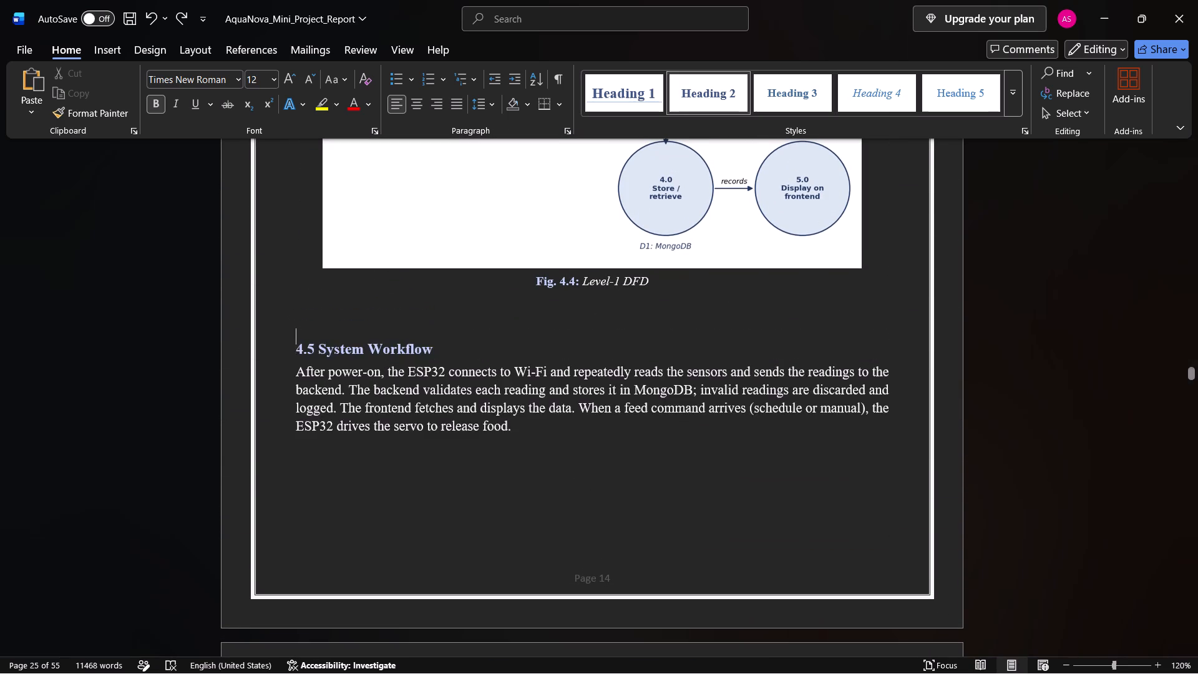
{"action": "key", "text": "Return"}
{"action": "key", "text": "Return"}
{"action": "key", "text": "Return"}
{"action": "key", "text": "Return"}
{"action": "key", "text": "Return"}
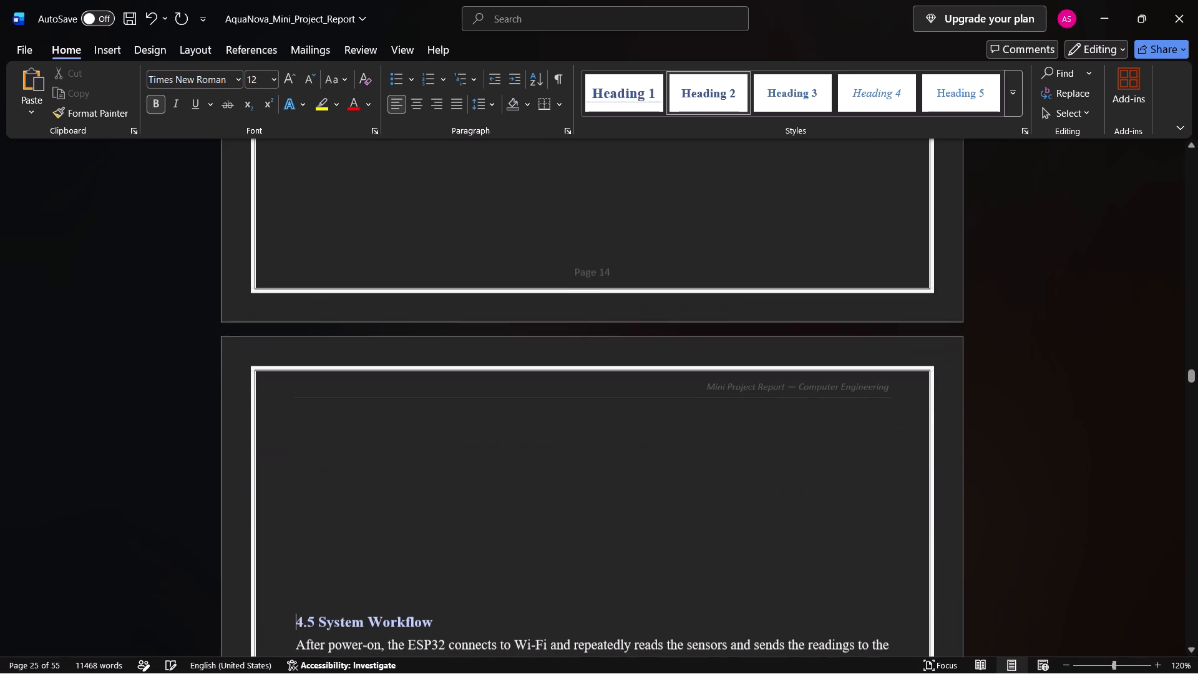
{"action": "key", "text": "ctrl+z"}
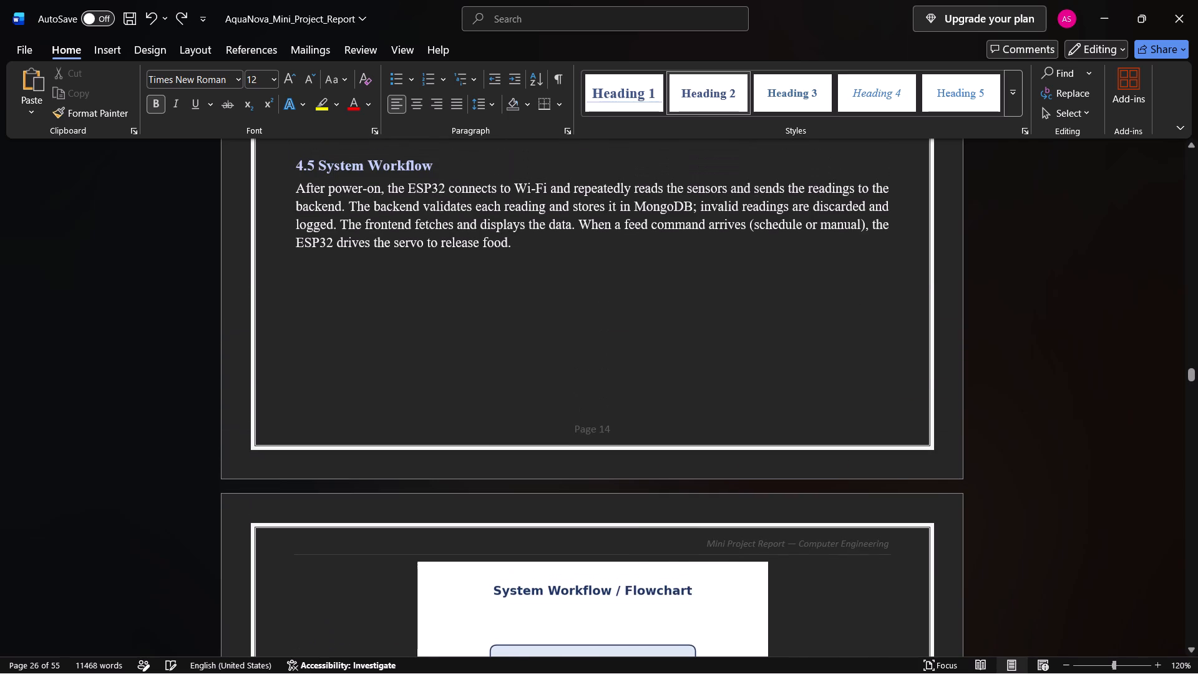
Undo one more of the earlier blank-line edits above heading 4.4.1 DFD Level 0 (Context Diagram).
{"action": "key", "text": "ctrl+z"}
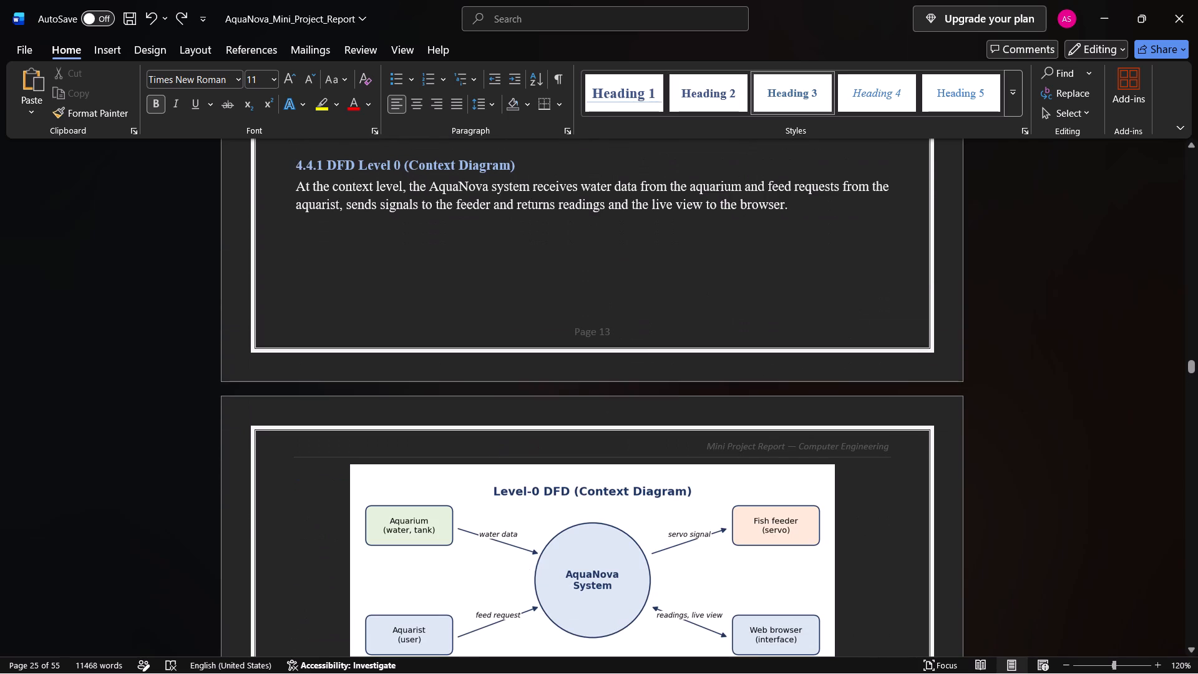
{"action": "scroll", "coordinate": [353, 295], "scroll_direction": "up", "scroll_amount": 6}
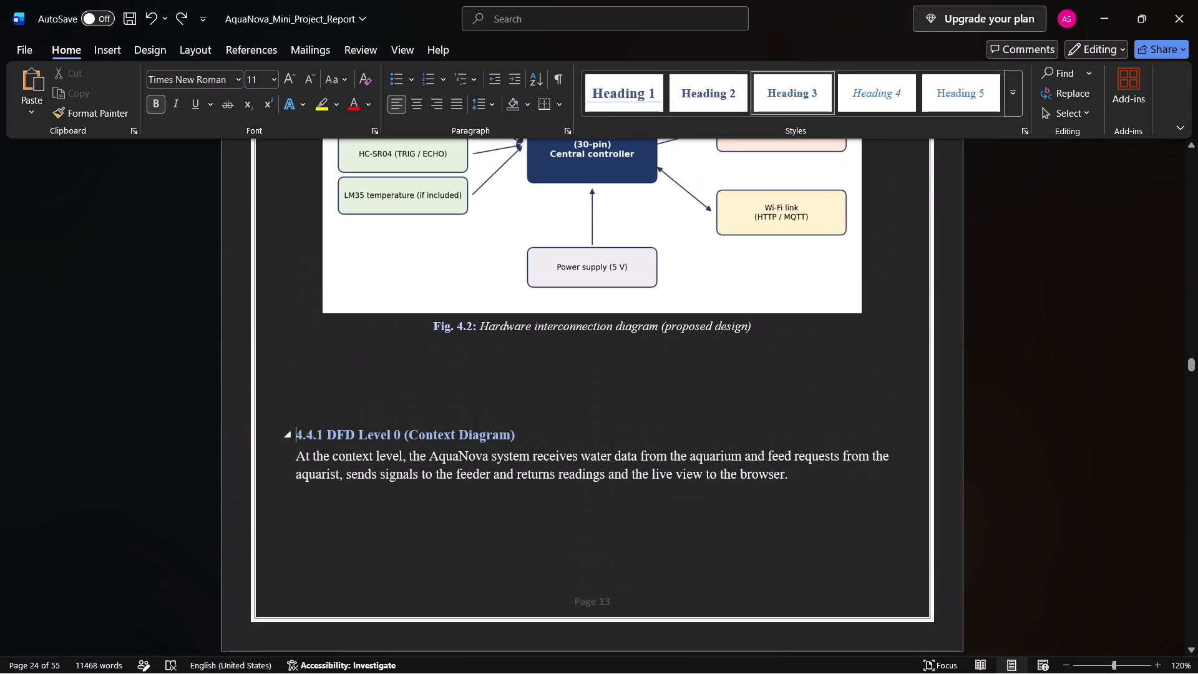
Examine the rest of Chapter 4 and Chapter 5's diagram sections for figures separated from their headings and text.
{"action": "scroll", "coordinate": [531, 459], "scroll_direction": "down", "scroll_amount": 20}
{"action": "scroll", "coordinate": [531, 459], "scroll_direction": "down", "scroll_amount": 7}
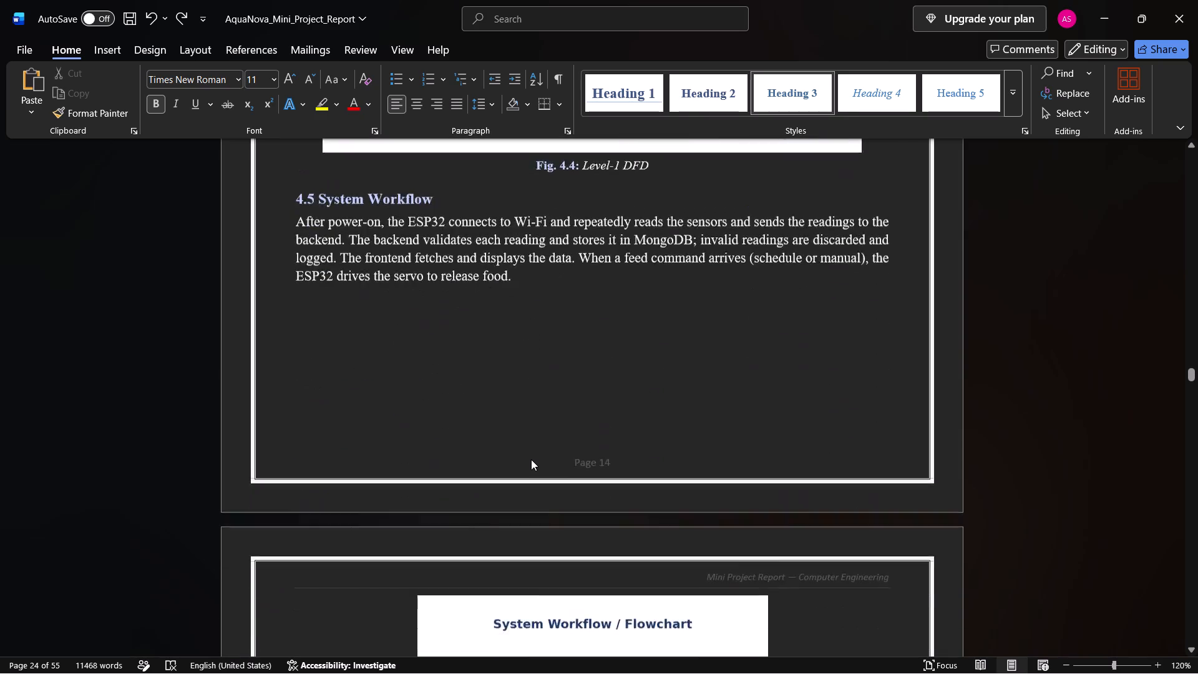
{"action": "scroll", "coordinate": [531, 459], "scroll_direction": "down", "scroll_amount": 15}
{"action": "scroll", "coordinate": [531, 459], "scroll_direction": "down", "scroll_amount": 15}
{"action": "scroll", "coordinate": [531, 459], "scroll_direction": "down", "scroll_amount": 14}
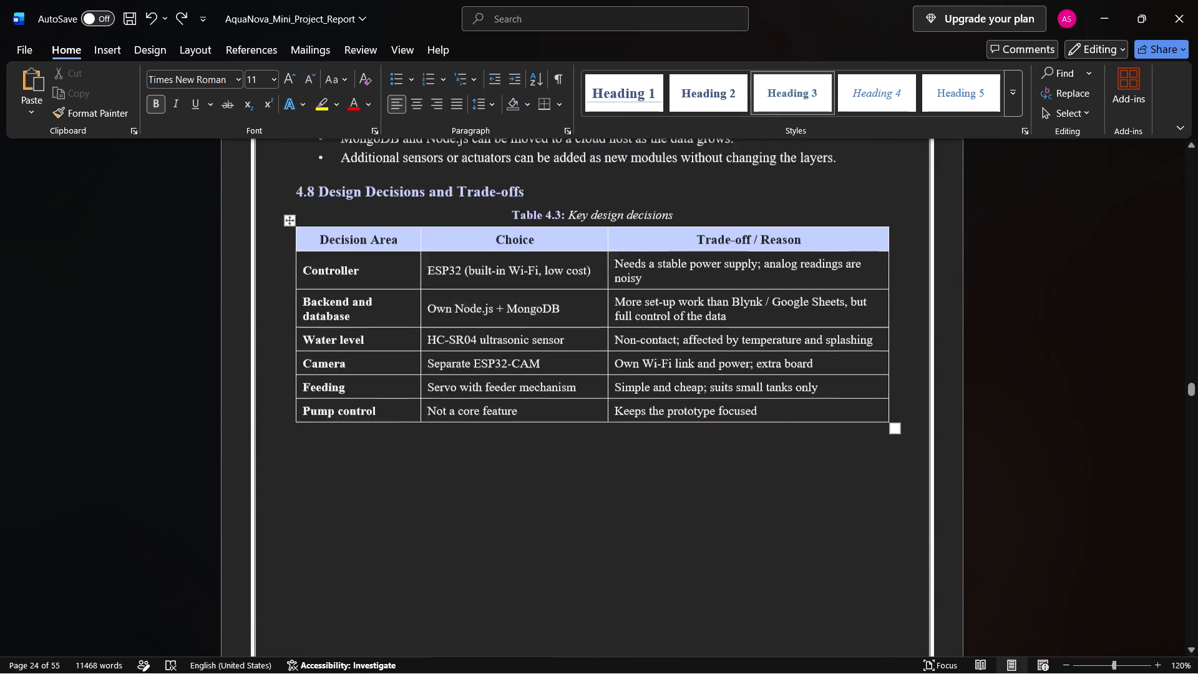
{"action": "scroll", "coordinate": [531, 459], "scroll_direction": "down", "scroll_amount": 15}
{"action": "scroll", "coordinate": [531, 459], "scroll_direction": "down", "scroll_amount": 14}
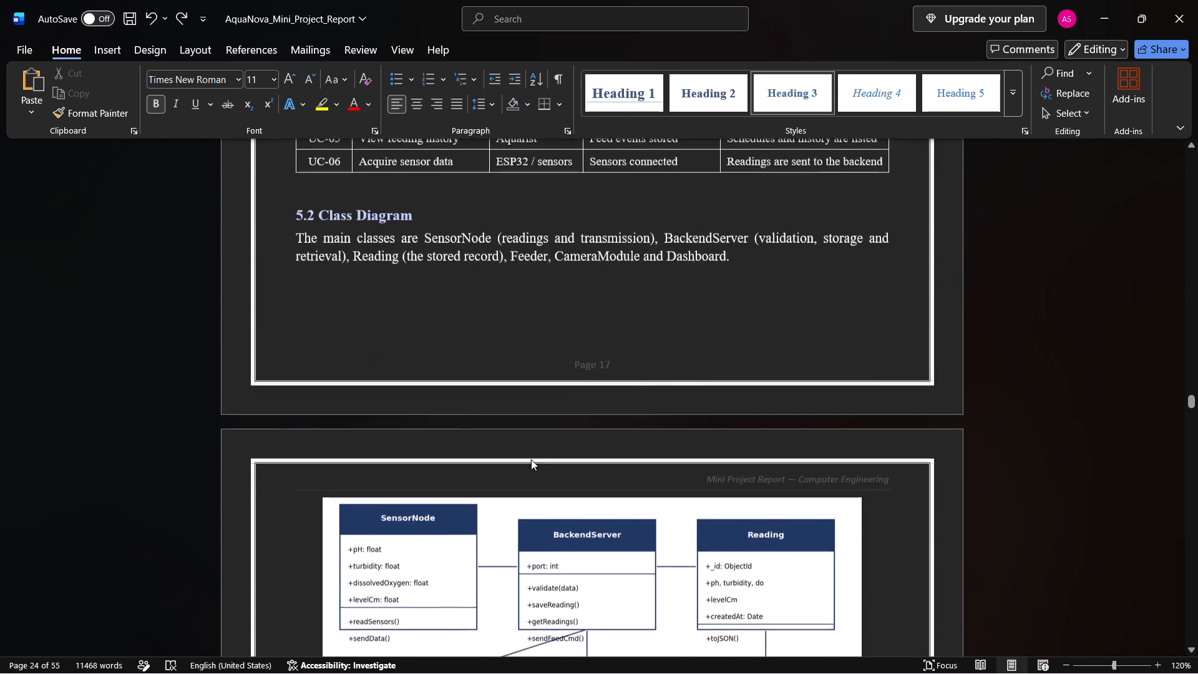
{"action": "scroll", "coordinate": [531, 459], "scroll_direction": "down", "scroll_amount": 14}
{"action": "scroll", "coordinate": [531, 459], "scroll_direction": "down", "scroll_amount": 14}
{"action": "scroll", "coordinate": [531, 457], "scroll_direction": "down", "scroll_amount": 11}
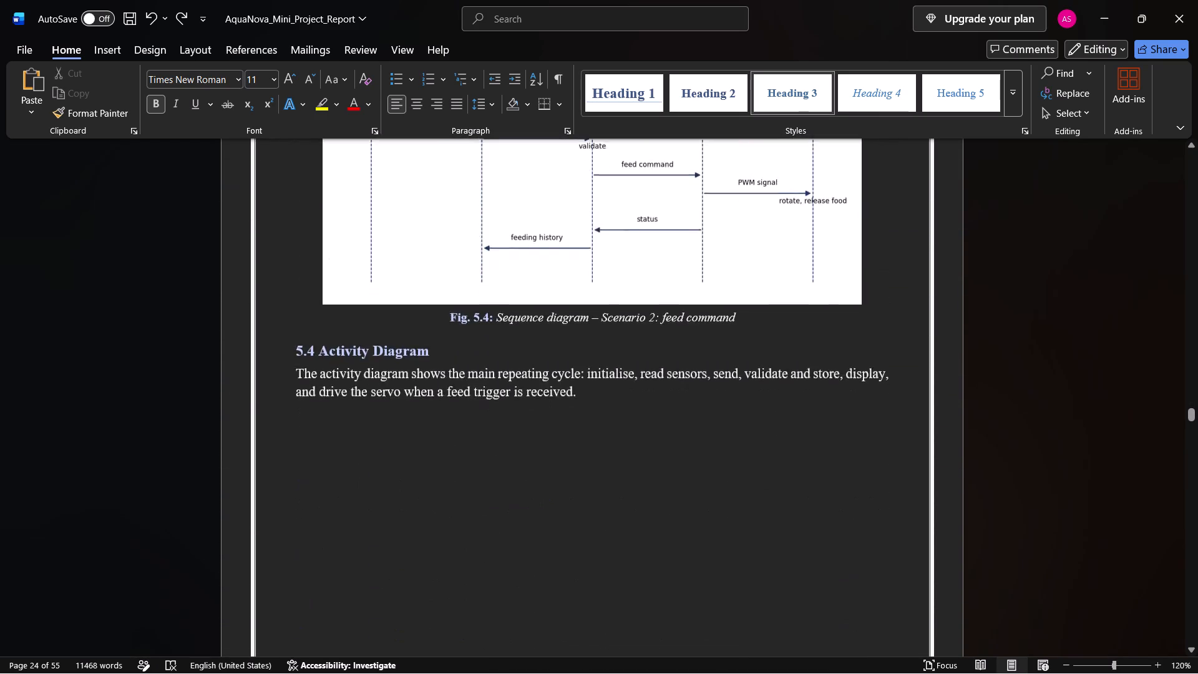
{"action": "scroll", "coordinate": [531, 457], "scroll_direction": "down", "scroll_amount": 16}
{"action": "scroll", "coordinate": [532, 451], "scroll_direction": "up", "scroll_amount": 12}
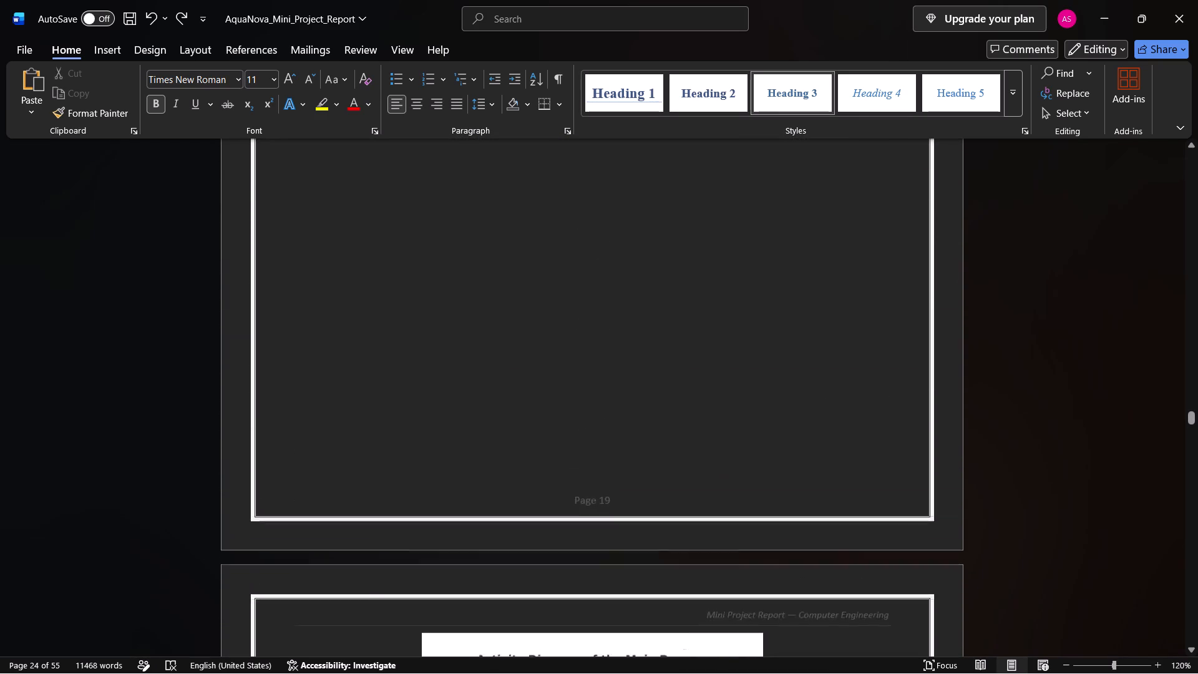
{"action": "scroll", "coordinate": [532, 451], "scroll_direction": "up", "scroll_amount": 5}
{"action": "scroll", "coordinate": [532, 451], "scroll_direction": "down", "scroll_amount": 15}
{"action": "scroll", "coordinate": [532, 451], "scroll_direction": "down", "scroll_amount": 13}
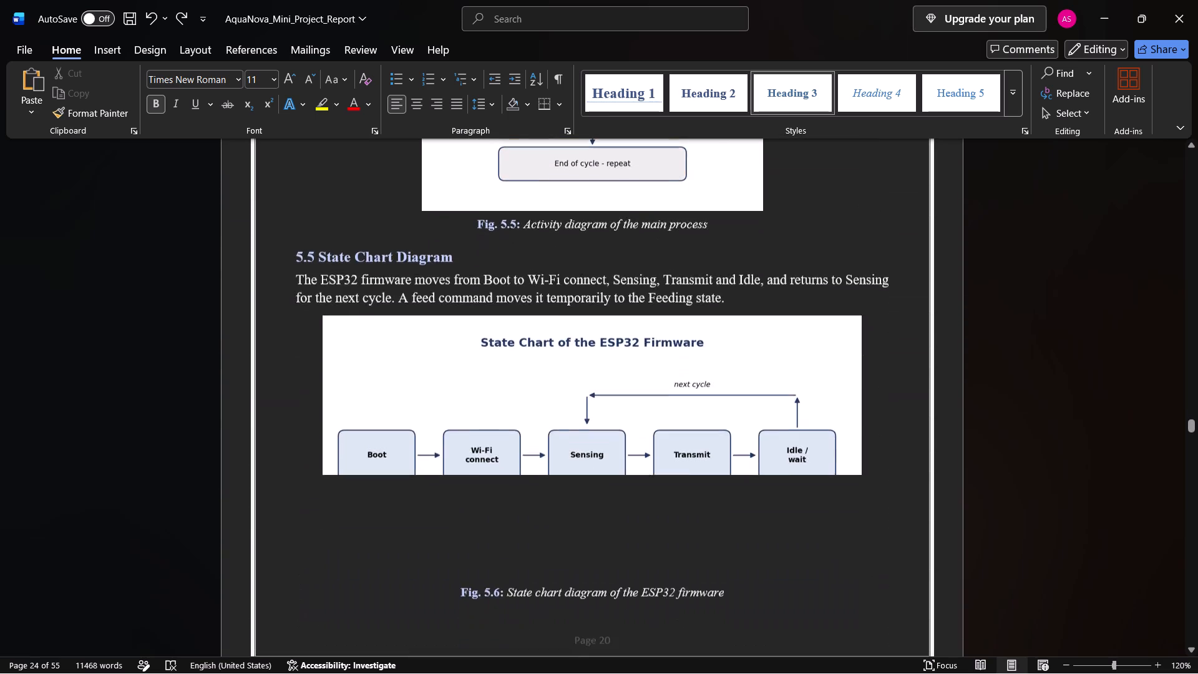
{"action": "scroll", "coordinate": [532, 451], "scroll_direction": "up", "scroll_amount": 20}
{"action": "scroll", "coordinate": [532, 451], "scroll_direction": "up", "scroll_amount": 15}
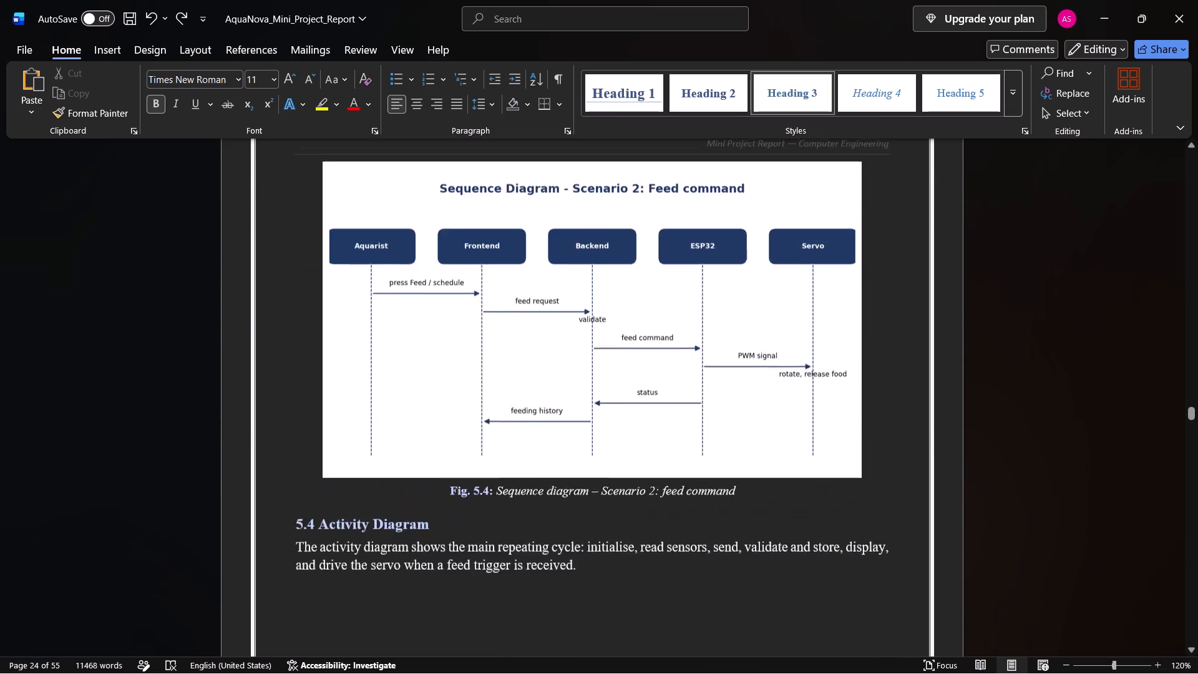
{"action": "scroll", "coordinate": [532, 451], "scroll_direction": "up", "scroll_amount": 14}
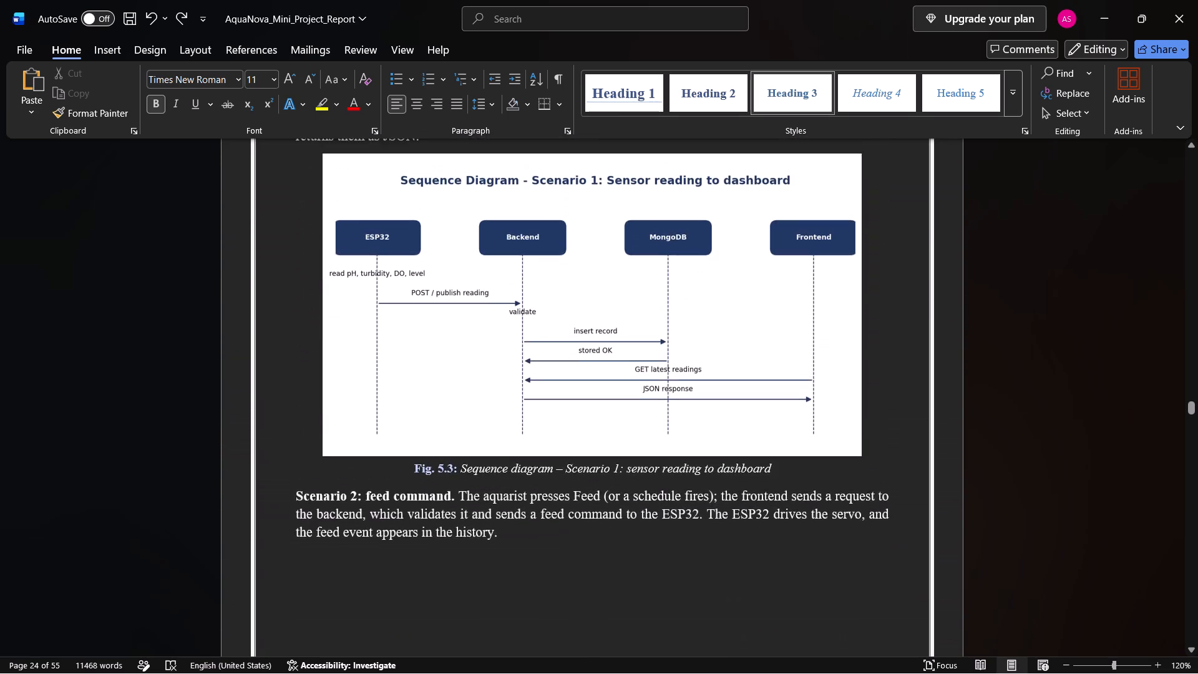
Delete the "Sequence Diagram - Scenario 2: Feed command" picture above the Fig. 5.4 caption.
{"action": "scroll", "coordinate": [497, 450], "scroll_direction": "down", "scroll_amount": 10}
{"action": "left_click", "coordinate": [516, 444]}
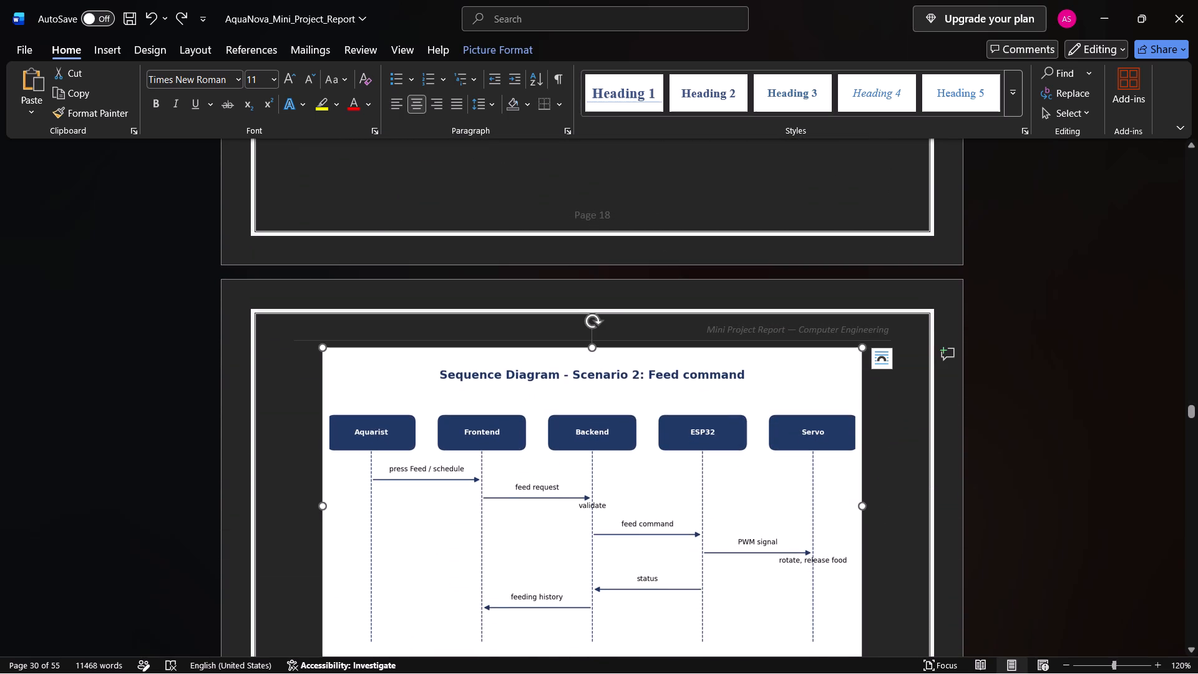
{"action": "key", "text": "BackSpace"}
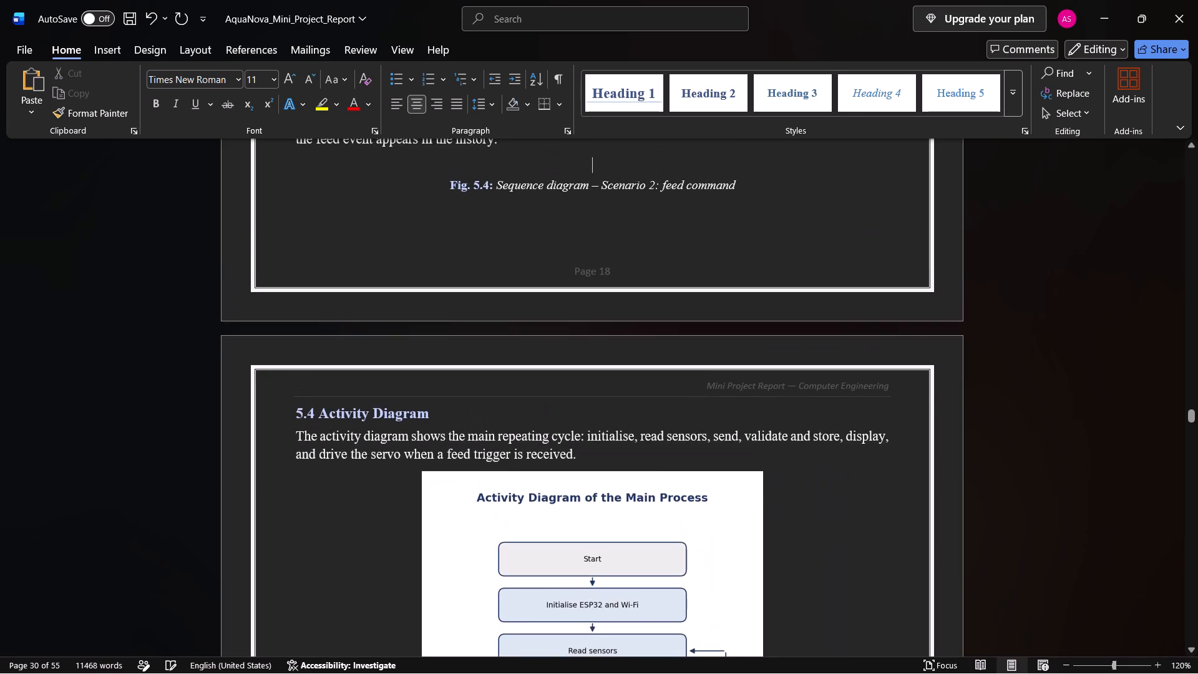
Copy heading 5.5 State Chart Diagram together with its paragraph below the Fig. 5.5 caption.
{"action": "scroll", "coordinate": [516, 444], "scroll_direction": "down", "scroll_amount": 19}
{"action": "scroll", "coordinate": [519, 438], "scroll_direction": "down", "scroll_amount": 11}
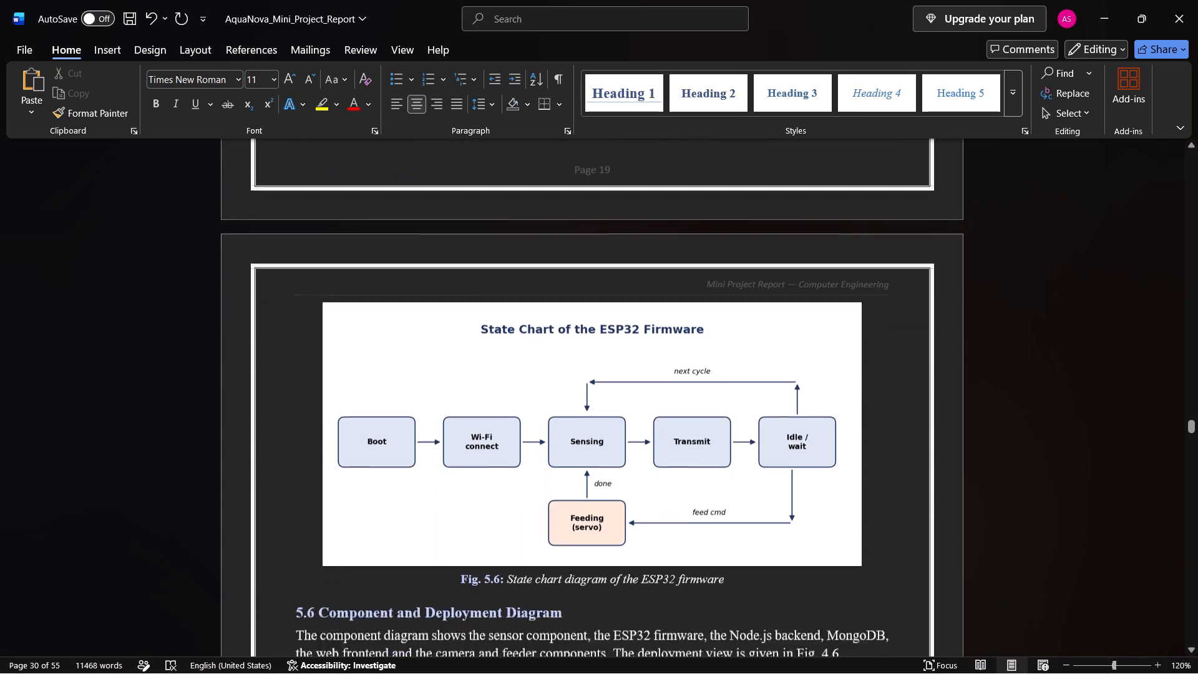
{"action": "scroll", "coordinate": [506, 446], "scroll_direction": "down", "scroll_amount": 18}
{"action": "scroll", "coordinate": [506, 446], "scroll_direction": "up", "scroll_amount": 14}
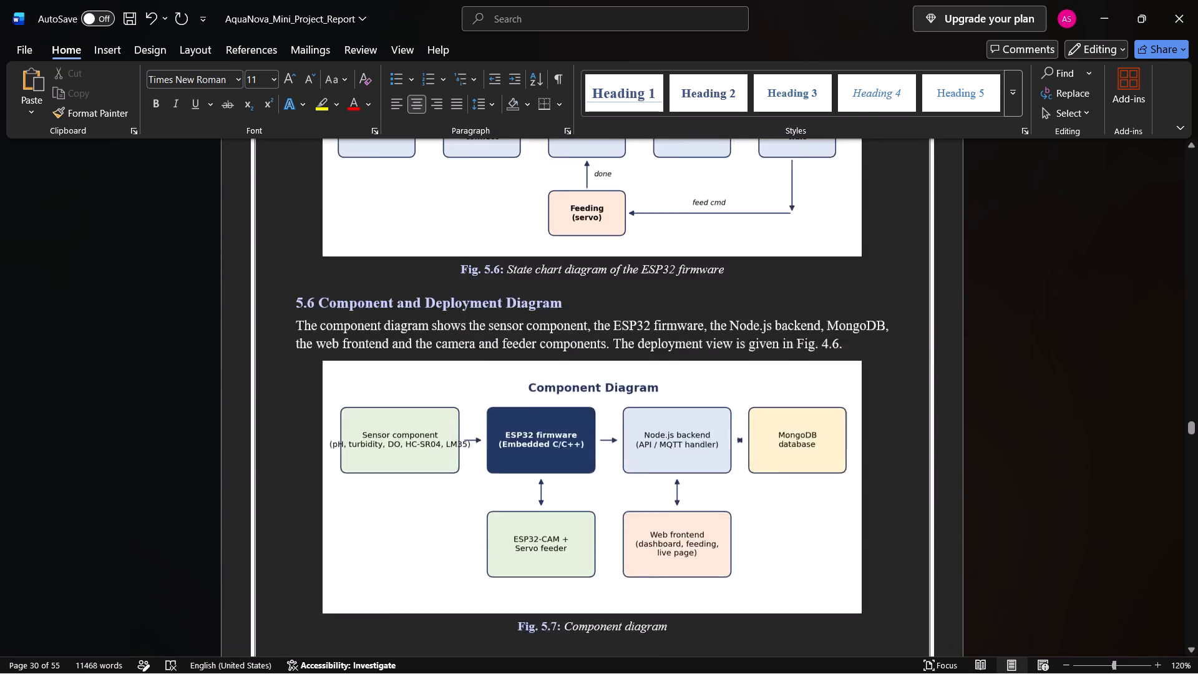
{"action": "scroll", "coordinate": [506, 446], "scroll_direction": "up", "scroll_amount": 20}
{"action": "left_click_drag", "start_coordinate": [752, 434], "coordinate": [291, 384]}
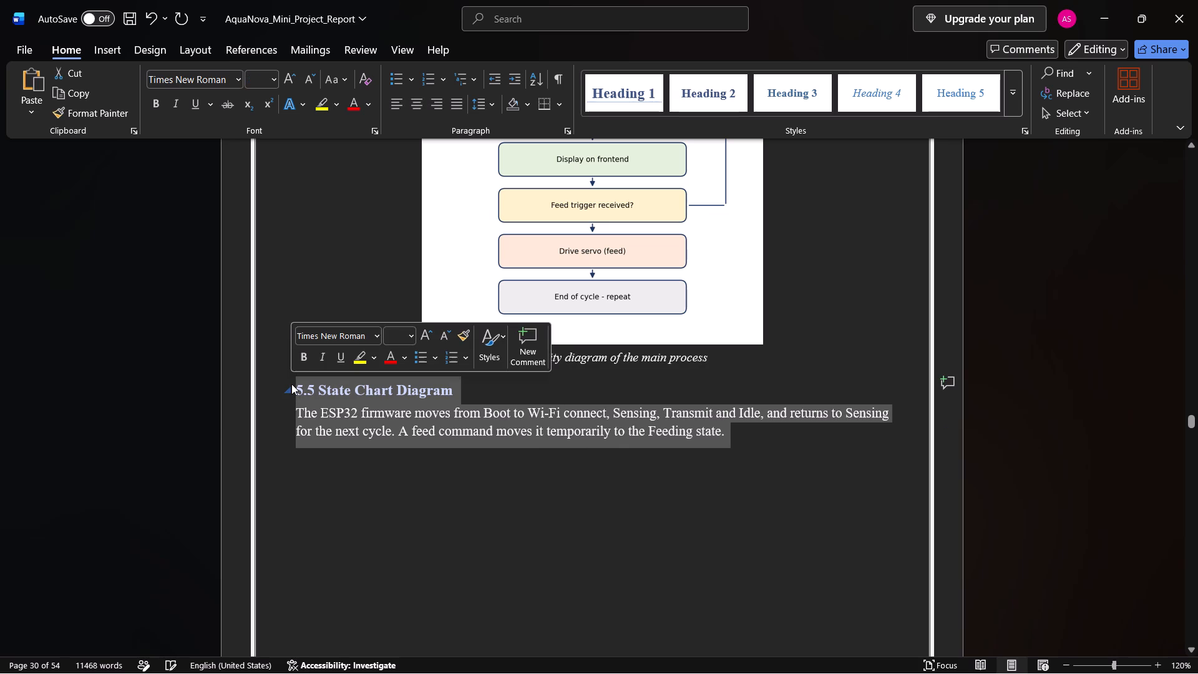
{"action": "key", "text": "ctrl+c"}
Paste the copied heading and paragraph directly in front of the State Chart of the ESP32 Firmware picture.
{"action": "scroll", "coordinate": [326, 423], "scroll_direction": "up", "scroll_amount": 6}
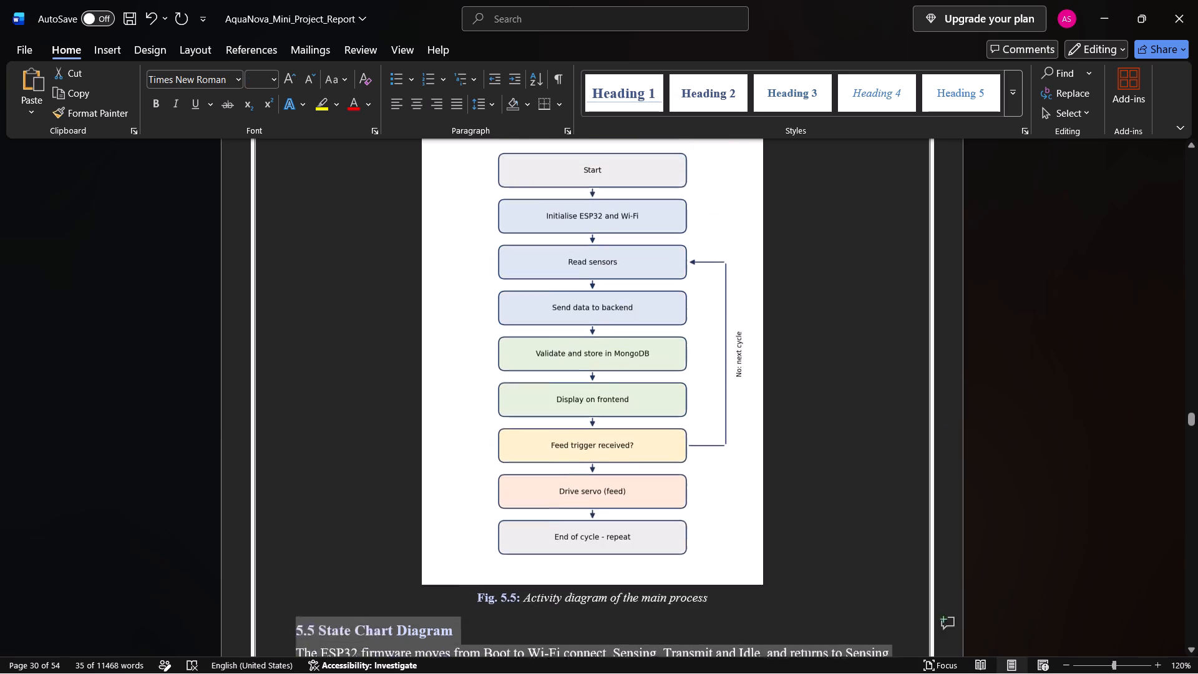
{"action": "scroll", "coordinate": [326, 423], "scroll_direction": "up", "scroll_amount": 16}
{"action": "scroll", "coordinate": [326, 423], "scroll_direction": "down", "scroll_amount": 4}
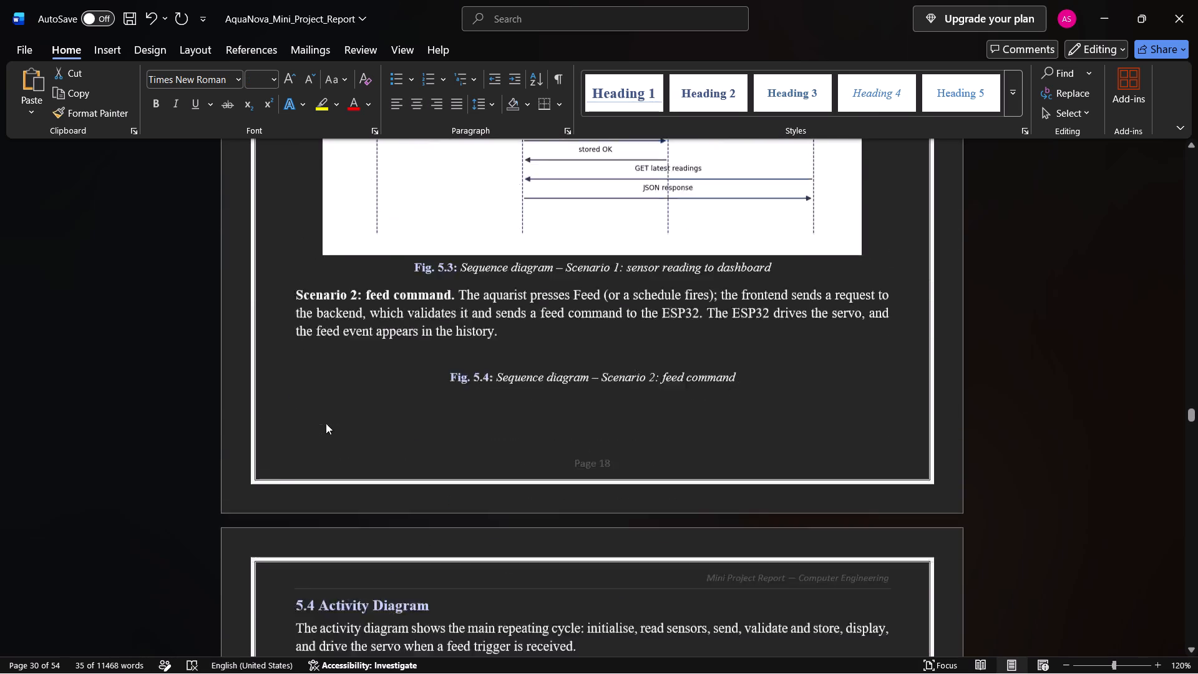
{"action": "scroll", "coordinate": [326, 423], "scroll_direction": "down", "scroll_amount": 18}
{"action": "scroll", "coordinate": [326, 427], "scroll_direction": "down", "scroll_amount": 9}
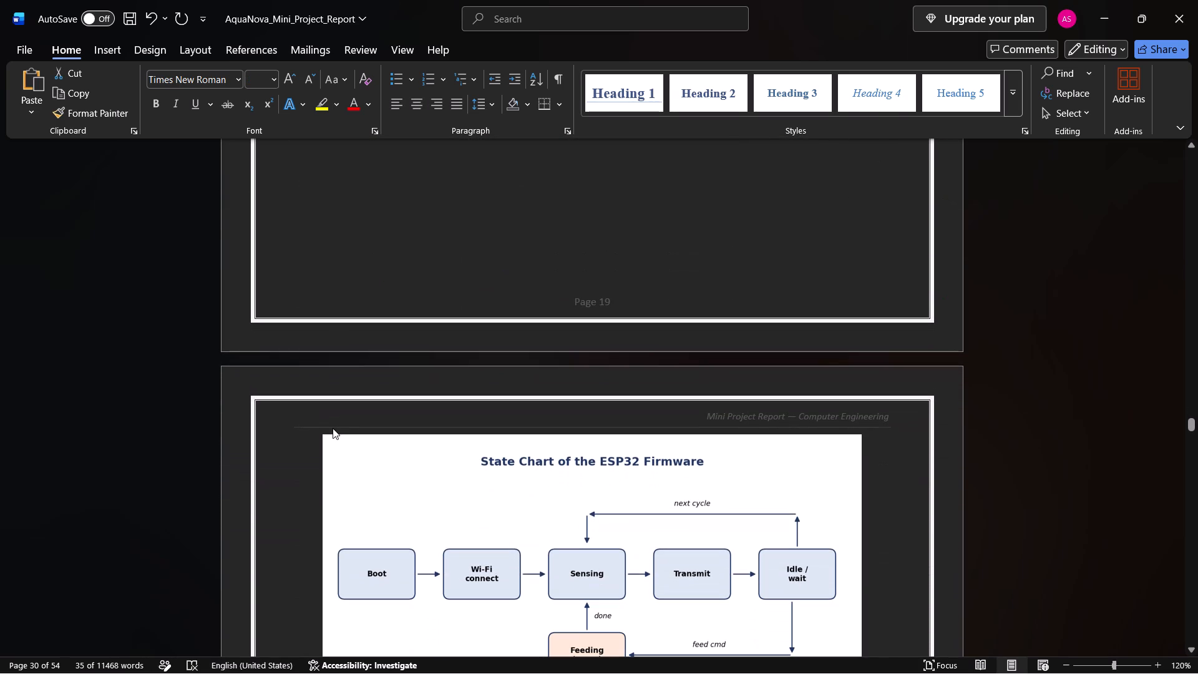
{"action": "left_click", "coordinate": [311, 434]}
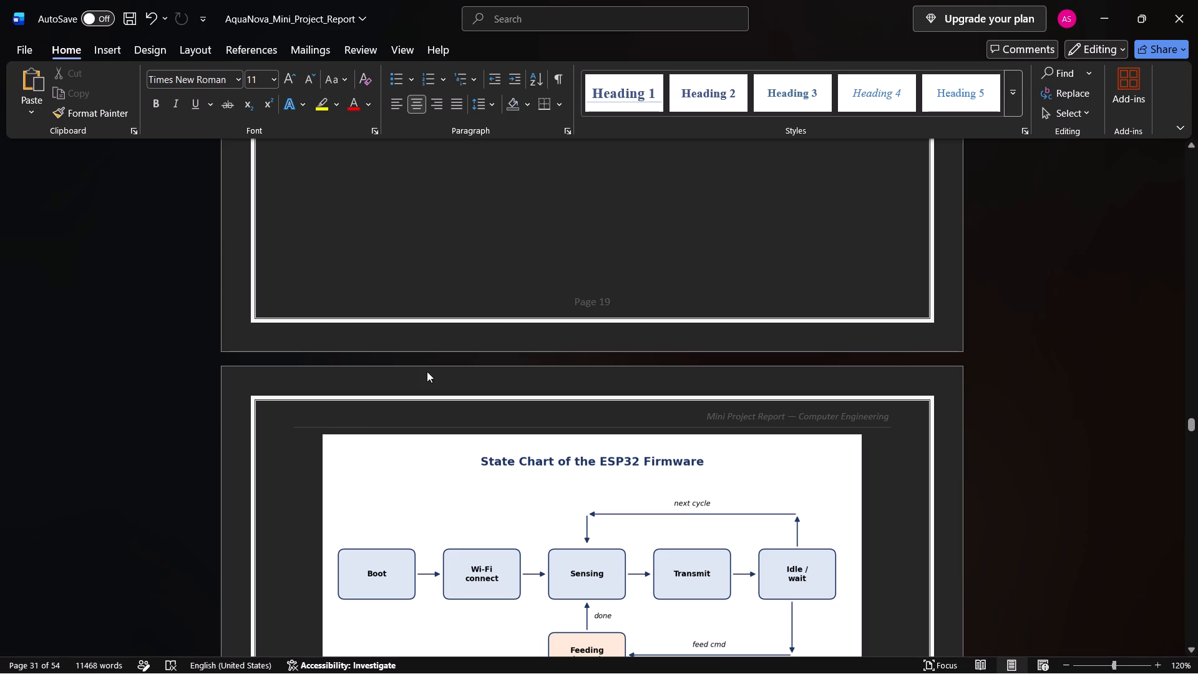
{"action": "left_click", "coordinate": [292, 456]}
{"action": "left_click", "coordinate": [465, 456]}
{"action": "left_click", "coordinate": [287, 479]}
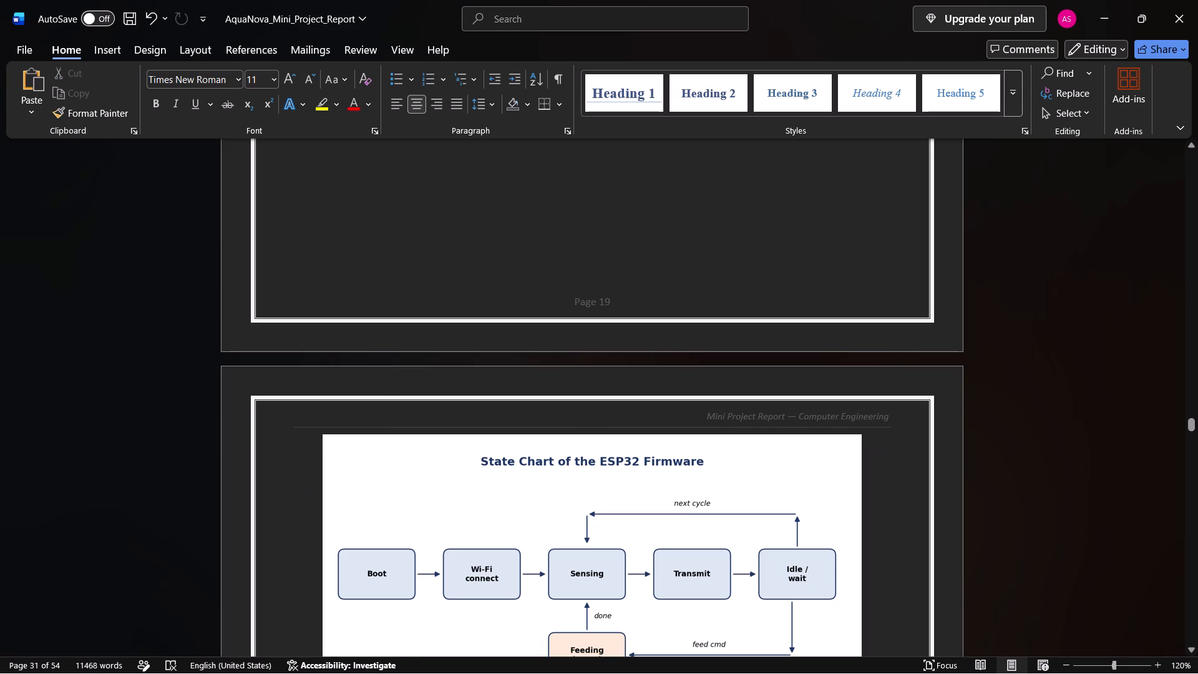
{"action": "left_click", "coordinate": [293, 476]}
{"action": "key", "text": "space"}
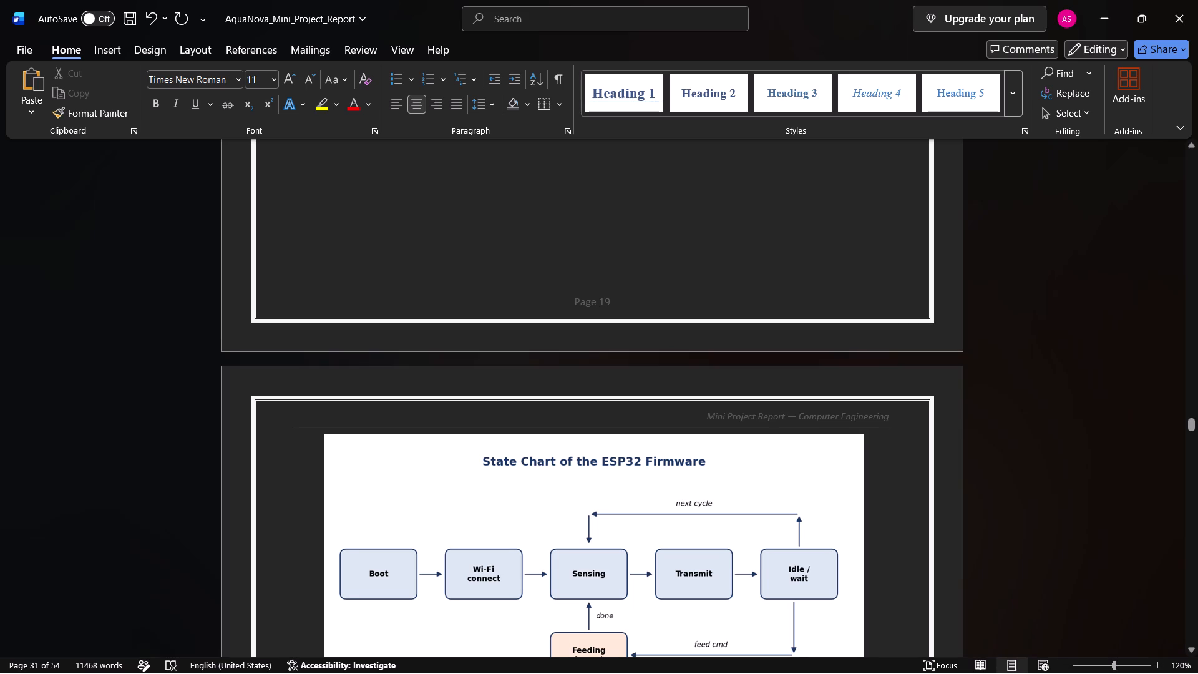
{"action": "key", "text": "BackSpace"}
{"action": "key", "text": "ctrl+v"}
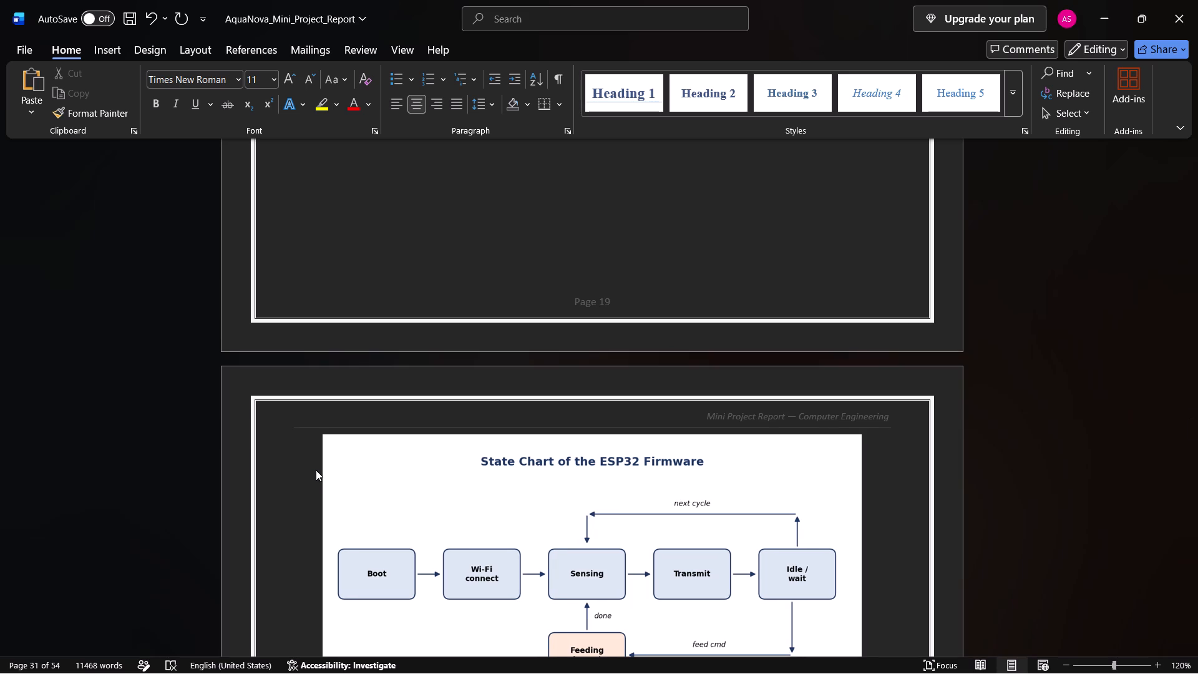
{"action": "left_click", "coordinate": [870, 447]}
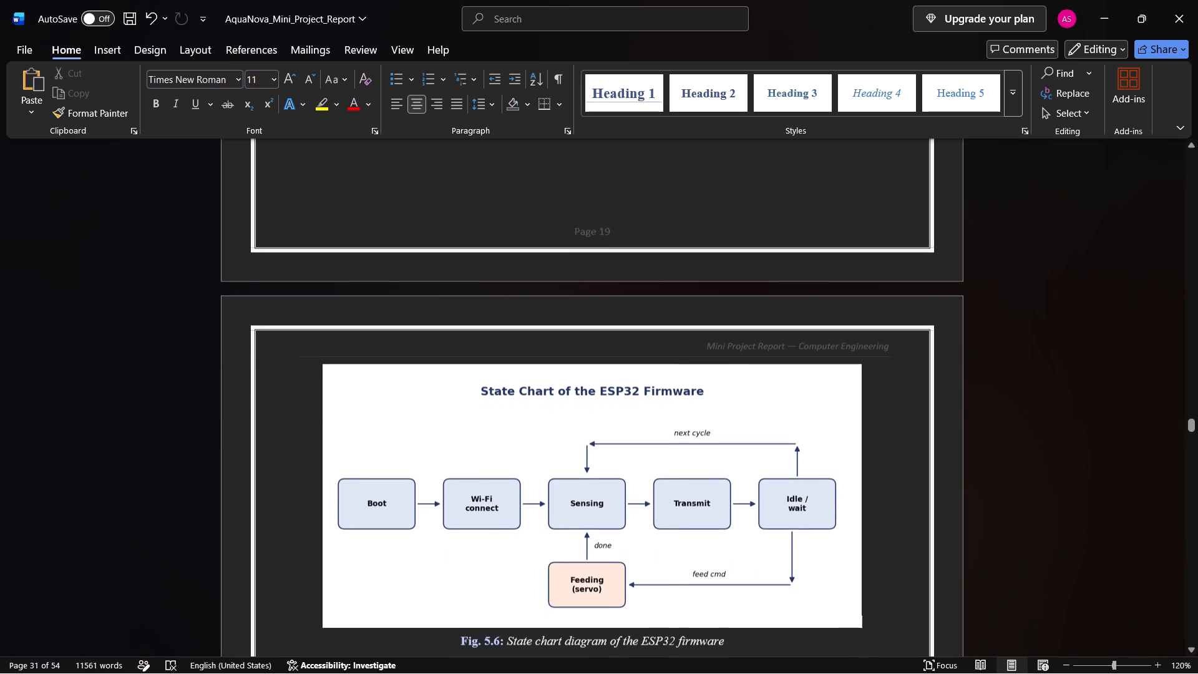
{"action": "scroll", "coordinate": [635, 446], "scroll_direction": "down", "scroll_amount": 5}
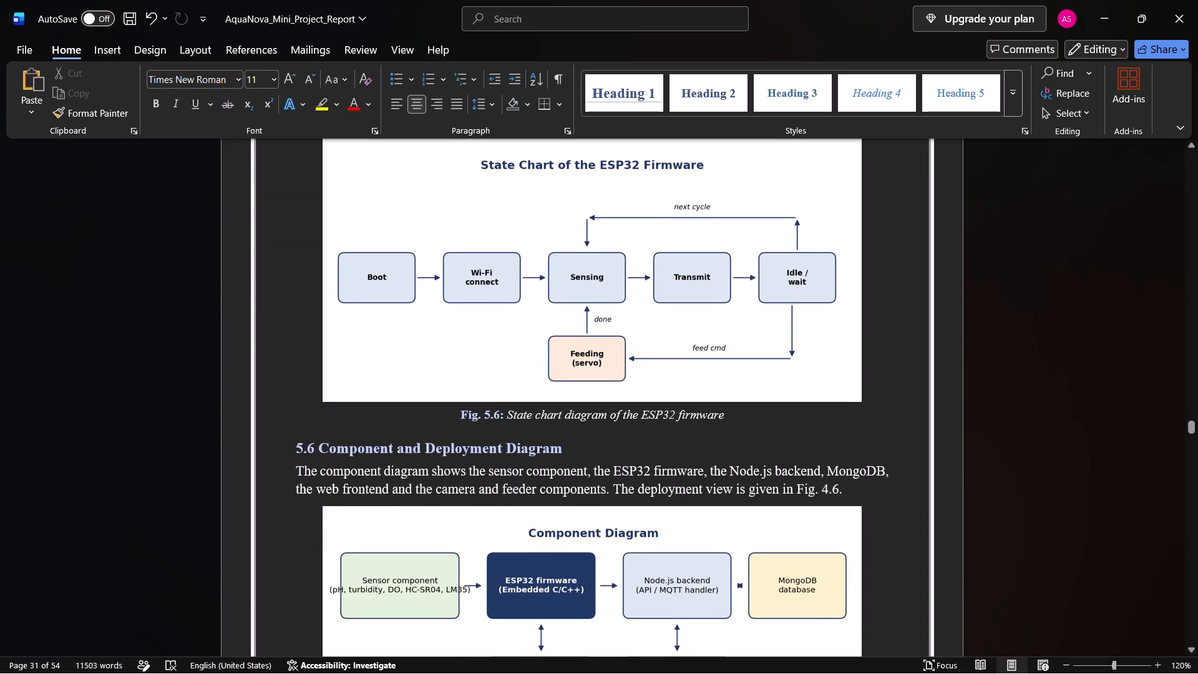
Insert two blank lines above the State Chart of the ESP32 Firmware picture.
{"action": "left_click", "coordinate": [303, 322]}
{"action": "scroll", "coordinate": [312, 321], "scroll_direction": "up", "scroll_amount": 3}
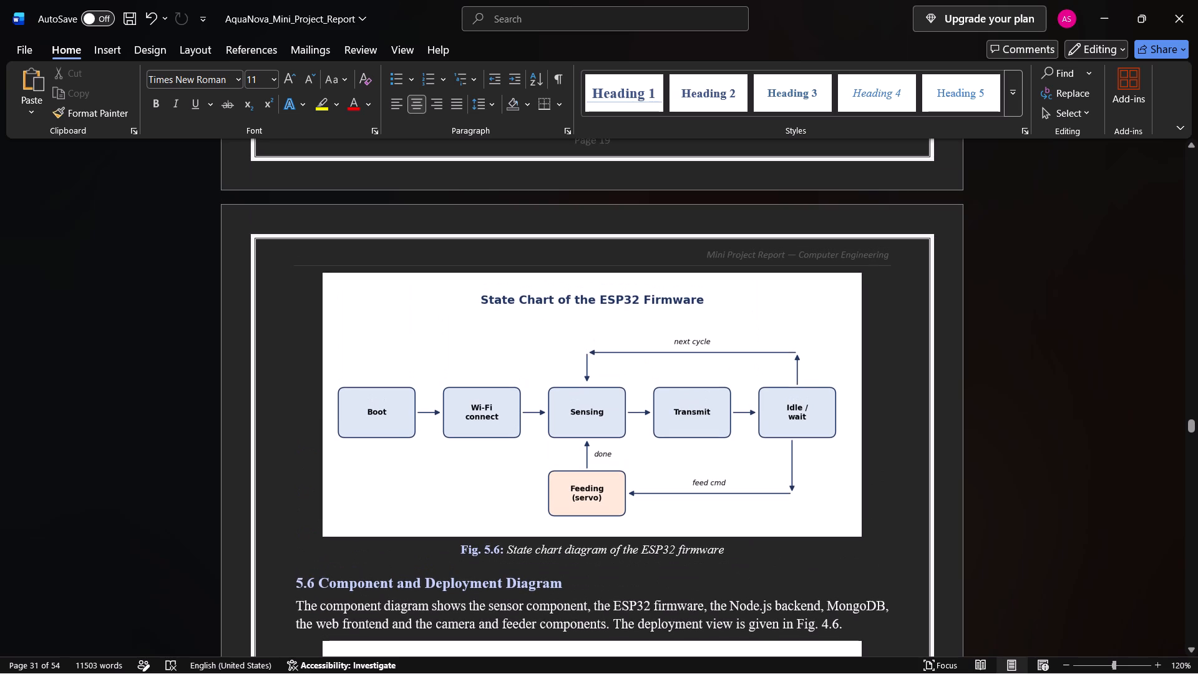
{"action": "left_click", "coordinate": [313, 306]}
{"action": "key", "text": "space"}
{"action": "key", "text": "Return"}
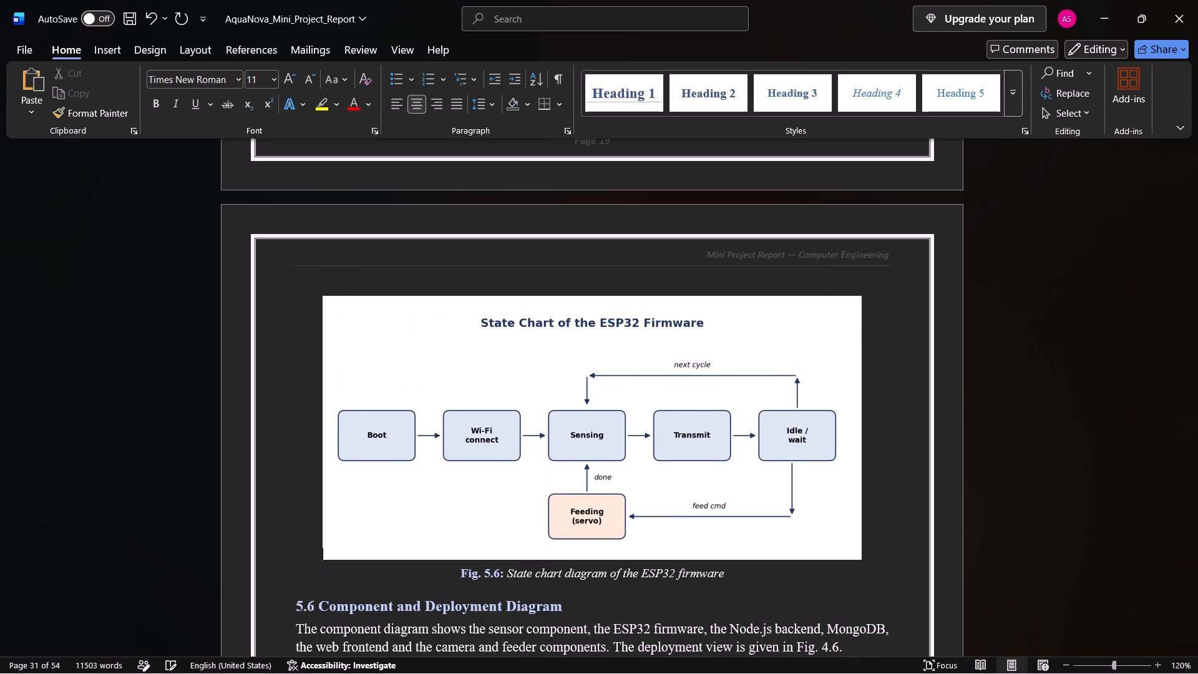
{"action": "key", "text": "Return"}
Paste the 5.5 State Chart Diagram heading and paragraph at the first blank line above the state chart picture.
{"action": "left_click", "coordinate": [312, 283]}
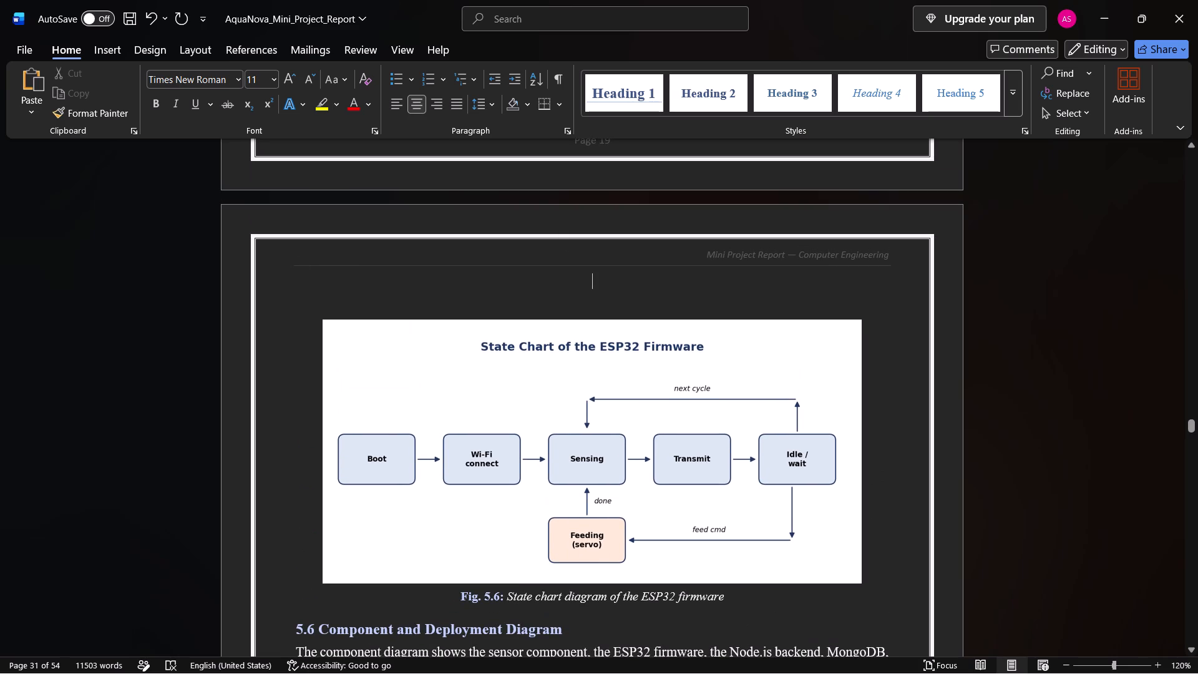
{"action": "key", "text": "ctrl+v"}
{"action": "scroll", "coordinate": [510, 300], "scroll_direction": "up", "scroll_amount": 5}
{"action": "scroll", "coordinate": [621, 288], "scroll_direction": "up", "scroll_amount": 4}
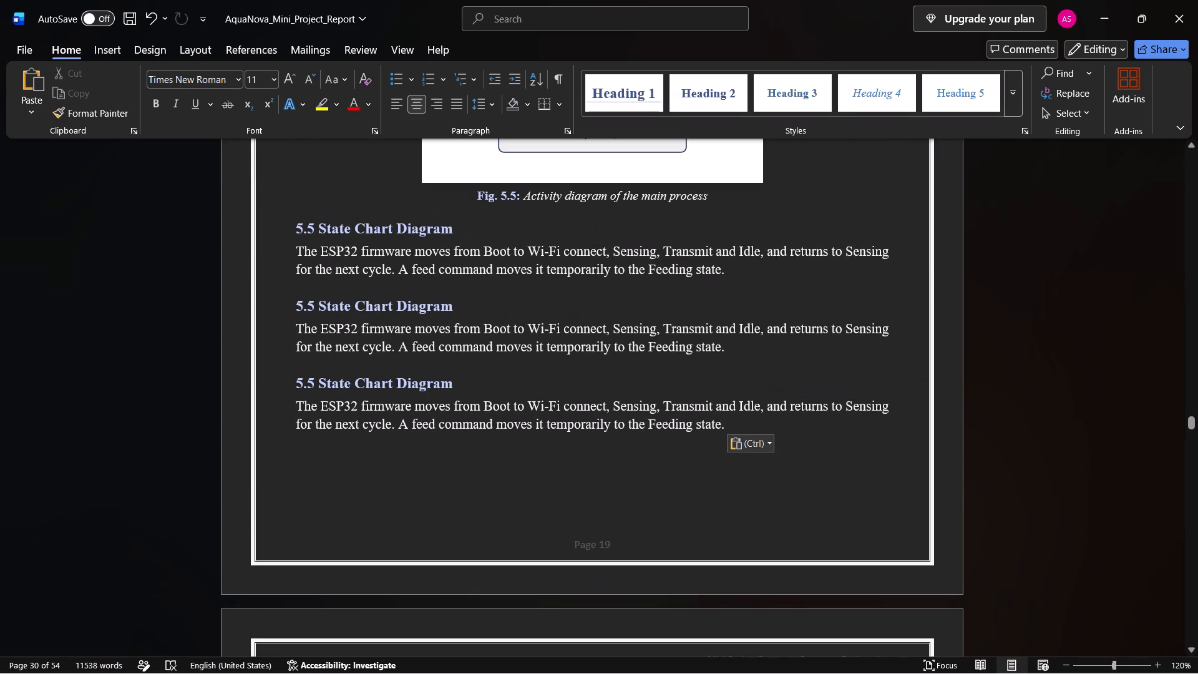
Copy the last 5.5 State Chart Diagram heading and paragraph on page 19 and paste them twice above the state chart picture.
{"action": "left_click_drag", "start_coordinate": [825, 439], "coordinate": [177, 413]}
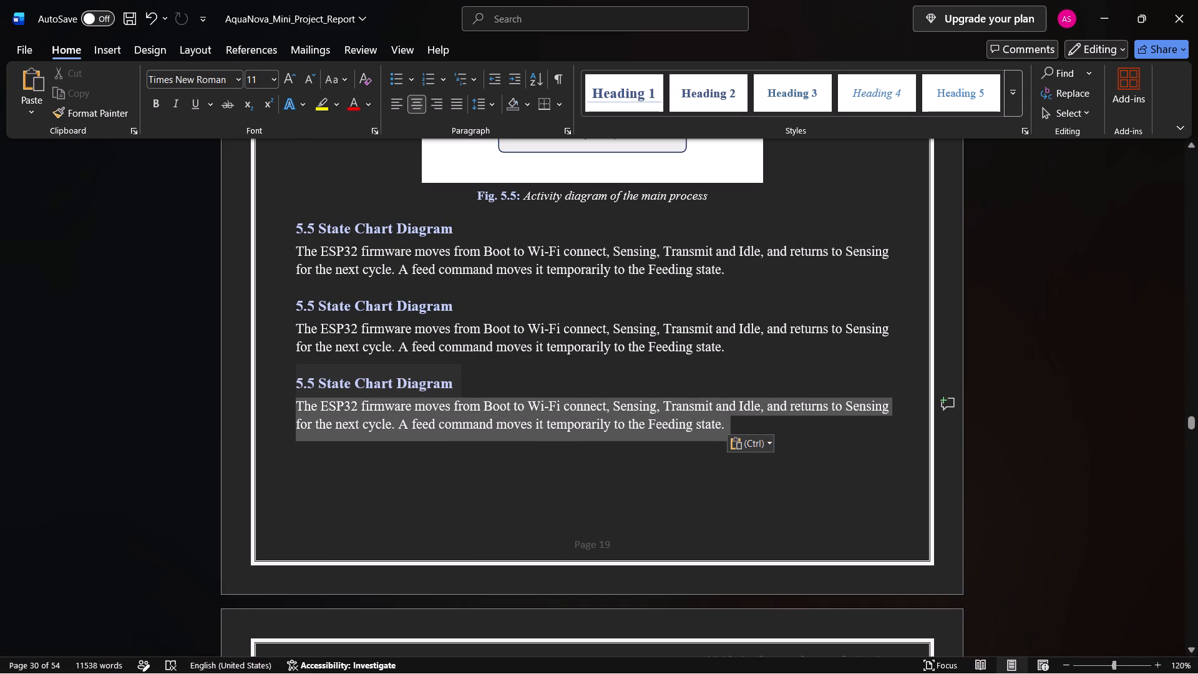
{"action": "left_click_drag", "start_coordinate": [177, 413], "coordinate": [168, 391]}
{"action": "key", "text": "ctrl+c"}
{"action": "scroll", "coordinate": [280, 436], "scroll_direction": "down", "scroll_amount": 3}
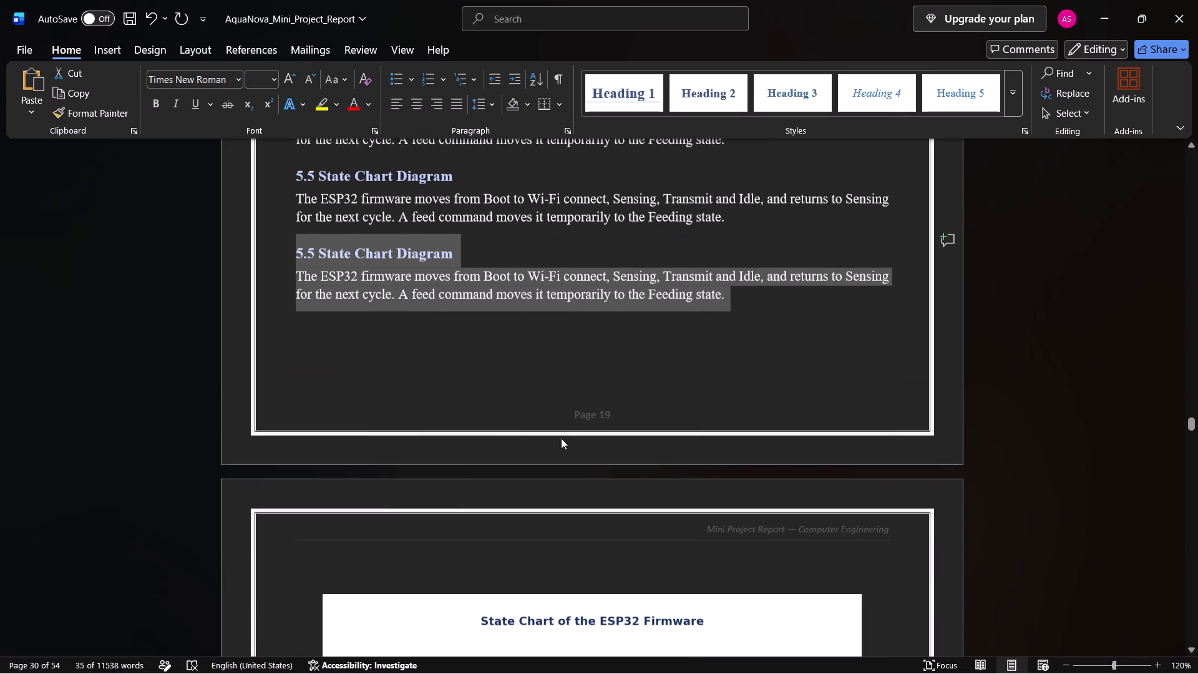
{"action": "left_click", "coordinate": [566, 559]}
{"action": "key", "text": "ctrl+v"}
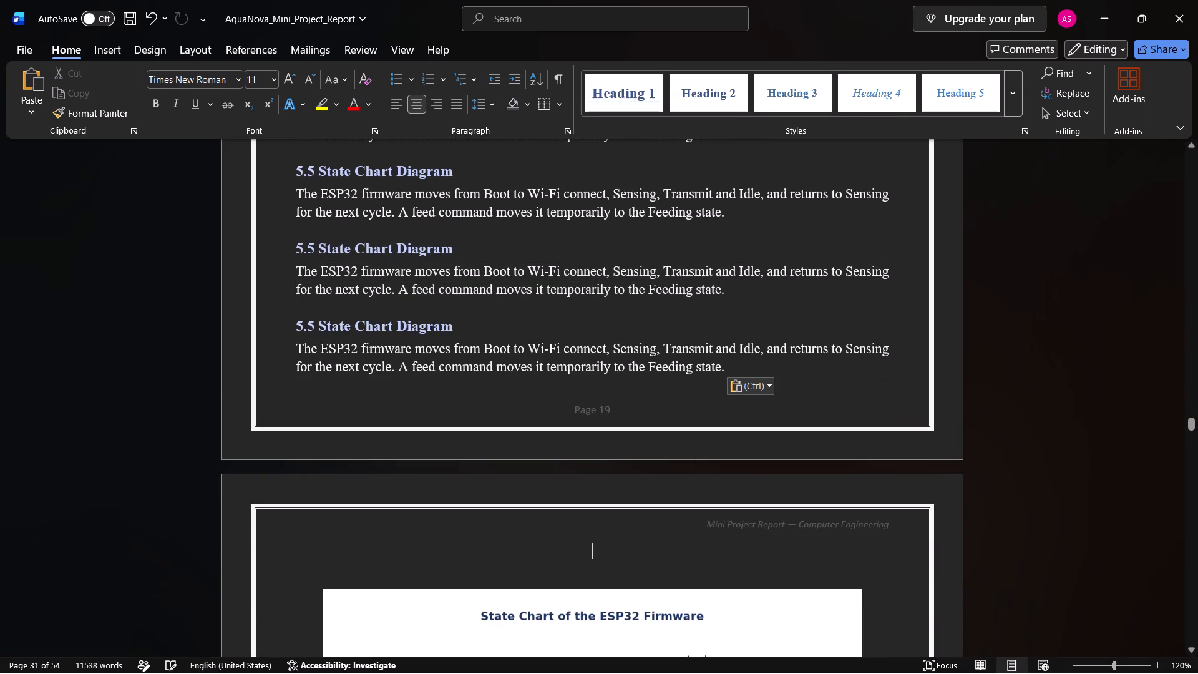
{"action": "key", "text": "ctrl+v"}
{"action": "scroll", "coordinate": [578, 539], "scroll_direction": "down", "scroll_amount": 4}
{"action": "scroll", "coordinate": [572, 530], "scroll_direction": "up", "scroll_amount": 3}
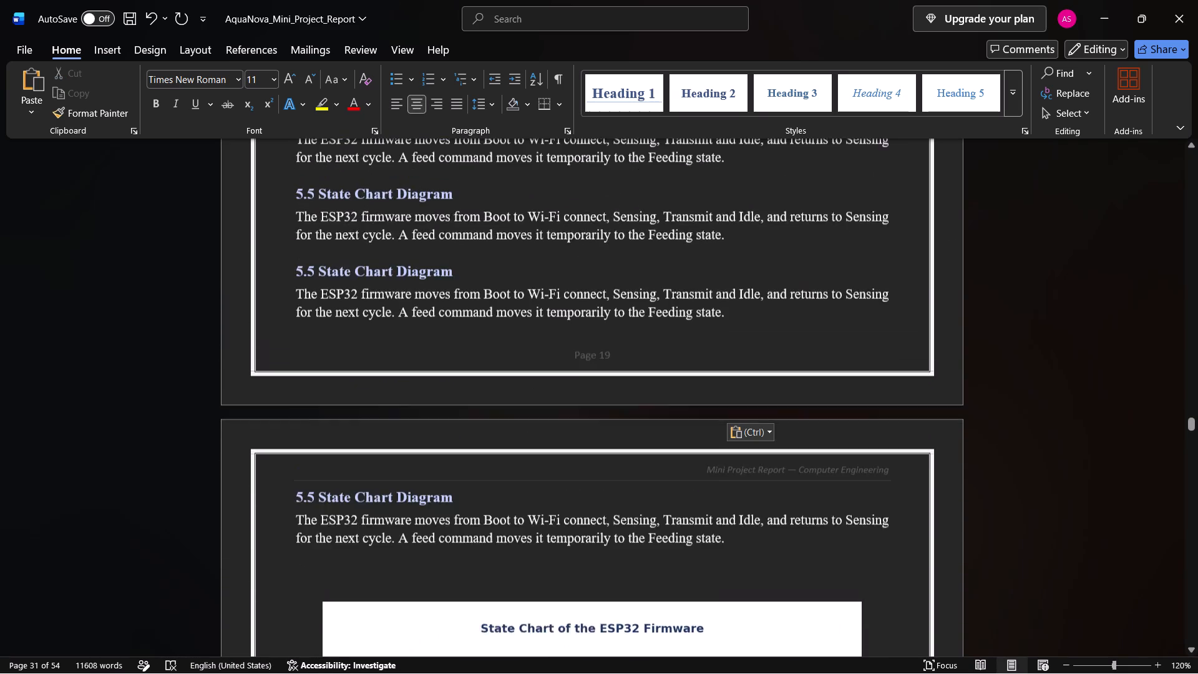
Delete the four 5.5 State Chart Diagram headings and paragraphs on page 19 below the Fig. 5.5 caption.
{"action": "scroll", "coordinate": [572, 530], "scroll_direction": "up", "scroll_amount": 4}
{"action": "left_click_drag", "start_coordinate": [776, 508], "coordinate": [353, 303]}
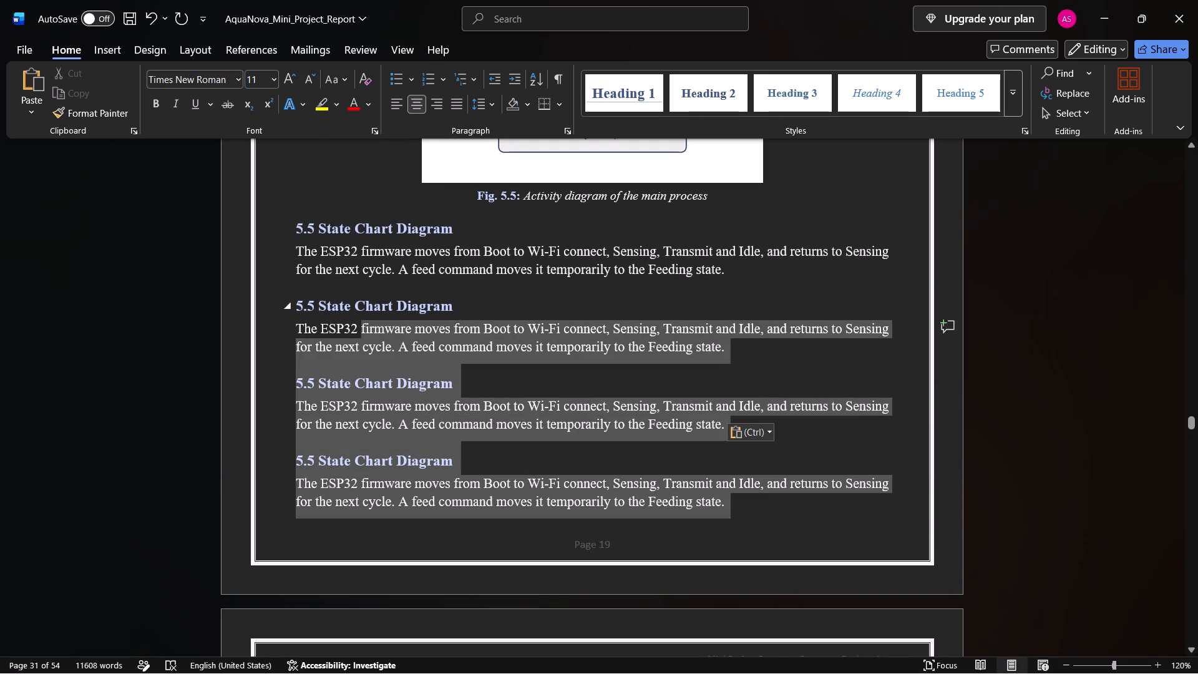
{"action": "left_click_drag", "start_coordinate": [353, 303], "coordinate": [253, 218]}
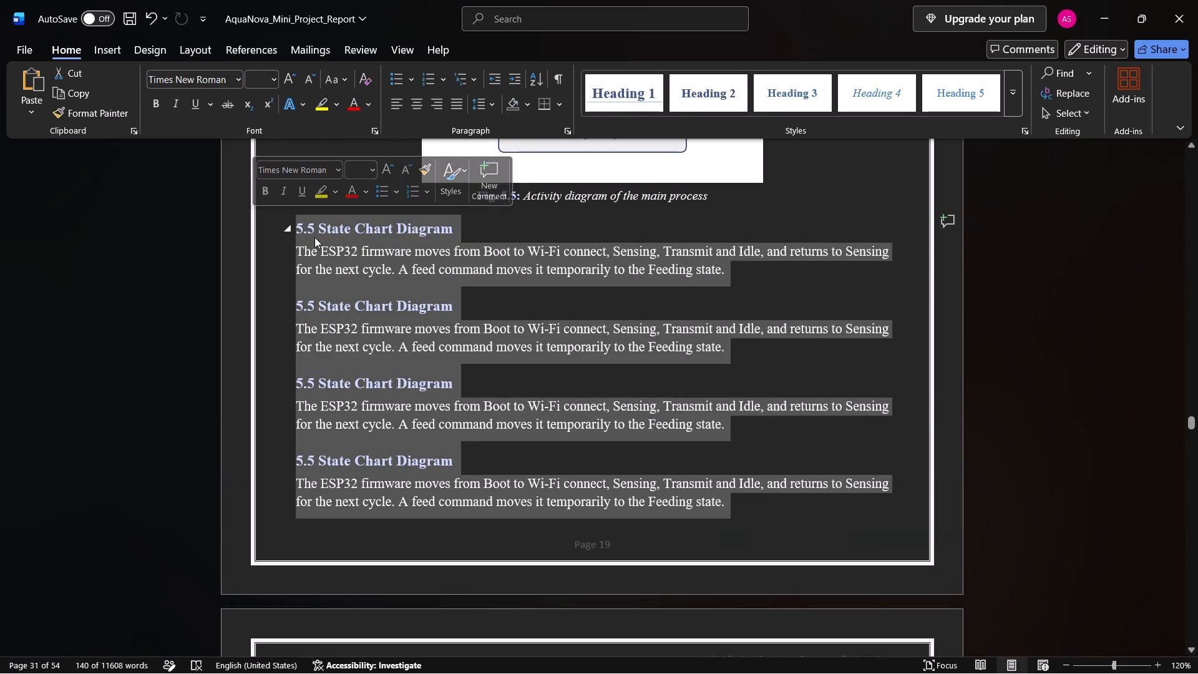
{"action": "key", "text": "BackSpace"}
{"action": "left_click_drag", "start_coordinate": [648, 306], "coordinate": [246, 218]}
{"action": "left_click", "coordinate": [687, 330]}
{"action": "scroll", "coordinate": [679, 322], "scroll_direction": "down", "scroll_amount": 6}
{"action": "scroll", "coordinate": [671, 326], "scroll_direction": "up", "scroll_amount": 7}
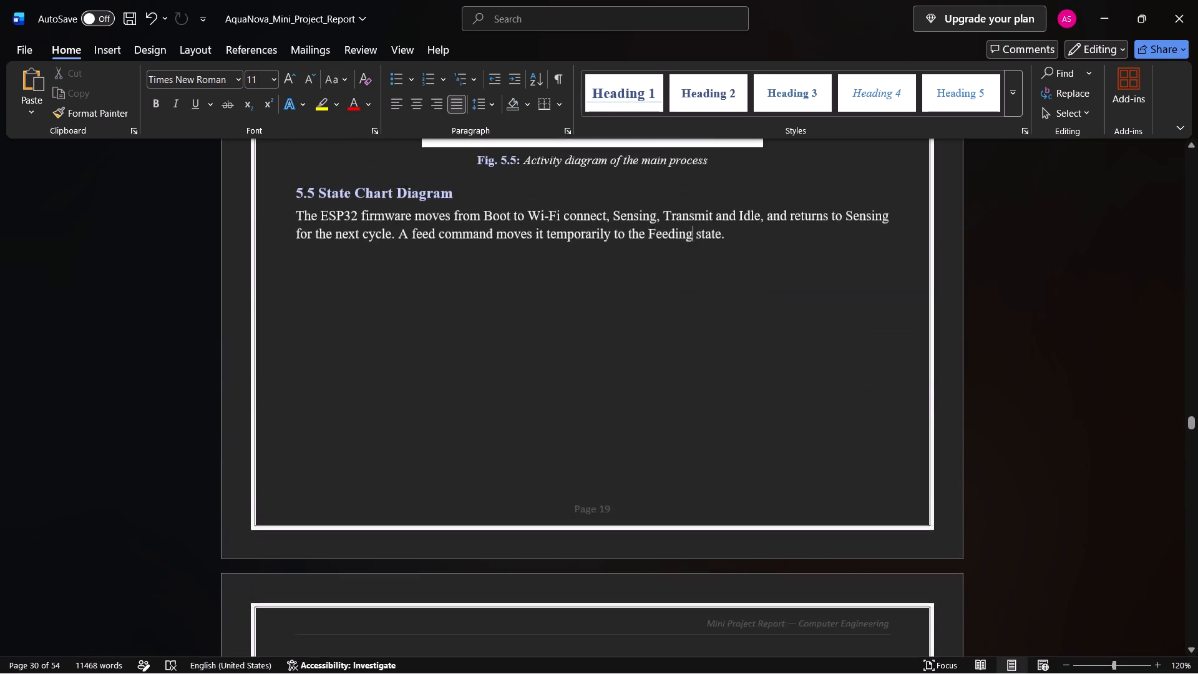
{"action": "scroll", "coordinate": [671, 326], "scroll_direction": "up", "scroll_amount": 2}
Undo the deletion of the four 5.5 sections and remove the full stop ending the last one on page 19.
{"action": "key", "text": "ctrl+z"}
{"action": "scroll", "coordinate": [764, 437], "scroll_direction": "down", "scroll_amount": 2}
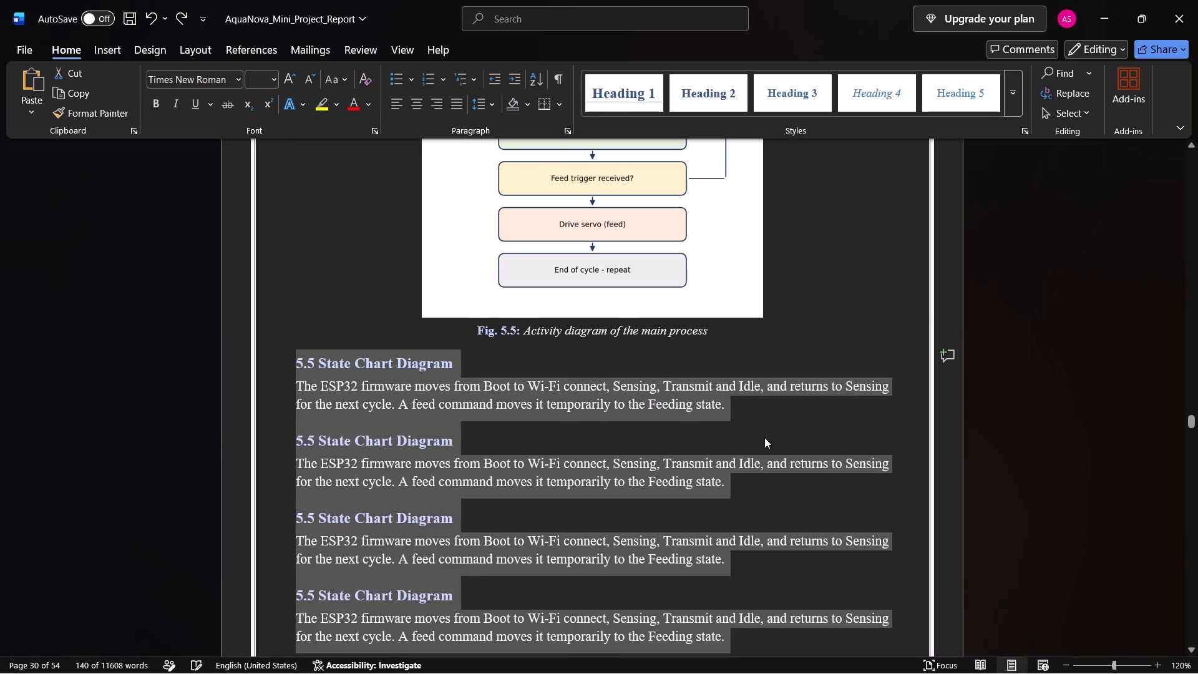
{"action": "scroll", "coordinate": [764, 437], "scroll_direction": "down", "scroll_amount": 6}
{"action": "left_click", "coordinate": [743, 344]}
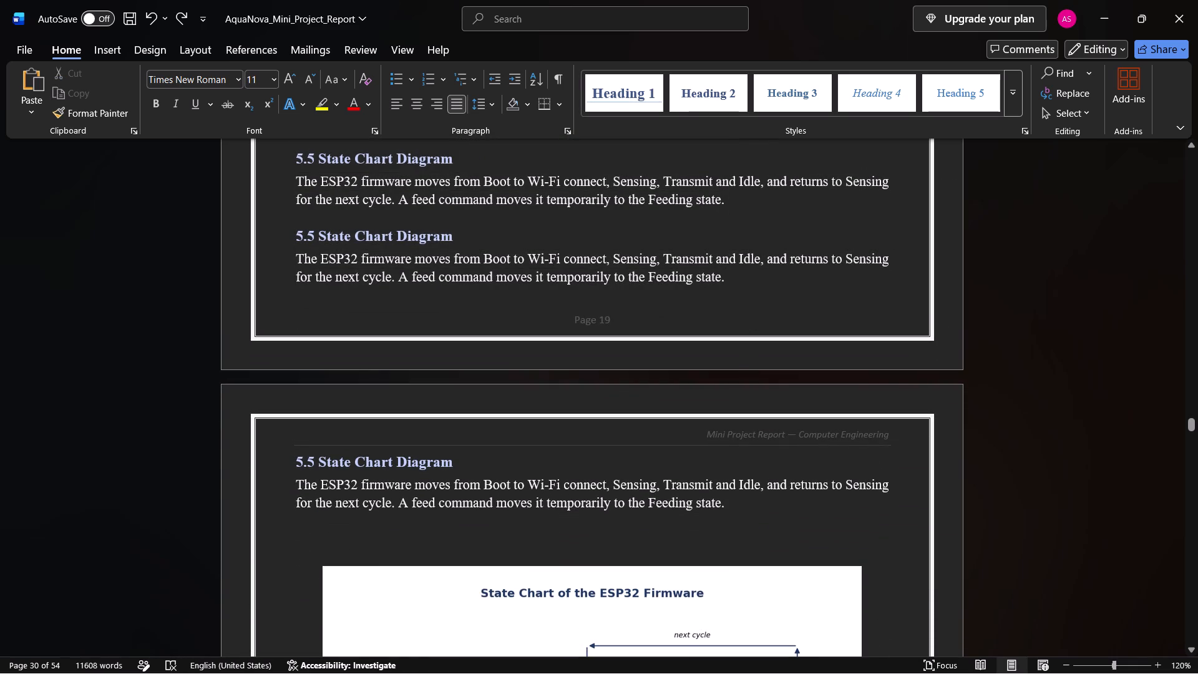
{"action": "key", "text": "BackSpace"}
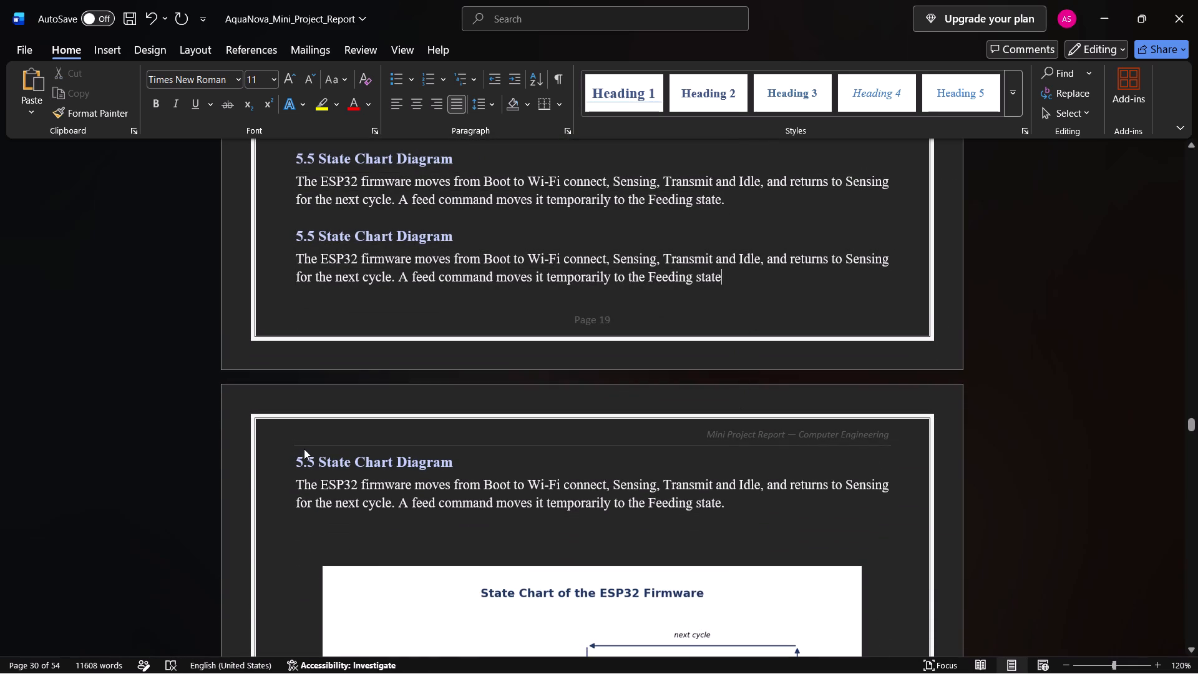
Insert a blank line above the 5.5 State Chart Diagram heading on the page with the state chart picture.
{"action": "left_click", "coordinate": [296, 456]}
{"action": "key", "text": "Return"}
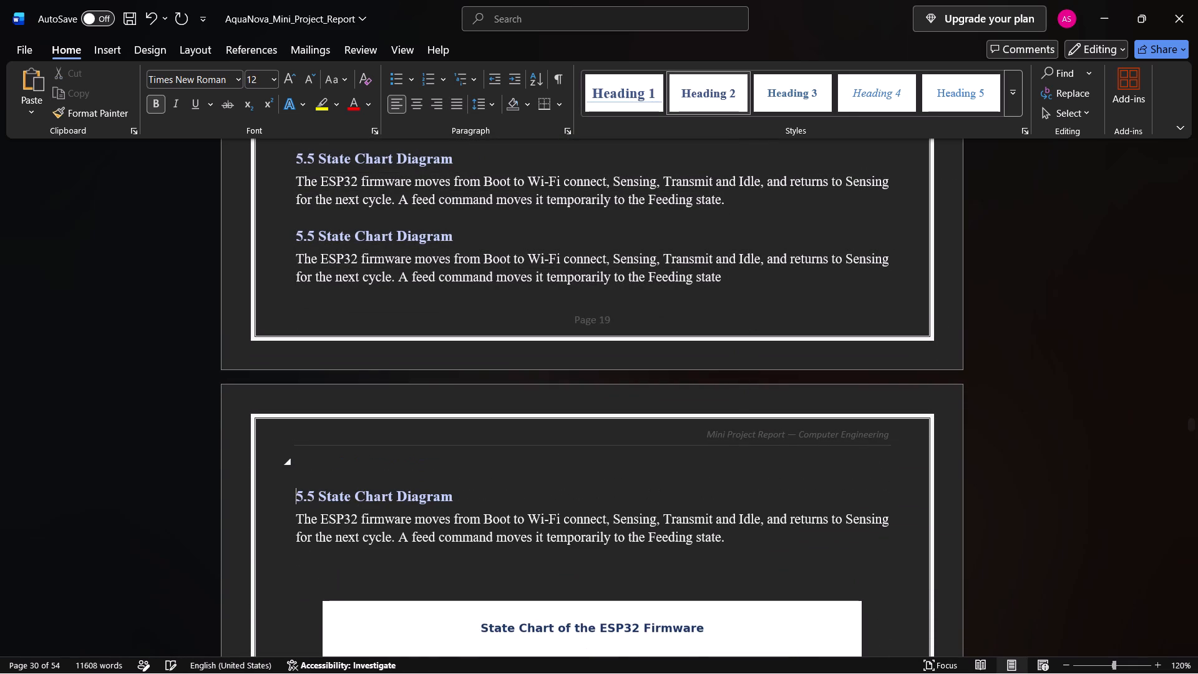
Delete the four repeated 5.5 State Chart Diagram headings and paragraphs below the Fig. 5.5 caption, keeping the one nearest the picture.
{"action": "scroll", "coordinate": [437, 488], "scroll_direction": "up", "scroll_amount": 4}
{"action": "left_click_drag", "start_coordinate": [749, 460], "coordinate": [240, 181]}
{"action": "key", "text": "BackSpace"}
{"action": "scroll", "coordinate": [316, 275], "scroll_direction": "down", "scroll_amount": 5}
{"action": "scroll", "coordinate": [318, 283], "scroll_direction": "up", "scroll_amount": 8}
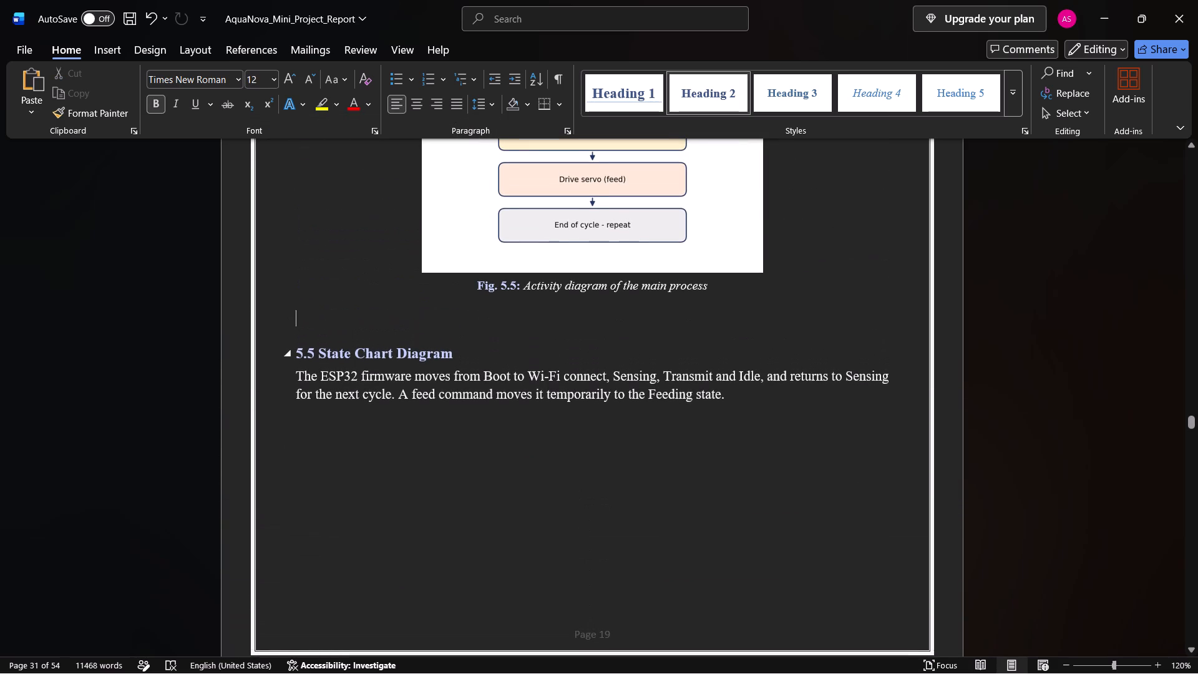
Insert seven blank lines above heading 5.5 State Chart Diagram to push it onto the page with its picture.
{"action": "left_click", "coordinate": [299, 348]}
{"action": "scroll", "coordinate": [638, 351], "scroll_direction": "down", "scroll_amount": 2}
{"action": "key", "text": "Return"}
{"action": "scroll", "coordinate": [650, 351], "scroll_direction": "down", "scroll_amount": 4}
{"action": "key", "text": "Return"}
{"action": "key", "text": "Return"}
{"action": "key", "text": "Return"}
{"action": "key", "text": "Return"}
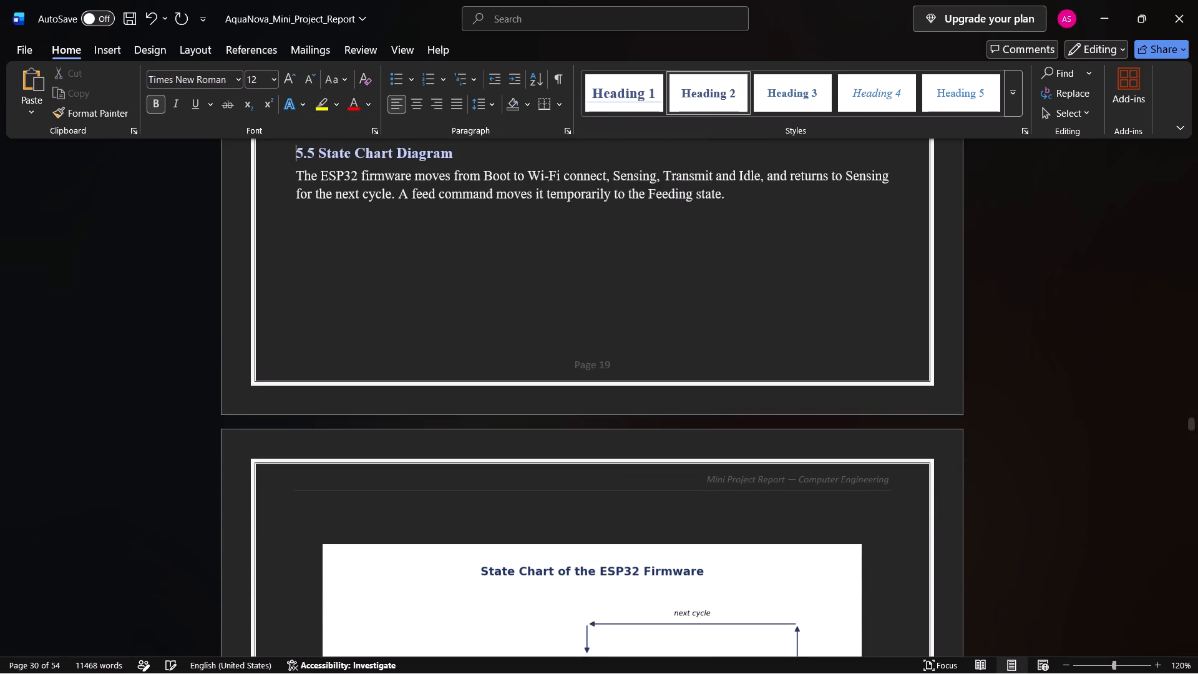
{"action": "key", "text": "Return"}
{"action": "key", "text": "Return"}
{"action": "scroll", "coordinate": [650, 351], "scroll_direction": "down", "scroll_amount": 3}
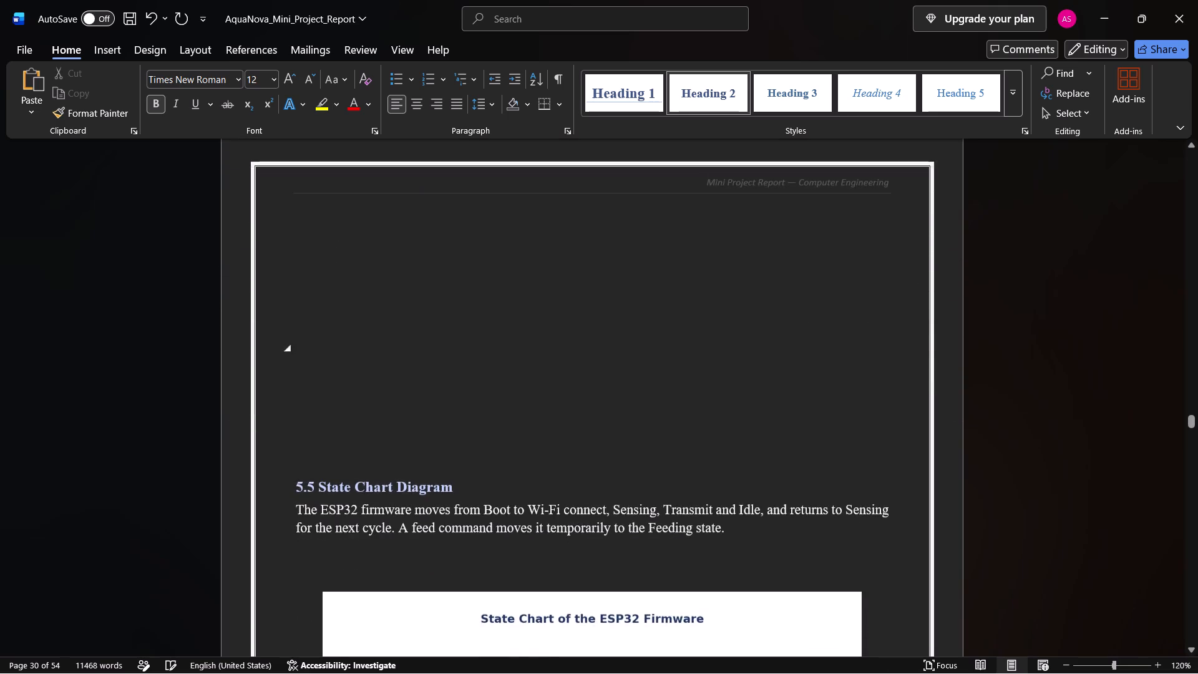
{"action": "scroll", "coordinate": [650, 351], "scroll_direction": "down", "scroll_amount": 2}
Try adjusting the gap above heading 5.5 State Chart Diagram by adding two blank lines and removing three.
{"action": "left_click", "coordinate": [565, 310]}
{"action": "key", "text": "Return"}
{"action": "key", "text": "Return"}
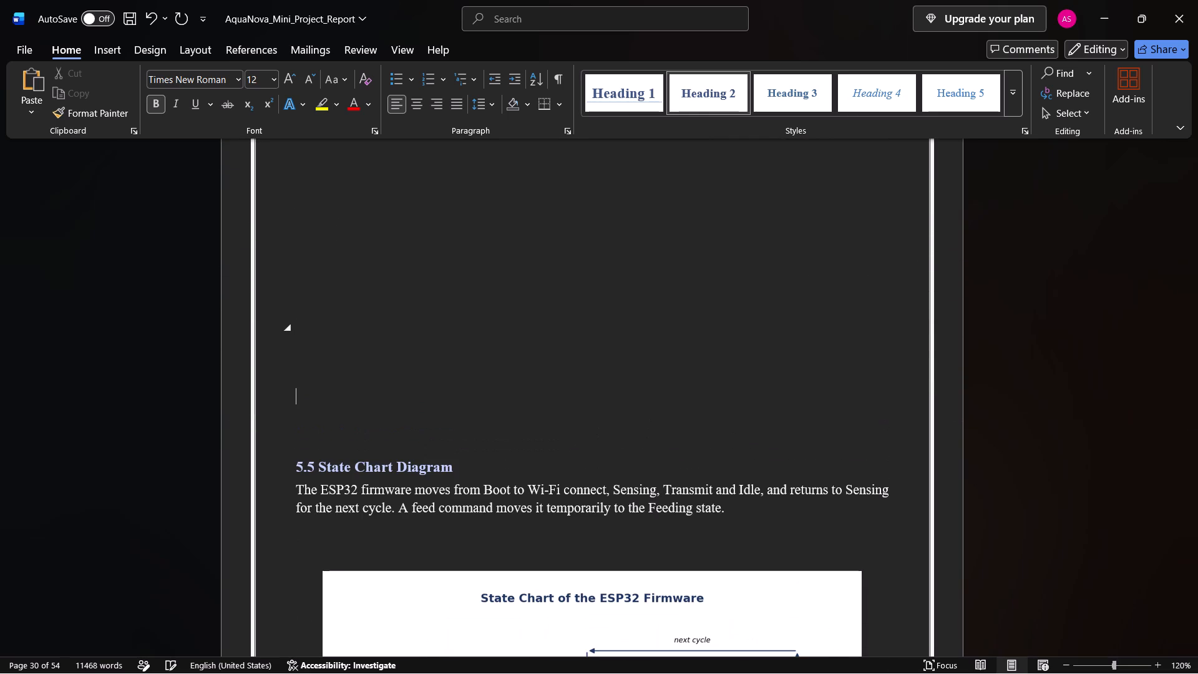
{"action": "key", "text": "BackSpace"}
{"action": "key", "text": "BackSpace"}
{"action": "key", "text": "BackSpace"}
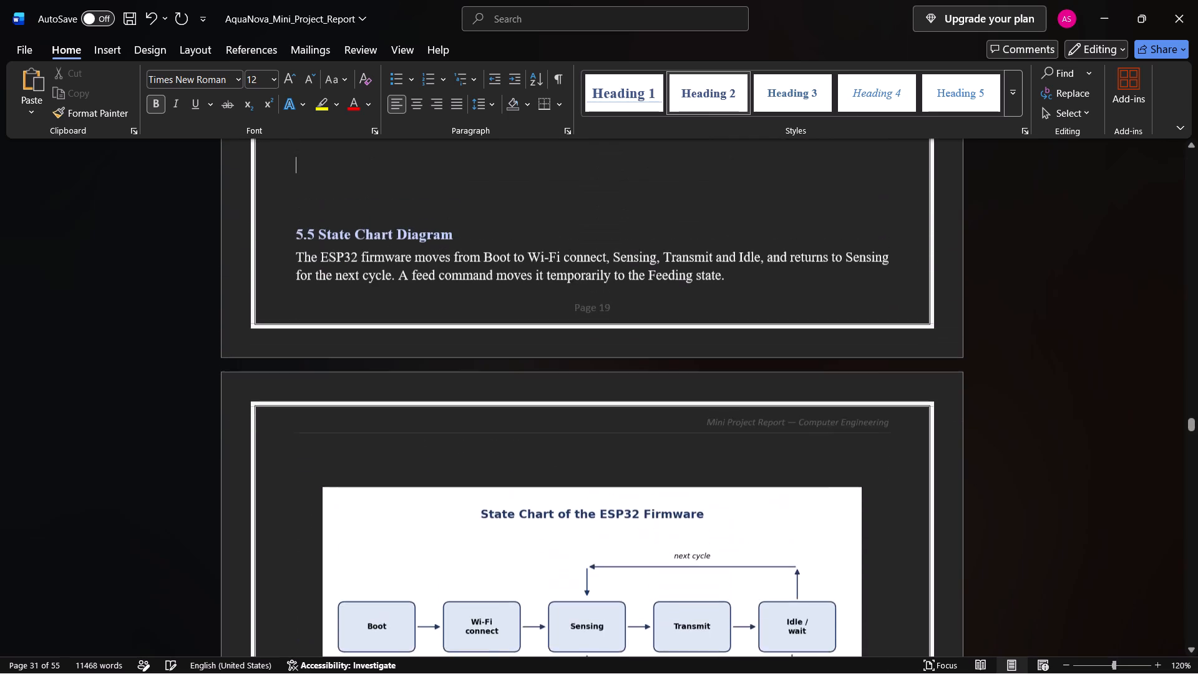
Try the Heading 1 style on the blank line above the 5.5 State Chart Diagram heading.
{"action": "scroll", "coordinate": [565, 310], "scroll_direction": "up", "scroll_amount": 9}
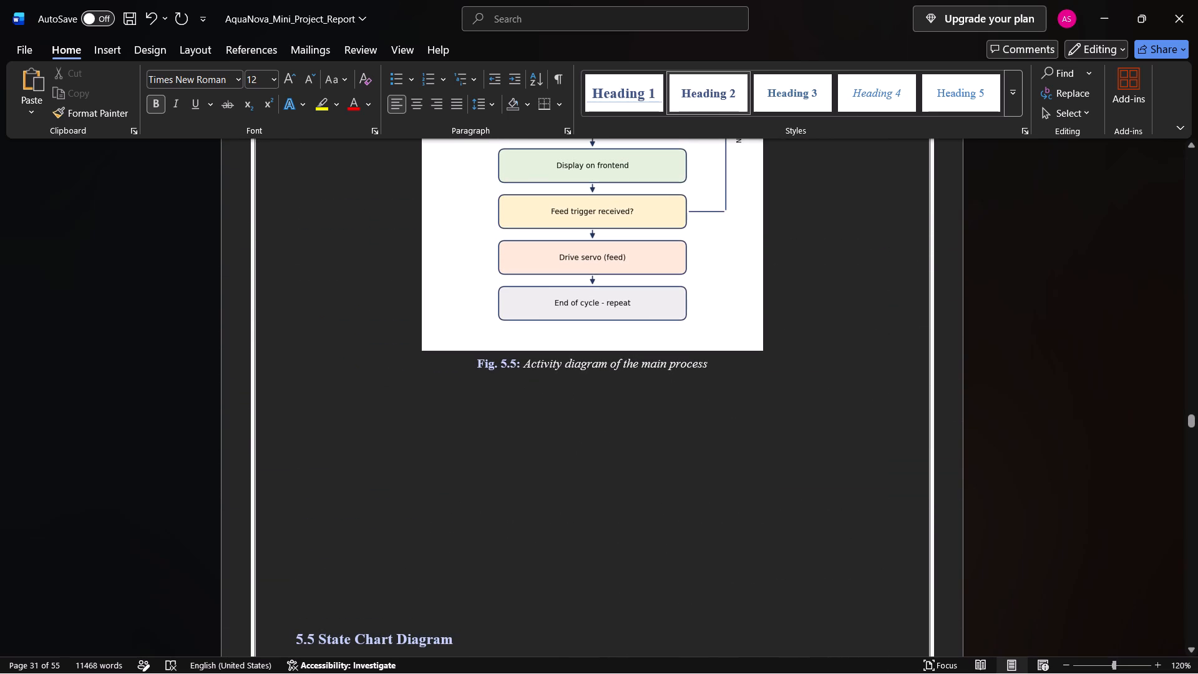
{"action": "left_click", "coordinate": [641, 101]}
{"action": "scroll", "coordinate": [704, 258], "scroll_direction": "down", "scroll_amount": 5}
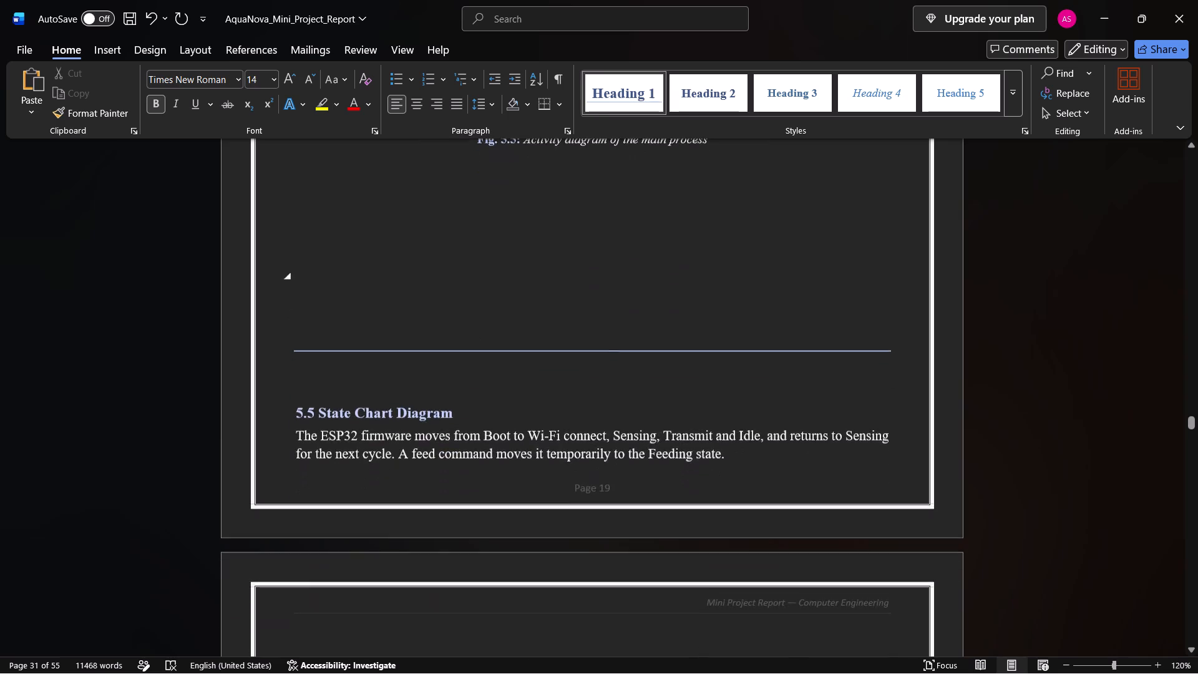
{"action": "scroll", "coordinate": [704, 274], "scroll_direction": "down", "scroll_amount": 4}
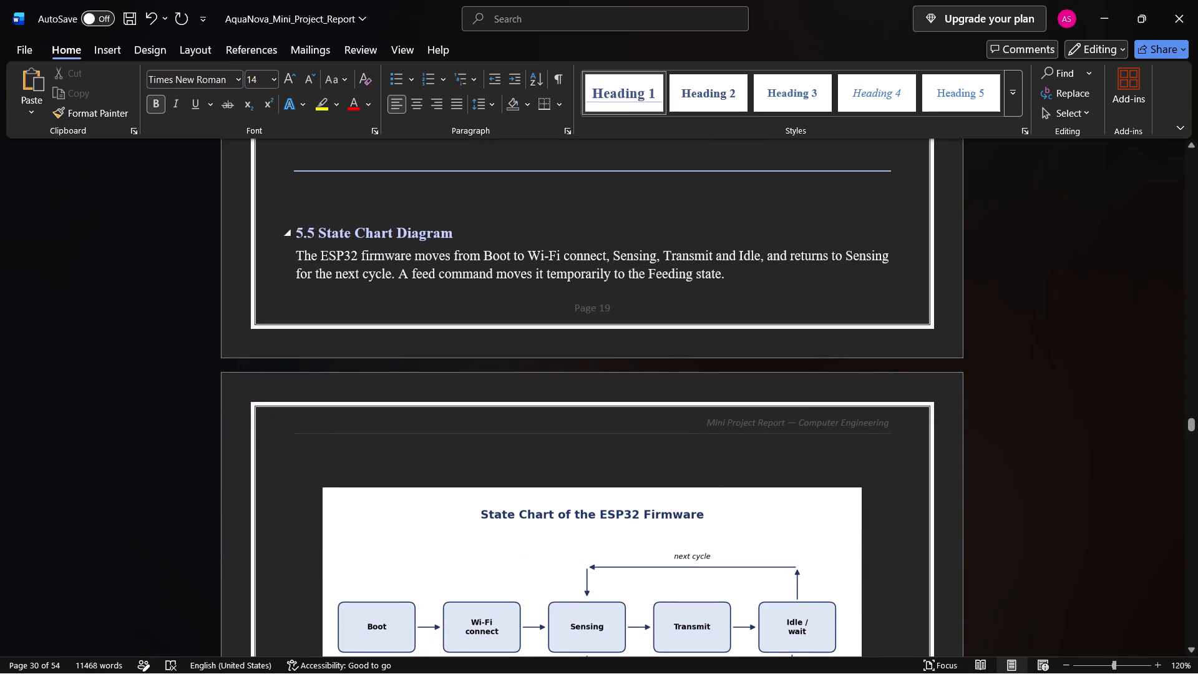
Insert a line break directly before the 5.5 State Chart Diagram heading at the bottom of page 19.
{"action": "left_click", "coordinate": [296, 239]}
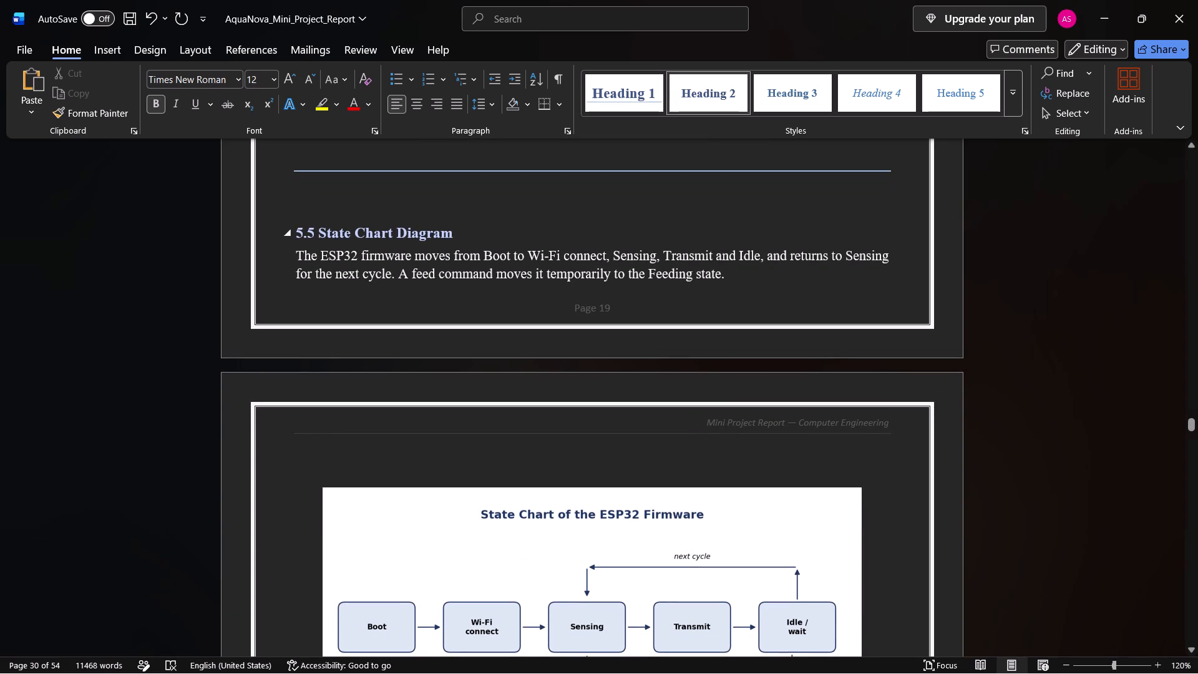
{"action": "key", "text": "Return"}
Undo the style change and blank lines above 5.5 State Chart Diagram, bringing the heading back below the Fig. 5.5 caption.
{"action": "key", "text": "ctrl+z"}
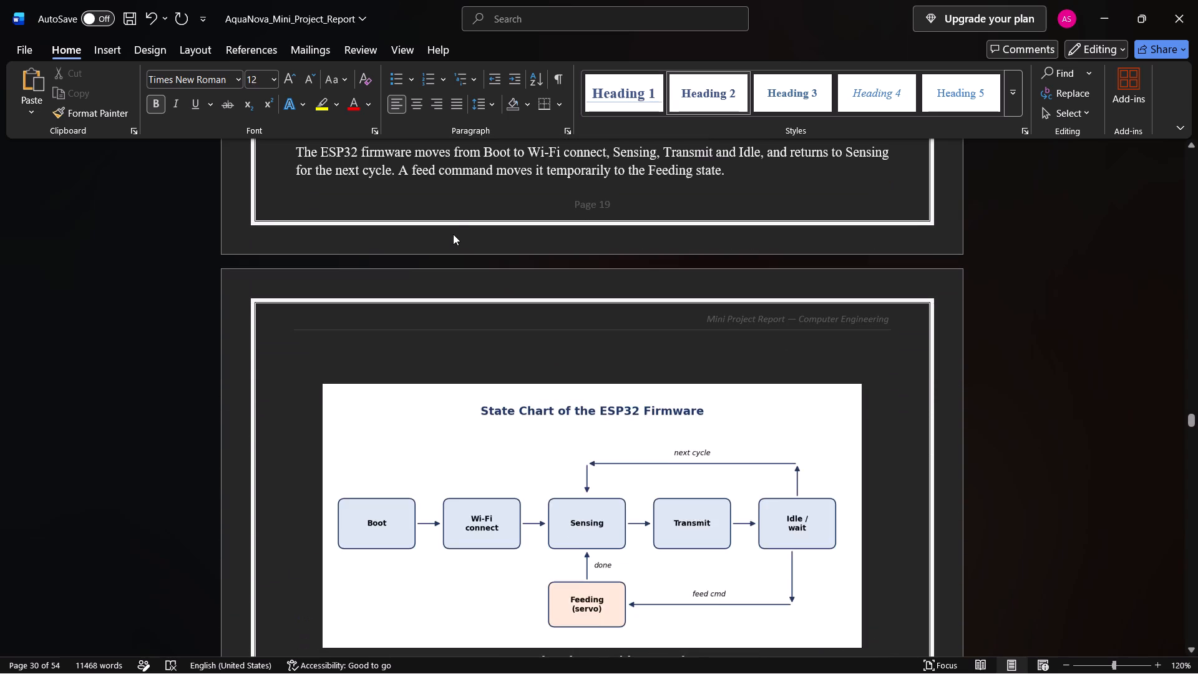
{"action": "key", "text": "ctrl+z"}
{"action": "key", "text": "ctrl+z"}
{"action": "key", "text": "ctrl+z"}
{"action": "key", "text": "ctrl+z"}
{"action": "key", "text": "ctrl+z"}
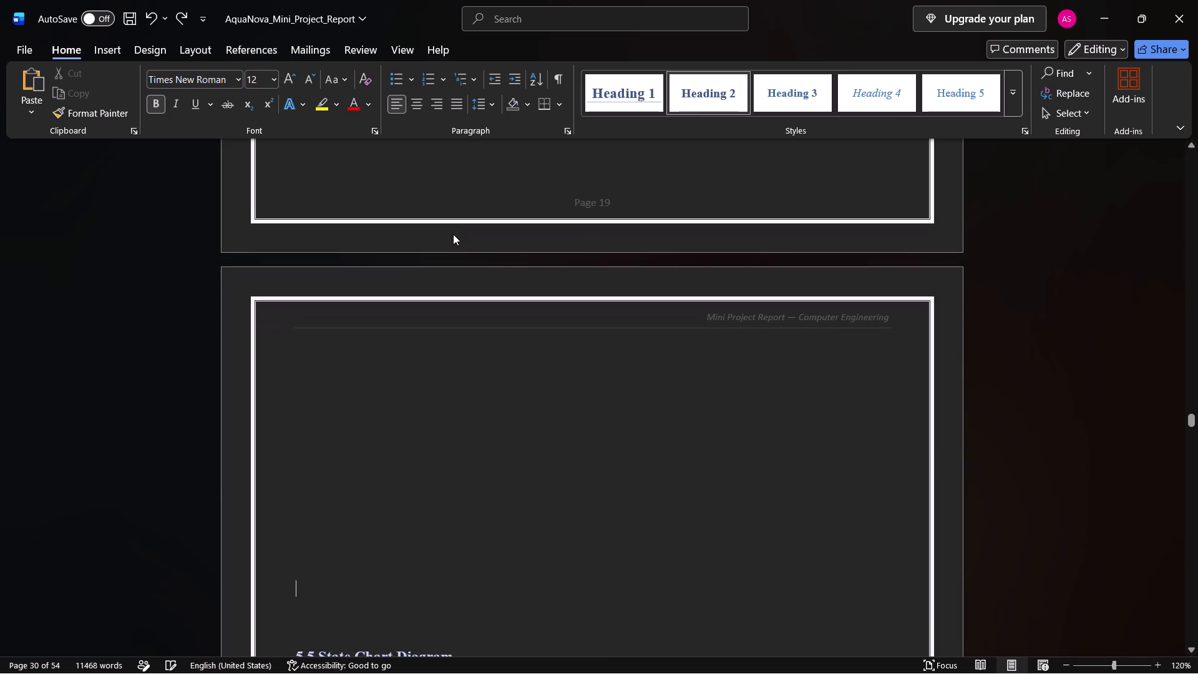
{"action": "key", "text": "ctrl+z"}
{"action": "key", "text": "ctrl+z"}
Undo the deletion of the four repeated 5.5 State Chart Diagram sections below the Fig. 5.5 caption.
{"action": "scroll", "coordinate": [453, 234], "scroll_direction": "up", "scroll_amount": 3}
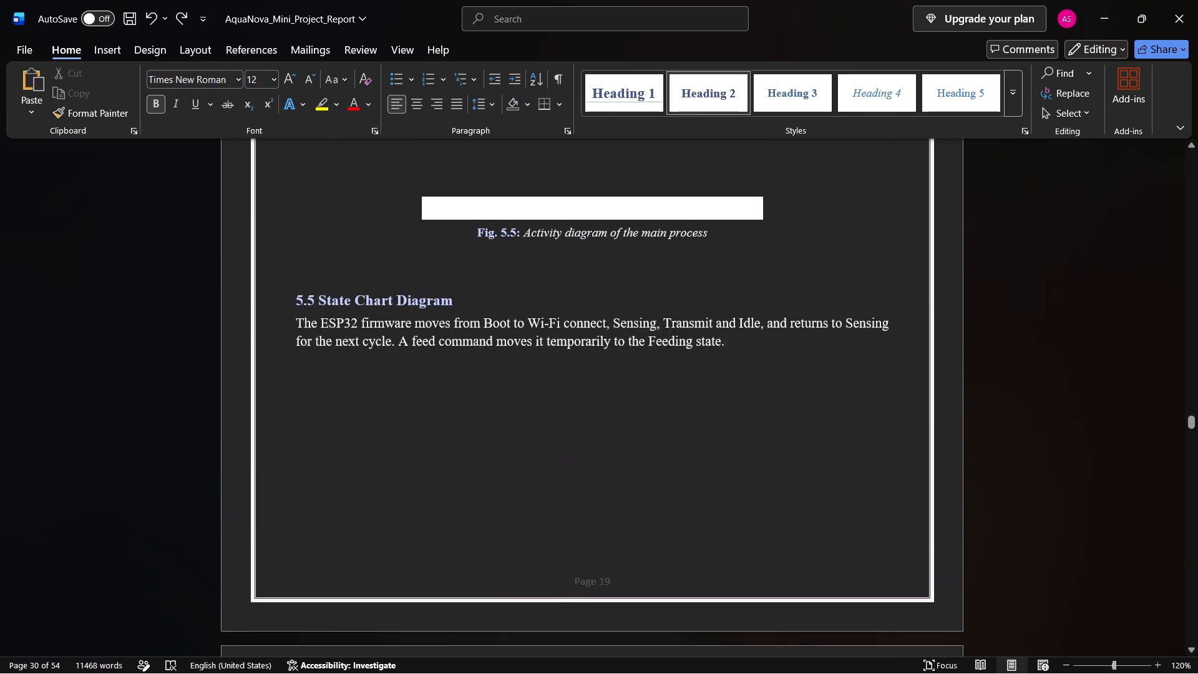
{"action": "scroll", "coordinate": [453, 234], "scroll_direction": "up", "scroll_amount": 2}
{"action": "scroll", "coordinate": [512, 420], "scroll_direction": "down", "scroll_amount": 19}
{"action": "scroll", "coordinate": [524, 408], "scroll_direction": "up", "scroll_amount": 6}
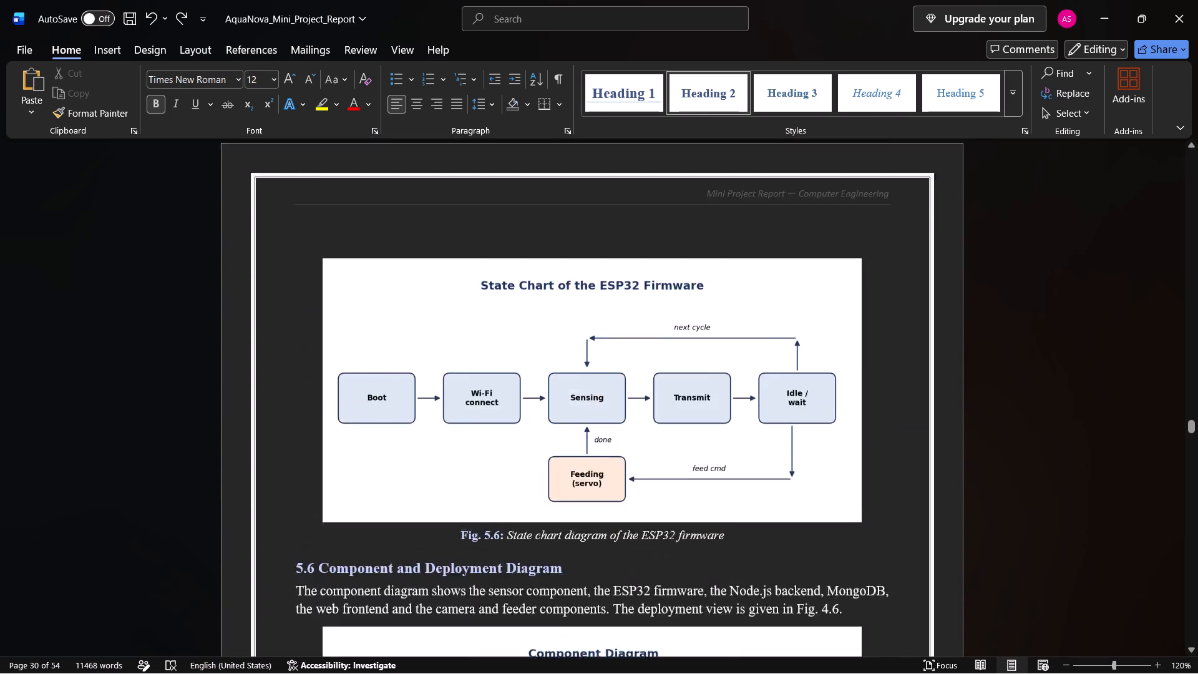
{"action": "scroll", "coordinate": [524, 408], "scroll_direction": "up", "scroll_amount": 10}
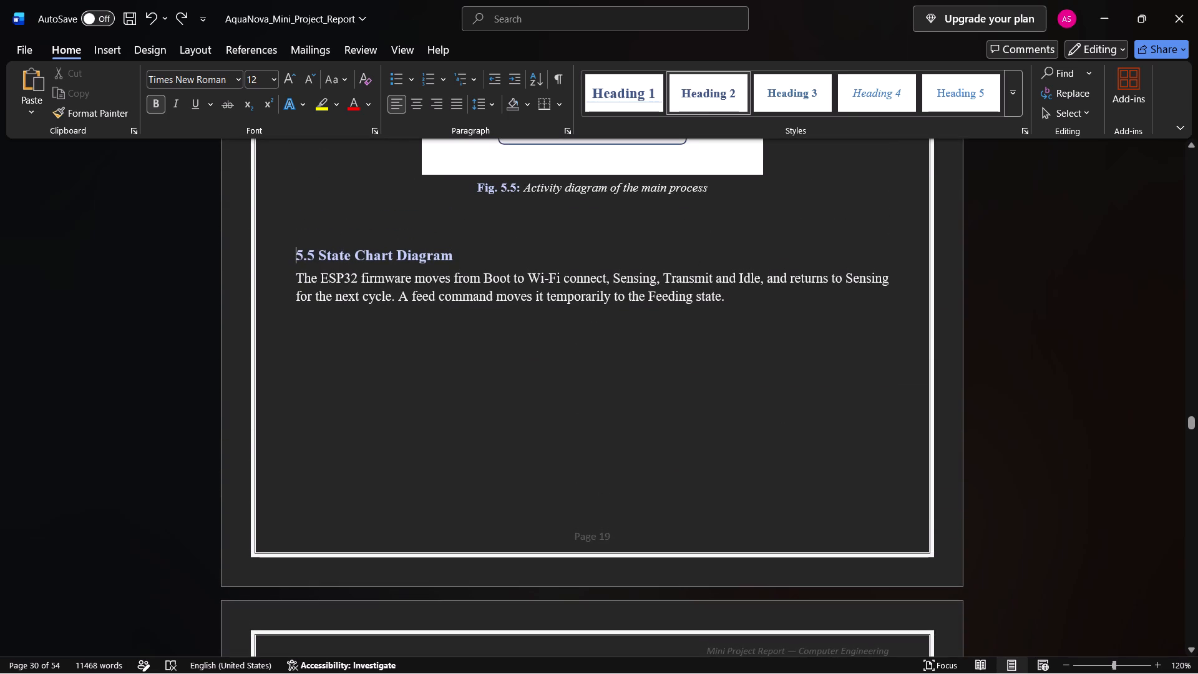
{"action": "key", "text": "ctrl+z"}
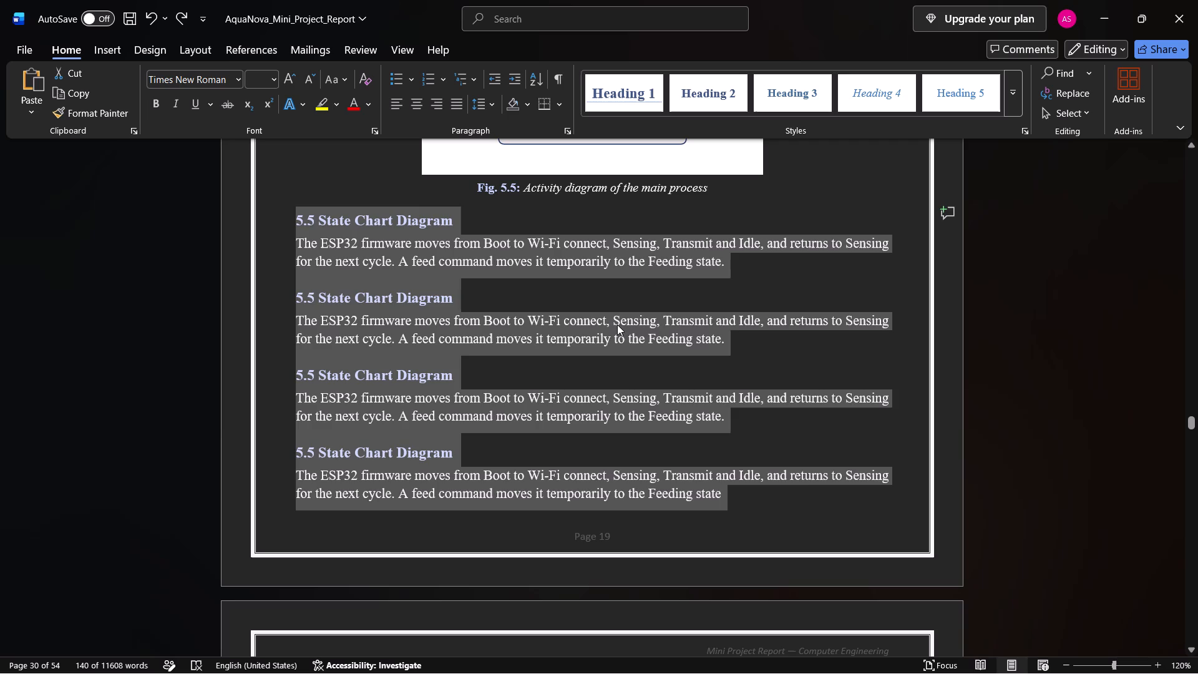
Undo the earlier repeated-section and state chart edits until a single 5.5 State Chart Diagram section remains below Fig. 5.5.
{"action": "key", "text": "ctrl+z"}
{"action": "key", "text": "ctrl+z"}
{"action": "key", "text": "ctrl+z"}
{"action": "key", "text": "ctrl+z"}
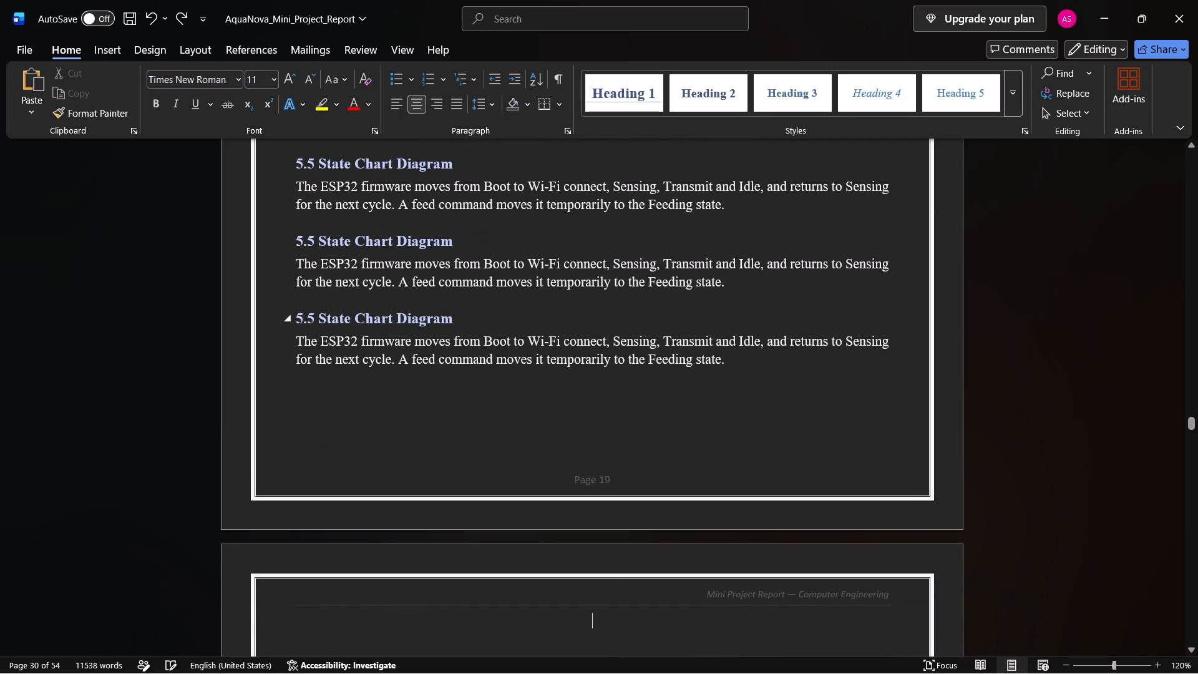
{"action": "key", "text": "ctrl+z"}
{"action": "key", "text": "ctrl+z"}
{"action": "key", "text": "ctrl+z"}
{"action": "key", "text": "ctrl+z"}
{"action": "scroll", "coordinate": [617, 325], "scroll_direction": "up", "scroll_amount": 7}
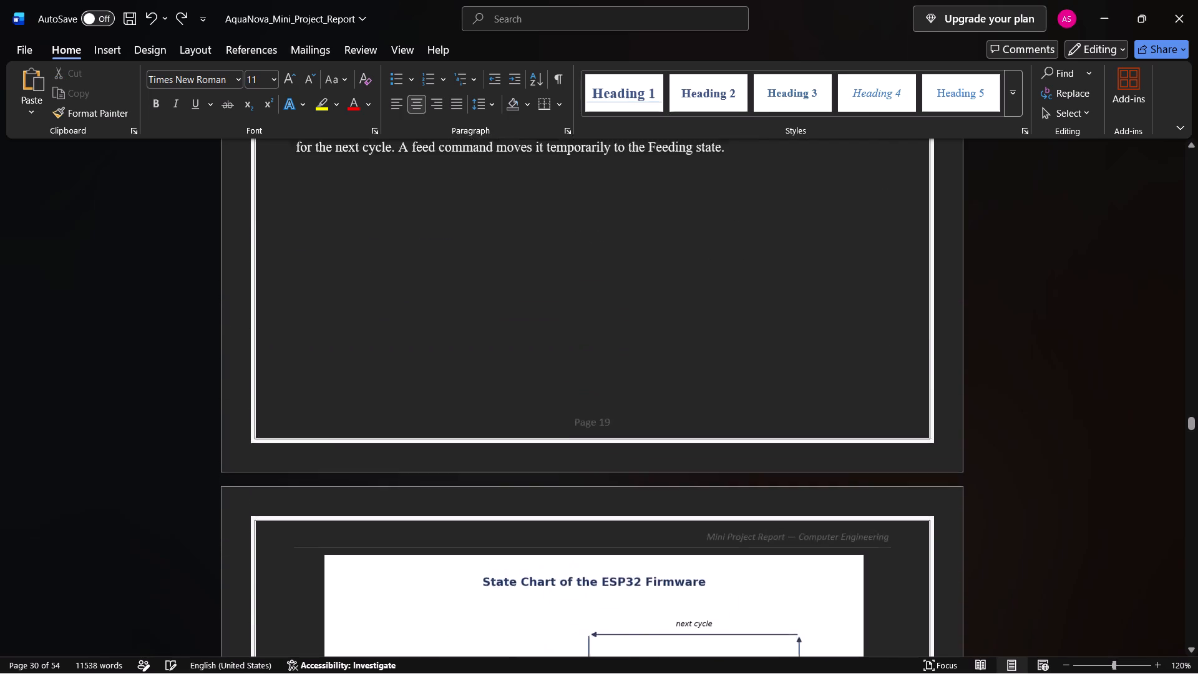
{"action": "scroll", "coordinate": [617, 325], "scroll_direction": "up", "scroll_amount": 2}
{"action": "key", "text": "ctrl+z"}
{"action": "key", "text": "ctrl+z"}
{"action": "scroll", "coordinate": [613, 323], "scroll_direction": "up", "scroll_amount": 4, "text": "ctrl"}
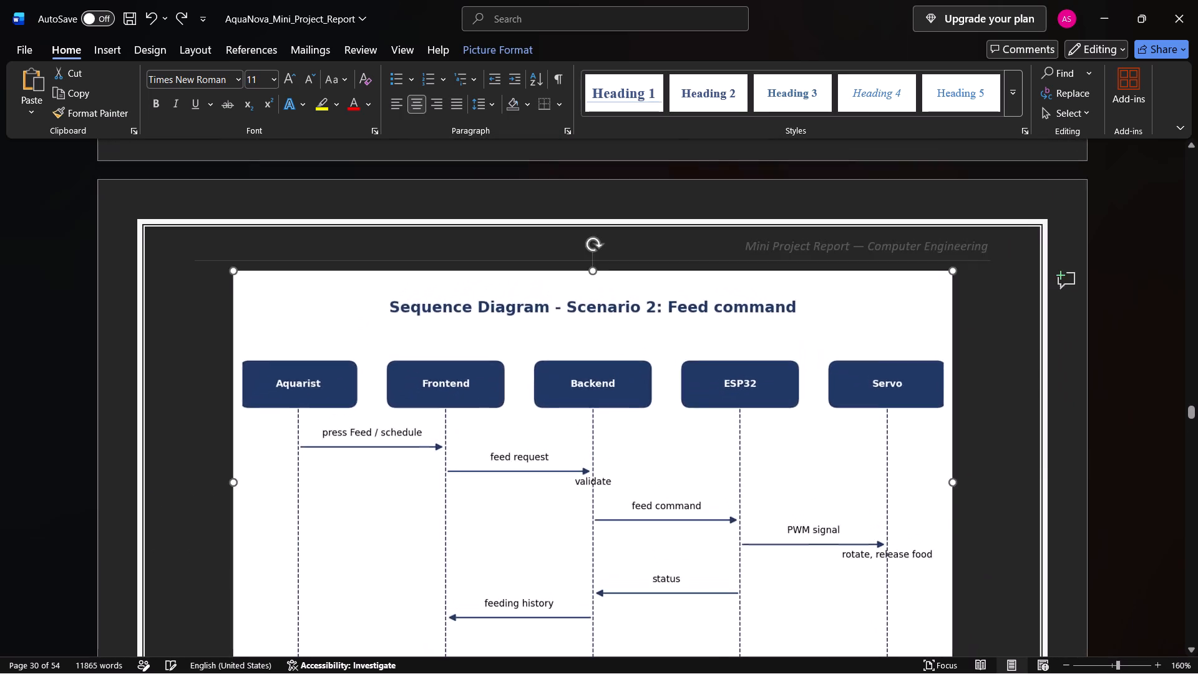
Check the layout of the chapter 5 diagrams from the activity diagram through the Fig. 5.7 component diagram.
{"action": "scroll", "coordinate": [613, 323], "scroll_direction": "down", "scroll_amount": 17}
{"action": "scroll", "coordinate": [610, 330], "scroll_direction": "down", "scroll_amount": 15}
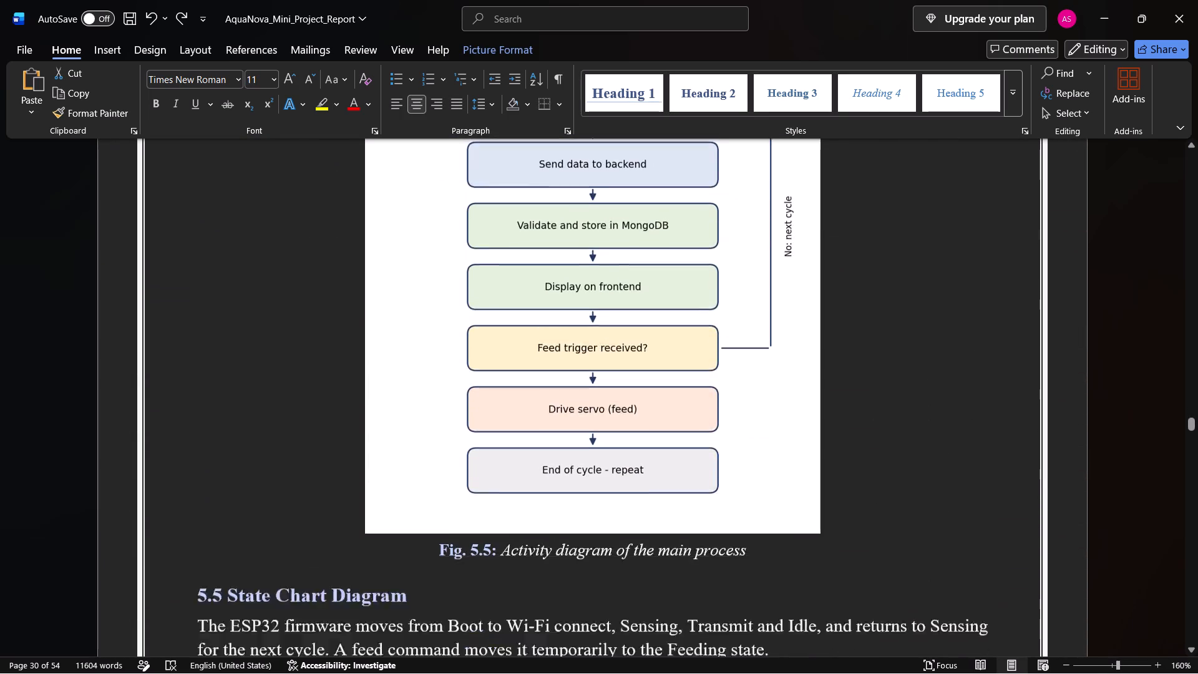
{"action": "scroll", "coordinate": [608, 334], "scroll_direction": "down", "scroll_amount": 20}
{"action": "scroll", "coordinate": [608, 334], "scroll_direction": "down", "scroll_amount": 6}
{"action": "scroll", "coordinate": [607, 336], "scroll_direction": "up", "scroll_amount": 4}
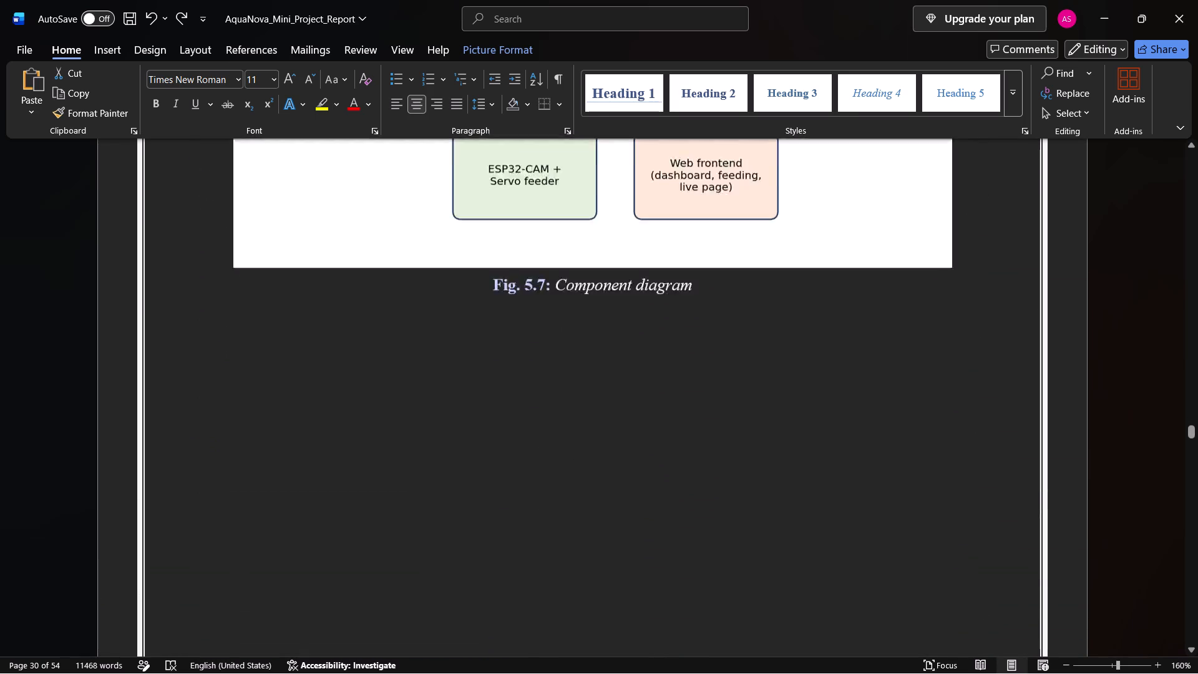
{"action": "scroll", "coordinate": [607, 336], "scroll_direction": "up", "scroll_amount": 7}
{"action": "scroll", "coordinate": [607, 336], "scroll_direction": "down", "scroll_amount": 19}
{"action": "scroll", "coordinate": [606, 339], "scroll_direction": "down", "scroll_amount": 6}
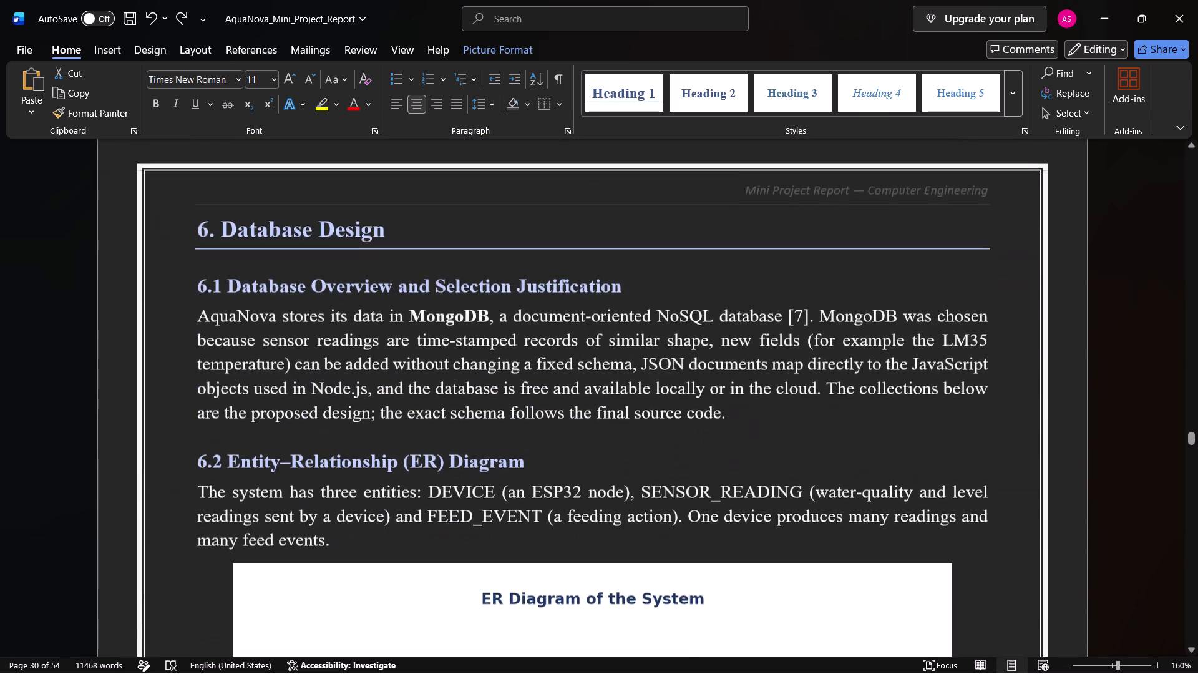
Review the page layout of chapter 6 Database Design and the chapter 7 module descriptions.
{"action": "scroll", "coordinate": [606, 339], "scroll_direction": "down", "scroll_amount": 20}
{"action": "scroll", "coordinate": [606, 343], "scroll_direction": "down", "scroll_amount": 17}
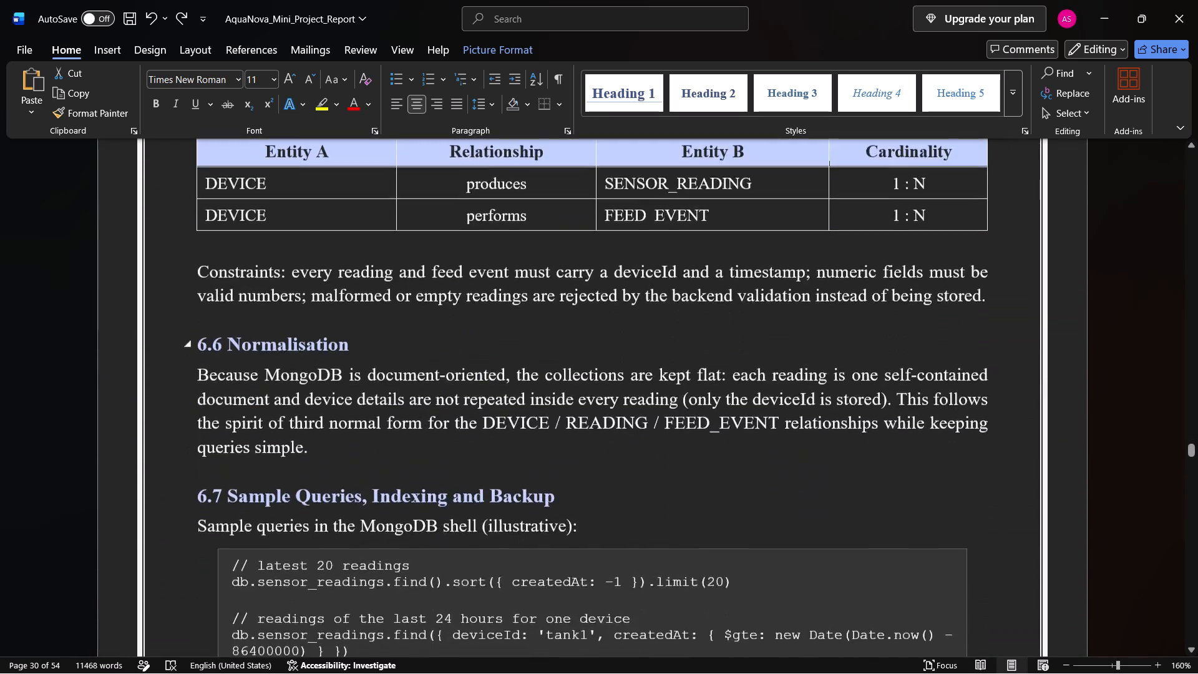
{"action": "scroll", "coordinate": [610, 336], "scroll_direction": "down", "scroll_amount": 16}
{"action": "scroll", "coordinate": [899, 187], "scroll_direction": "down", "scroll_amount": 6}
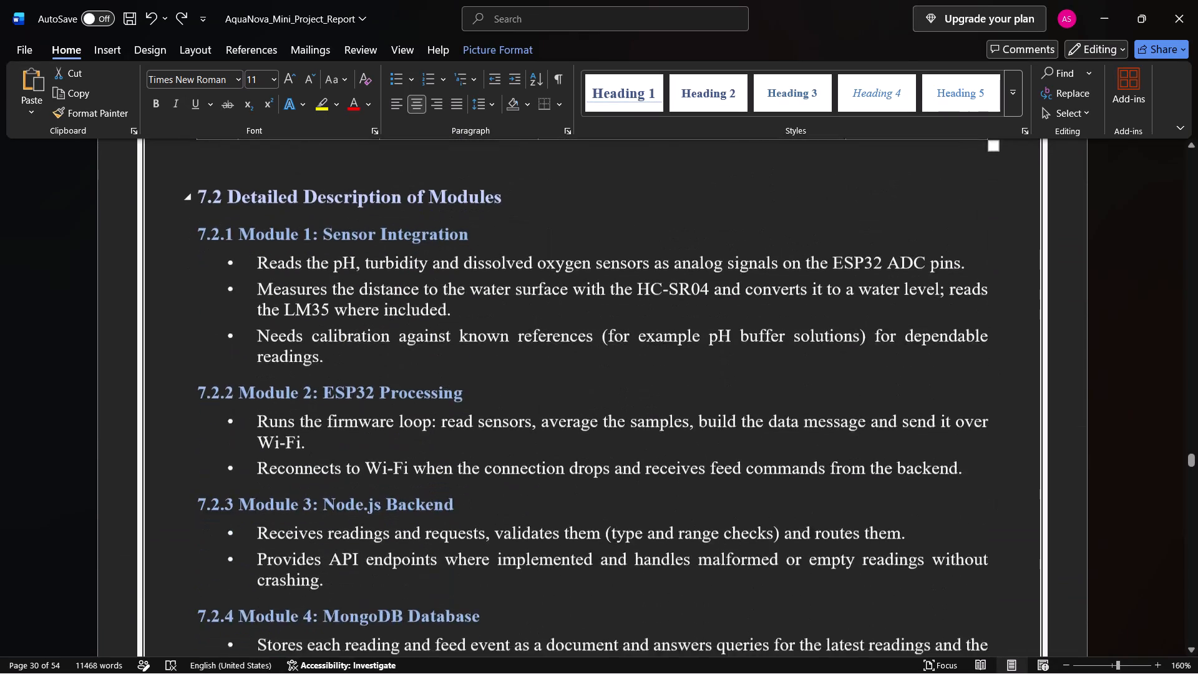
{"action": "scroll", "coordinate": [886, 206], "scroll_direction": "down", "scroll_amount": 3}
{"action": "scroll", "coordinate": [880, 199], "scroll_direction": "down", "scroll_amount": 6, "text": "ctrl"}
{"action": "scroll", "coordinate": [880, 199], "scroll_direction": "down", "scroll_amount": 6}
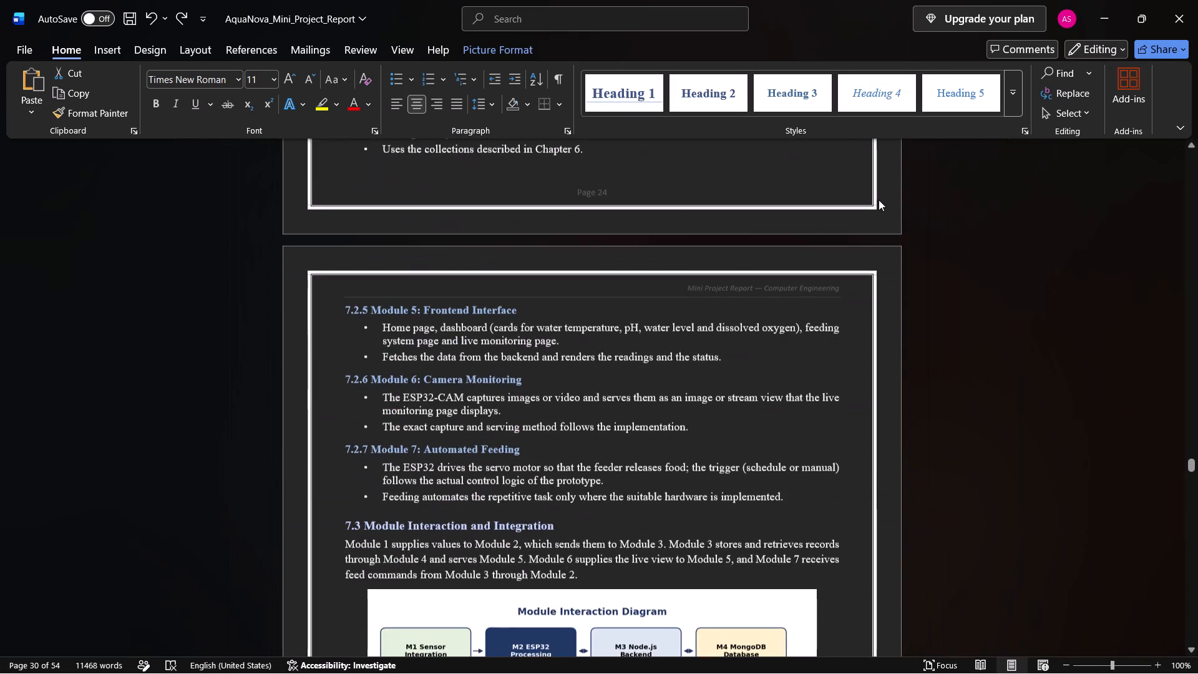
Review the pages from the Module Interaction Diagram through chapter 8 to Table 9.2 in section 9.4 Test Cases.
{"action": "scroll", "coordinate": [879, 200], "scroll_direction": "down", "scroll_amount": 8, "text": "ctrl"}
{"action": "scroll", "coordinate": [879, 200], "scroll_direction": "down", "scroll_amount": 11}
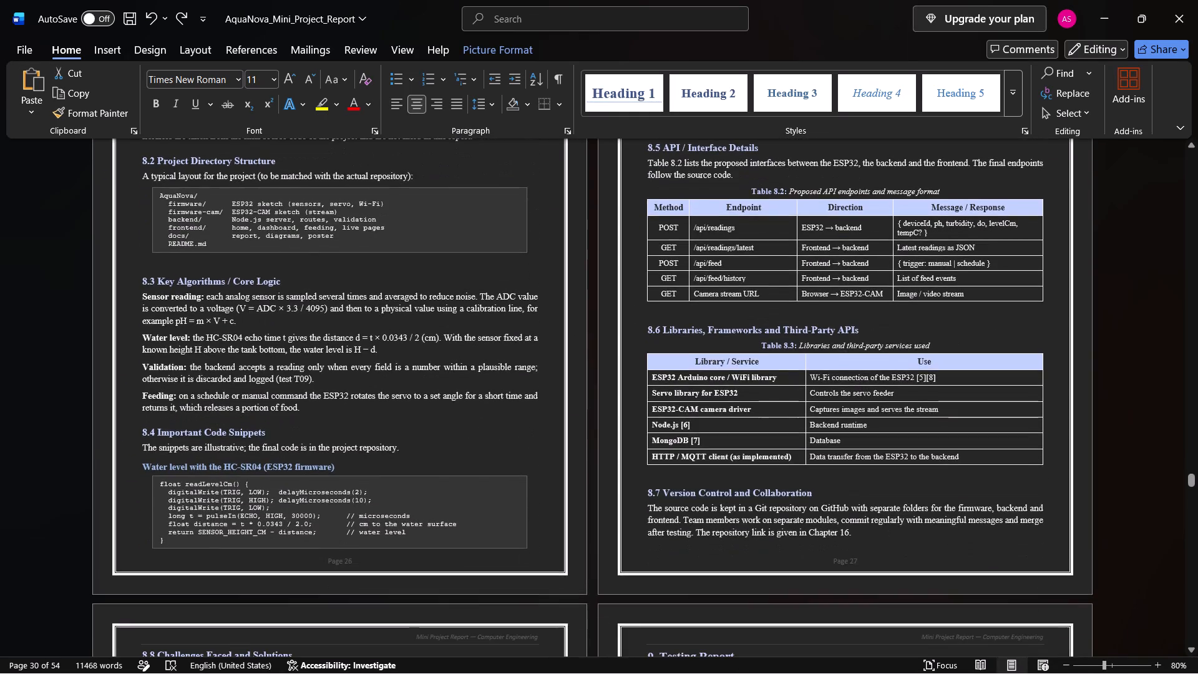
{"action": "scroll", "coordinate": [879, 200], "scroll_direction": "up", "scroll_amount": 1, "text": "ctrl"}
{"action": "scroll", "coordinate": [879, 200], "scroll_direction": "down", "scroll_amount": 6}
{"action": "scroll", "coordinate": [879, 200], "scroll_direction": "up", "scroll_amount": 2, "text": "ctrl"}
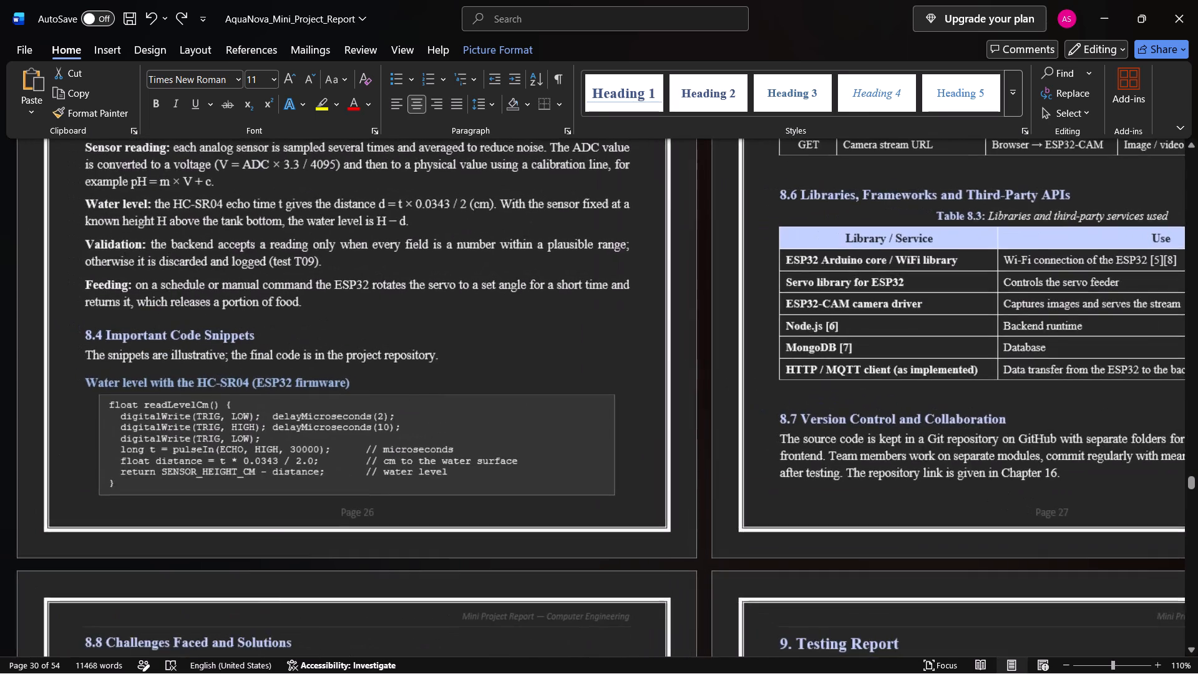
{"action": "scroll", "coordinate": [879, 200], "scroll_direction": "down", "scroll_amount": 19}
{"action": "scroll", "coordinate": [879, 199], "scroll_direction": "down", "scroll_amount": 13}
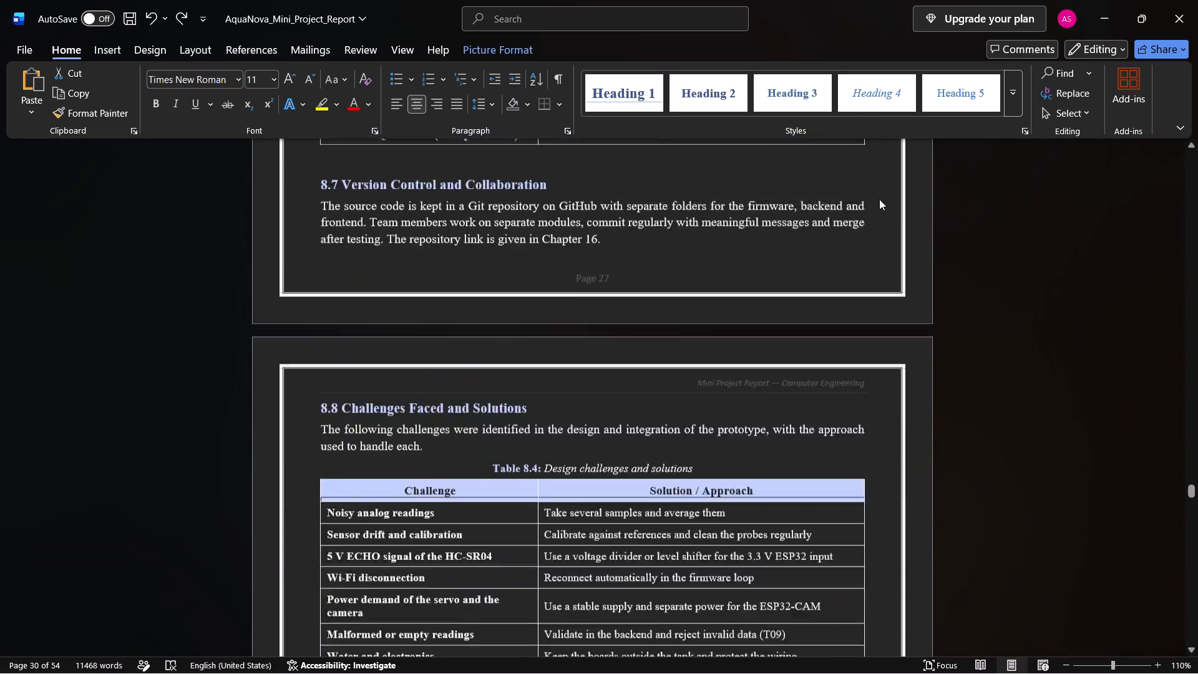
{"action": "scroll", "coordinate": [879, 199], "scroll_direction": "down", "scroll_amount": 6}
{"action": "scroll", "coordinate": [879, 199], "scroll_direction": "down", "scroll_amount": 19}
{"action": "scroll", "coordinate": [879, 191], "scroll_direction": "down", "scroll_amount": 3}
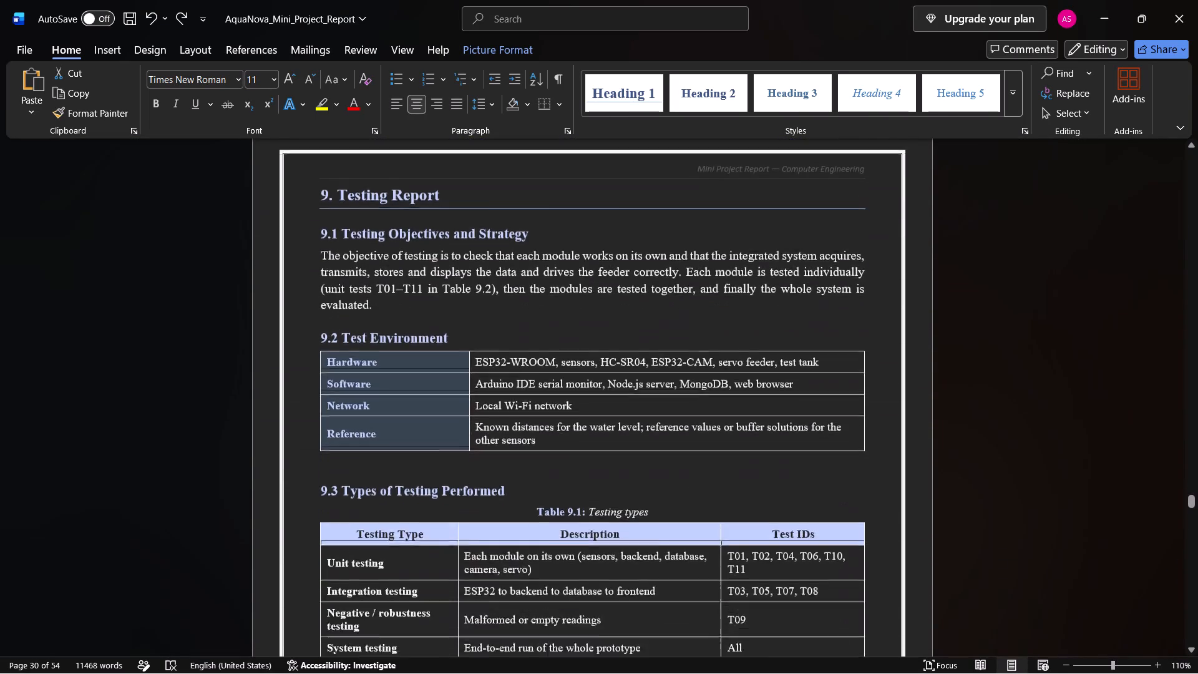
{"action": "scroll", "coordinate": [877, 194], "scroll_direction": "down", "scroll_amount": 14}
{"action": "scroll", "coordinate": [875, 194], "scroll_direction": "up", "scroll_amount": 4}
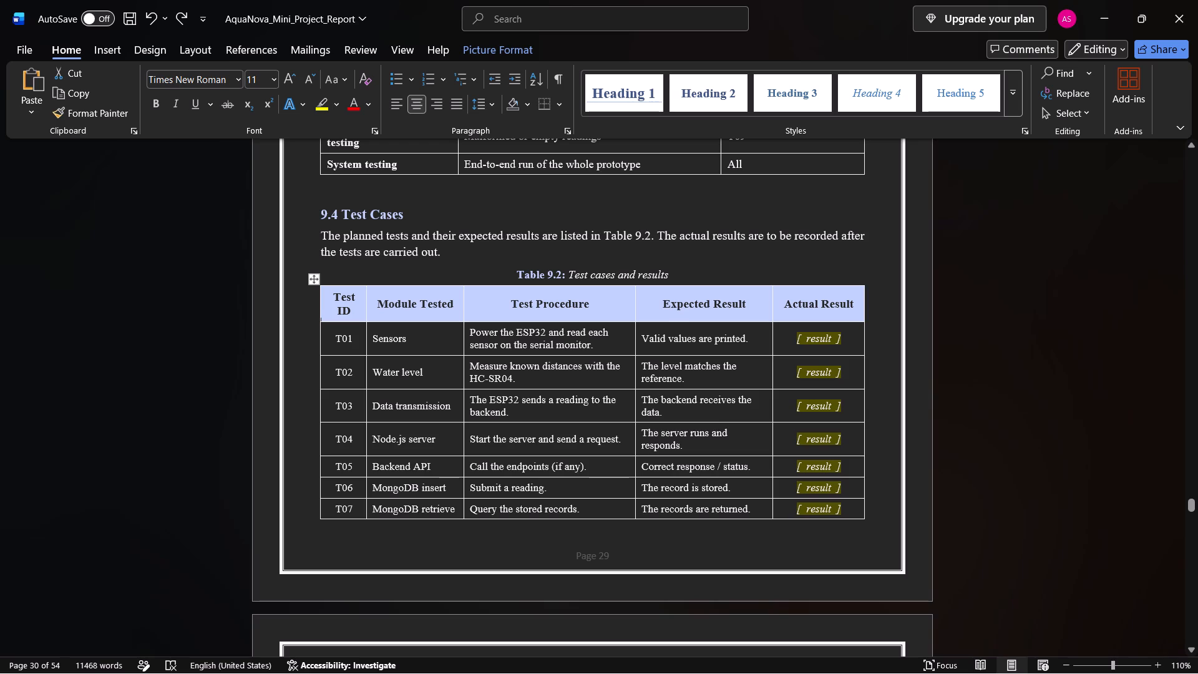
Replace the T01 Sensors result placeholder in Table 9.2's Actual Result column with "Successful".
{"action": "left_click_drag", "start_coordinate": [845, 336], "coordinate": [797, 349]}
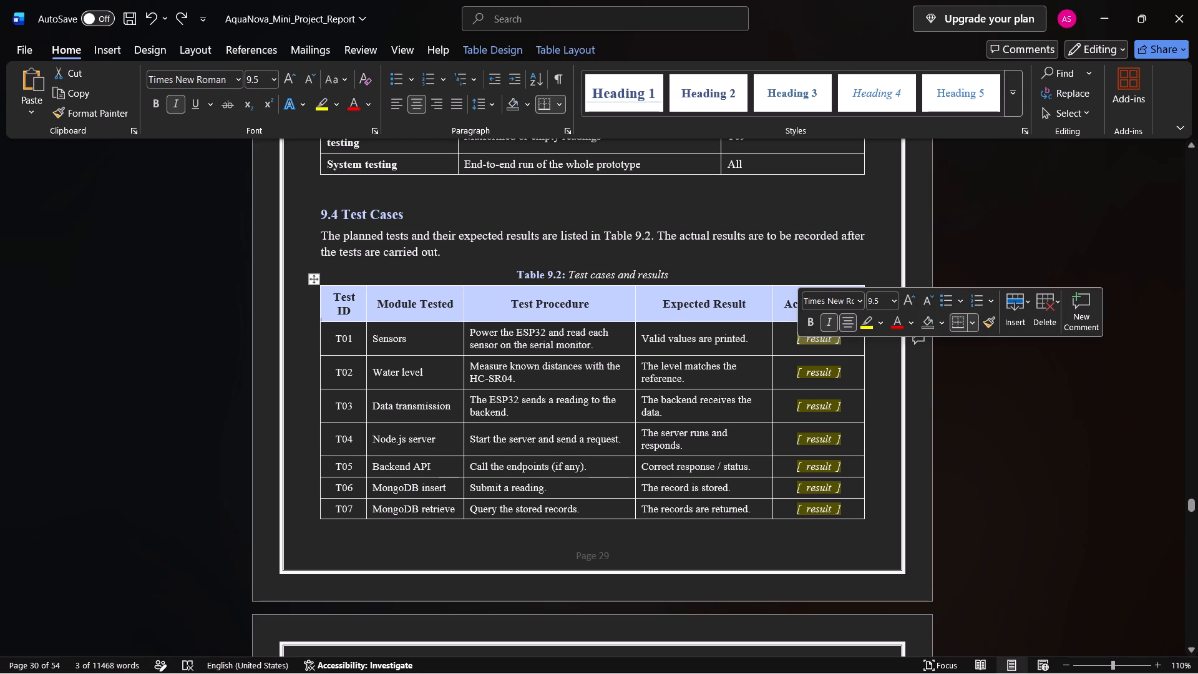
{"action": "key", "text": "BackSpace"}
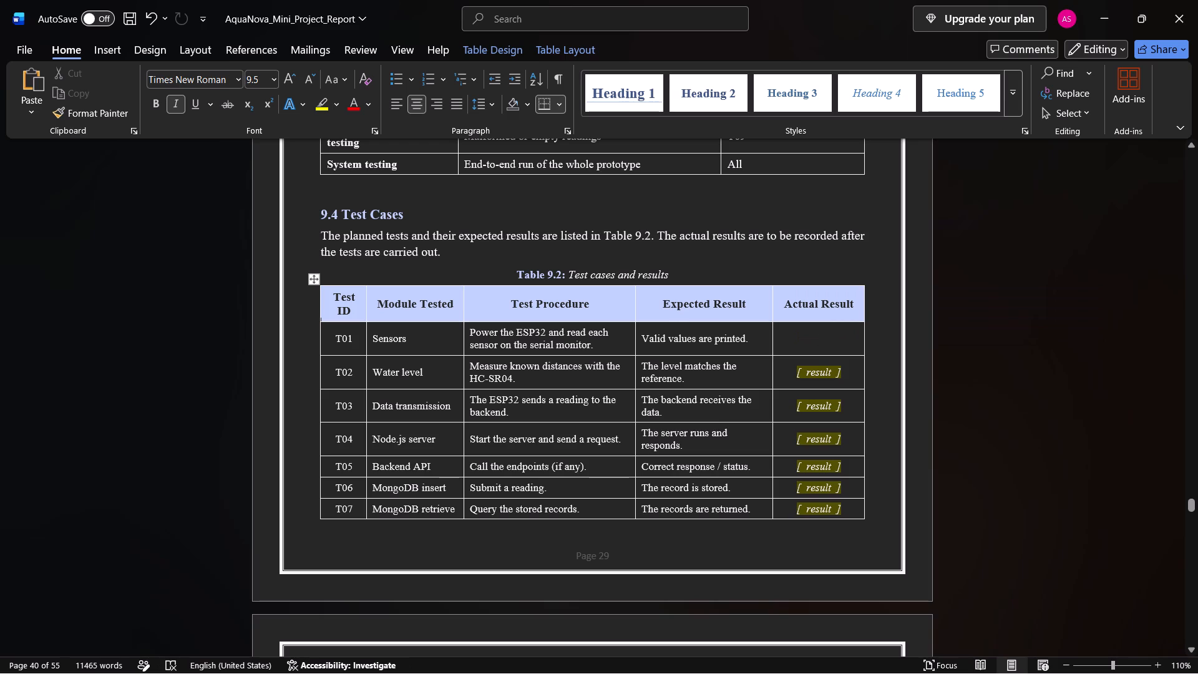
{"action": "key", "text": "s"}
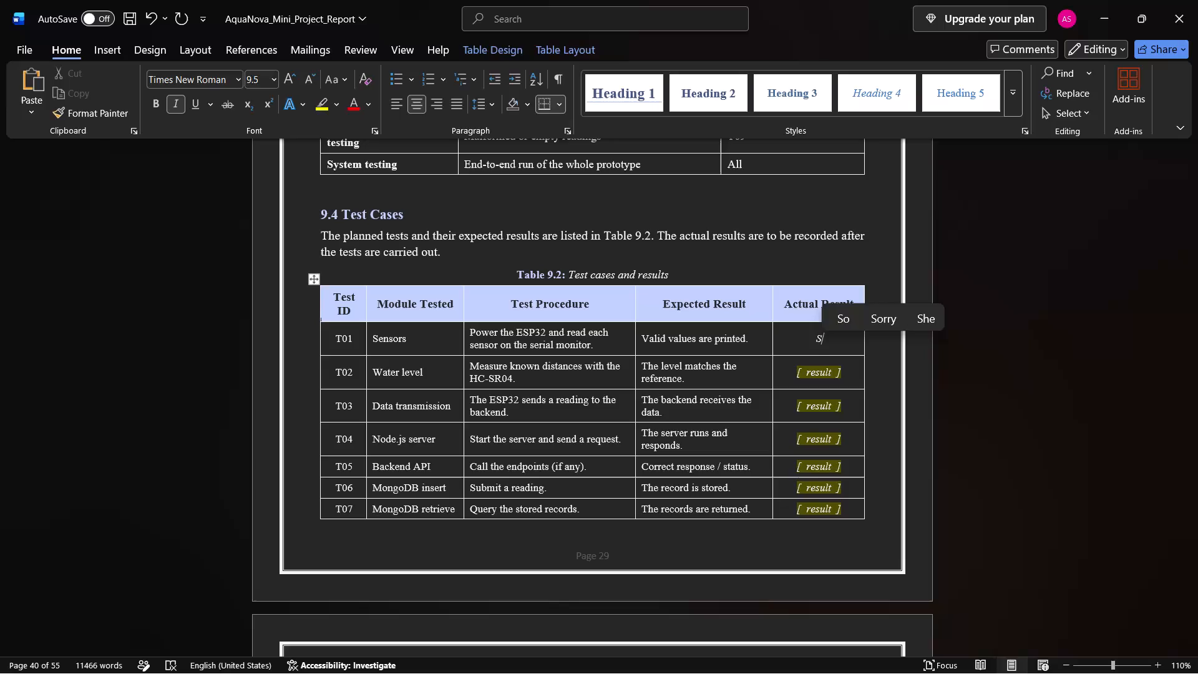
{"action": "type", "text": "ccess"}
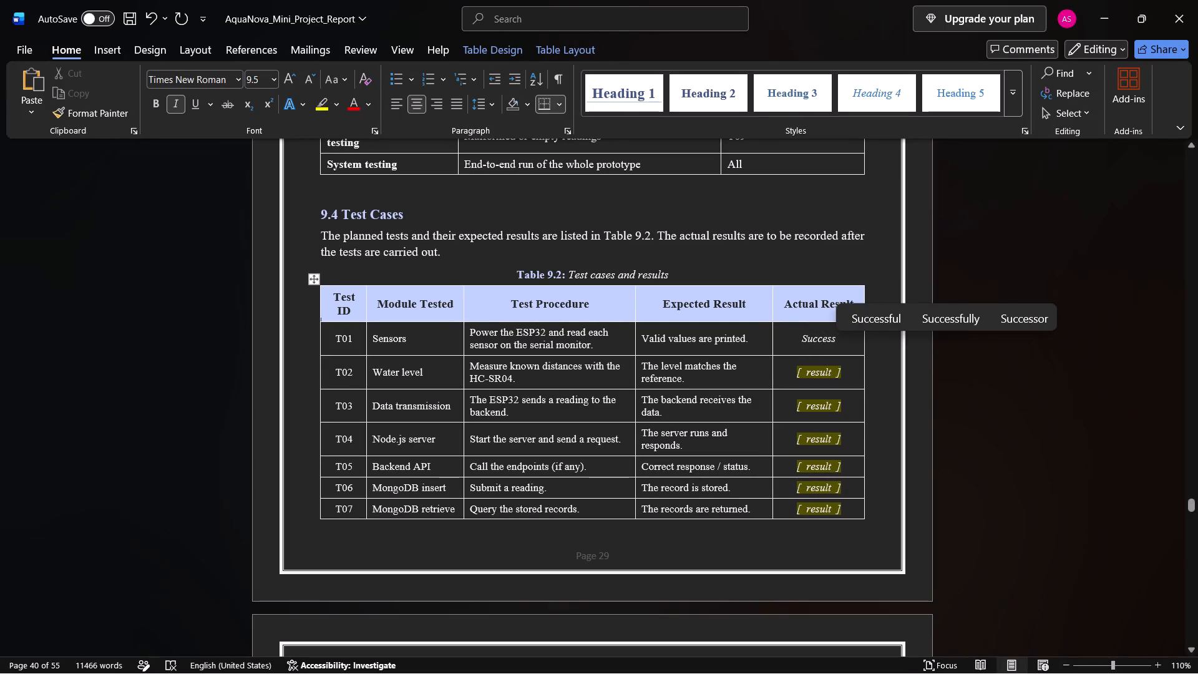
{"action": "left_click", "coordinate": [890, 315]}
{"action": "left_click", "coordinate": [835, 336]}
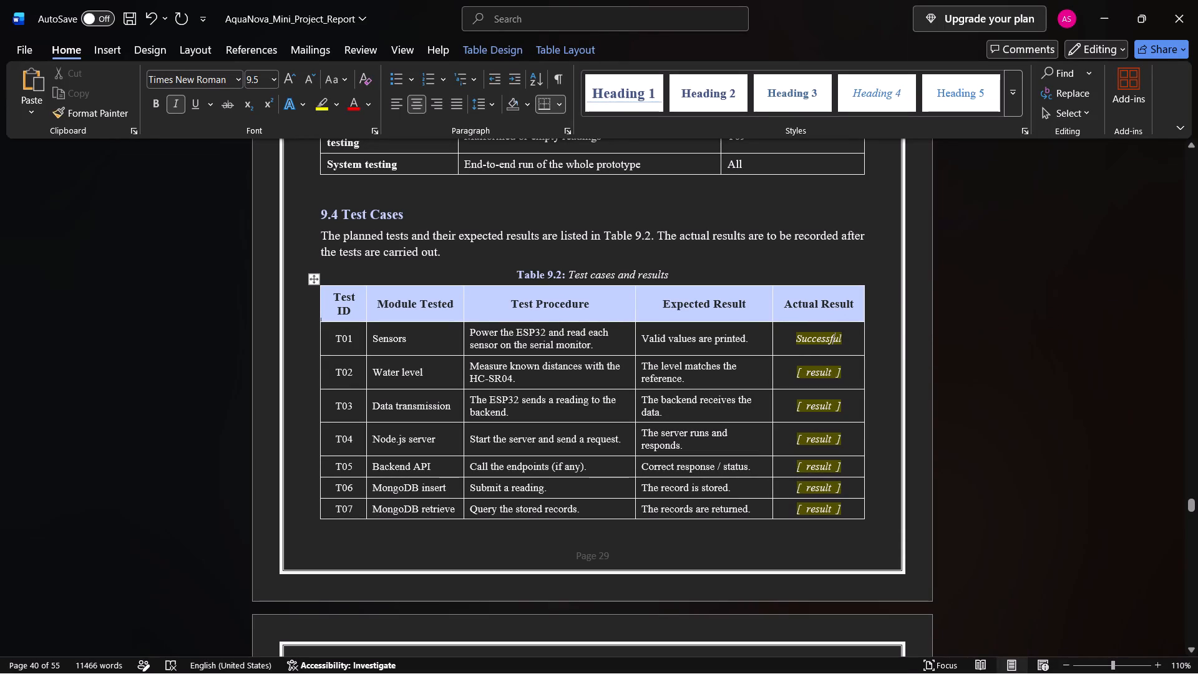
Remove the italics and yellow highlight from "Successful" in the T01 row of Table 9.2.
{"action": "left_click_drag", "start_coordinate": [844, 333], "coordinate": [776, 340]}
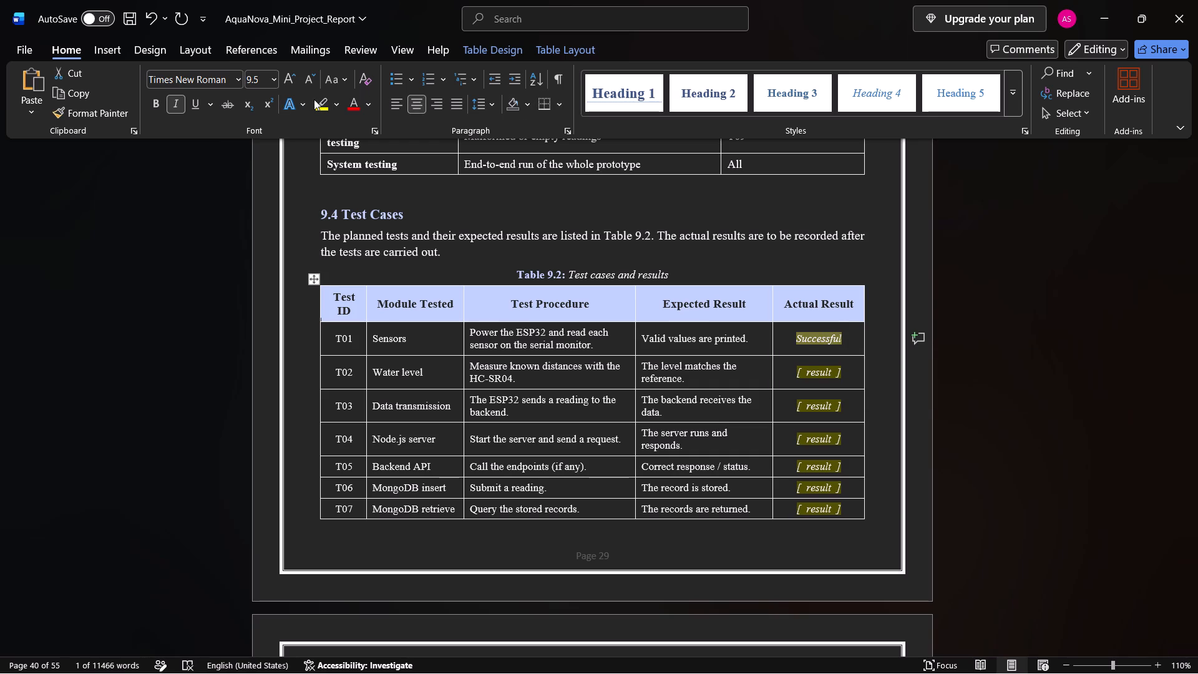
{"action": "left_click", "coordinate": [171, 102]}
{"action": "left_click", "coordinate": [317, 102]}
{"action": "left_click", "coordinate": [330, 99]}
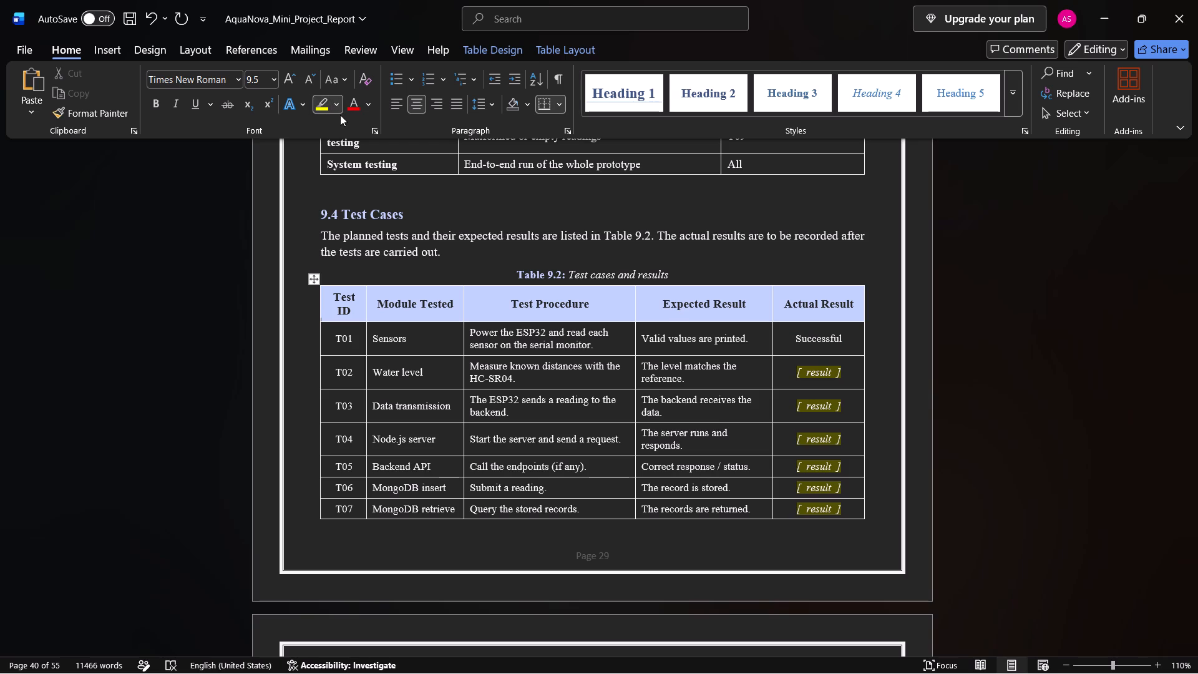
Set the text highlighter to No Color and leave highlighting mode.
{"action": "left_click", "coordinate": [336, 105]}
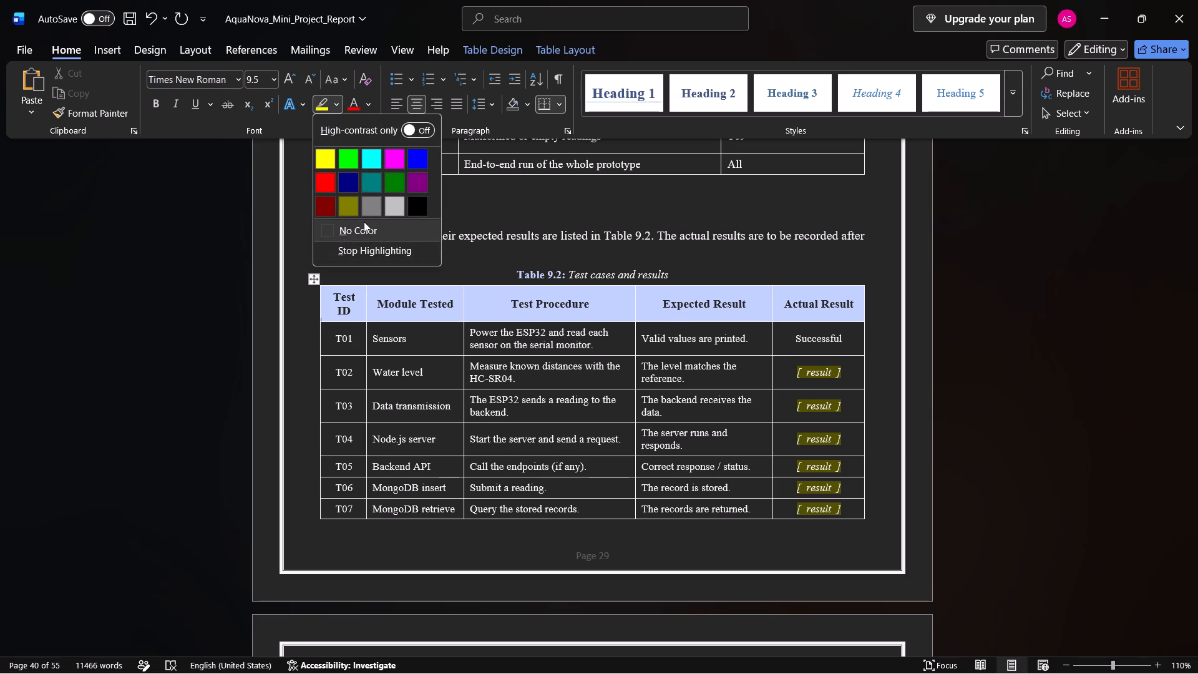
{"action": "left_click", "coordinate": [364, 222]}
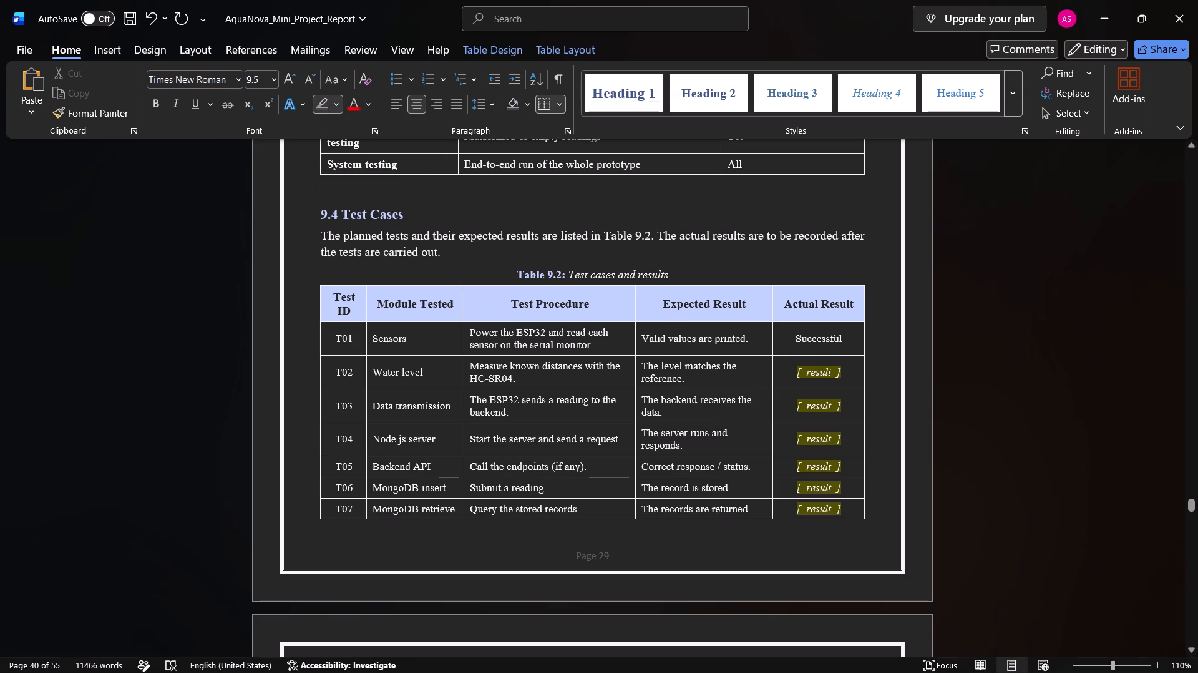
{"action": "left_click_drag", "start_coordinate": [842, 333], "coordinate": [859, 338]}
{"action": "left_click", "coordinate": [975, 279]}
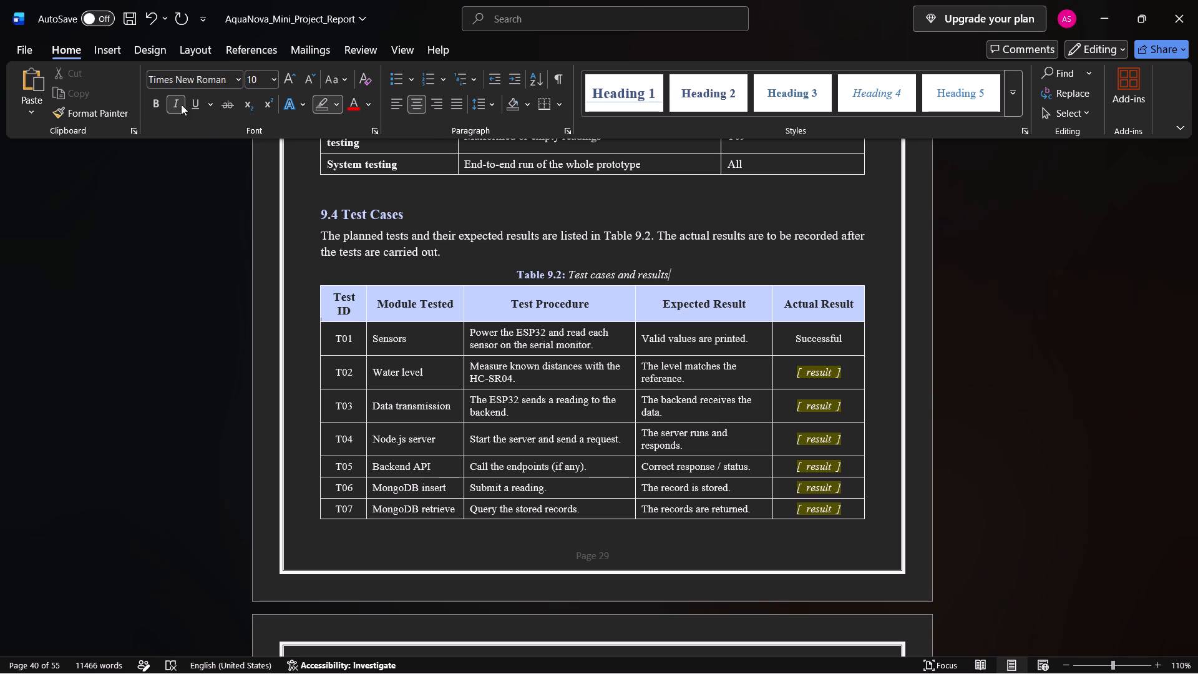
{"action": "left_click", "coordinate": [318, 105]}
Copy "Successful" from the T01 row over the result placeholders of T02 to T07 in Table 9.2's Actual Result column.
{"action": "left_click_drag", "start_coordinate": [846, 336], "coordinate": [773, 339]}
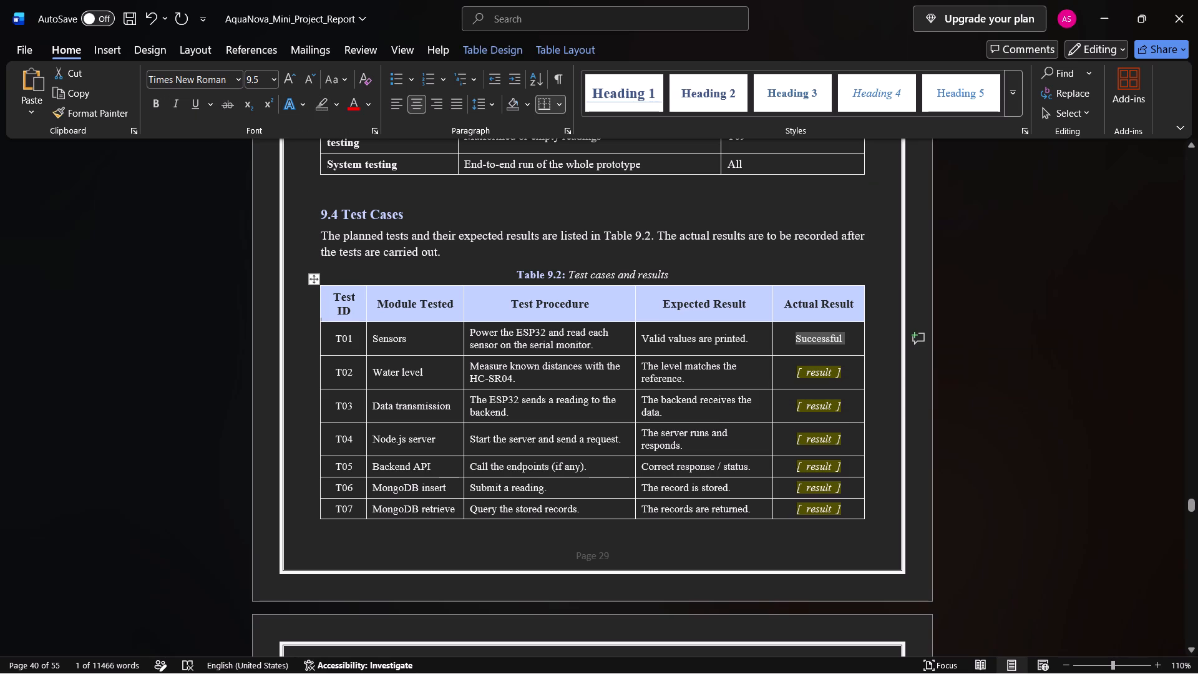
{"action": "key", "text": "ctrl+c"}
{"action": "left_click_drag", "start_coordinate": [846, 371], "coordinate": [781, 366]}
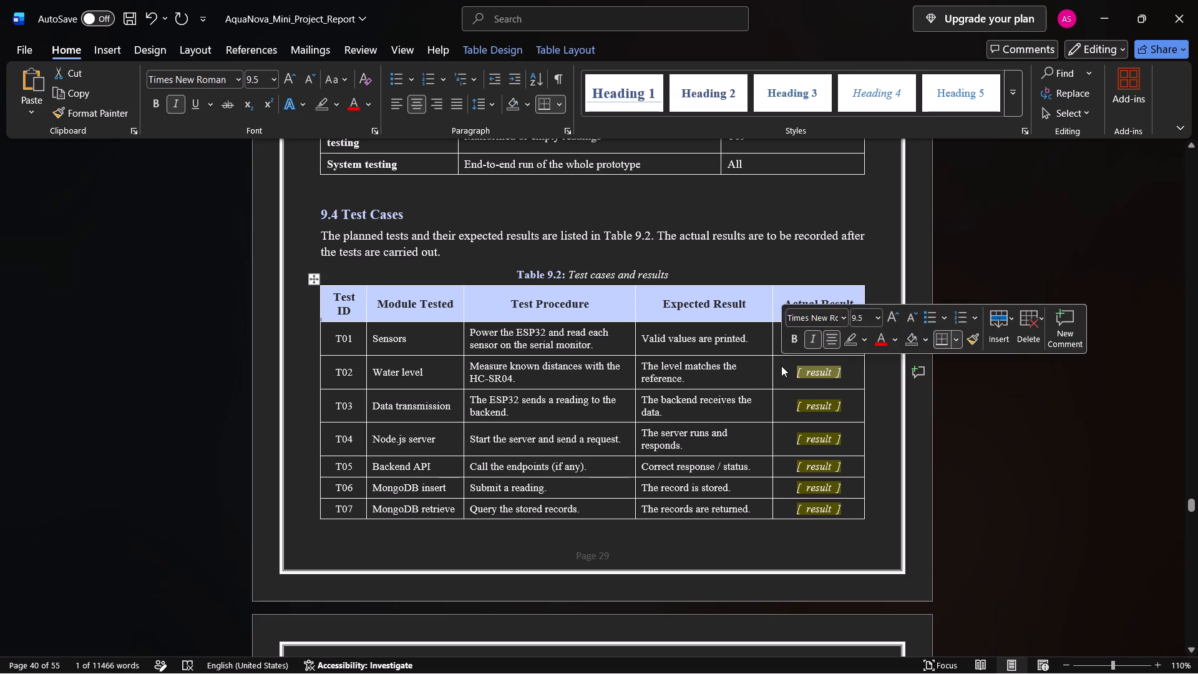
{"action": "key", "text": "ctrl+v"}
{"action": "left_click_drag", "start_coordinate": [849, 406], "coordinate": [780, 409]}
{"action": "key", "text": "ctrl+v"}
{"action": "left_click_drag", "start_coordinate": [846, 437], "coordinate": [788, 441]}
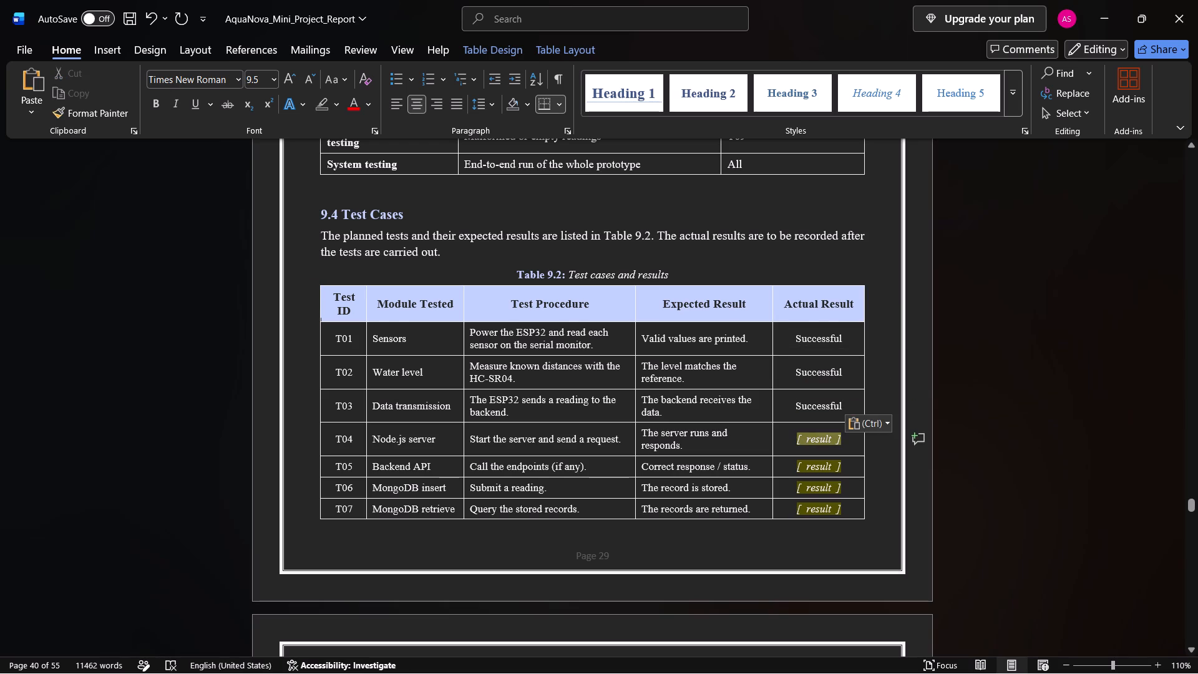
{"action": "left_click_drag", "start_coordinate": [788, 441], "coordinate": [787, 442]}
{"action": "key", "text": "ctrl+v"}
{"action": "left_click_drag", "start_coordinate": [841, 464], "coordinate": [801, 465]}
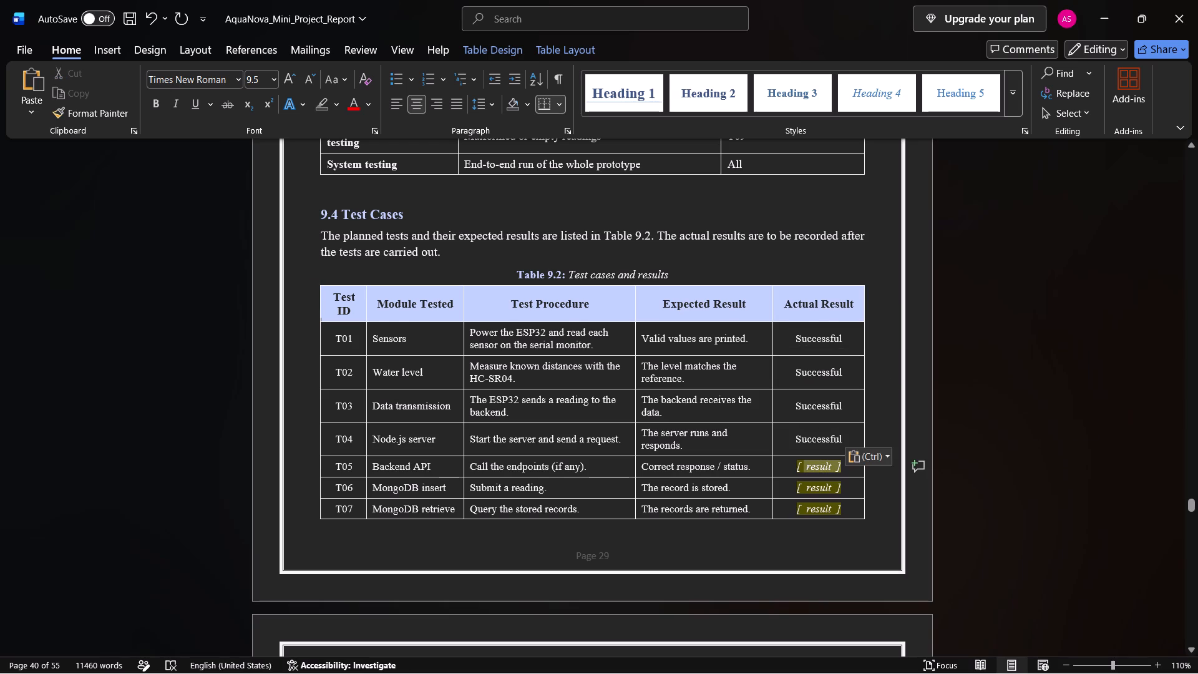
{"action": "left_click_drag", "start_coordinate": [801, 465], "coordinate": [799, 466]}
{"action": "key", "text": "ctrl+v"}
{"action": "left_click_drag", "start_coordinate": [844, 496], "coordinate": [811, 494]}
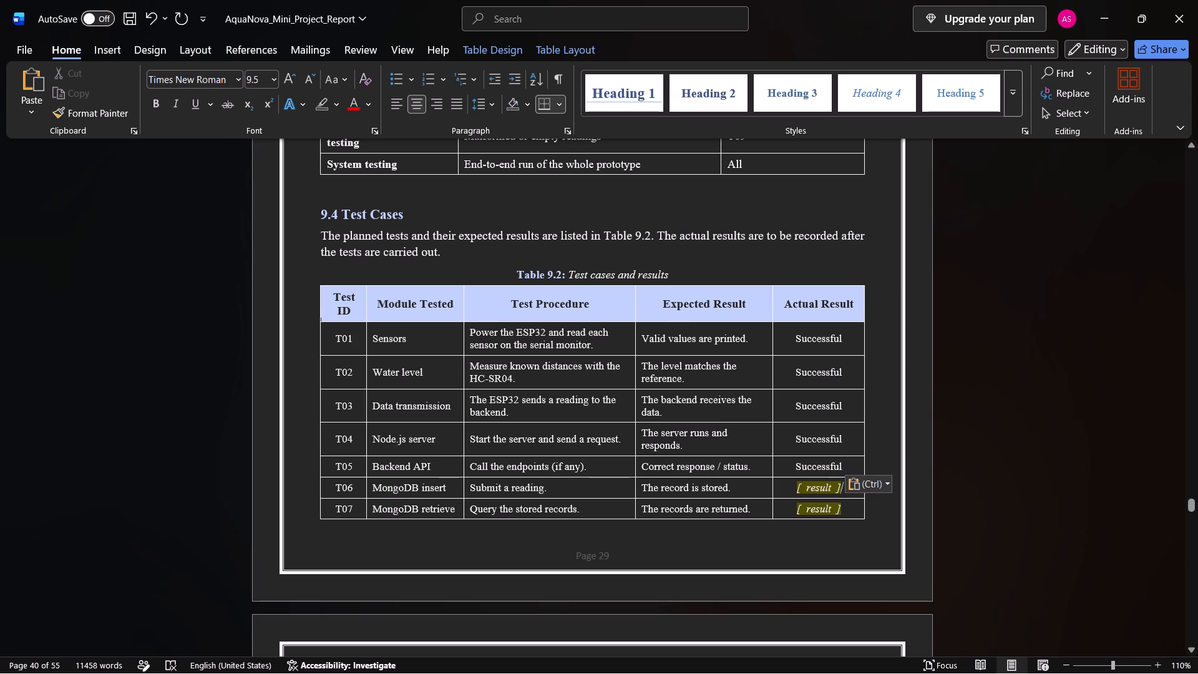
{"action": "left_click_drag", "start_coordinate": [811, 494], "coordinate": [801, 508]}
{"action": "key", "text": "ctrl+v"}
Replace the Actual Result placeholders of T08 to T11 in Table 9.2 with the copied "Successful".
{"action": "scroll", "coordinate": [816, 436], "scroll_direction": "down", "scroll_amount": 2}
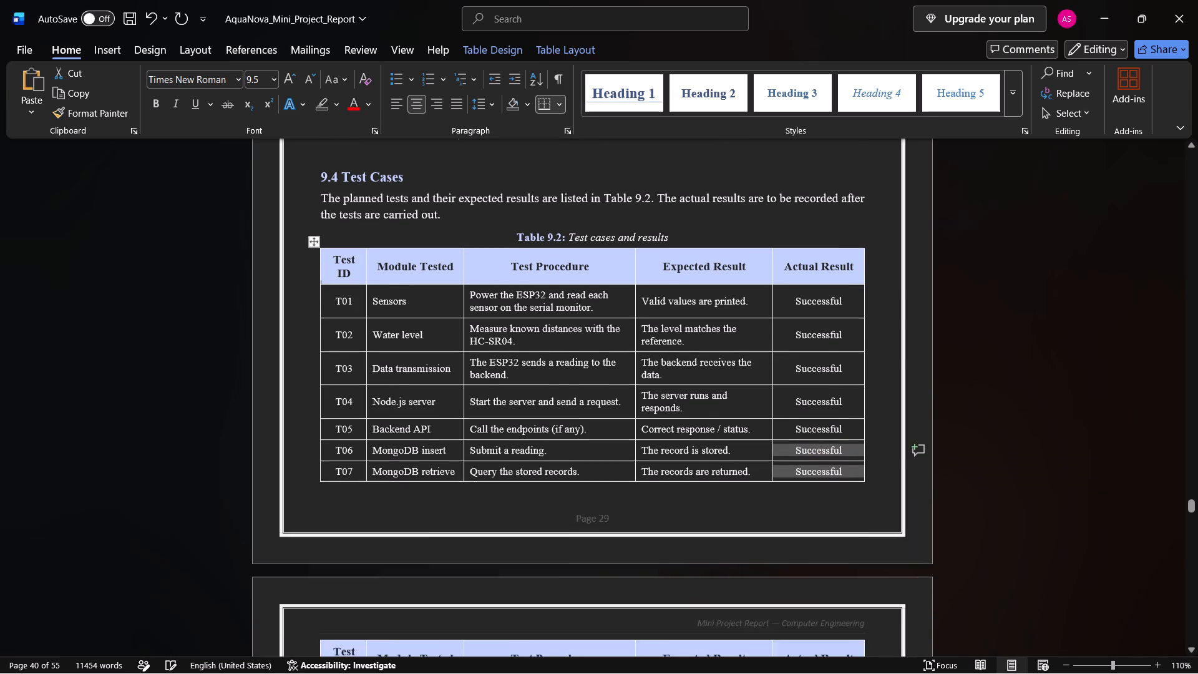
{"action": "scroll", "coordinate": [816, 436], "scroll_direction": "down", "scroll_amount": 6}
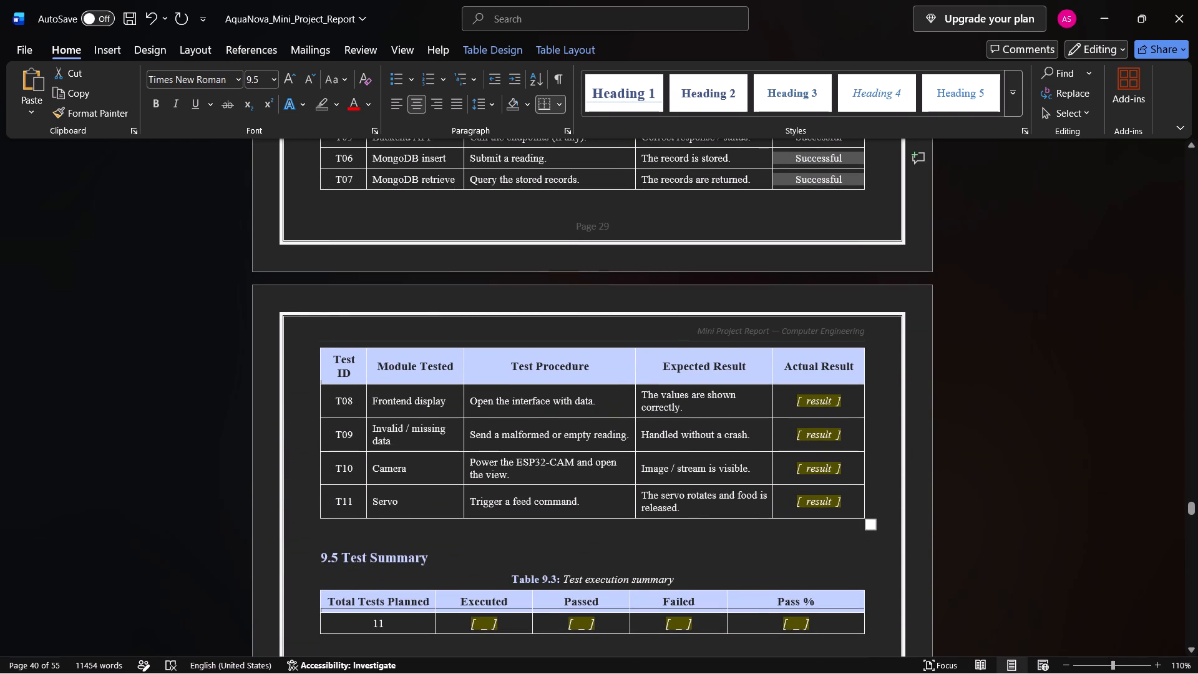
{"action": "left_click_drag", "start_coordinate": [855, 404], "coordinate": [779, 502]}
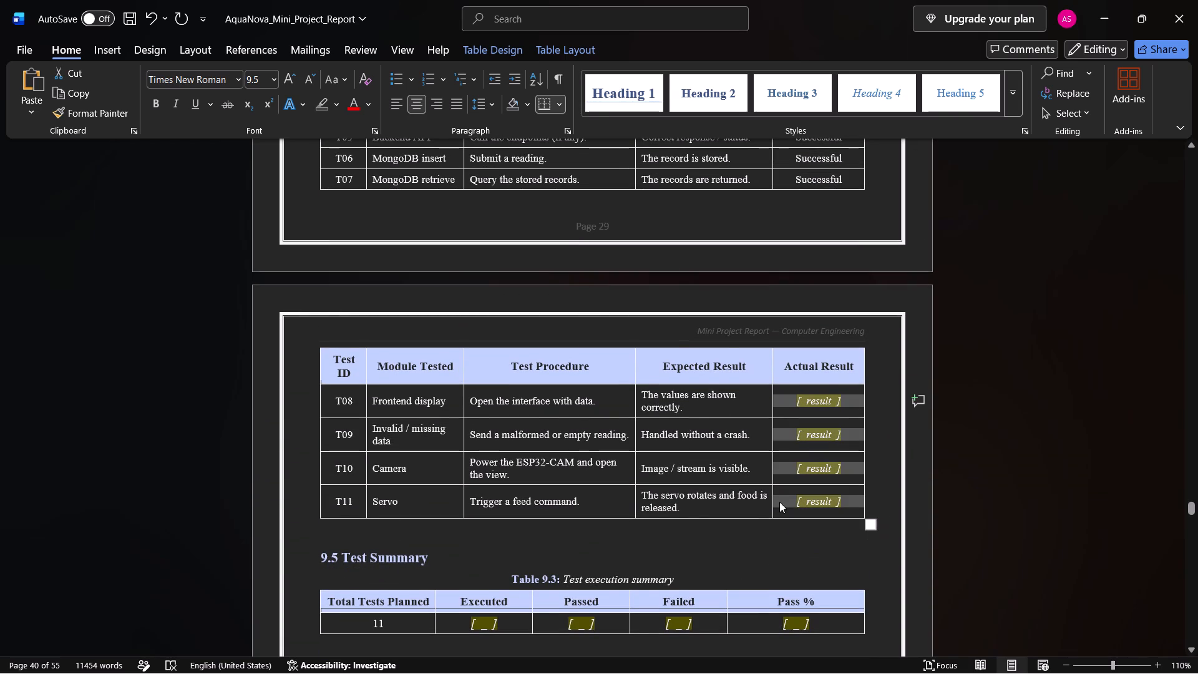
{"action": "key", "text": "ctrl+v"}
Review sections 9.5 Test Summary, 9.6 Defect / Bug Log and 9.7 Performance Test Results for remaining placeholders.
{"action": "scroll", "coordinate": [782, 493], "scroll_direction": "down", "scroll_amount": 4}
{"action": "scroll", "coordinate": [718, 403], "scroll_direction": "down", "scroll_amount": 3}
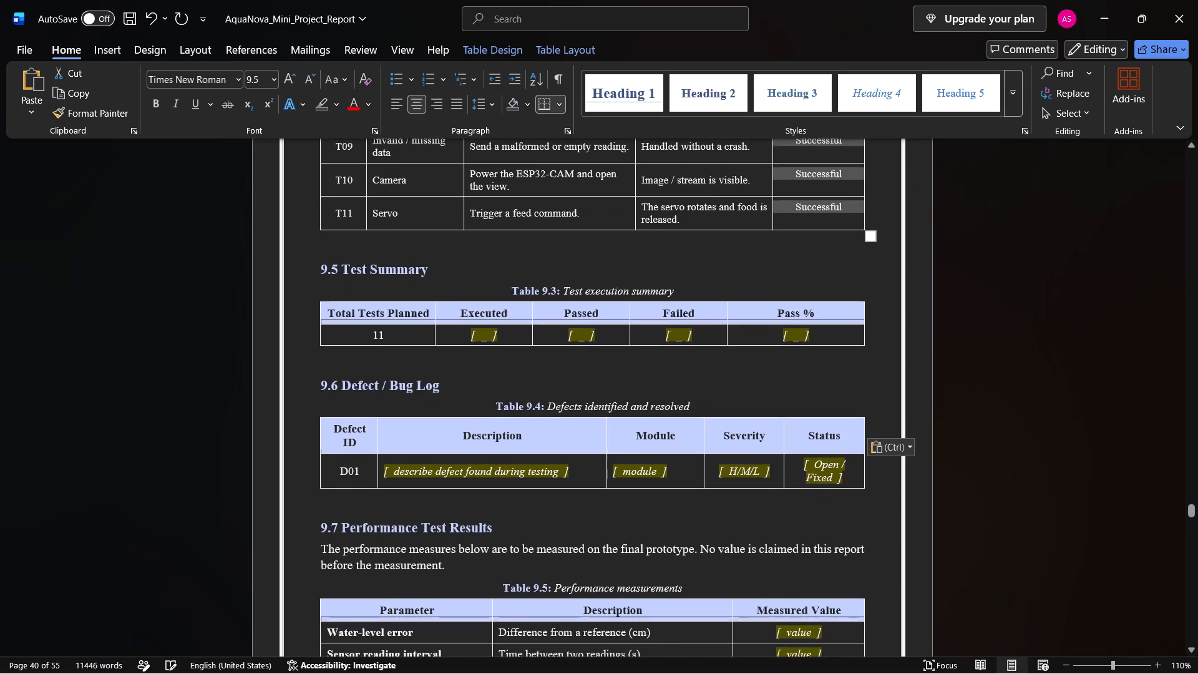
{"action": "scroll", "coordinate": [496, 299], "scroll_direction": "down", "scroll_amount": 2}
{"action": "scroll", "coordinate": [496, 299], "scroll_direction": "up", "scroll_amount": 1}
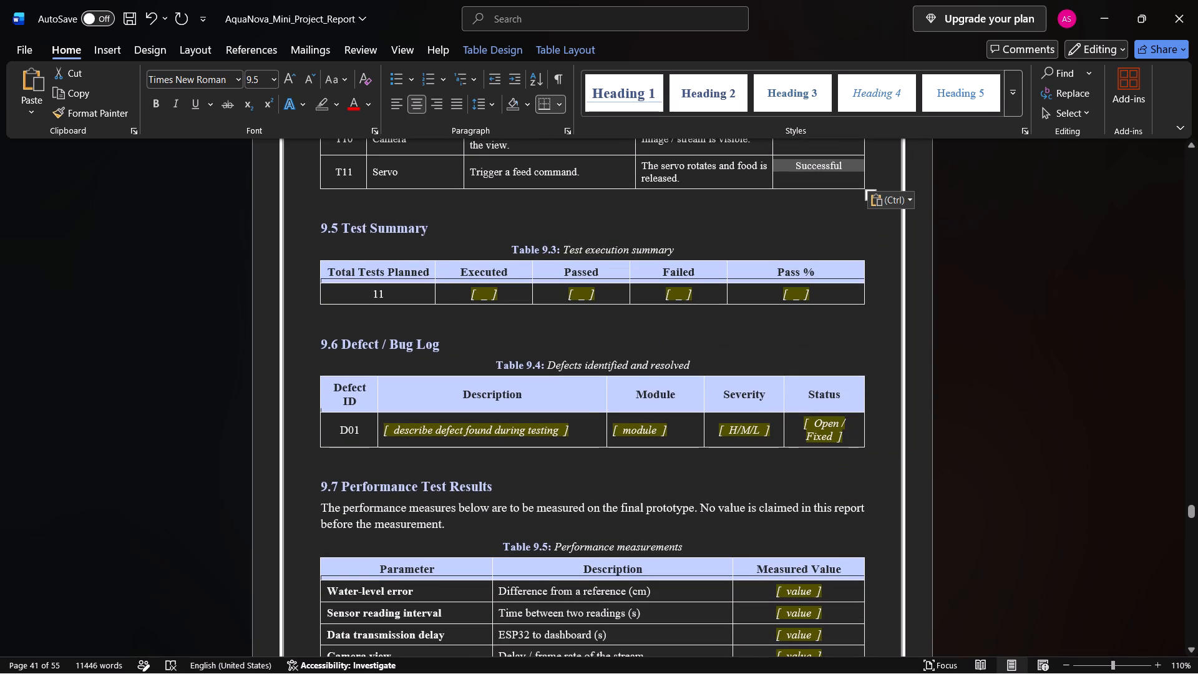
{"action": "scroll", "coordinate": [499, 298], "scroll_direction": "down", "scroll_amount": 3}
{"action": "scroll", "coordinate": [550, 330], "scroll_direction": "down", "scroll_amount": 17}
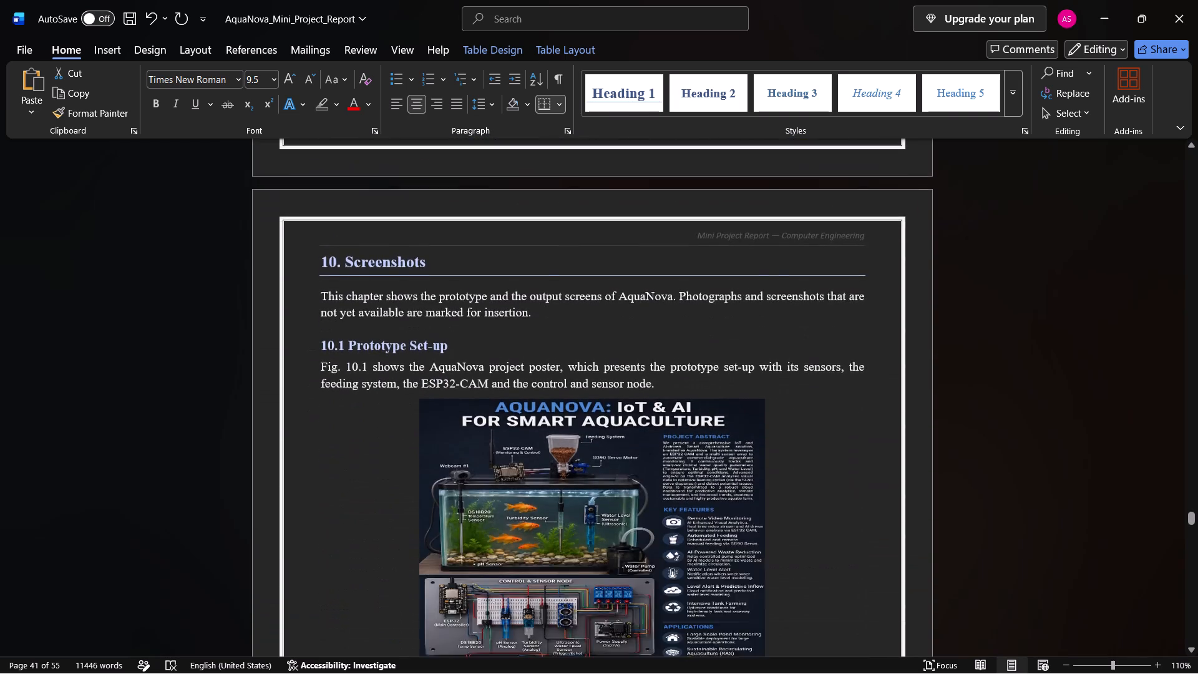
Review the prototype and web page images in chapter 10 Screenshots and the start of chapter 11.
{"action": "scroll", "coordinate": [553, 333], "scroll_direction": "down", "scroll_amount": 15}
{"action": "scroll", "coordinate": [553, 333], "scroll_direction": "down", "scroll_amount": 7}
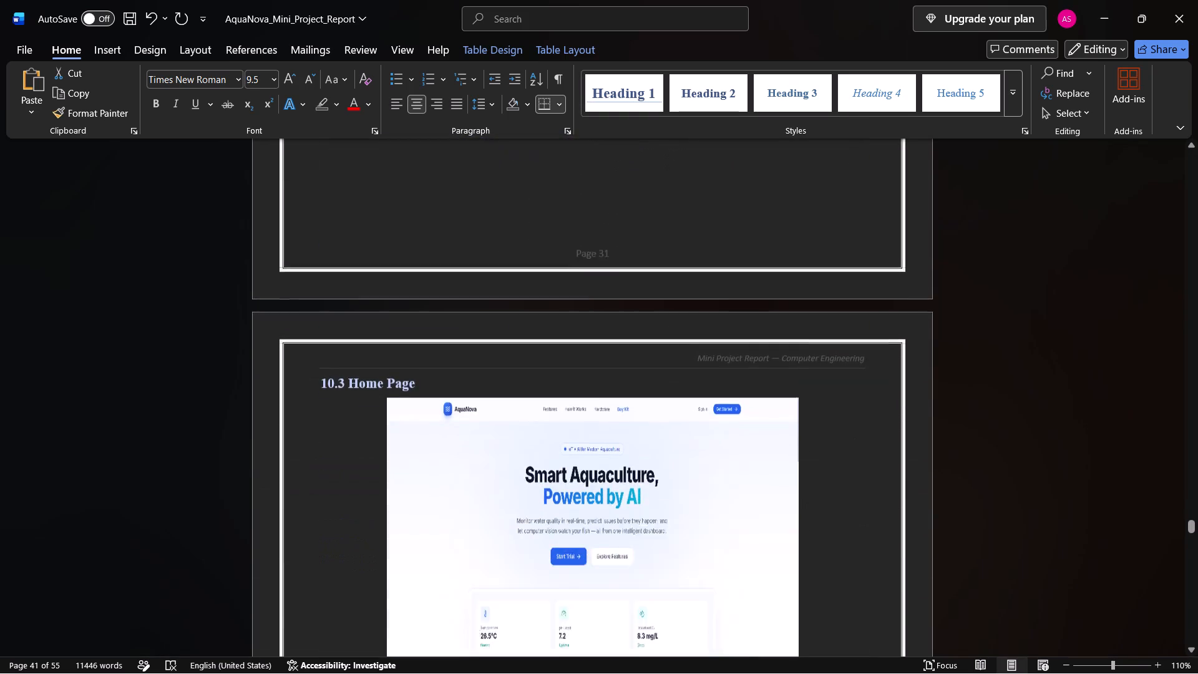
{"action": "scroll", "coordinate": [553, 333], "scroll_direction": "down", "scroll_amount": 15}
{"action": "scroll", "coordinate": [553, 333], "scroll_direction": "down", "scroll_amount": 15}
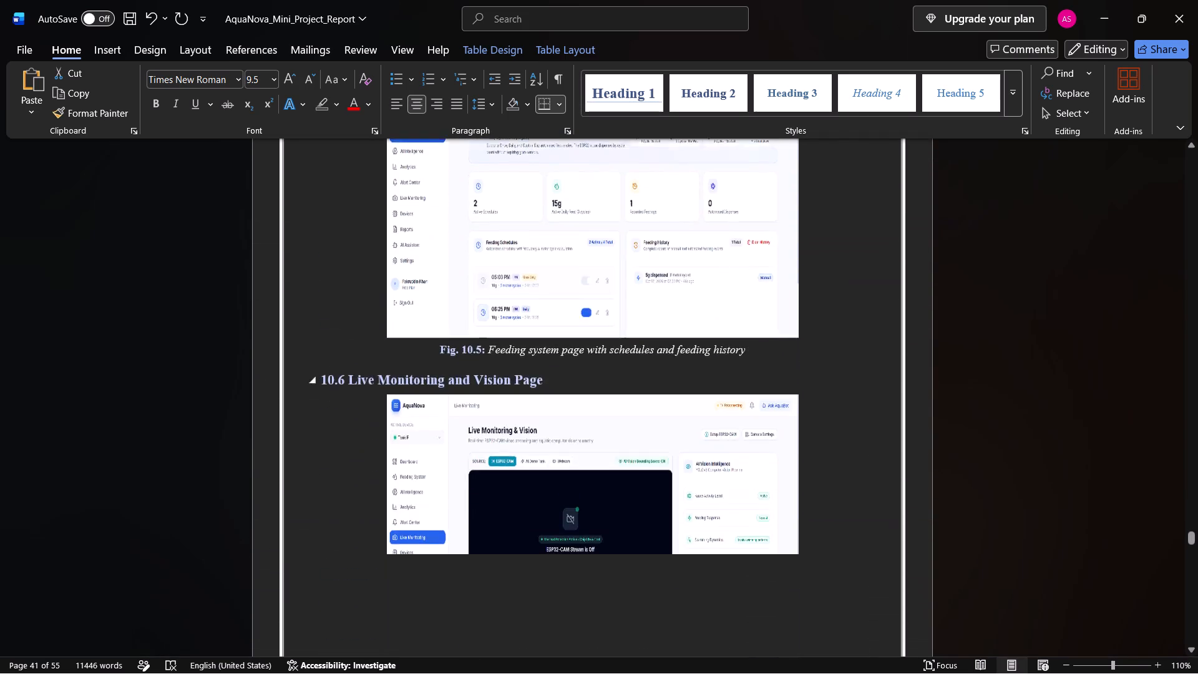
{"action": "scroll", "coordinate": [553, 333], "scroll_direction": "down", "scroll_amount": 13}
{"action": "scroll", "coordinate": [553, 333], "scroll_direction": "down", "scroll_amount": 8}
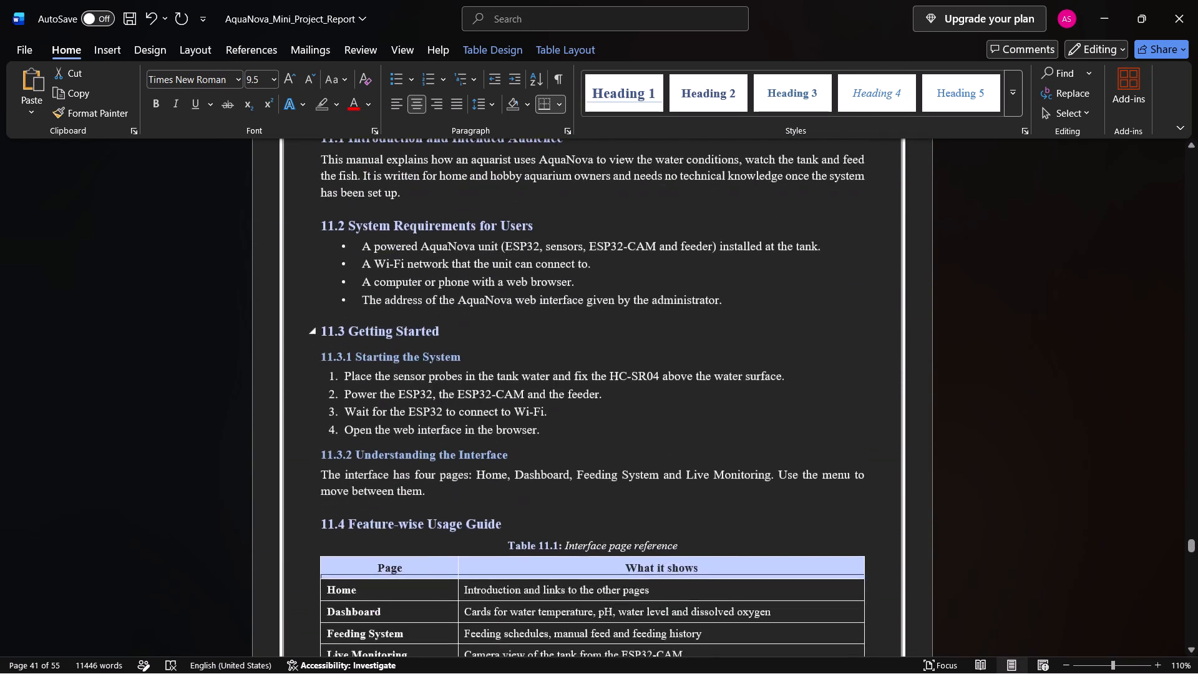
Review the chapter 11 user manual from Getting Started to section 11.7 Support and Contact.
{"action": "scroll", "coordinate": [559, 337], "scroll_direction": "up", "scroll_amount": 11}
{"action": "scroll", "coordinate": [559, 337], "scroll_direction": "down", "scroll_amount": 17}
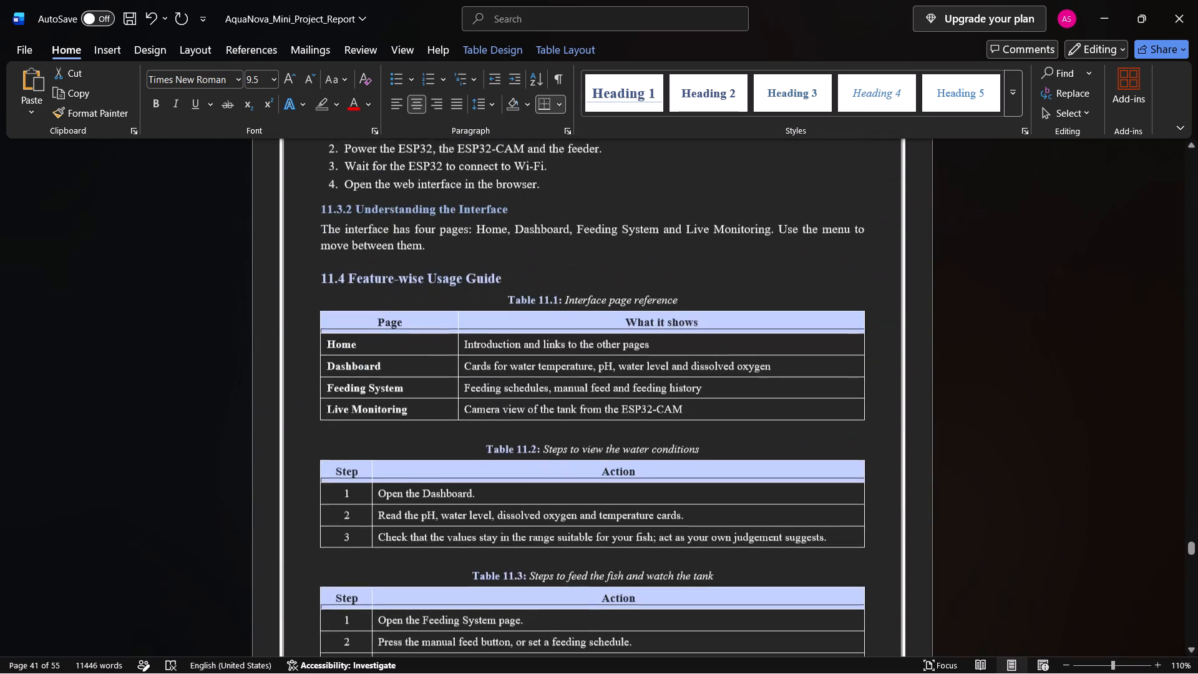
{"action": "scroll", "coordinate": [559, 337], "scroll_direction": "down", "scroll_amount": 20}
{"action": "scroll", "coordinate": [558, 343], "scroll_direction": "down", "scroll_amount": 2}
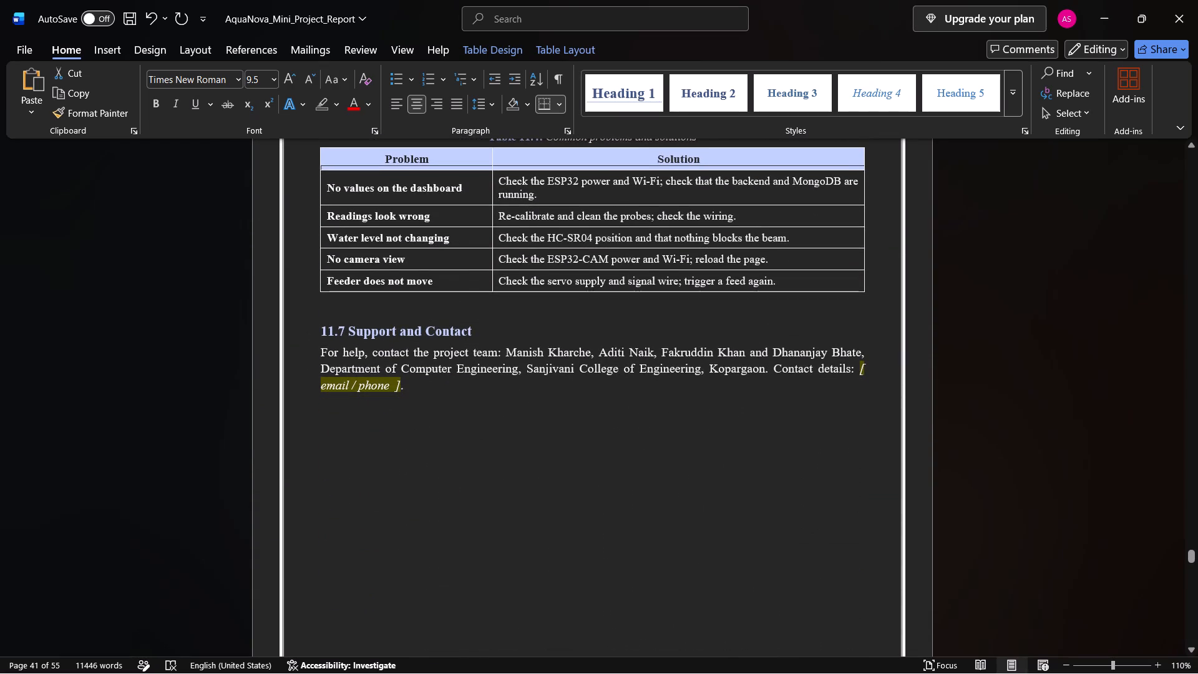
Delete the closing "Contact details" sentence with its email / phone placeholder from section 11.7, ending the paragraph at "Kopargaon.".
{"action": "left_click", "coordinate": [419, 387]}
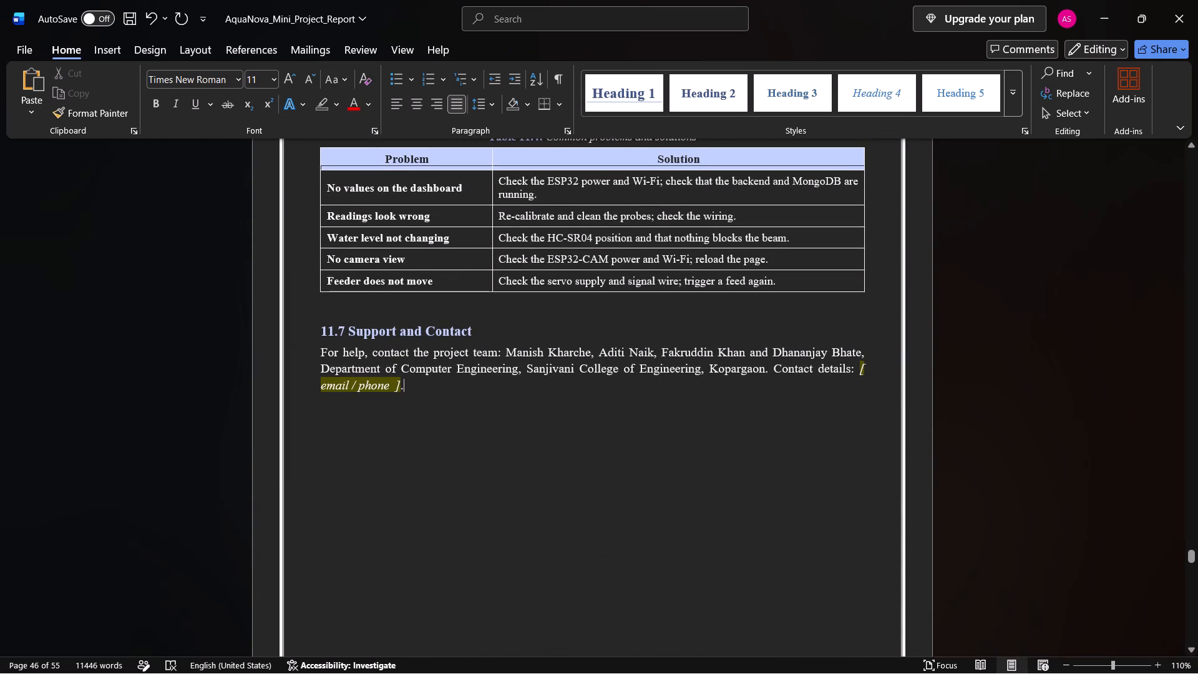
{"action": "left_click_drag", "start_coordinate": [399, 382], "coordinate": [324, 379]}
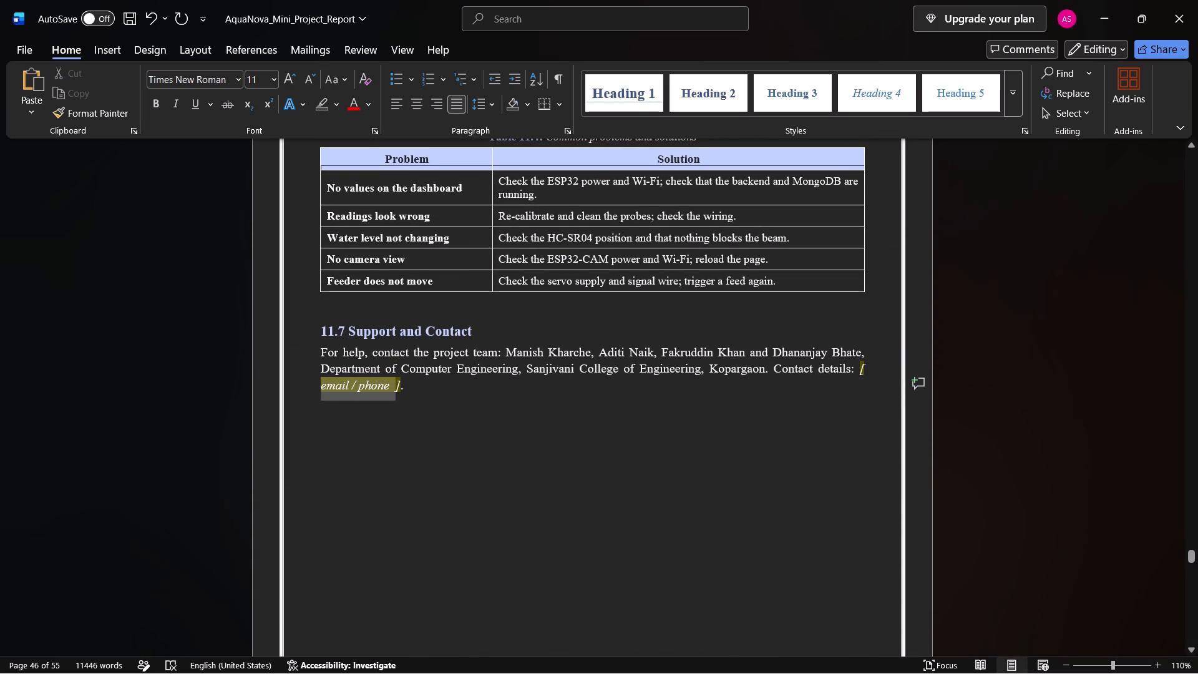
{"action": "left_click_drag", "start_coordinate": [324, 379], "coordinate": [294, 340]}
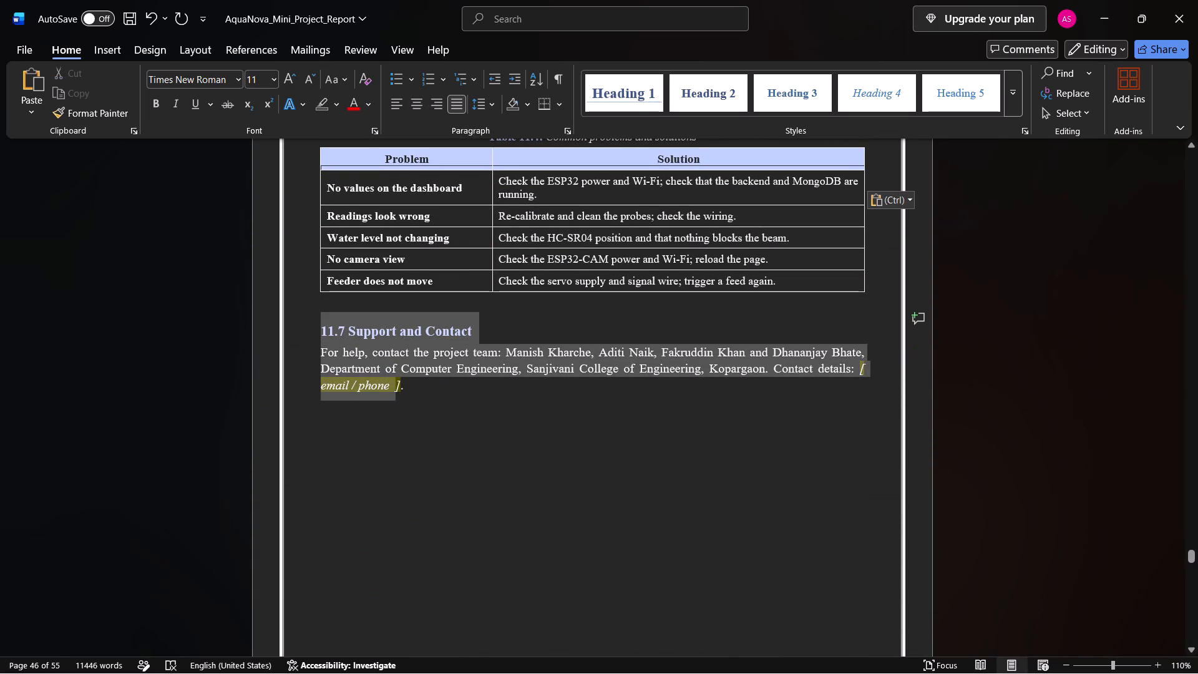
{"action": "left_click_drag", "start_coordinate": [294, 340], "coordinate": [857, 368]}
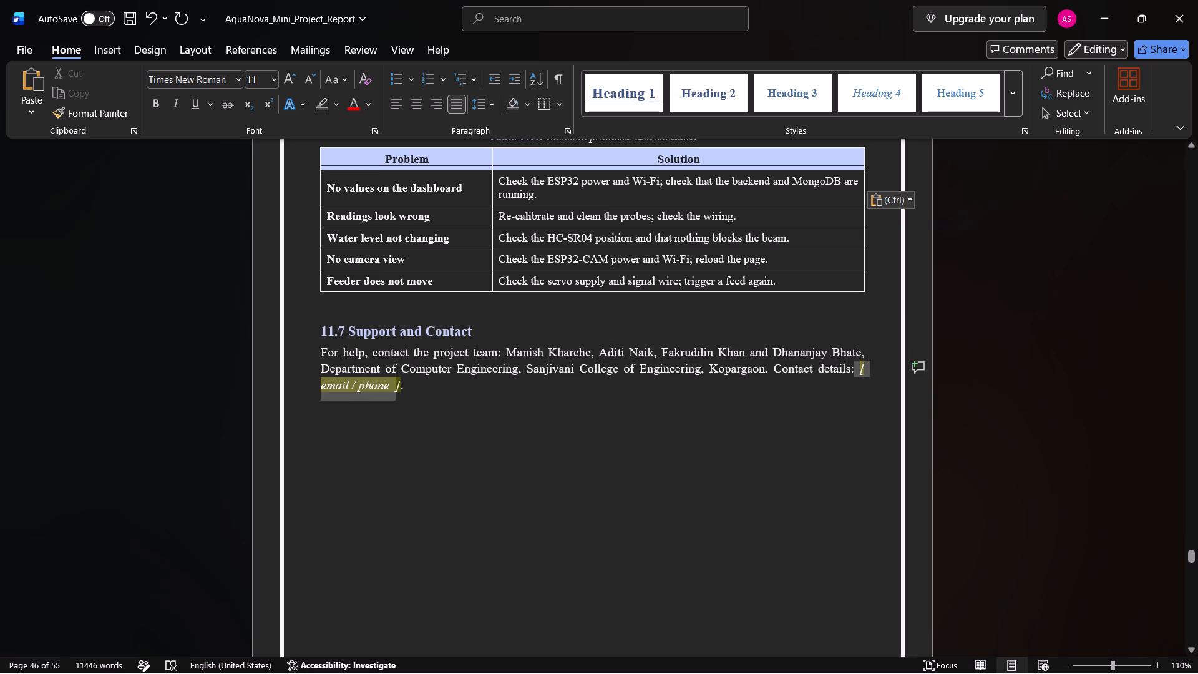
{"action": "left_click_drag", "start_coordinate": [857, 368], "coordinate": [863, 370]}
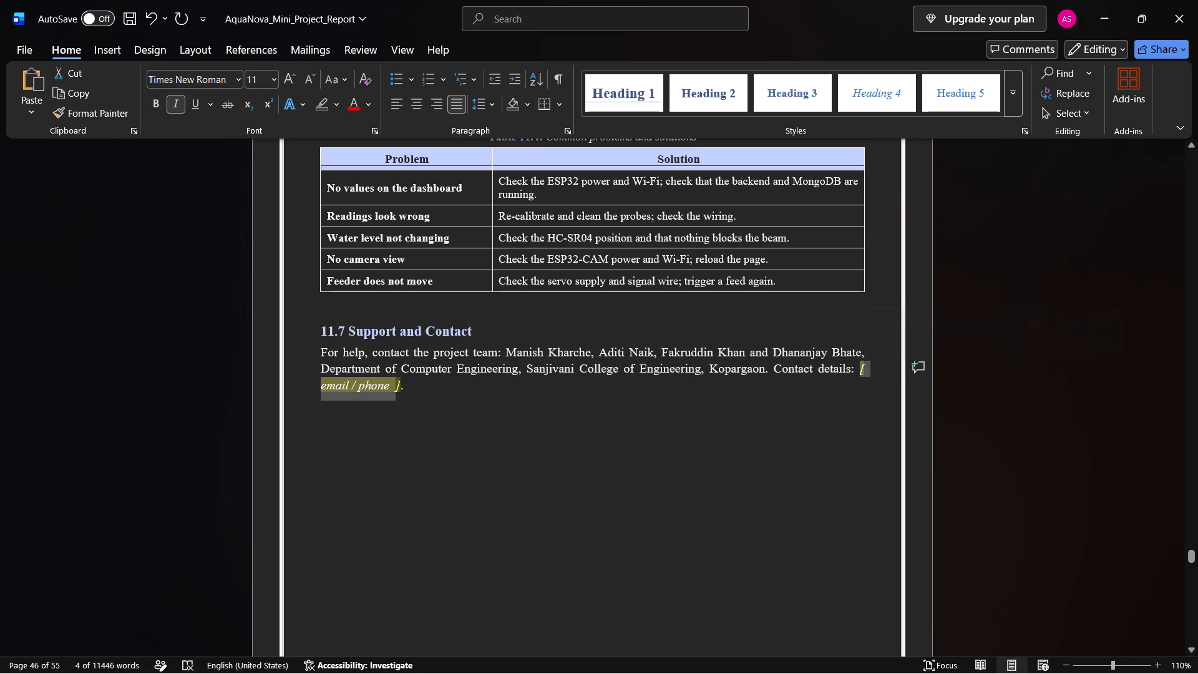
{"action": "key", "text": "BackSpace"}
{"action": "key", "text": "BackSpace"}
{"action": "key", "text": "BackSpace"}
{"action": "key", "text": "BackSpace"}
{"action": "key", "text": "BackSpace"}
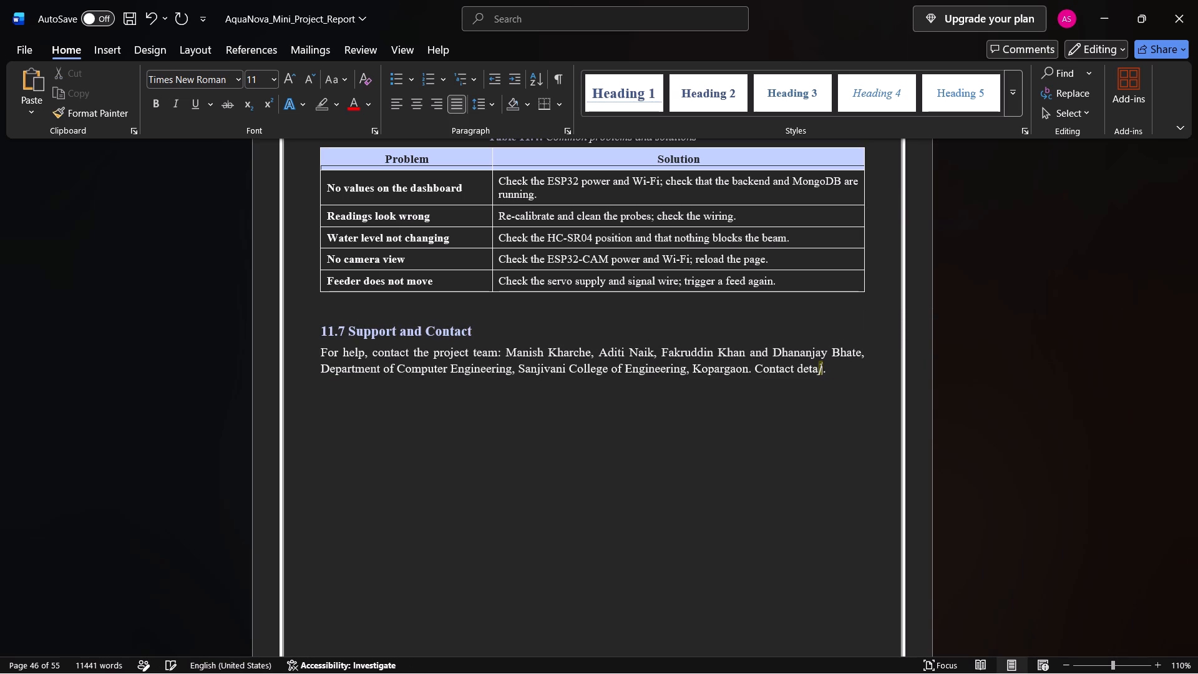
{"action": "key", "text": "Right"}
{"action": "key", "text": "Right"}
{"action": "key", "text": "backslash"}
{"action": "key", "text": "BackSpace"}
{"action": "key", "text": "BackSpace"}
{"action": "key", "text": "BackSpace"}
{"action": "key", "text": "BackSpace"}
{"action": "key", "text": "BackSpace"}
{"action": "key", "text": "BackSpace"}
{"action": "key", "text": "BackSpace"}
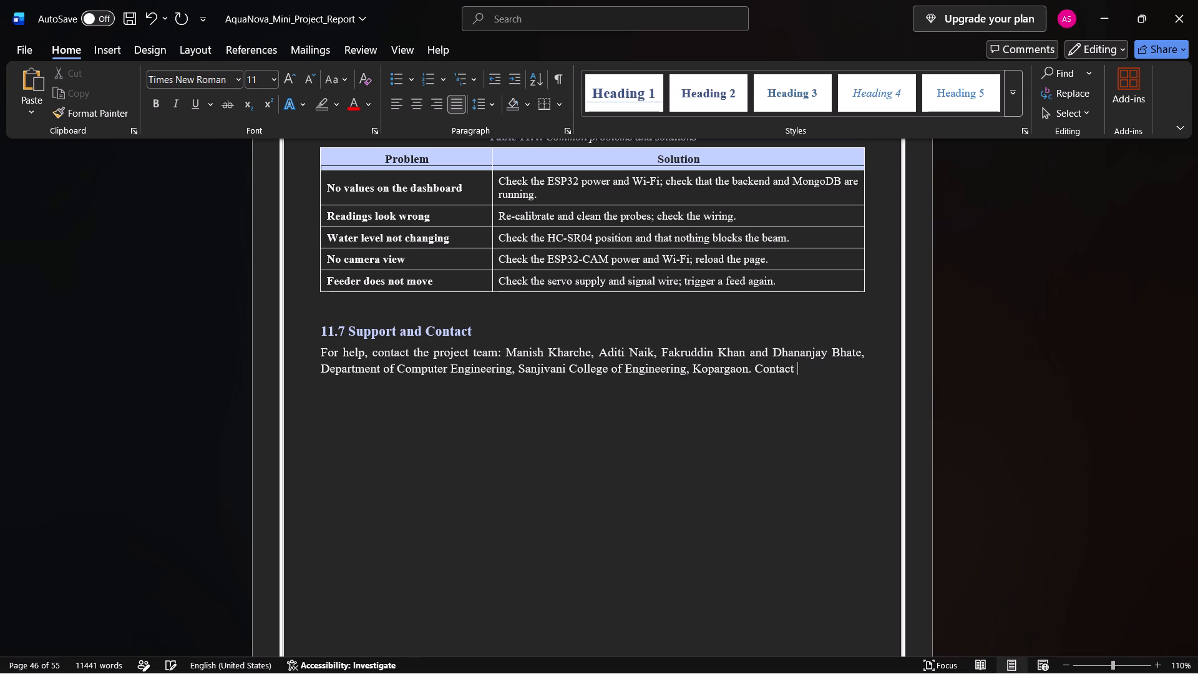
{"action": "key", "text": "BackSpace"}
{"action": "key", "text": "BackSpace"}
{"action": "key", "text": "BackSpace"}
{"action": "key", "text": "BackSpace"}
{"action": "key", "text": "BackSpace"}
{"action": "key", "text": "BackSpace"}
{"action": "key", "text": "BackSpace"}
{"action": "key", "text": "BackSpace"}
{"action": "key", "text": "BackSpace"}
Review the pages from section 11.6 through chapter 12 Installation Guide to section 13.3 Comparison with Existing Systems.
{"action": "scroll", "coordinate": [786, 532], "scroll_direction": "up", "scroll_amount": 2}
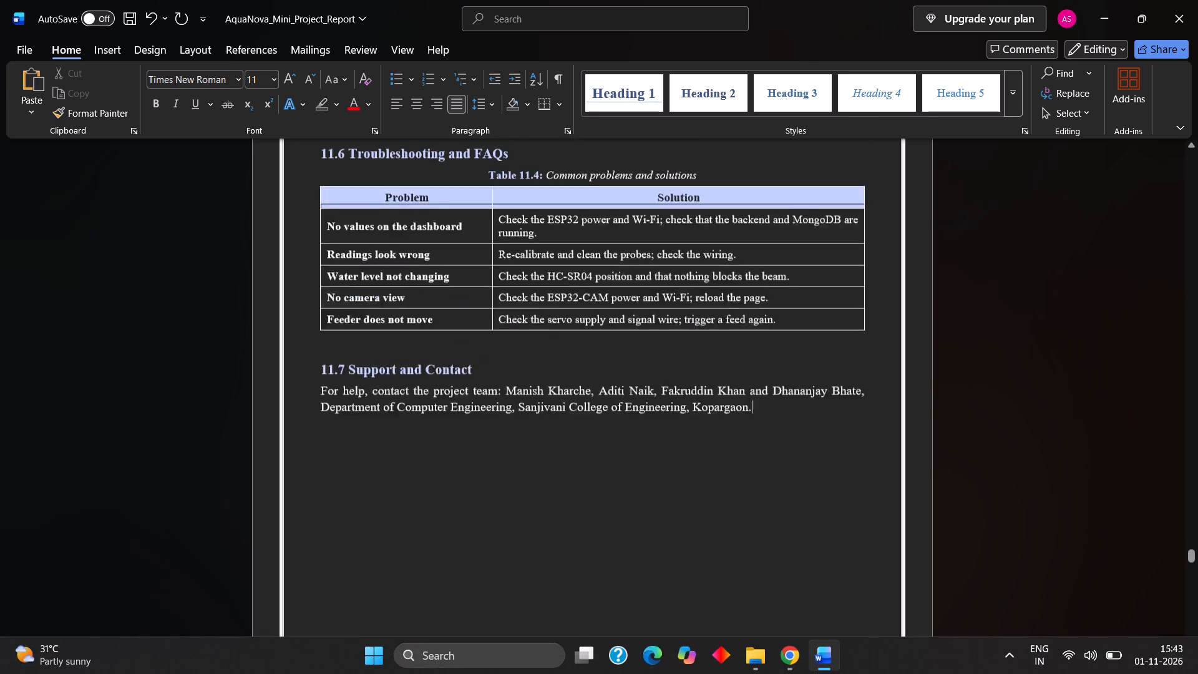
{"action": "scroll", "coordinate": [786, 532], "scroll_direction": "up", "scroll_amount": 1}
{"action": "scroll", "coordinate": [786, 532], "scroll_direction": "down", "scroll_amount": 19}
{"action": "scroll", "coordinate": [785, 527], "scroll_direction": "down", "scroll_amount": 2}
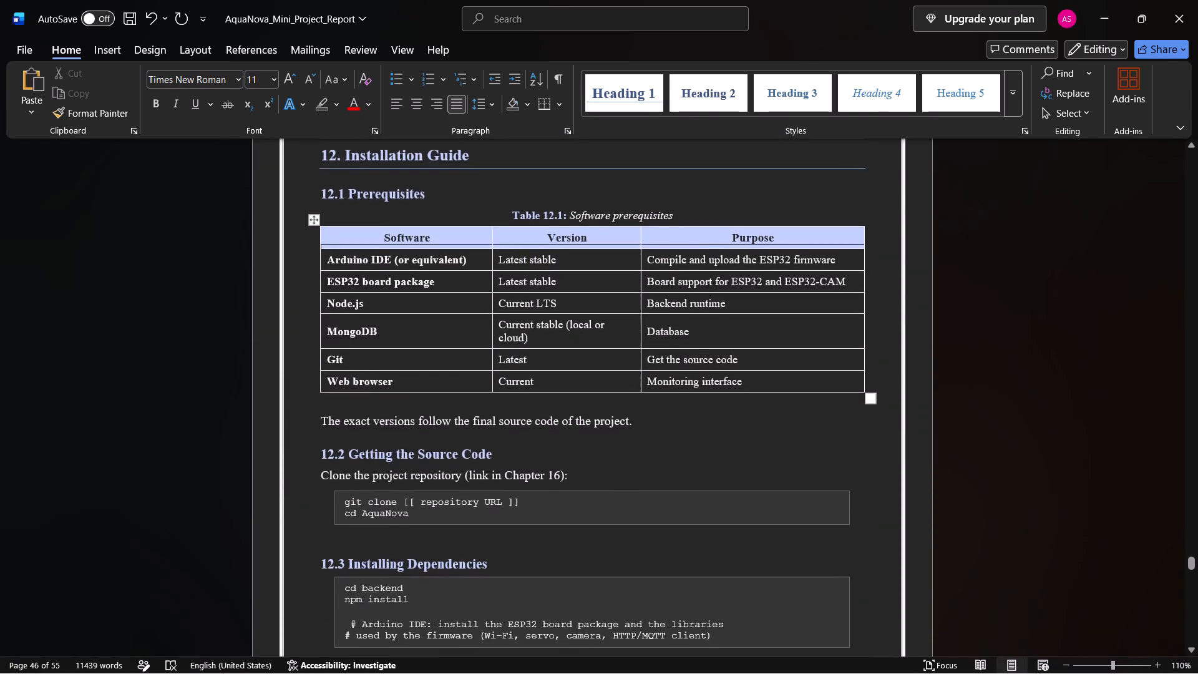
{"action": "scroll", "coordinate": [786, 522], "scroll_direction": "down", "scroll_amount": 20}
{"action": "scroll", "coordinate": [792, 506], "scroll_direction": "down", "scroll_amount": 15}
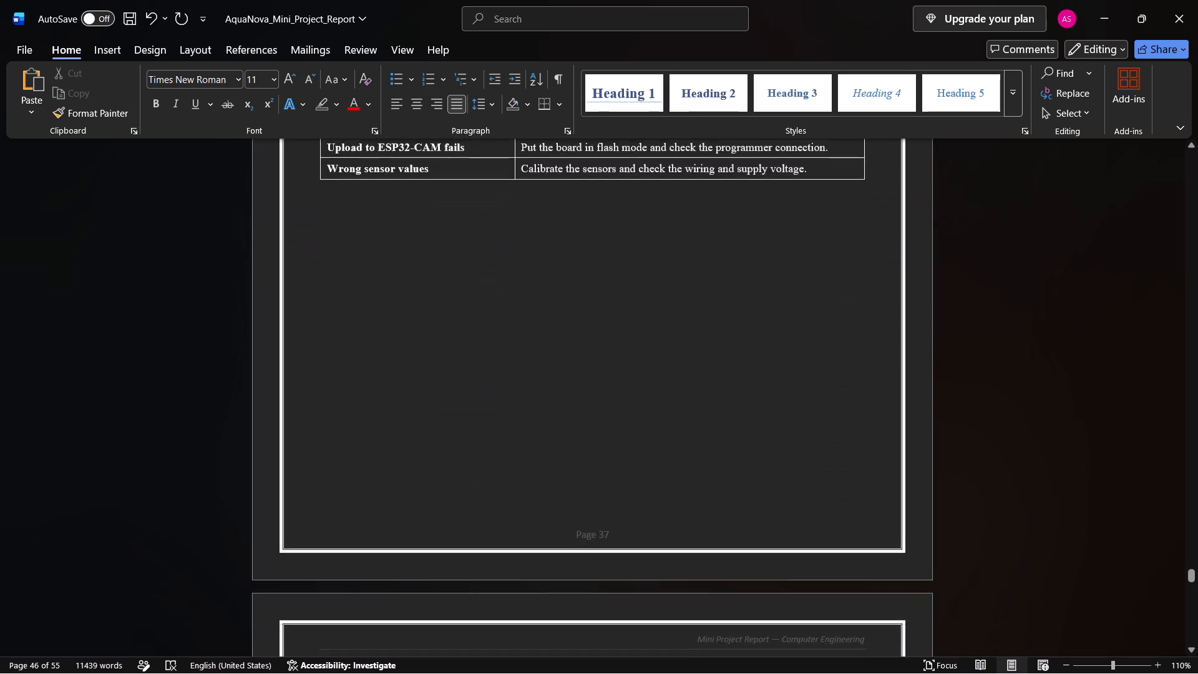
{"action": "scroll", "coordinate": [796, 519], "scroll_direction": "down", "scroll_amount": 20}
{"action": "scroll", "coordinate": [792, 529], "scroll_direction": "down", "scroll_amount": 12}
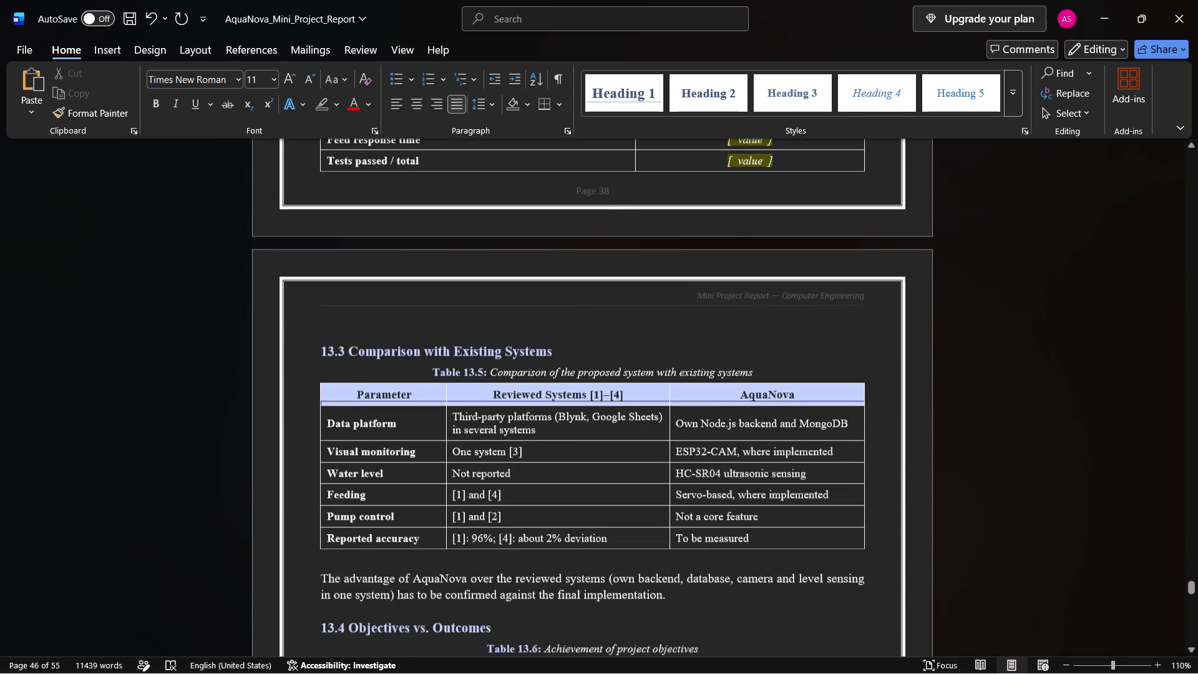
Replace all four "value" placeholders in the Result column of Table 13.4 with the copied "Successful" entry.
{"action": "scroll", "coordinate": [813, 517], "scroll_direction": "up", "scroll_amount": 5}
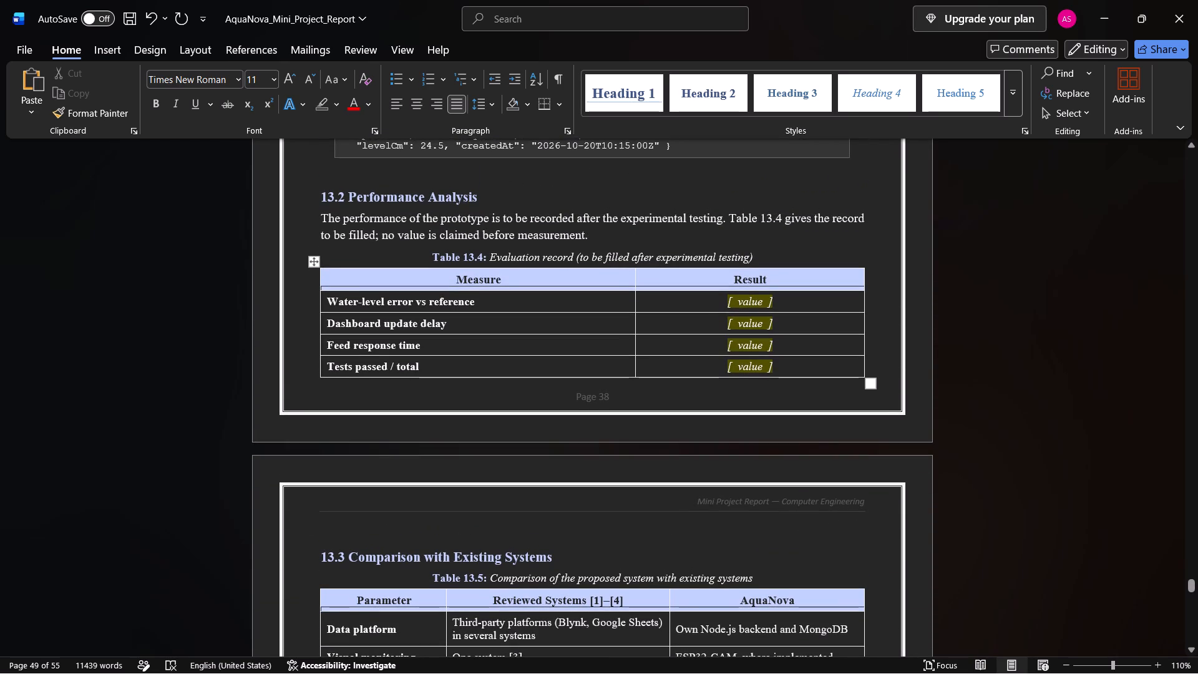
{"action": "left_click_drag", "start_coordinate": [801, 298], "coordinate": [704, 371]}
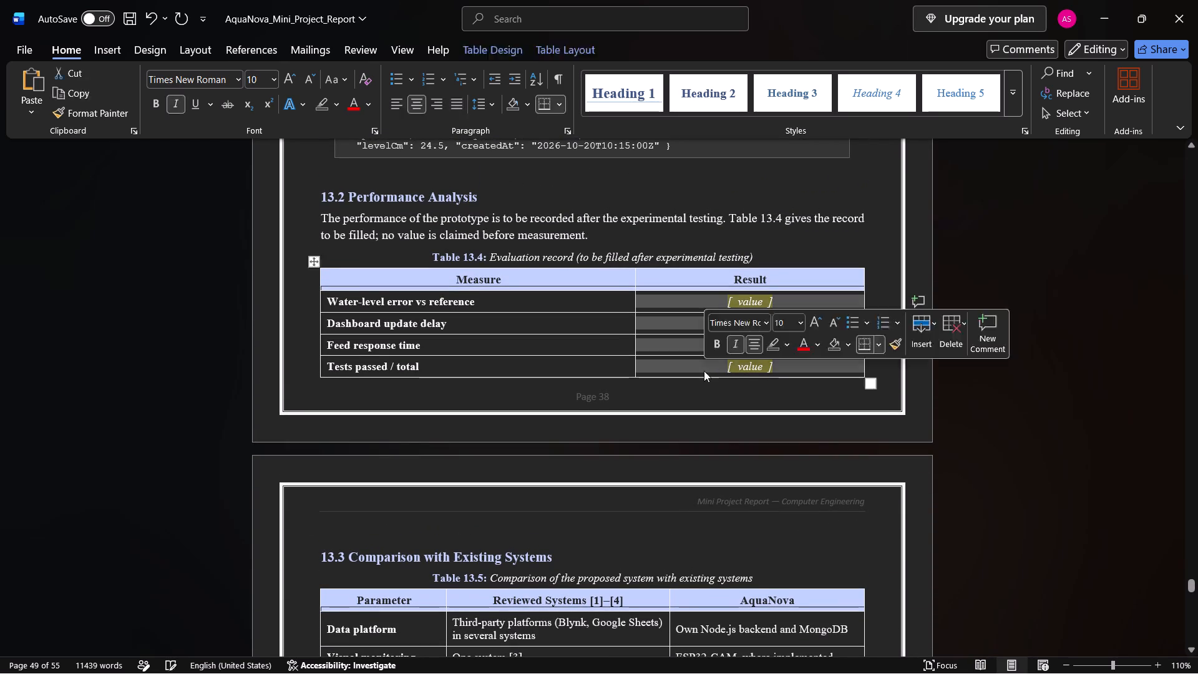
{"action": "key", "text": "ctrl+v"}
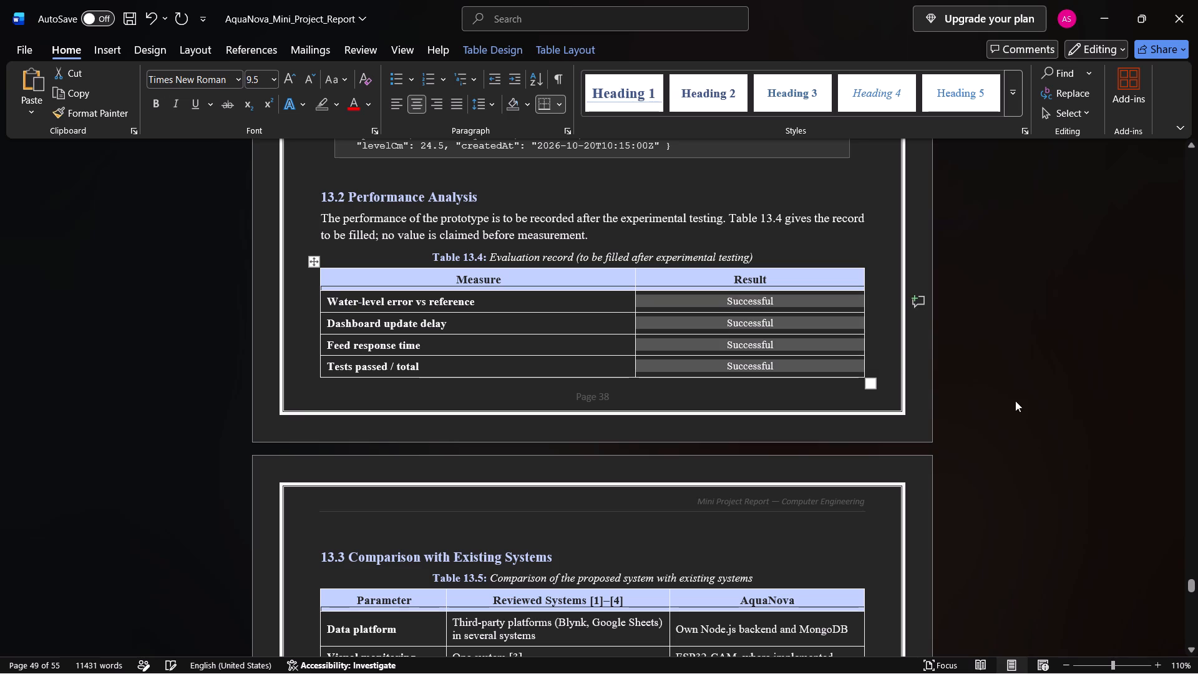
{"action": "left_click", "coordinate": [1029, 403]}
Examine the pages from section 13.3 to section 13.6, checking the tables for remaining highlighted placeholders.
{"action": "scroll", "coordinate": [1029, 403], "scroll_direction": "down", "scroll_amount": 16}
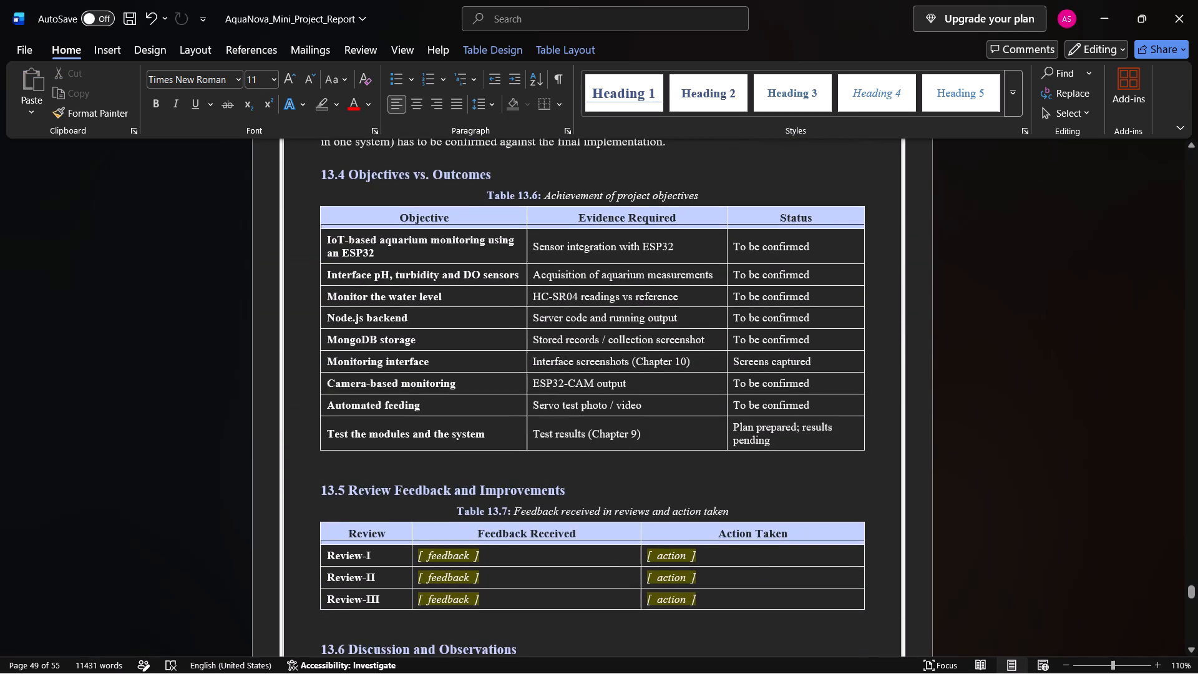
{"action": "scroll", "coordinate": [794, 476], "scroll_direction": "down", "scroll_amount": 2}
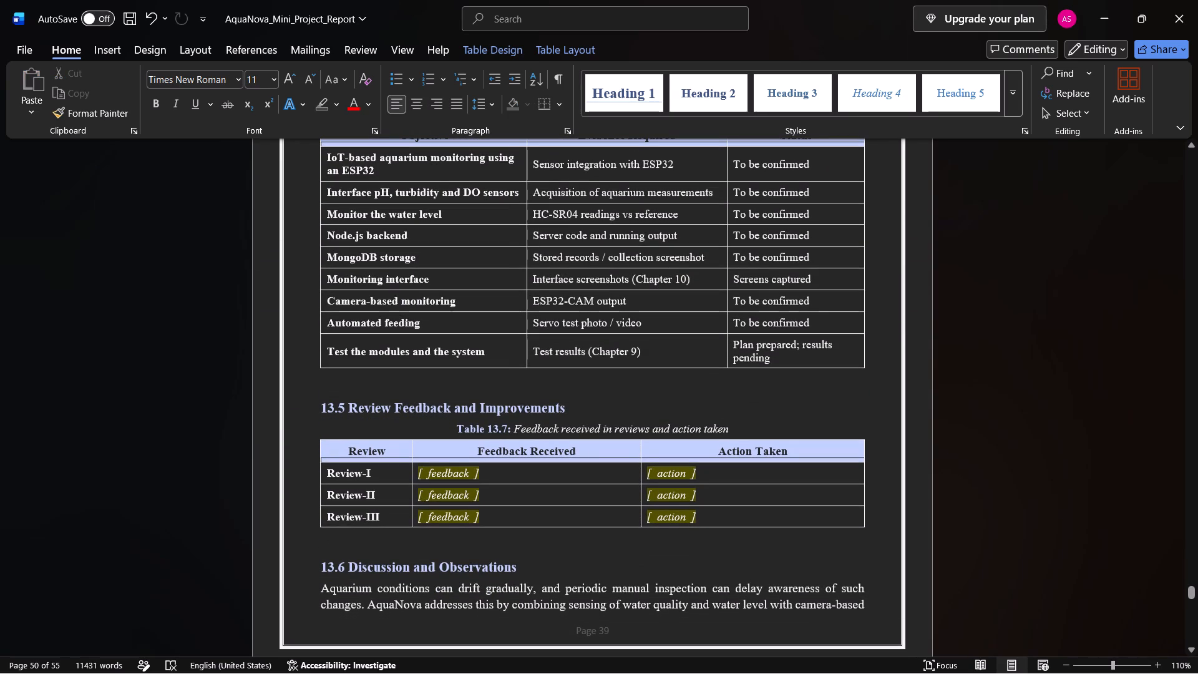
{"action": "scroll", "coordinate": [706, 477], "scroll_direction": "down", "scroll_amount": 1}
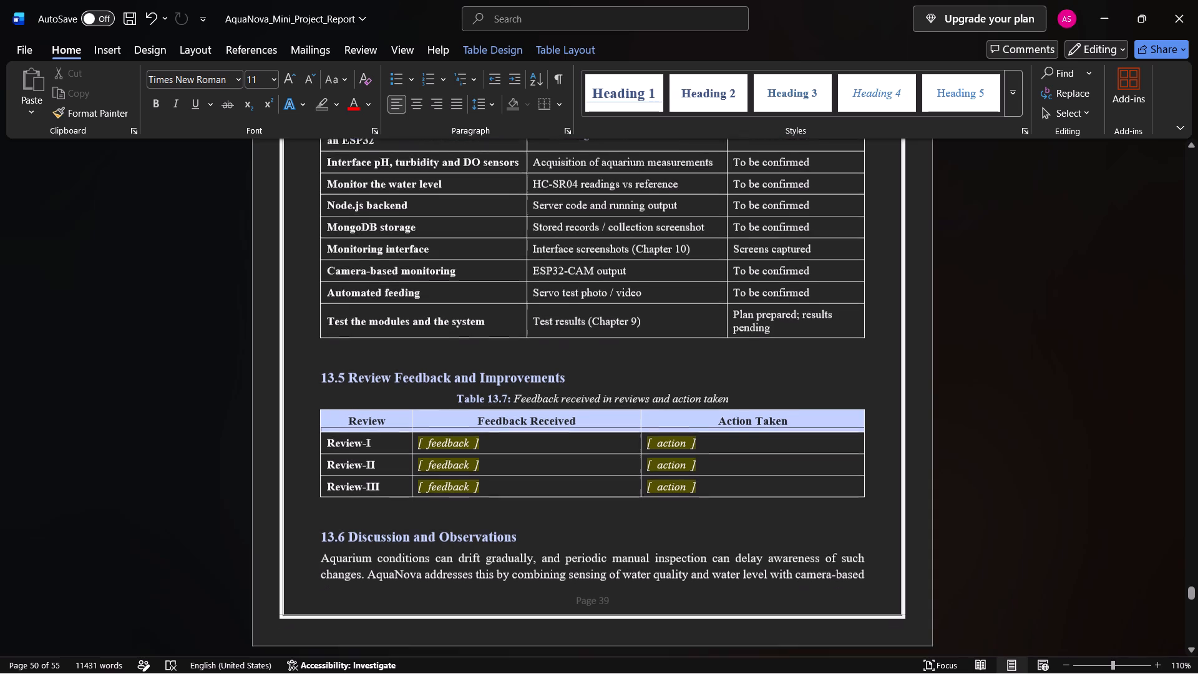
{"action": "scroll", "coordinate": [684, 482], "scroll_direction": "down", "scroll_amount": 16}
{"action": "scroll", "coordinate": [654, 476], "scroll_direction": "up", "scroll_amount": 4}
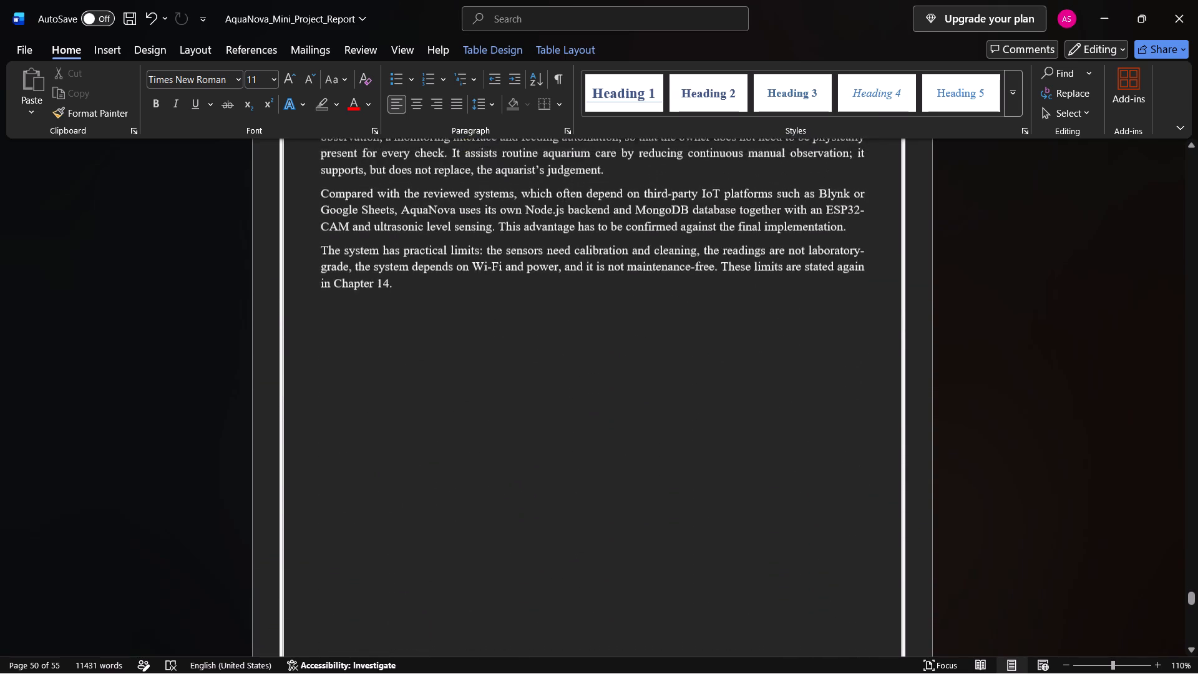
{"action": "scroll", "coordinate": [654, 476], "scroll_direction": "up", "scroll_amount": 12}
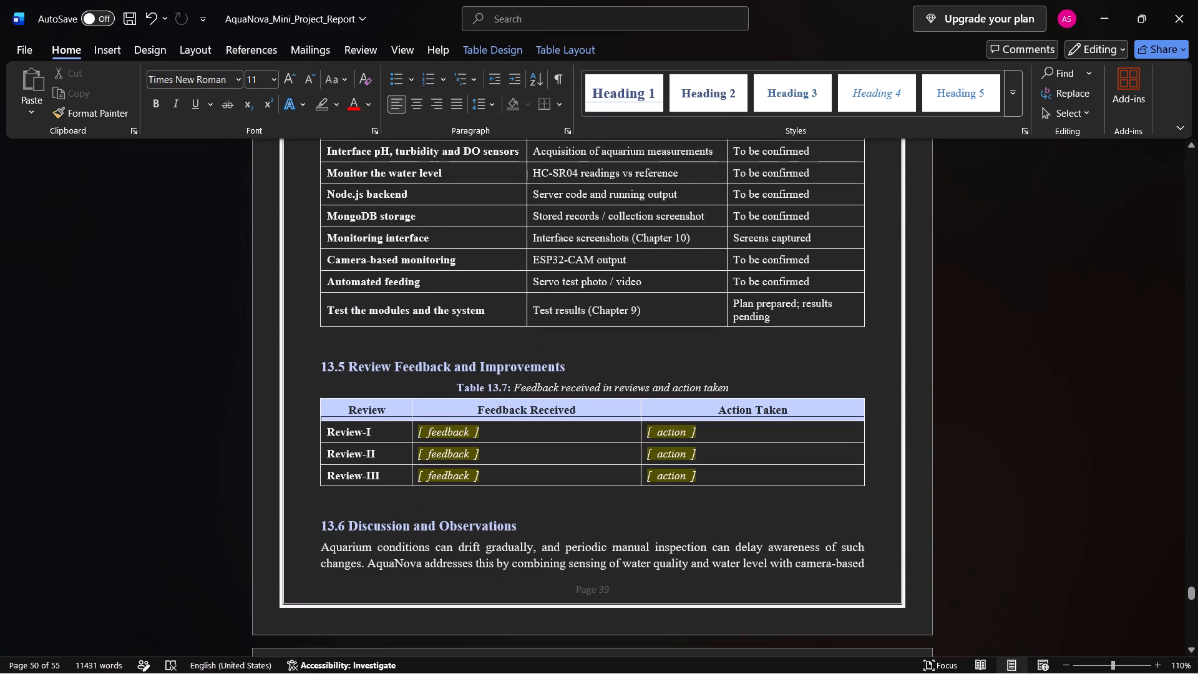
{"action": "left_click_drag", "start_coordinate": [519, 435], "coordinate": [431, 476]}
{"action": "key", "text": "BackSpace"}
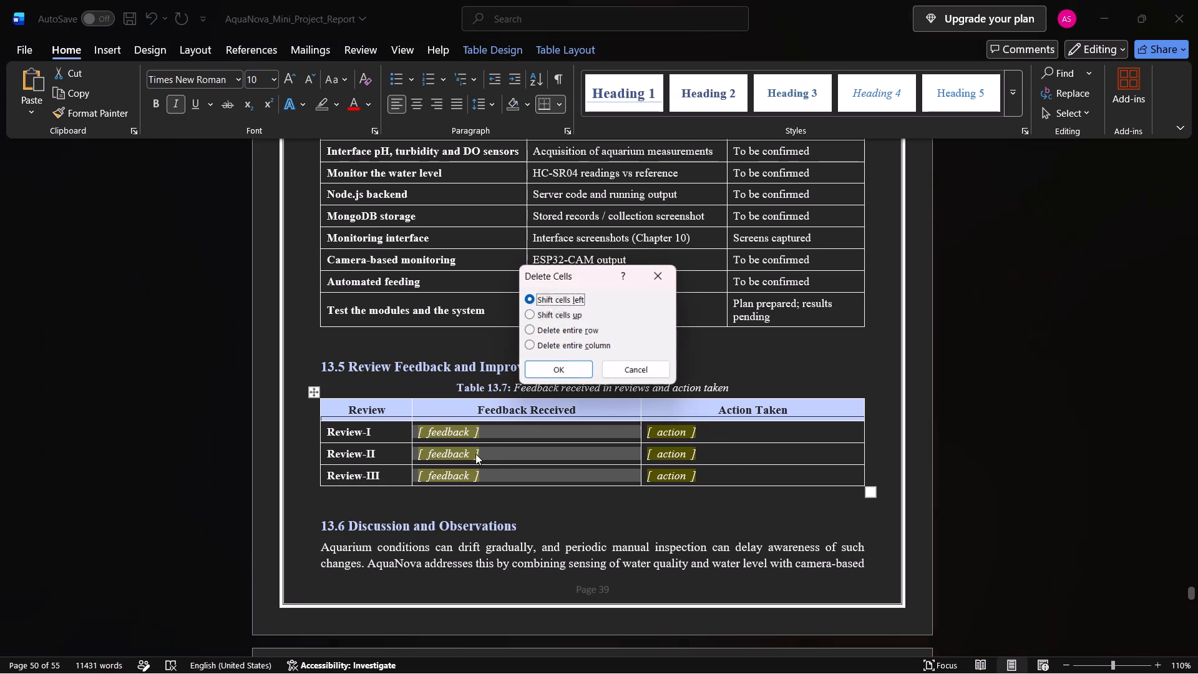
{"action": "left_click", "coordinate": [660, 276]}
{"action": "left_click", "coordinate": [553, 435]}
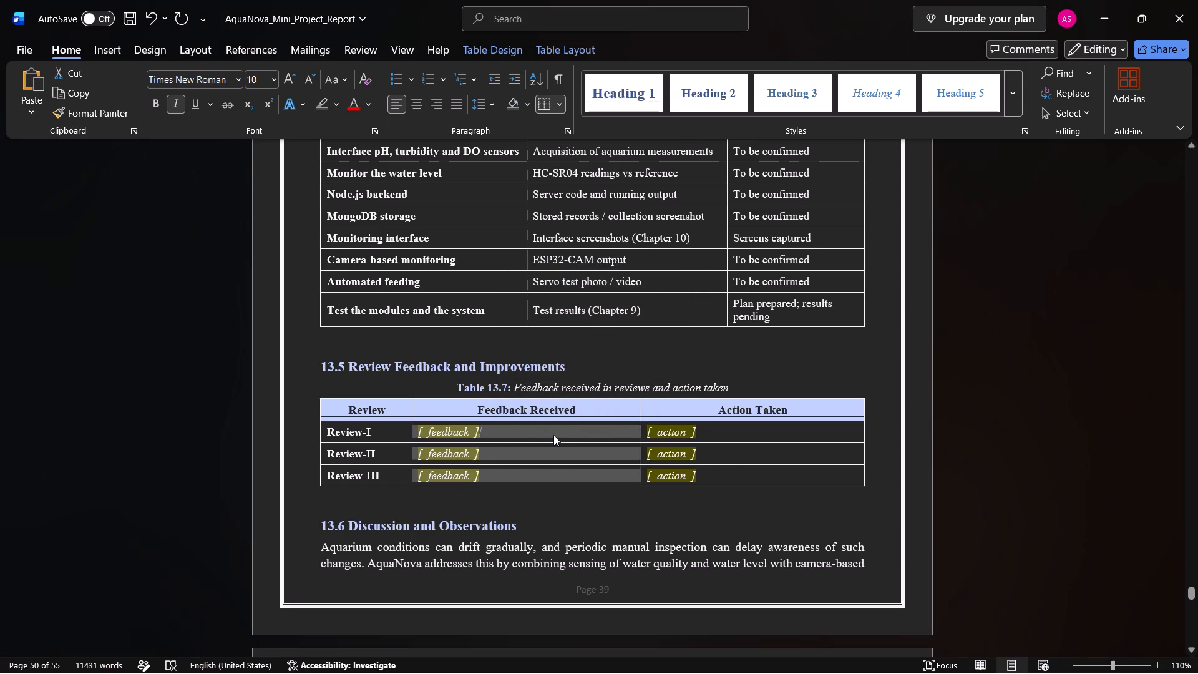
Replace the Review-I "feedback" placeholder in Table 13.7 with "Best".
{"action": "left_click_drag", "start_coordinate": [557, 427], "coordinate": [424, 437]}
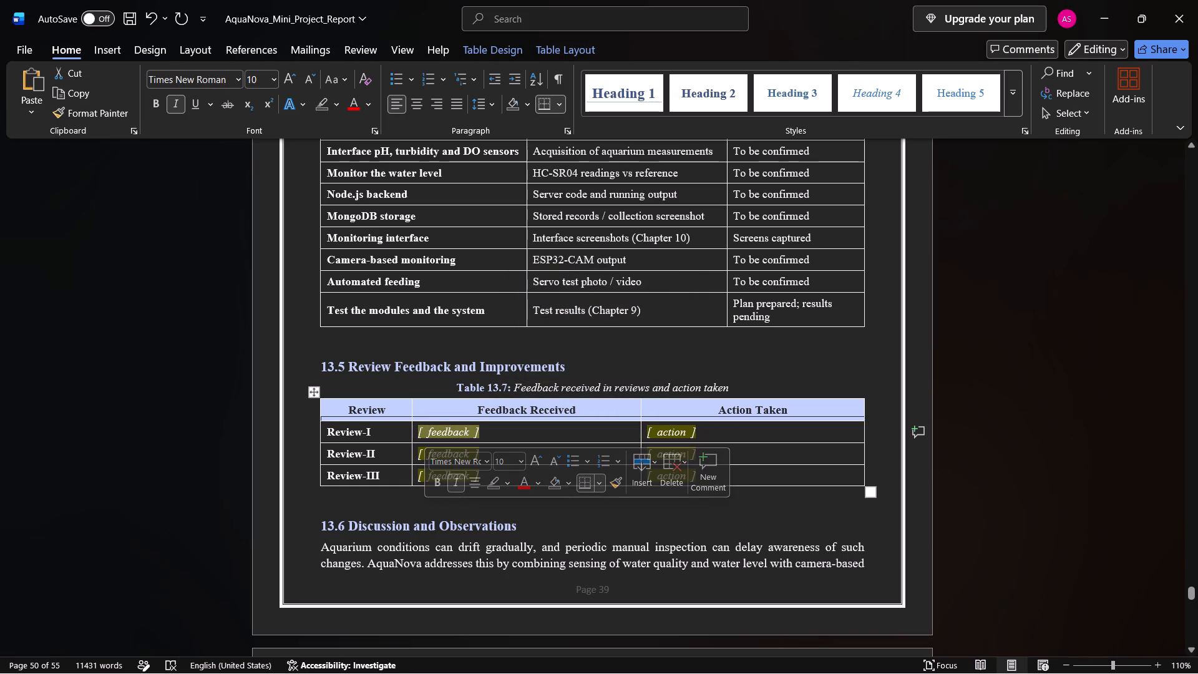
{"action": "key", "text": "BackSpace"}
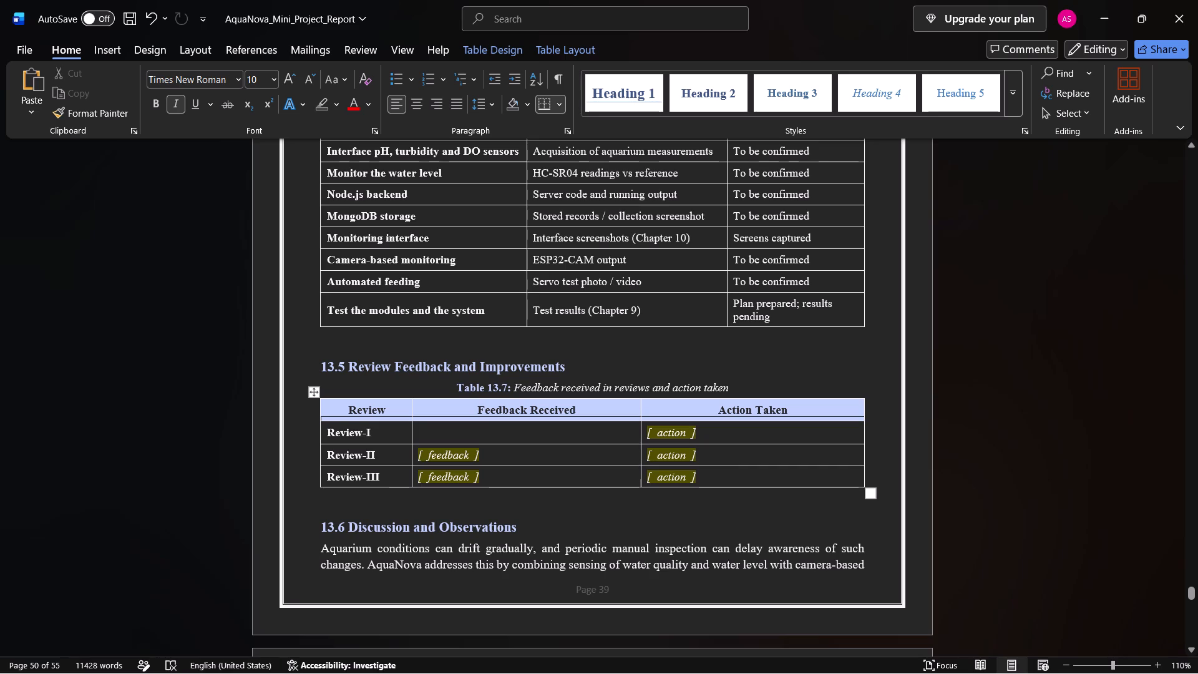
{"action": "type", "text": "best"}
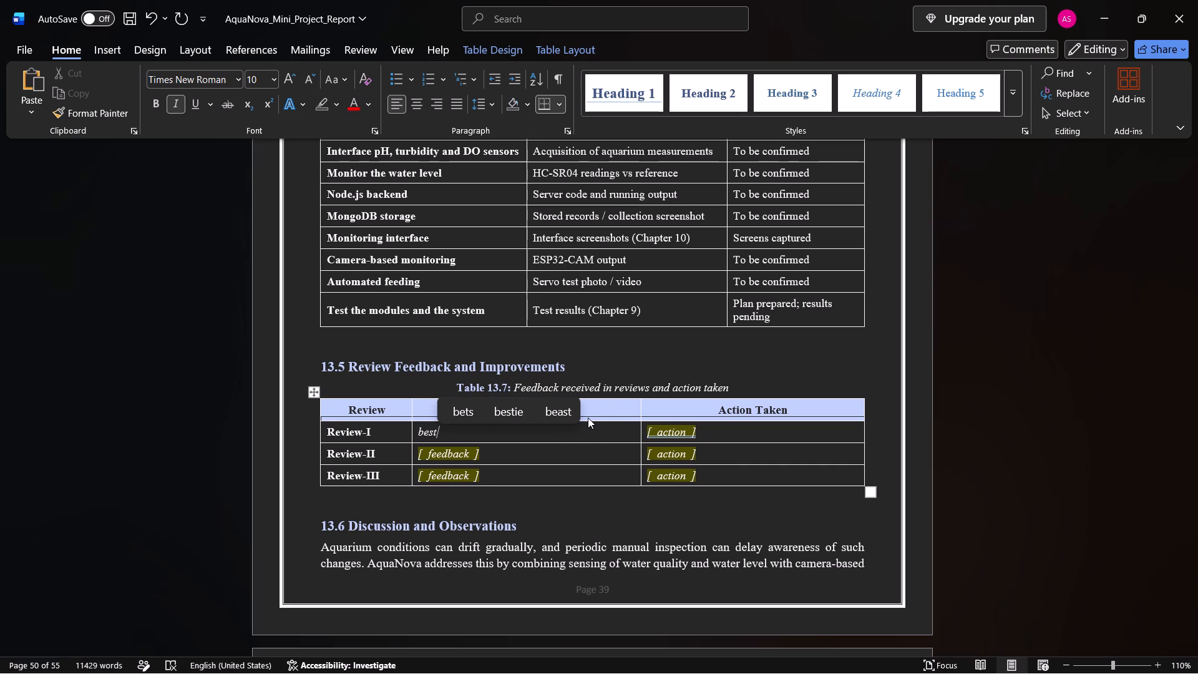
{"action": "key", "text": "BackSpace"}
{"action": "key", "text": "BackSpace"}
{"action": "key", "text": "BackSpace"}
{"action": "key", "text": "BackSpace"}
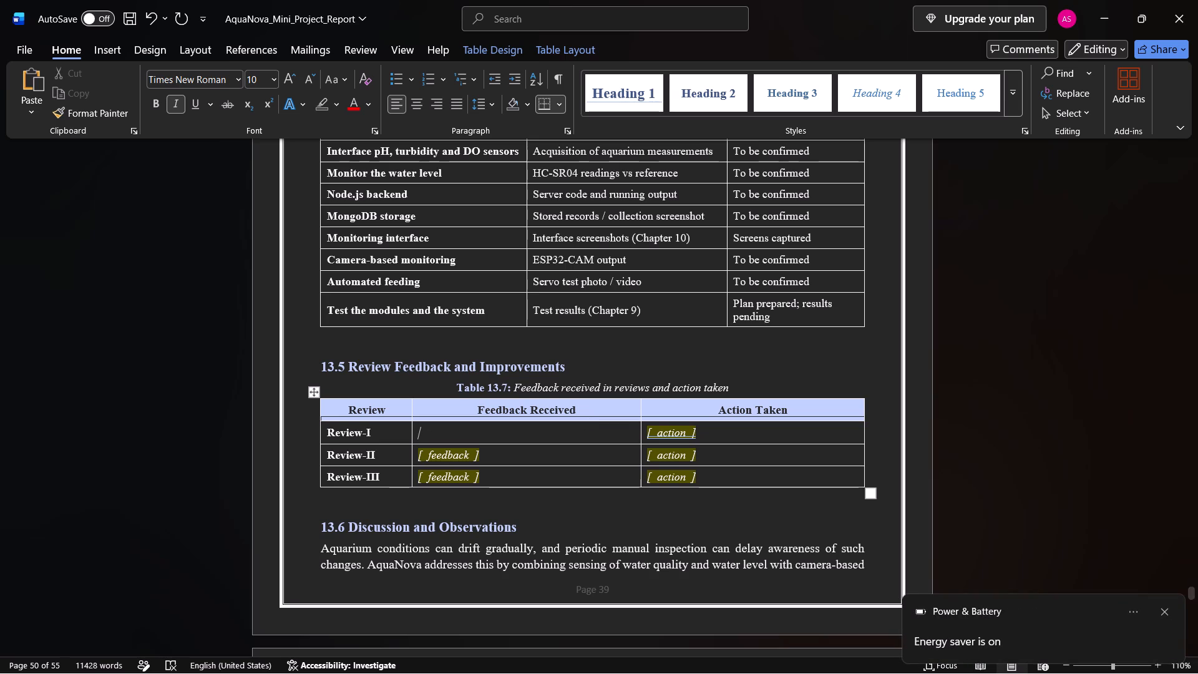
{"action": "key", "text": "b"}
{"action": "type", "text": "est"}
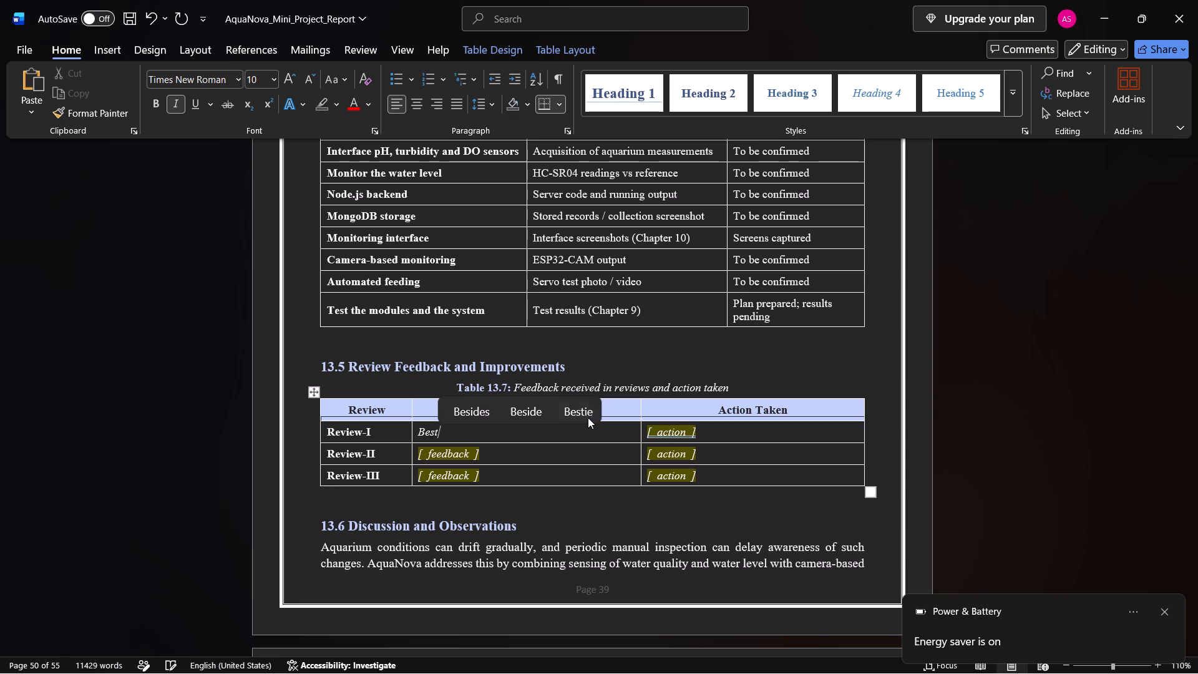
Copy the Review-I entry "Best" over the Review-II and Review-III feedback placeholders in Table 13.7.
{"action": "left_click_drag", "start_coordinate": [613, 428], "coordinate": [403, 433]}
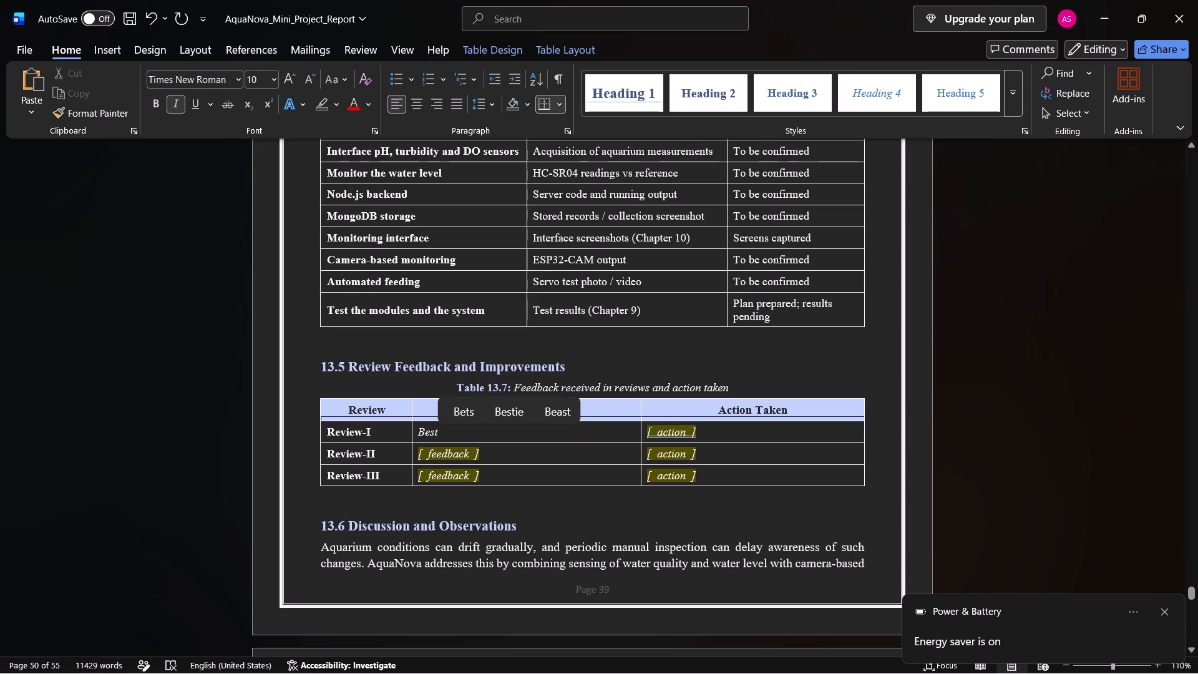
{"action": "left_click_drag", "start_coordinate": [403, 433], "coordinate": [426, 440]}
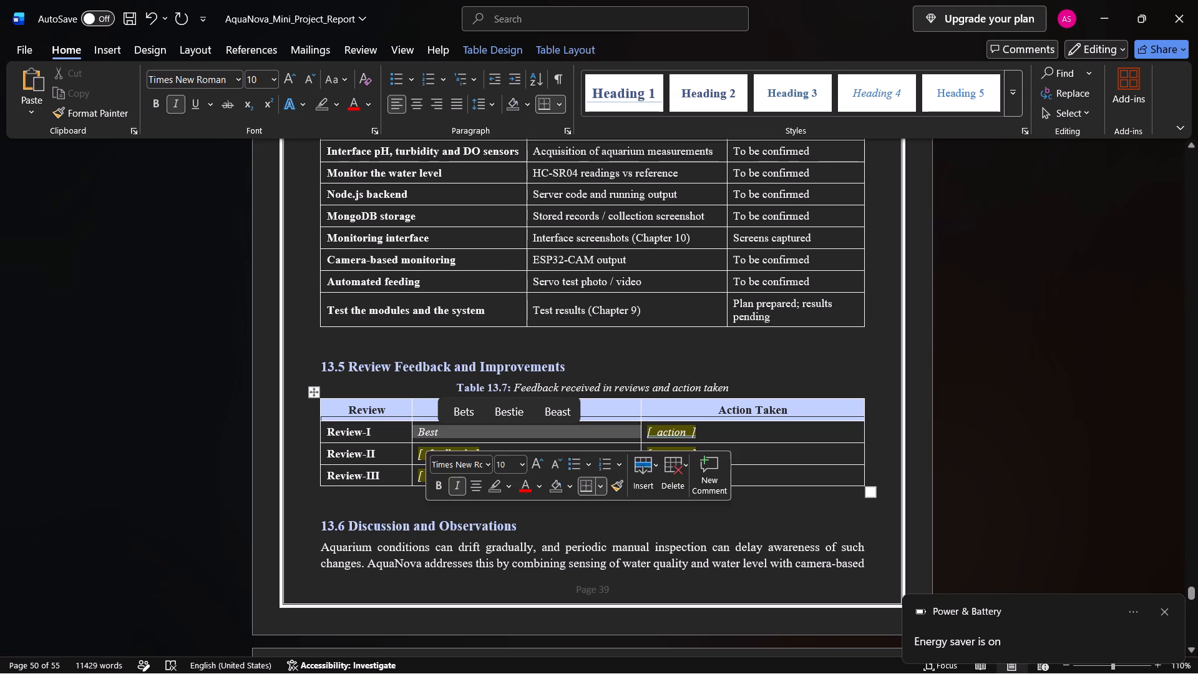
{"action": "key", "text": "ctrl+c"}
{"action": "left_click_drag", "start_coordinate": [504, 456], "coordinate": [434, 456]}
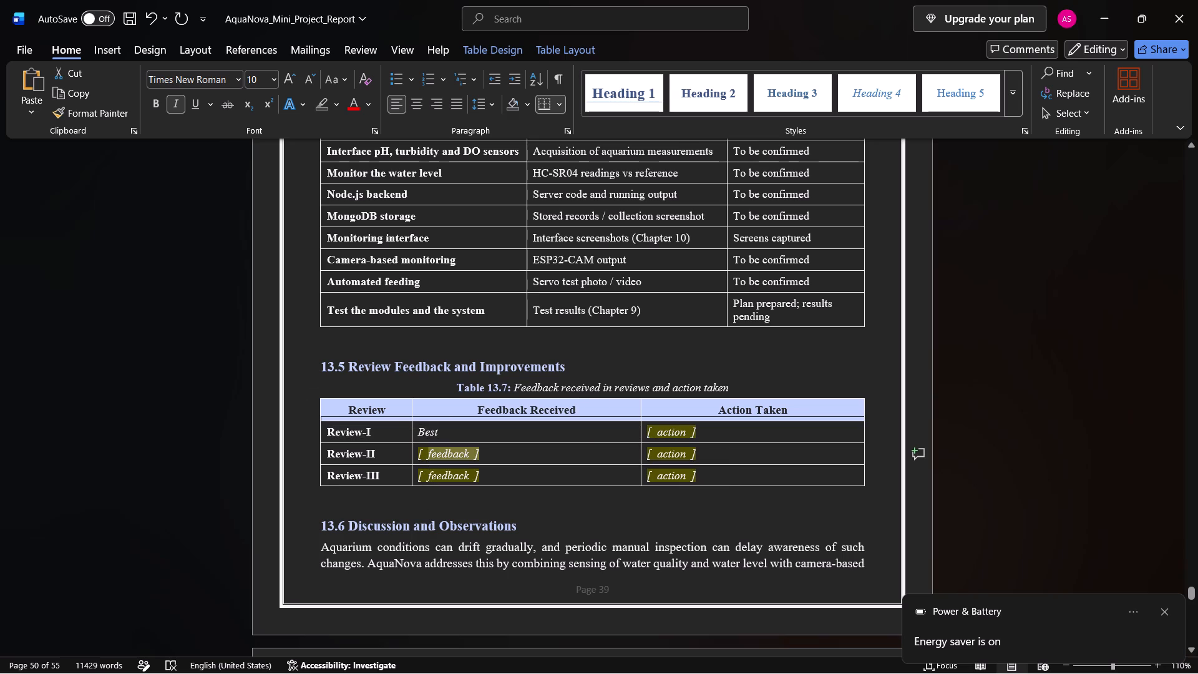
{"action": "left_click_drag", "start_coordinate": [434, 456], "coordinate": [416, 468]}
{"action": "key", "text": "ctrl+v"}
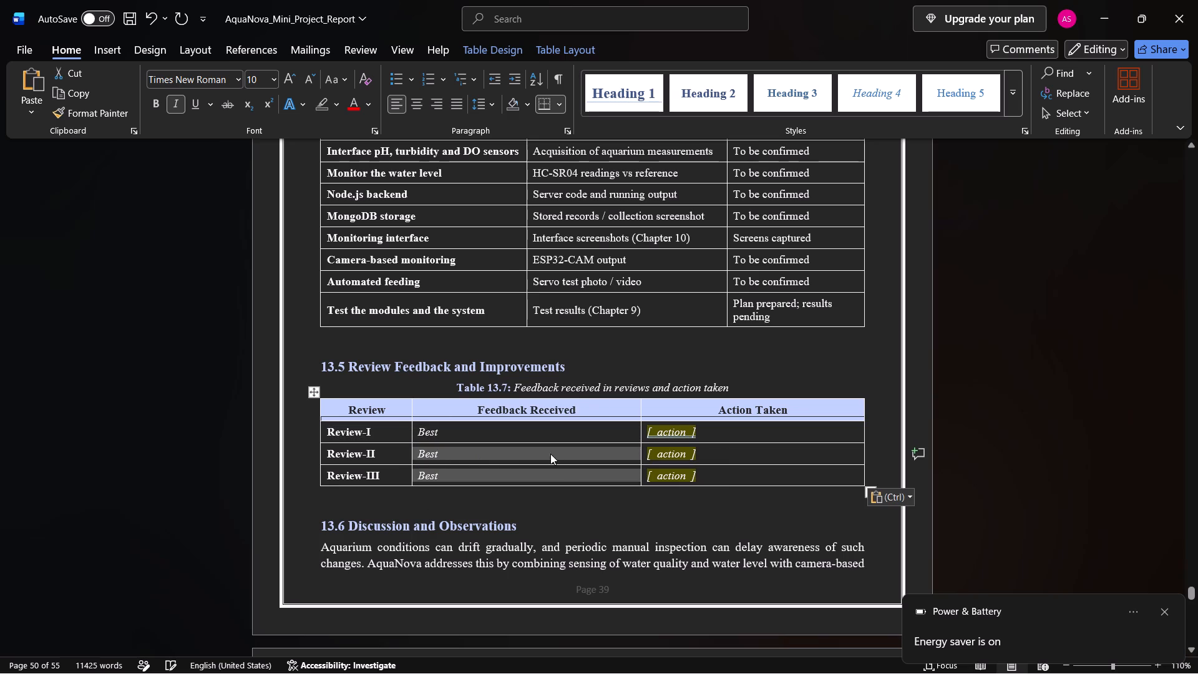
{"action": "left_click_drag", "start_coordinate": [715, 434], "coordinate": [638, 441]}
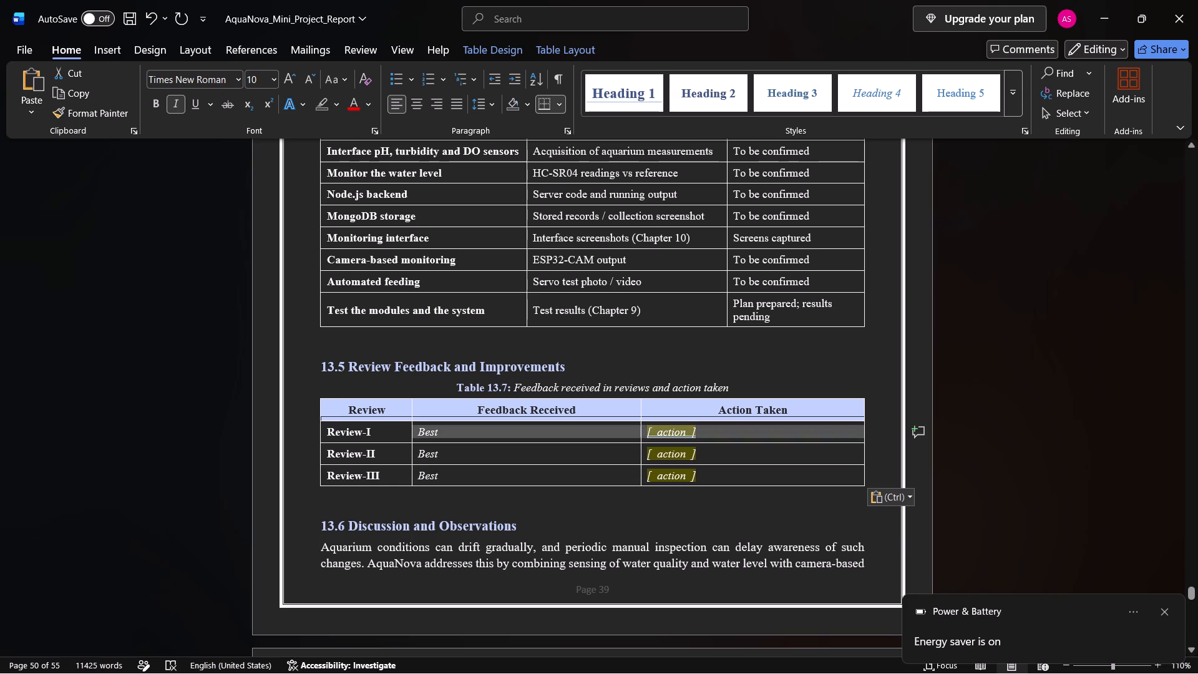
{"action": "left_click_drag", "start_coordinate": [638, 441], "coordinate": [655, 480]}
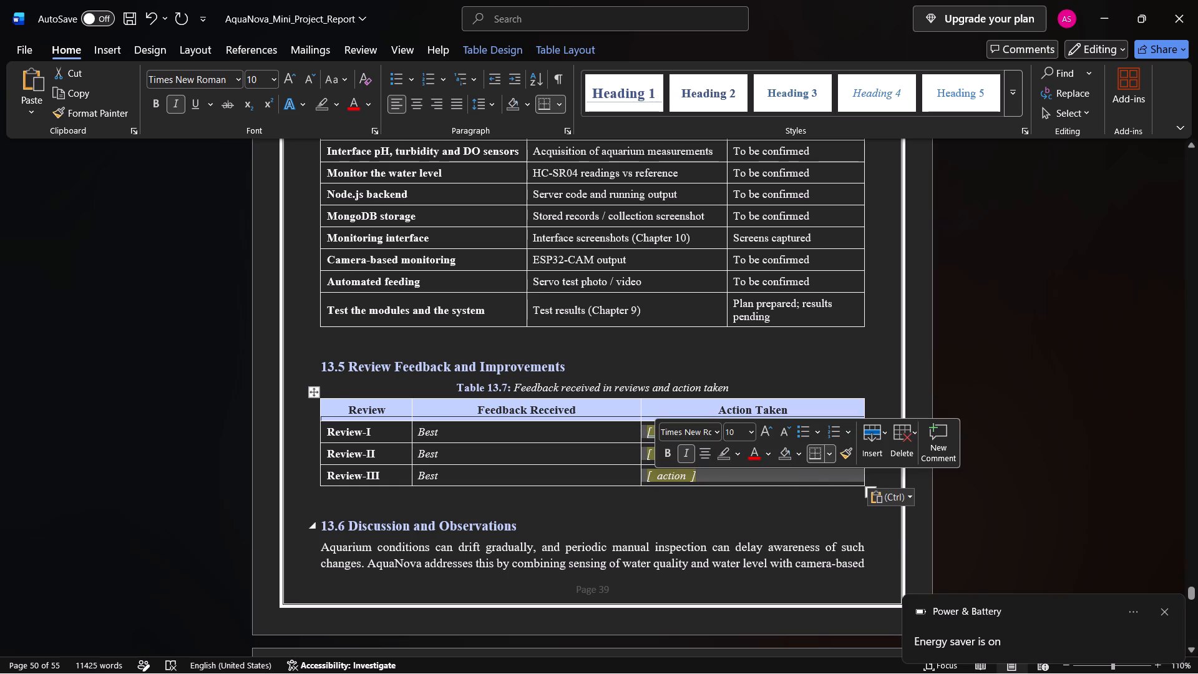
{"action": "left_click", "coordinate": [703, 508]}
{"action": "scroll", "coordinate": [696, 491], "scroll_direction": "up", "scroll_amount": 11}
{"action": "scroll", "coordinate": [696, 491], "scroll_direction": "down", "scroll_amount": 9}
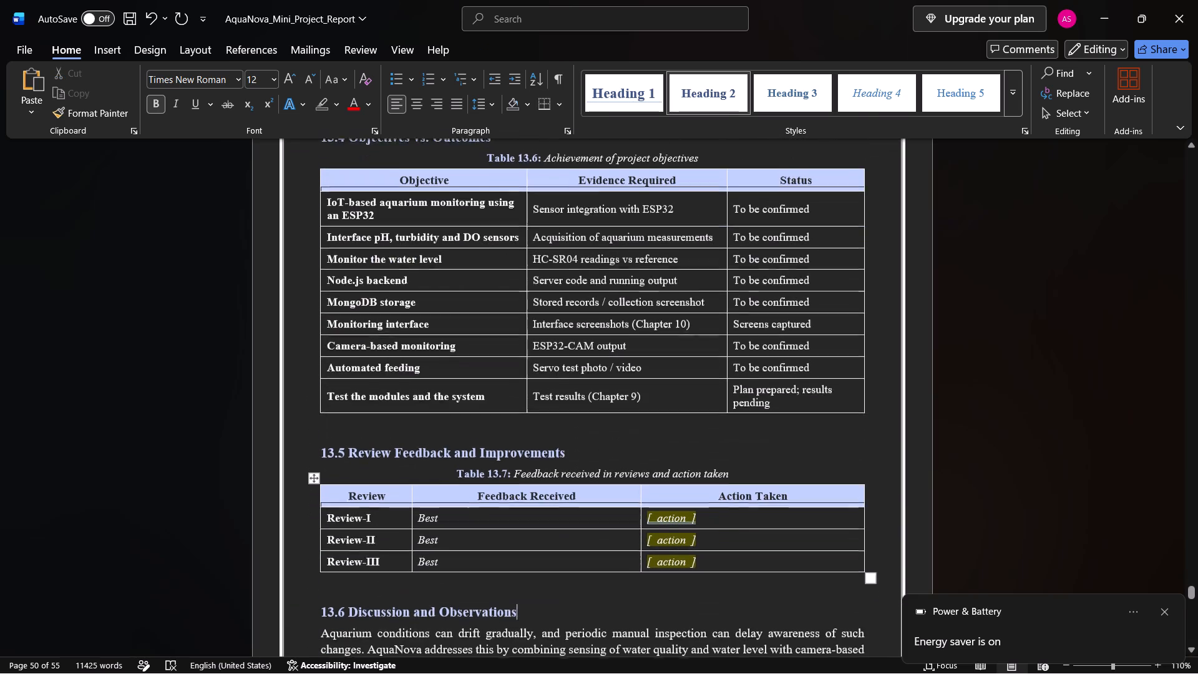
Replace the Review-I "action" placeholder in the Action Taken column of Table 13.7 with "Successful".
{"action": "left_click", "coordinate": [704, 512]}
{"action": "key", "text": "BackSpace"}
{"action": "key", "text": "BackSpace"}
{"action": "key", "text": "BackSpace"}
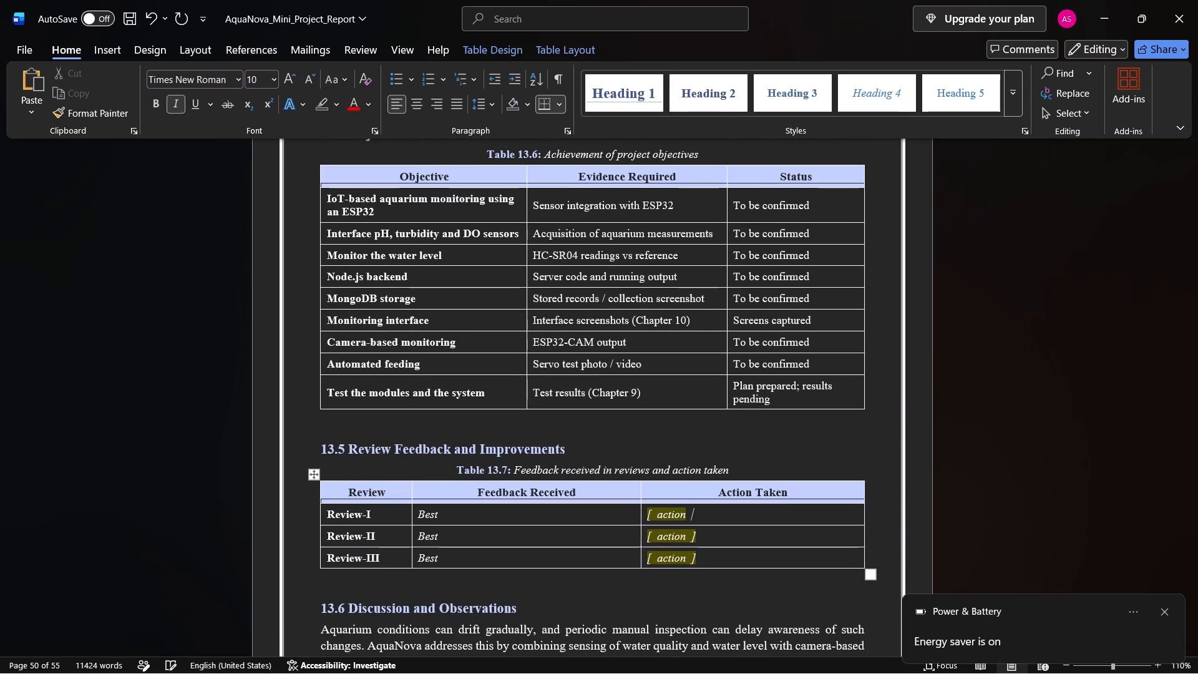
{"action": "key", "text": "BackSpace"}
{"action": "key", "text": "BackSpace"}
{"action": "key", "text": "BackSpace"}
{"action": "key", "text": "BackSpace"}
{"action": "key", "text": "BackSpace"}
{"action": "key", "text": "BackSpace"}
{"action": "key", "text": "BackSpace"}
{"action": "key", "text": "BackSpace"}
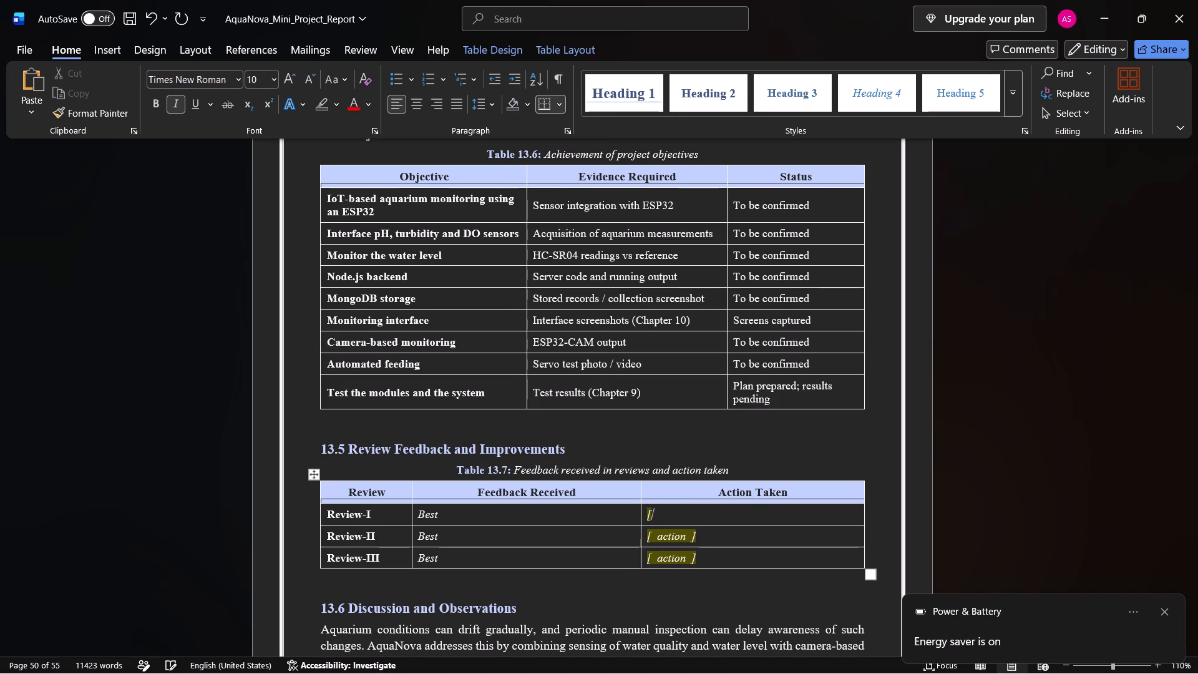
{"action": "key", "text": "BackSpace"}
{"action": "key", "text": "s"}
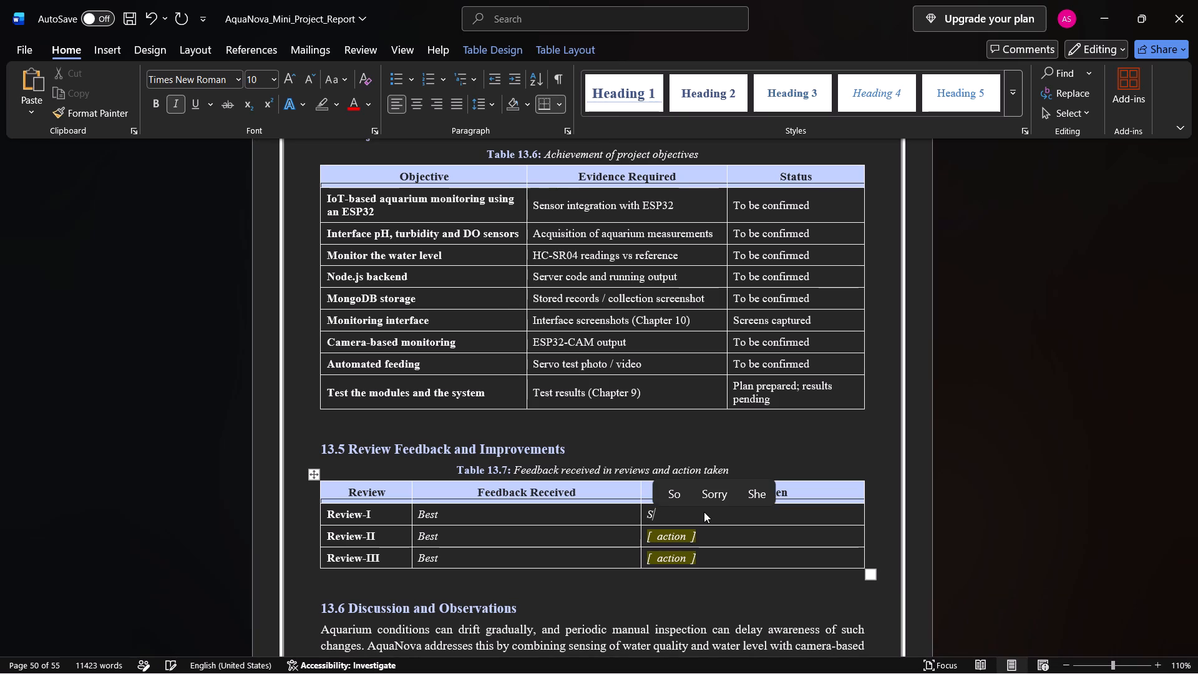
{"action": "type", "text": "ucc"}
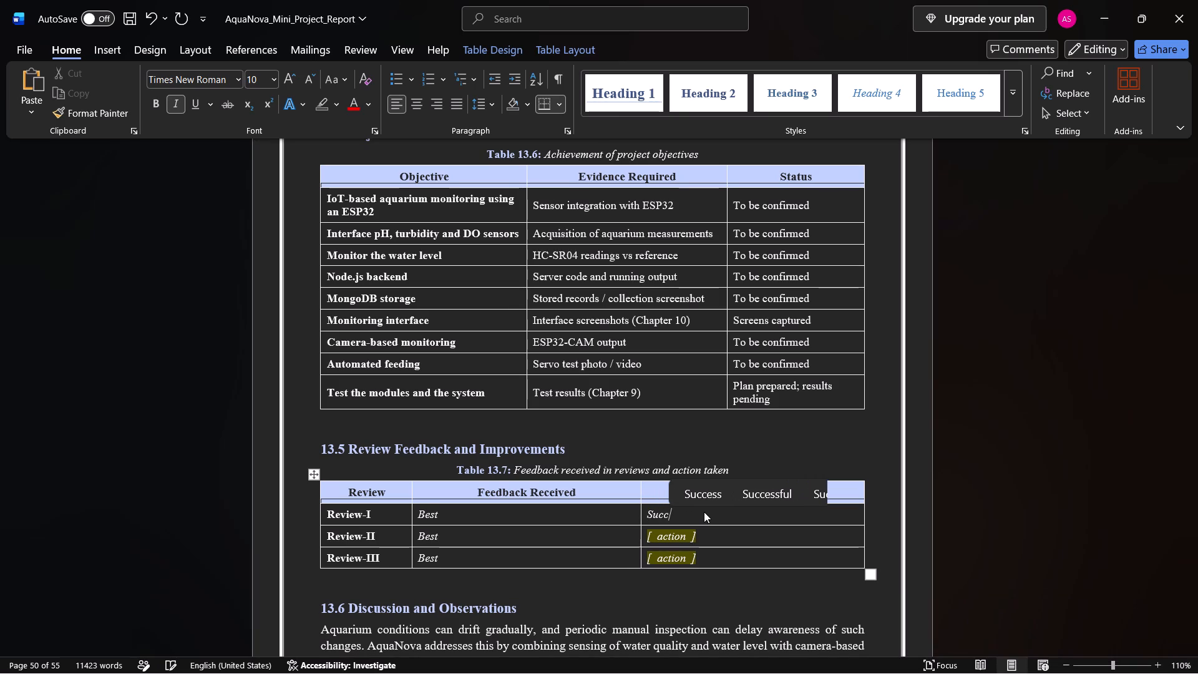
{"action": "left_click", "coordinate": [760, 500]}
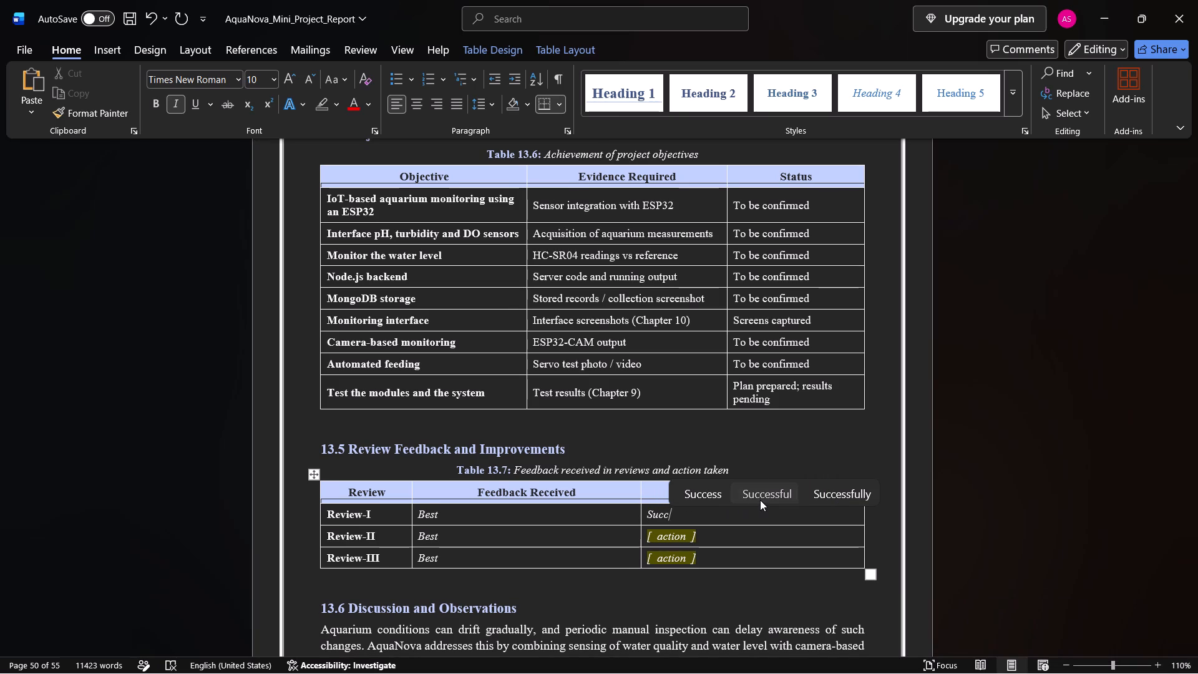
Remove the yellow highlight from "Successful" in the Review-I row of Table 13.7.
{"action": "left_click_drag", "start_coordinate": [693, 512], "coordinate": [636, 523]}
{"action": "right_click", "coordinate": [693, 512]}
{"action": "left_click", "coordinate": [699, 515]}
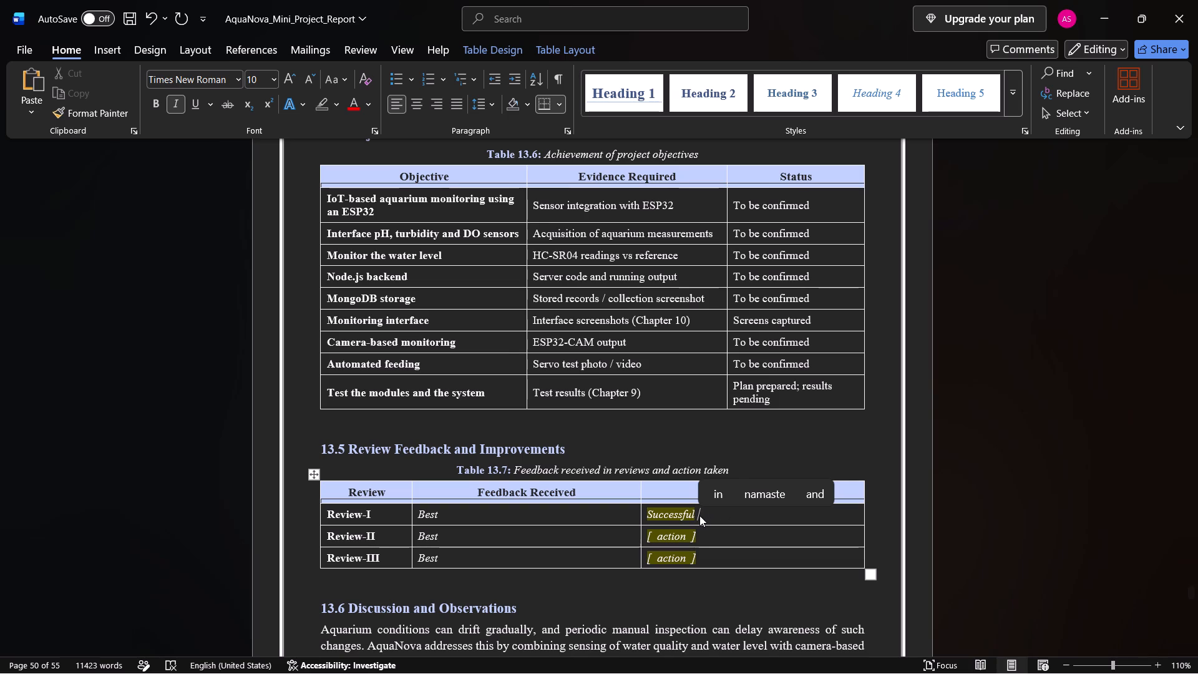
{"action": "left_click", "coordinate": [680, 519]}
{"action": "left_click", "coordinate": [694, 513]}
{"action": "left_click_drag", "start_coordinate": [703, 514], "coordinate": [651, 517]}
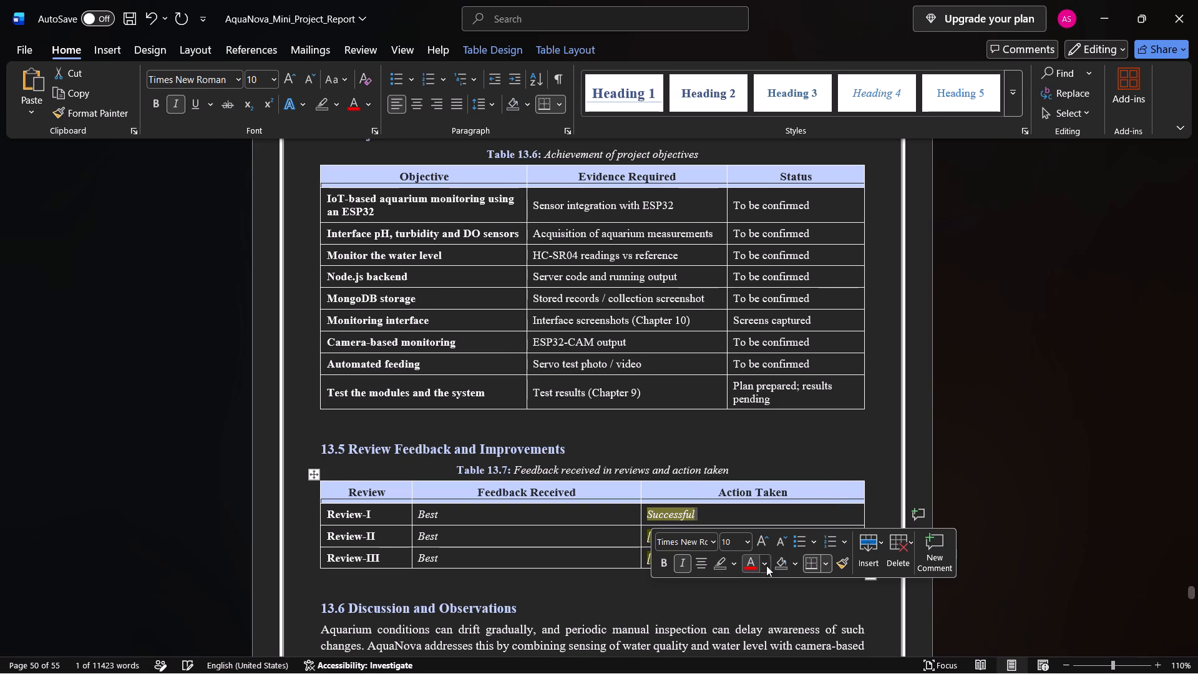
{"action": "left_click", "coordinate": [716, 569]}
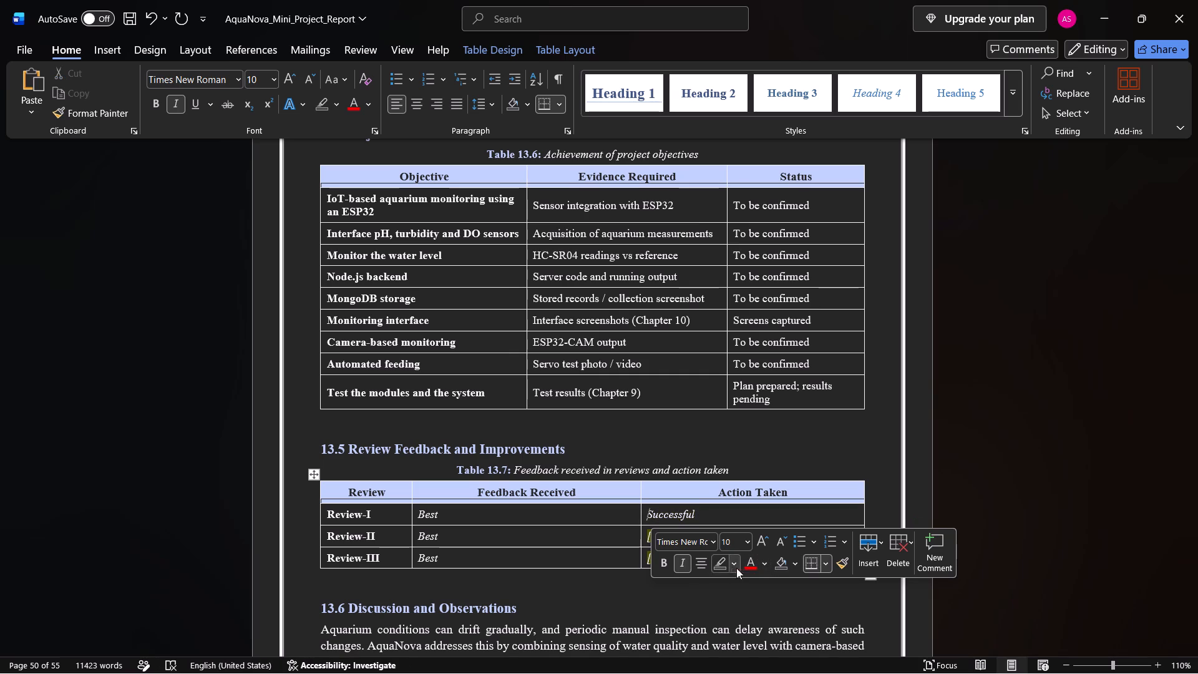
Remove the italic formatting from the Review-I "Successful" entry in the Action Taken column.
{"action": "left_click", "coordinate": [681, 562]}
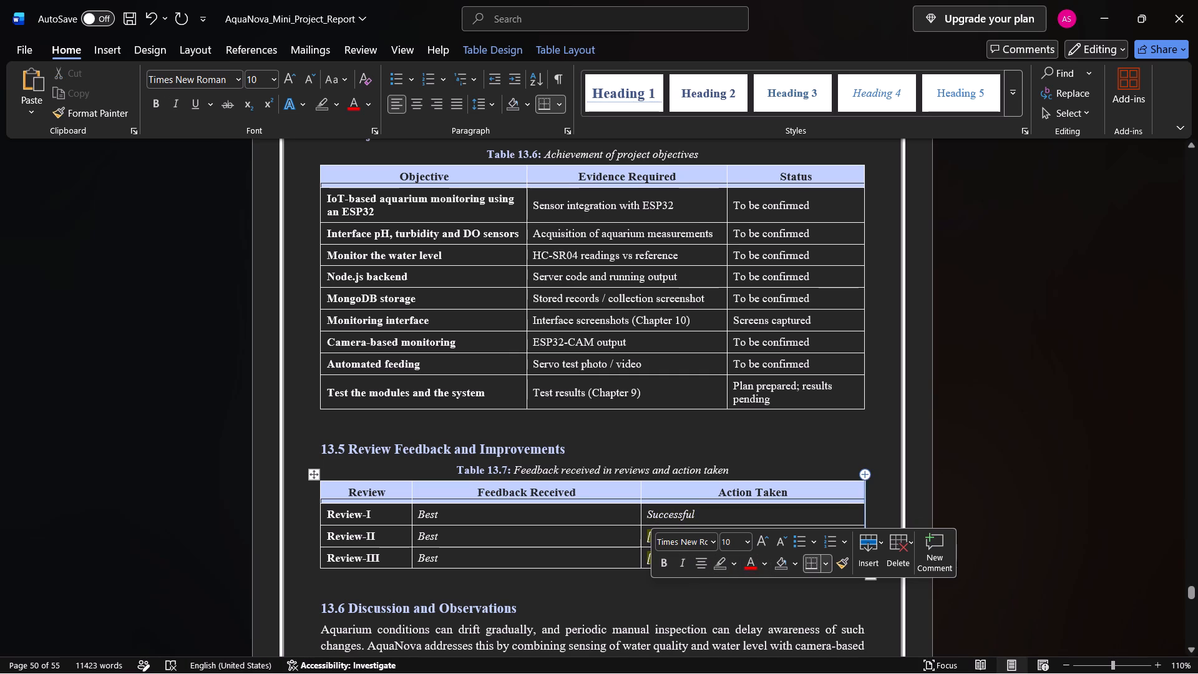
{"action": "left_click_drag", "start_coordinate": [738, 512], "coordinate": [645, 509]}
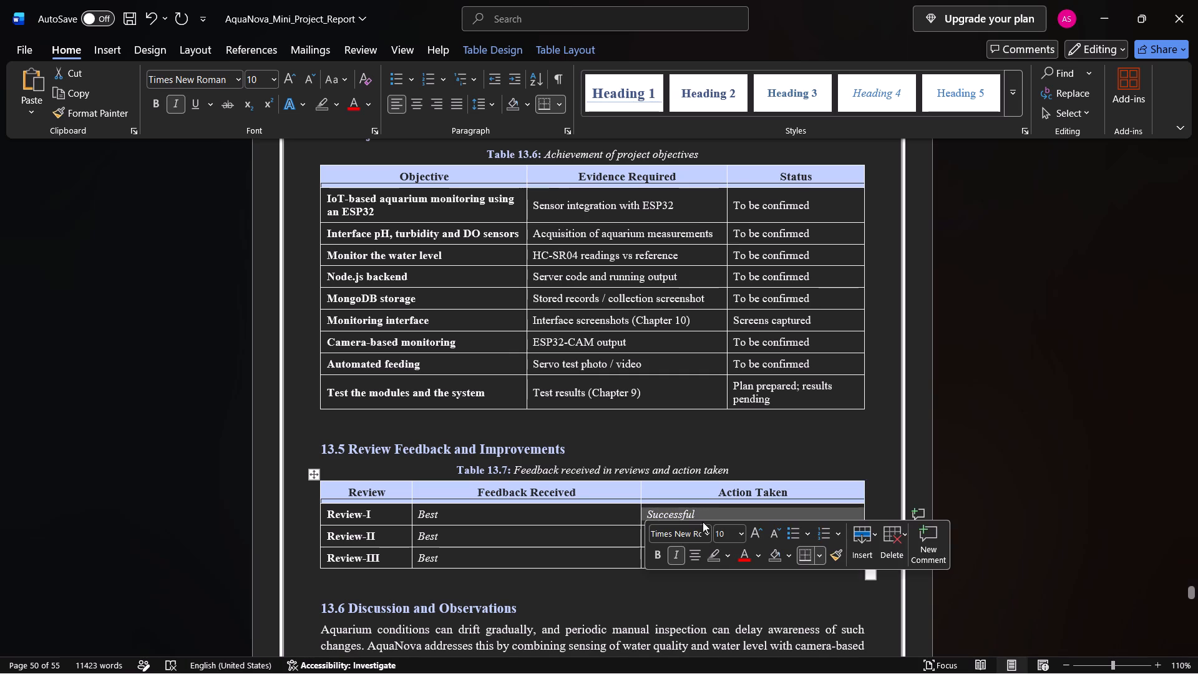
{"action": "left_click", "coordinate": [680, 553]}
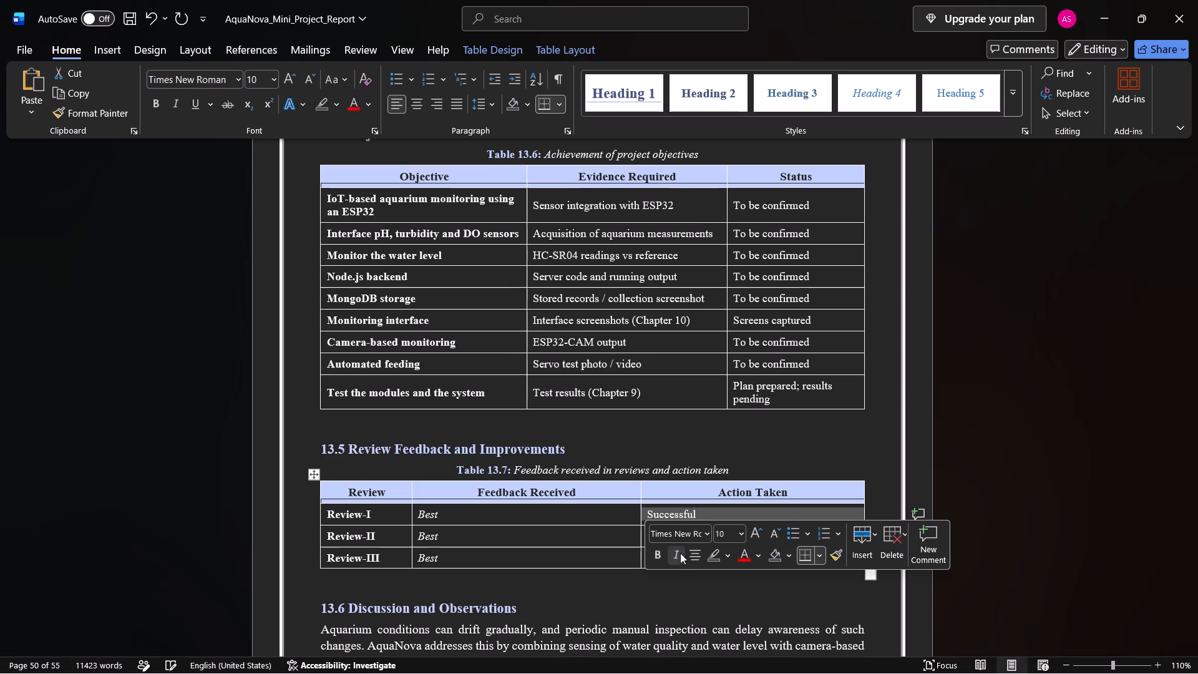
{"action": "left_click", "coordinate": [1051, 438]}
Copy the Review-I entry "Successful" over the Review-II and Review-III action placeholders in Table 13.7.
{"action": "left_click_drag", "start_coordinate": [740, 519], "coordinate": [661, 526]}
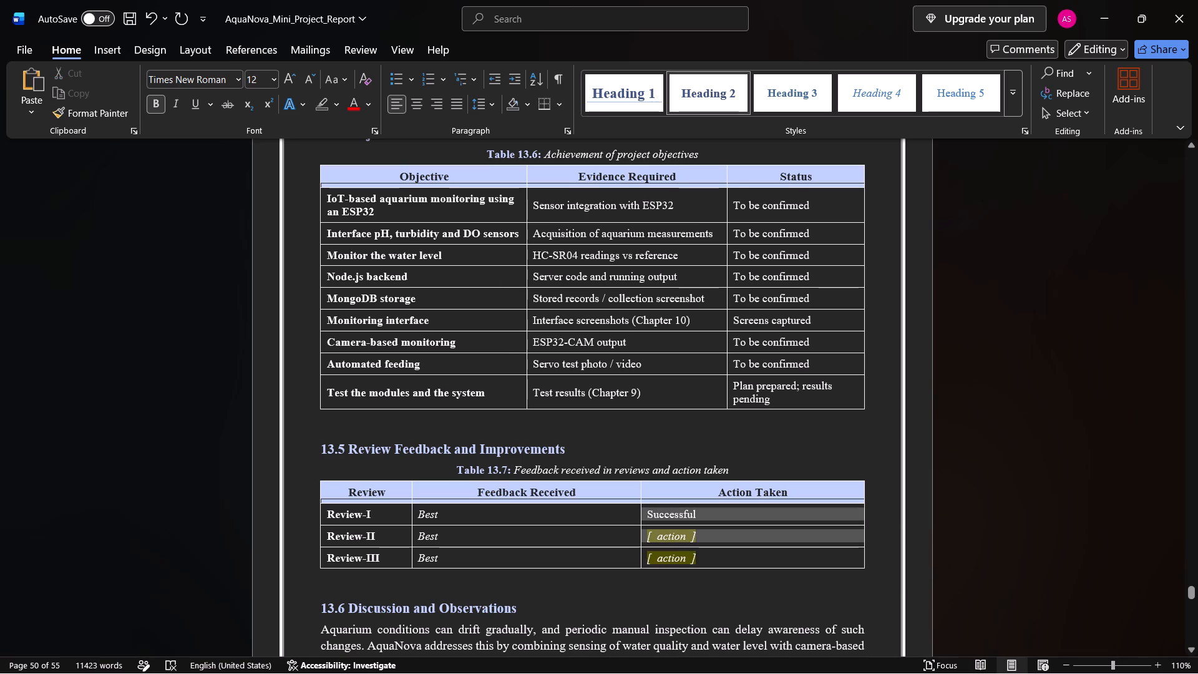
{"action": "left_click_drag", "start_coordinate": [661, 526], "coordinate": [647, 511]}
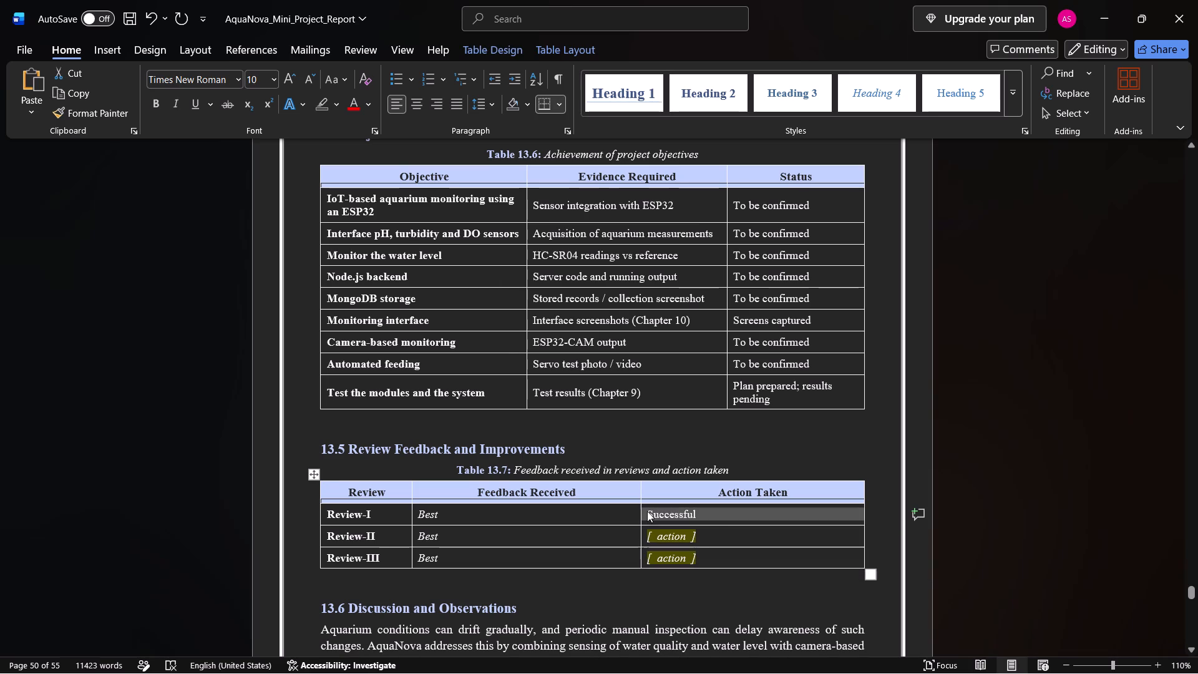
{"action": "key", "text": "ctrl+c"}
{"action": "left_click_drag", "start_coordinate": [727, 532], "coordinate": [664, 552]}
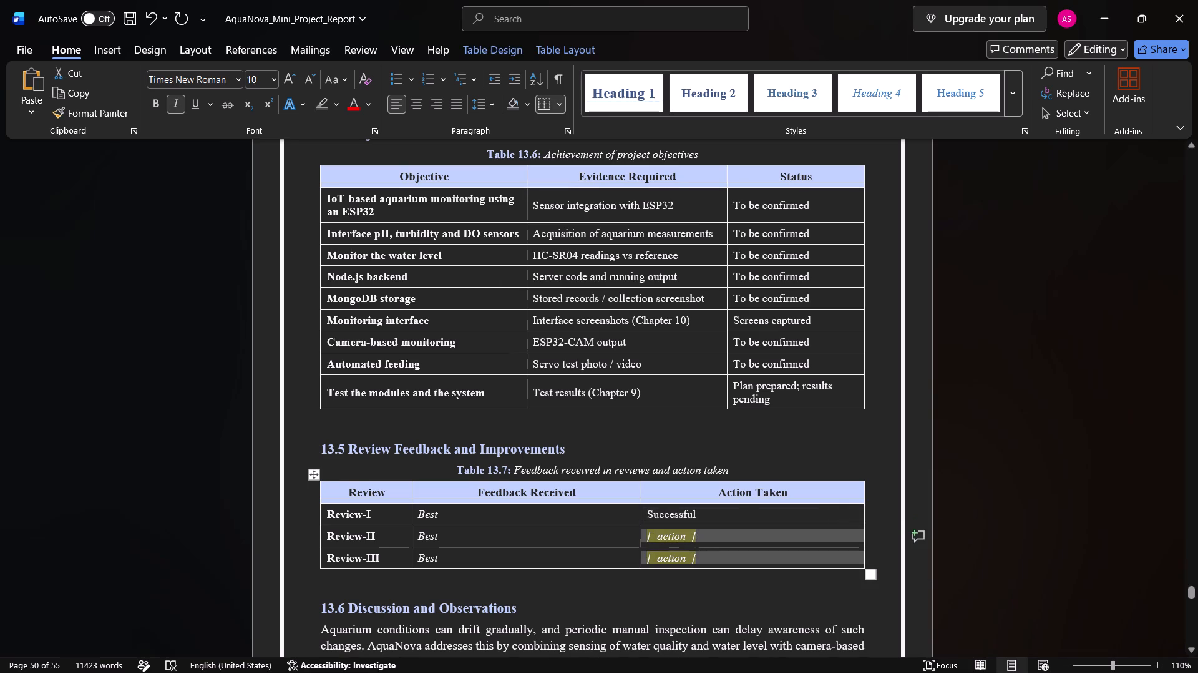
{"action": "key", "text": "ctrl+v"}
Insert an empty line before the heading "13.6 Discussion and Observations" so the section starts on the following page.
{"action": "scroll", "coordinate": [1069, 449], "scroll_direction": "down", "scroll_amount": 4}
{"action": "scroll", "coordinate": [1069, 510], "scroll_direction": "down", "scroll_amount": 5}
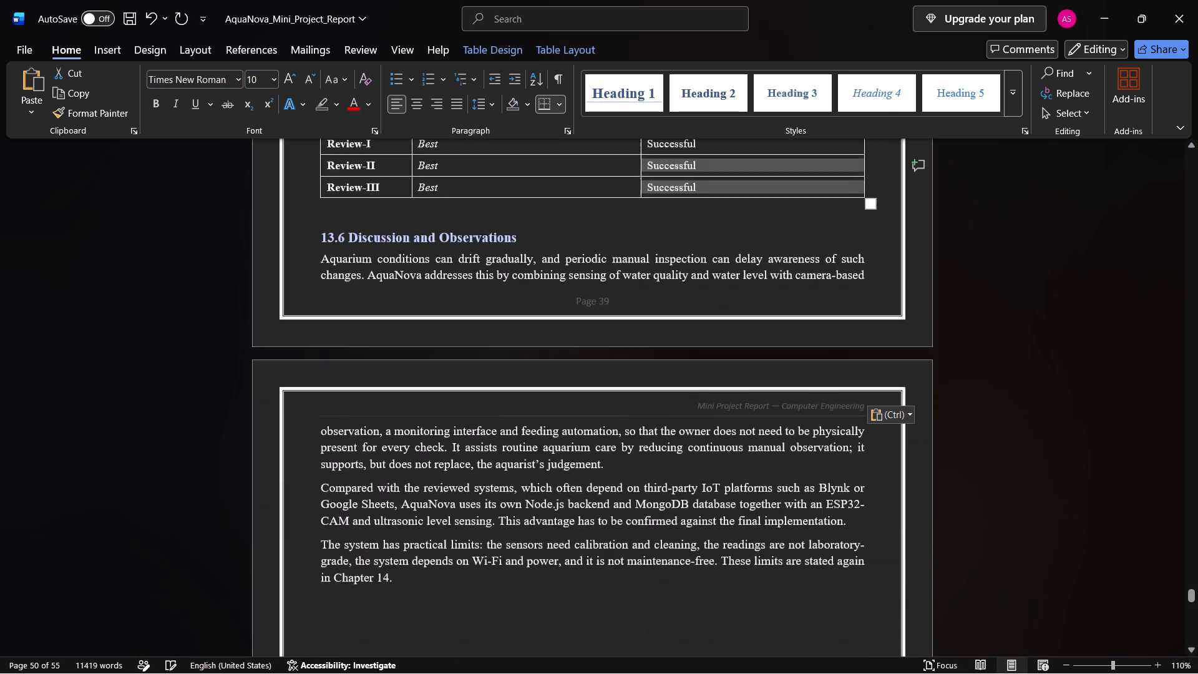
{"action": "scroll", "coordinate": [1069, 510], "scroll_direction": "down", "scroll_amount": 6}
{"action": "scroll", "coordinate": [1083, 514], "scroll_direction": "up", "scroll_amount": 10}
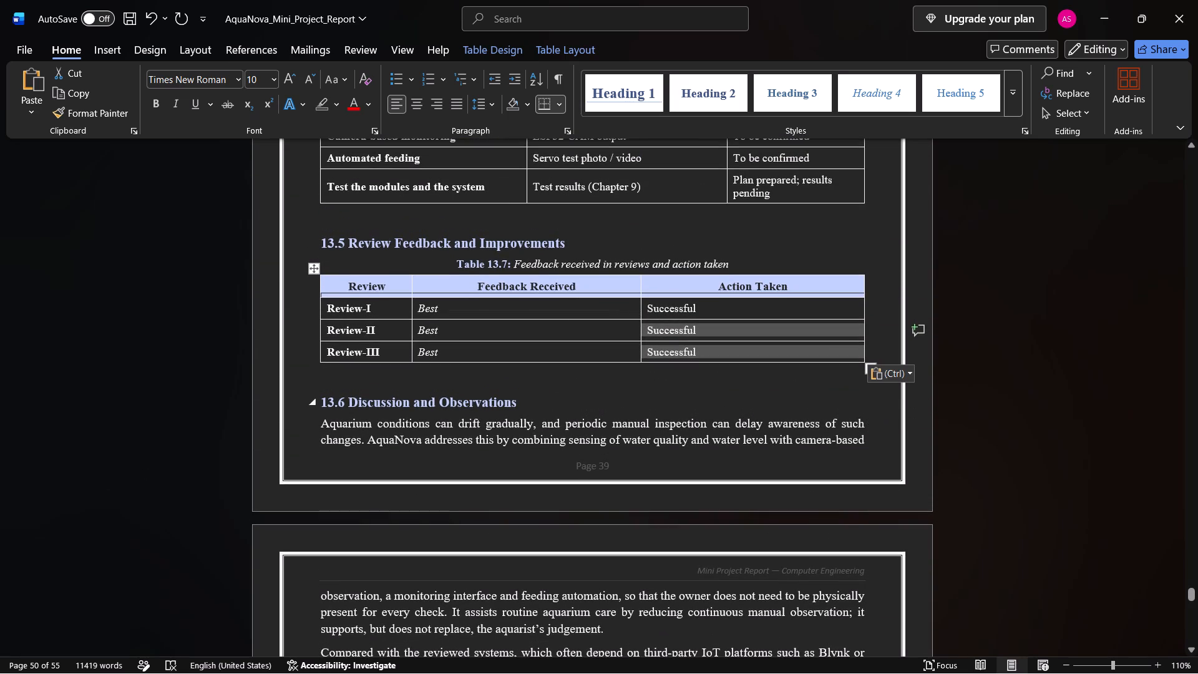
{"action": "left_click", "coordinate": [318, 406]}
{"action": "key", "text": "Return"}
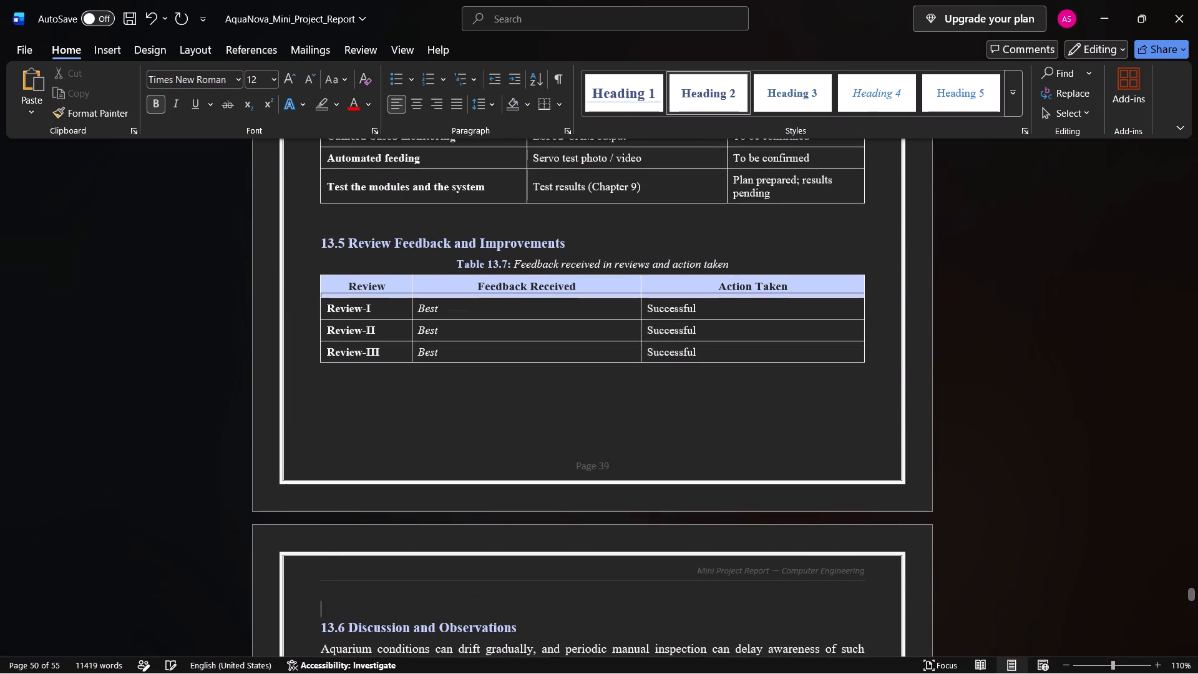
Check the page layout around section 13.6, from the start of chapter 14 back to section 13.3.
{"action": "scroll", "coordinate": [414, 414], "scroll_direction": "down", "scroll_amount": 20}
{"action": "scroll", "coordinate": [414, 414], "scroll_direction": "down", "scroll_amount": 8}
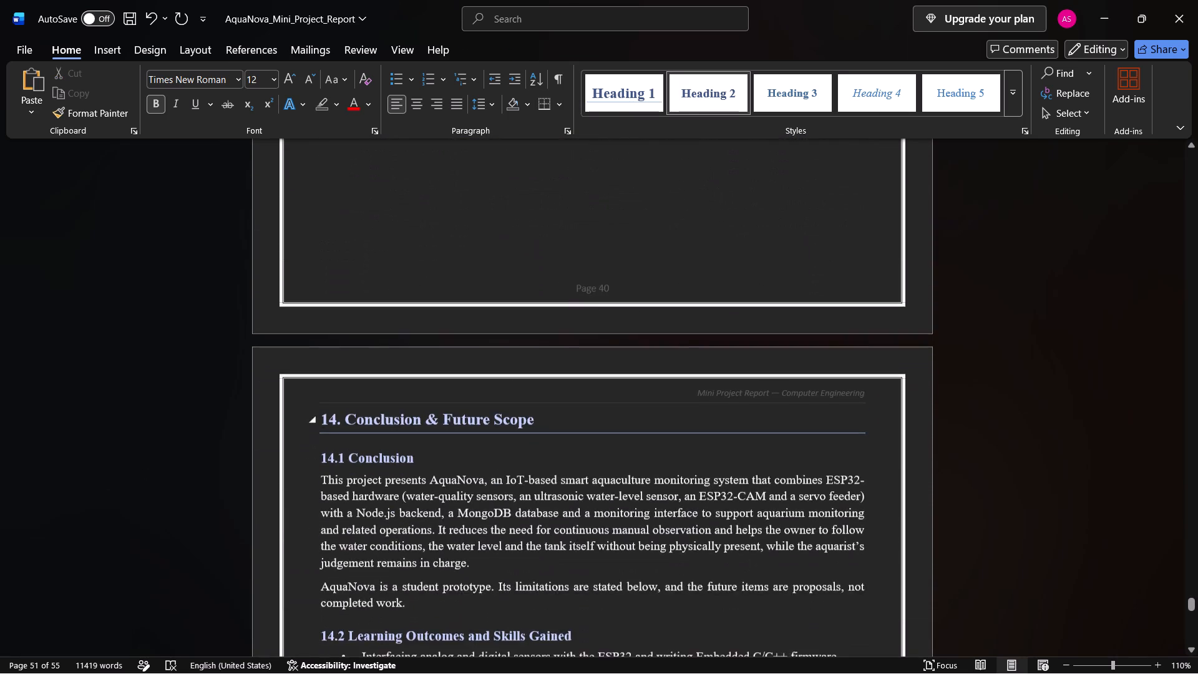
{"action": "scroll", "coordinate": [439, 421], "scroll_direction": "down", "scroll_amount": 14}
{"action": "scroll", "coordinate": [441, 429], "scroll_direction": "up", "scroll_amount": 20}
{"action": "scroll", "coordinate": [441, 429], "scroll_direction": "up", "scroll_amount": 1}
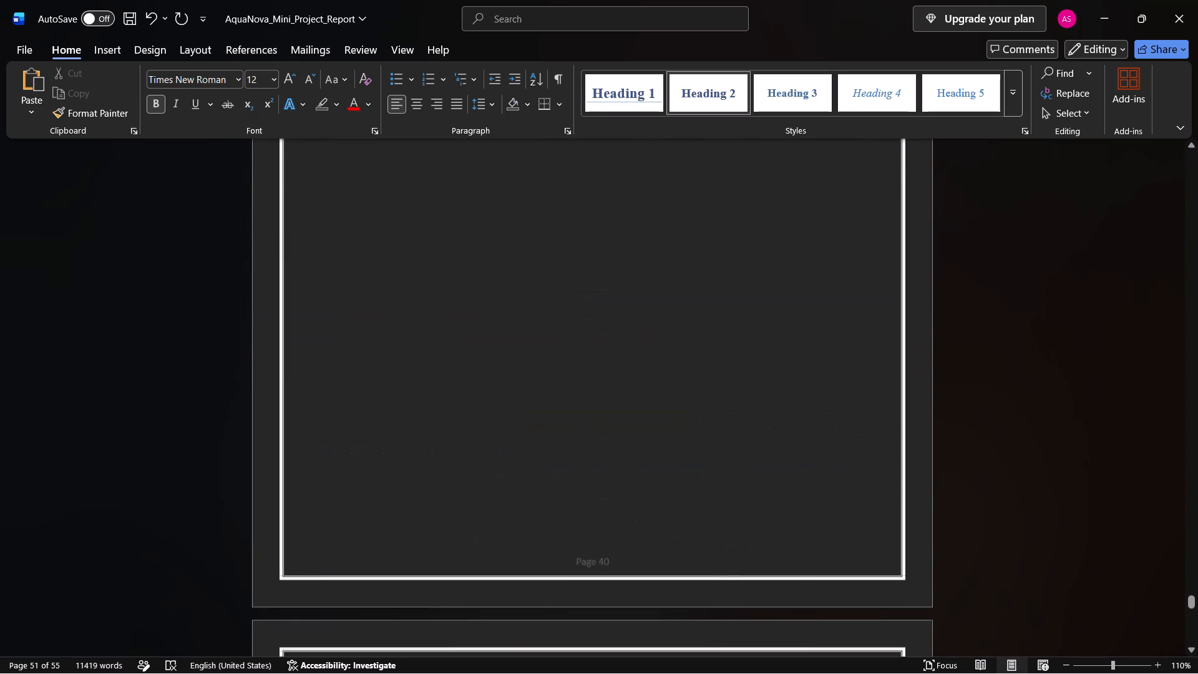
{"action": "scroll", "coordinate": [441, 429], "scroll_direction": "up", "scroll_amount": 13}
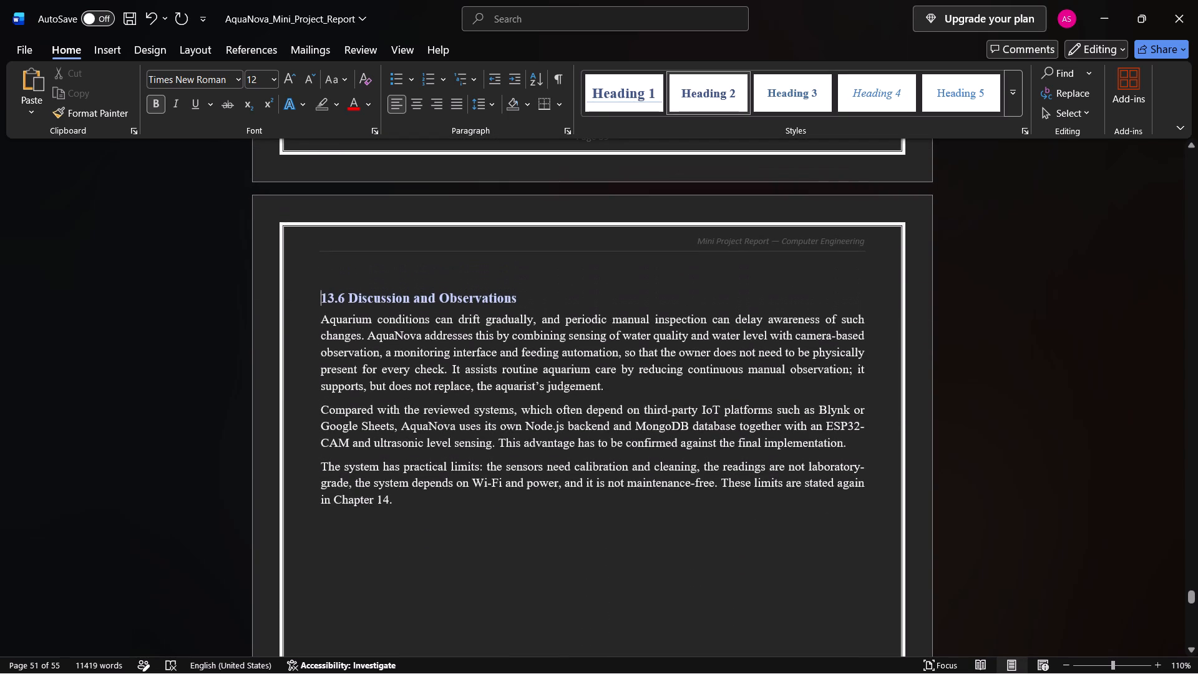
{"action": "scroll", "coordinate": [489, 483], "scroll_direction": "up", "scroll_amount": 12}
{"action": "scroll", "coordinate": [491, 464], "scroll_direction": "up", "scroll_amount": 11}
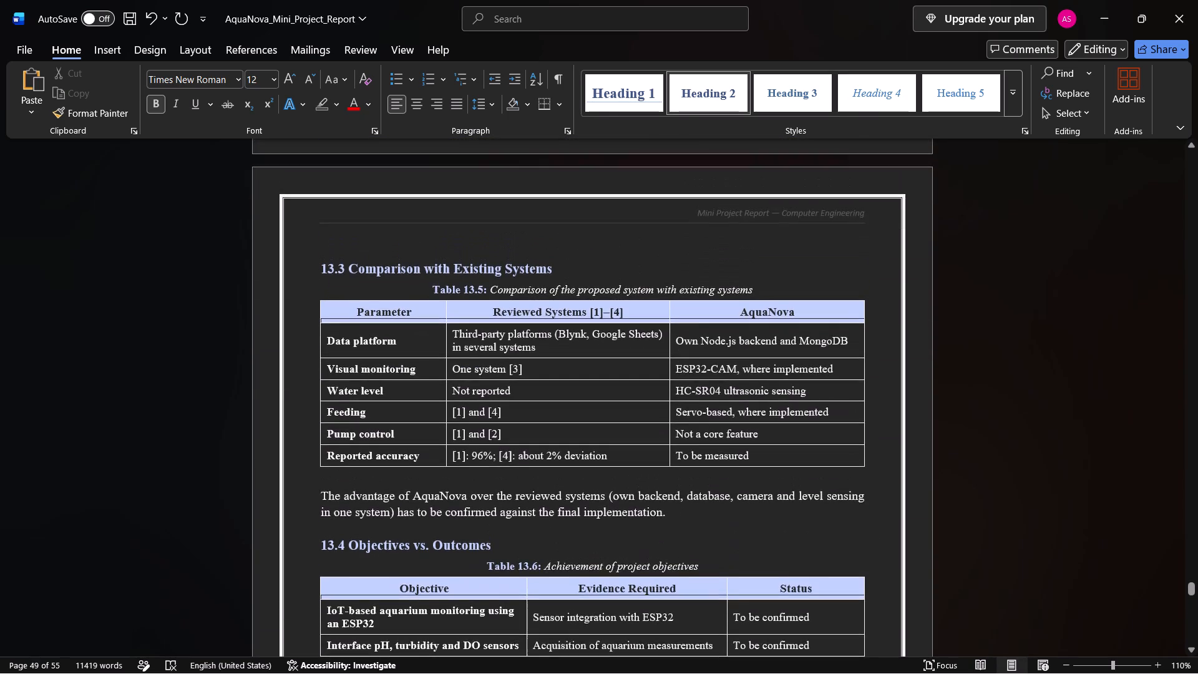
Look through chapters 14 and 15 and the GitHub repository chapter 16 for layout problems and remaining highlighted placeholders.
{"action": "scroll", "coordinate": [492, 463], "scroll_direction": "down", "scroll_amount": 16}
{"action": "scroll", "coordinate": [492, 463], "scroll_direction": "down", "scroll_amount": 9}
{"action": "scroll", "coordinate": [492, 463], "scroll_direction": "down", "scroll_amount": 12}
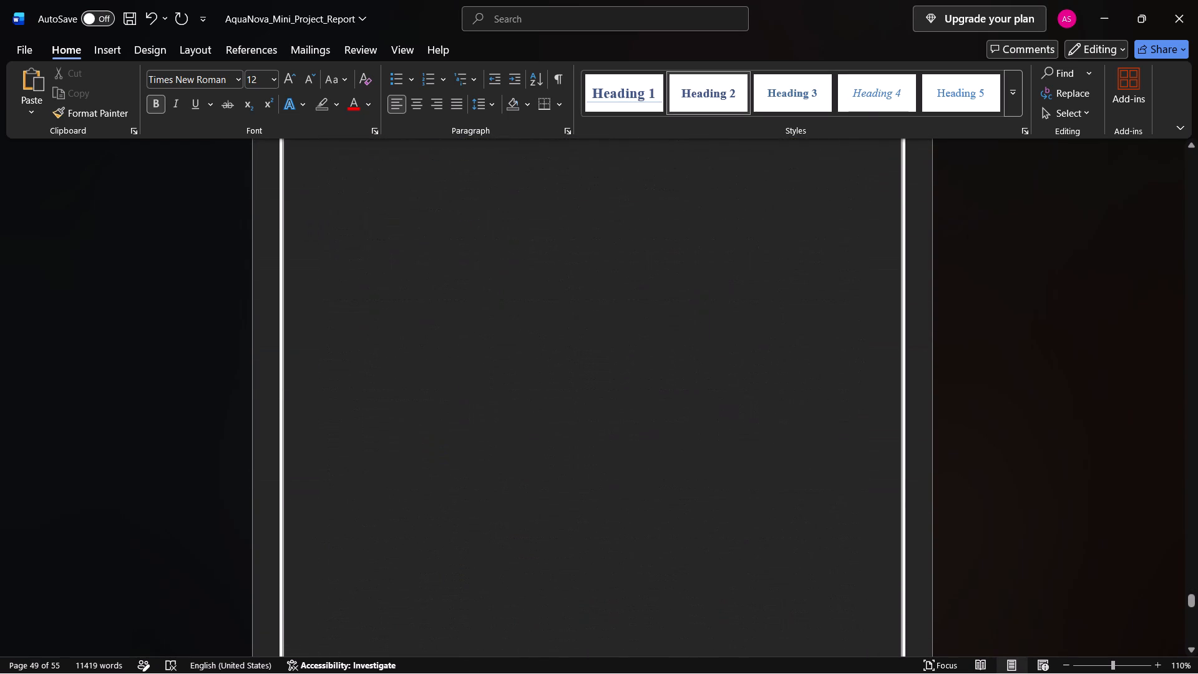
{"action": "scroll", "coordinate": [492, 463], "scroll_direction": "down", "scroll_amount": 20}
{"action": "scroll", "coordinate": [495, 459], "scroll_direction": "down", "scroll_amount": 15}
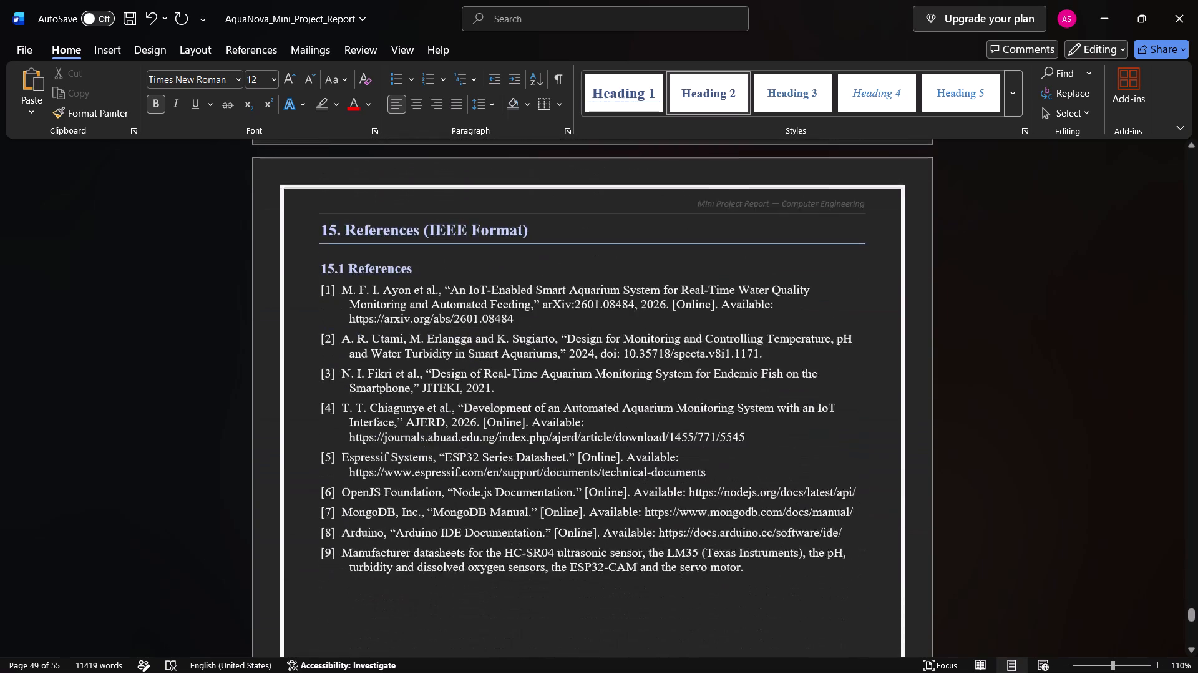
{"action": "scroll", "coordinate": [497, 471], "scroll_direction": "down", "scroll_amount": 7}
{"action": "scroll", "coordinate": [509, 472], "scroll_direction": "up", "scroll_amount": 7}
{"action": "scroll", "coordinate": [509, 481], "scroll_direction": "down", "scroll_amount": 8}
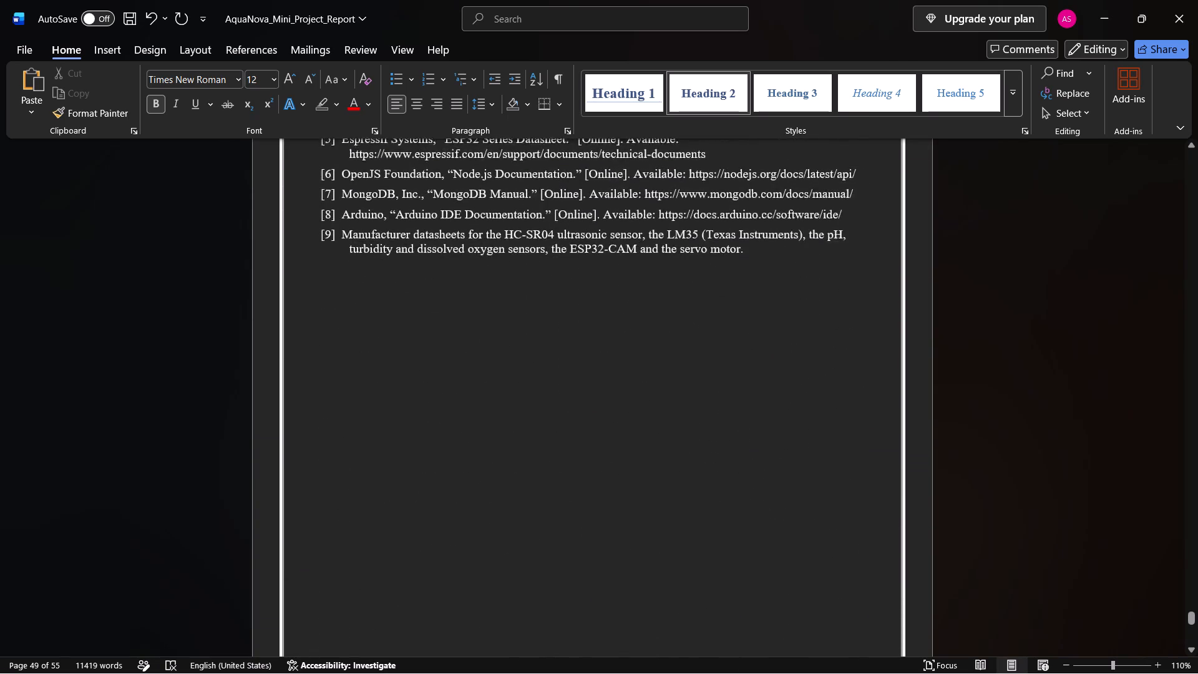
{"action": "scroll", "coordinate": [515, 486], "scroll_direction": "up", "scroll_amount": 20}
{"action": "scroll", "coordinate": [515, 486], "scroll_direction": "up", "scroll_amount": 6}
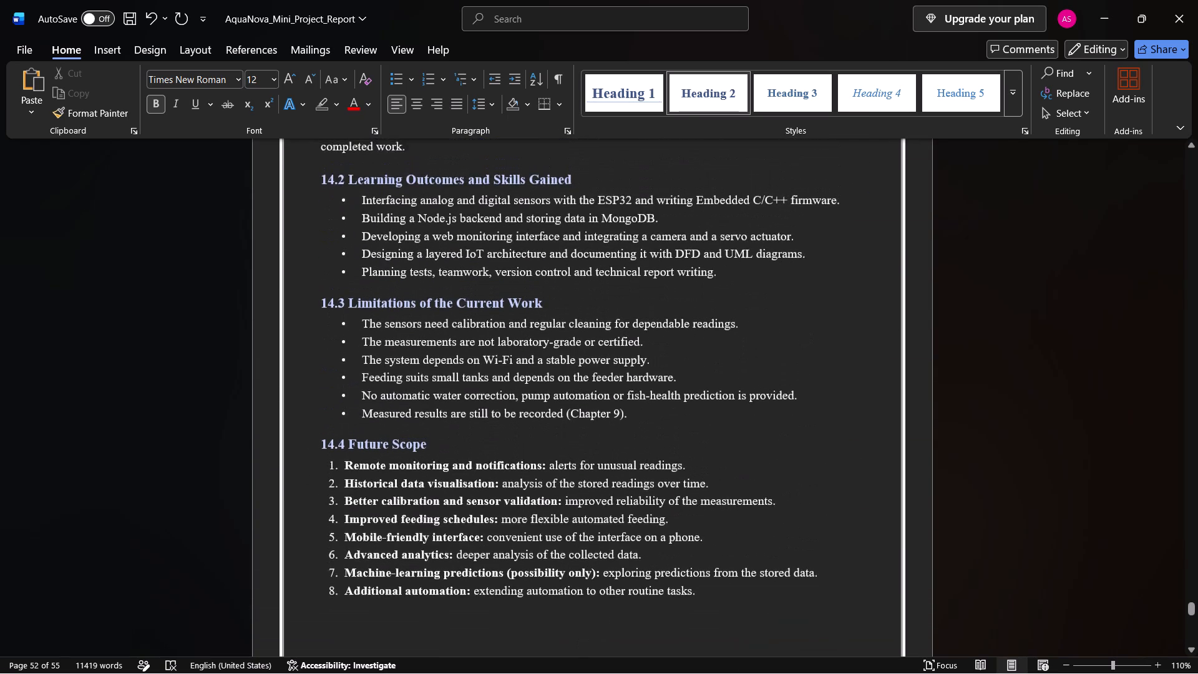
{"action": "scroll", "coordinate": [515, 485], "scroll_direction": "up", "scroll_amount": 5}
{"action": "scroll", "coordinate": [515, 485], "scroll_direction": "down", "scroll_amount": 18}
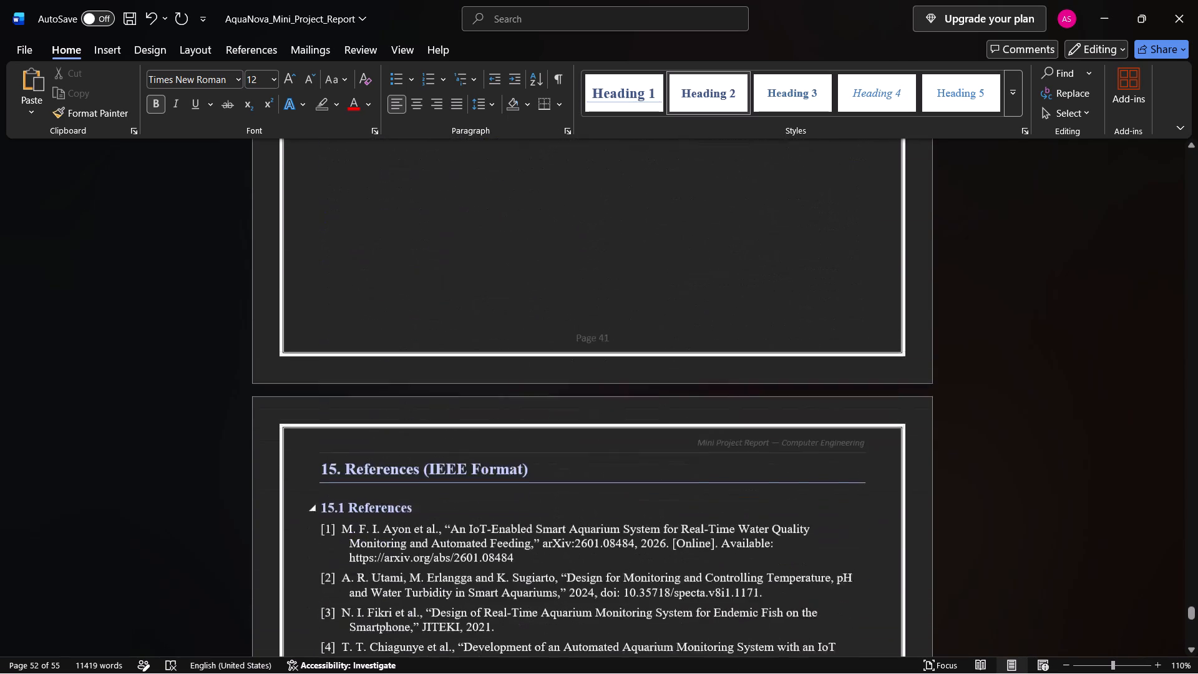
{"action": "scroll", "coordinate": [517, 484], "scroll_direction": "down", "scroll_amount": 18}
{"action": "scroll", "coordinate": [517, 484], "scroll_direction": "down", "scroll_amount": 8}
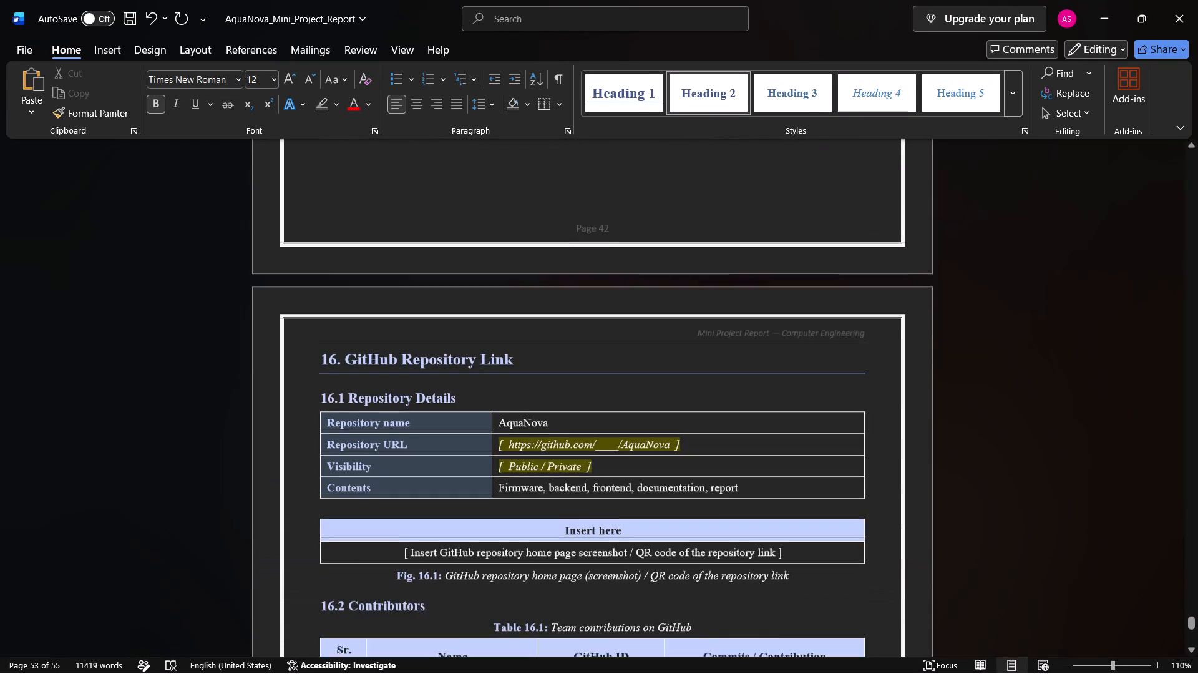
{"action": "scroll", "coordinate": [517, 484], "scroll_direction": "down", "scroll_amount": 6}
{"action": "scroll", "coordinate": [517, 484], "scroll_direction": "up", "scroll_amount": 2}
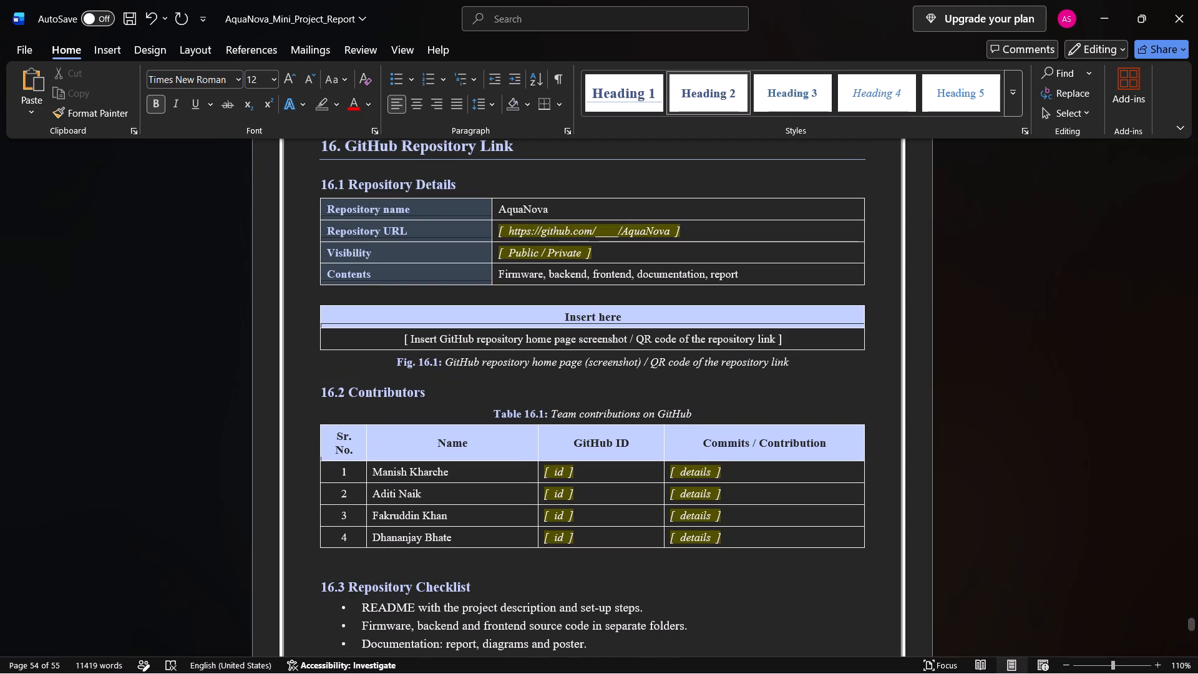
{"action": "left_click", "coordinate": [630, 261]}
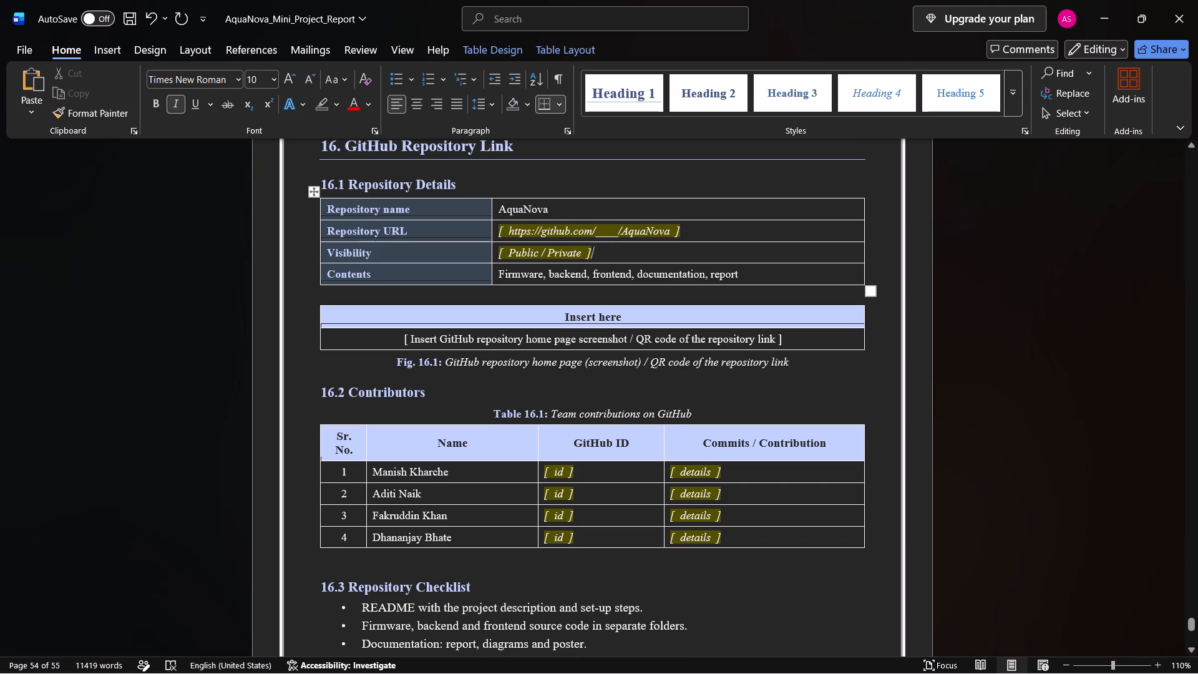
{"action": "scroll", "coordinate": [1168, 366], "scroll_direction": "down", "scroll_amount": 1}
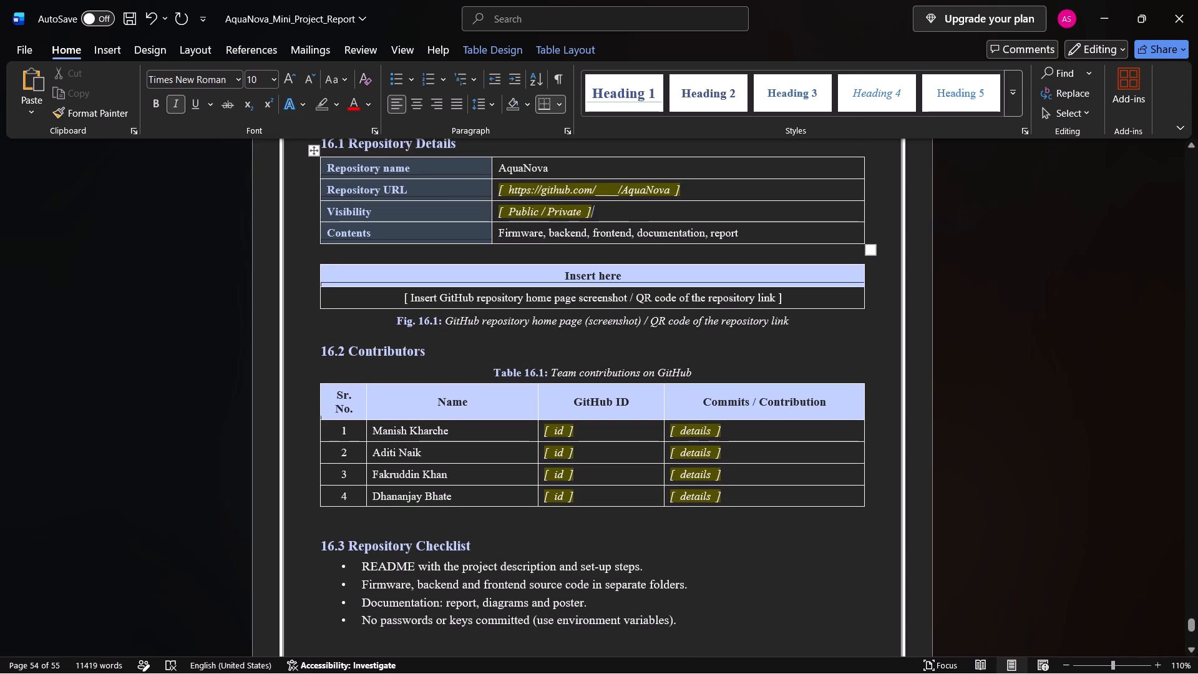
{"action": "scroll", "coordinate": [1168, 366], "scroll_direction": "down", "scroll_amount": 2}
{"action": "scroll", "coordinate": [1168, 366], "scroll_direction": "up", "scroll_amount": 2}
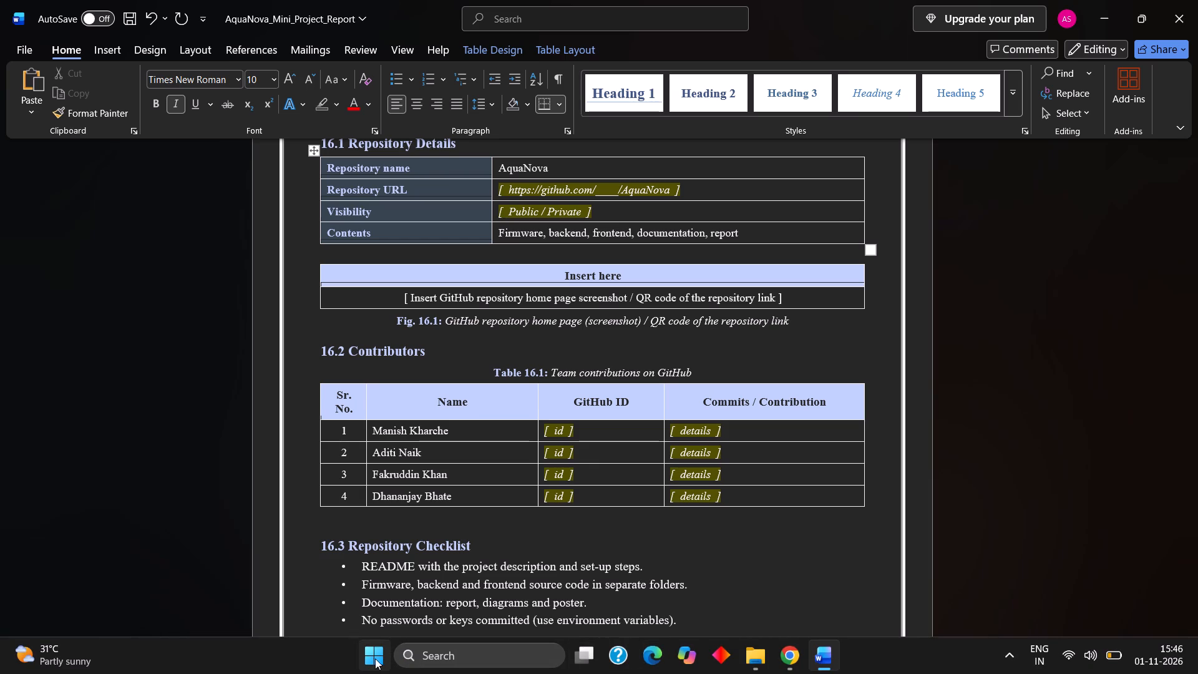
Switch to Microsoft Edge and open WhatsApp Web at web.whatsapp.com.
{"action": "left_click", "coordinate": [640, 666]}
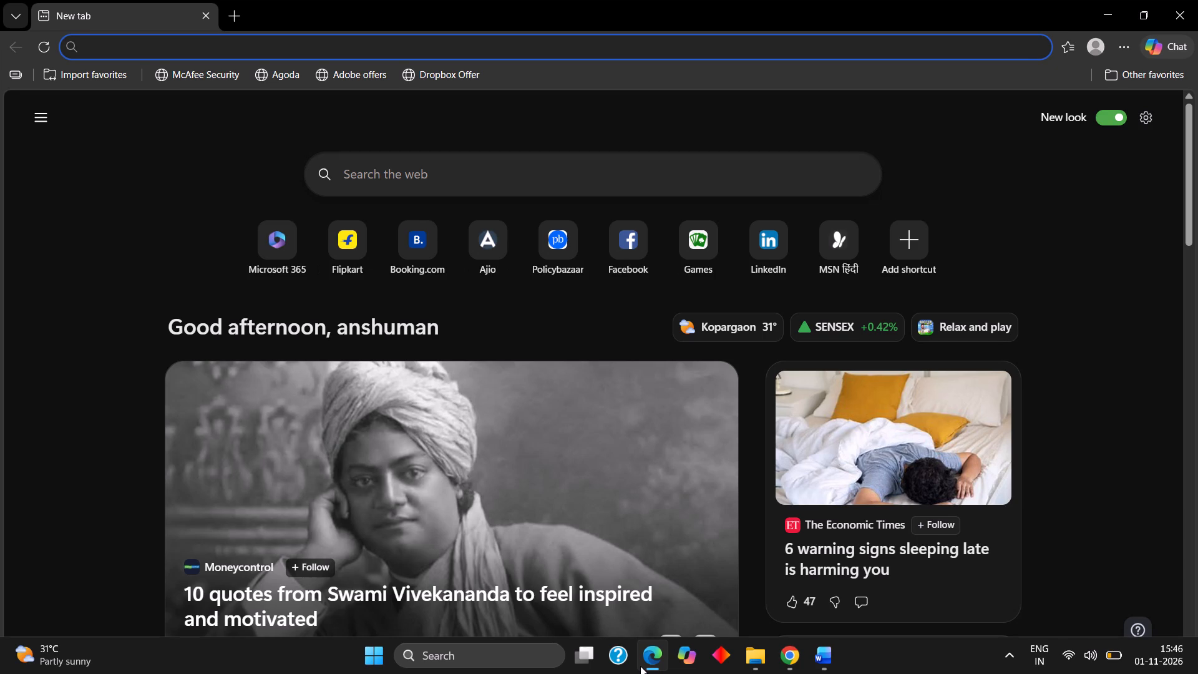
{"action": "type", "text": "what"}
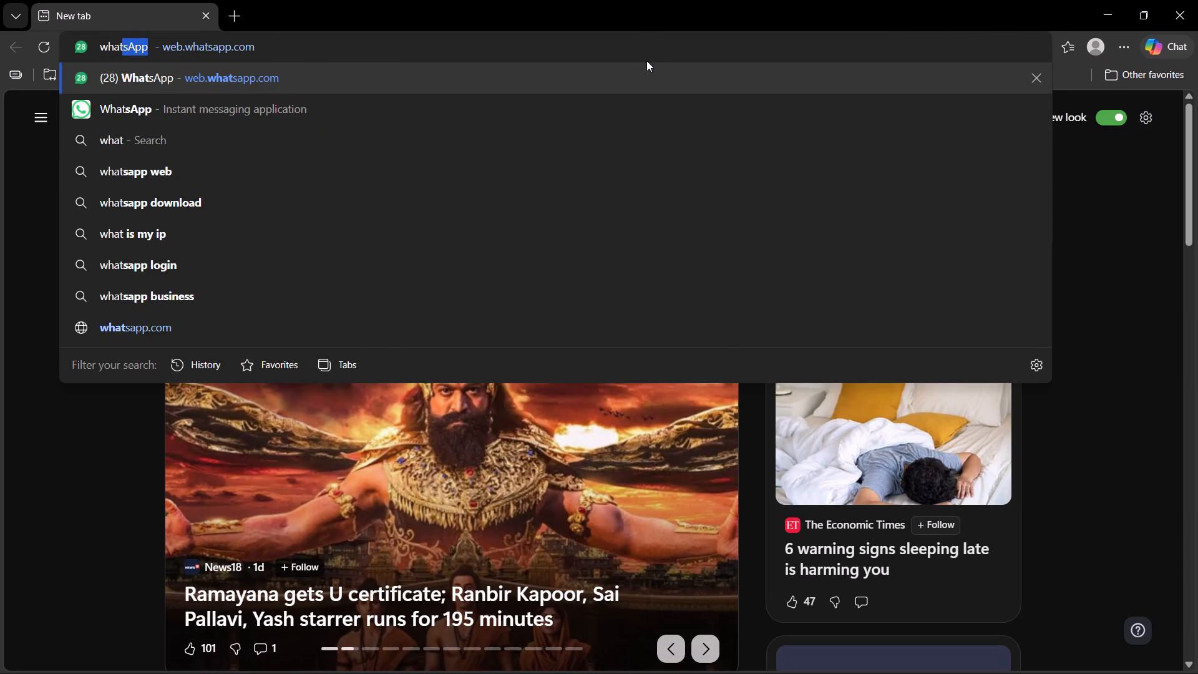
{"action": "left_click", "coordinate": [646, 65]}
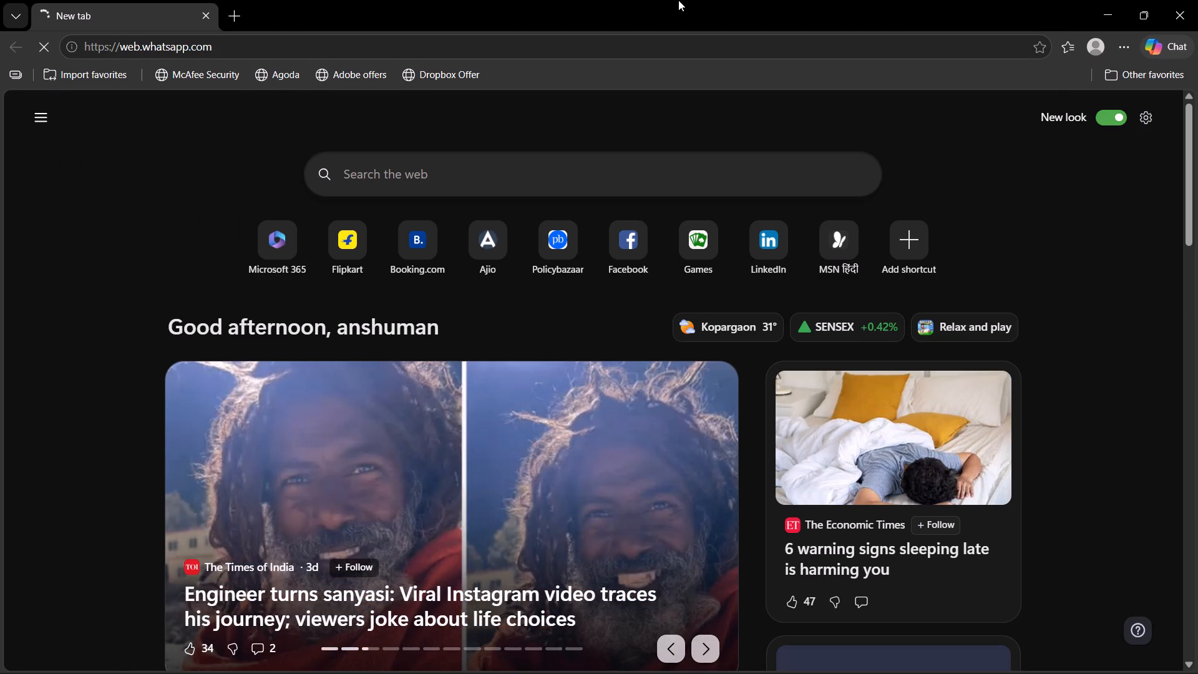
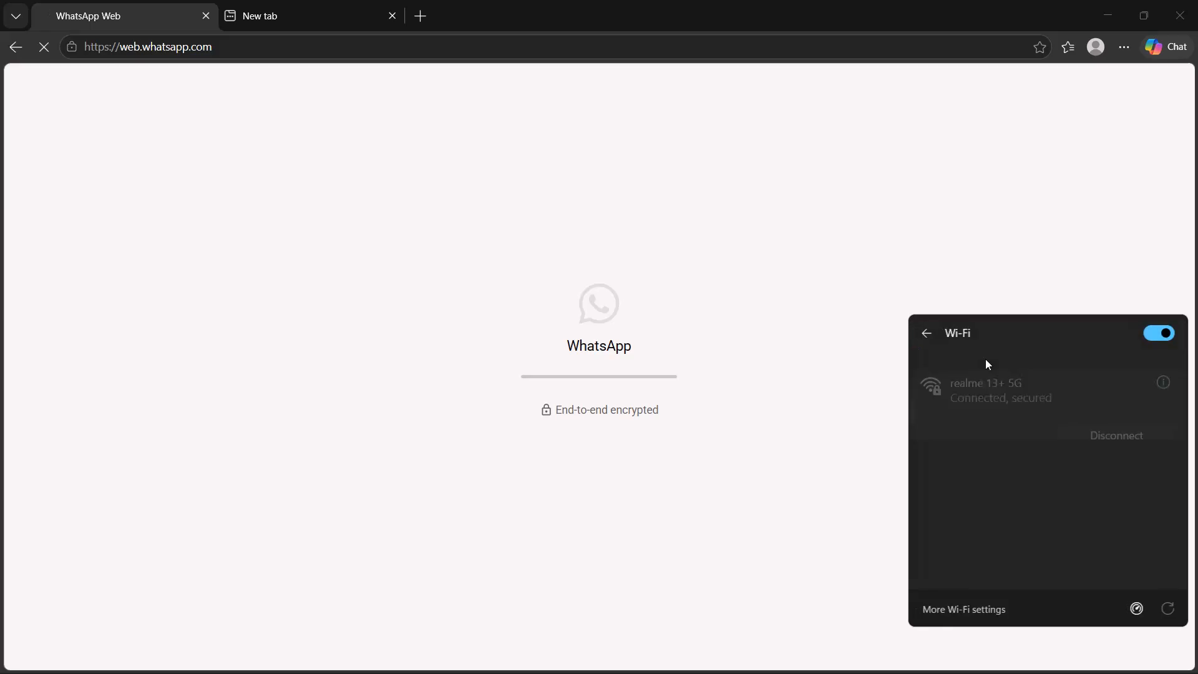
Select the OnePlus 12R 5G network in the list of available Wi-Fi connections.
{"action": "left_click", "coordinate": [986, 464]}
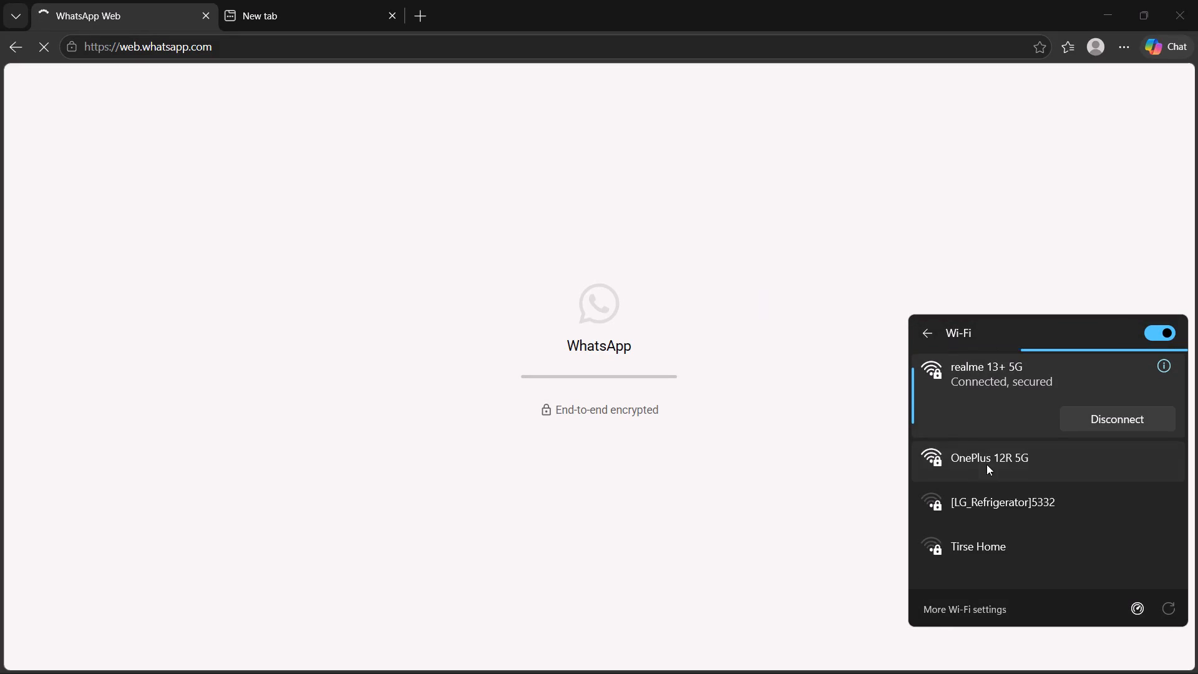
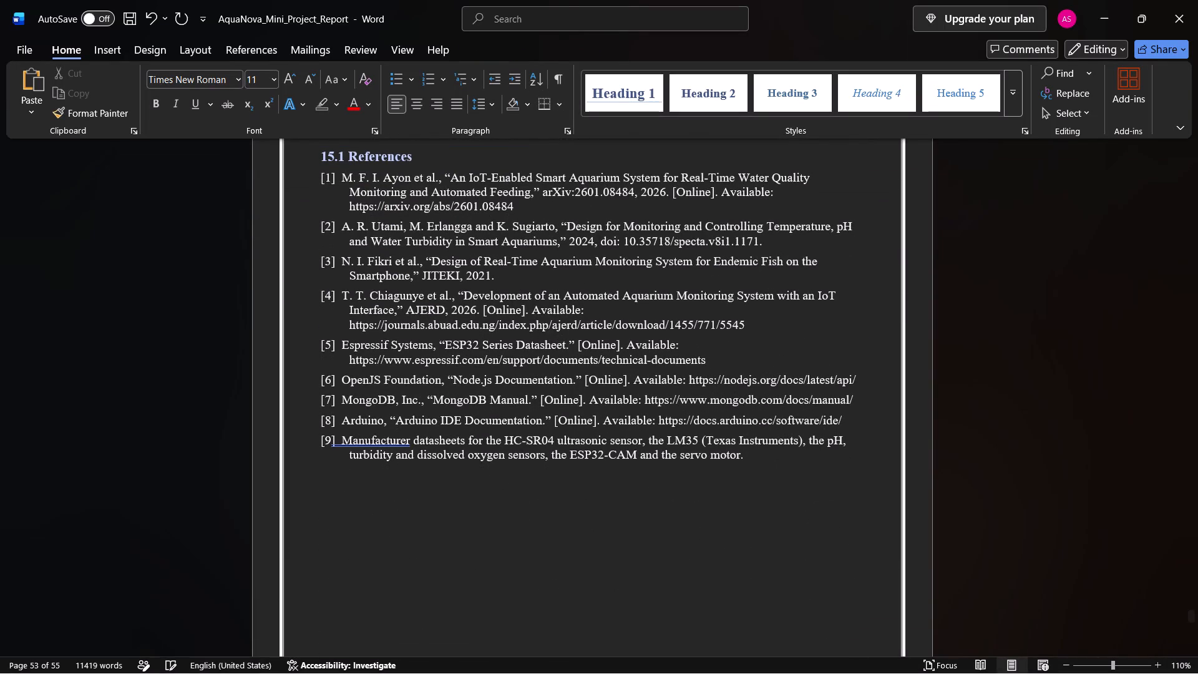
Add an empty line below the reference list in section 15.1 and start inserting a picture there.
{"action": "key", "text": "Return"}
{"action": "left_click", "coordinate": [99, 60]}
{"action": "left_click", "coordinate": [183, 95]}
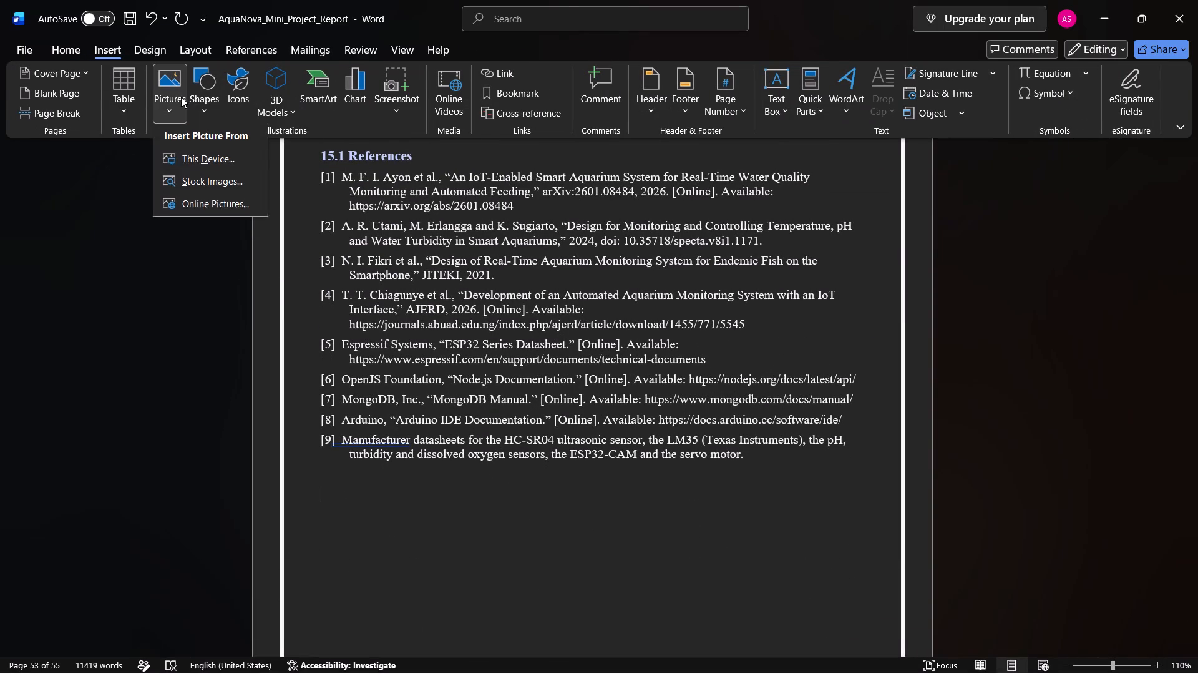
Insert the group photo from the Downloads folder on the empty line below reference [9] in section 15.1.
{"action": "left_click", "coordinate": [185, 165]}
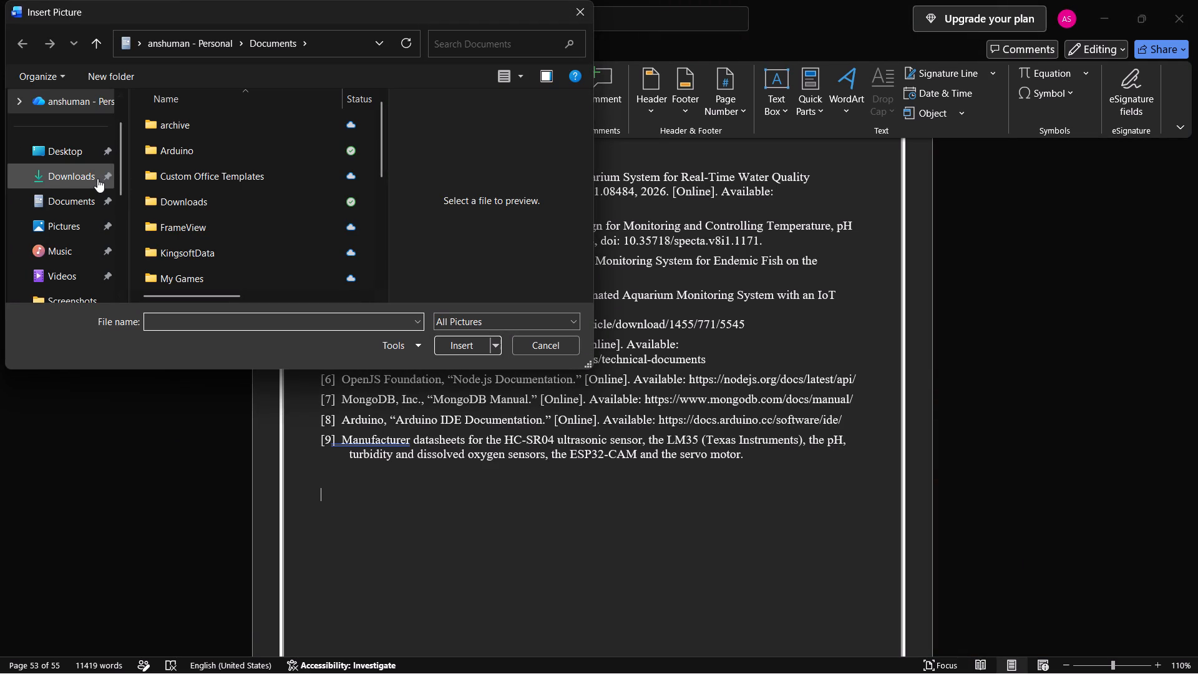
{"action": "left_click", "coordinate": [97, 178]}
{"action": "double_click", "coordinate": [147, 135]}
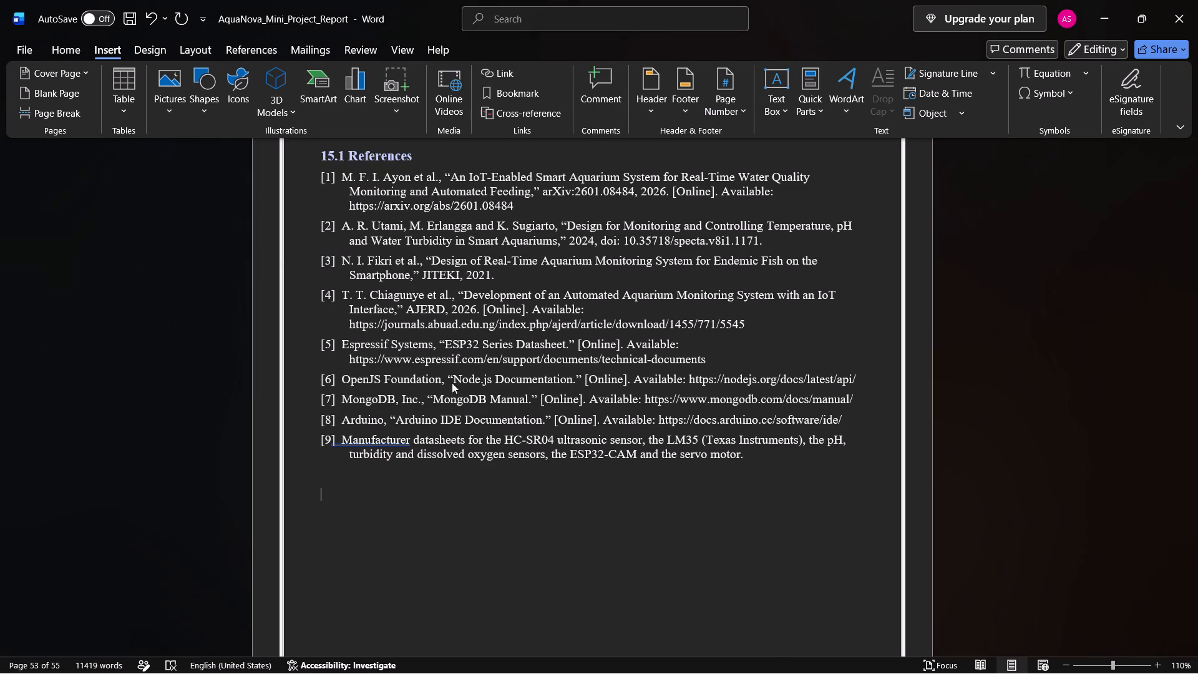
Check how the inserted group photo fits on the chapter 15 References page and its surroundings.
{"action": "scroll", "coordinate": [664, 514], "scroll_direction": "down", "scroll_amount": 2}
{"action": "scroll", "coordinate": [601, 398], "scroll_direction": "down", "scroll_amount": 2}
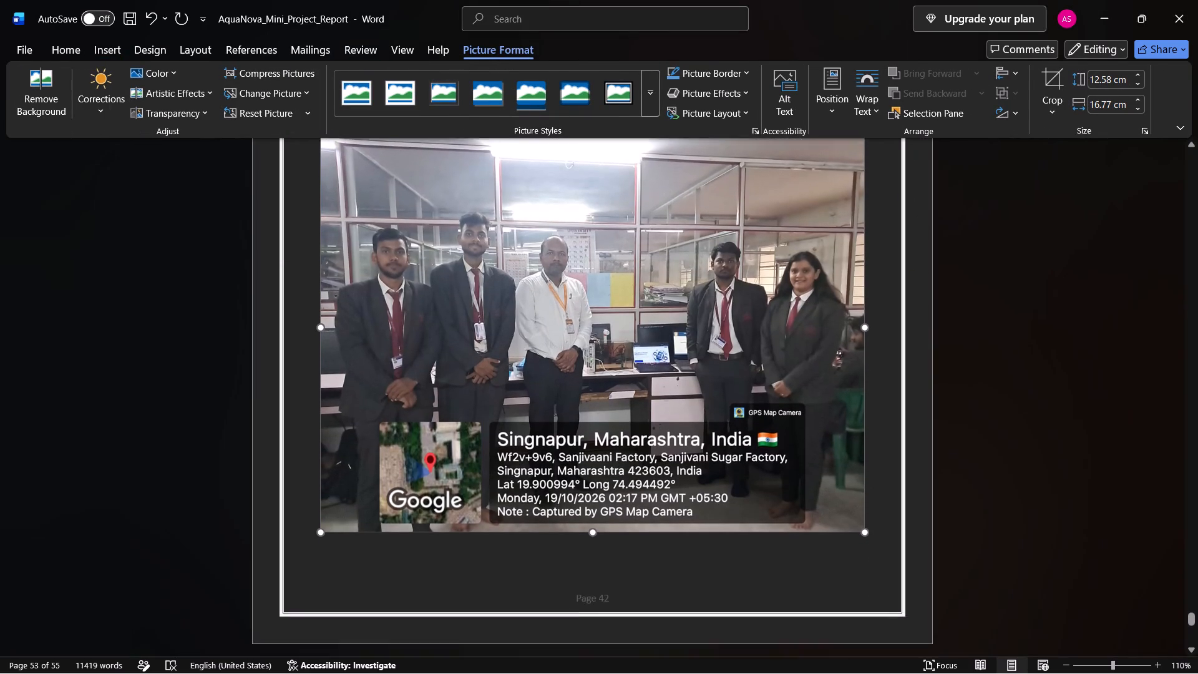
{"action": "scroll", "coordinate": [636, 359], "scroll_direction": "up", "scroll_amount": 4}
{"action": "left_click", "coordinate": [794, 254]}
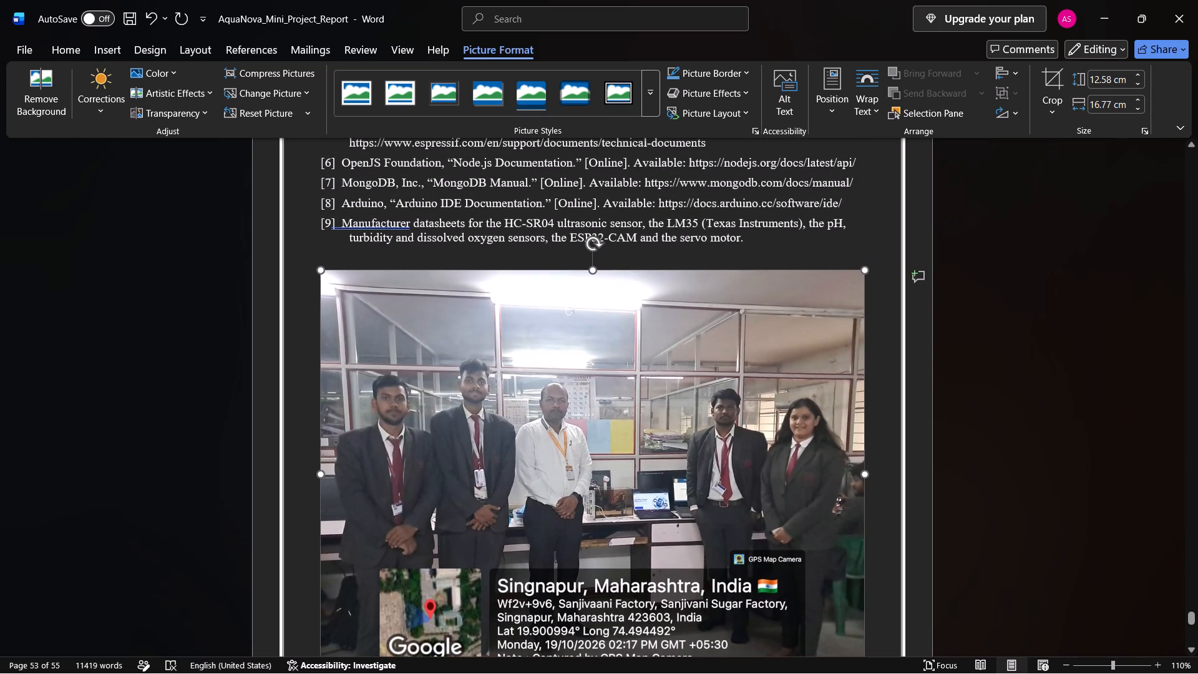
{"action": "scroll", "coordinate": [767, 274], "scroll_direction": "up", "scroll_amount": 1}
{"action": "scroll", "coordinate": [925, 273], "scroll_direction": "up", "scroll_amount": 5}
{"action": "scroll", "coordinate": [1036, 295], "scroll_direction": "up", "scroll_amount": 4}
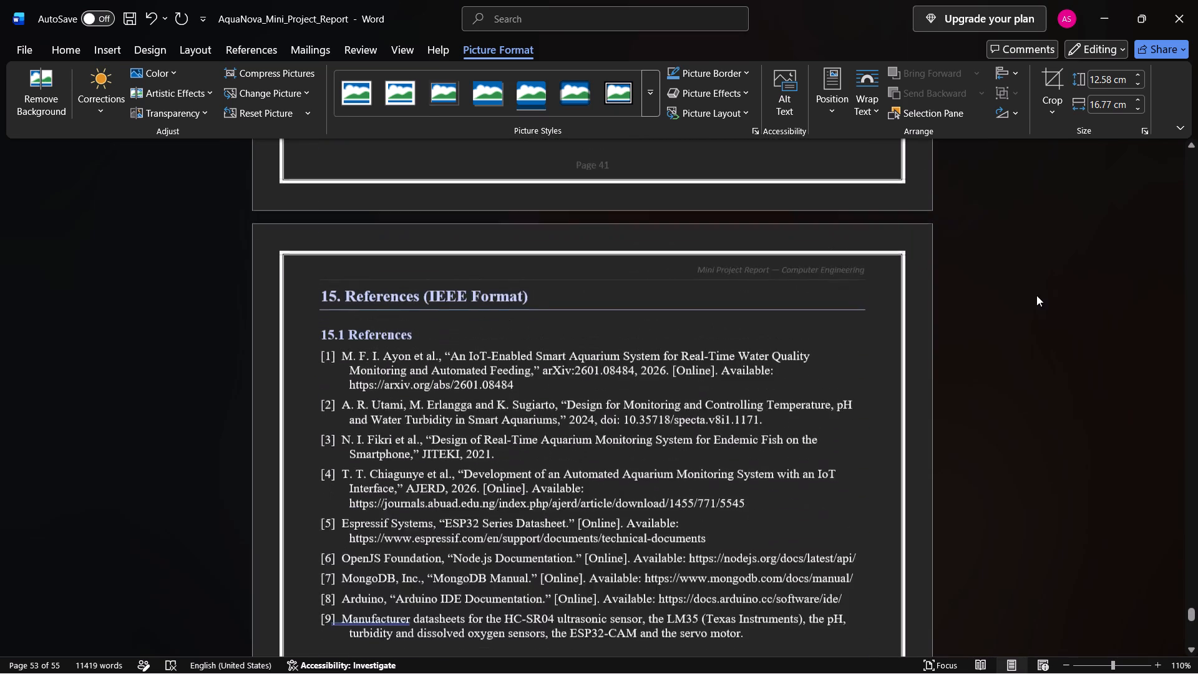
{"action": "scroll", "coordinate": [1036, 295], "scroll_direction": "up", "scroll_amount": 13}
{"action": "scroll", "coordinate": [768, 339], "scroll_direction": "down", "scroll_amount": 15}
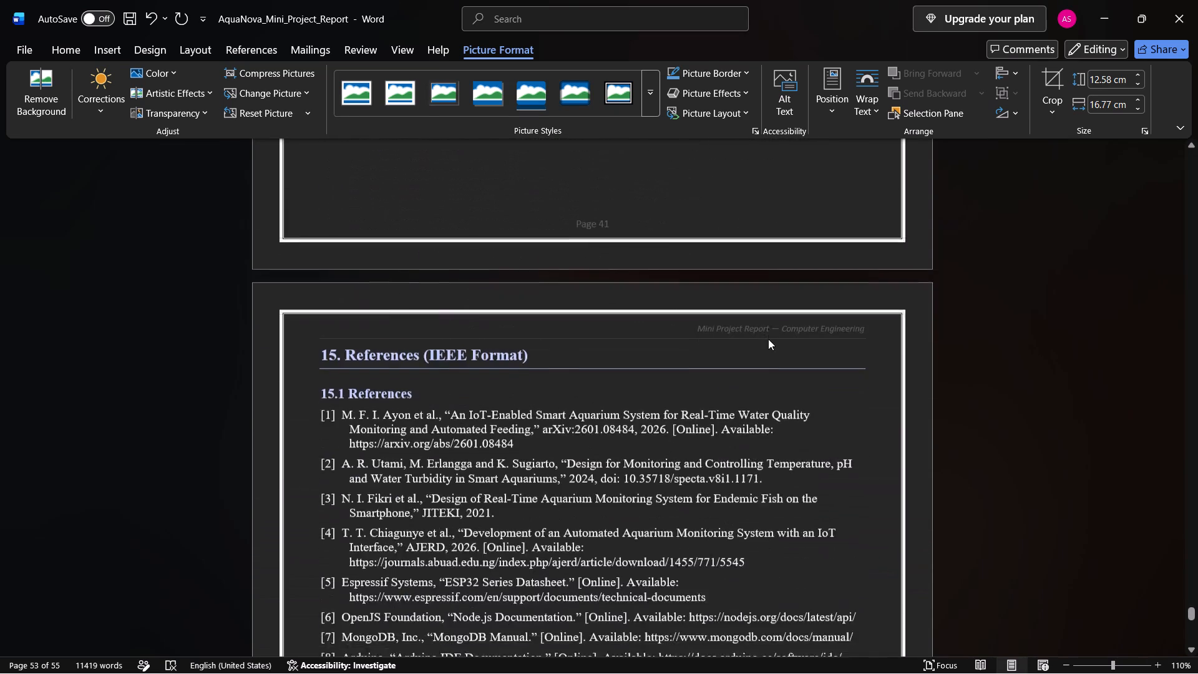
{"action": "scroll", "coordinate": [768, 339], "scroll_direction": "down", "scroll_amount": 9}
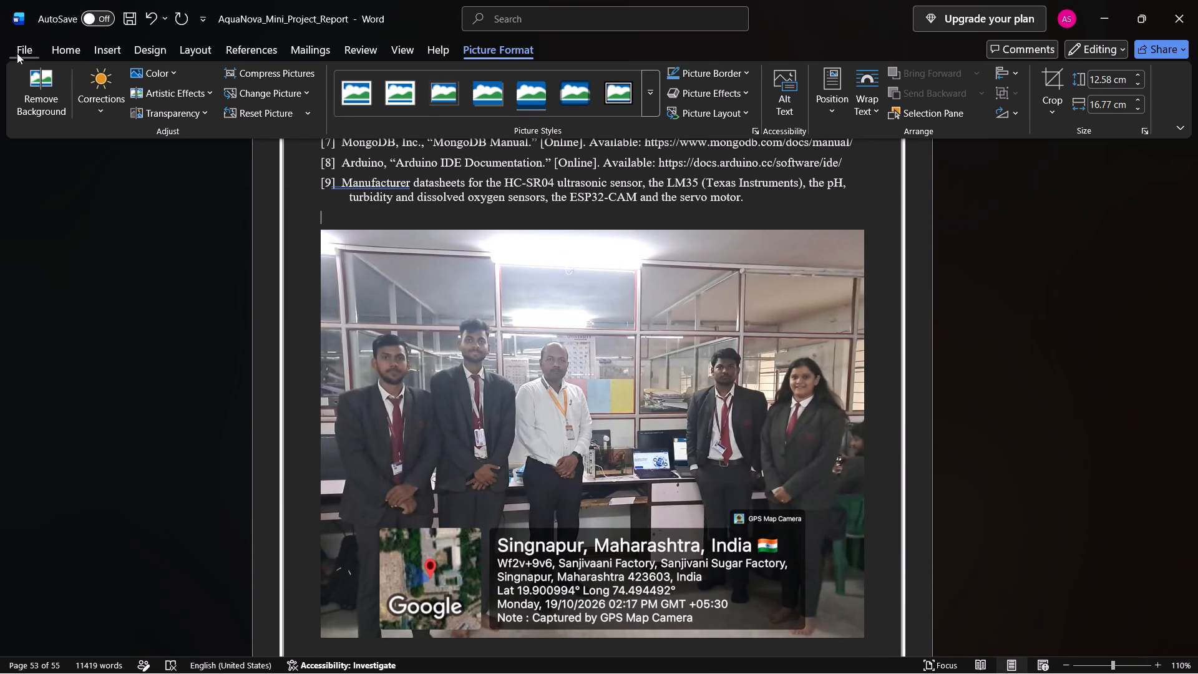
Save a copy of the report in Downloads as a Word document named "AquaNova_Mini_Project_Report format".
{"action": "left_click", "coordinate": [97, 12]}
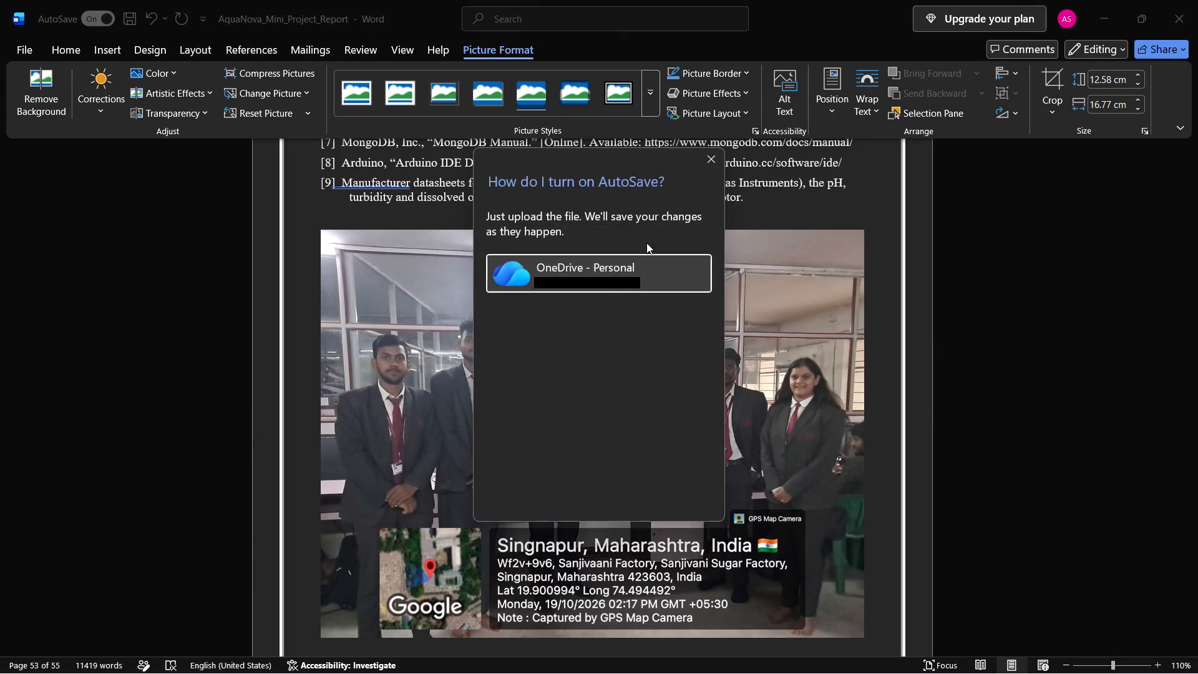
{"action": "left_click", "coordinate": [710, 157]}
{"action": "left_click", "coordinate": [27, 42]}
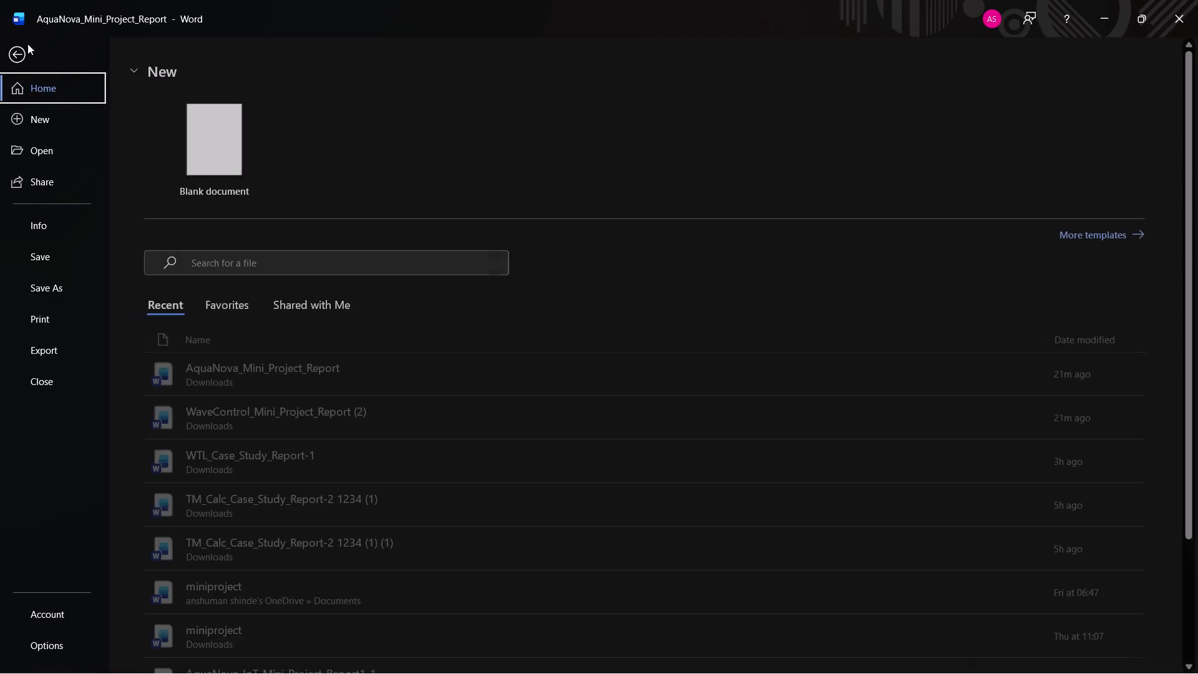
{"action": "left_click", "coordinate": [54, 281]}
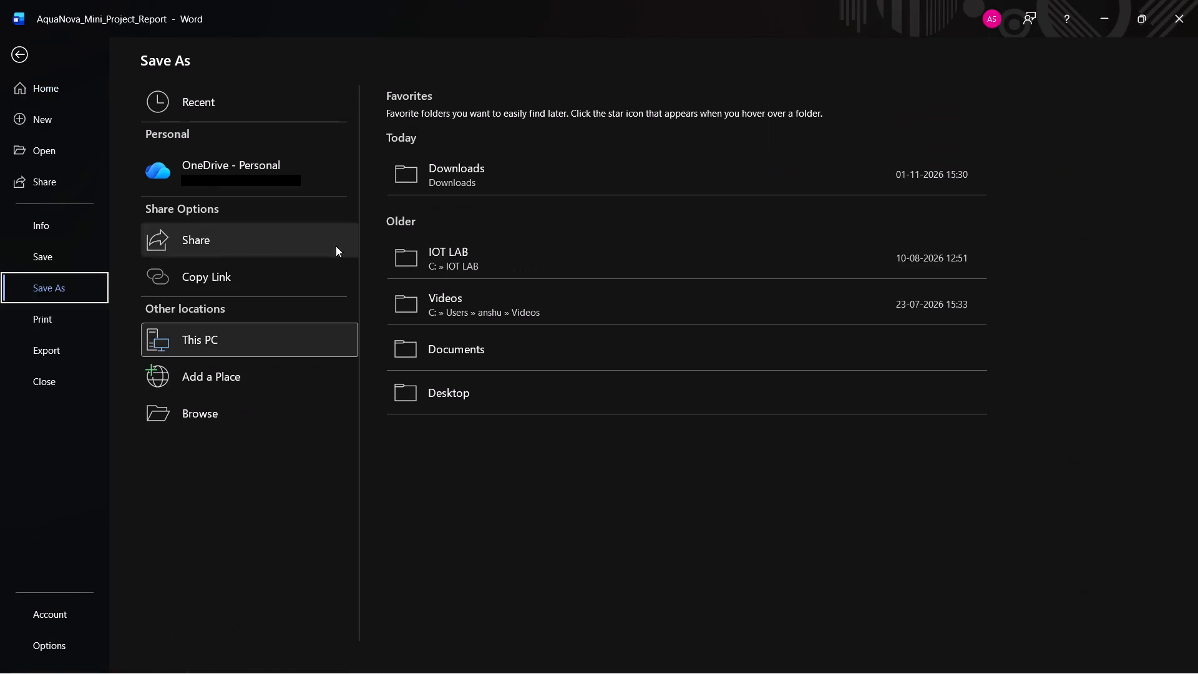
{"action": "left_click", "coordinate": [522, 178]}
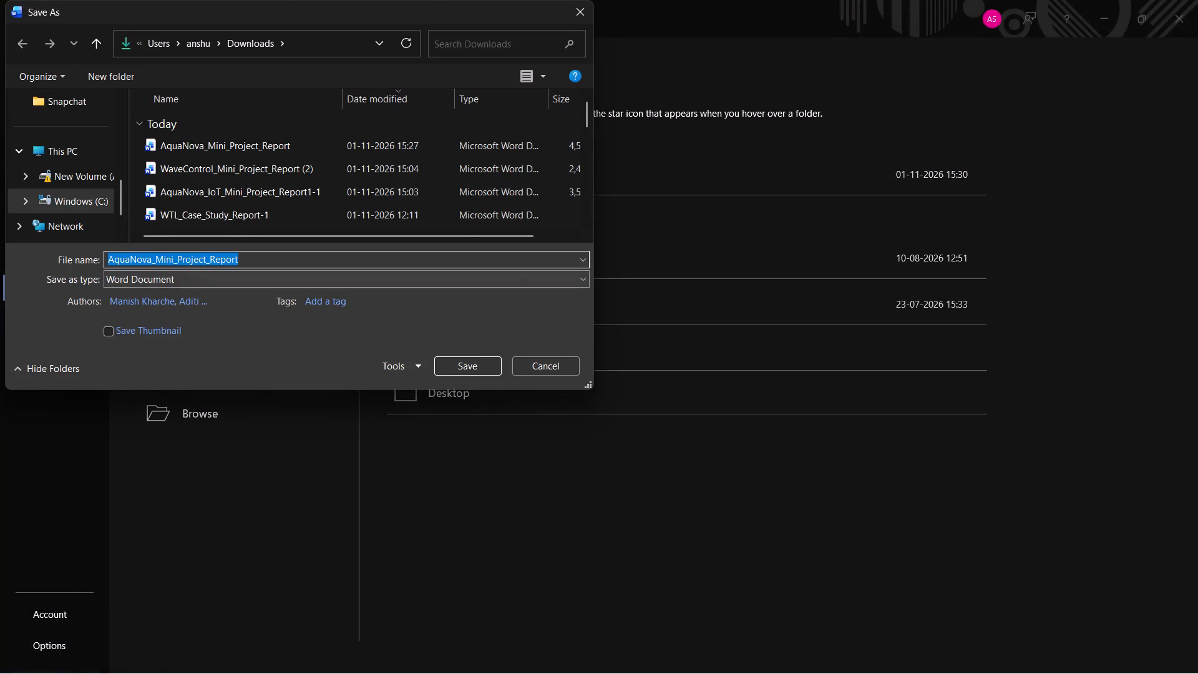
{"action": "left_click", "coordinate": [241, 259]}
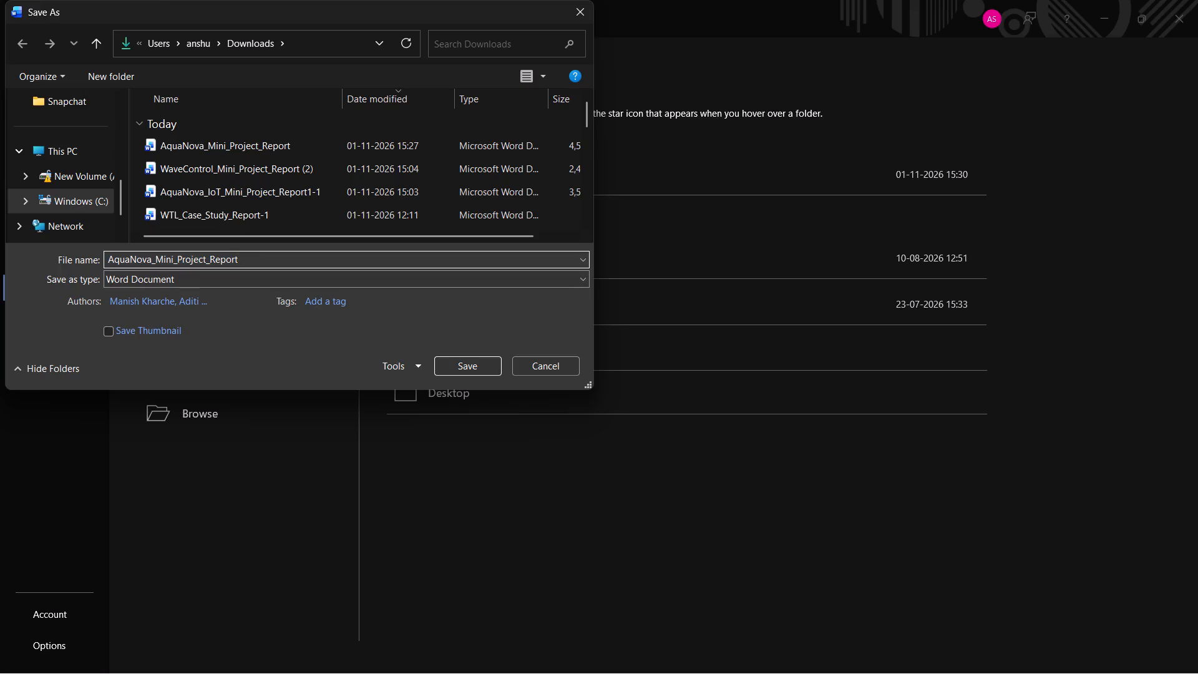
{"action": "key", "text": "space"}
{"action": "type", "text": "format"}
{"action": "key", "text": "Return"}
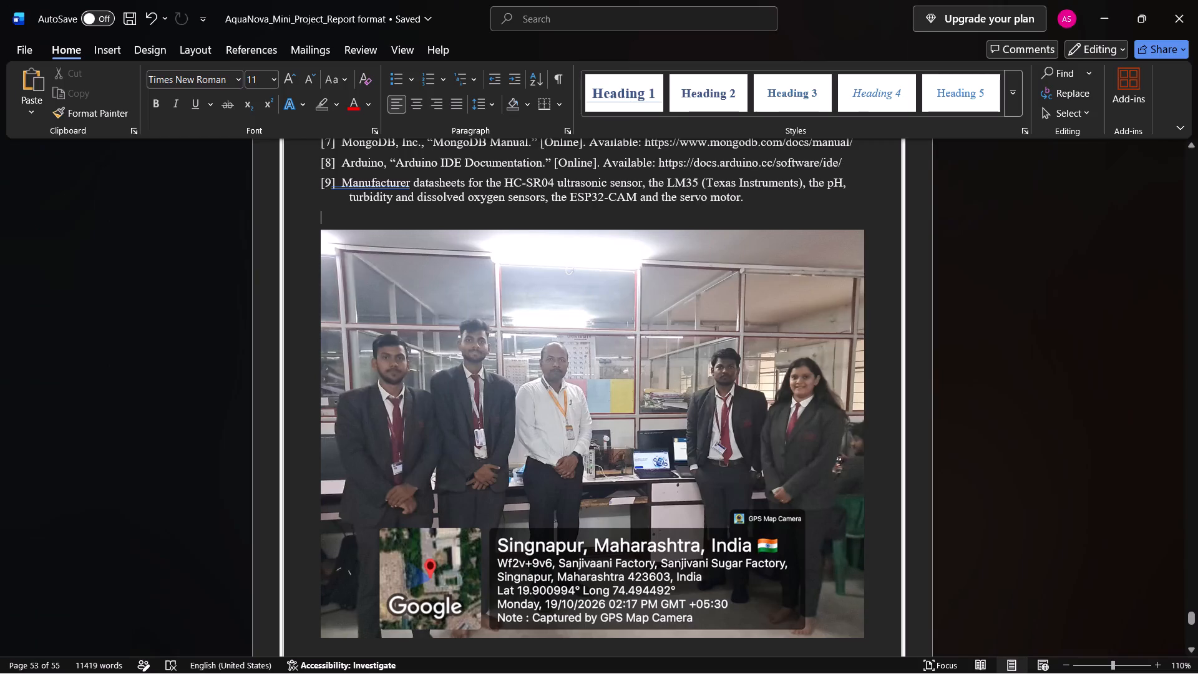
{"action": "left_click", "coordinate": [94, 25]}
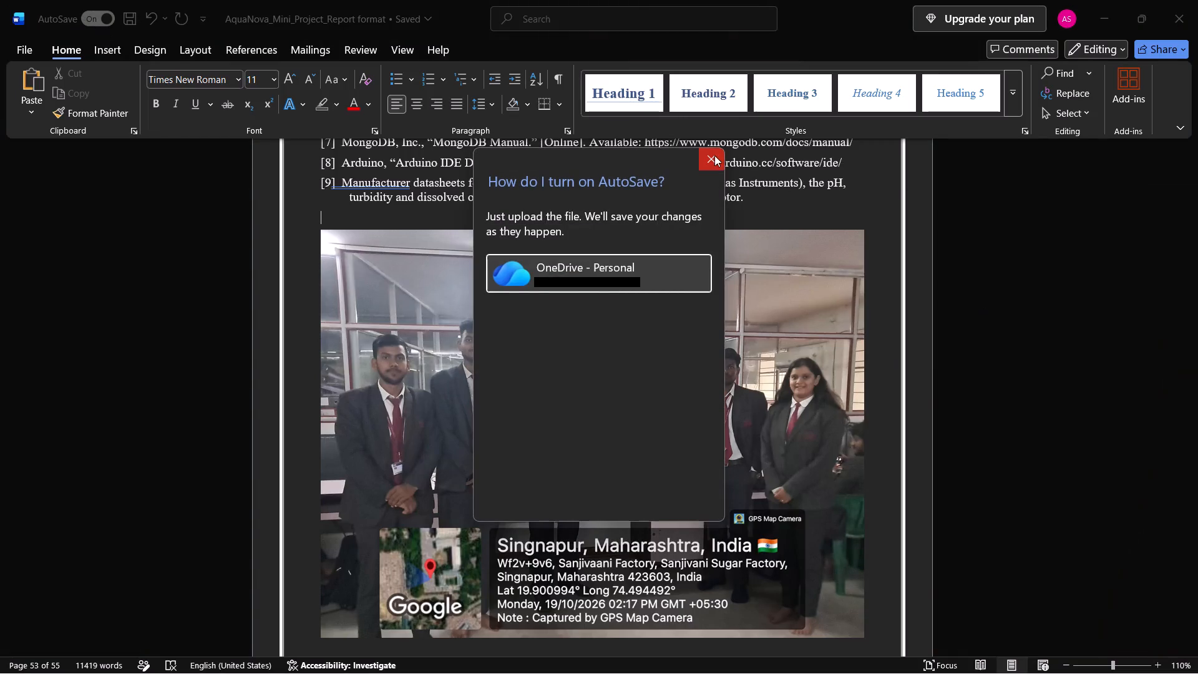
{"action": "left_click", "coordinate": [714, 155]}
Delete section 16.2 Contributors, including its heading, the Table 16.1 caption and the team contributions table.
{"action": "scroll", "coordinate": [691, 290], "scroll_direction": "down", "scroll_amount": 15}
{"action": "scroll", "coordinate": [691, 293], "scroll_direction": "down", "scroll_amount": 15}
{"action": "scroll", "coordinate": [691, 293], "scroll_direction": "up", "scroll_amount": 7}
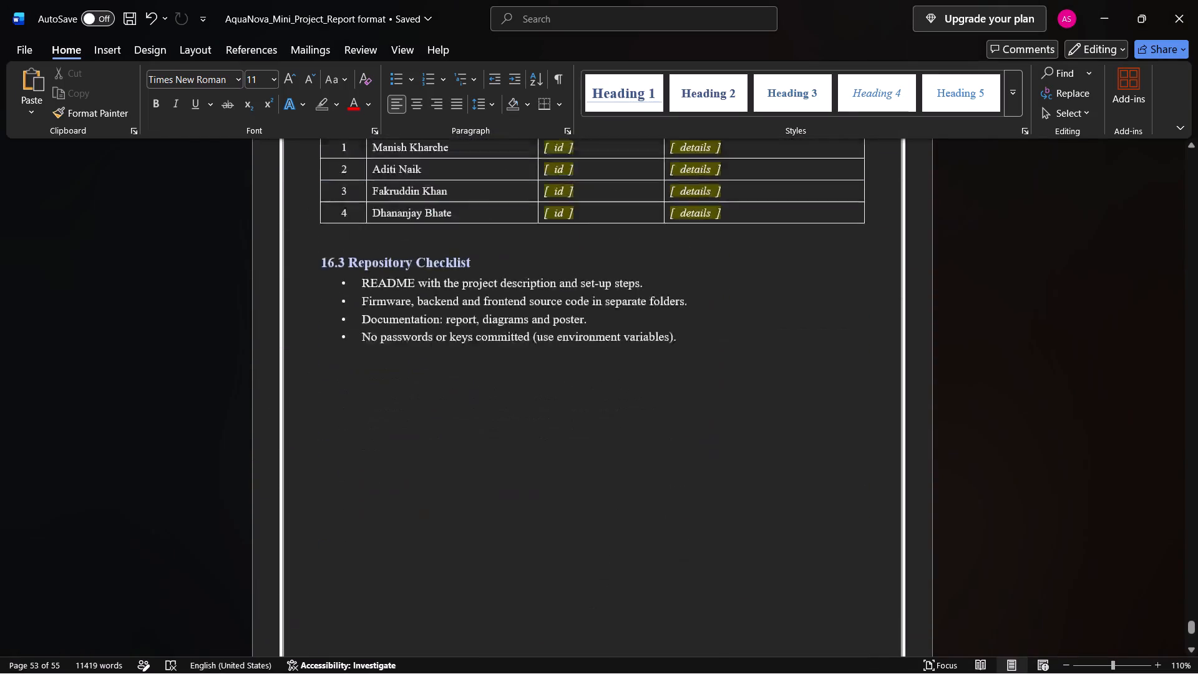
{"action": "scroll", "coordinate": [691, 293], "scroll_direction": "up", "scroll_amount": 3}
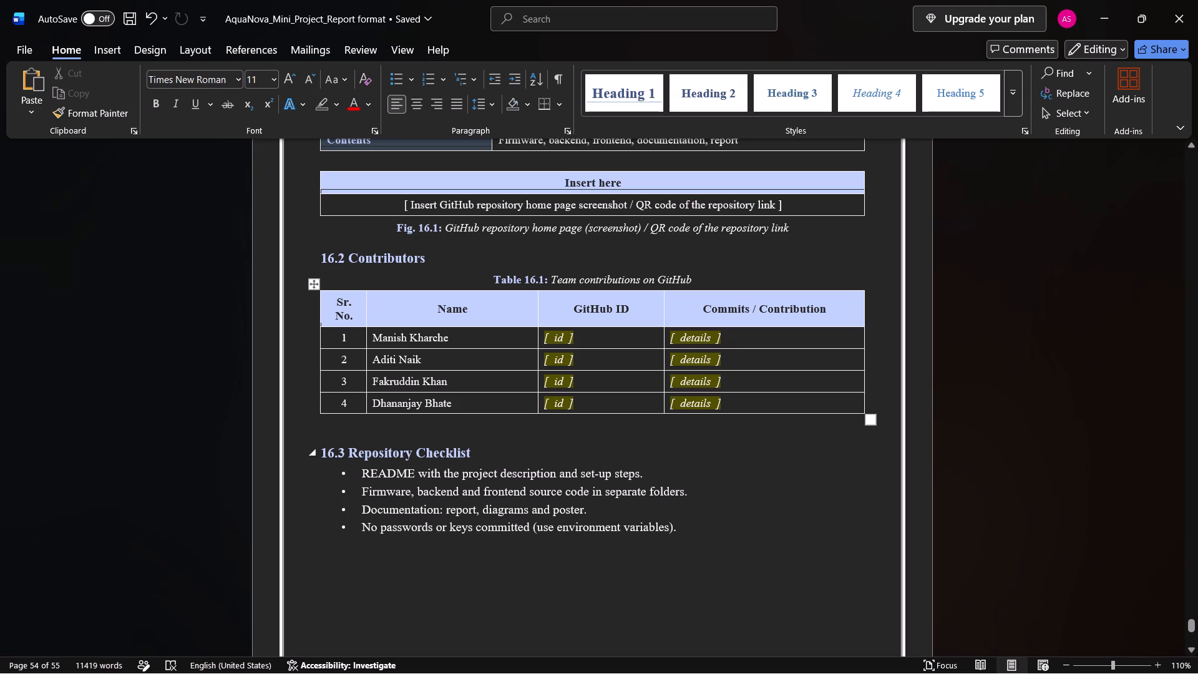
{"action": "left_click_drag", "start_coordinate": [863, 460], "coordinate": [374, 353]}
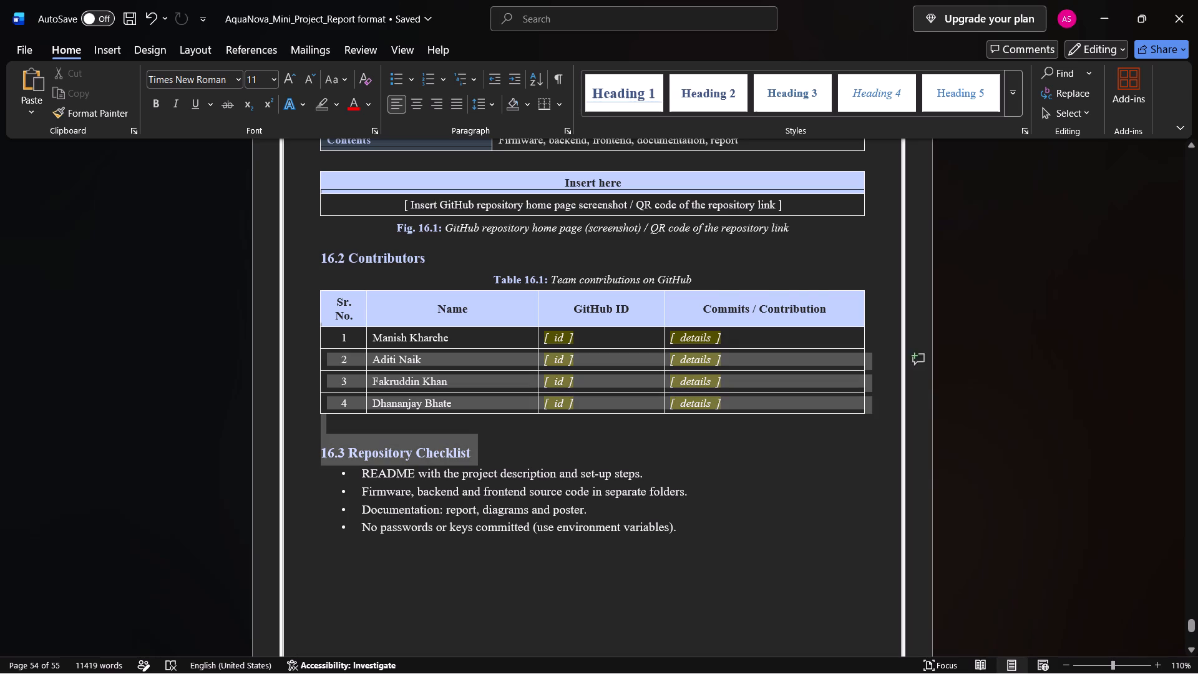
{"action": "left_click_drag", "start_coordinate": [374, 353], "coordinate": [248, 257]}
{"action": "left_click", "coordinate": [734, 448]}
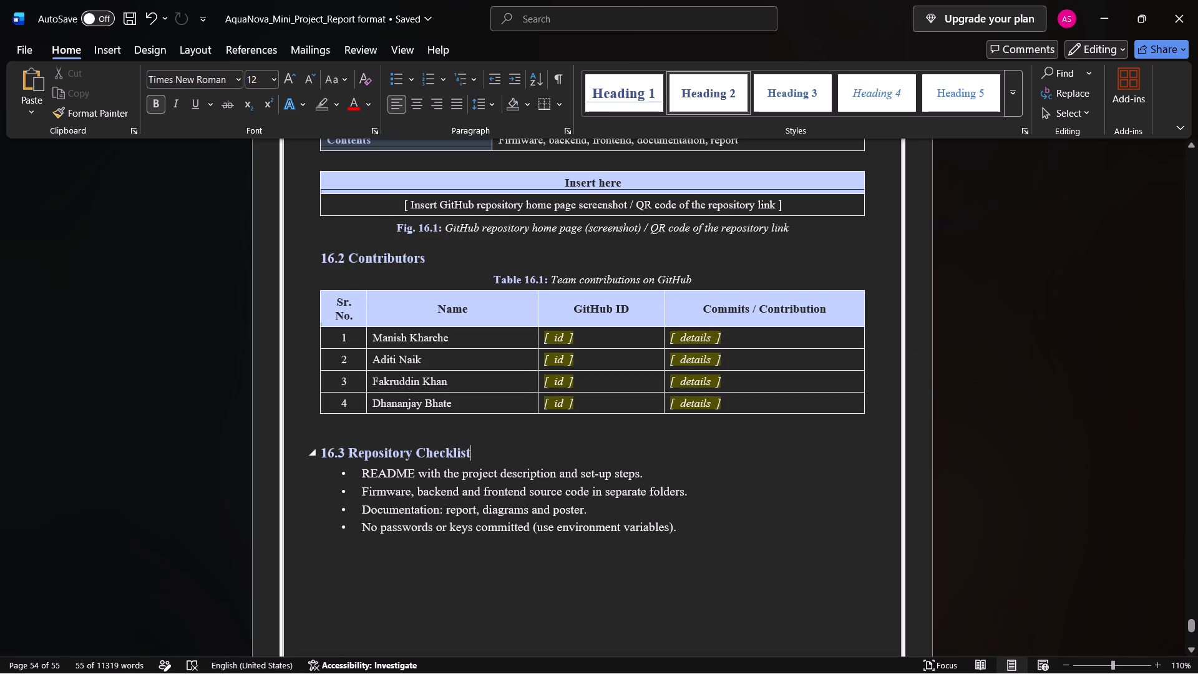
{"action": "left_click_drag", "start_coordinate": [782, 436], "coordinate": [499, 350]}
{"action": "left_click", "coordinate": [738, 457]}
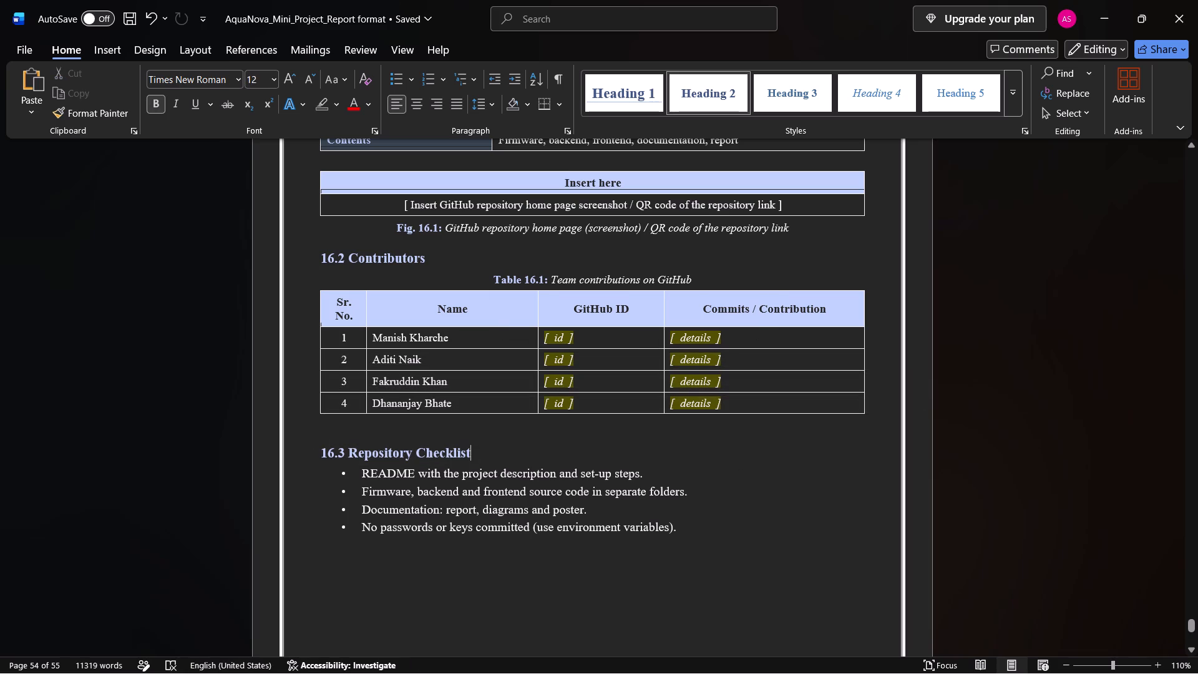
{"action": "left_click_drag", "start_coordinate": [874, 401], "coordinate": [260, 255]}
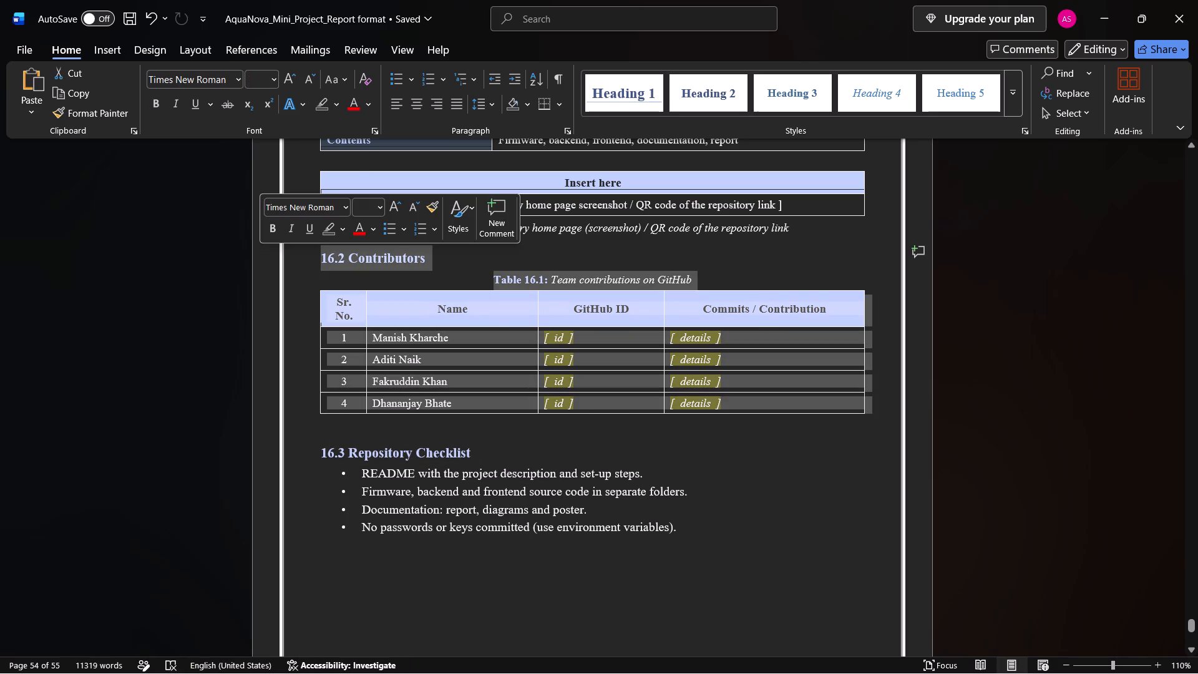
{"action": "key", "text": "BackSpace"}
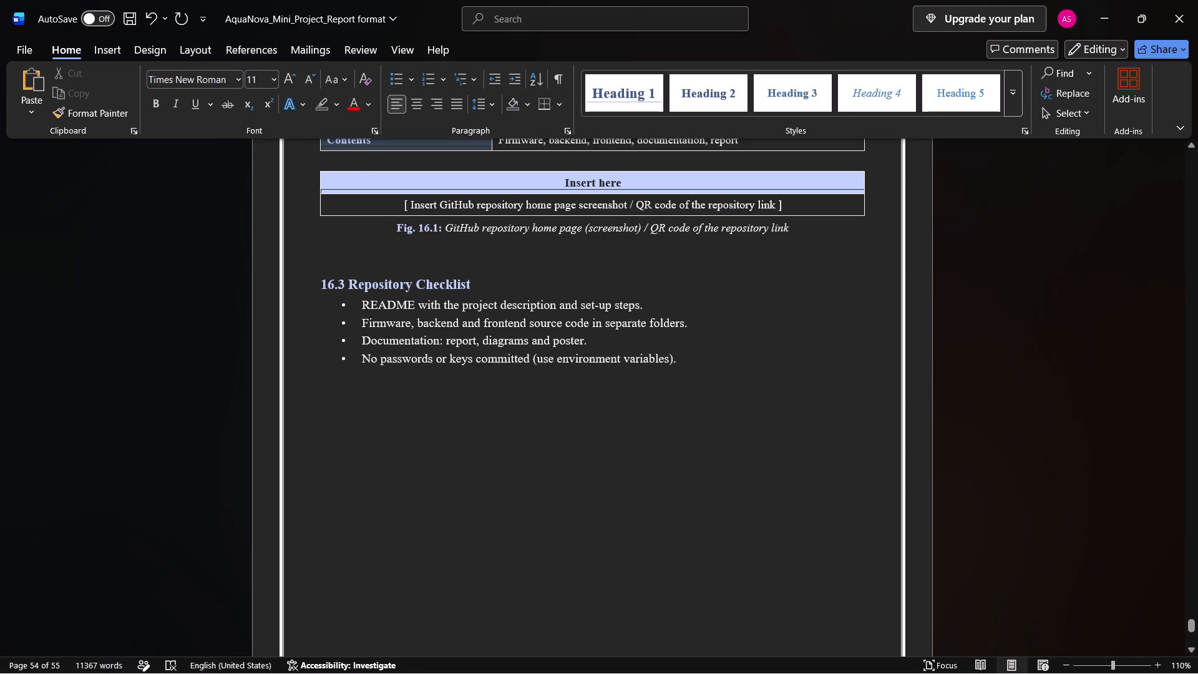
Look through chapter 17, the hackathon participation certificate, for remaining highlighted placeholders and the certificate insertion area.
{"action": "scroll", "coordinate": [493, 321], "scroll_direction": "down", "scroll_amount": 16}
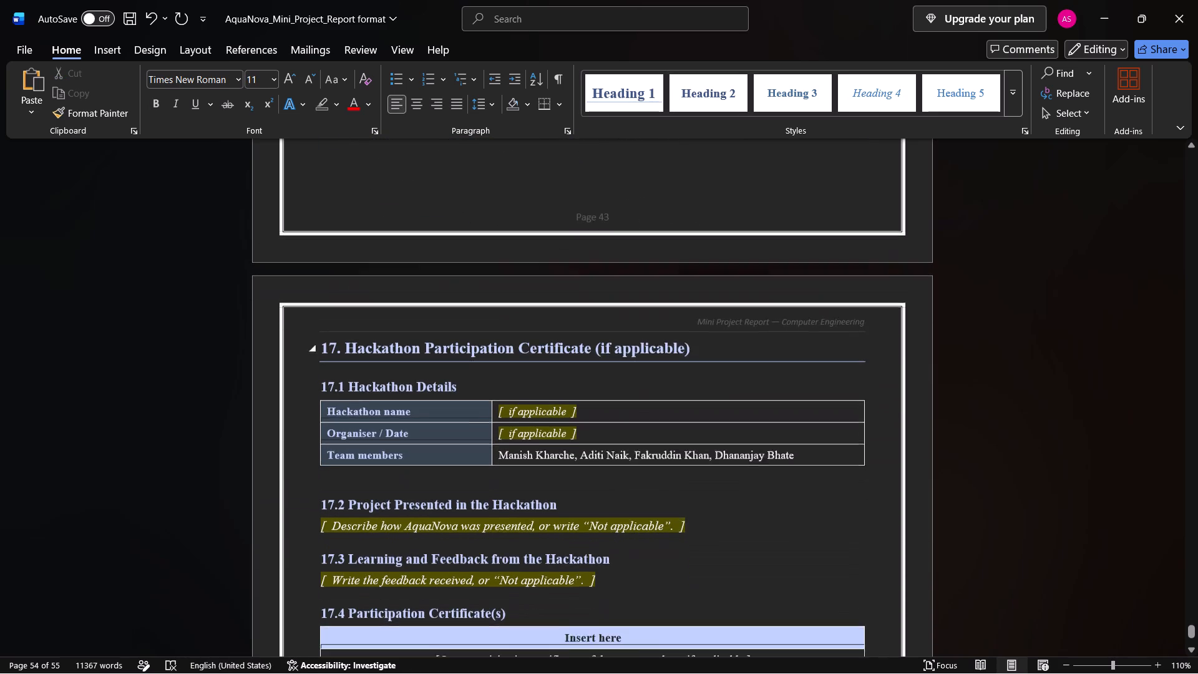
{"action": "scroll", "coordinate": [507, 320], "scroll_direction": "down", "scroll_amount": 1}
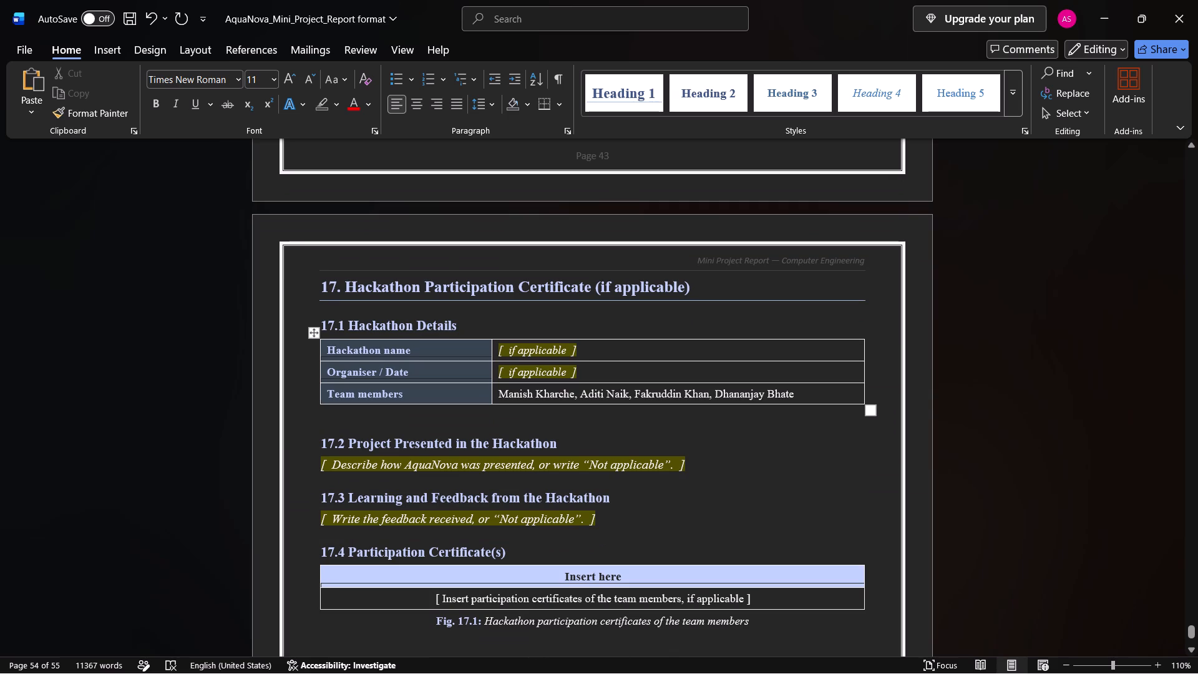
{"action": "scroll", "coordinate": [604, 377], "scroll_direction": "down", "scroll_amount": 3}
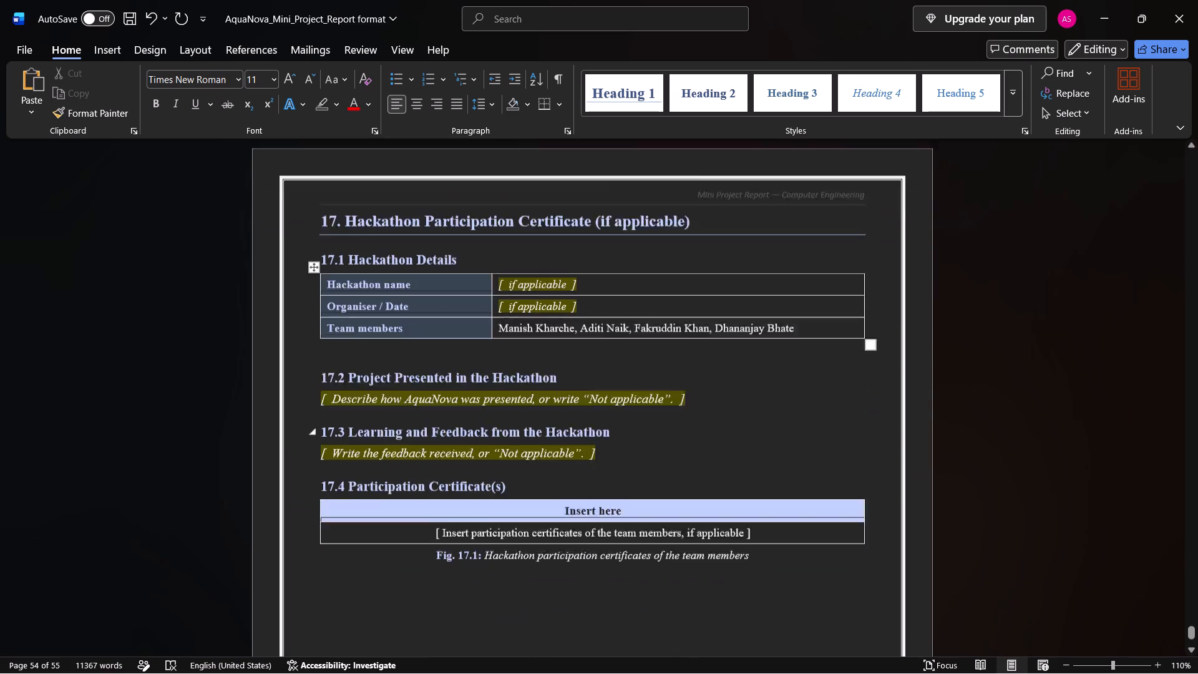
{"action": "scroll", "coordinate": [605, 382], "scroll_direction": "down", "scroll_amount": 2}
{"action": "scroll", "coordinate": [605, 382], "scroll_direction": "up", "scroll_amount": 4}
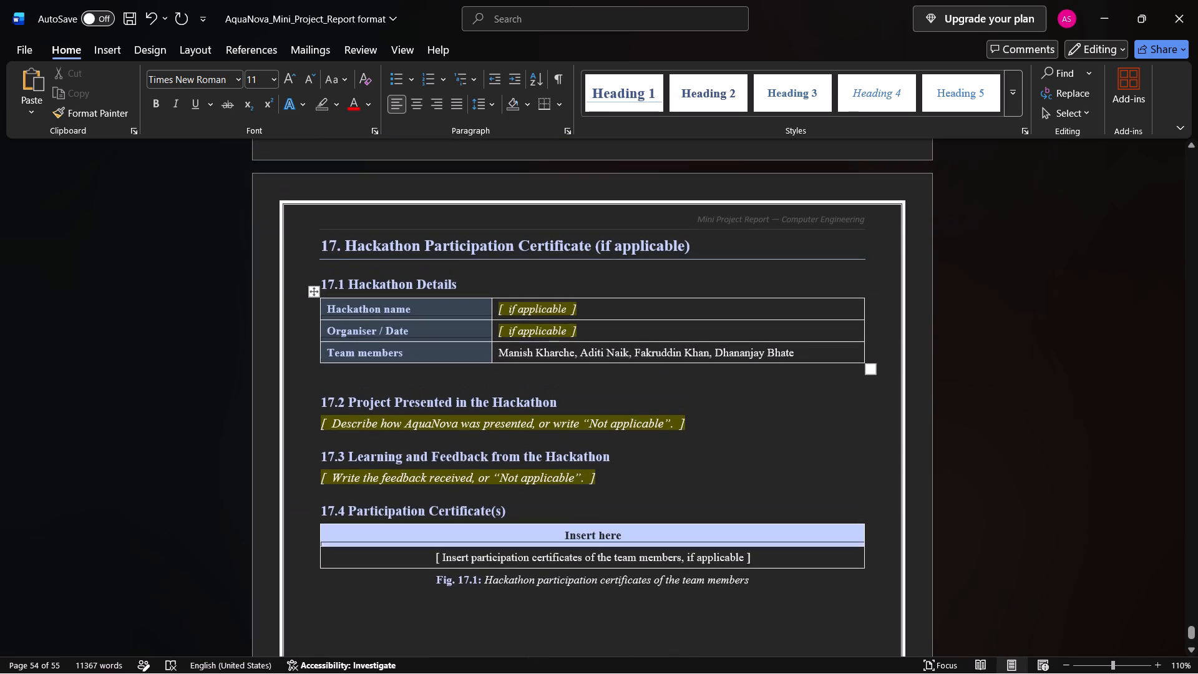
{"action": "scroll", "coordinate": [830, 393], "scroll_direction": "down", "scroll_amount": 7}
{"action": "scroll", "coordinate": [804, 409], "scroll_direction": "up", "scroll_amount": 7}
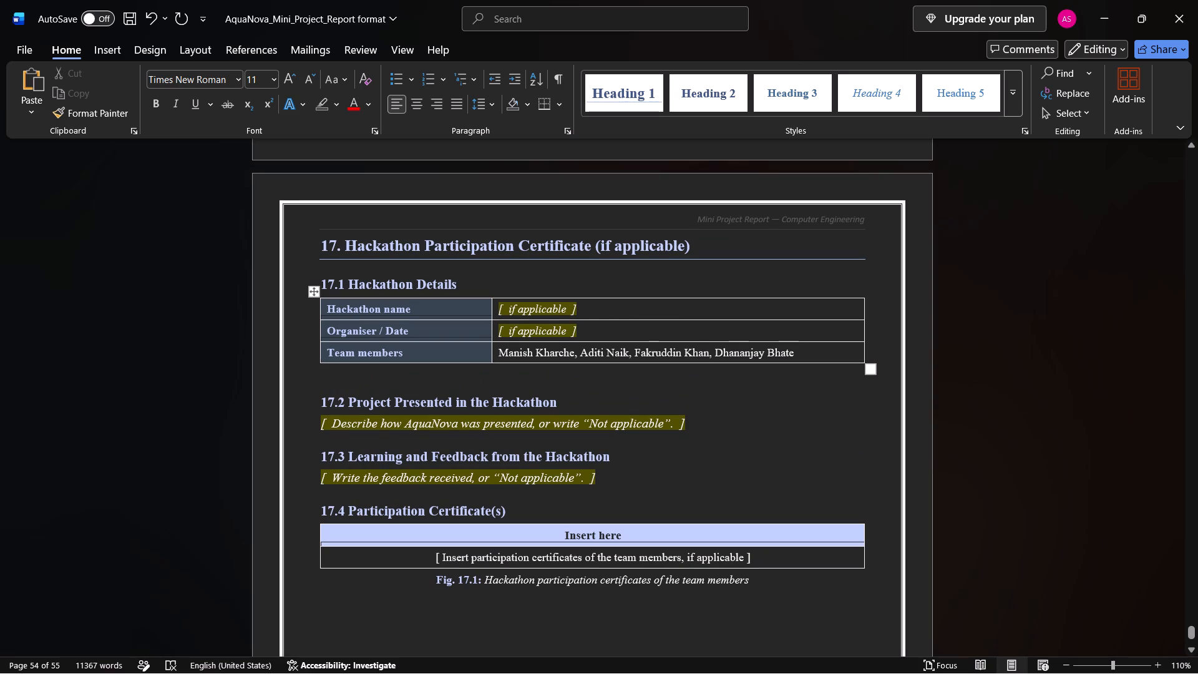
Review the page layout and remaining placeholders between section 13.6 and the chapter 16 GitHub repository page.
{"action": "scroll", "coordinate": [715, 406], "scroll_direction": "up", "scroll_amount": 19}
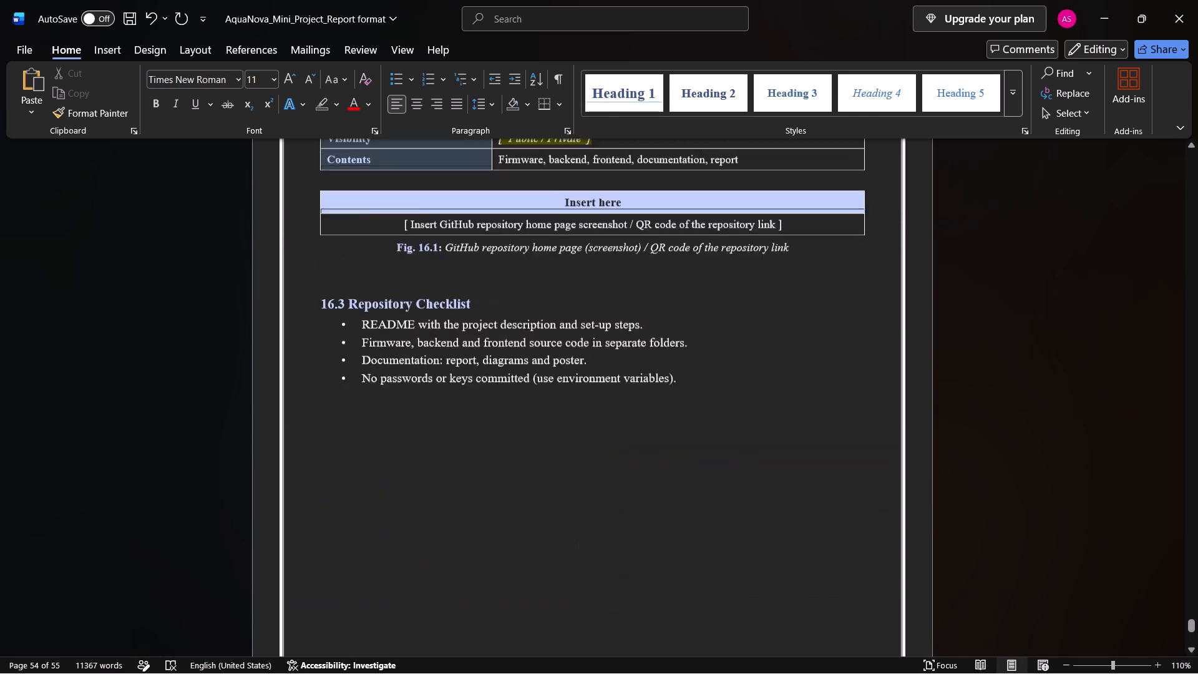
{"action": "scroll", "coordinate": [720, 404], "scroll_direction": "up", "scroll_amount": 15}
{"action": "scroll", "coordinate": [720, 404], "scroll_direction": "up", "scroll_amount": 11}
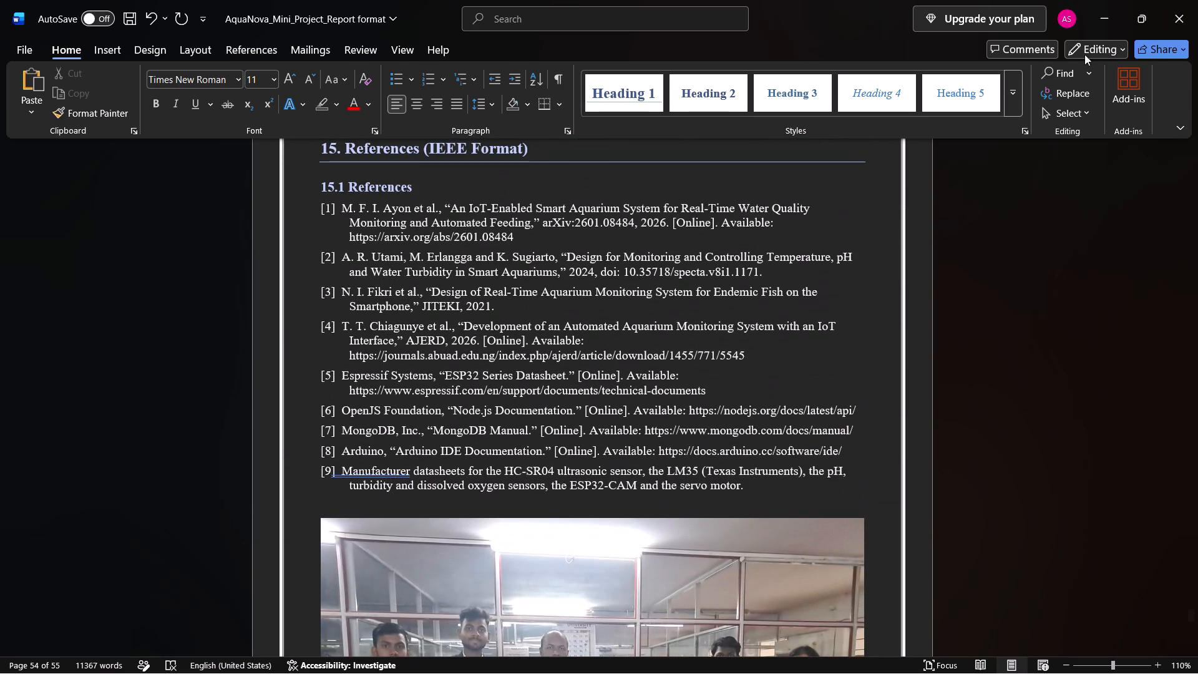
{"action": "scroll", "coordinate": [650, 353], "scroll_direction": "up", "scroll_amount": 9}
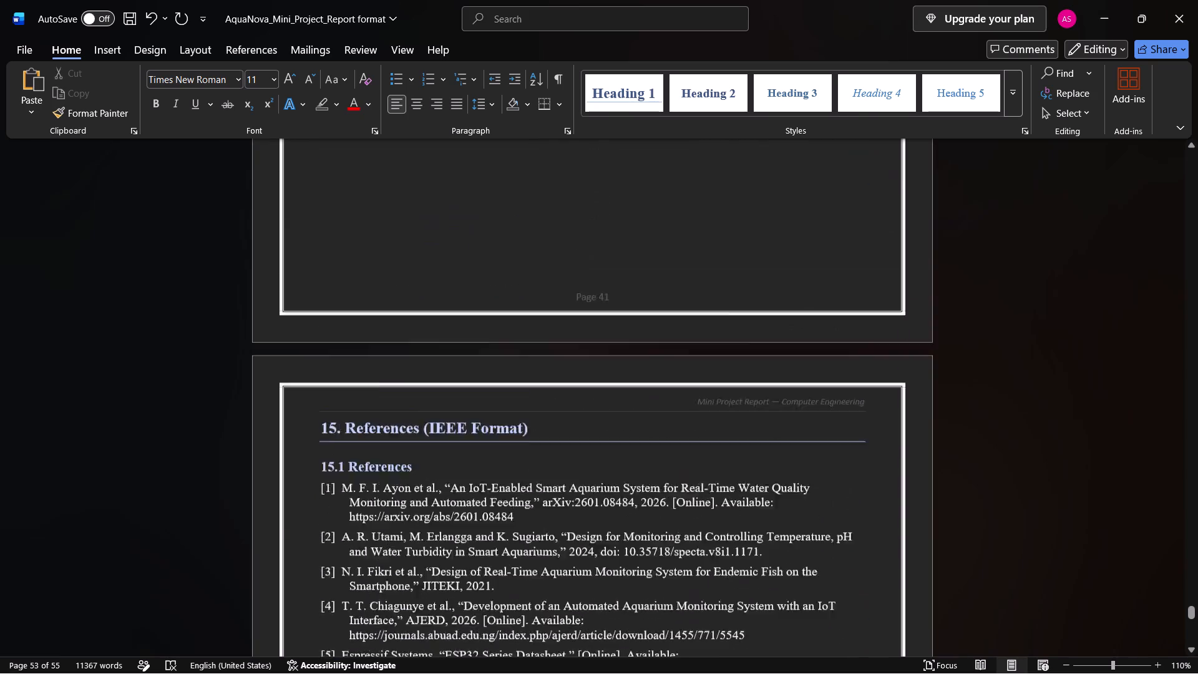
{"action": "scroll", "coordinate": [655, 353], "scroll_direction": "up", "scroll_amount": 20}
{"action": "scroll", "coordinate": [655, 353], "scroll_direction": "up", "scroll_amount": 17}
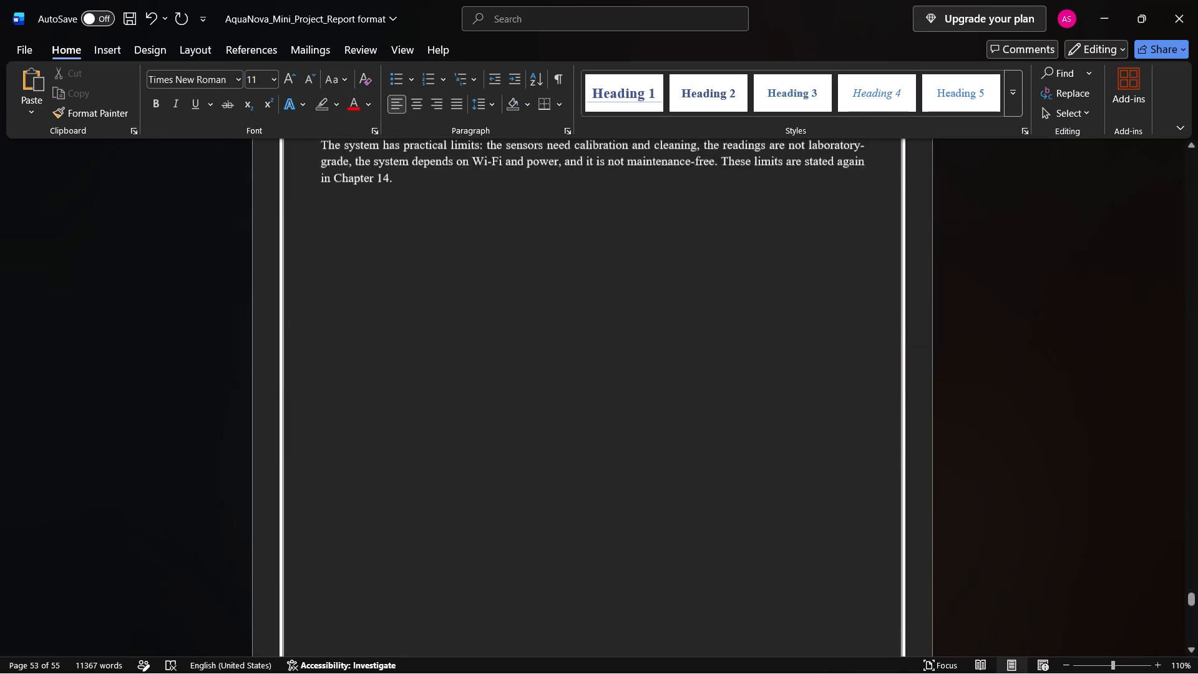
{"action": "scroll", "coordinate": [665, 349], "scroll_direction": "up", "scroll_amount": 17}
{"action": "scroll", "coordinate": [665, 349], "scroll_direction": "down", "scroll_amount": 13}
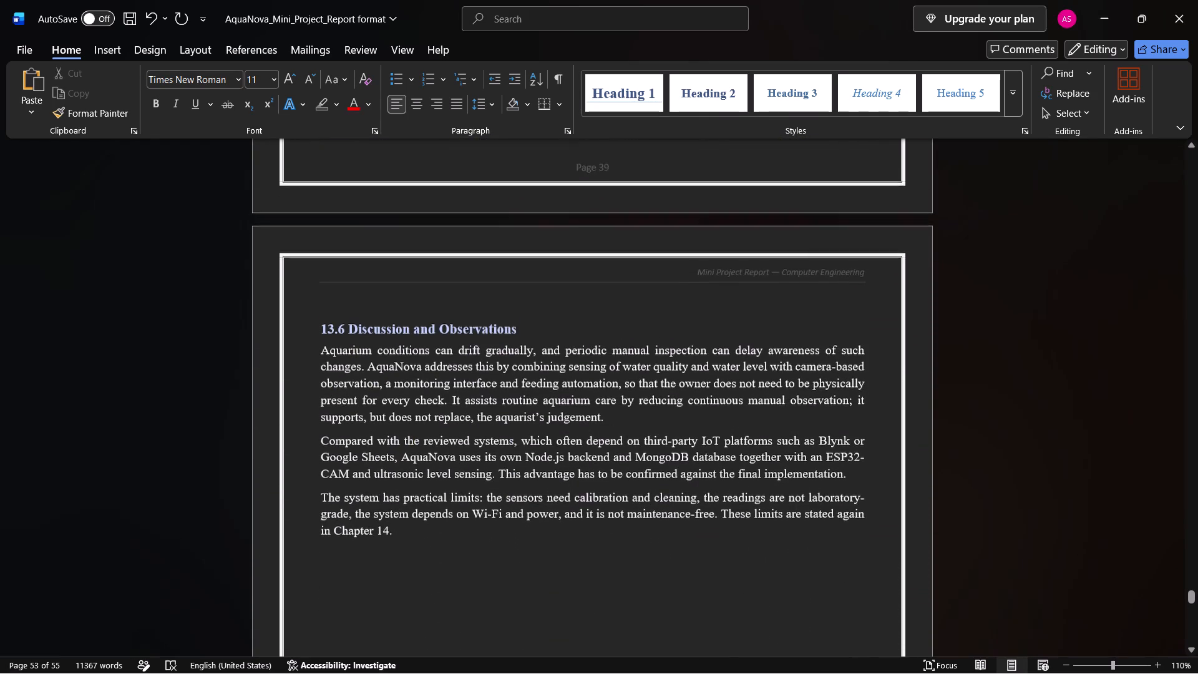
{"action": "scroll", "coordinate": [665, 349], "scroll_direction": "up", "scroll_amount": 3}
{"action": "scroll", "coordinate": [665, 349], "scroll_direction": "down", "scroll_amount": 19}
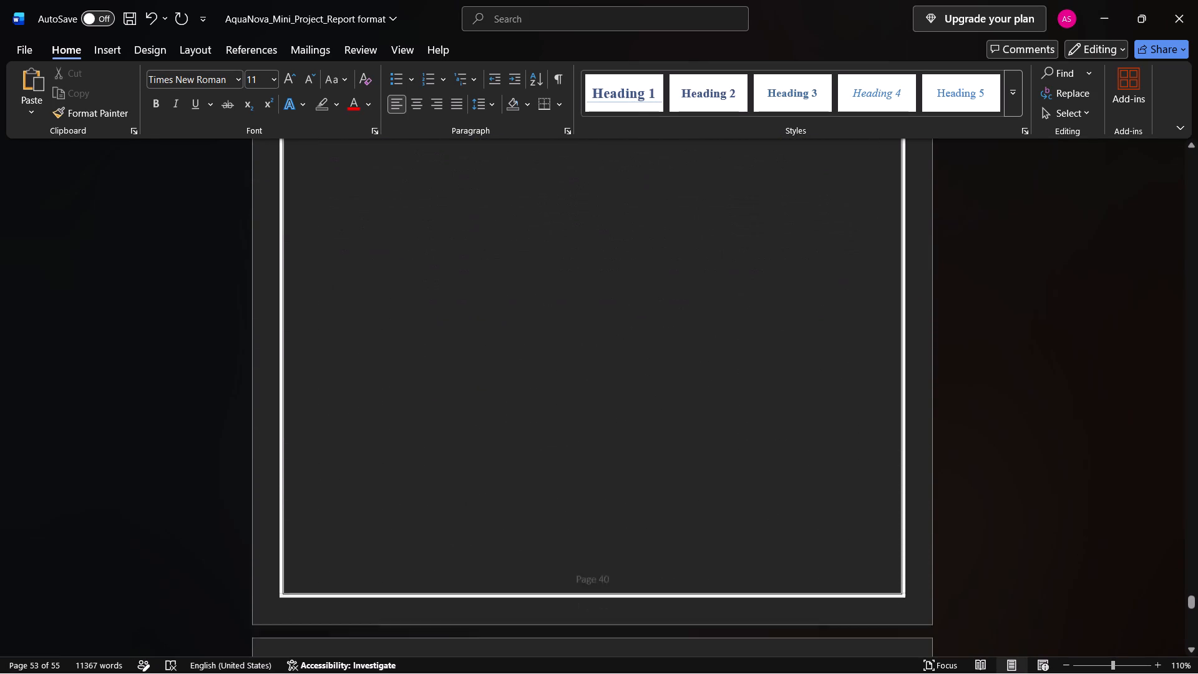
{"action": "scroll", "coordinate": [665, 349], "scroll_direction": "down", "scroll_amount": 19}
{"action": "scroll", "coordinate": [665, 349], "scroll_direction": "down", "scroll_amount": 15}
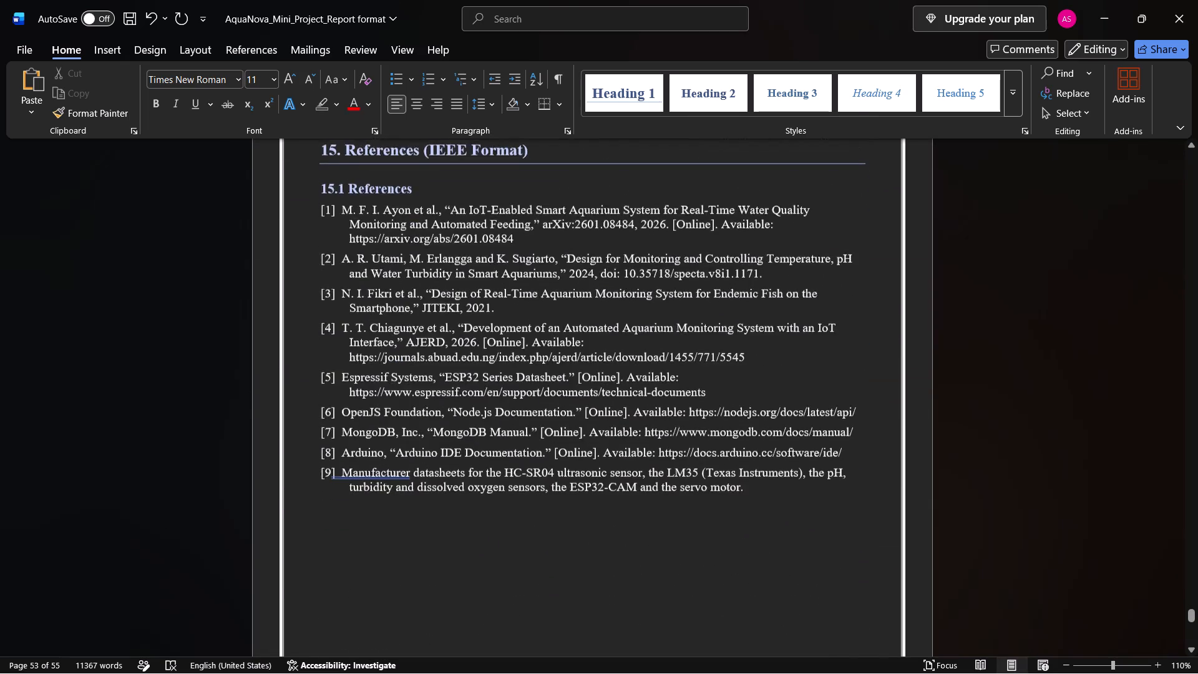
{"action": "scroll", "coordinate": [665, 349], "scroll_direction": "down", "scroll_amount": 19}
{"action": "scroll", "coordinate": [665, 349], "scroll_direction": "down", "scroll_amount": 7}
{"action": "scroll", "coordinate": [665, 349], "scroll_direction": "up", "scroll_amount": 4}
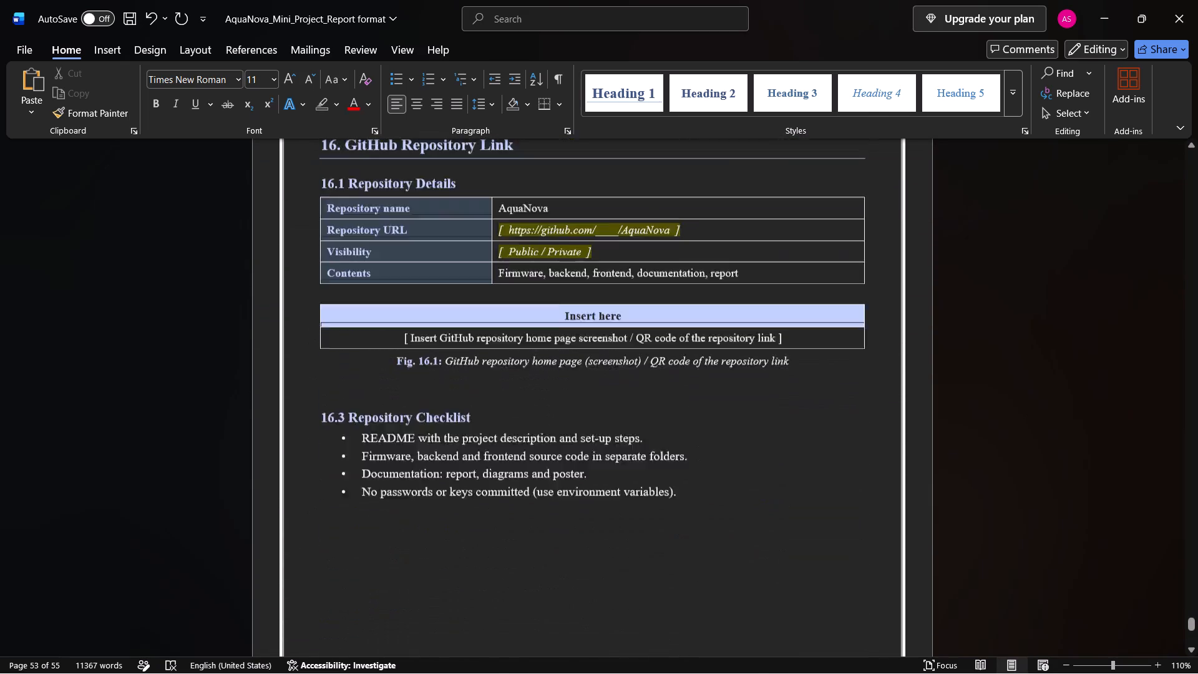
{"action": "scroll", "coordinate": [665, 349], "scroll_direction": "up", "scroll_amount": 1}
{"action": "scroll", "coordinate": [1028, 315], "scroll_direction": "down", "scroll_amount": 1}
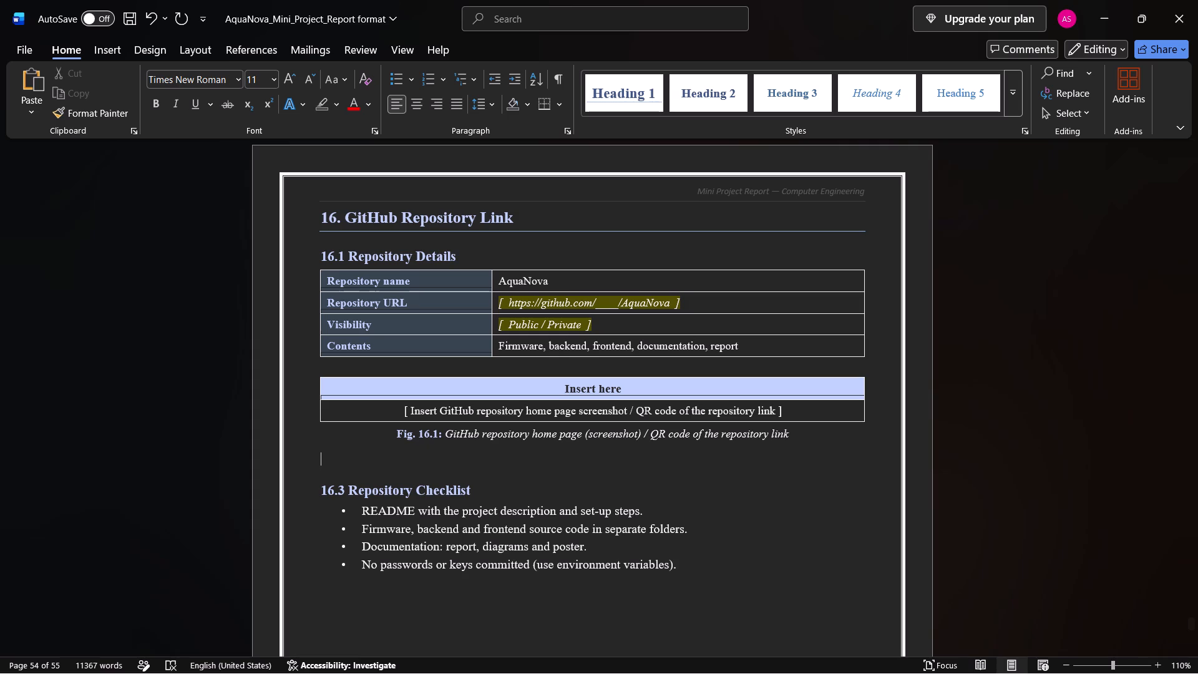
Review the pages from section 13.6 through the chapter 16 GitHub repository page for layout and remaining placeholders.
{"action": "scroll", "coordinate": [705, 305], "scroll_direction": "down", "scroll_amount": 9}
{"action": "scroll", "coordinate": [841, 401], "scroll_direction": "up", "scroll_amount": 6}
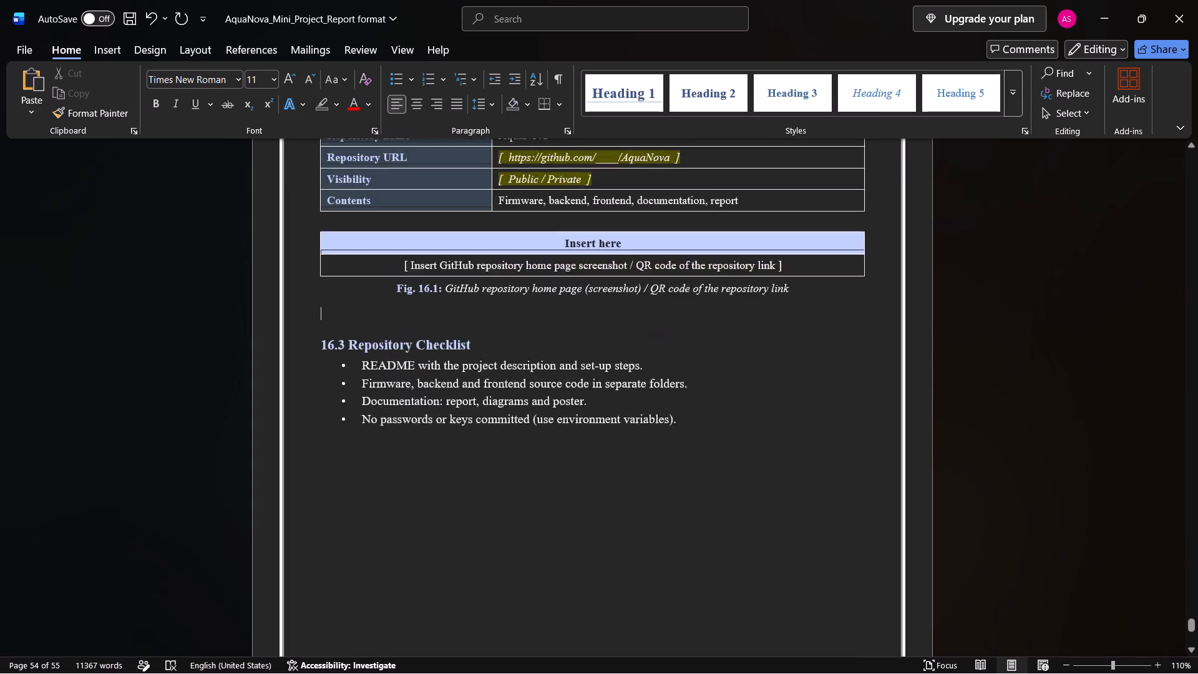
{"action": "scroll", "coordinate": [840, 401], "scroll_direction": "up", "scroll_amount": 5}
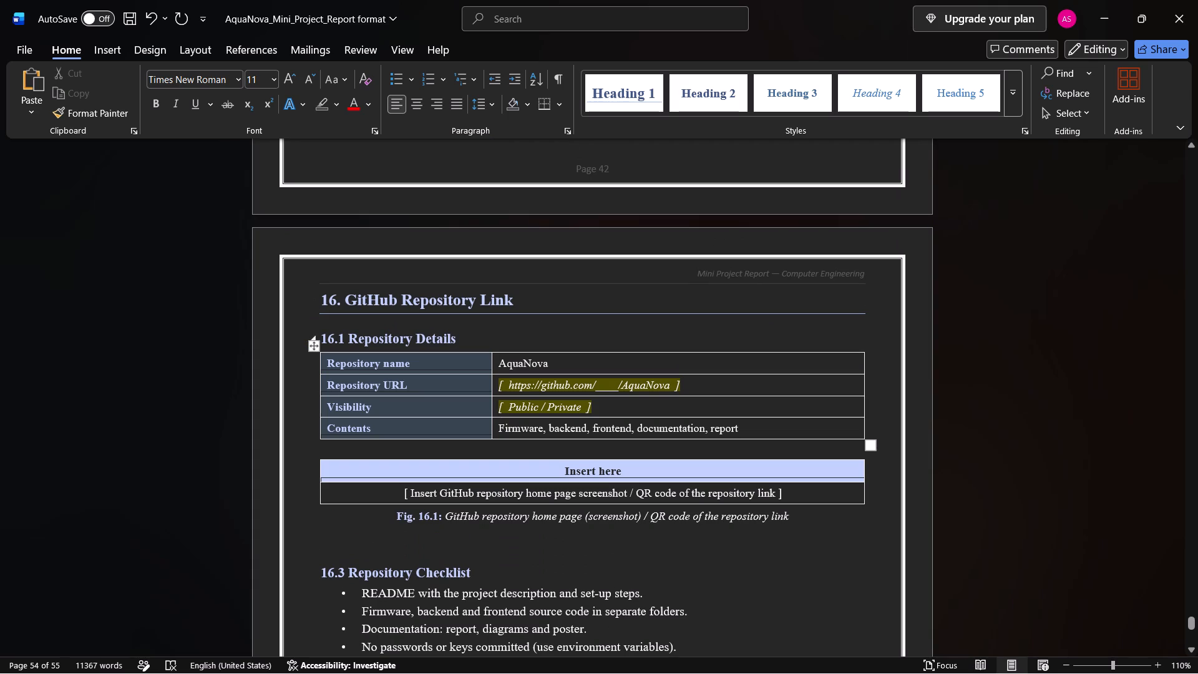
{"action": "scroll", "coordinate": [1030, 444], "scroll_direction": "up", "scroll_amount": 5}
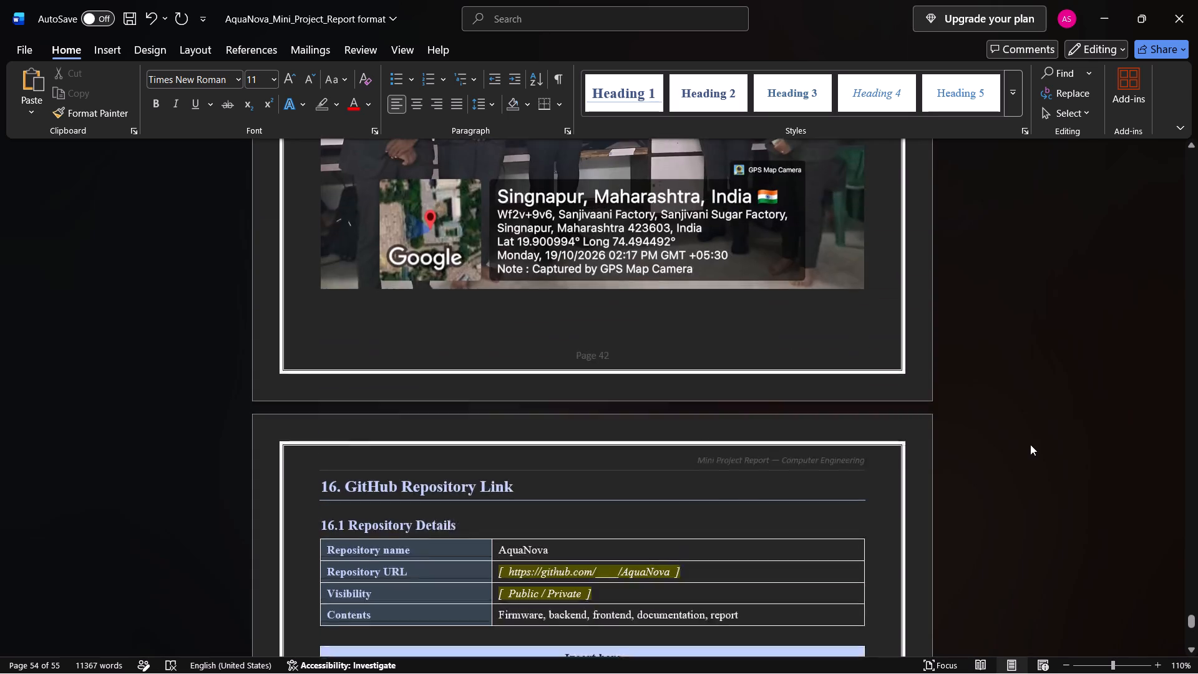
{"action": "scroll", "coordinate": [1030, 444], "scroll_direction": "up", "scroll_amount": 13}
{"action": "scroll", "coordinate": [1030, 444], "scroll_direction": "up", "scroll_amount": 20}
{"action": "scroll", "coordinate": [1030, 444], "scroll_direction": "up", "scroll_amount": 5}
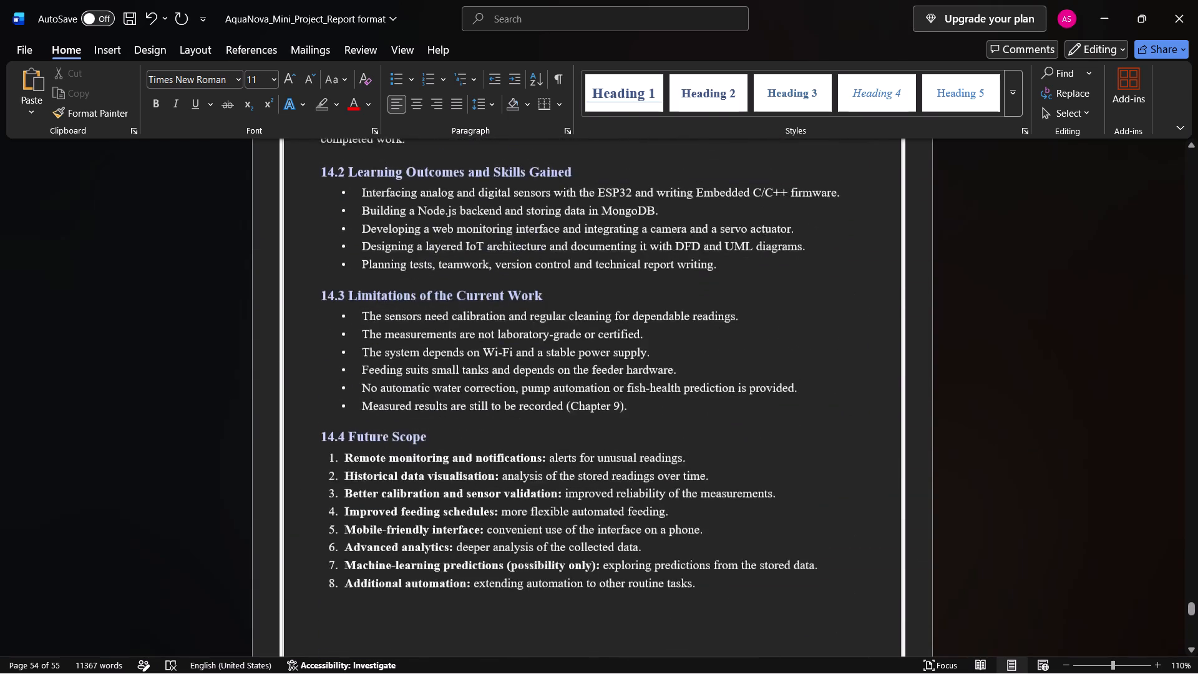
{"action": "scroll", "coordinate": [1030, 444], "scroll_direction": "up", "scroll_amount": 20}
{"action": "scroll", "coordinate": [1030, 444], "scroll_direction": "up", "scroll_amount": 11}
{"action": "scroll", "coordinate": [1030, 444], "scroll_direction": "down", "scroll_amount": 7}
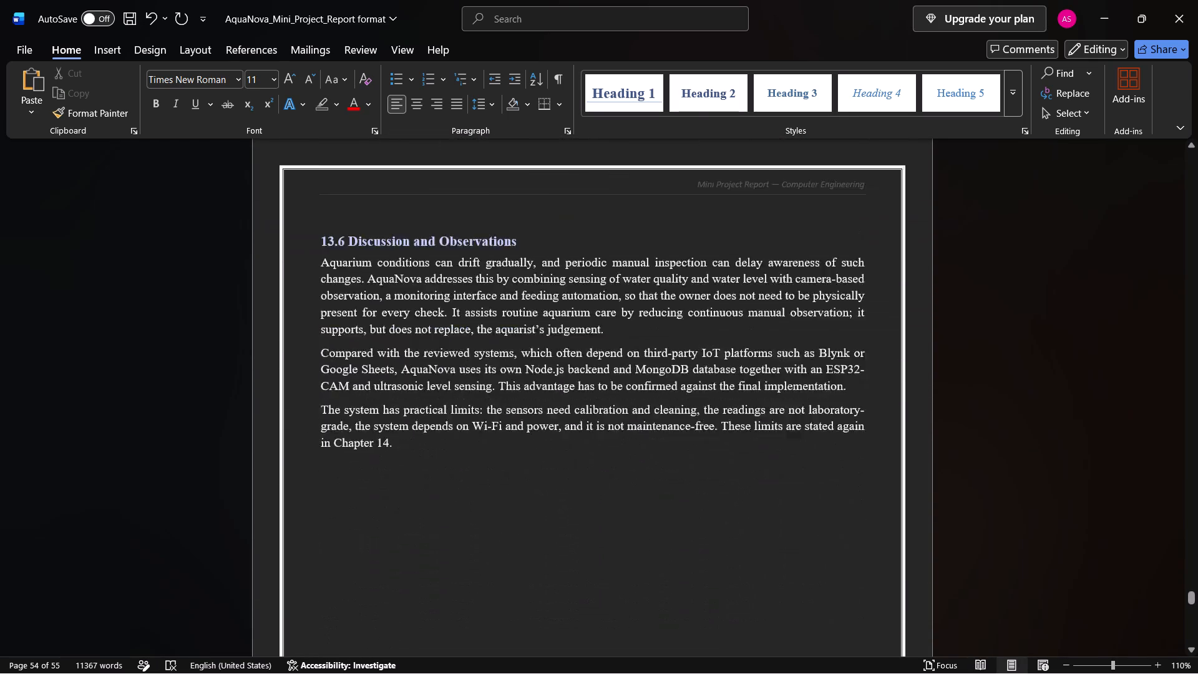
{"action": "scroll", "coordinate": [1030, 444], "scroll_direction": "down", "scroll_amount": 18}
{"action": "scroll", "coordinate": [1031, 445], "scroll_direction": "down", "scroll_amount": 19}
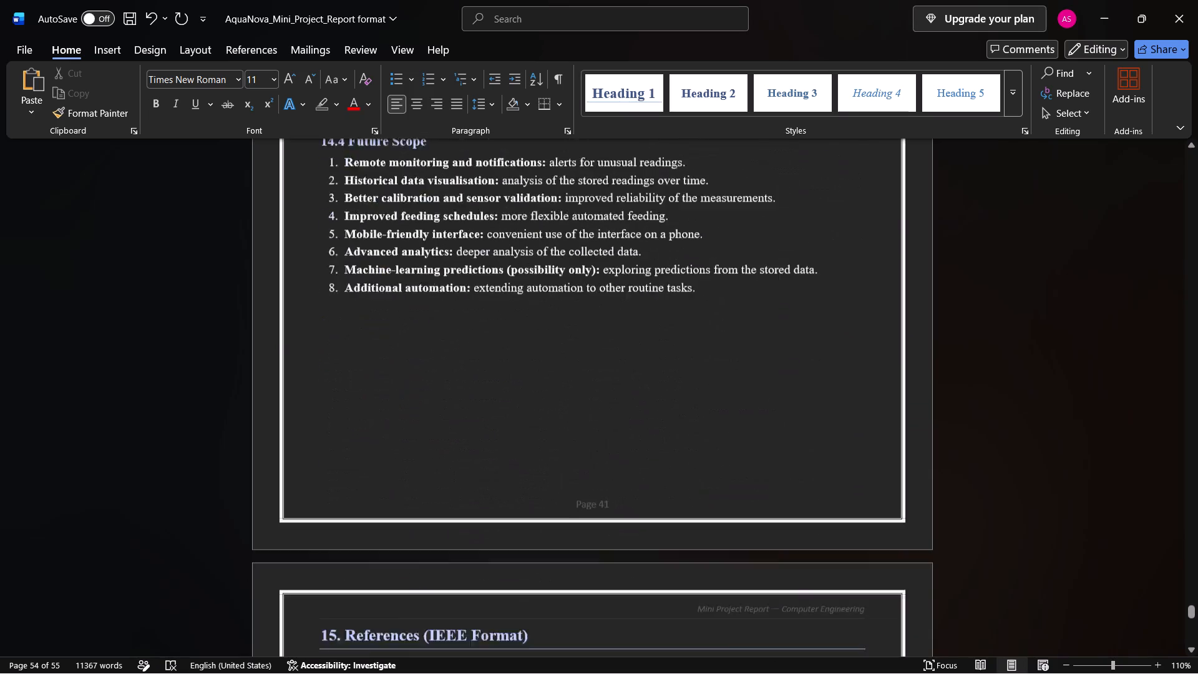
{"action": "scroll", "coordinate": [1042, 449], "scroll_direction": "down", "scroll_amount": 12}
{"action": "scroll", "coordinate": [1015, 456], "scroll_direction": "down", "scroll_amount": 19}
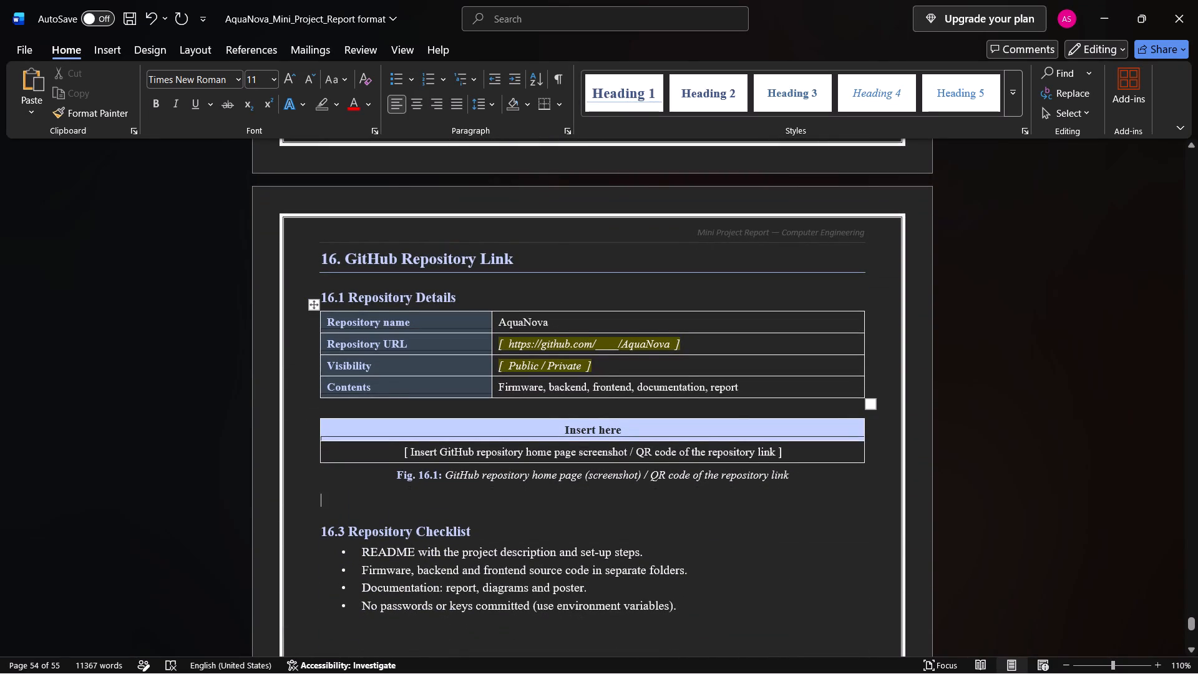
{"action": "scroll", "coordinate": [665, 341], "scroll_direction": "down", "scroll_amount": 3}
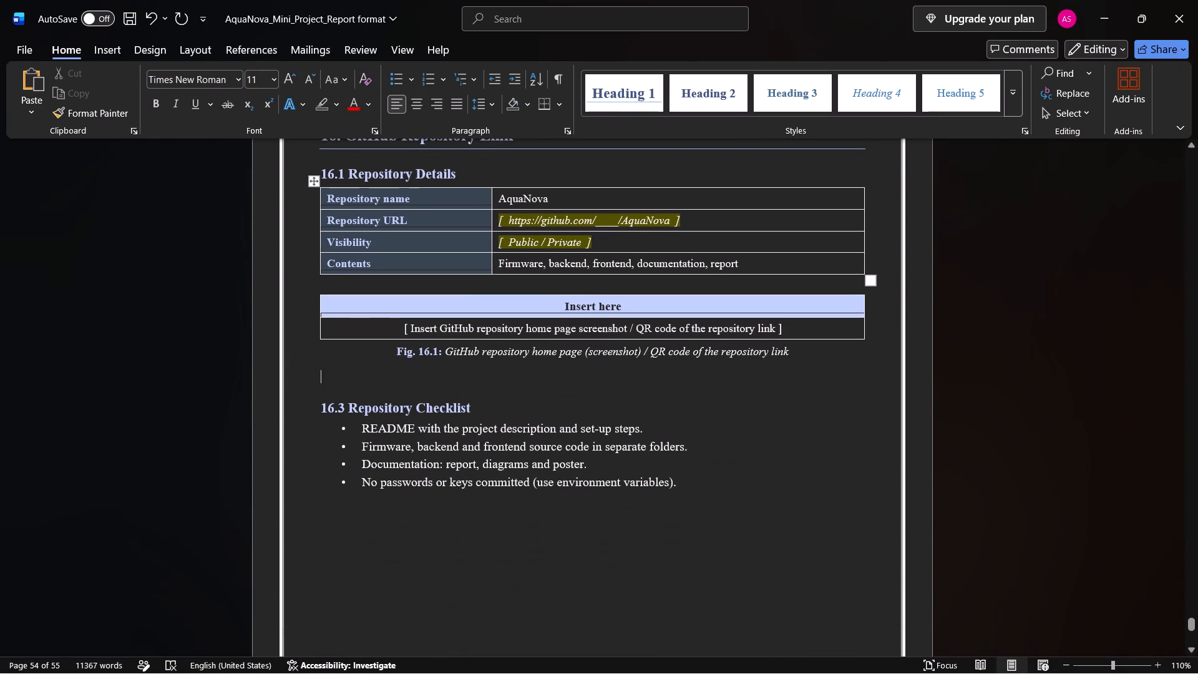
Replace the highlighted Visibility placeholder in the 16.1 Repository Details table with "Public" in upright, non-italic text.
{"action": "double_click", "coordinate": [609, 239]}
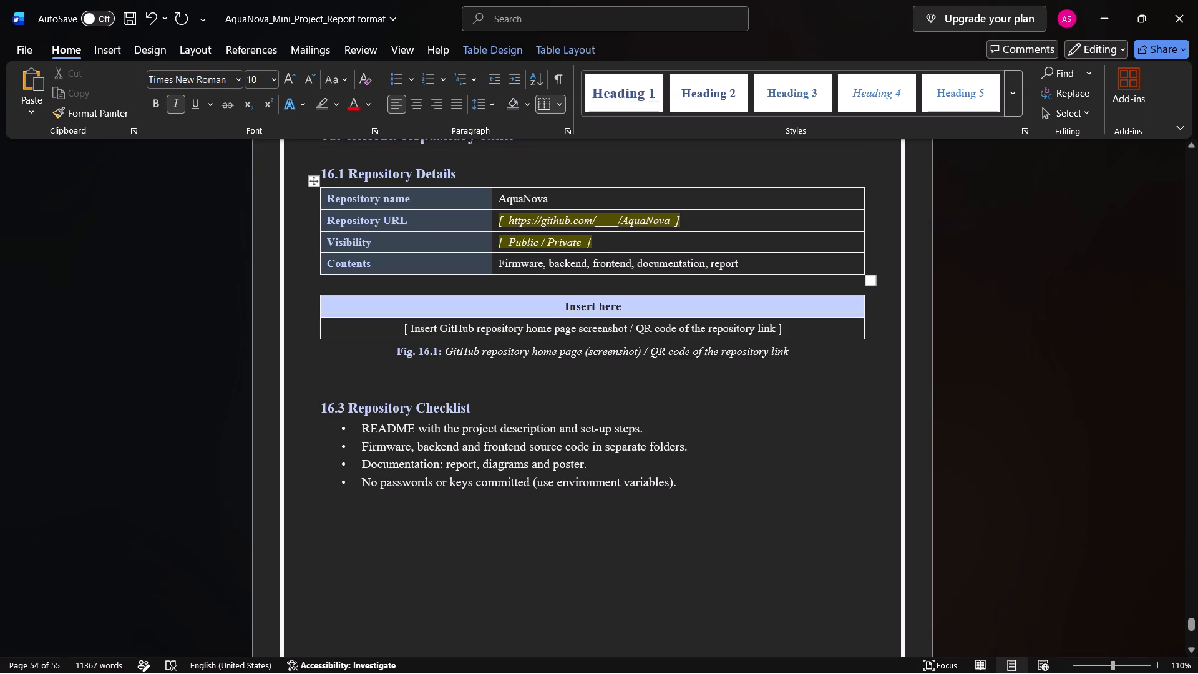
{"action": "left_click", "coordinate": [180, 104]}
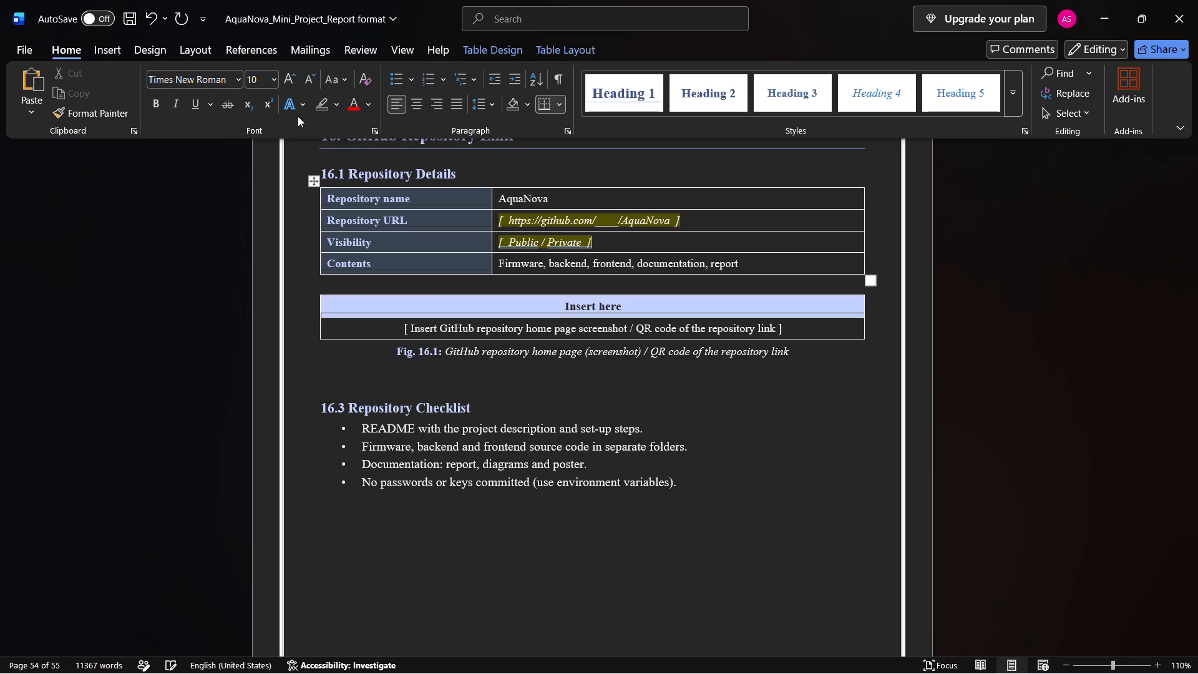
{"action": "left_click", "coordinate": [314, 106]}
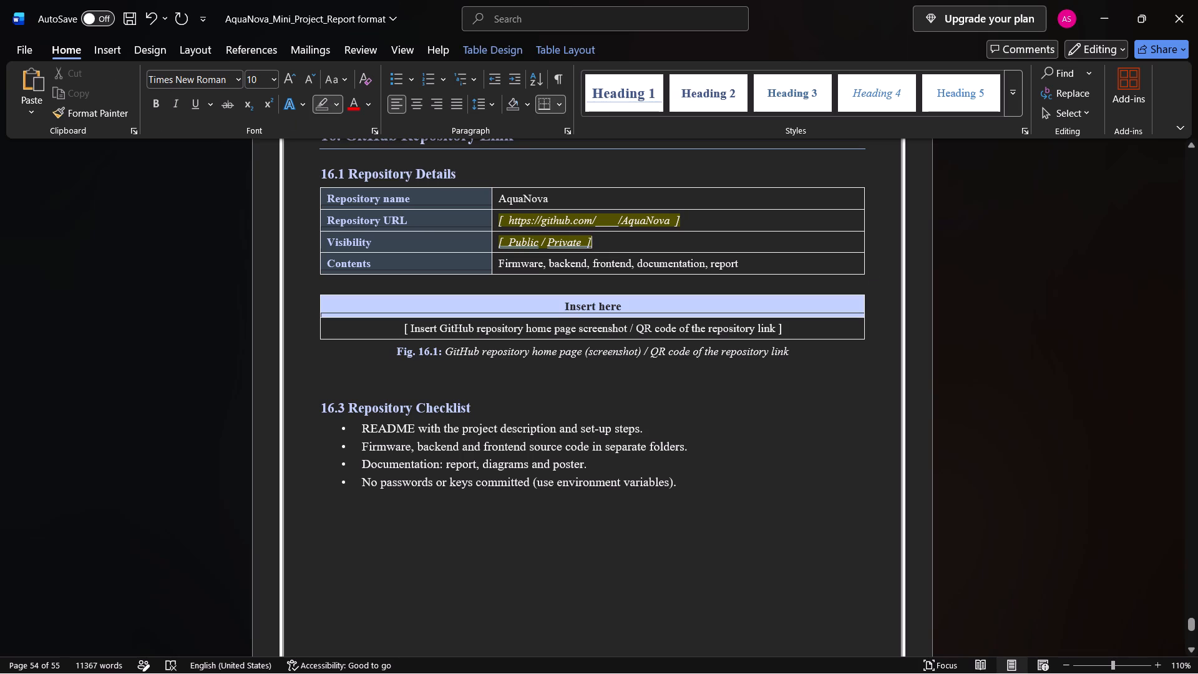
{"action": "key", "text": "BackSpace"}
{"action": "key", "text": "BackSpace"}
{"action": "key", "text": "BackSpace"}
{"action": "key", "text": "BackSpace"}
{"action": "key", "text": "BackSpace"}
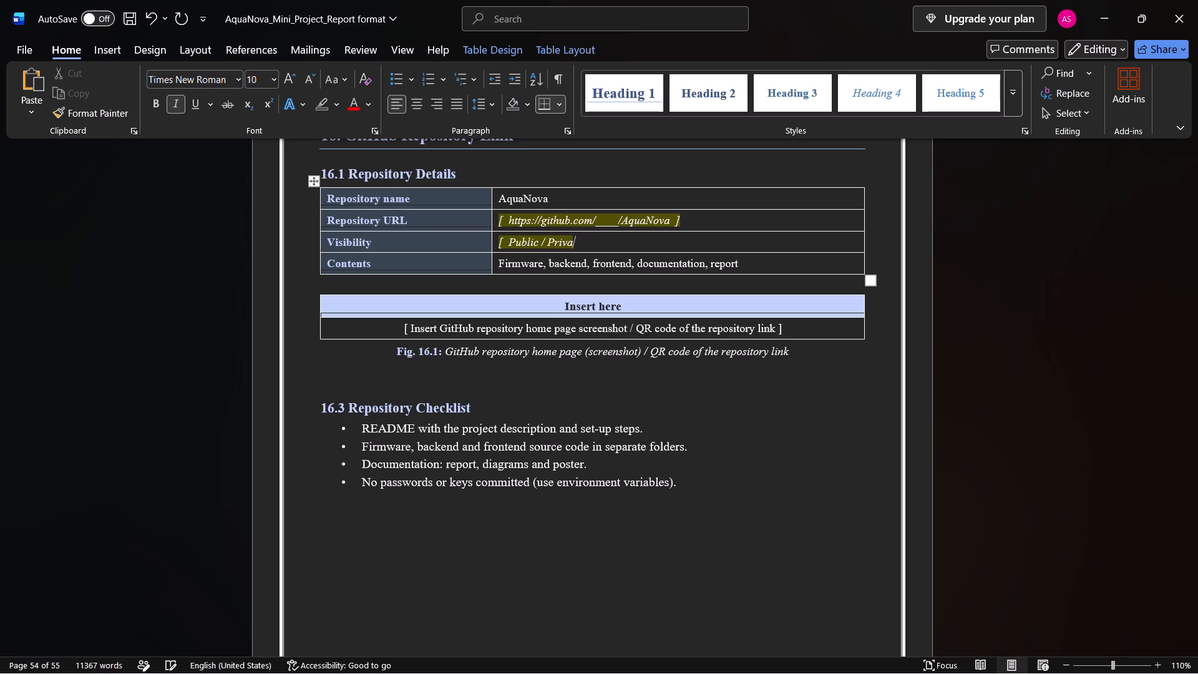
{"action": "key", "text": "BackSpace"}
{"action": "key", "text": "BackSpace"}
{"action": "key", "text": "BackSpace"}
{"action": "key", "text": "BackSpace"}
{"action": "key", "text": "BackSpace"}
{"action": "key", "text": "BackSpace"}
{"action": "key", "text": "BackSpace"}
{"action": "key", "text": "BackSpace"}
{"action": "key", "text": "BackSpace"}
{"action": "key", "text": "BackSpace"}
{"action": "key", "text": "BackSpace"}
{"action": "key", "text": "BackSpace"}
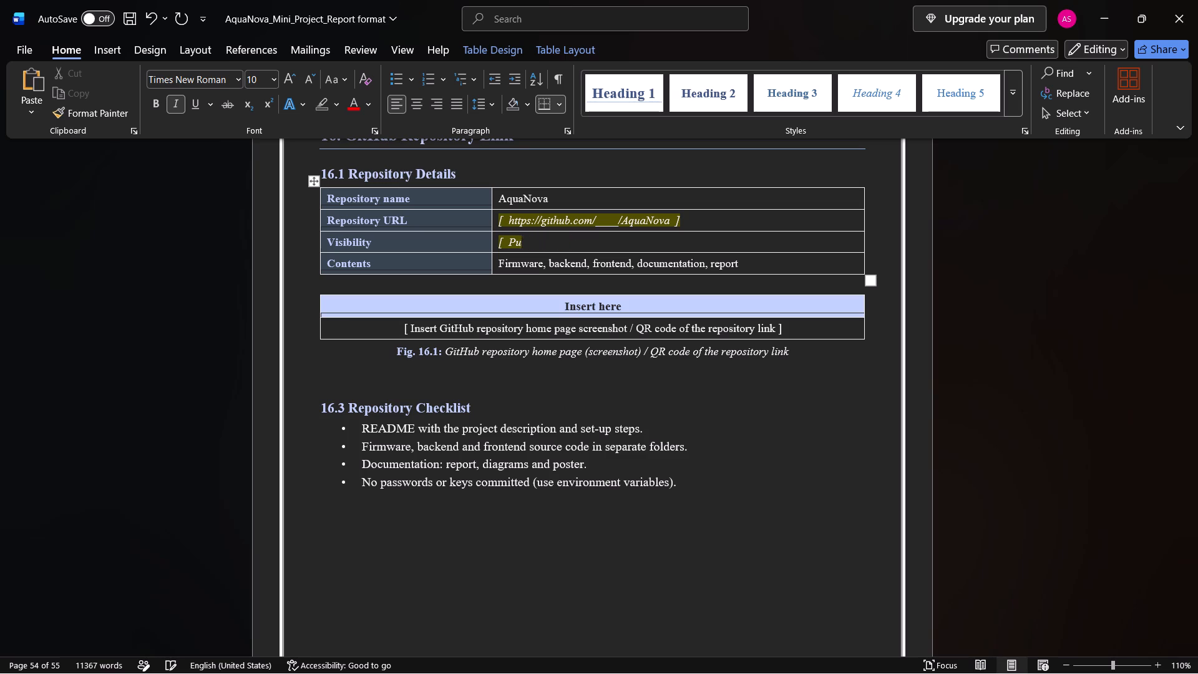
{"action": "key", "text": "BackSpace"}
{"action": "key", "text": "BackSpace"}
{"action": "key", "text": "BackSpace"}
{"action": "key", "text": "BackSpace"}
{"action": "key", "text": "BackSpace"}
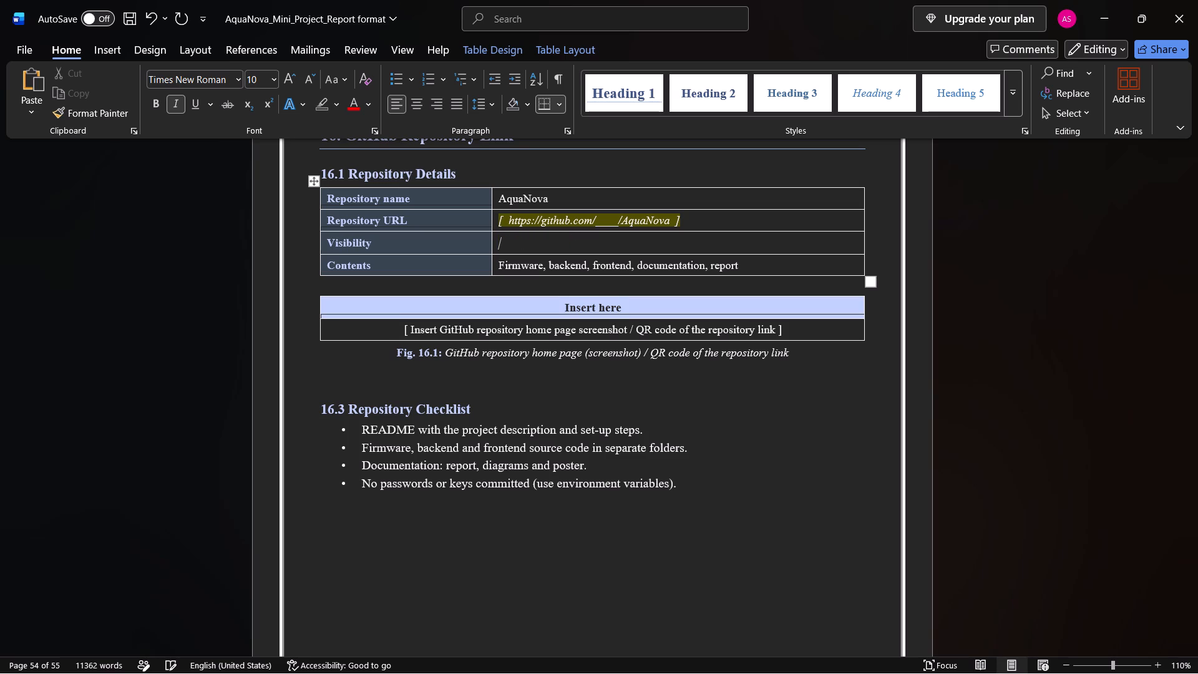
{"action": "left_click", "coordinate": [178, 99]}
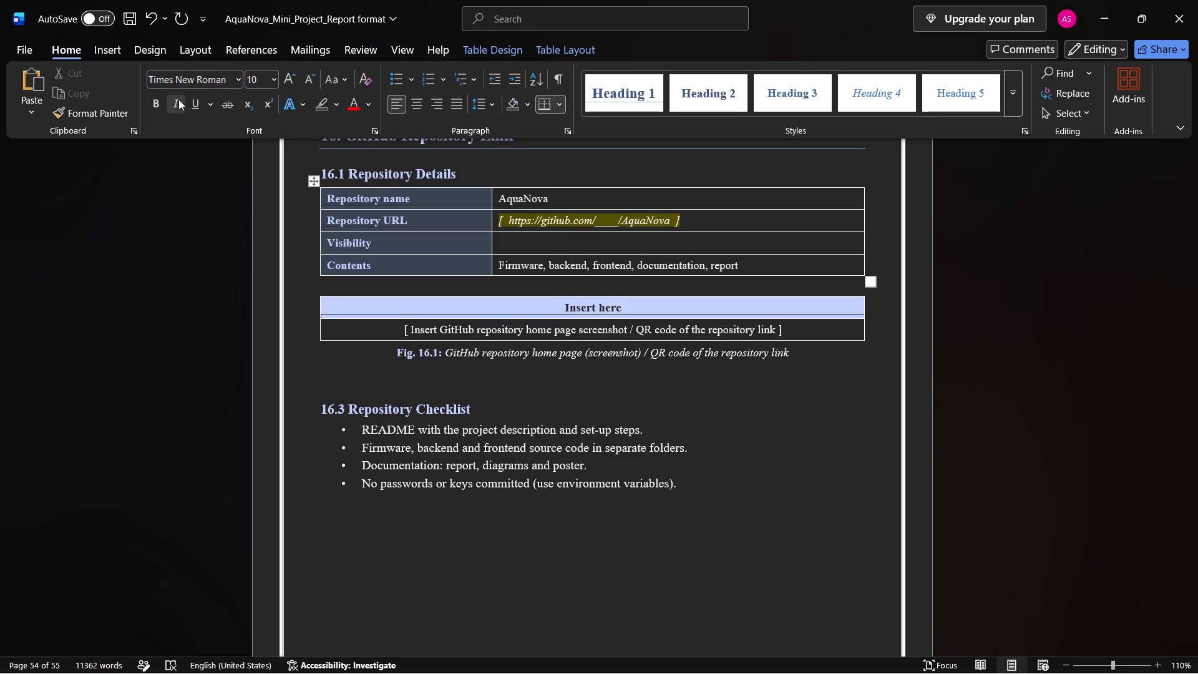
{"action": "type", "text": "pu"}
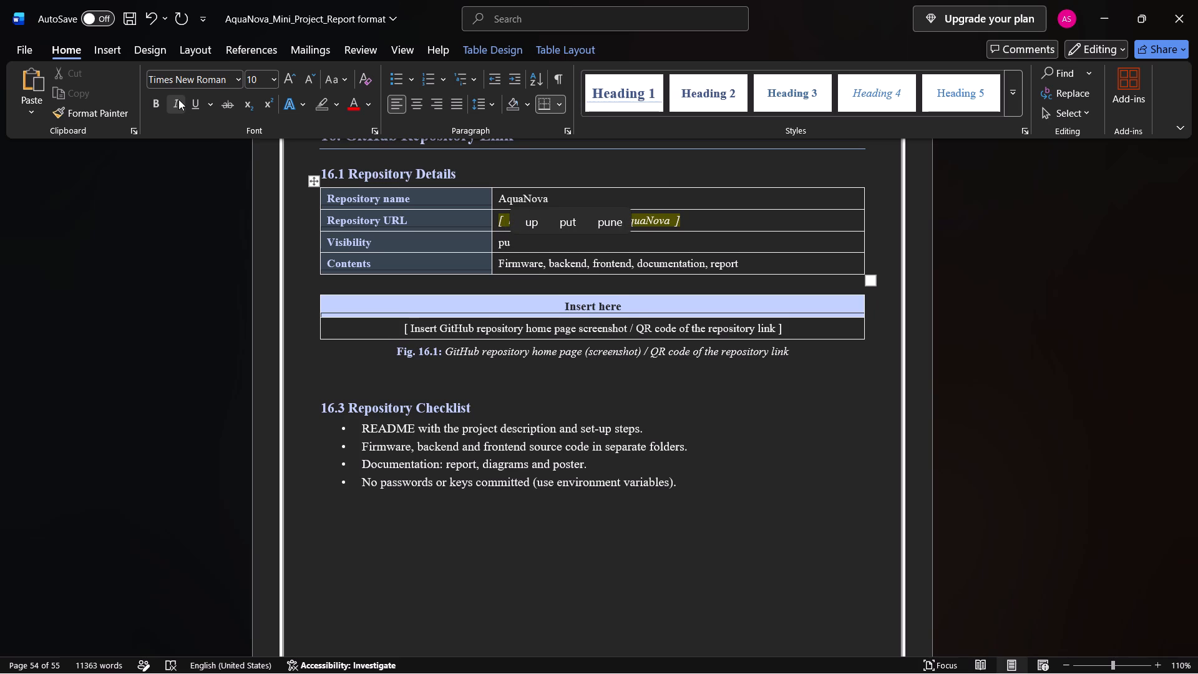
{"action": "key", "text": "BackSpace"}
{"action": "key", "text": "BackSpace"}
{"action": "key", "text": "p"}
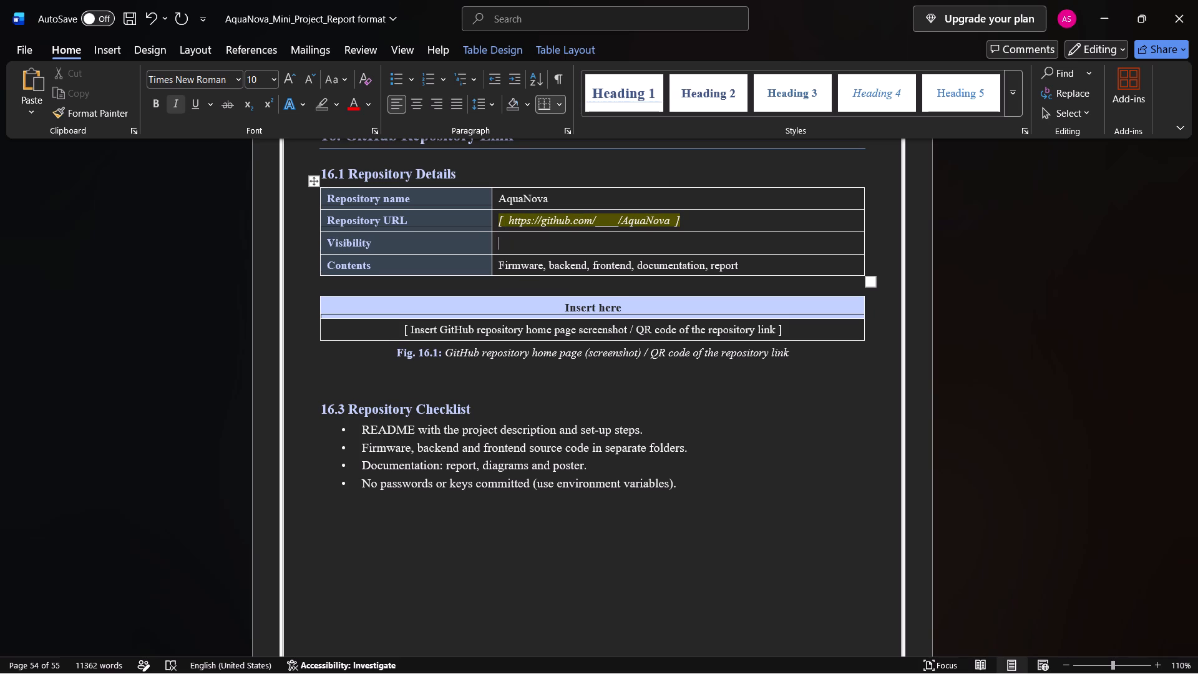
{"action": "type", "text": "ublic"}
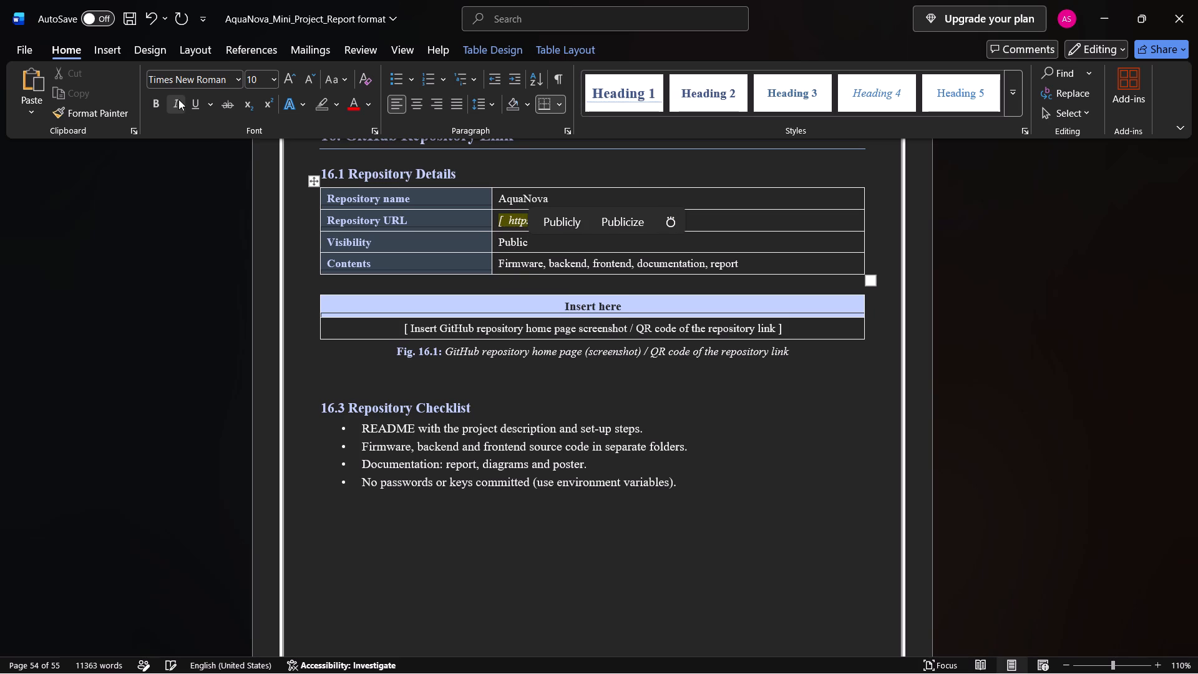
{"action": "left_click", "coordinate": [729, 588]}
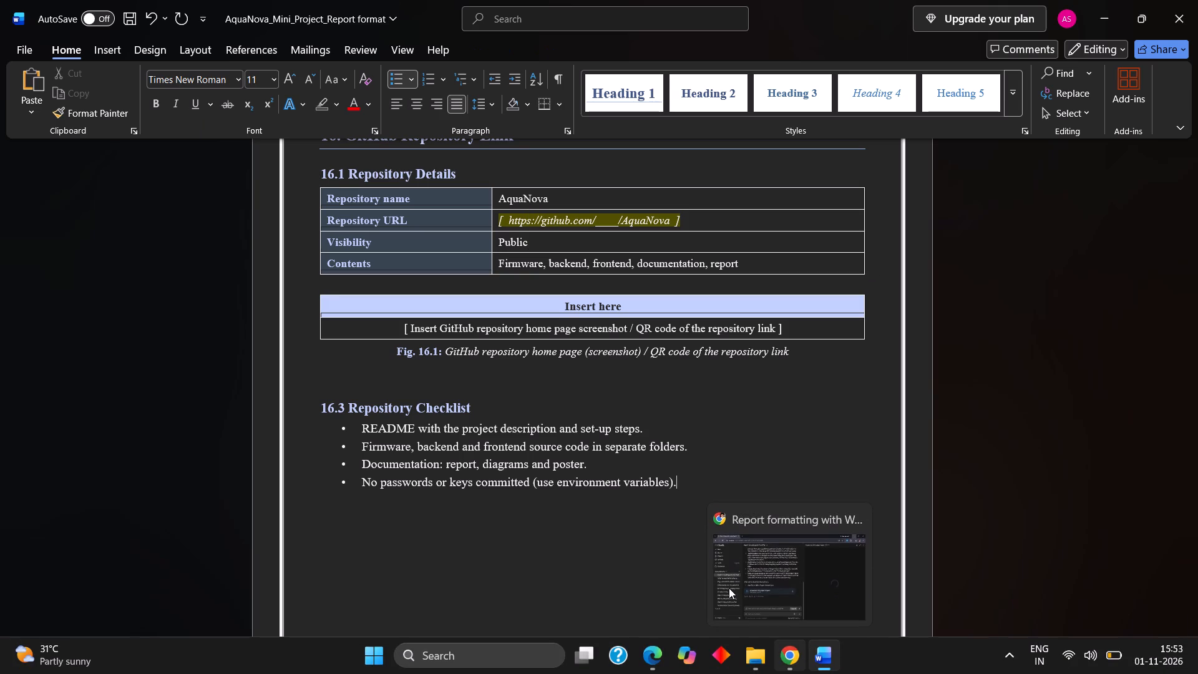
{"action": "left_click", "coordinate": [1015, 374]}
Examine chapter 17, the hackathon participation certificate, down to the report's last page for placeholders still needing content.
{"action": "scroll", "coordinate": [912, 397], "scroll_direction": "down", "scroll_amount": 9}
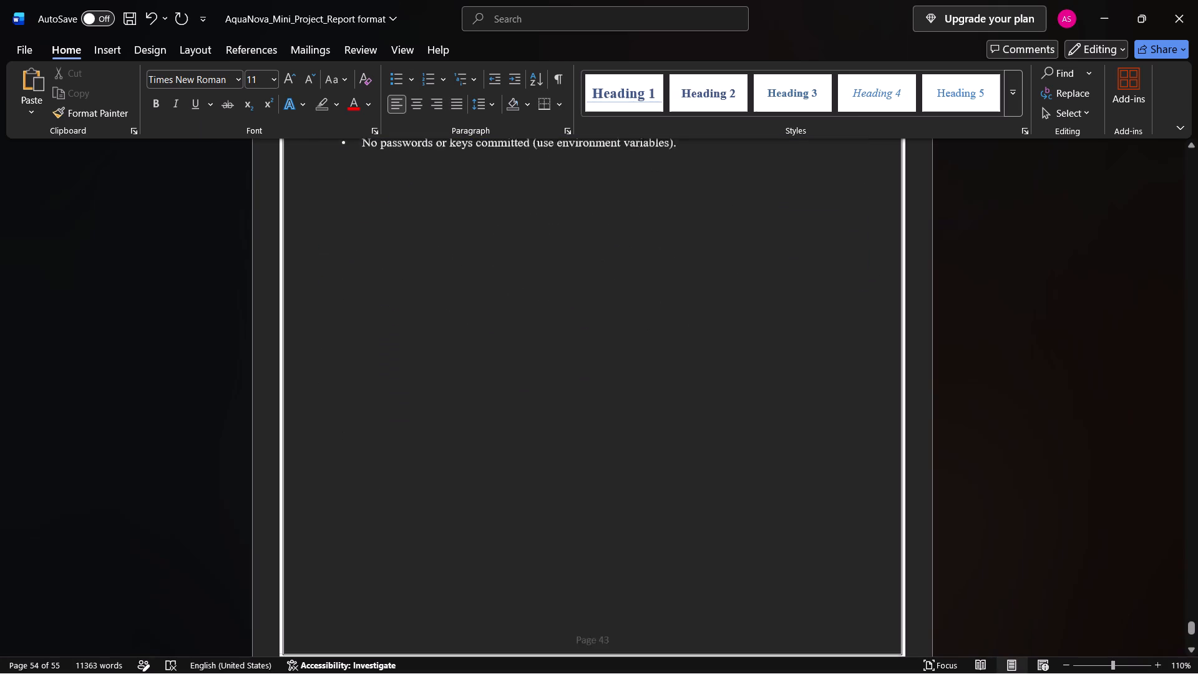
{"action": "scroll", "coordinate": [912, 397], "scroll_direction": "down", "scroll_amount": 5}
{"action": "scroll", "coordinate": [832, 411], "scroll_direction": "down", "scroll_amount": 3}
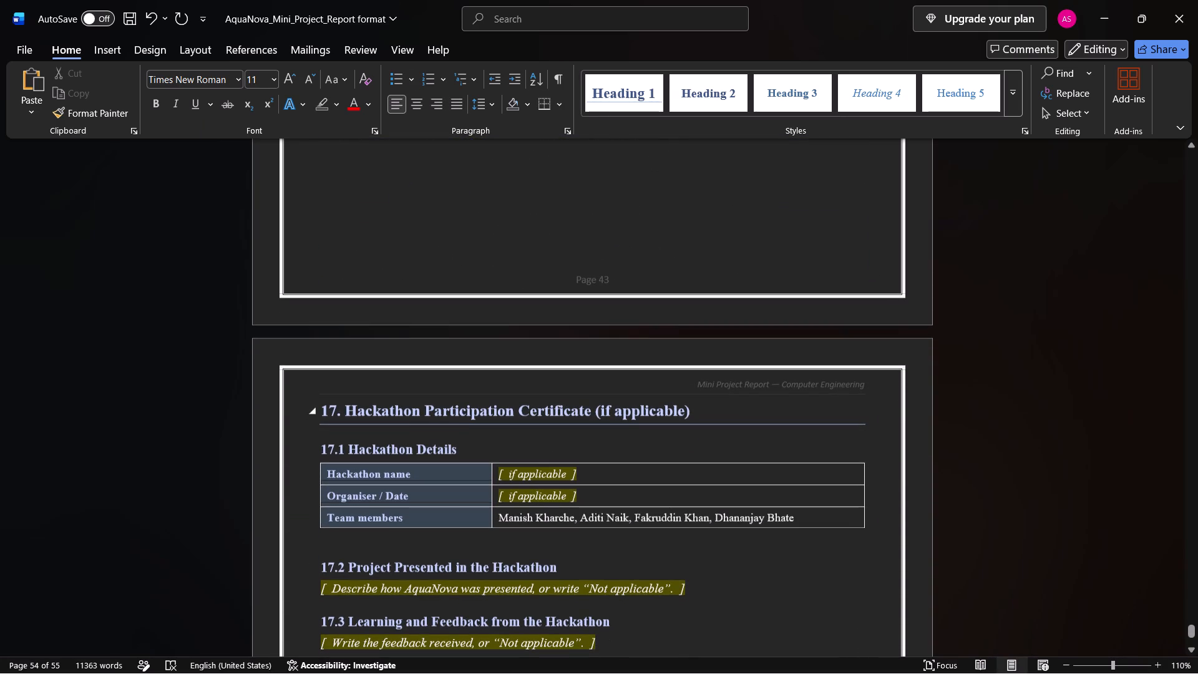
{"action": "scroll", "coordinate": [713, 413], "scroll_direction": "down", "scroll_amount": 1}
{"action": "scroll", "coordinate": [641, 415], "scroll_direction": "down", "scroll_amount": 2}
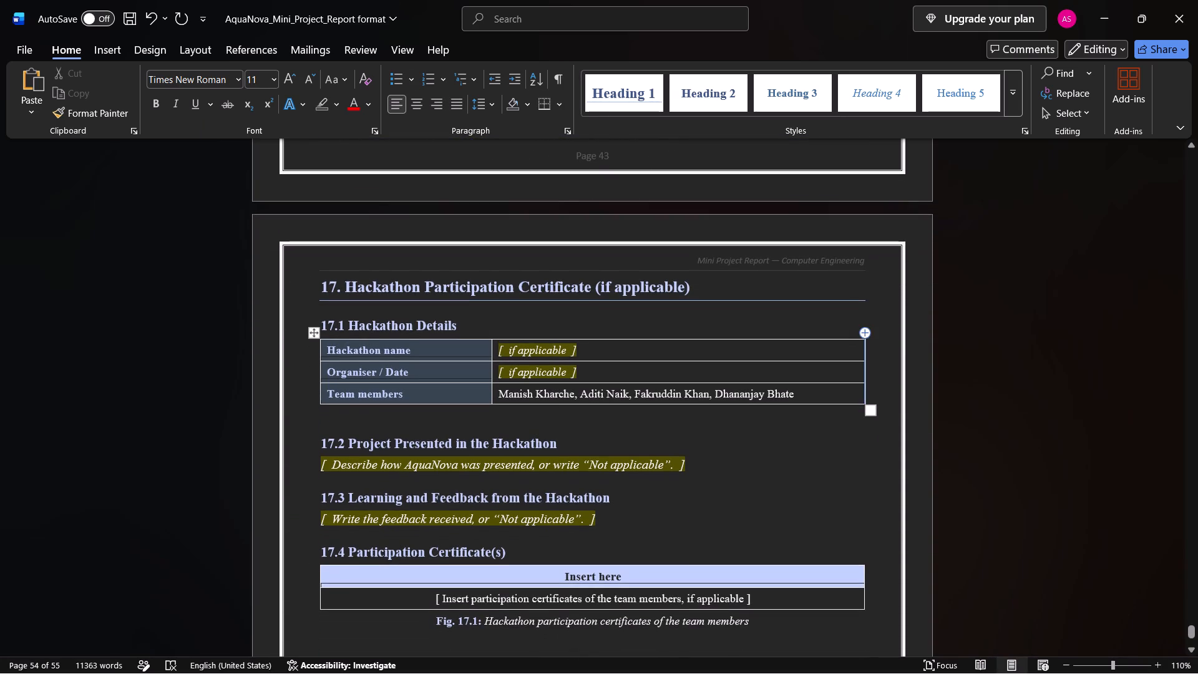
{"action": "scroll", "coordinate": [949, 332], "scroll_direction": "down", "scroll_amount": 2}
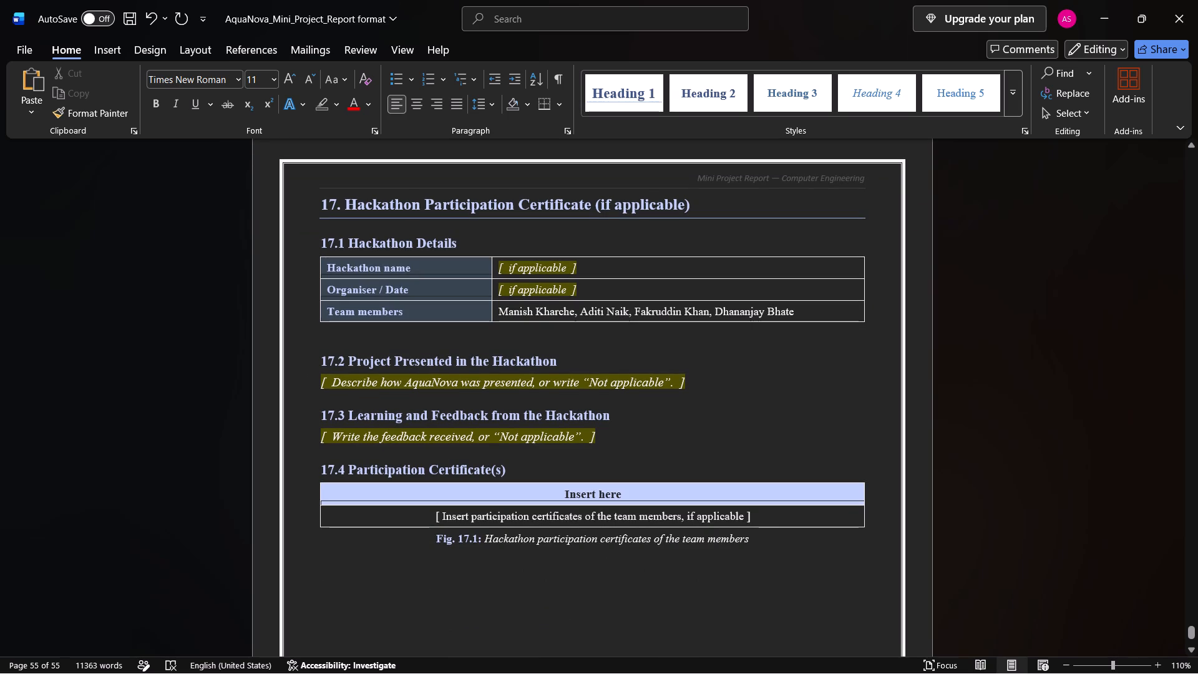
{"action": "scroll", "coordinate": [942, 327], "scroll_direction": "down", "scroll_amount": 13}
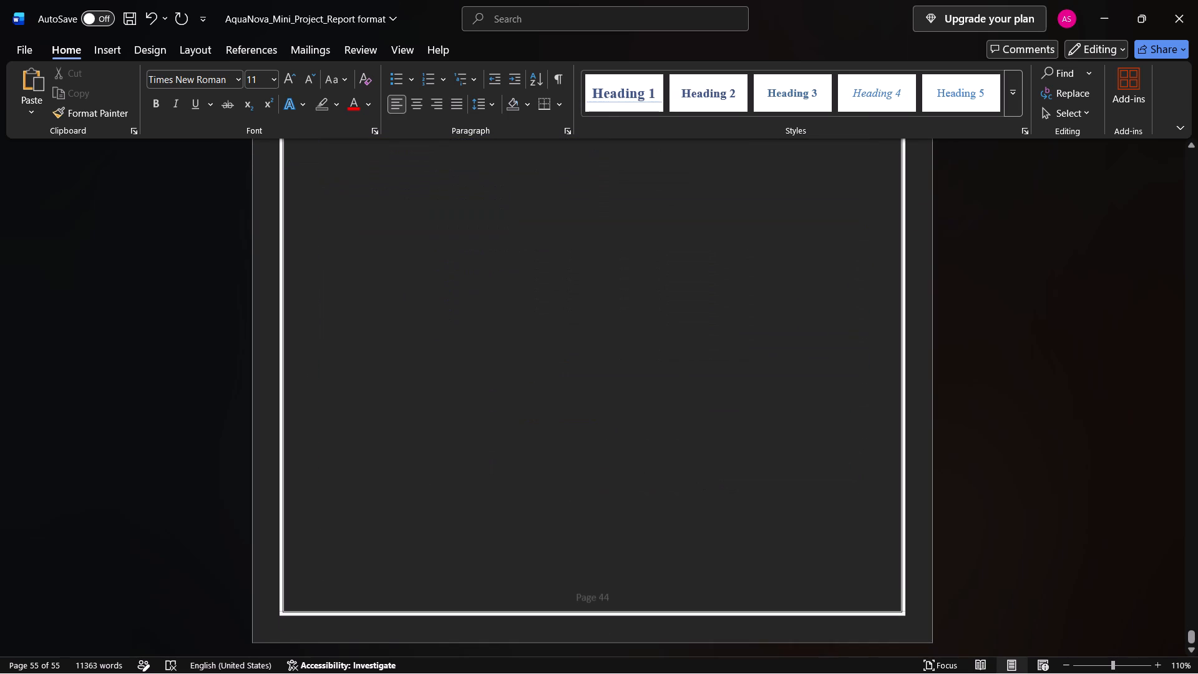
{"action": "scroll", "coordinate": [942, 327], "scroll_direction": "up", "scroll_amount": 11}
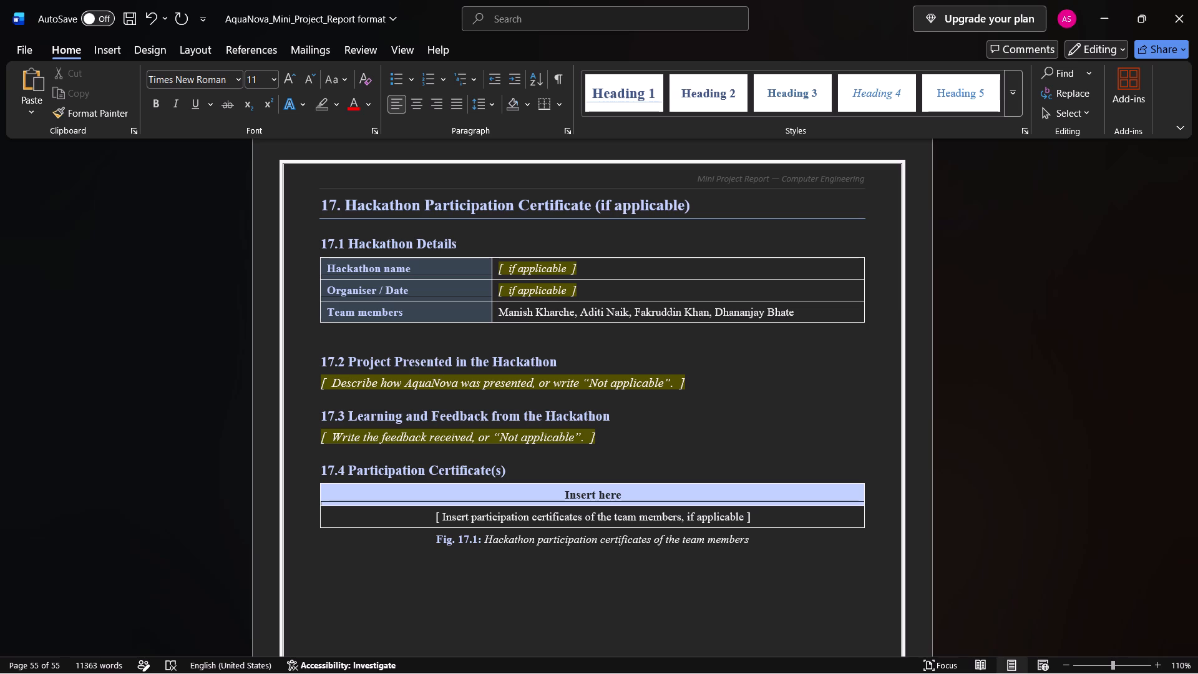
{"action": "scroll", "coordinate": [998, 381], "scroll_direction": "down", "scroll_amount": 3}
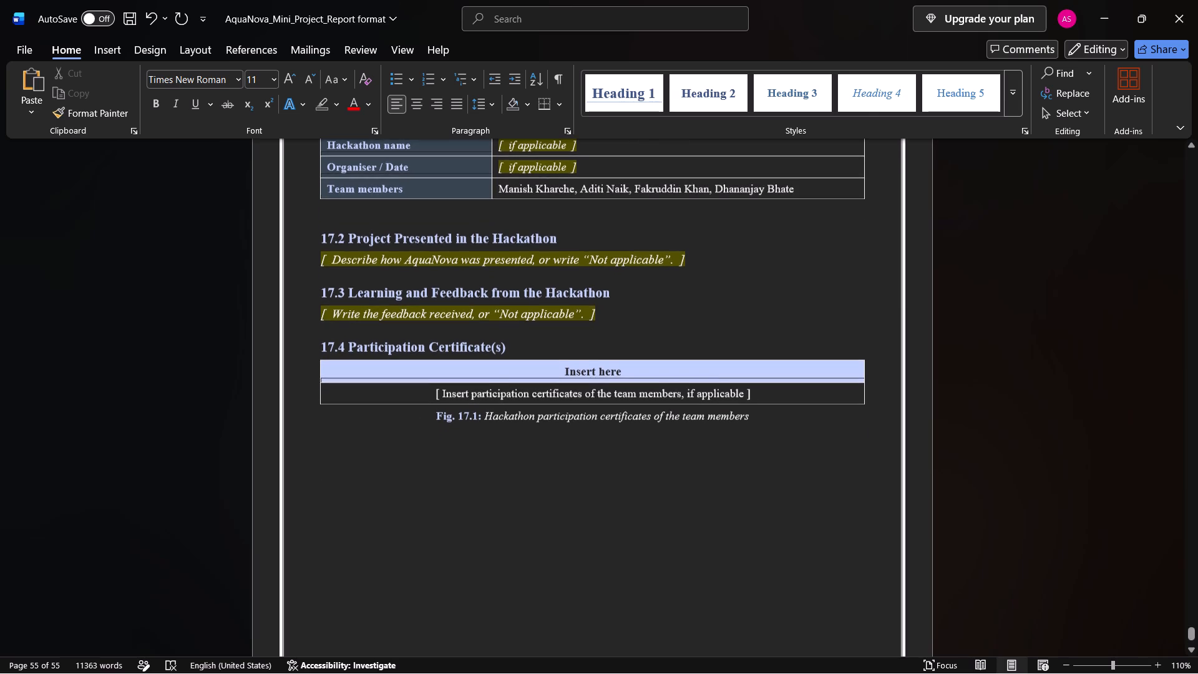
{"action": "scroll", "coordinate": [913, 291], "scroll_direction": "down", "scroll_amount": 10}
{"action": "scroll", "coordinate": [1048, 272], "scroll_direction": "up", "scroll_amount": 7}
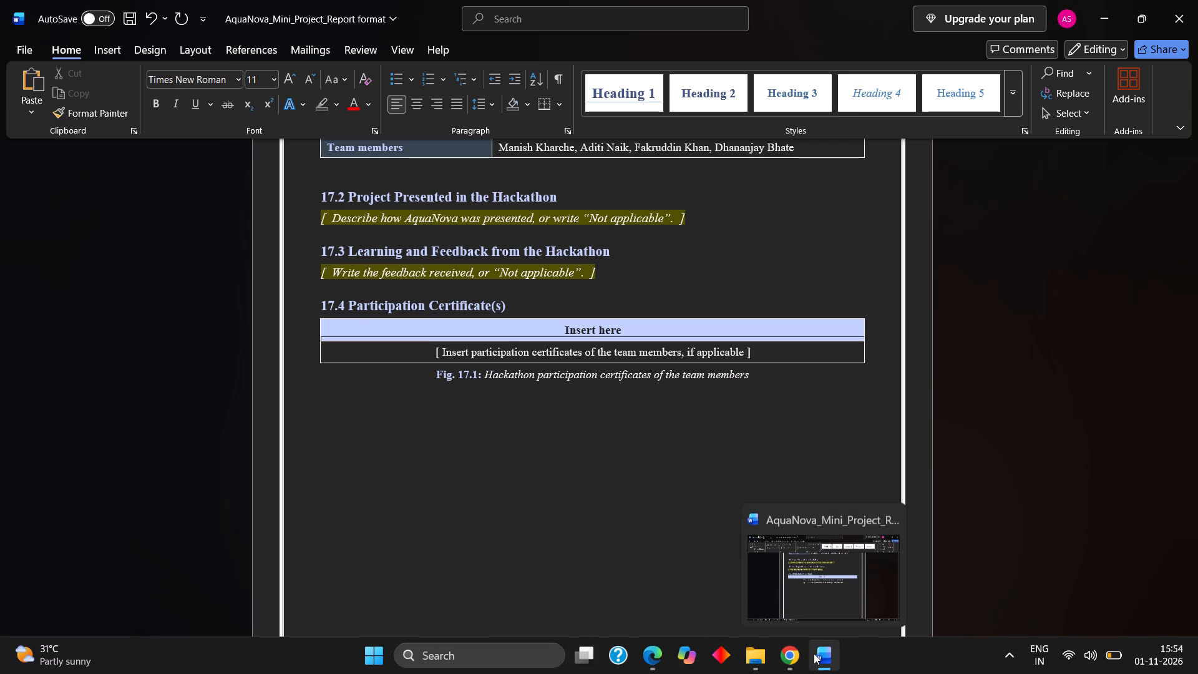
Open "AquaNova_IoT_Mini_Project_Report1-1" from Downloads, check its closing pages for reference content, and close it.
{"action": "left_click", "coordinate": [744, 658]}
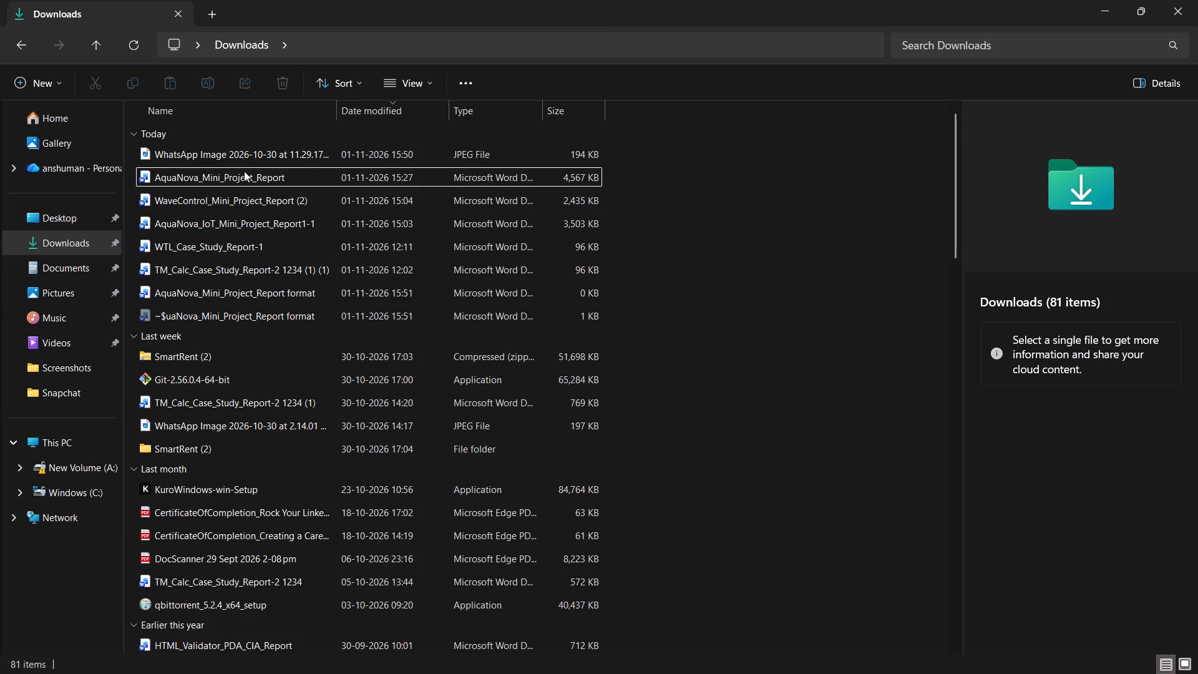
{"action": "left_click", "coordinate": [220, 220]}
{"action": "double_click", "coordinate": [220, 220]}
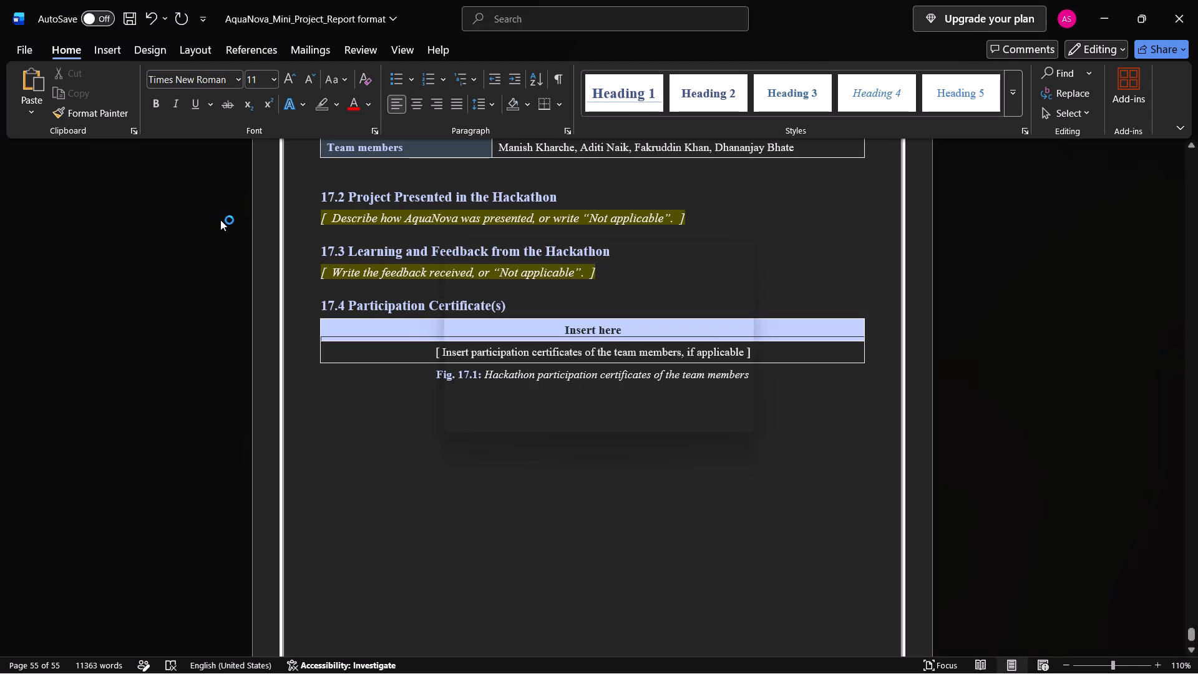
{"action": "scroll", "coordinate": [734, 293], "scroll_direction": "down", "scroll_amount": 17}
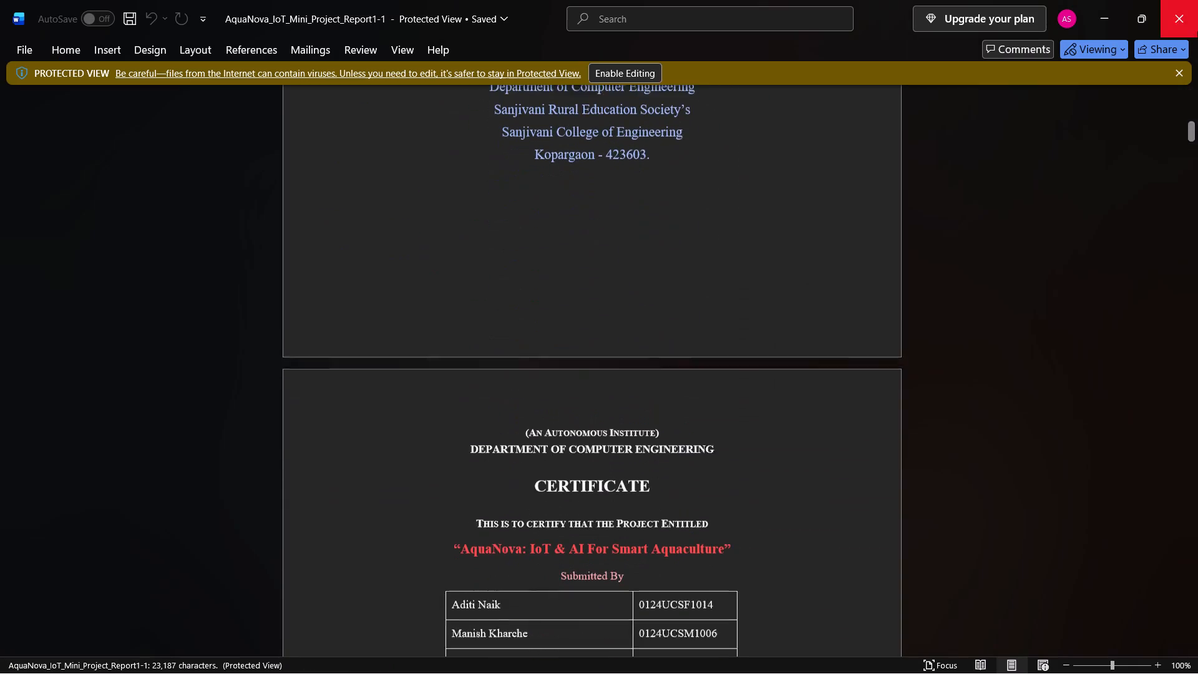
{"action": "left_click_drag", "start_coordinate": [1189, 132], "coordinate": [1174, 673]}
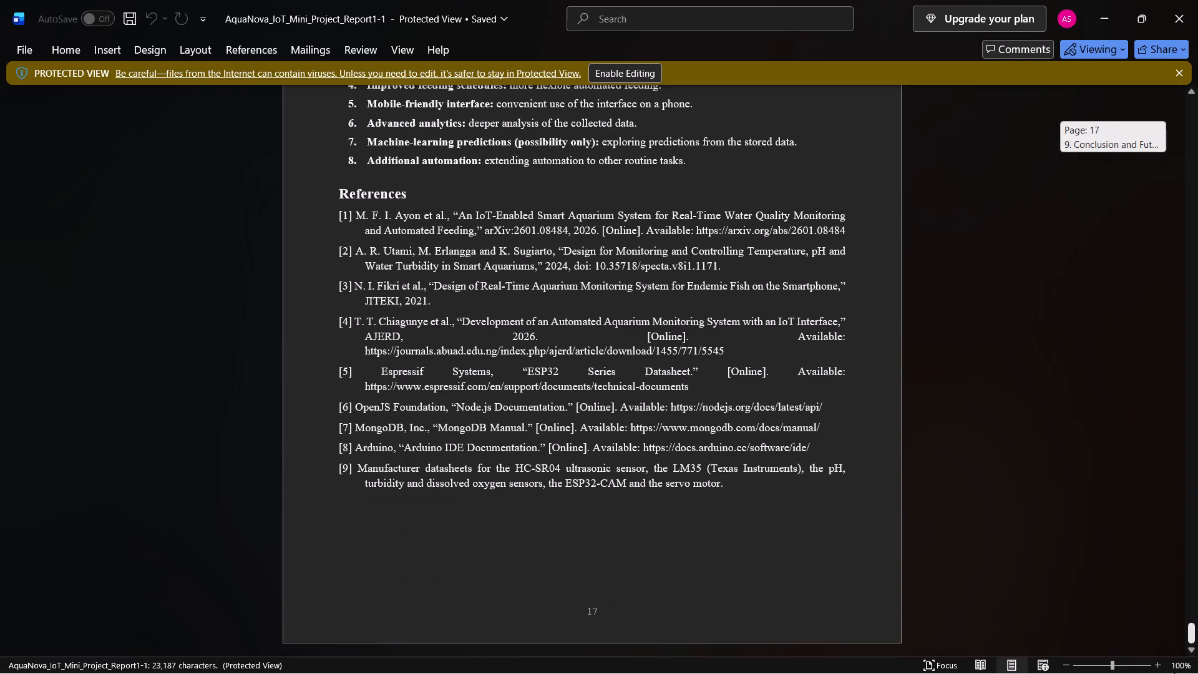
{"action": "left_click_drag", "start_coordinate": [1174, 673], "coordinate": [1197, 77]}
{"action": "left_click", "coordinate": [1195, 0]}
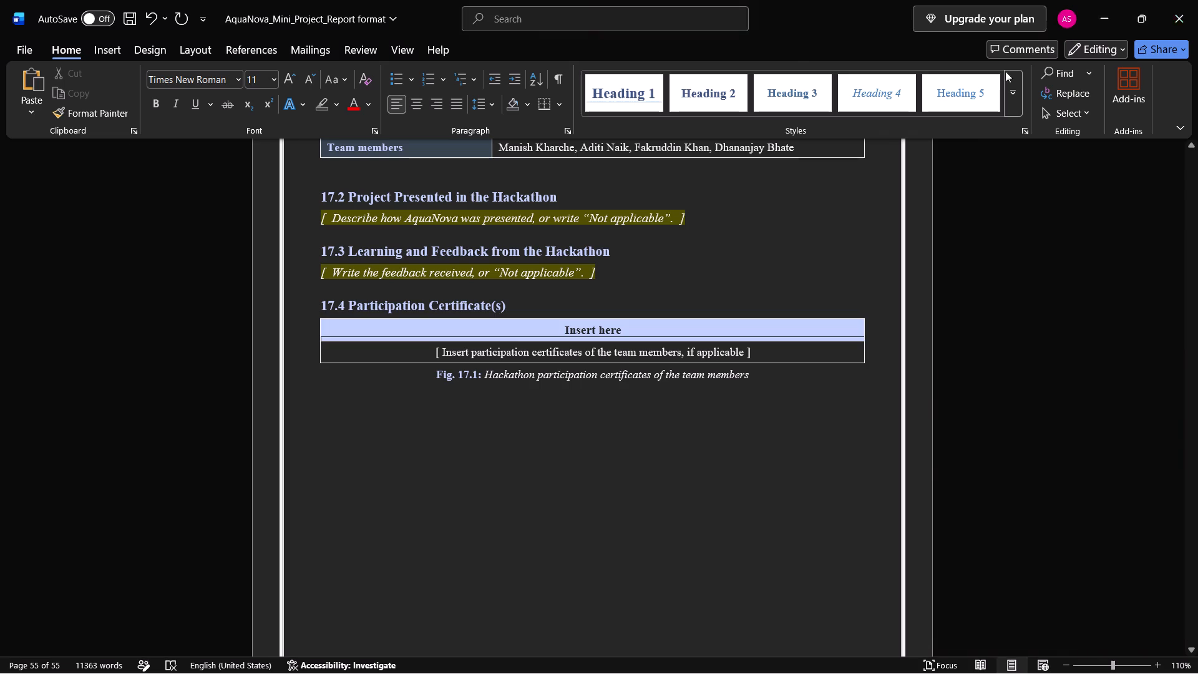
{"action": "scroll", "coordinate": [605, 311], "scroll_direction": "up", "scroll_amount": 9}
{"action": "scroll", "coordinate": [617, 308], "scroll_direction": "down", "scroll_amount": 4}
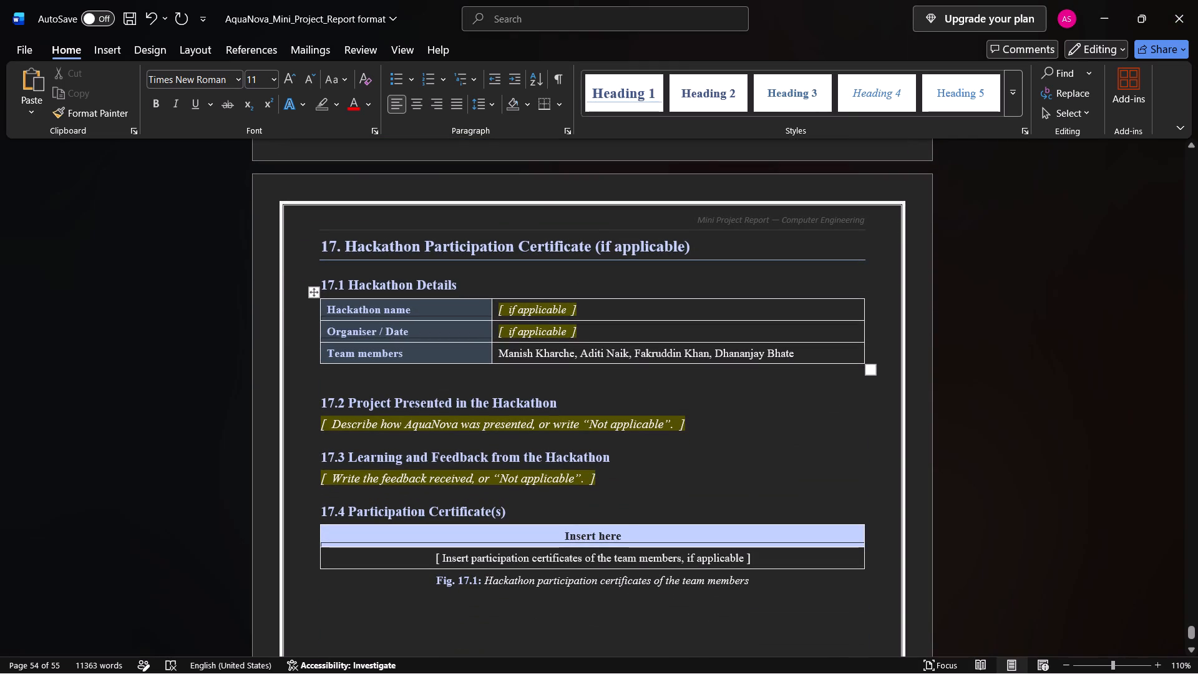
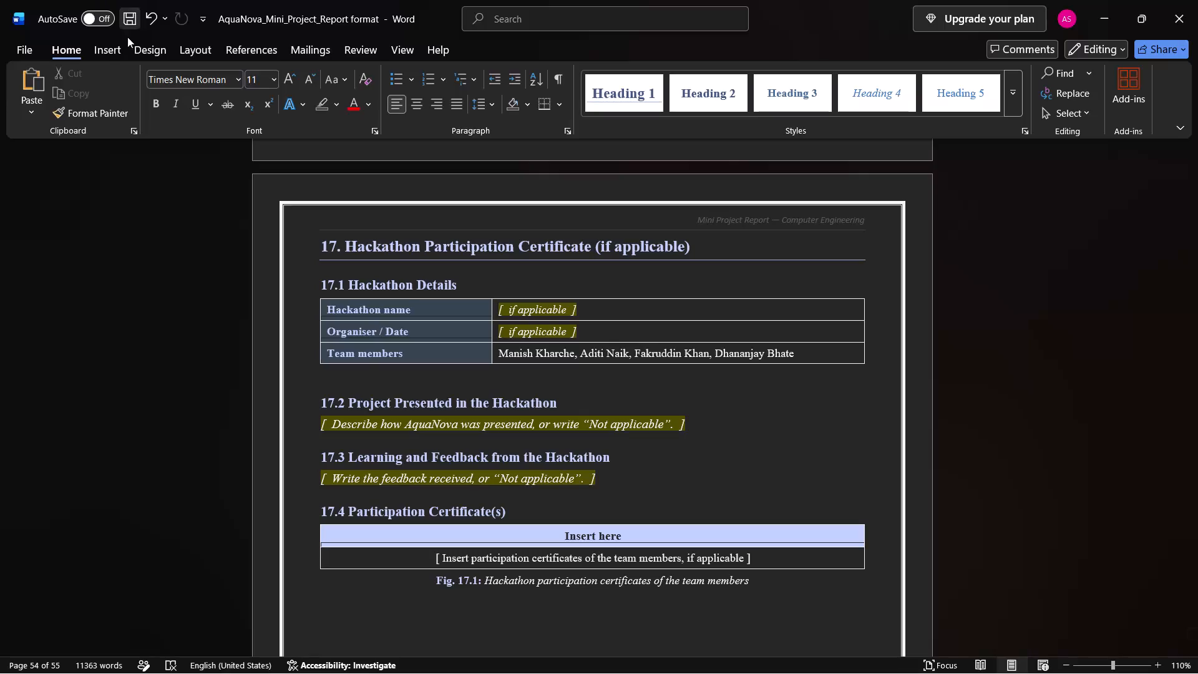
Save the "AquaNova_Mini_Project_Report format" document.
{"action": "left_click", "coordinate": [125, 14]}
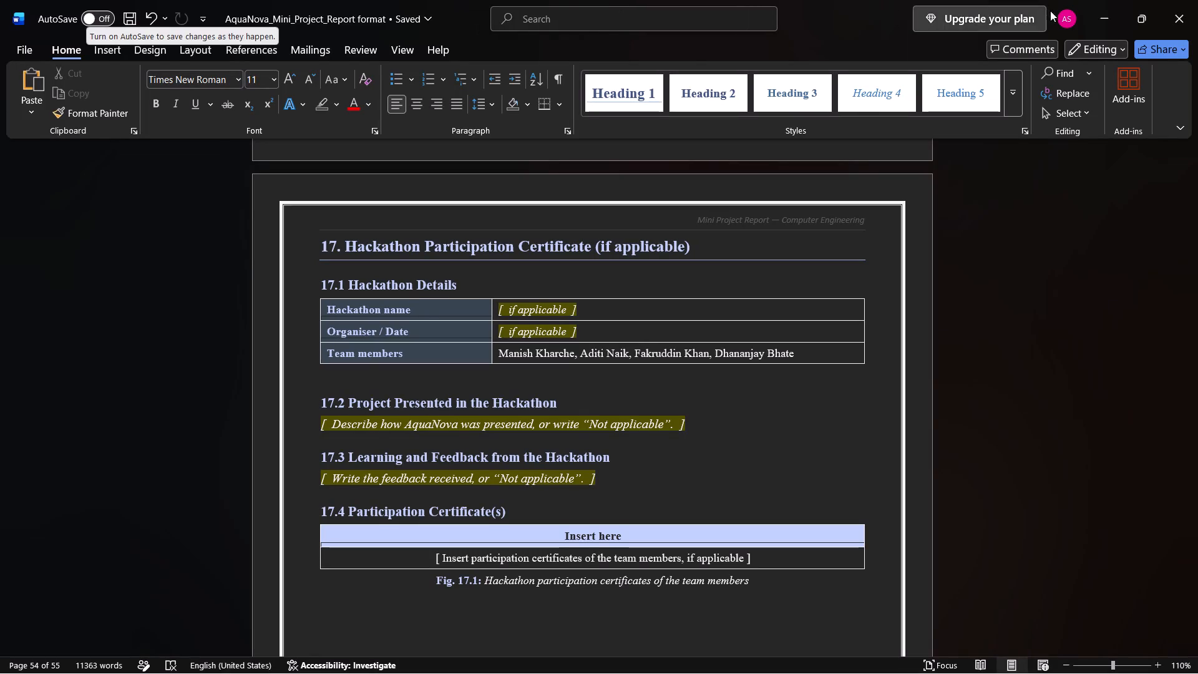
Minimize the report window and return to the Downloads folder in File Explorer.
{"action": "scroll", "coordinate": [1069, 198], "scroll_direction": "down", "scroll_amount": 1}
{"action": "scroll", "coordinate": [1069, 198], "scroll_direction": "up", "scroll_amount": 2}
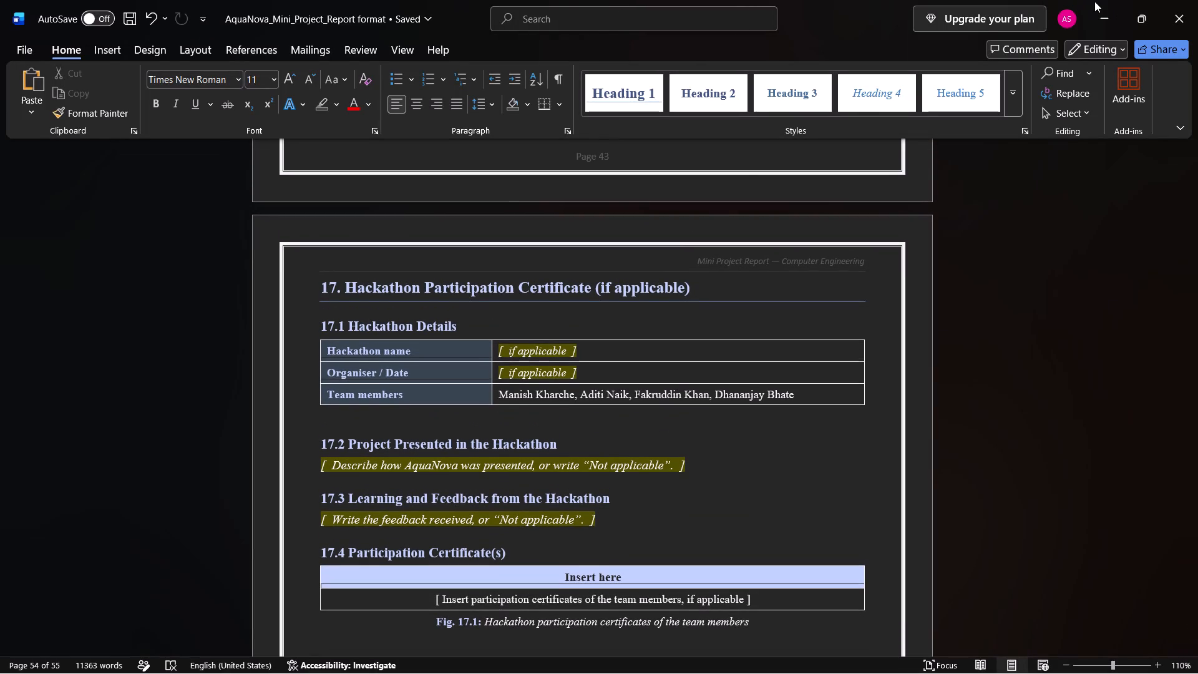
{"action": "left_click", "coordinate": [1094, 1]}
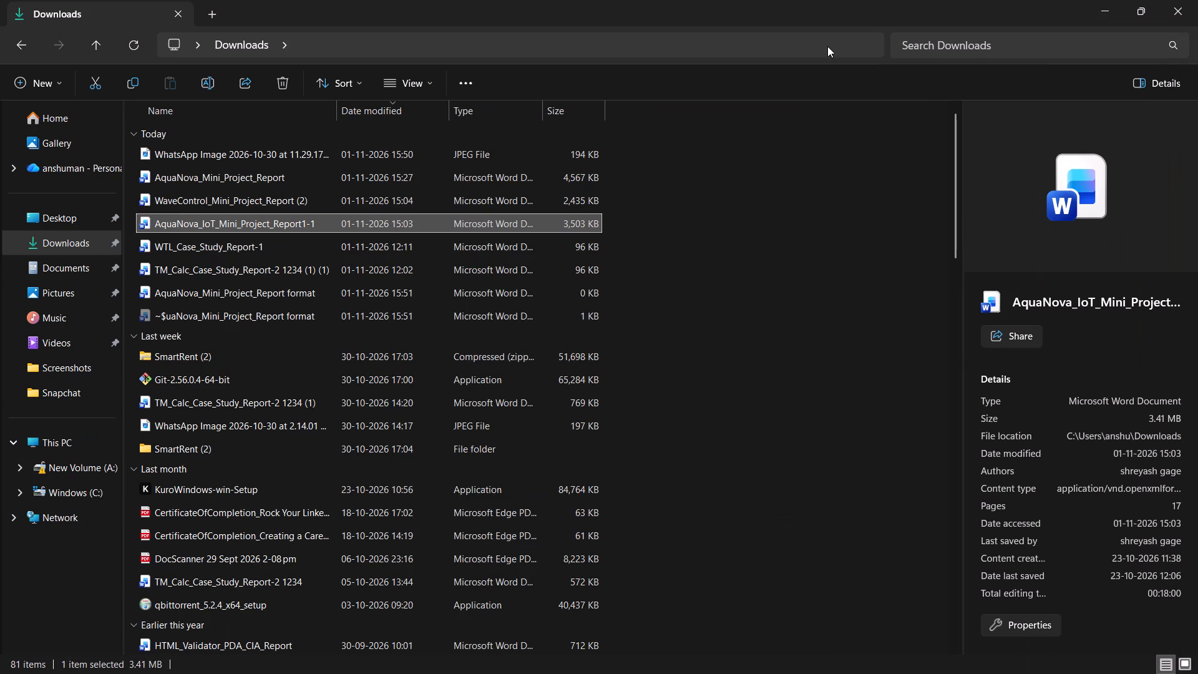
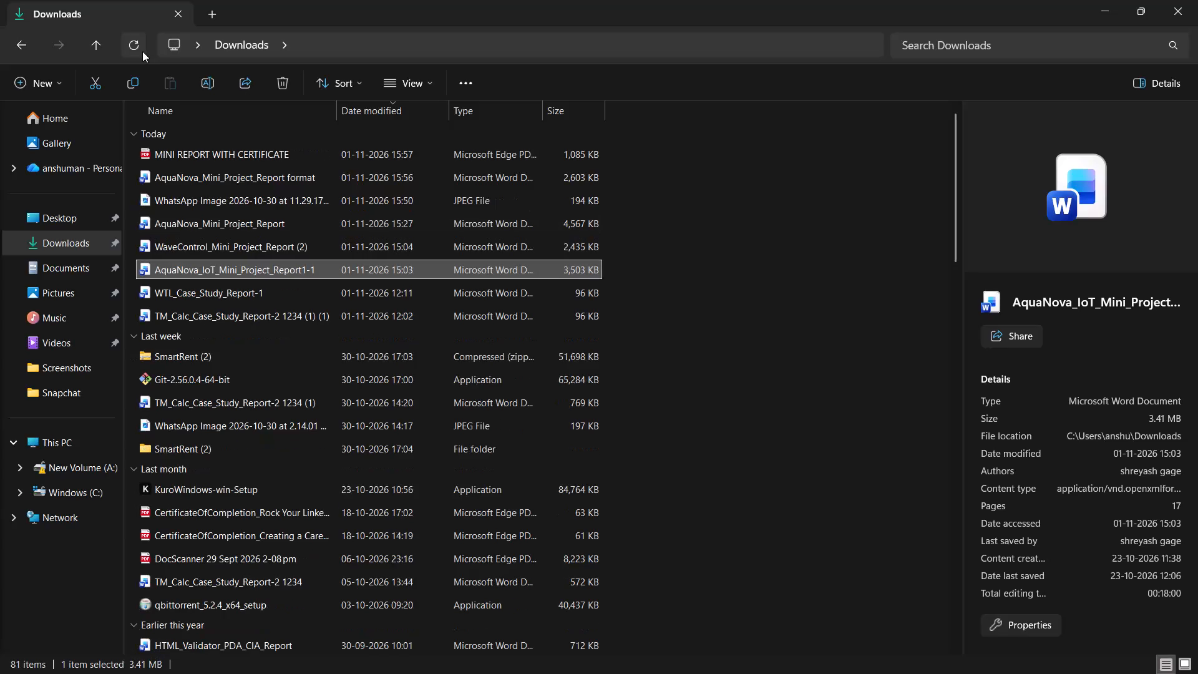
Select the "MINI REPORT WITH CERTIFICATE" PDF in the Downloads folder and bring up its available file actions.
{"action": "right_click", "coordinate": [426, 154]}
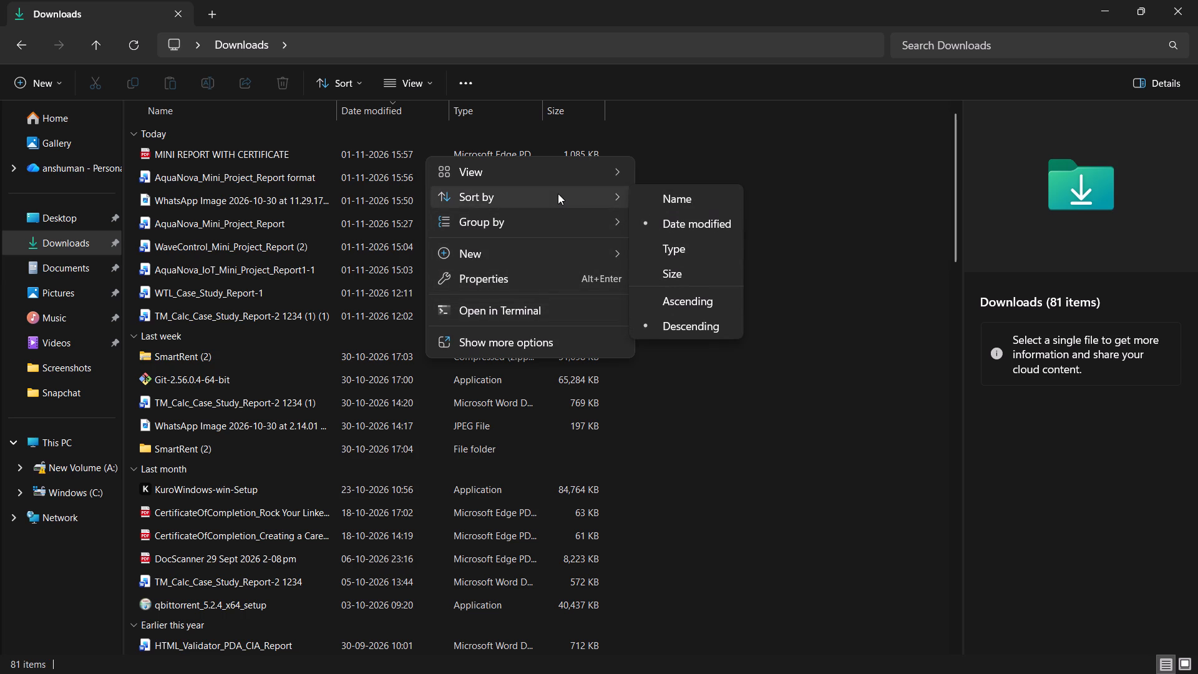
{"action": "left_click", "coordinate": [363, 157]}
{"action": "right_click", "coordinate": [363, 157]}
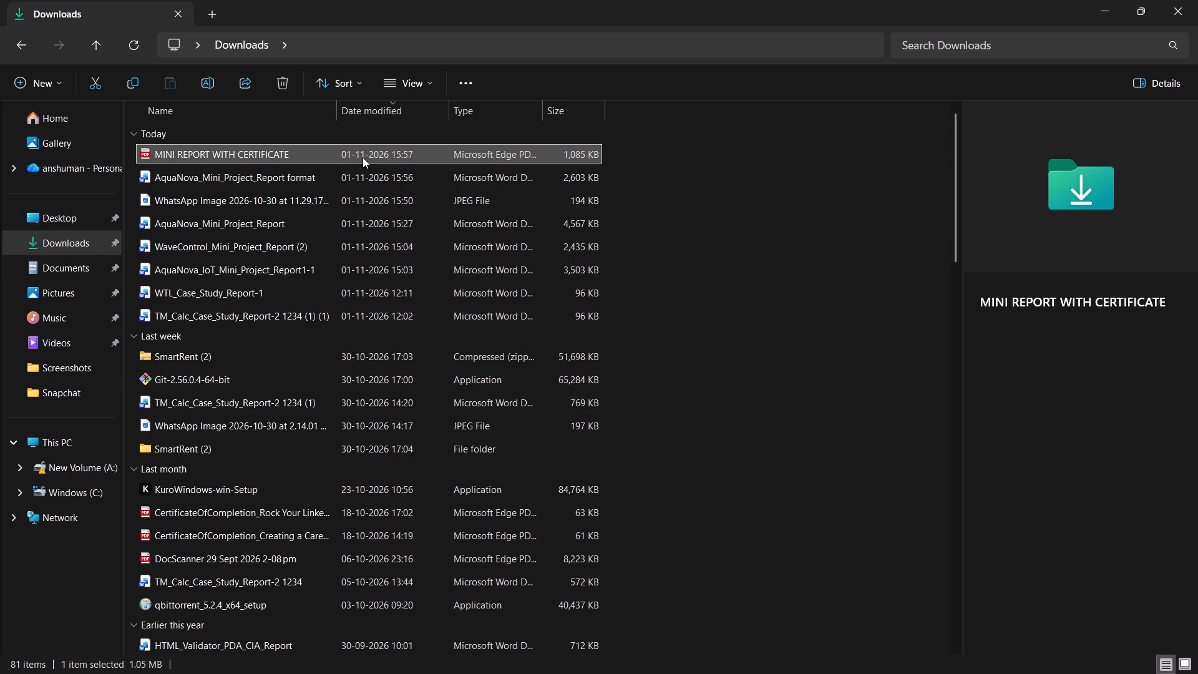
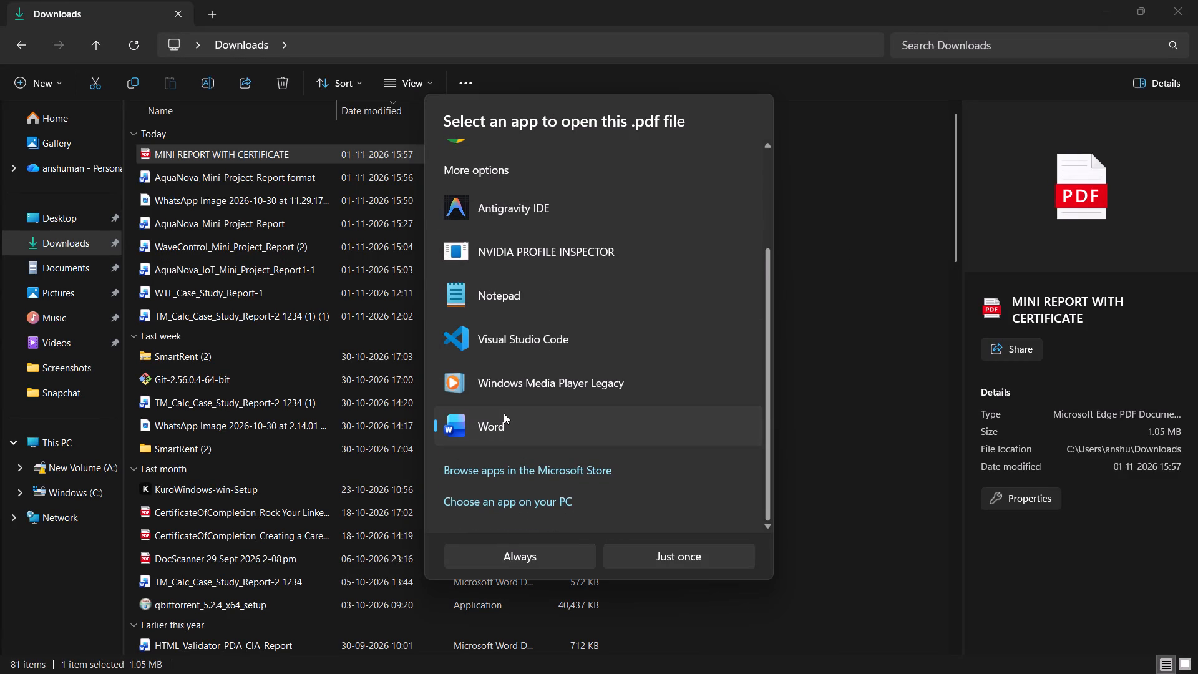
Open the "MINI REPORT WITH CERTIFICATE" PDF in Word just once, converting it into an editable document and enabling editing.
{"action": "left_click", "coordinate": [512, 414]}
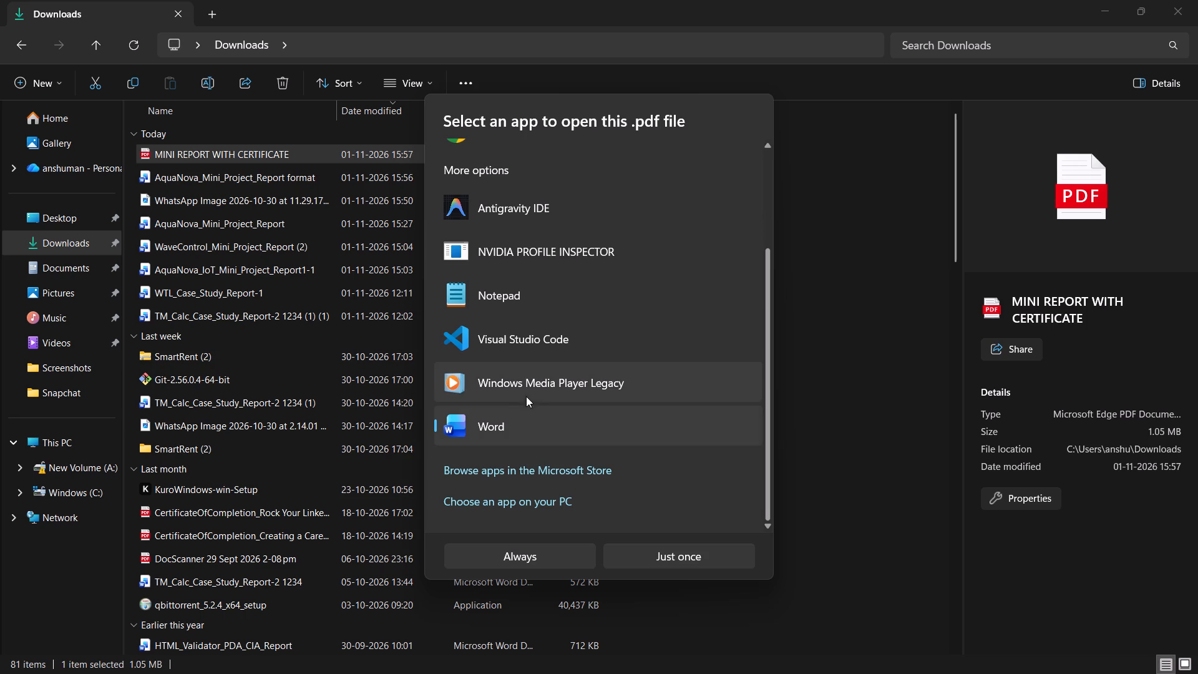
{"action": "left_click", "coordinate": [659, 546]}
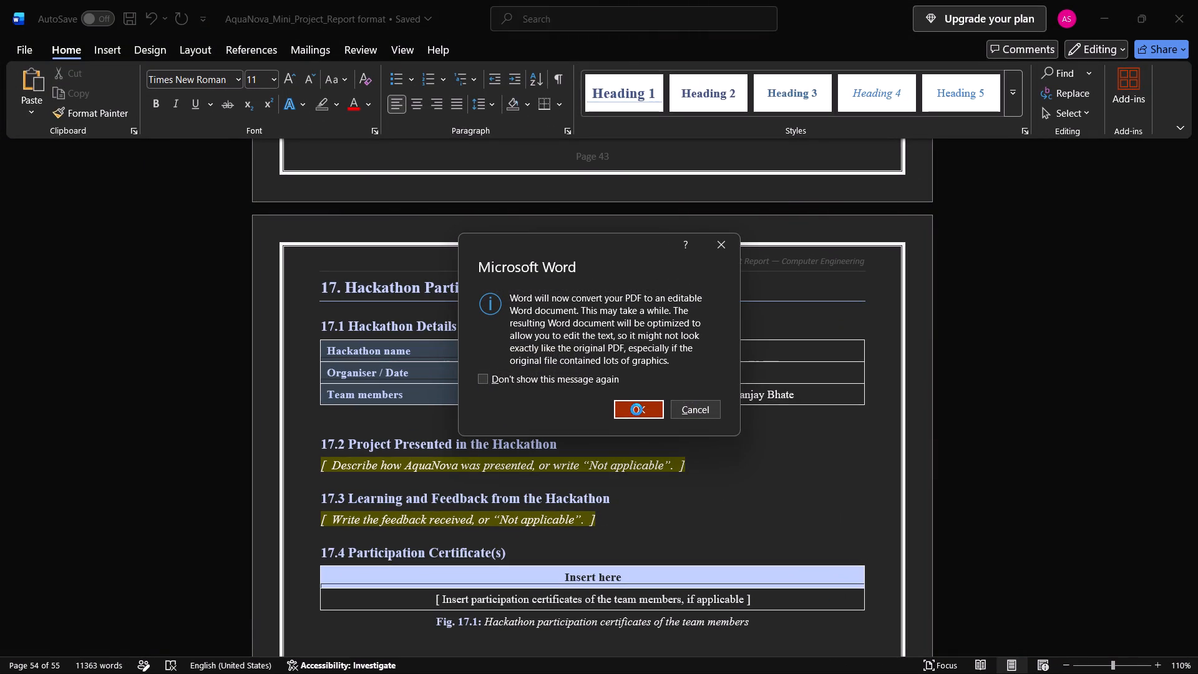
{"action": "left_click", "coordinate": [638, 408]}
{"action": "left_click", "coordinate": [633, 408]}
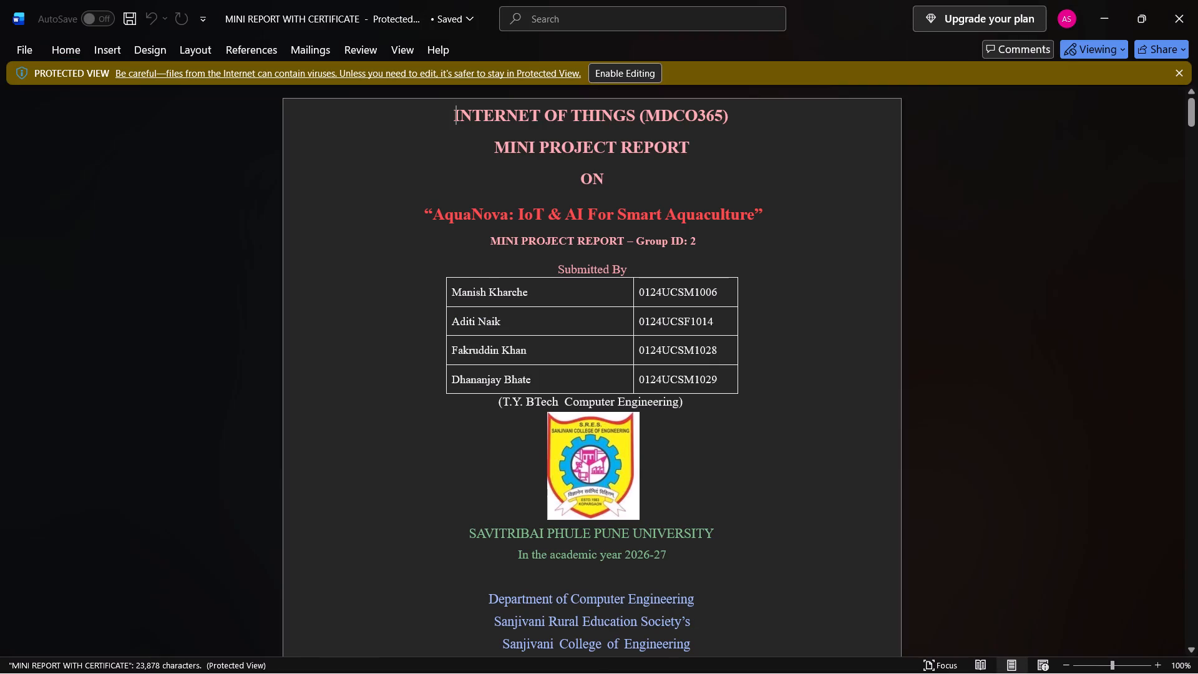
{"action": "left_click", "coordinate": [621, 69]}
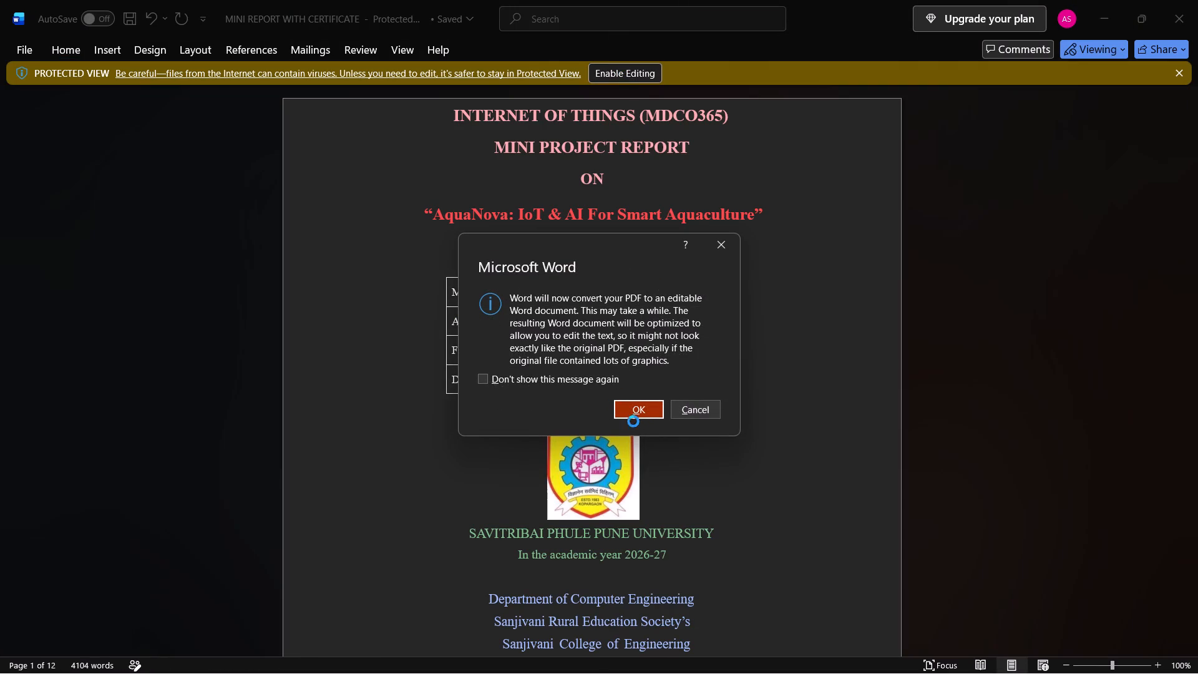
{"action": "left_click", "coordinate": [629, 418]}
Copy all the VORTEXA 3.0 hackathon certificate images from the last page of the converted report.
{"action": "scroll", "coordinate": [742, 379], "scroll_direction": "down", "scroll_amount": 12}
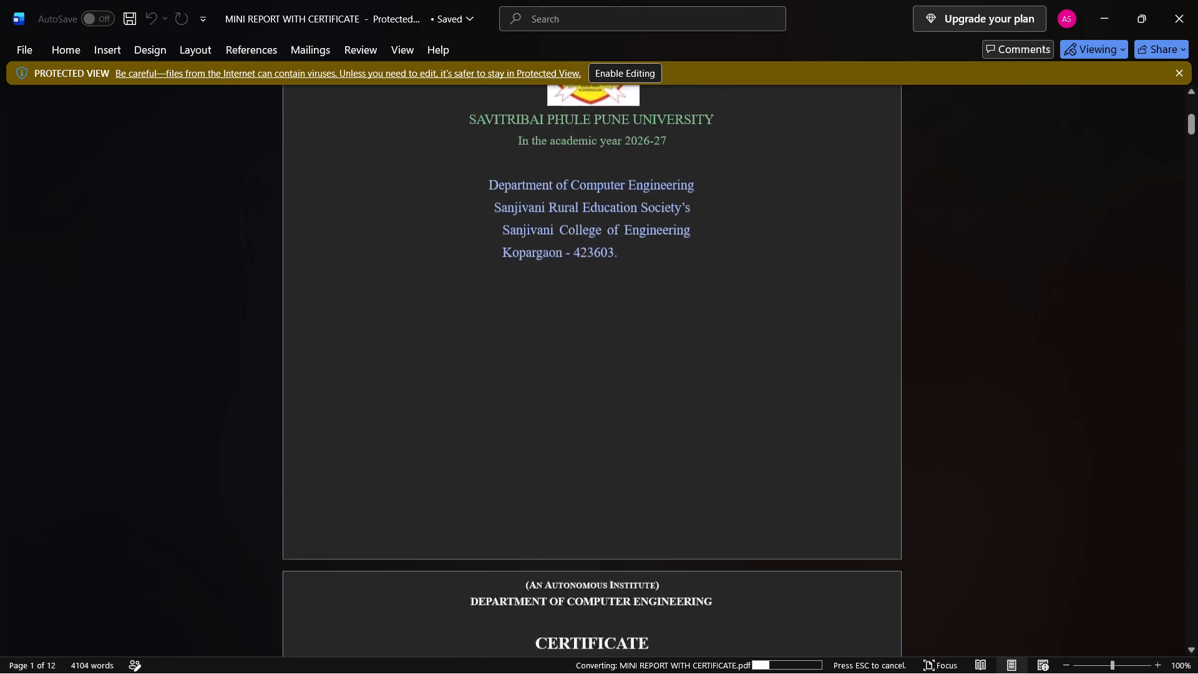
{"action": "scroll", "coordinate": [751, 214], "scroll_direction": "down", "scroll_amount": 12}
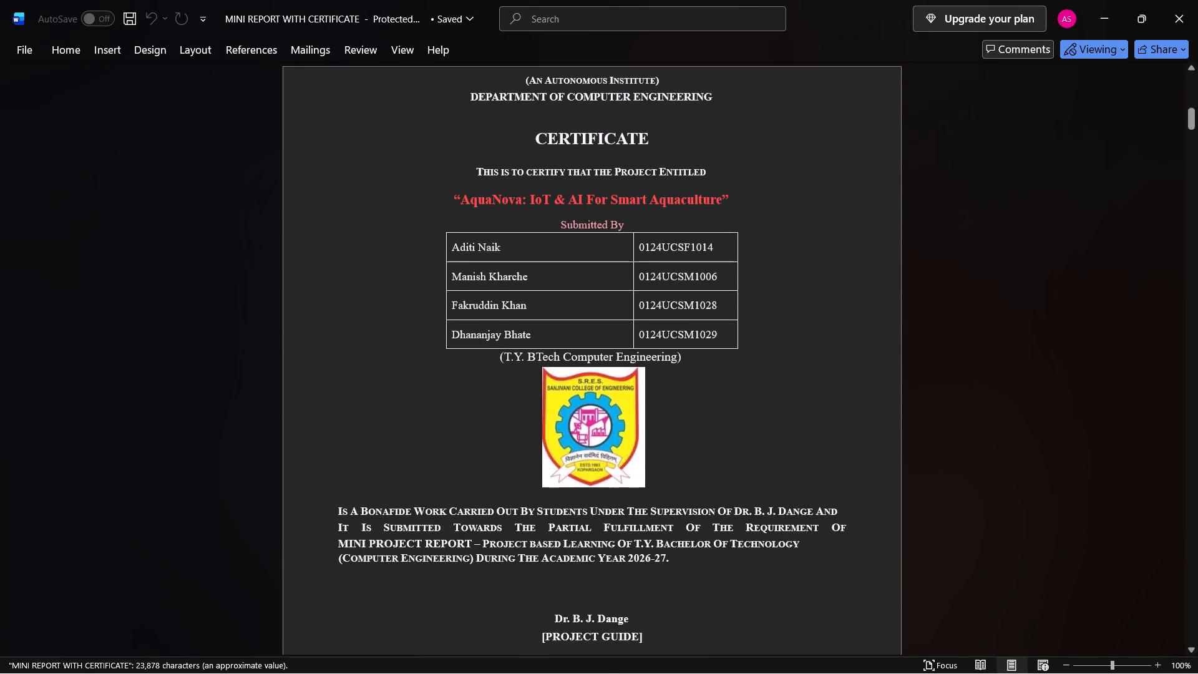
{"action": "scroll", "coordinate": [708, 168], "scroll_direction": "down", "scroll_amount": 17}
{"action": "scroll", "coordinate": [717, 210], "scroll_direction": "down", "scroll_amount": 6}
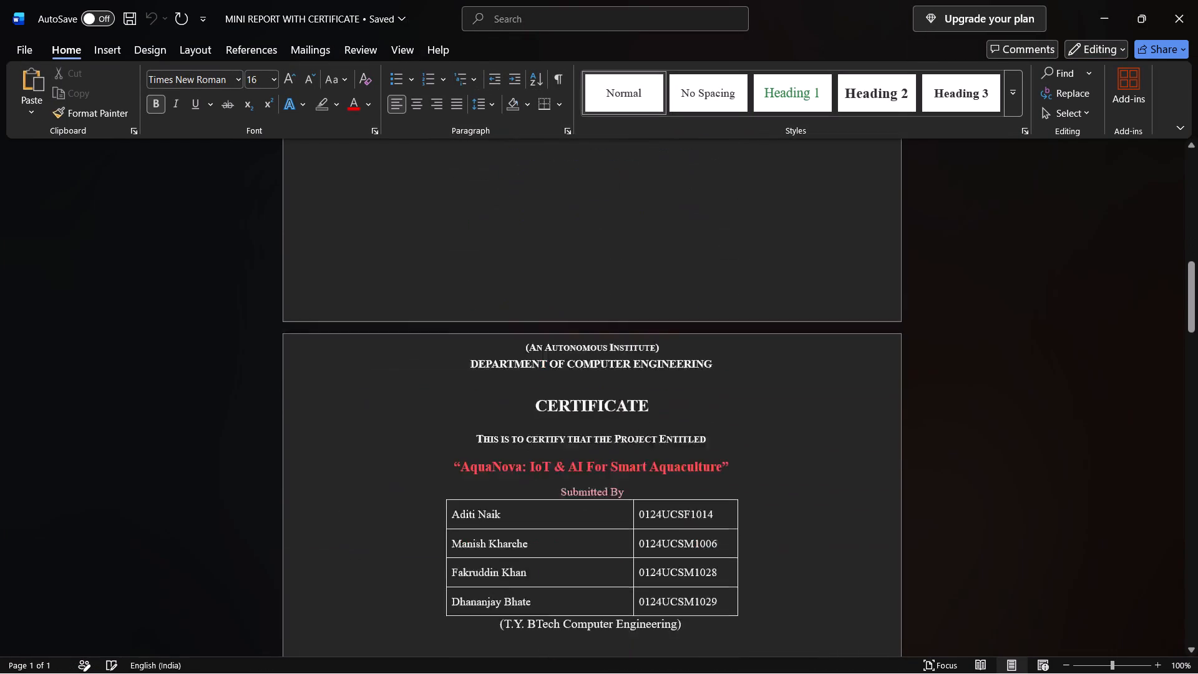
{"action": "scroll", "coordinate": [717, 210], "scroll_direction": "down", "scroll_amount": 18}
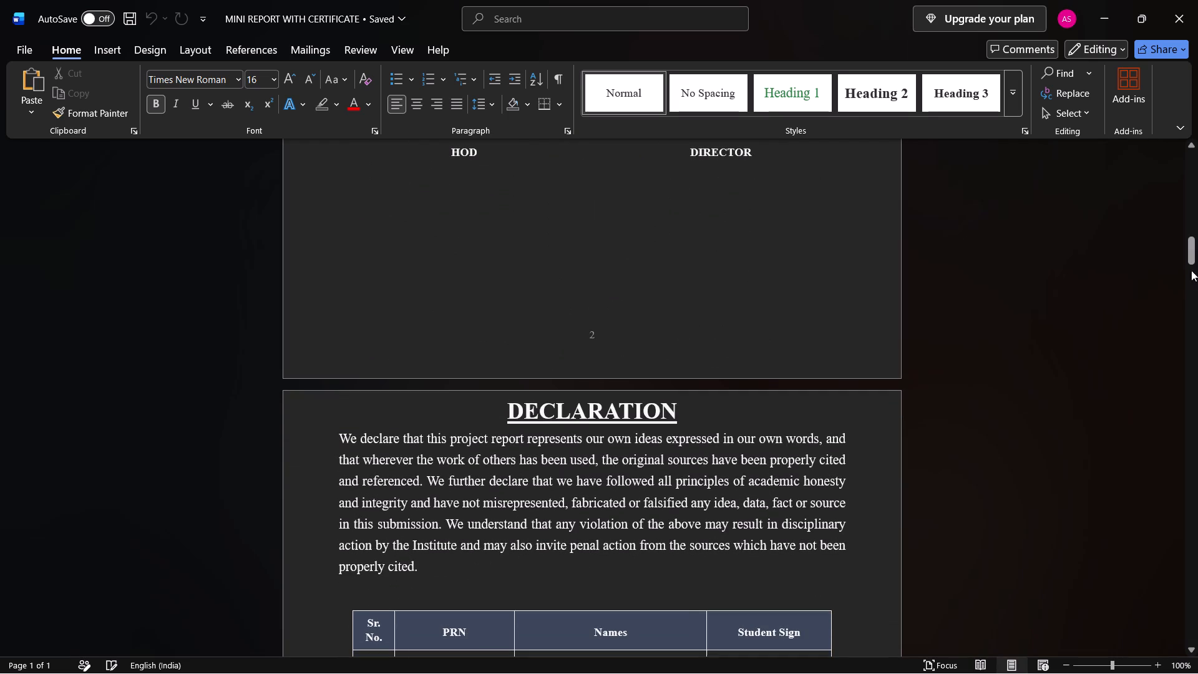
{"action": "left_click_drag", "start_coordinate": [1194, 261], "coordinate": [1189, 668]}
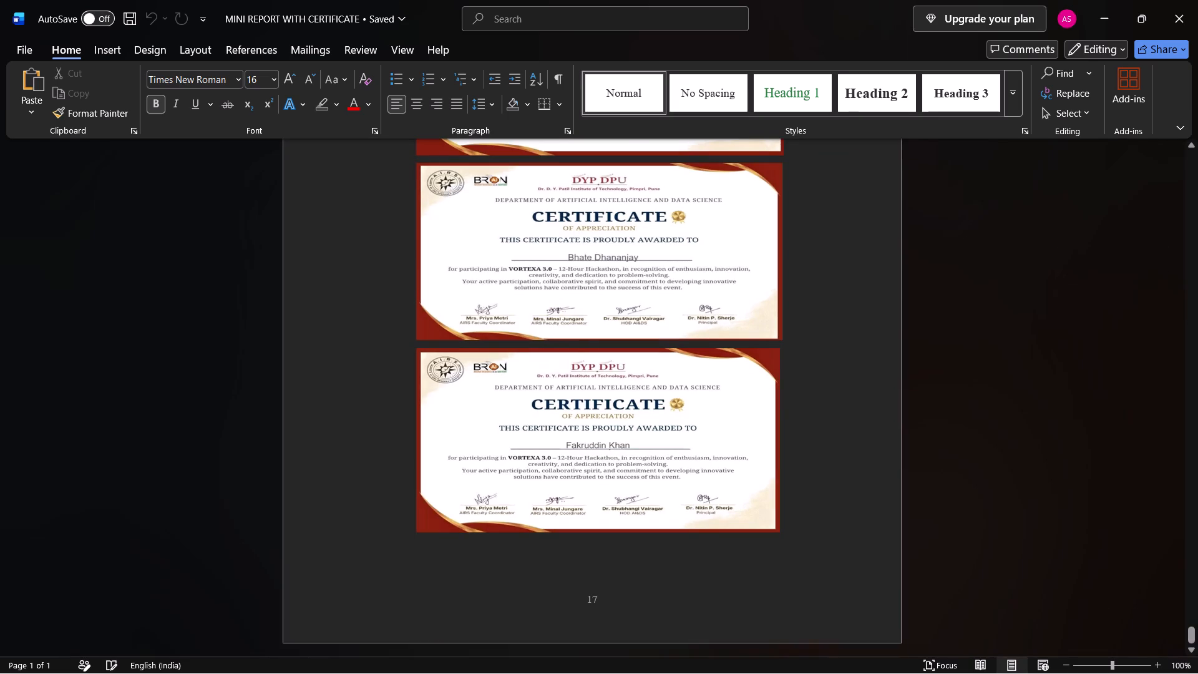
{"action": "scroll", "coordinate": [567, 439], "scroll_direction": "up", "scroll_amount": 15}
{"action": "left_click_drag", "start_coordinate": [368, 349], "coordinate": [391, 368]}
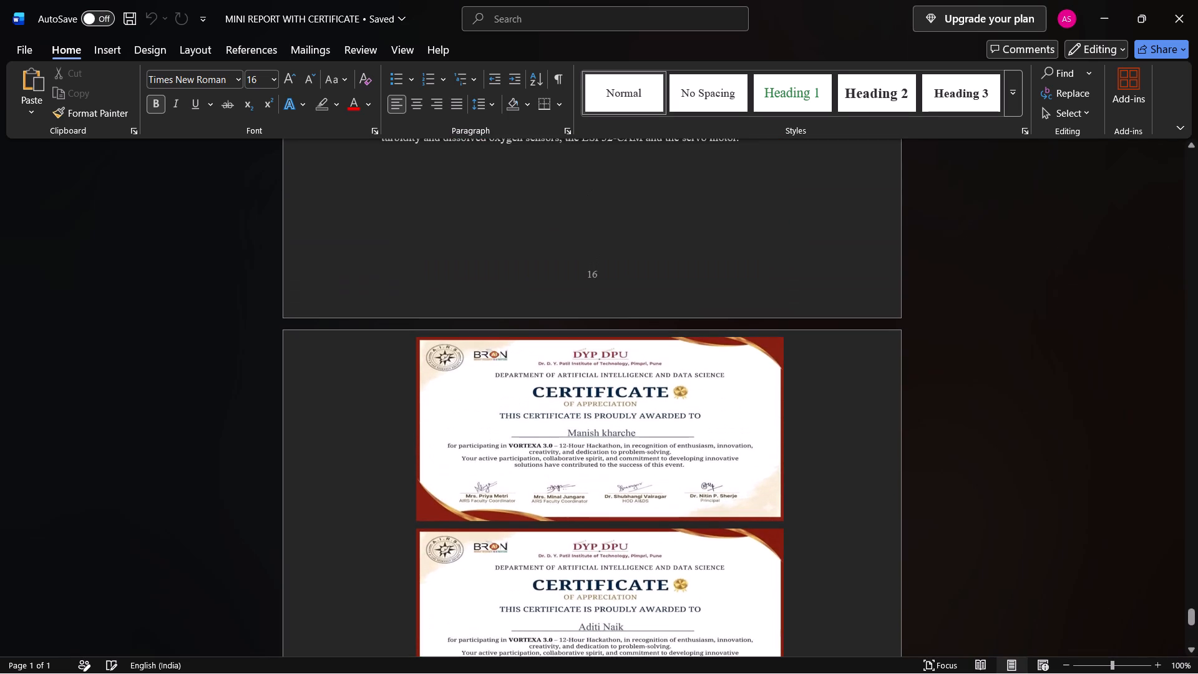
{"action": "left_click_drag", "start_coordinate": [391, 368], "coordinate": [840, 673]}
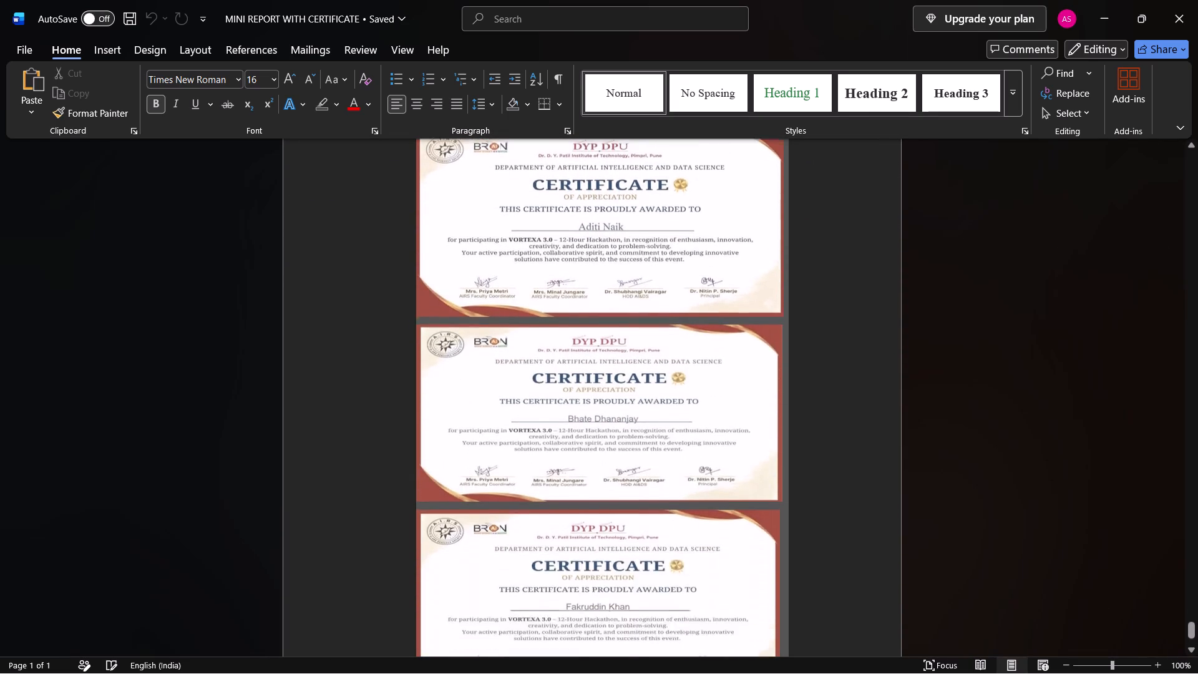
{"action": "left_click_drag", "start_coordinate": [840, 673], "coordinate": [795, 538]}
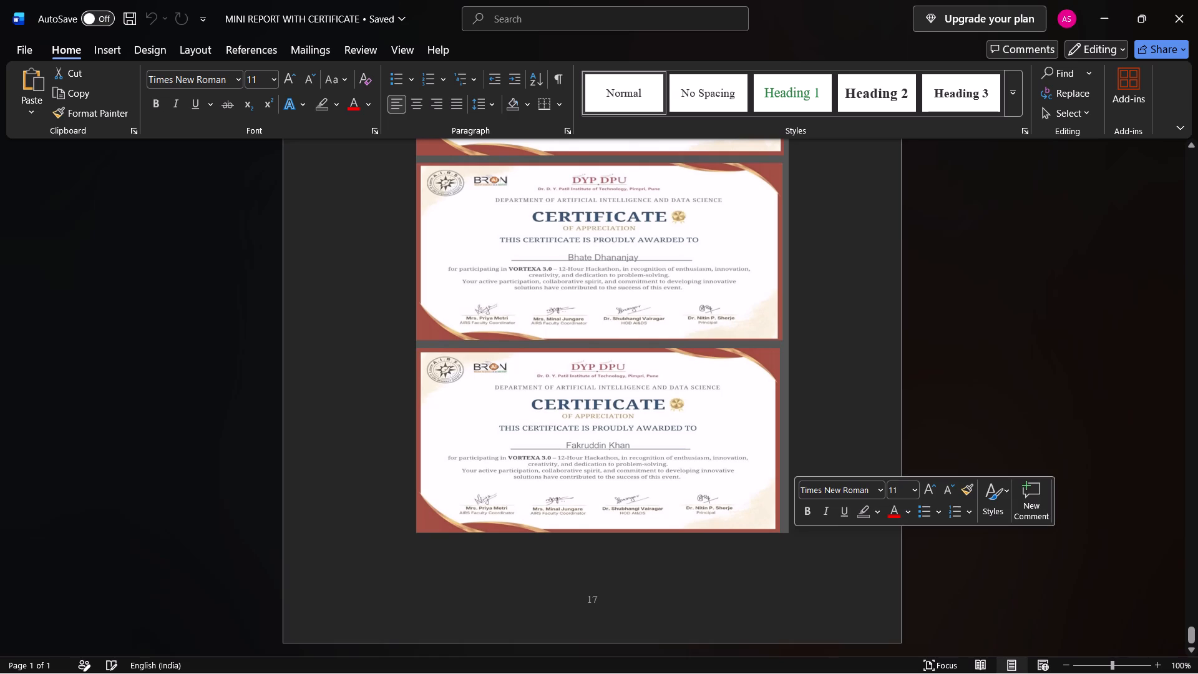
{"action": "key", "text": "ctrl+c"}
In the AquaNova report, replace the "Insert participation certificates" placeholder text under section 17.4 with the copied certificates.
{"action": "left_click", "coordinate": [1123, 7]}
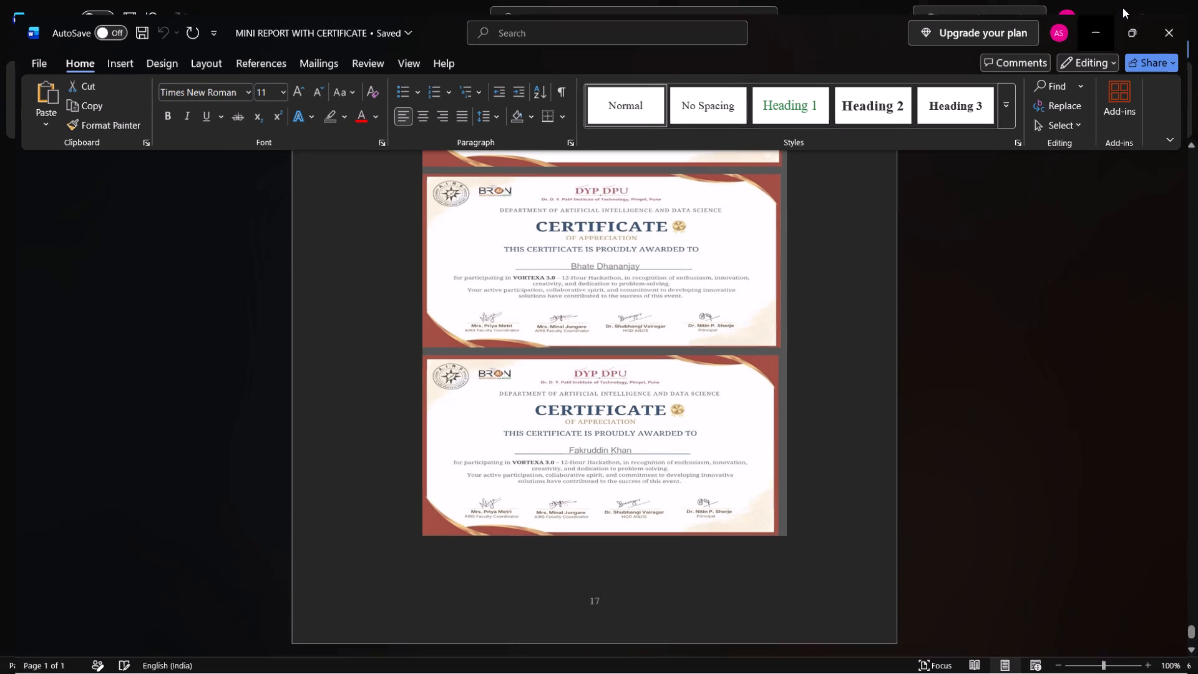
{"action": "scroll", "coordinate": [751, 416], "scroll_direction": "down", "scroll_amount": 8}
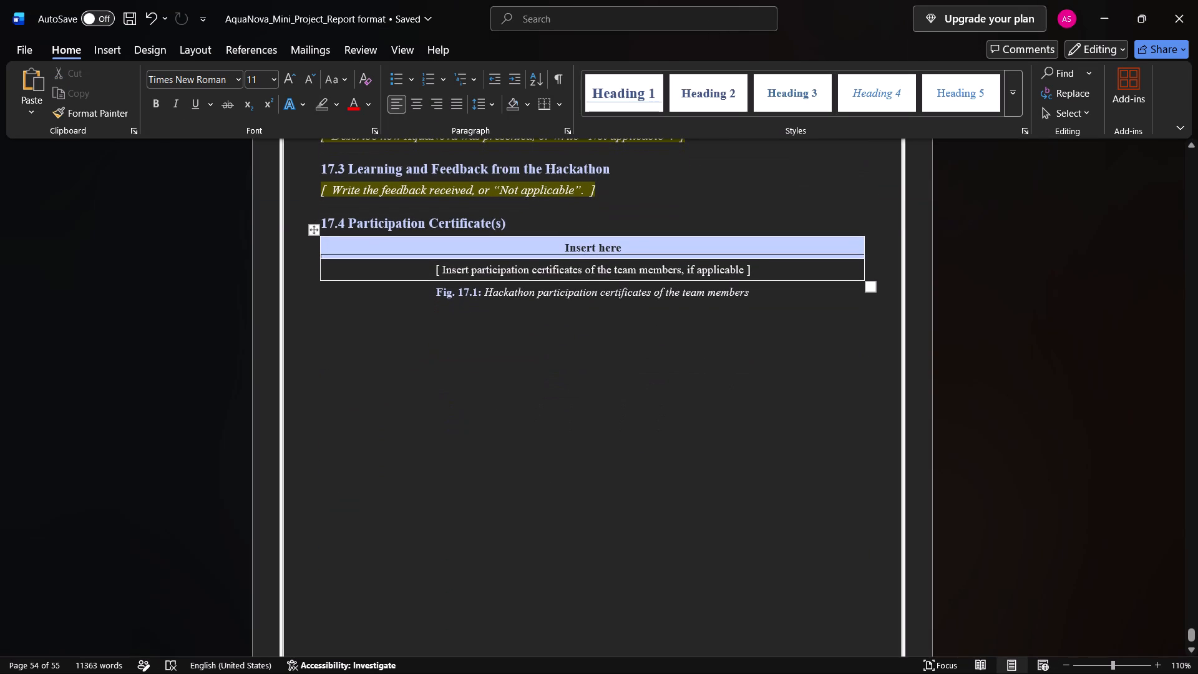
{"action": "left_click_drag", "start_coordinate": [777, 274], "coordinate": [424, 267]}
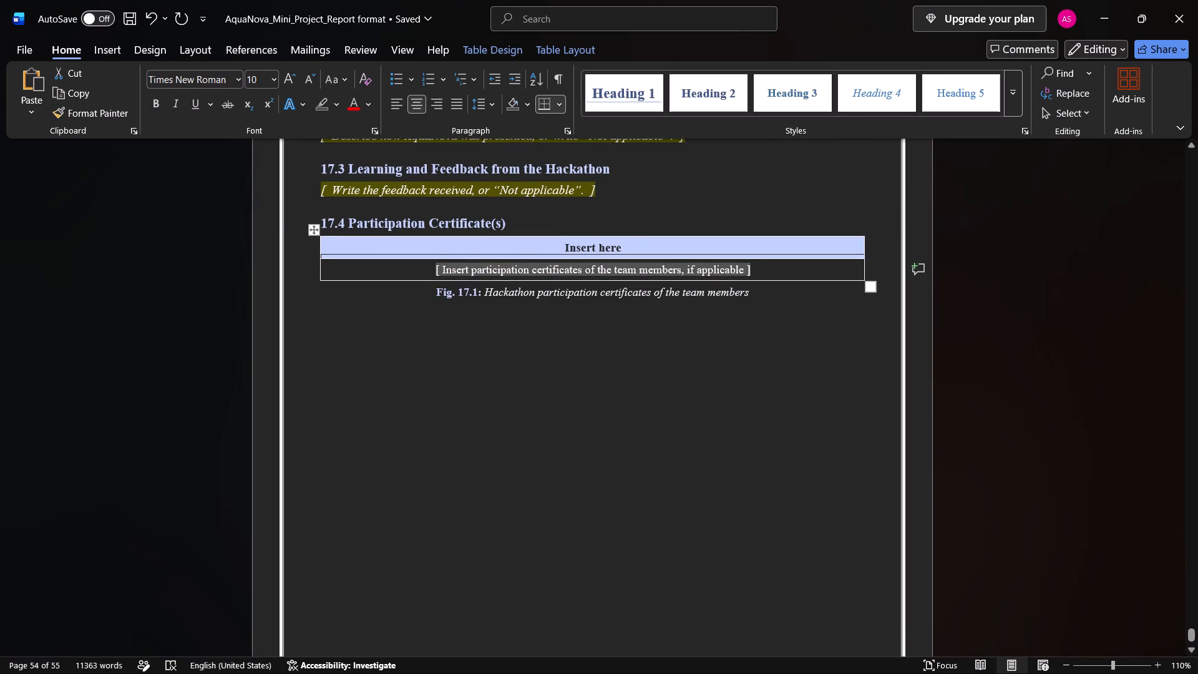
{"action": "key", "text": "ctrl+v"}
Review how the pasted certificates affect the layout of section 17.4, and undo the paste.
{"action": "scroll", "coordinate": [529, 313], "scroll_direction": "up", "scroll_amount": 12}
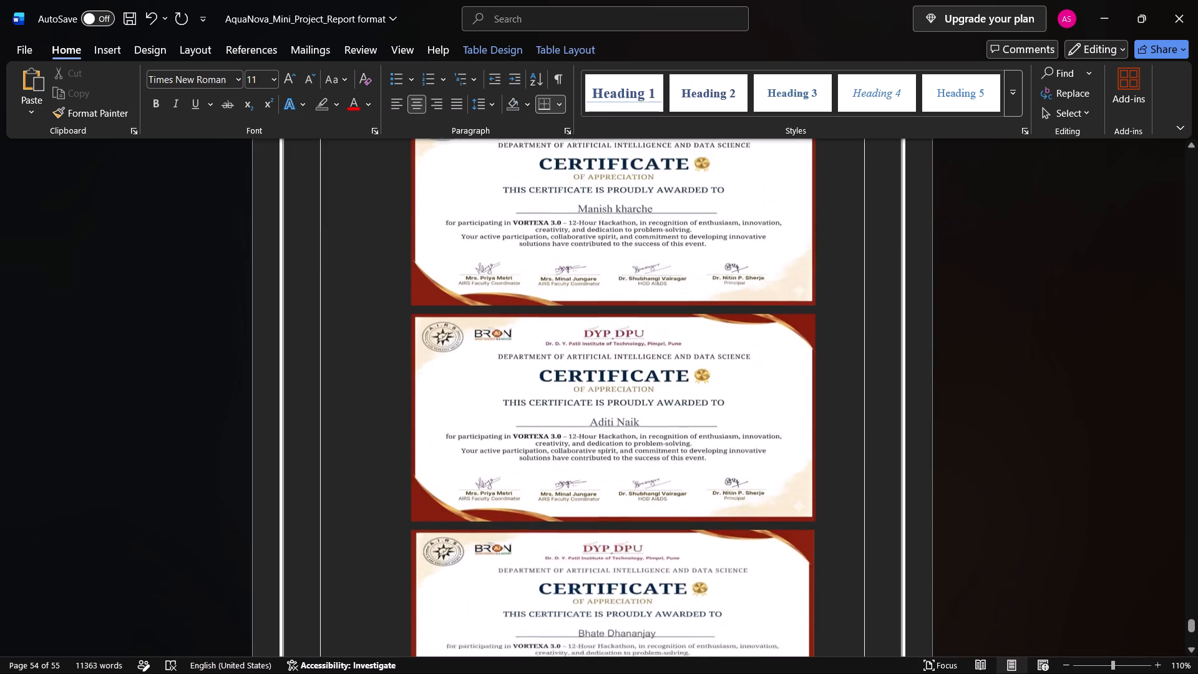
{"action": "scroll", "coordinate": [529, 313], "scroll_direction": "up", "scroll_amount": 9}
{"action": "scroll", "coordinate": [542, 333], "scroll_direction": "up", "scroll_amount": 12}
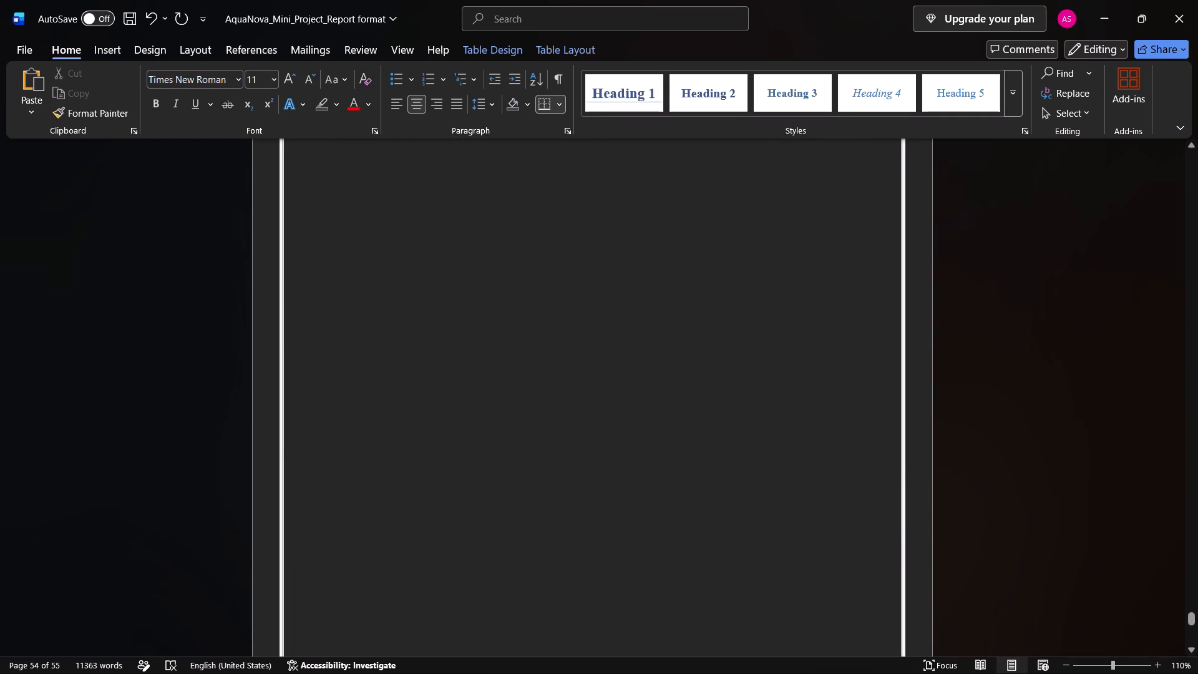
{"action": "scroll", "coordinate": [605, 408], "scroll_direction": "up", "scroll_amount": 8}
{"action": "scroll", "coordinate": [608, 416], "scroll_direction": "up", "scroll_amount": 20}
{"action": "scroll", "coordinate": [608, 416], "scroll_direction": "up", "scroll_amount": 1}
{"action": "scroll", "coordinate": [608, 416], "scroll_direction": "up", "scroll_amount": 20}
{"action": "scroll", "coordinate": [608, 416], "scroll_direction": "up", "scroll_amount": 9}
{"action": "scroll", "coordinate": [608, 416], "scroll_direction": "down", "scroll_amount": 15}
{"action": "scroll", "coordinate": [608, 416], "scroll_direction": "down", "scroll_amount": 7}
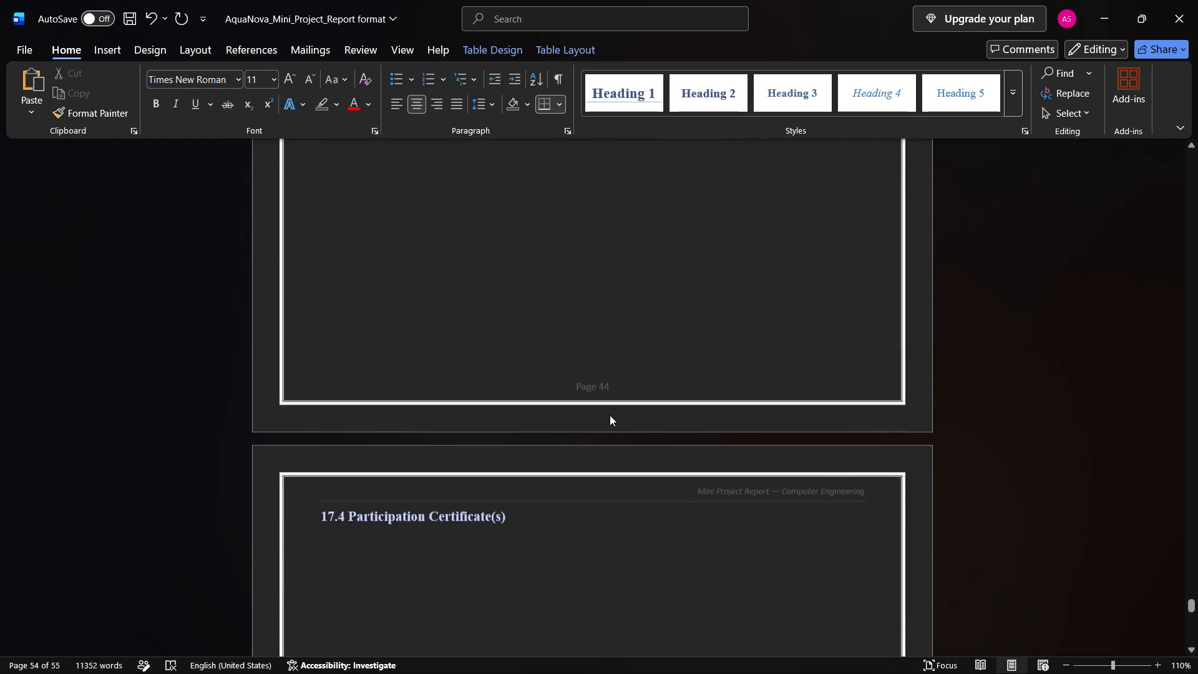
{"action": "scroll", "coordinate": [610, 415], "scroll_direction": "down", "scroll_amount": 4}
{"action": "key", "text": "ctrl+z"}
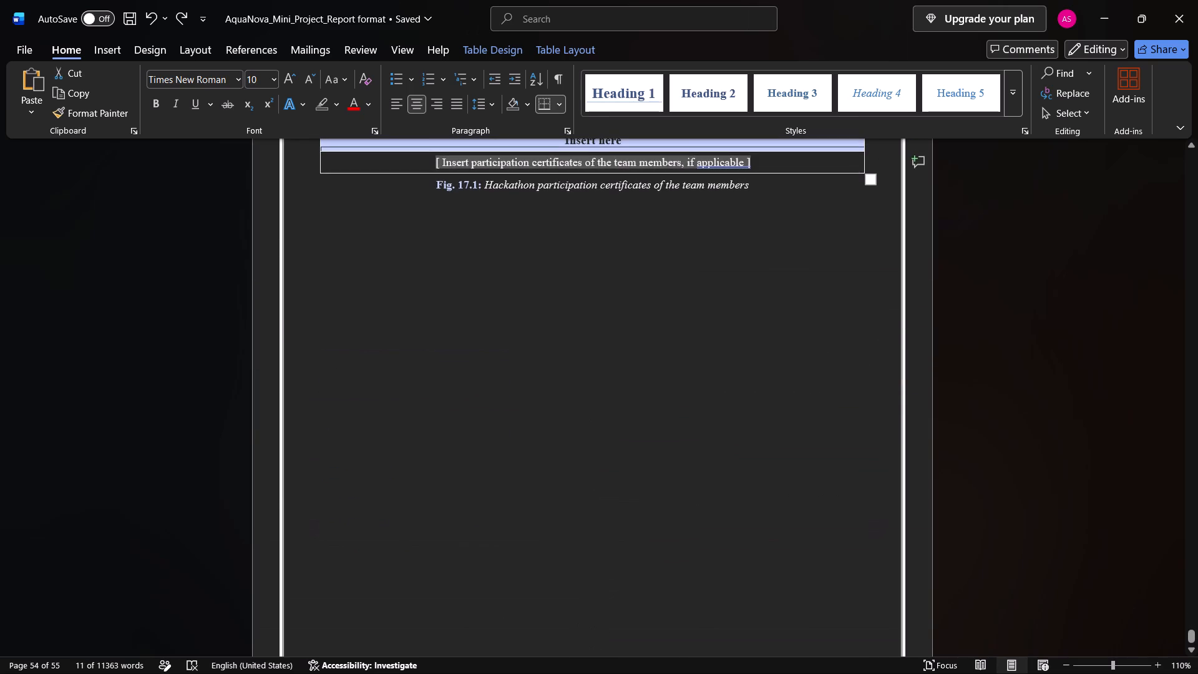
Insert blank lines before the "17.4 Participation Certificate(s)" heading to push that section onto a new page.
{"action": "scroll", "coordinate": [568, 455], "scroll_direction": "up", "scroll_amount": 4}
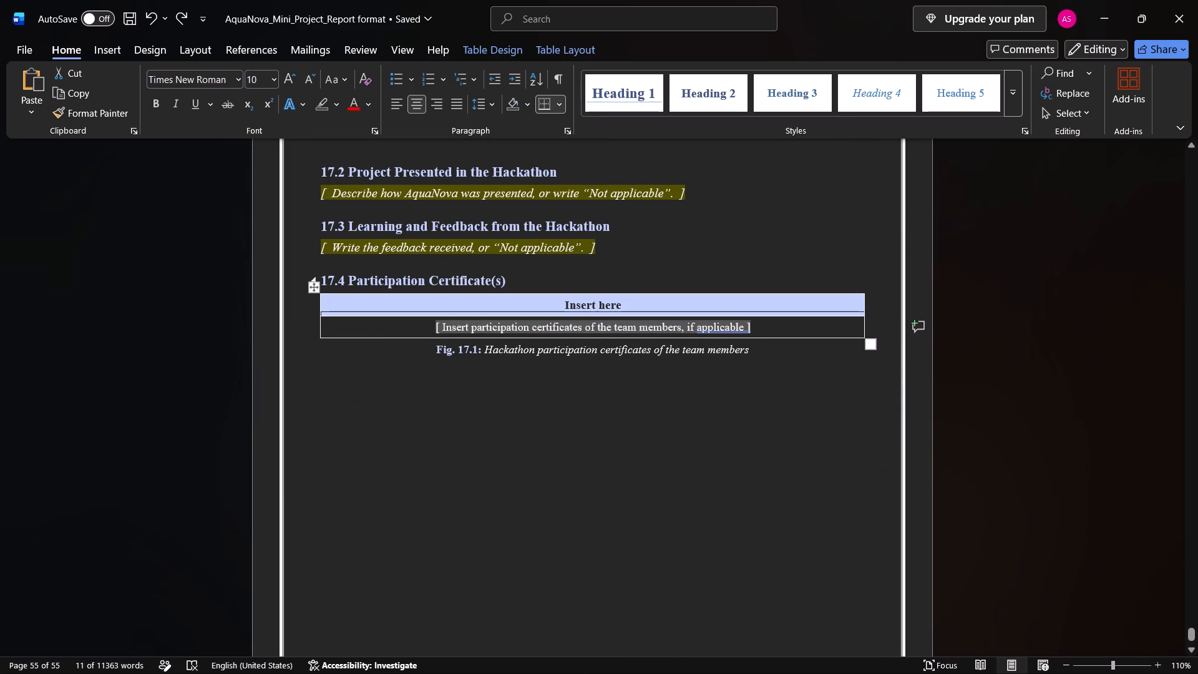
{"action": "left_click", "coordinate": [324, 272]}
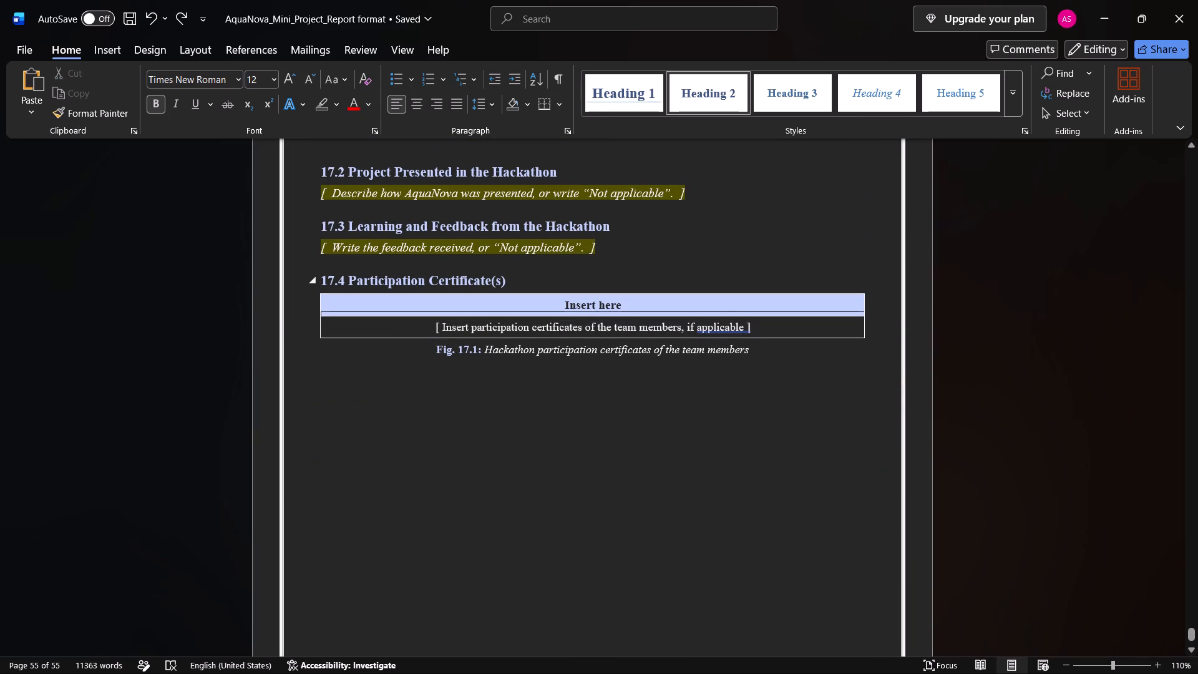
{"action": "key", "text": "Left"}
{"action": "key", "text": "Return"}
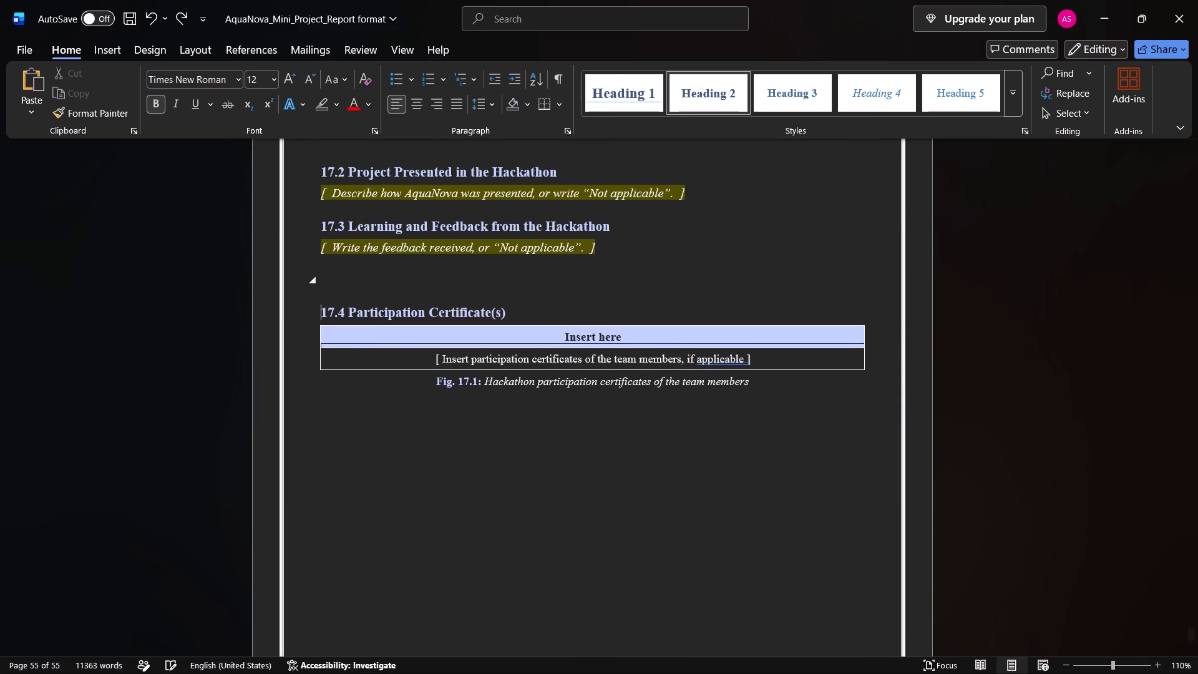
{"action": "key", "text": "Return"}
{"action": "key", "text": "Return"}
{"action": "key", "text": "Return"}
{"action": "key", "text": "Return"}
{"action": "key", "text": "Return"}
{"action": "key", "text": "Return"}
{"action": "key", "text": "Return"}
{"action": "key", "text": "Return"}
{"action": "key", "text": "Return"}
{"action": "key", "text": "Return"}
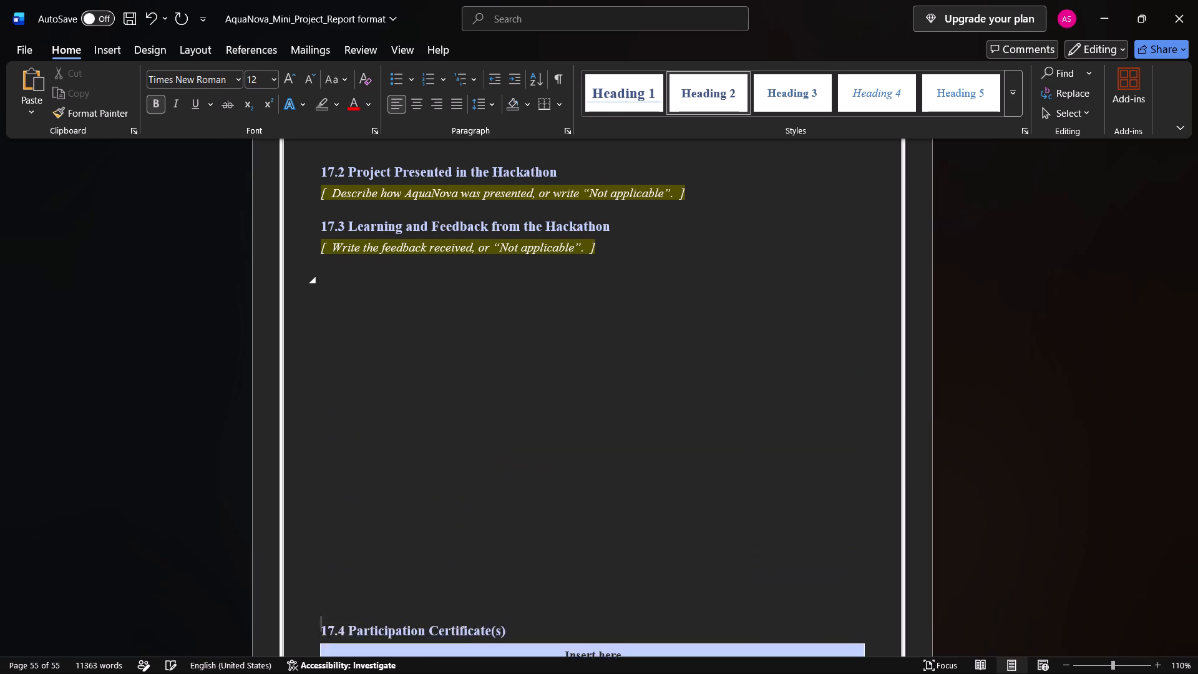
{"action": "key", "text": "Return"}
{"action": "key", "text": "Return"}
{"action": "key", "text": "Return"}
{"action": "key", "text": "Return"}
{"action": "key", "text": "Return"}
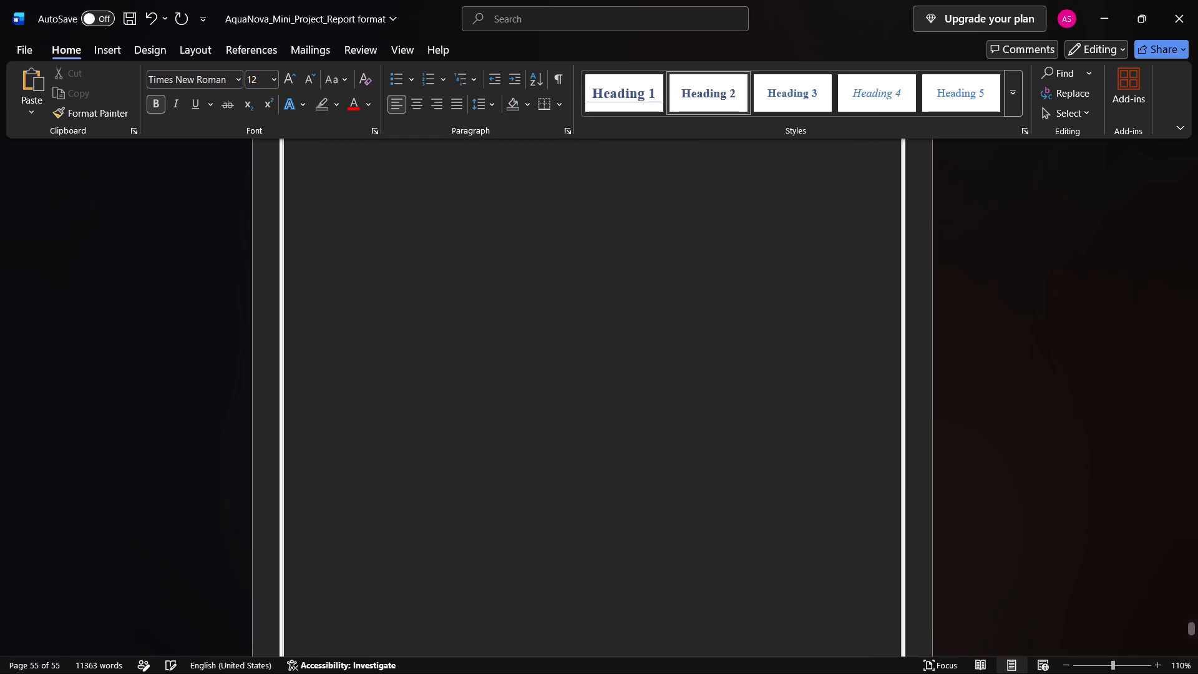
{"action": "scroll", "coordinate": [746, 285], "scroll_direction": "up", "scroll_amount": 14}
{"action": "scroll", "coordinate": [746, 285], "scroll_direction": "down", "scroll_amount": 7}
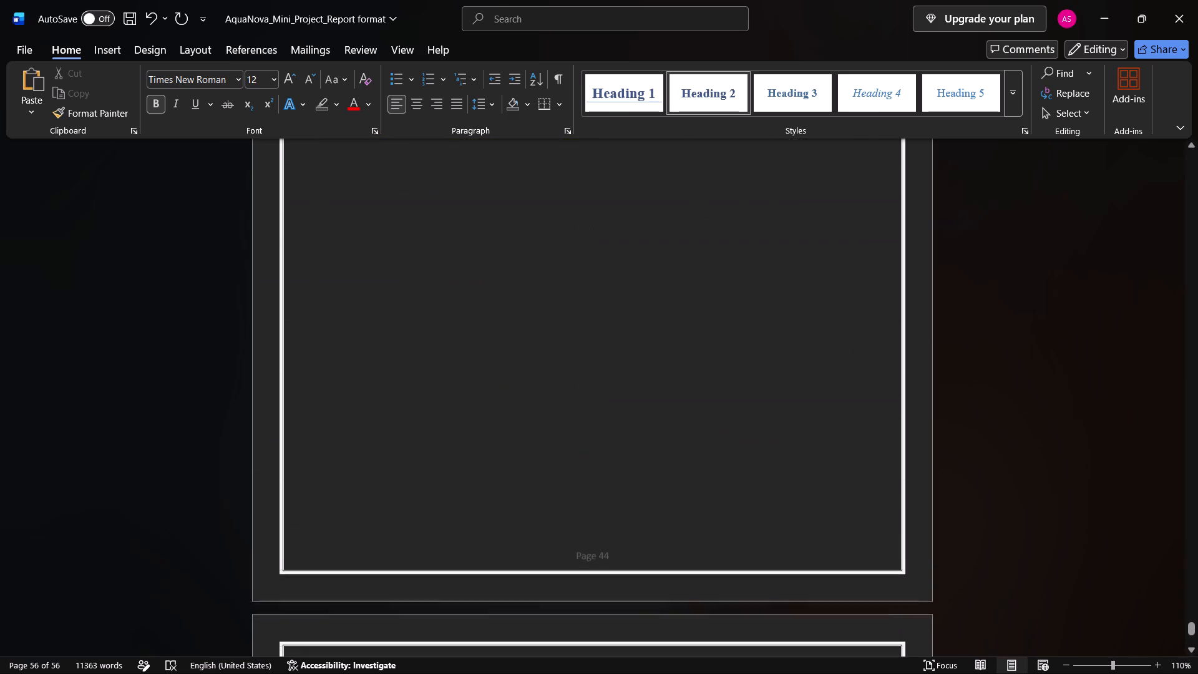
{"action": "scroll", "coordinate": [746, 285], "scroll_direction": "down", "scroll_amount": 5}
{"action": "scroll", "coordinate": [746, 285], "scroll_direction": "up", "scroll_amount": 1}
{"action": "scroll", "coordinate": [746, 285], "scroll_direction": "down", "scroll_amount": 2}
{"action": "scroll", "coordinate": [764, 255], "scroll_direction": "up", "scroll_amount": 1}
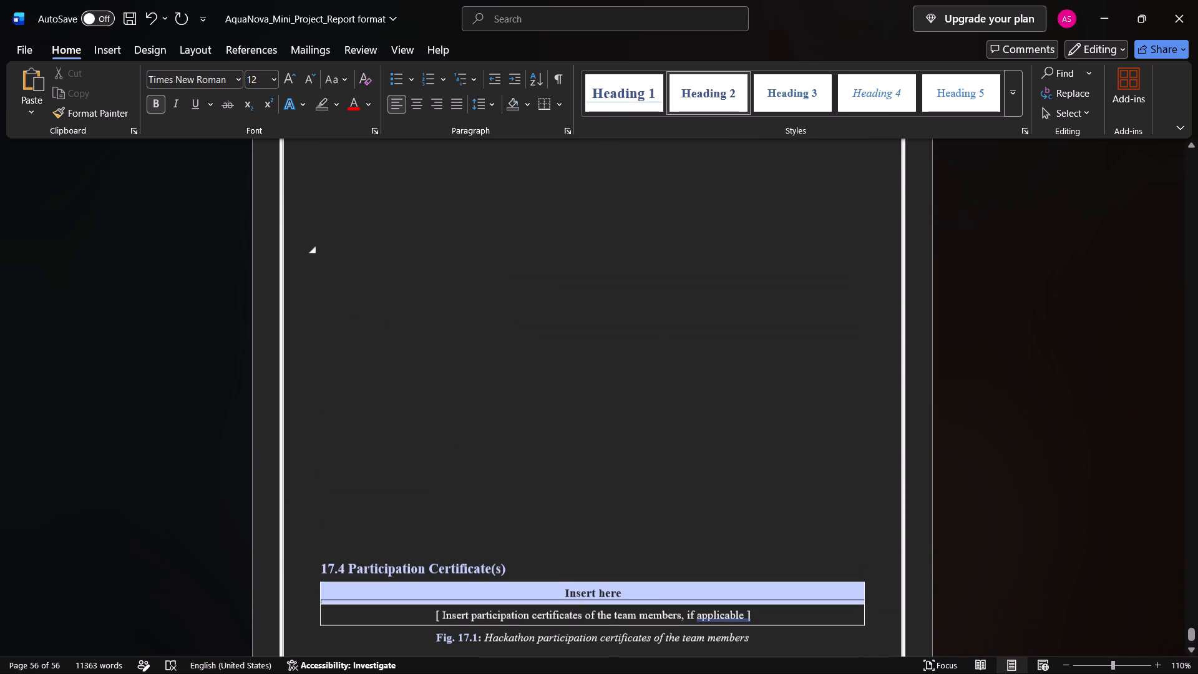
Move the "Insert here" certificate placeholder table up, away from its place below the 17.4 heading.
{"action": "left_click_drag", "start_coordinate": [318, 572], "coordinate": [306, 258]}
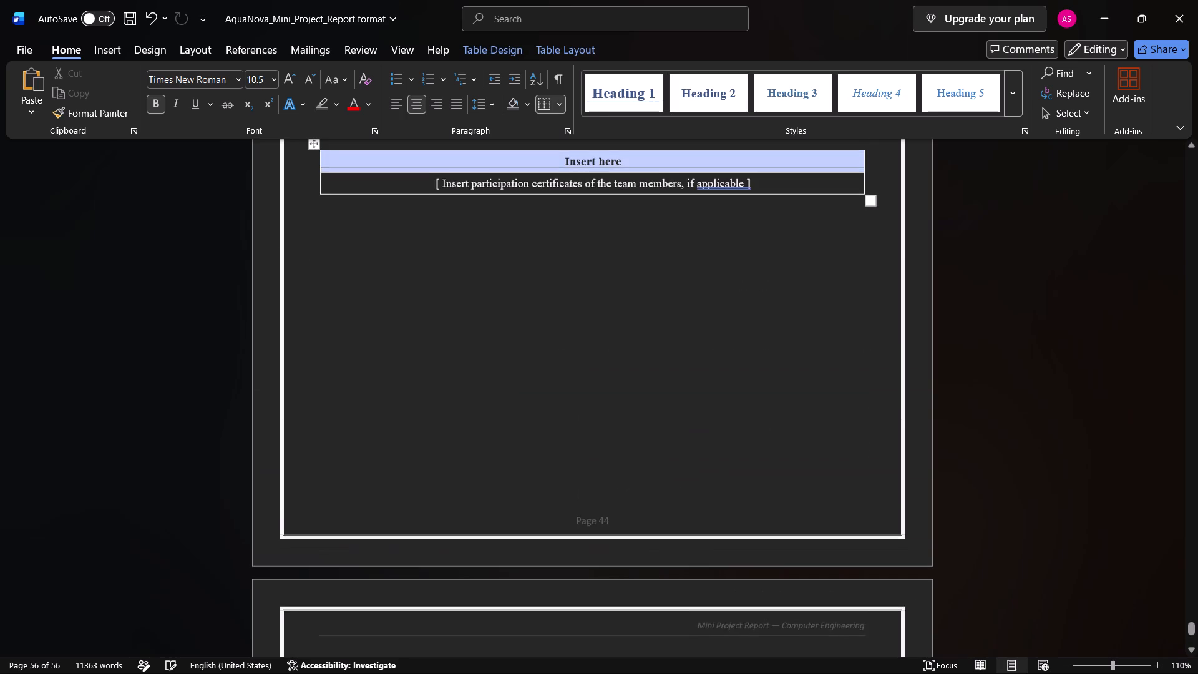
{"action": "scroll", "coordinate": [306, 258], "scroll_direction": "down", "scroll_amount": 3}
{"action": "scroll", "coordinate": [306, 258], "scroll_direction": "up", "scroll_amount": 1}
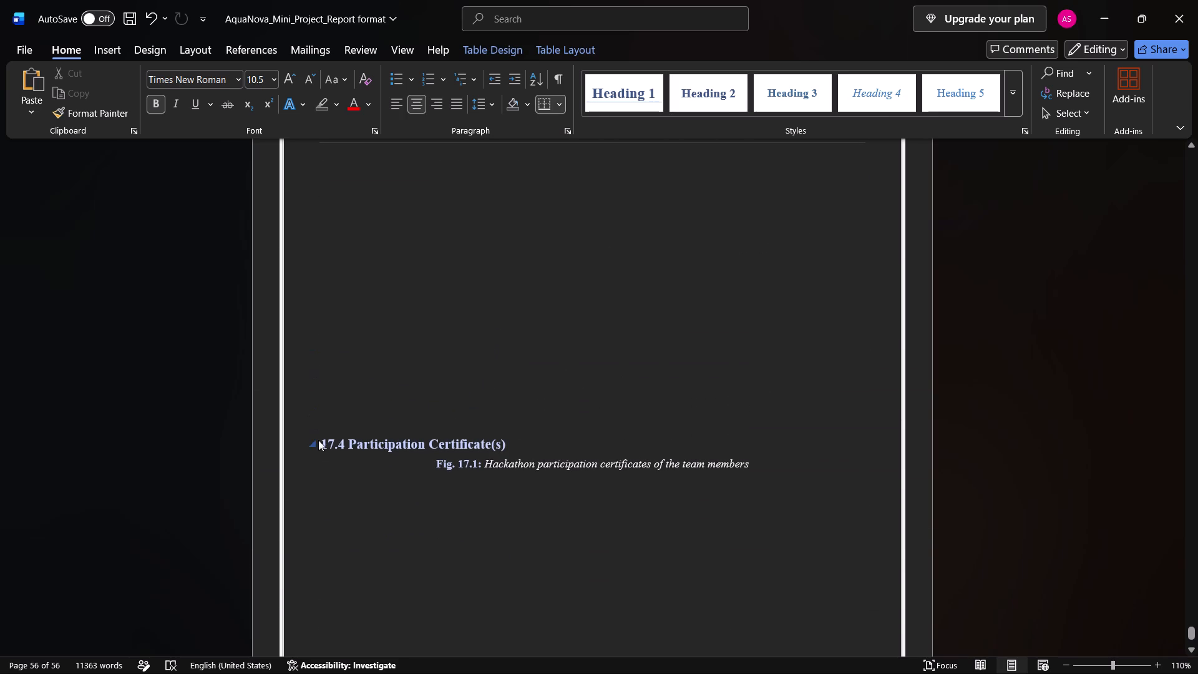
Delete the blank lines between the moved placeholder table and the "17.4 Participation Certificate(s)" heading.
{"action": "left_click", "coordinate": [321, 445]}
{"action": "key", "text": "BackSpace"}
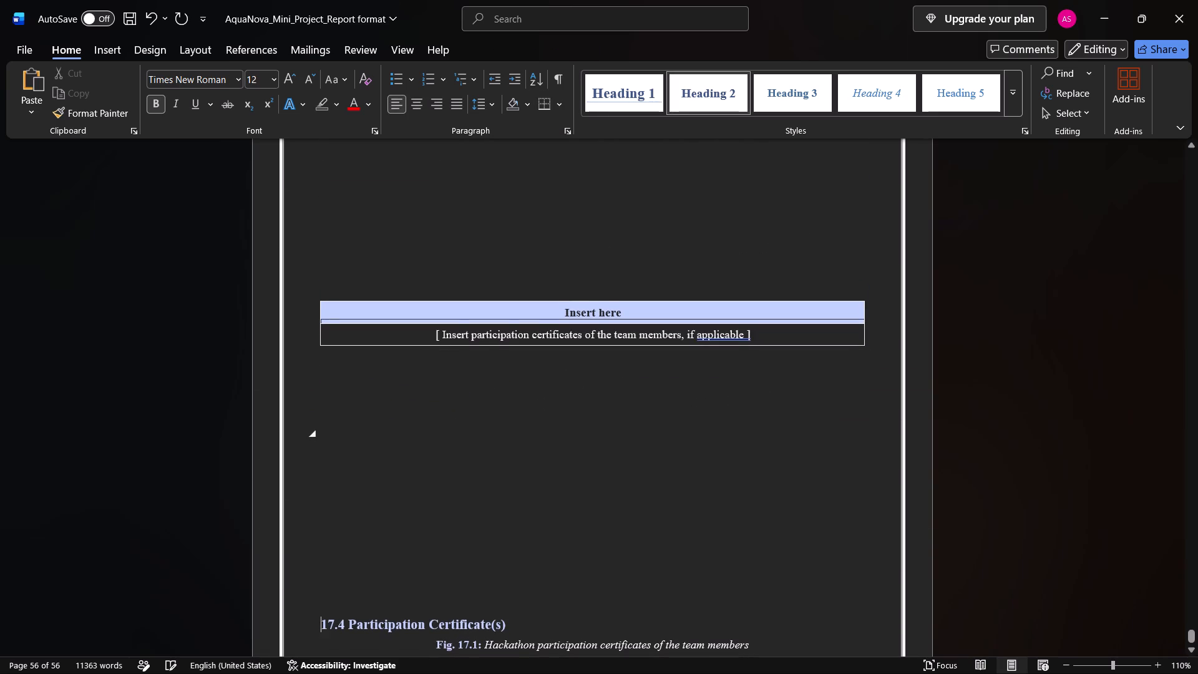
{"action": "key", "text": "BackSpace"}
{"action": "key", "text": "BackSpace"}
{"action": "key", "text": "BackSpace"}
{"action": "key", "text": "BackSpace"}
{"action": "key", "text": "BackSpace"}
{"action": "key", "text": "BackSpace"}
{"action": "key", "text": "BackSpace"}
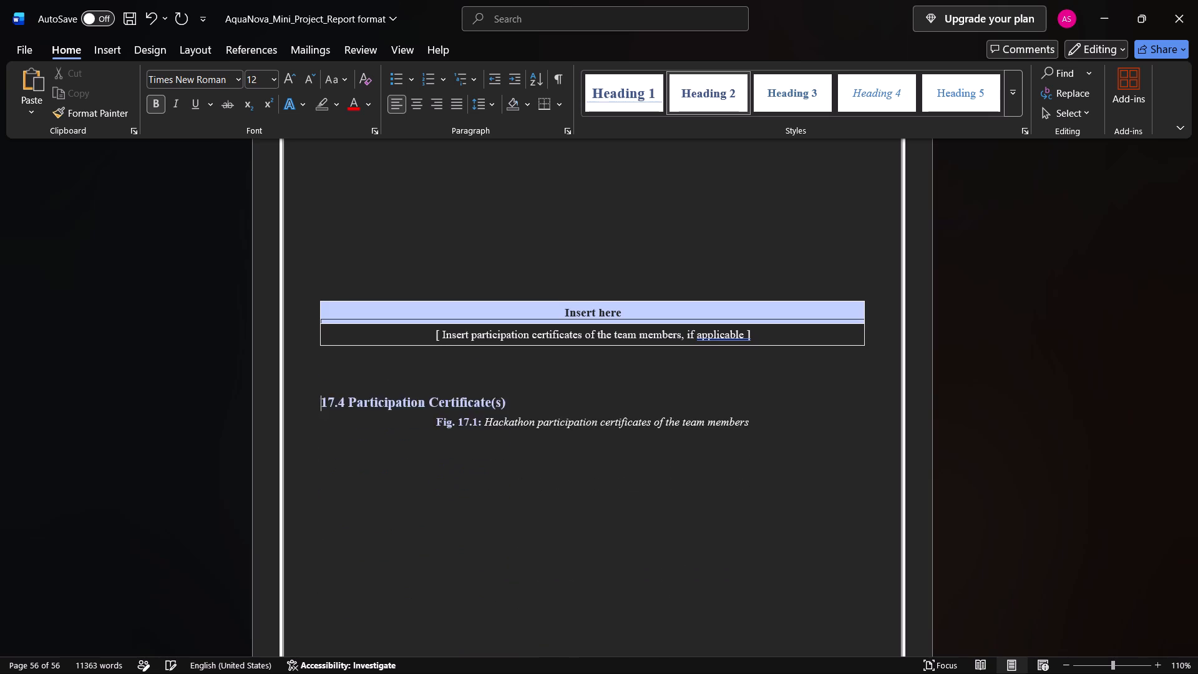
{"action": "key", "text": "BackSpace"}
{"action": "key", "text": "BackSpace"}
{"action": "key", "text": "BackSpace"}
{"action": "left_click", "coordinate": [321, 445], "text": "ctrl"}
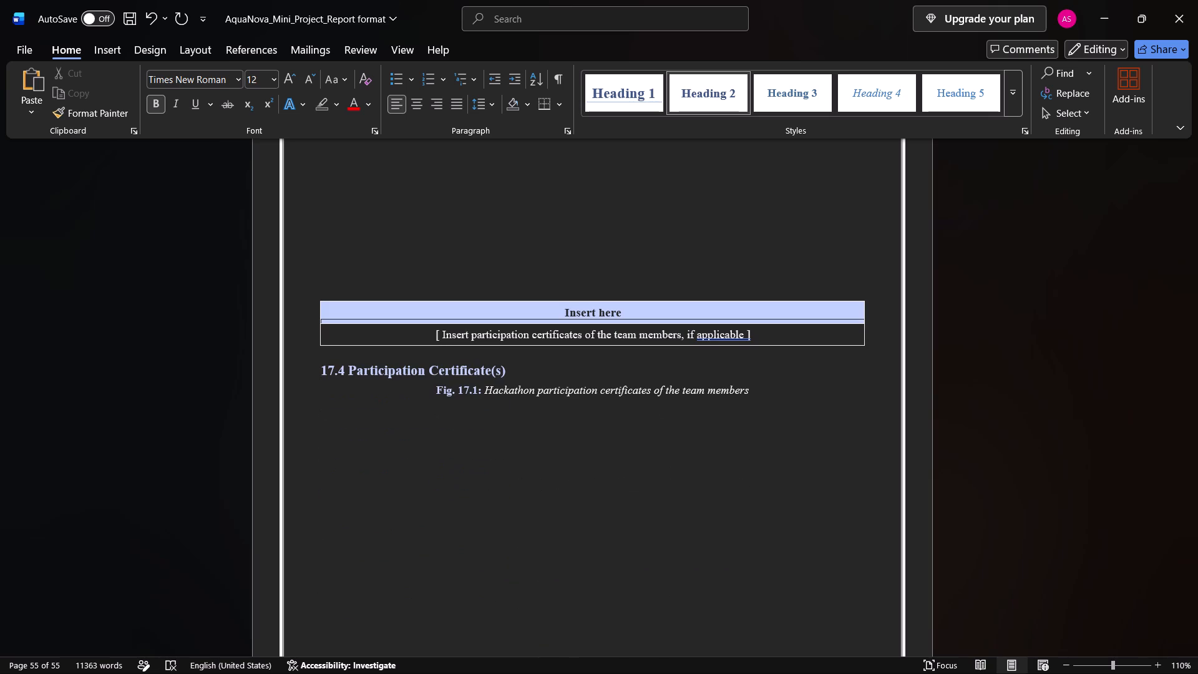
Undo the table move and blank-line edits so the placeholder table sits directly below the "17.4 Participation Certificate(s)" heading again.
{"action": "key", "text": "ctrl+z"}
{"action": "key", "text": "ctrl+z"}
{"action": "key", "text": "ctrl+z"}
{"action": "key", "text": "ctrl+z"}
{"action": "key", "text": "ctrl+z"}
{"action": "key", "text": "ctrl+z"}
{"action": "key", "text": "ctrl+z"}
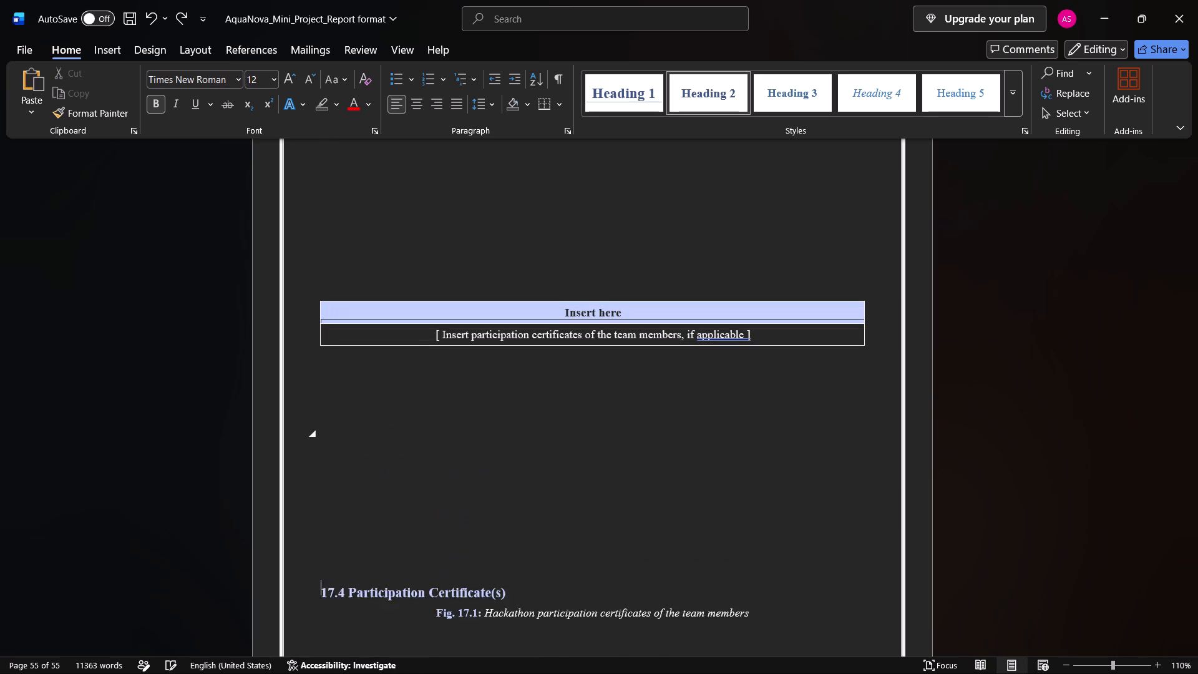
{"action": "key", "text": "ctrl+z"}
{"action": "key", "text": "ctrl+z"}
{"action": "key", "text": "ctrl+z"}
{"action": "key", "text": "ctrl+z"}
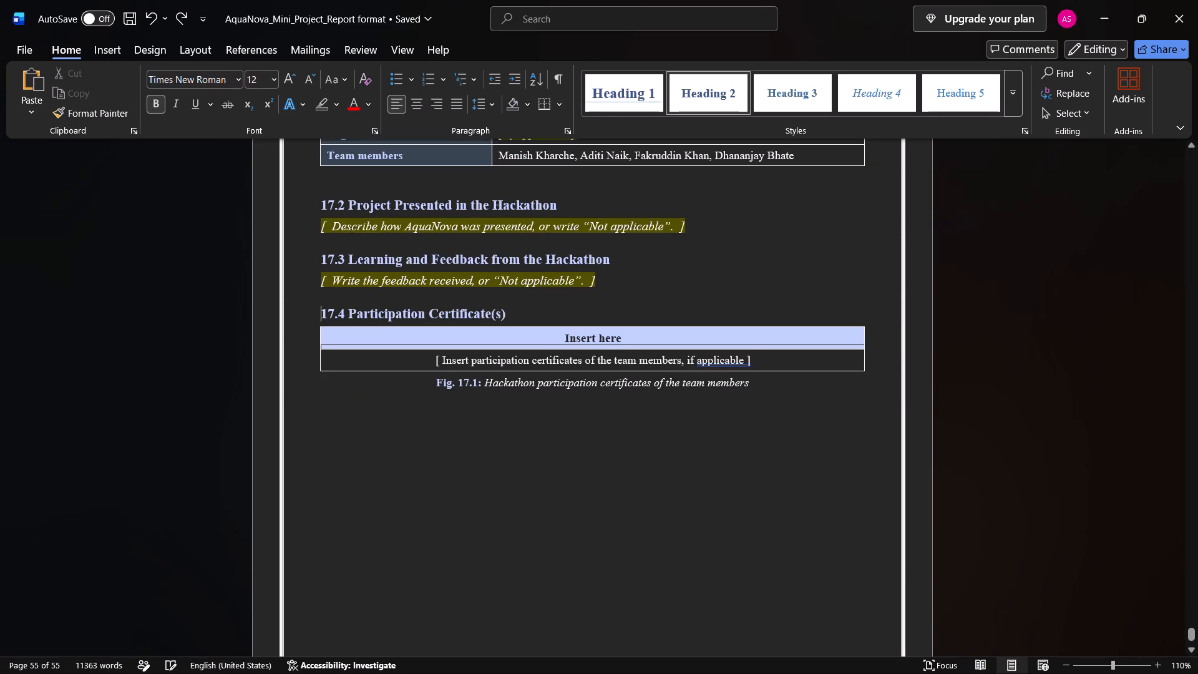
Copy sections 17.1 to 17.3, from the "17.1 Hackathon Details" heading through the feedback placeholder line.
{"action": "scroll", "coordinate": [582, 370], "scroll_direction": "up", "scroll_amount": 1}
{"action": "scroll", "coordinate": [582, 370], "scroll_direction": "down", "scroll_amount": 1}
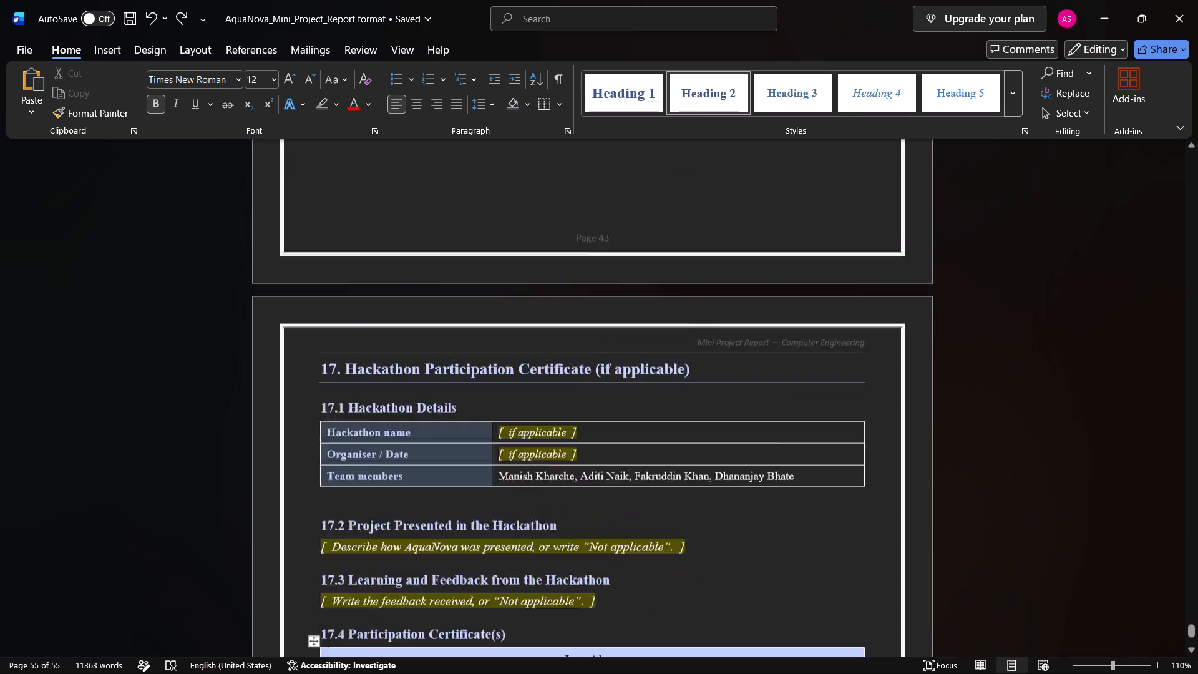
{"action": "scroll", "coordinate": [582, 370], "scroll_direction": "down", "scroll_amount": 2}
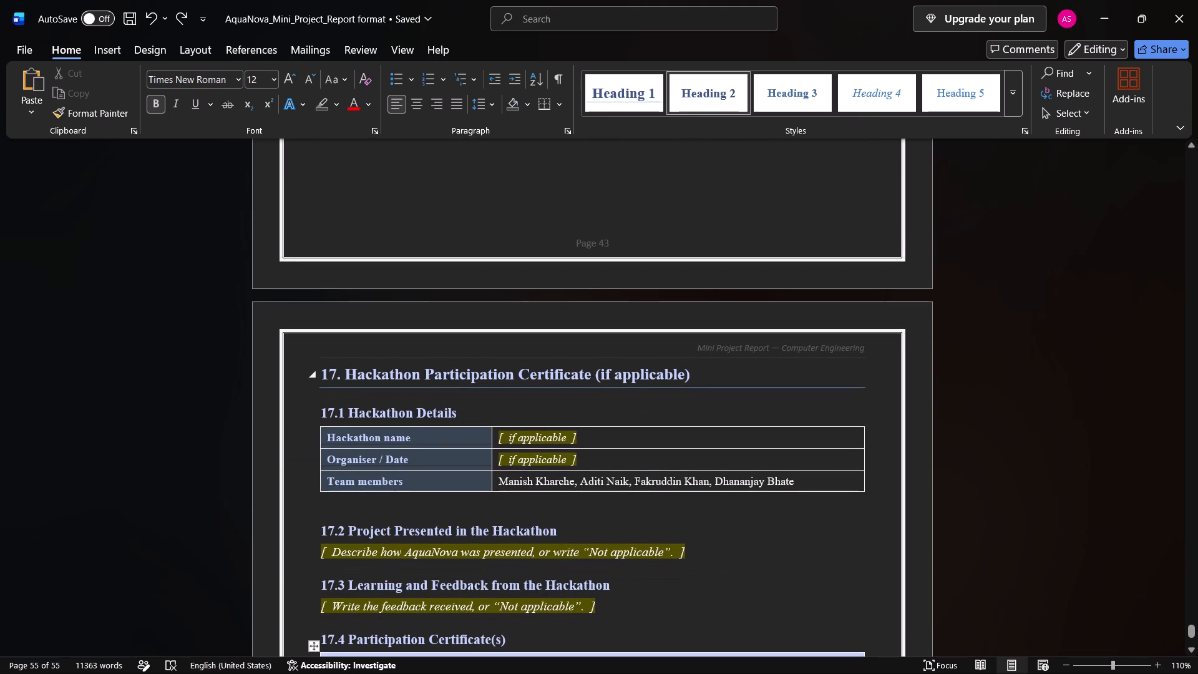
{"action": "left_click", "coordinate": [322, 371]}
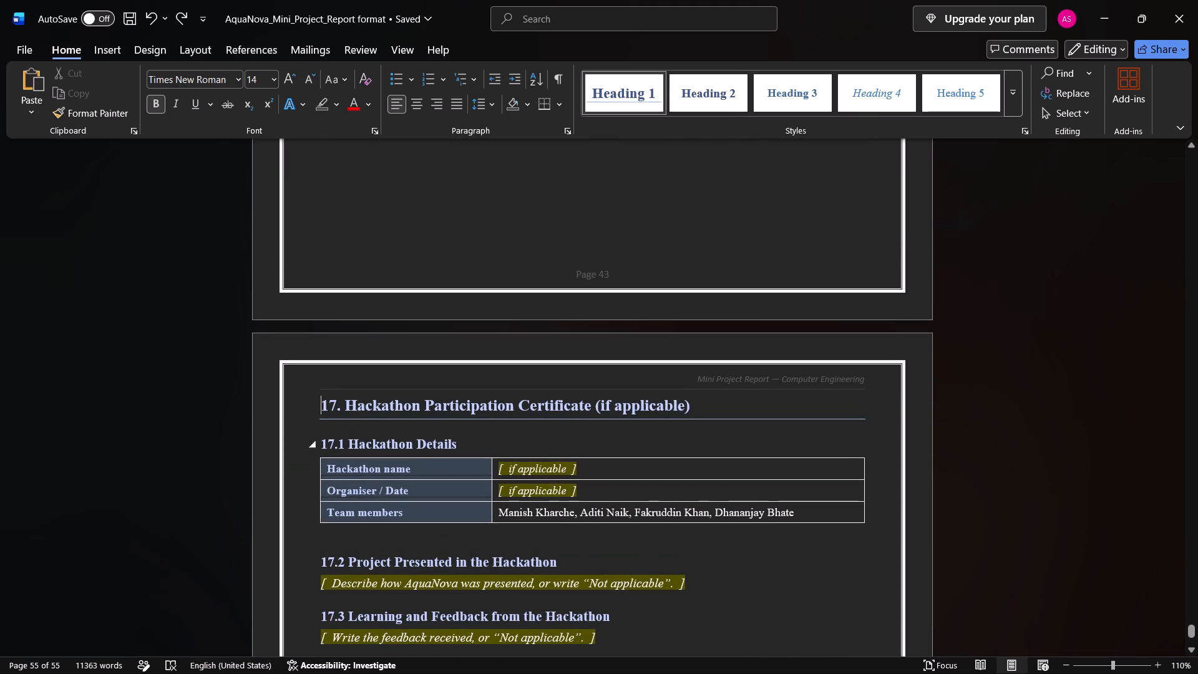
{"action": "scroll", "coordinate": [479, 441], "scroll_direction": "down", "scroll_amount": 1}
{"action": "scroll", "coordinate": [433, 375], "scroll_direction": "up", "scroll_amount": 1}
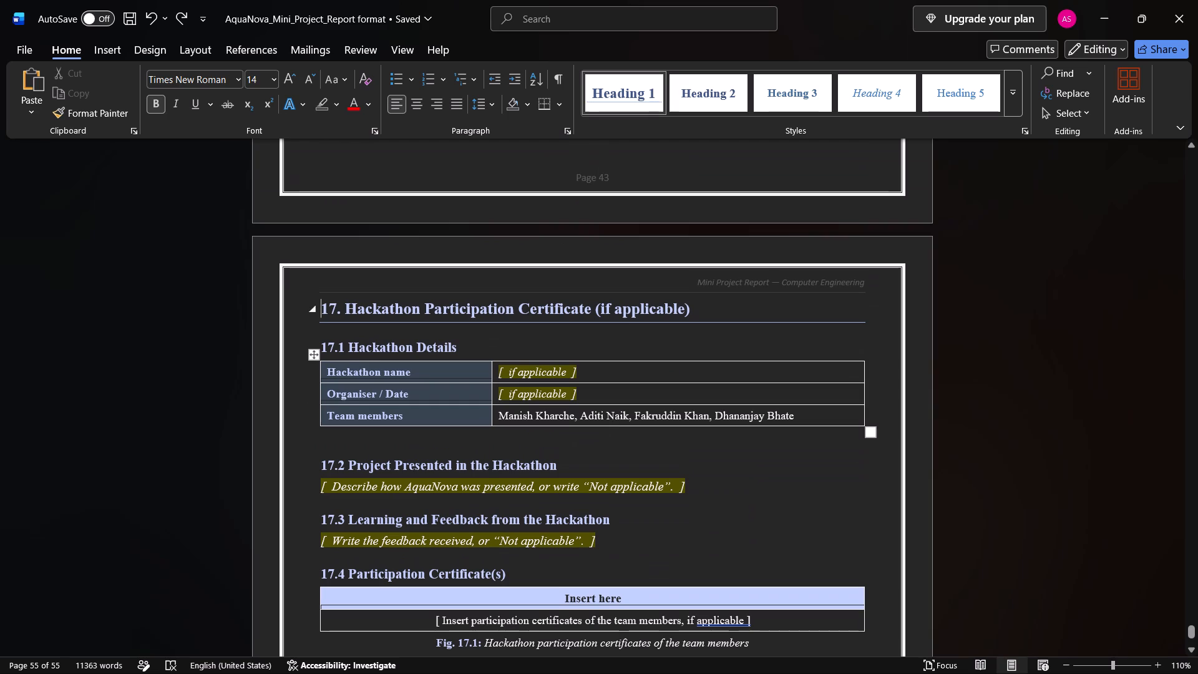
{"action": "left_click", "coordinate": [324, 346]}
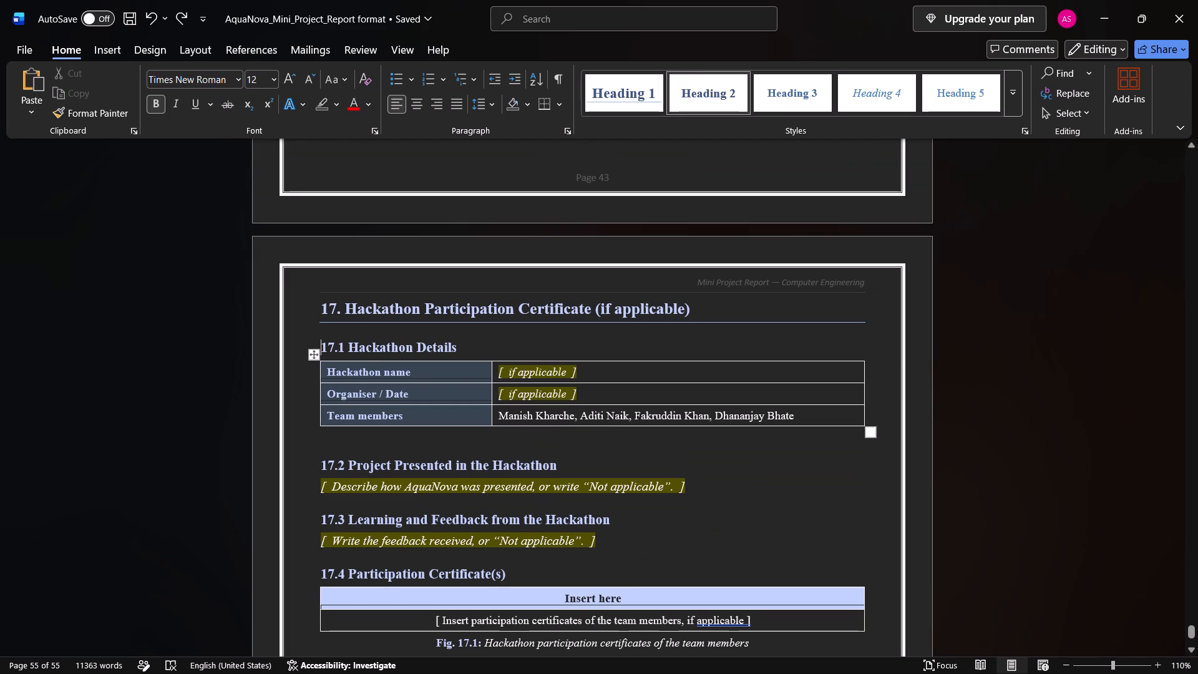
{"action": "left_click", "coordinate": [465, 342]}
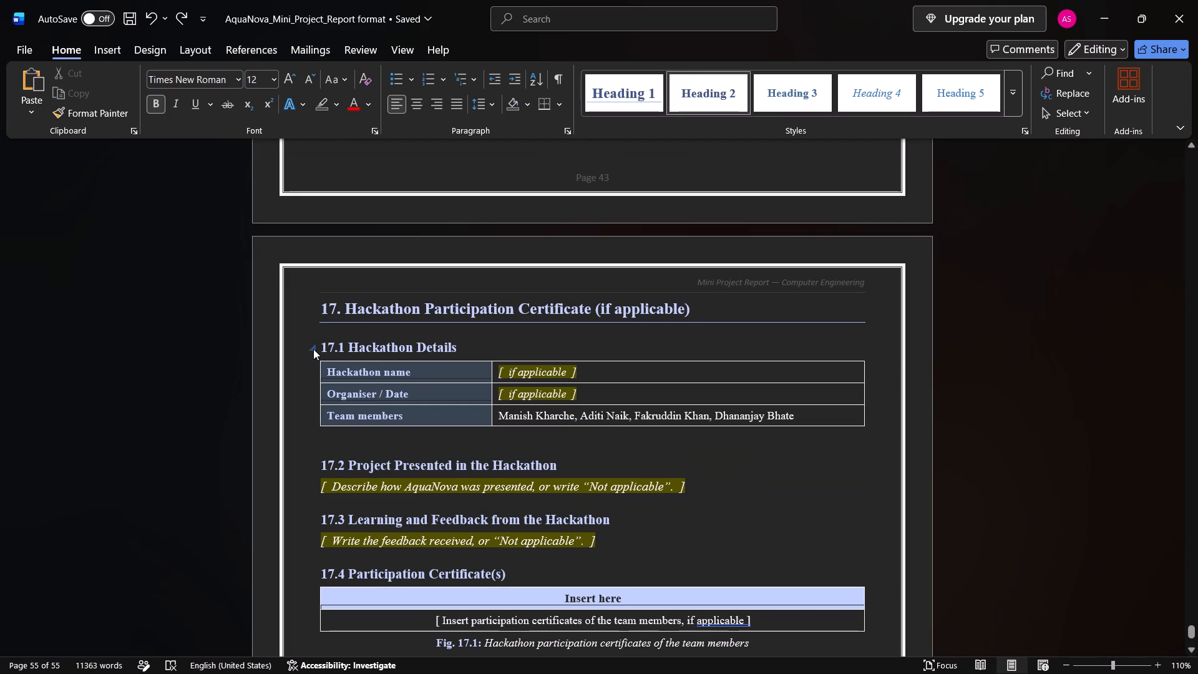
{"action": "left_click", "coordinate": [320, 344]}
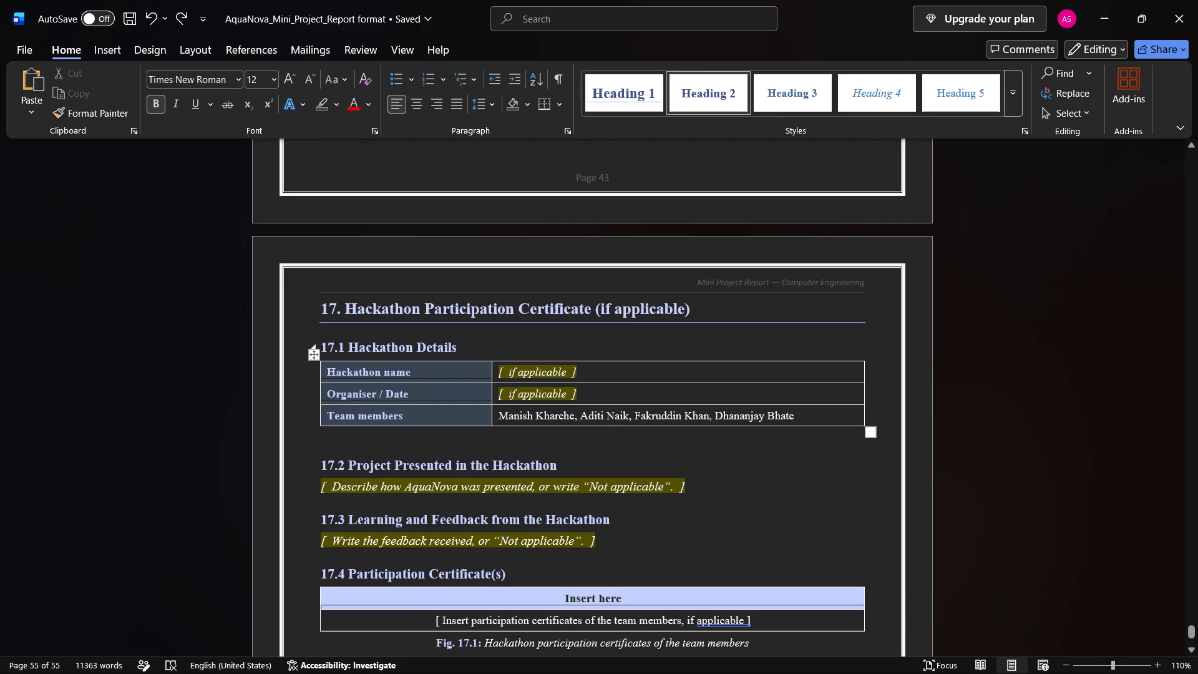
{"action": "left_click", "coordinate": [319, 347]}
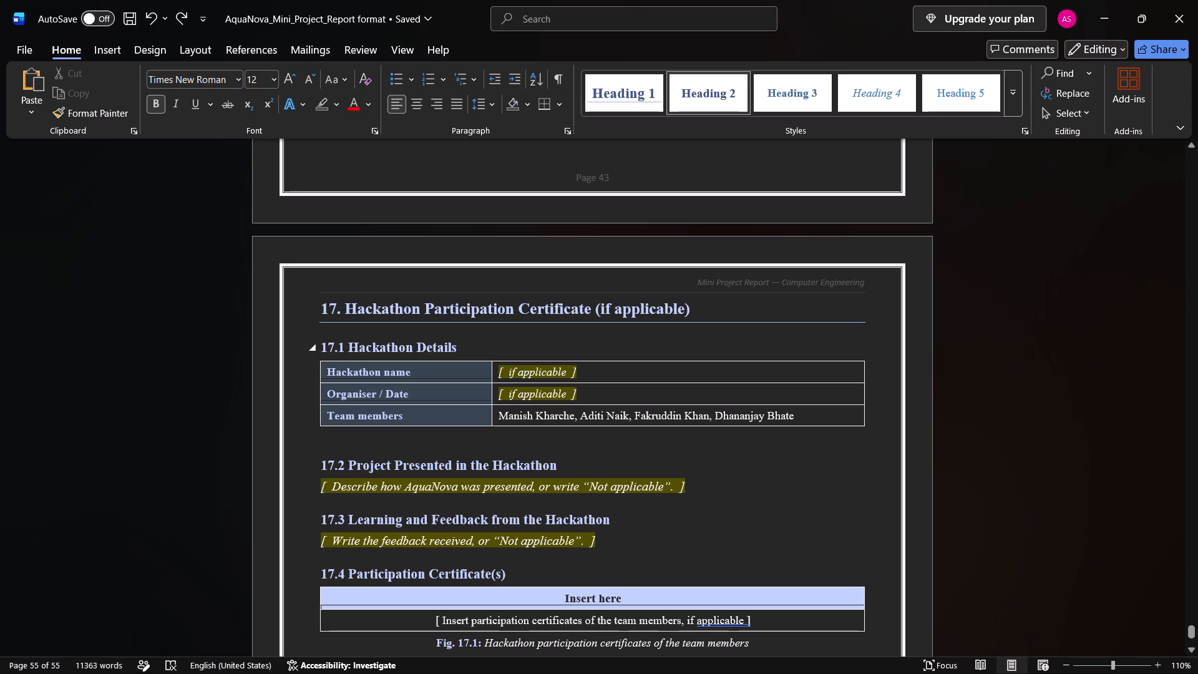
{"action": "left_click_drag", "start_coordinate": [323, 341], "coordinate": [855, 489]}
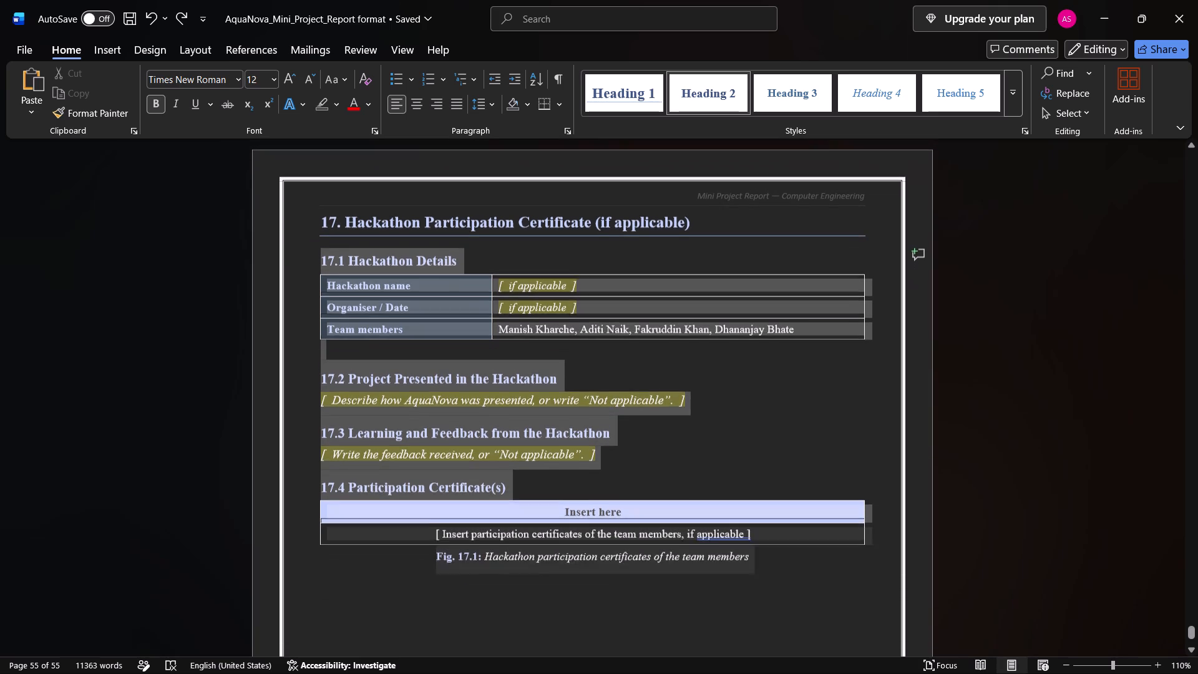
{"action": "left_click_drag", "start_coordinate": [855, 489], "coordinate": [798, 452]}
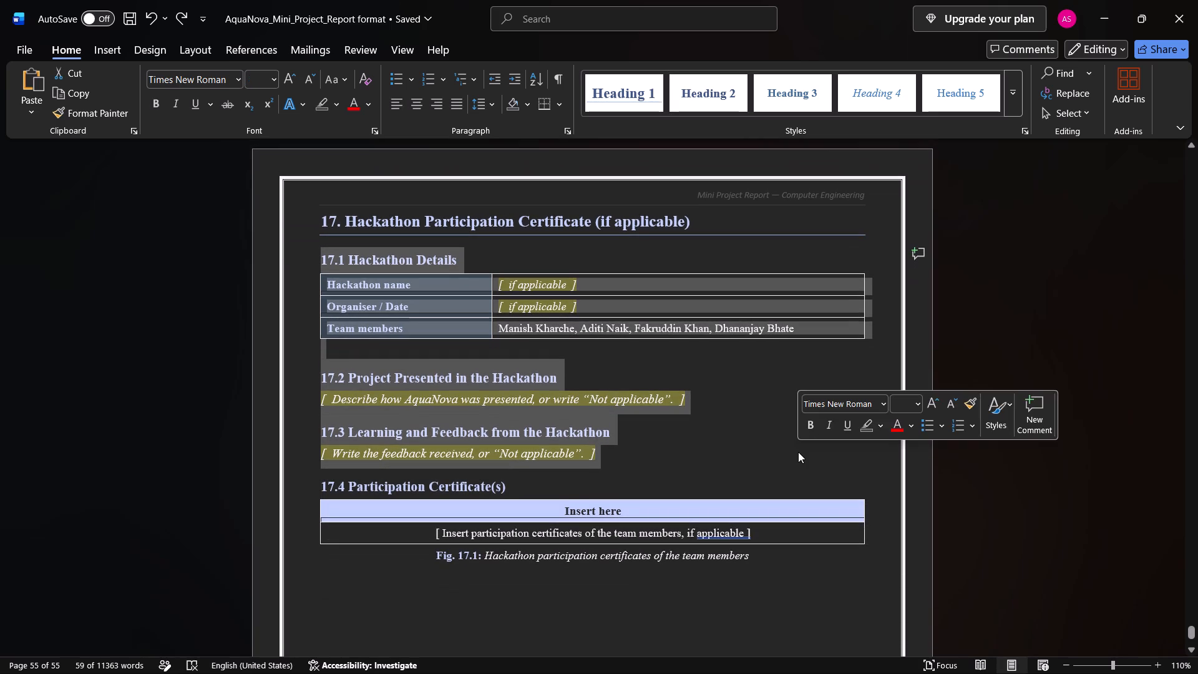
{"action": "key", "text": "ctrl+c"}
Paste the copied sections below the last bullet of "16.3 Repository Checklist", leaving a small blank gap above the 17.1 heading.
{"action": "scroll", "coordinate": [774, 426], "scroll_direction": "up", "scroll_amount": 2}
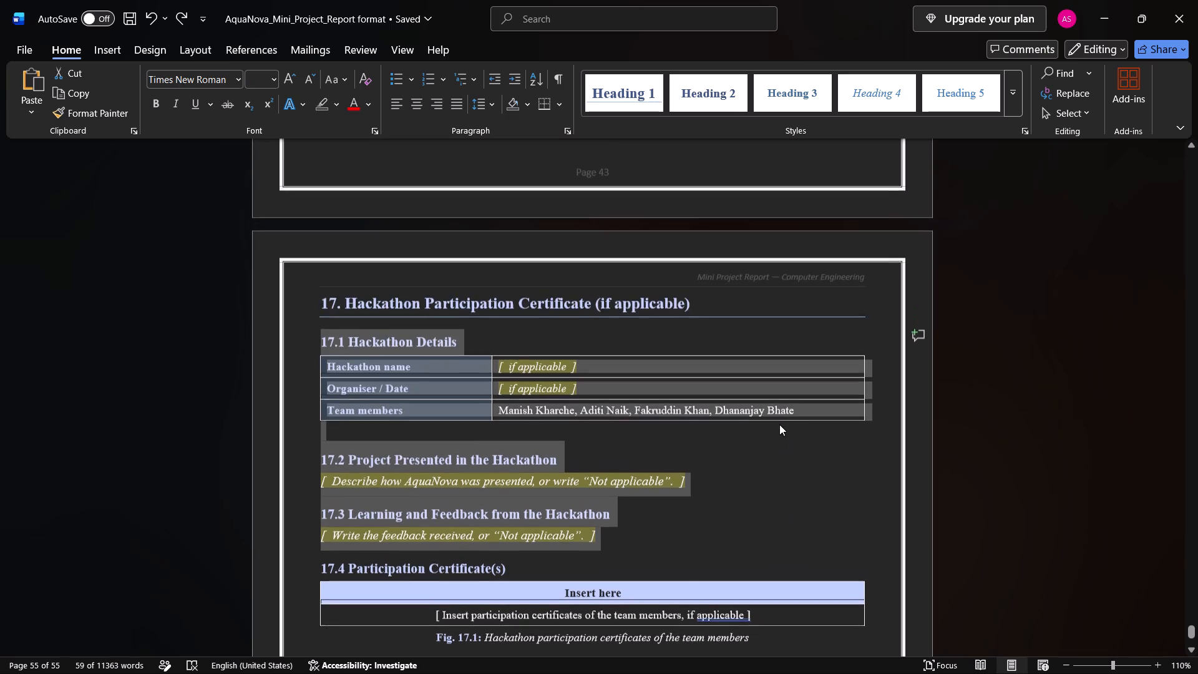
{"action": "scroll", "coordinate": [786, 424], "scroll_direction": "up", "scroll_amount": 14}
{"action": "left_click", "coordinate": [720, 275]}
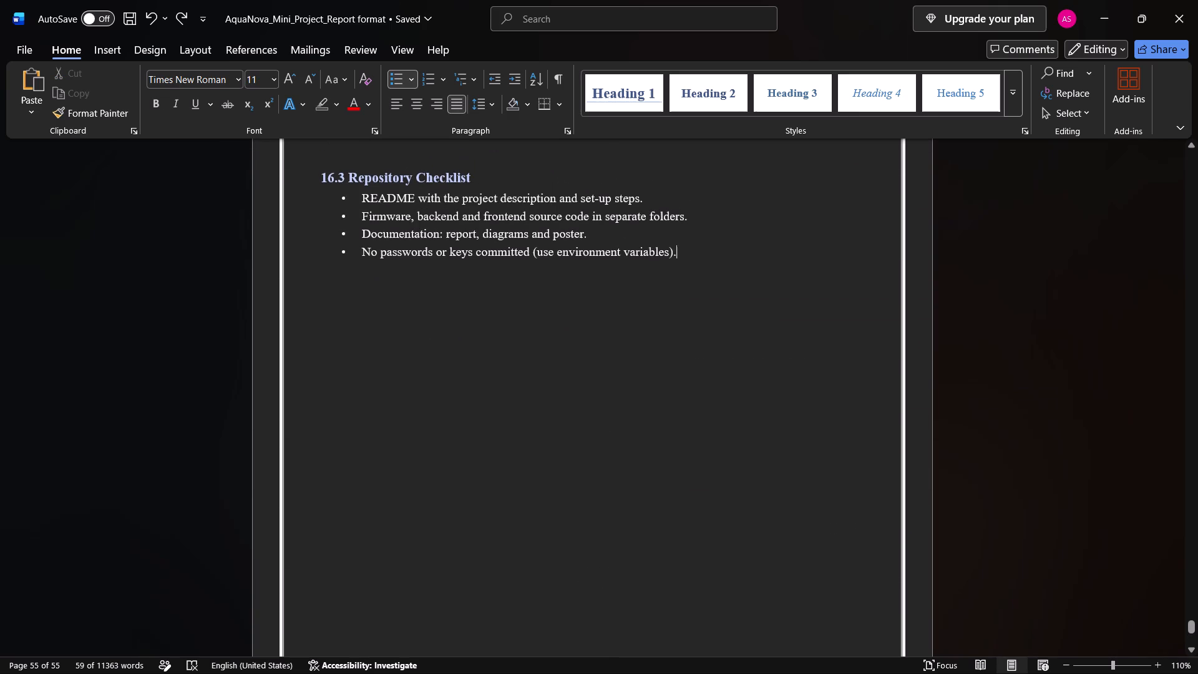
{"action": "key", "text": "Return"}
{"action": "key", "text": "Return"}
{"action": "key", "text": "Return"}
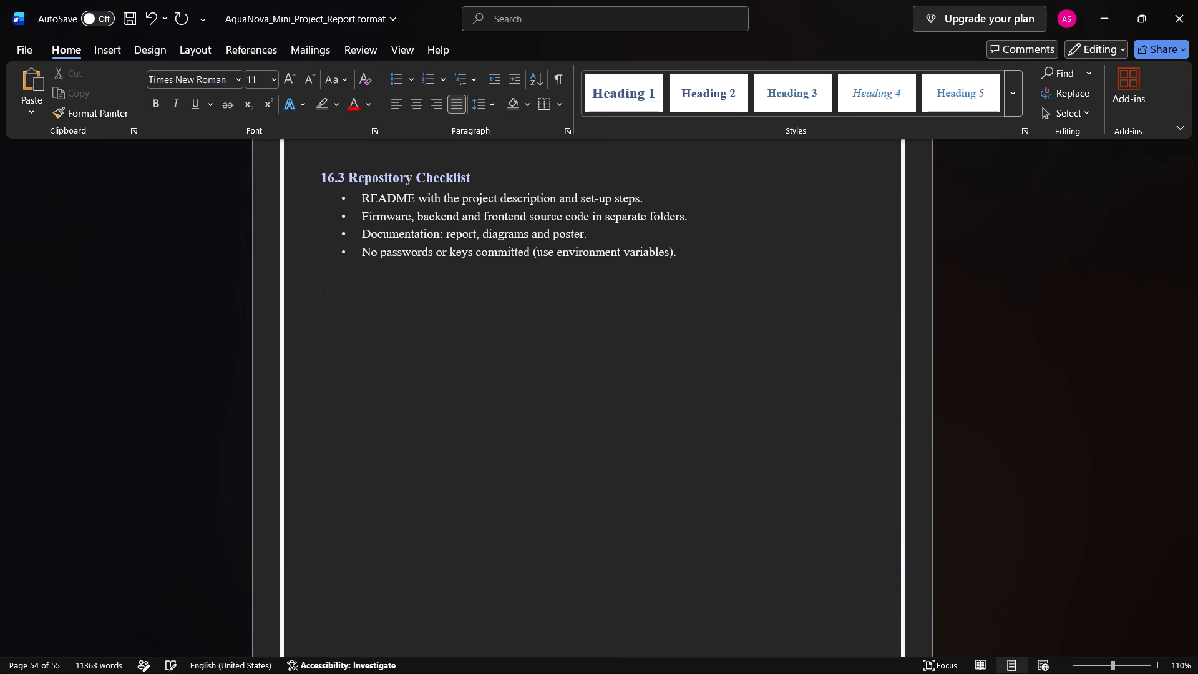
{"action": "key", "text": "Return"}
{"action": "key", "text": "ctrl+v"}
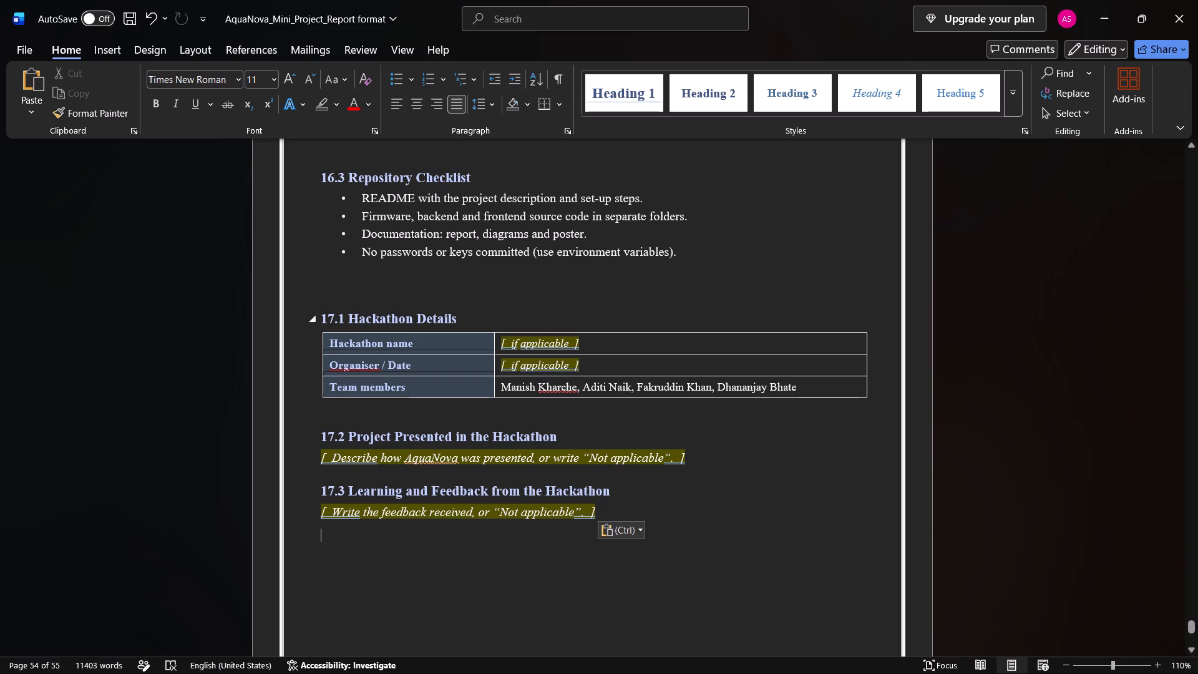
{"action": "left_click", "coordinate": [326, 318]}
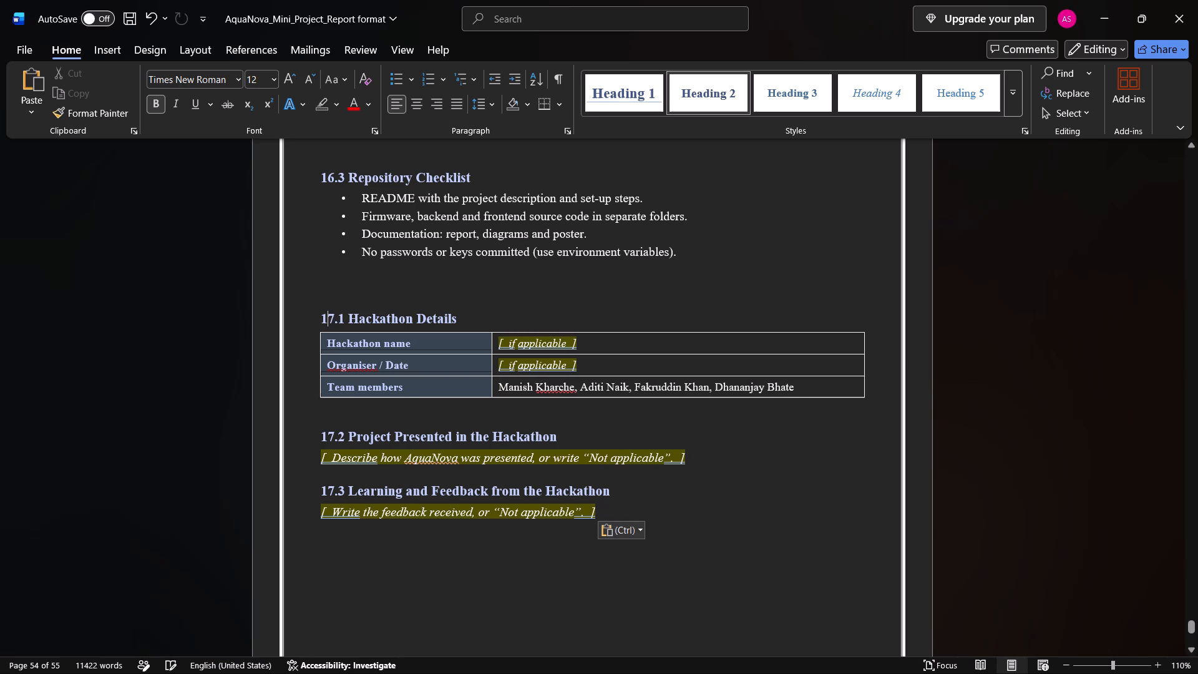
{"action": "key", "text": "Left"}
{"action": "key", "text": "BackSpace"}
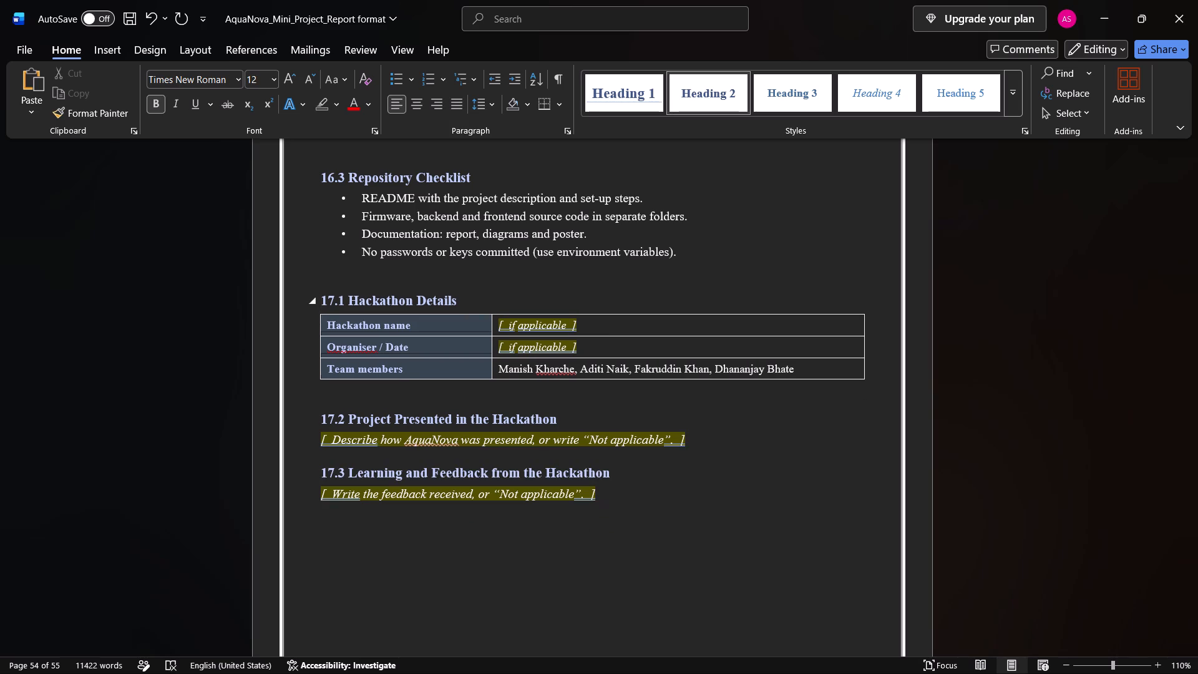
Delete the original section 17 title and sections 17.1 to 17.3 from the following page.
{"action": "scroll", "coordinate": [324, 280], "scroll_direction": "down", "scroll_amount": 8}
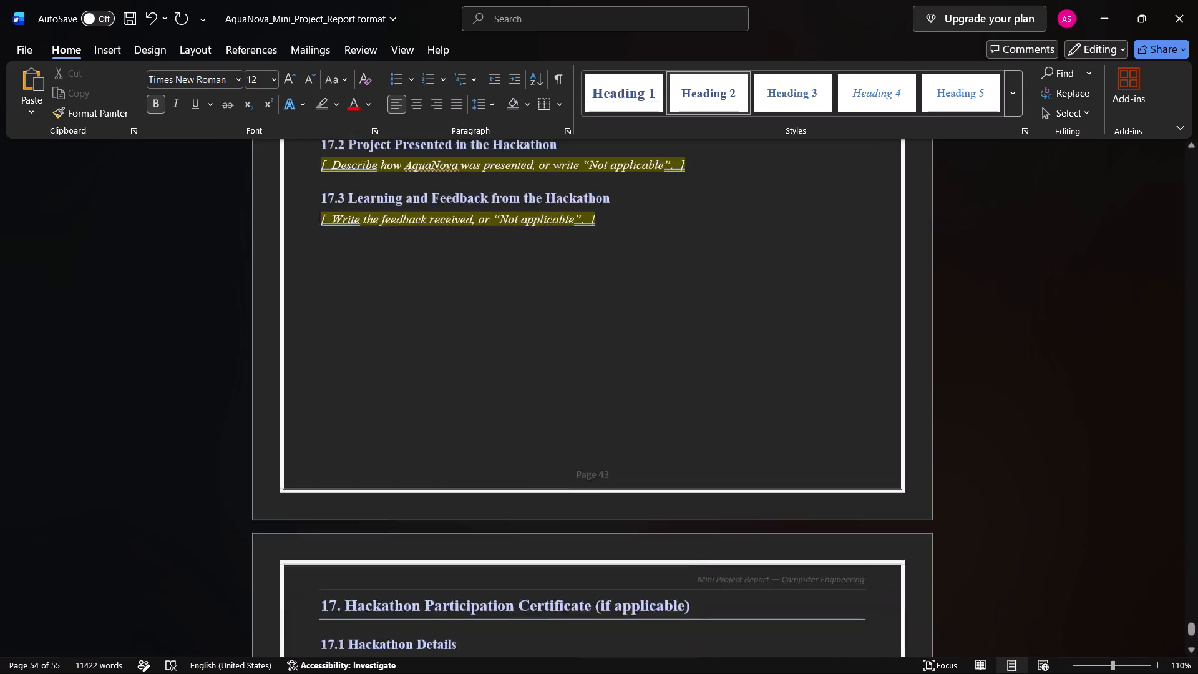
{"action": "scroll", "coordinate": [338, 281], "scroll_direction": "down", "scroll_amount": 5}
{"action": "scroll", "coordinate": [476, 336], "scroll_direction": "down", "scroll_amount": 5}
{"action": "left_click_drag", "start_coordinate": [666, 366], "coordinate": [601, 373]}
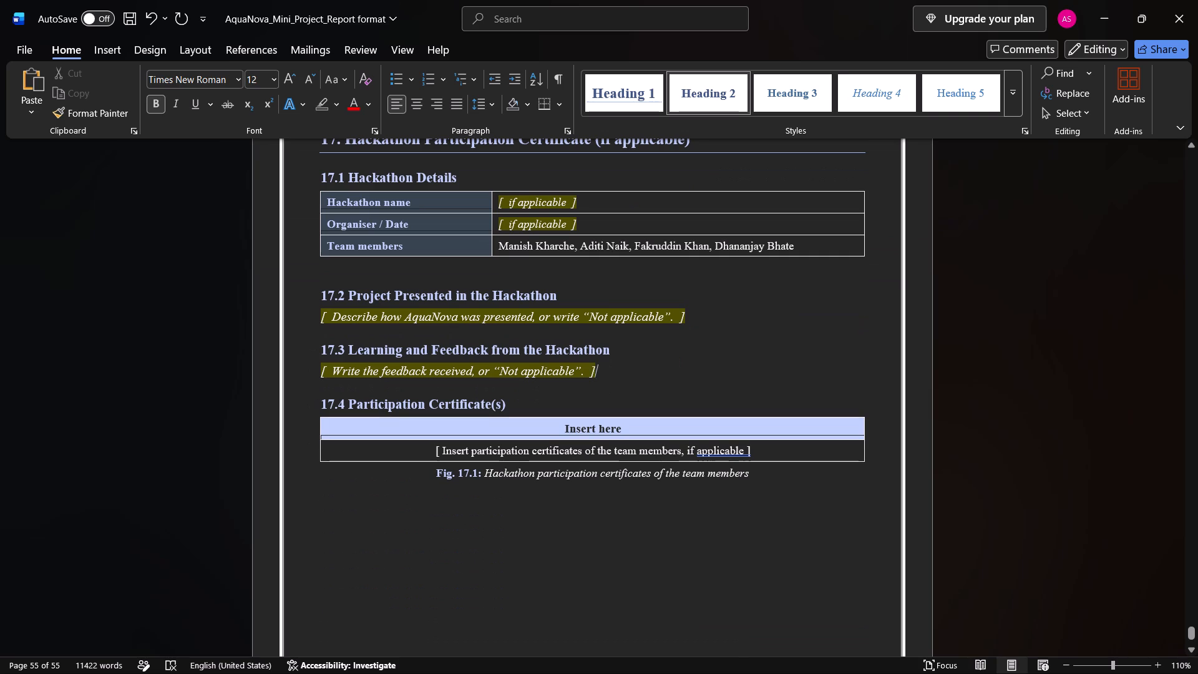
{"action": "left_click_drag", "start_coordinate": [601, 373], "coordinate": [255, 185]}
{"action": "scroll", "coordinate": [253, 262], "scroll_direction": "up", "scroll_amount": 1}
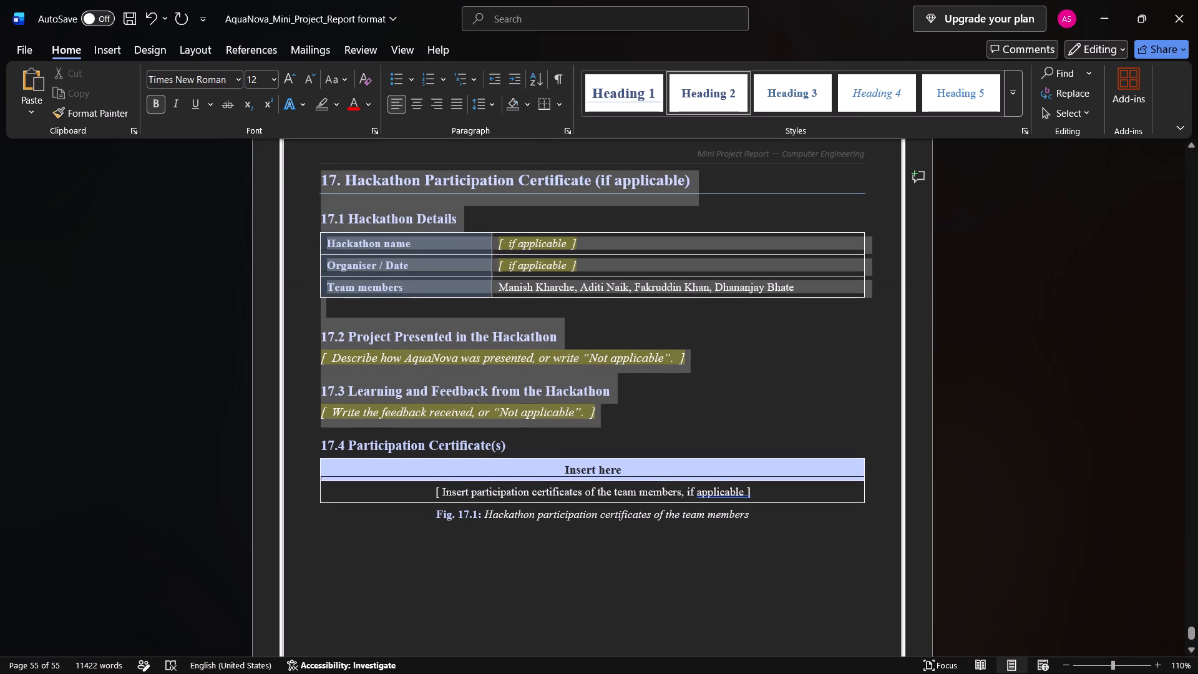
{"action": "left_click_drag", "start_coordinate": [255, 185], "coordinate": [259, 183]}
{"action": "key", "text": "BackSpace"}
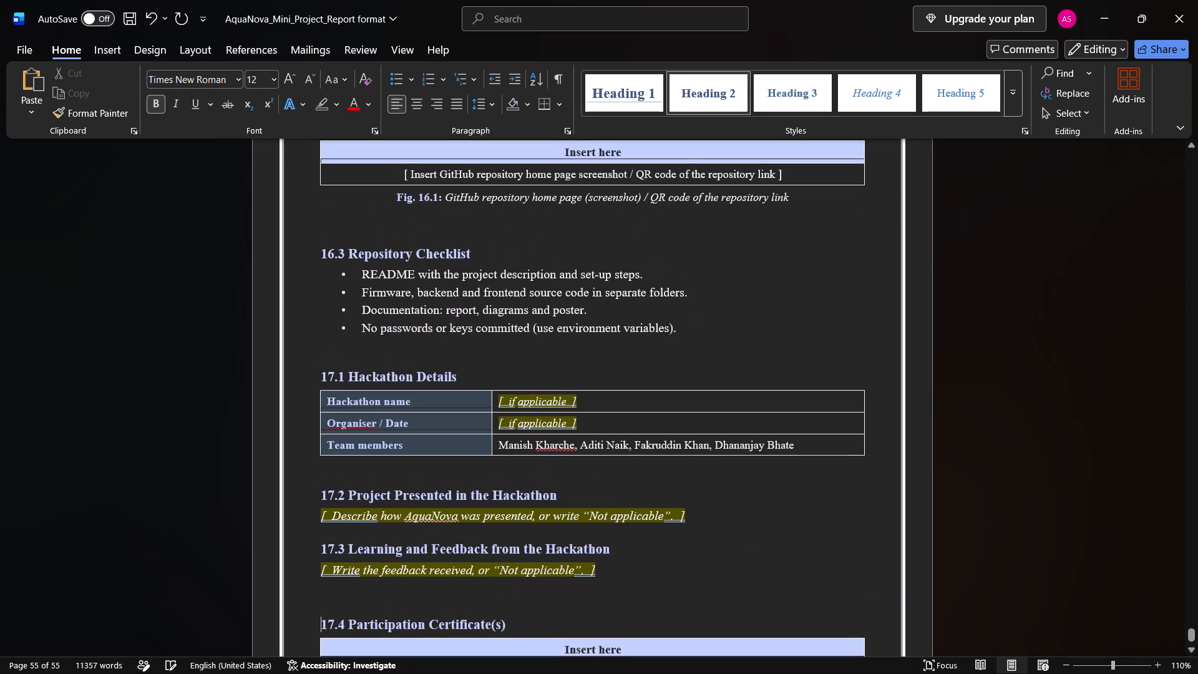
Insert four blank lines before the "17.4 Participation Certificate(s)" heading to push it onto a new page.
{"action": "scroll", "coordinate": [476, 438], "scroll_direction": "down", "scroll_amount": 9}
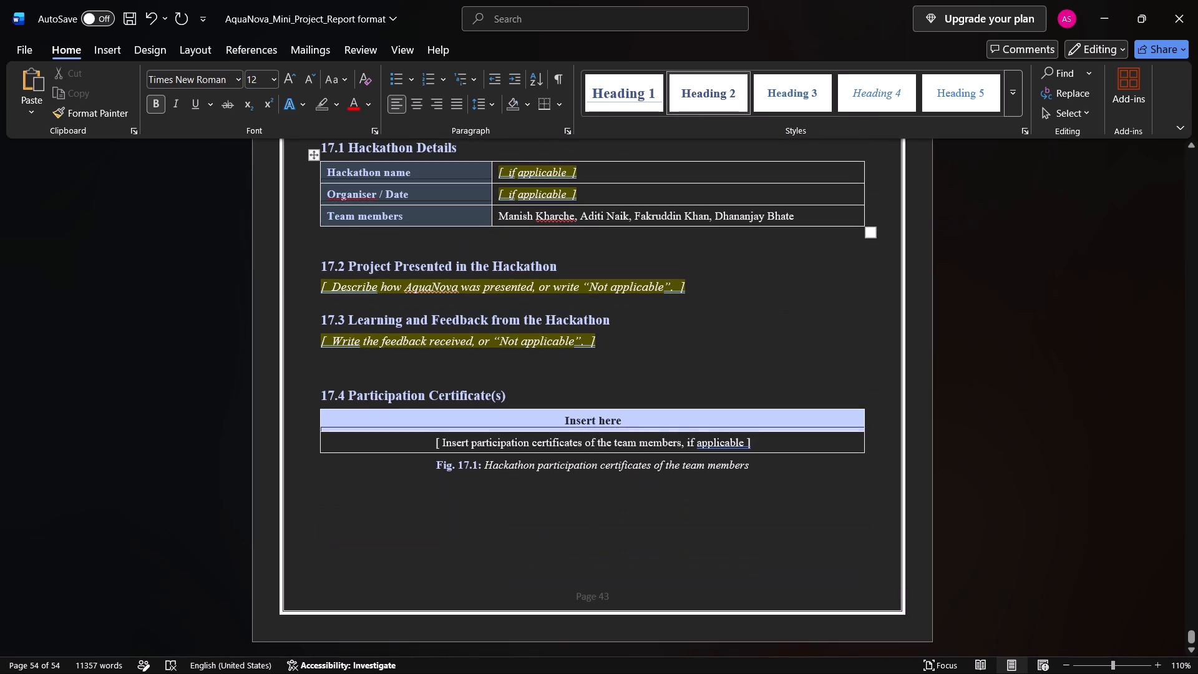
{"action": "scroll", "coordinate": [477, 452], "scroll_direction": "down", "scroll_amount": 1}
{"action": "key", "text": "Return"}
{"action": "key", "text": "Return"}
{"action": "key", "text": "Return"}
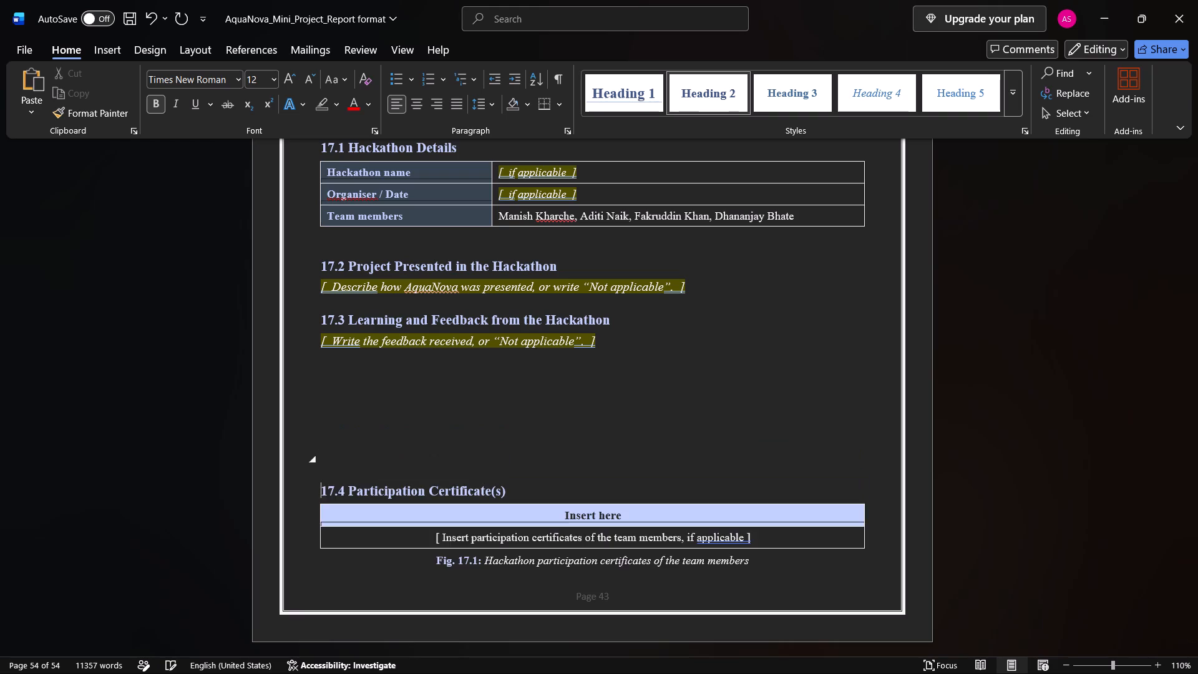
{"action": "key", "text": "Return"}
Move the "17.4 Participation Certificate(s)" heading up to the first blank line of the new page by copying it and deleting the original.
{"action": "scroll", "coordinate": [563, 554], "scroll_direction": "down", "scroll_amount": 9}
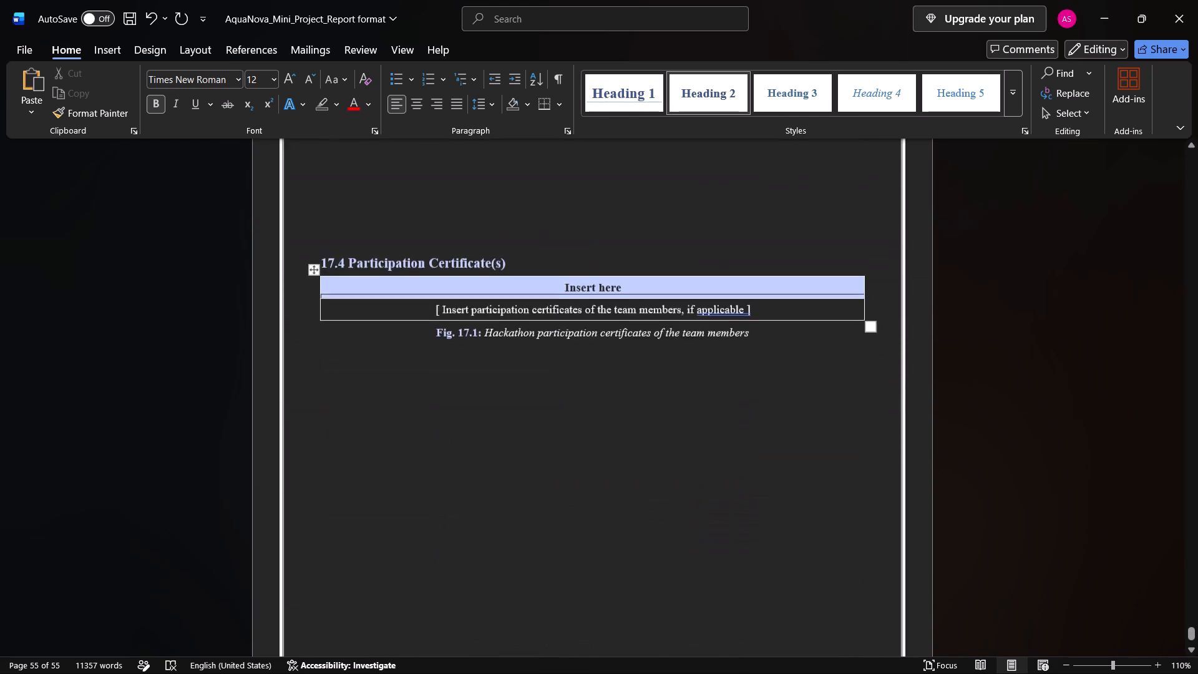
{"action": "scroll", "coordinate": [561, 530], "scroll_direction": "up", "scroll_amount": 3}
{"action": "left_click_drag", "start_coordinate": [530, 376], "coordinate": [290, 378]}
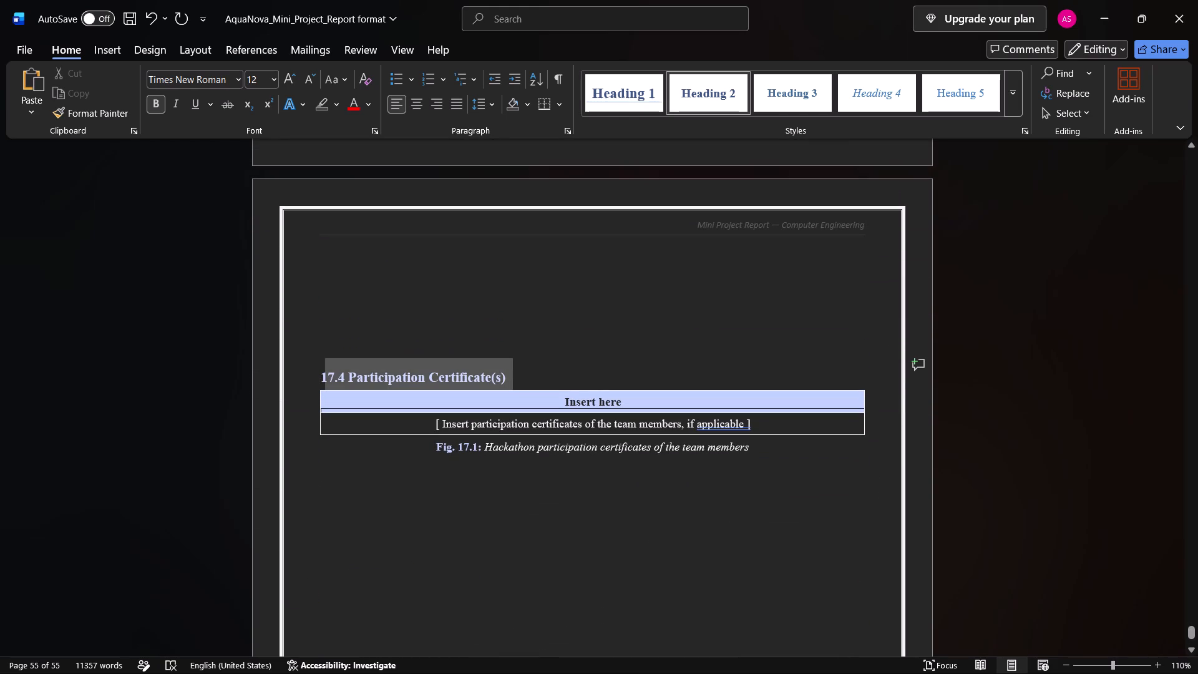
{"action": "left_click_drag", "start_coordinate": [290, 378], "coordinate": [290, 375]}
{"action": "key", "text": "ctrl+c"}
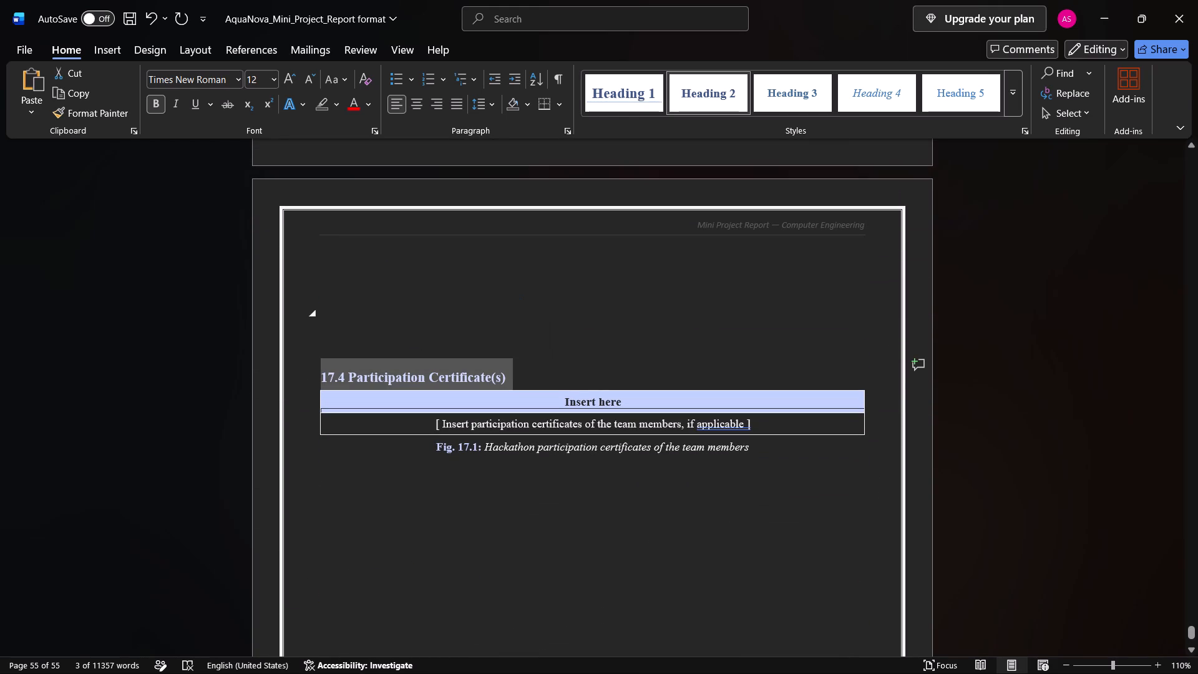
{"action": "left_click", "coordinate": [536, 313]}
{"action": "left_click", "coordinate": [356, 284]}
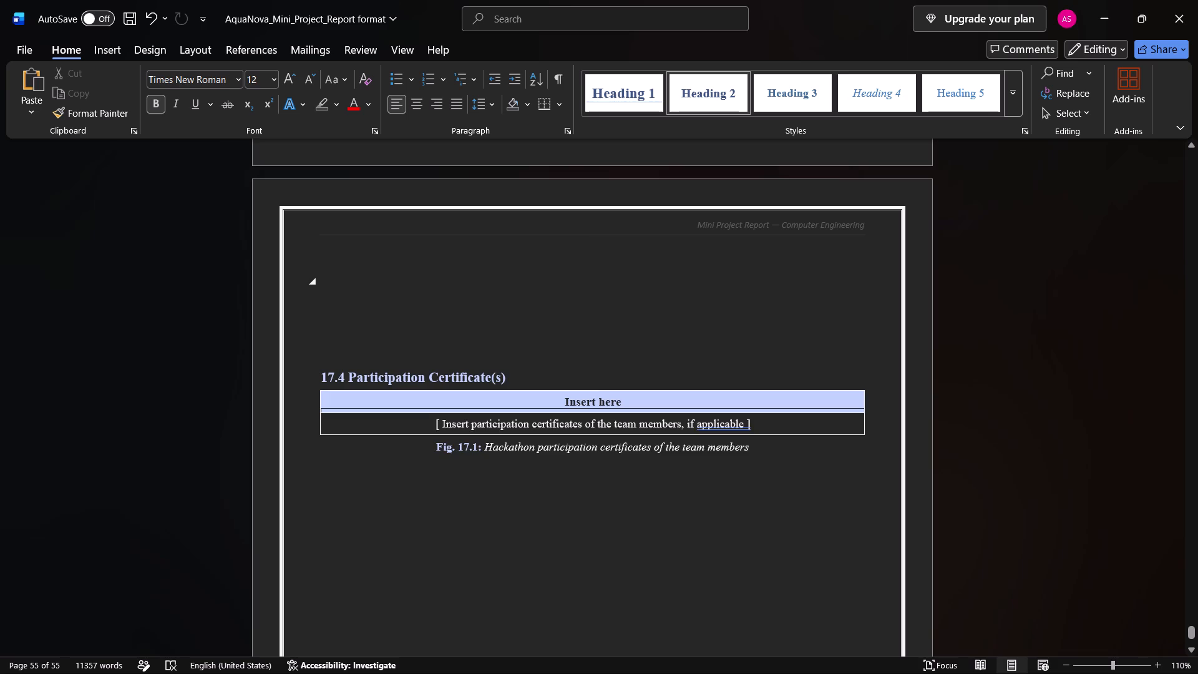
{"action": "key", "text": "ctrl+v"}
{"action": "left_click_drag", "start_coordinate": [535, 414], "coordinate": [387, 429]}
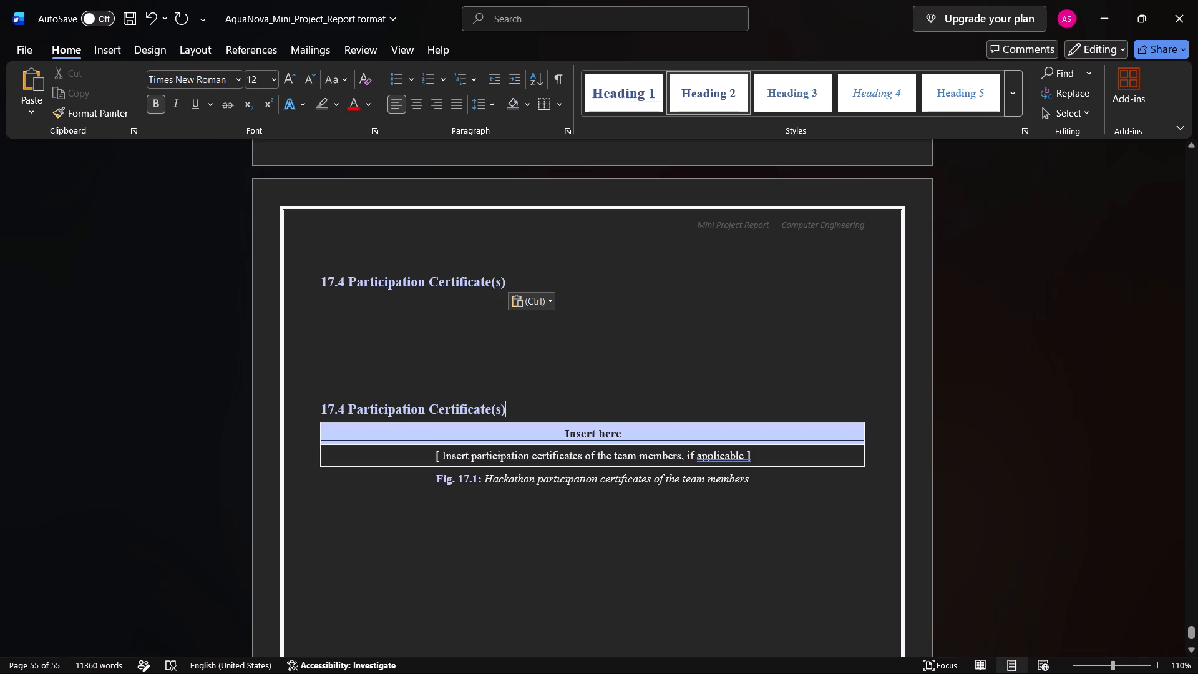
{"action": "left_click_drag", "start_coordinate": [387, 429], "coordinate": [298, 411]}
{"action": "key", "text": "BackSpace"}
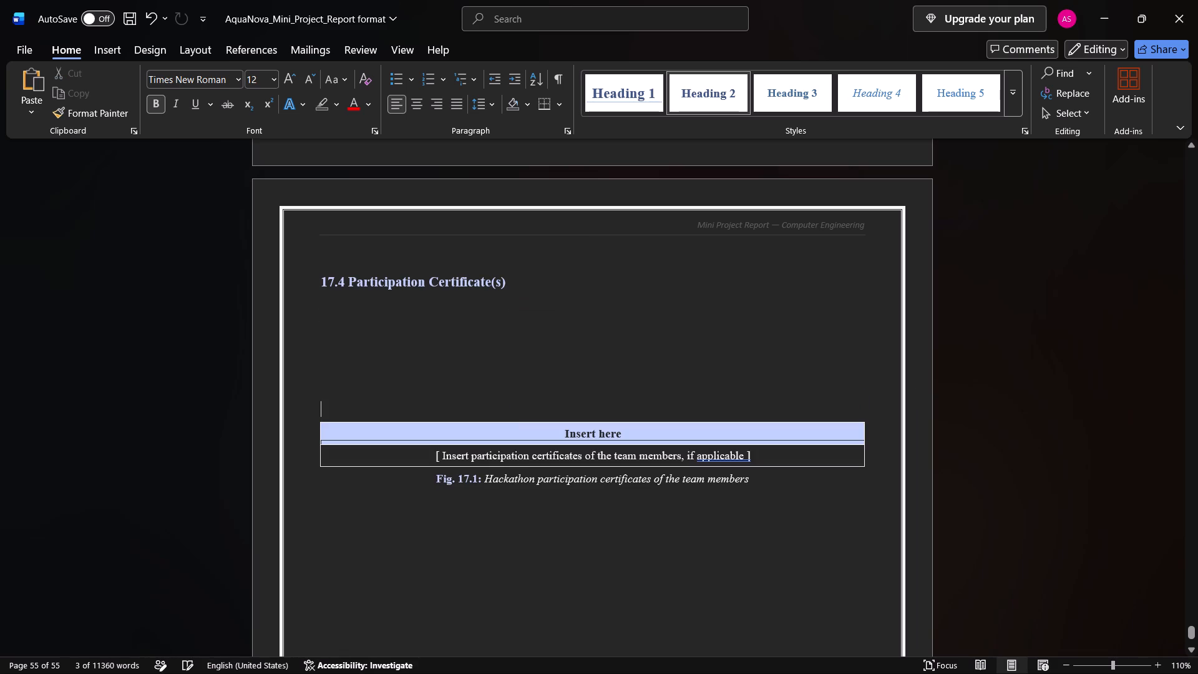
Delete blank lines between the 17.4 heading and the "Insert here" placeholder table, undoing the last deletion.
{"action": "key", "text": "BackSpace"}
{"action": "key", "text": "BackSpace"}
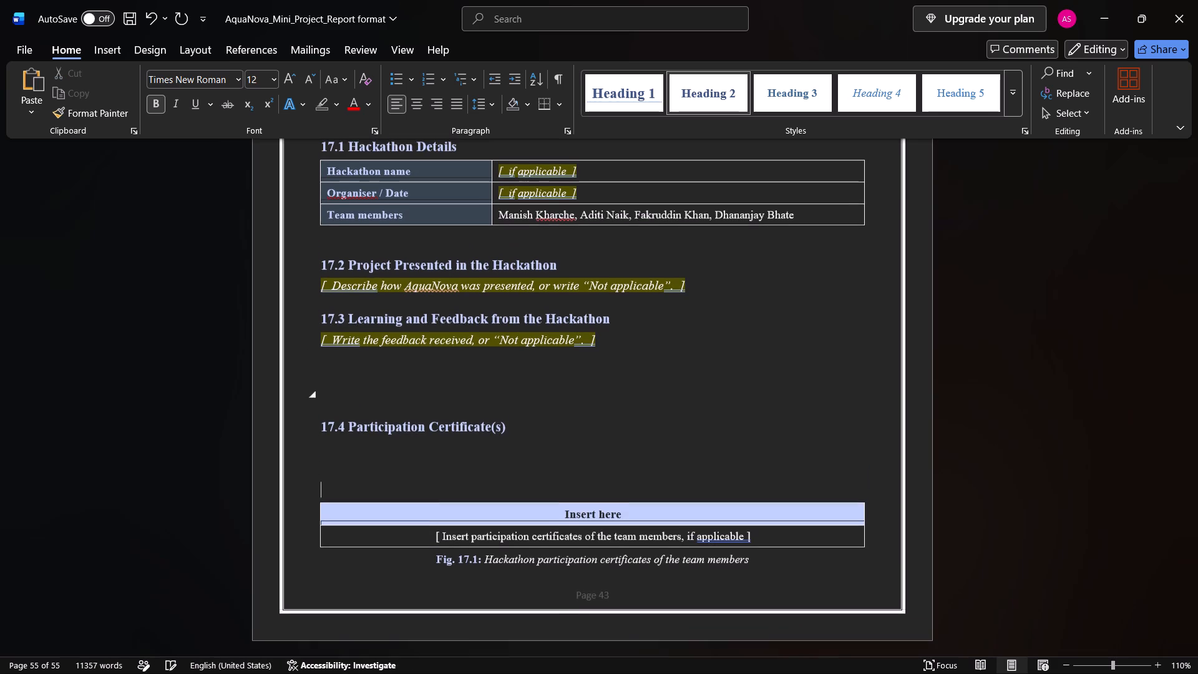
{"action": "key", "text": "ctrl+z"}
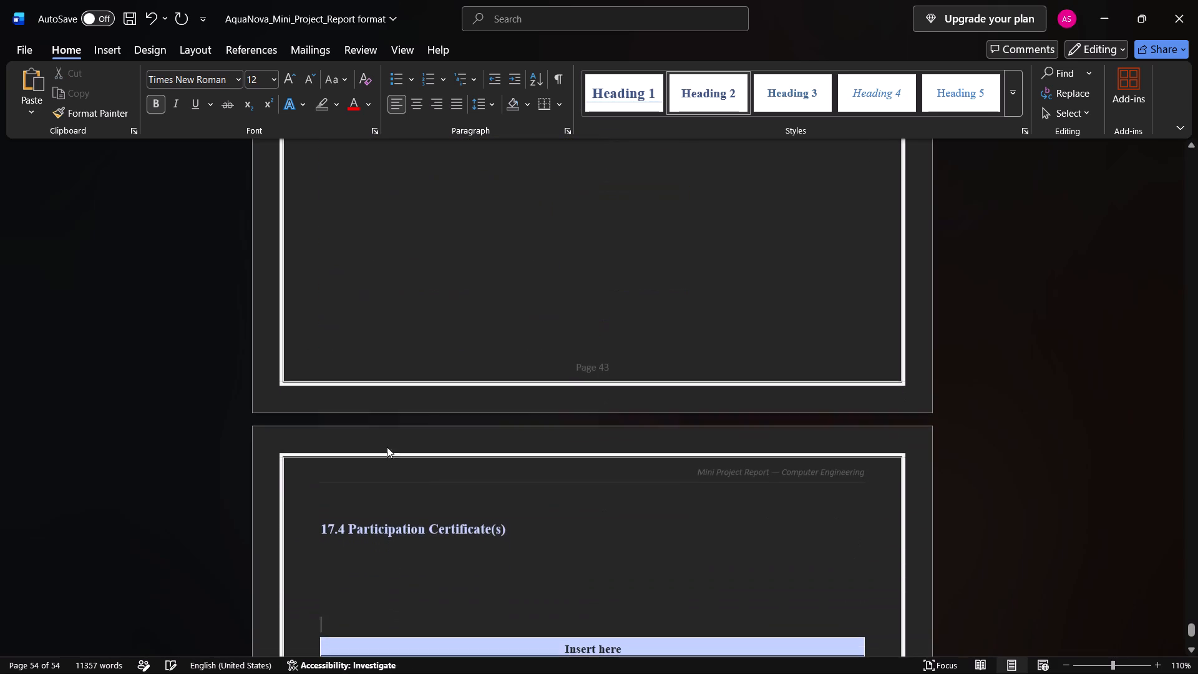
Move the "Insert here" table and its Fig. 17.1 caption up beneath the 17.4 heading by copying them and deleting the originals.
{"action": "scroll", "coordinate": [557, 518], "scroll_direction": "down", "scroll_amount": 2}
{"action": "scroll", "coordinate": [715, 458], "scroll_direction": "down", "scroll_amount": 3}
{"action": "left_click_drag", "start_coordinate": [802, 510], "coordinate": [427, 506]}
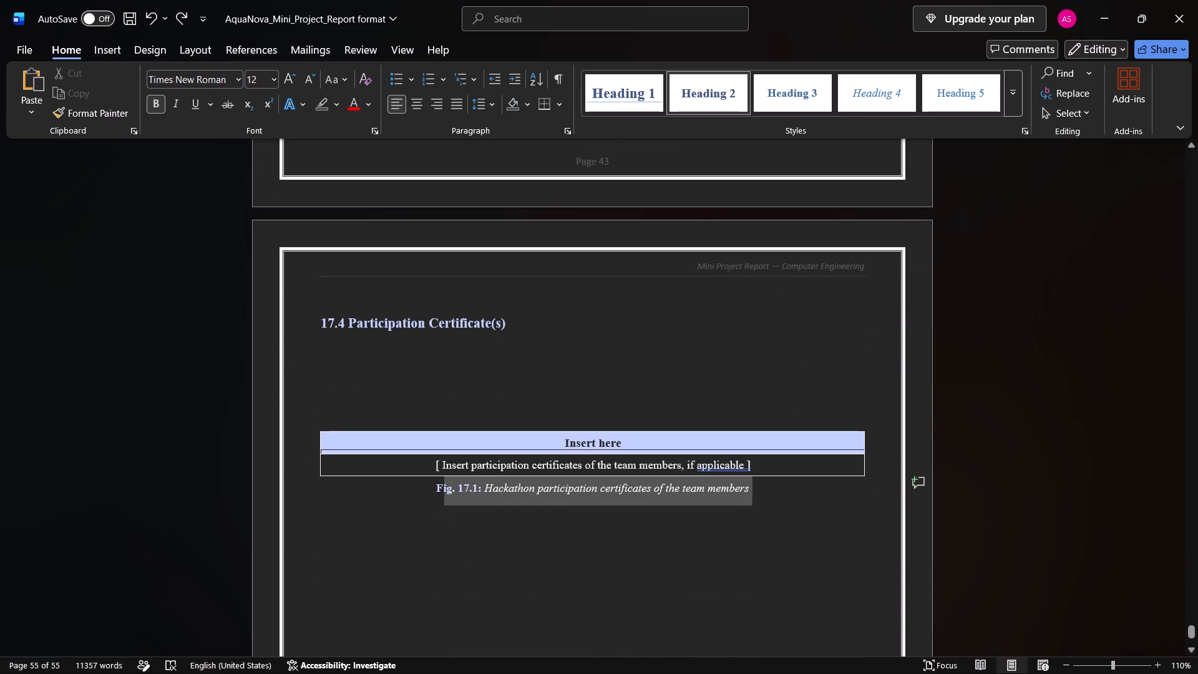
{"action": "left_click_drag", "start_coordinate": [427, 506], "coordinate": [308, 428]}
{"action": "key", "text": "ctrl+c"}
{"action": "left_click", "coordinate": [434, 347]}
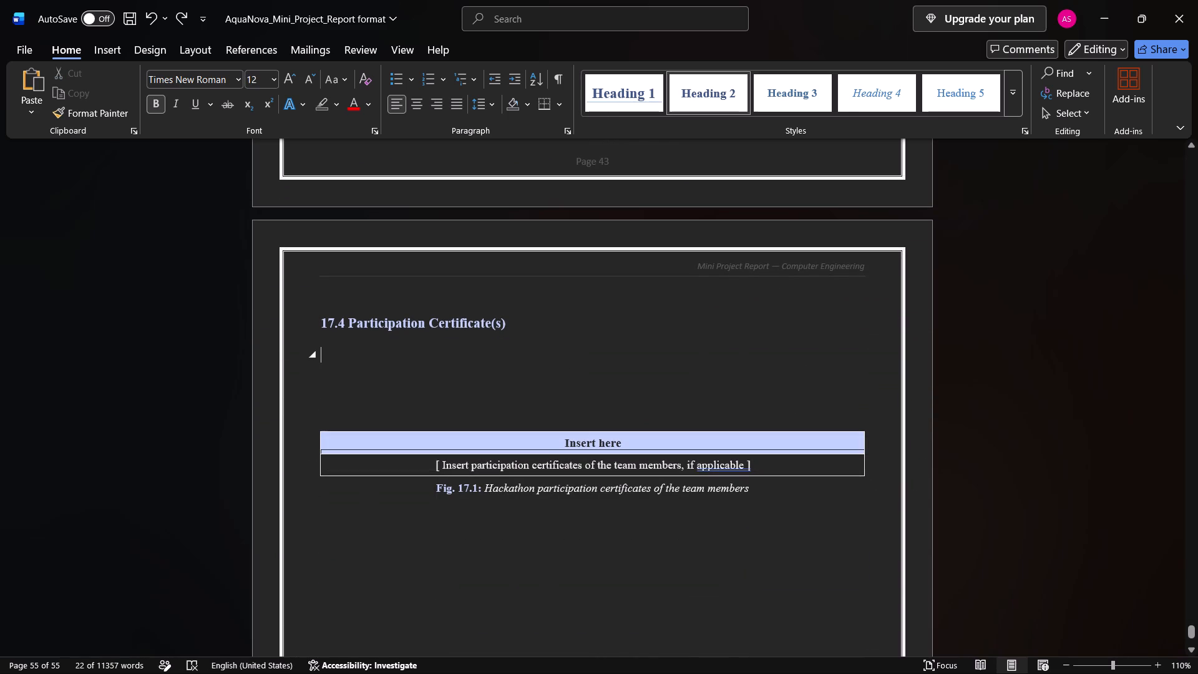
{"action": "key", "text": "ctrl+v"}
{"action": "left_click", "coordinate": [434, 347]}
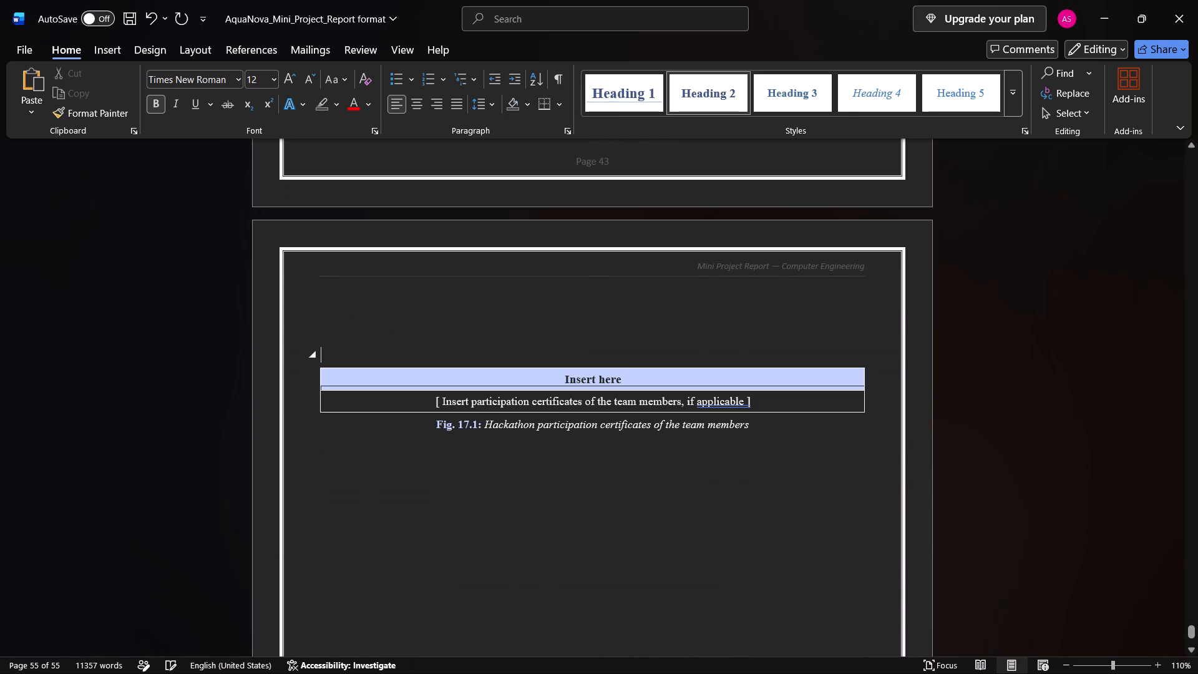
{"action": "scroll", "coordinate": [601, 419], "scroll_direction": "up", "scroll_amount": 6}
{"action": "scroll", "coordinate": [601, 419], "scroll_direction": "down", "scroll_amount": 4}
{"action": "left_click_drag", "start_coordinate": [802, 542], "coordinate": [500, 532]}
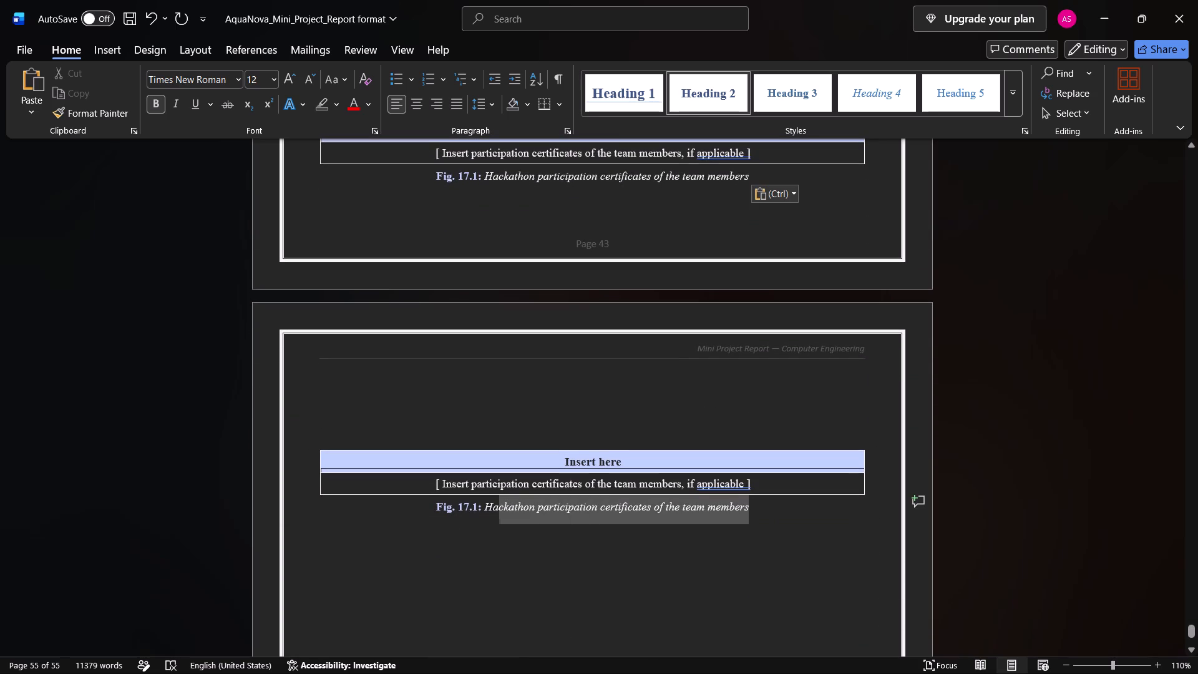
{"action": "left_click_drag", "start_coordinate": [500, 532], "coordinate": [296, 456]}
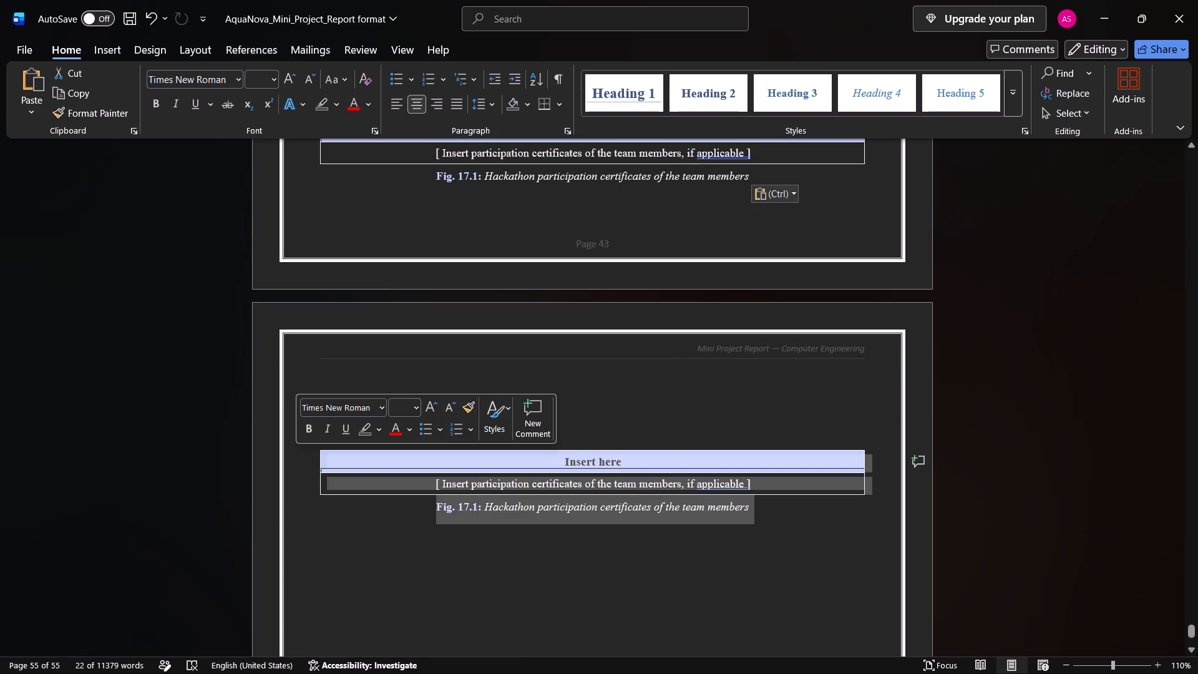
{"action": "key", "text": "BackSpace"}
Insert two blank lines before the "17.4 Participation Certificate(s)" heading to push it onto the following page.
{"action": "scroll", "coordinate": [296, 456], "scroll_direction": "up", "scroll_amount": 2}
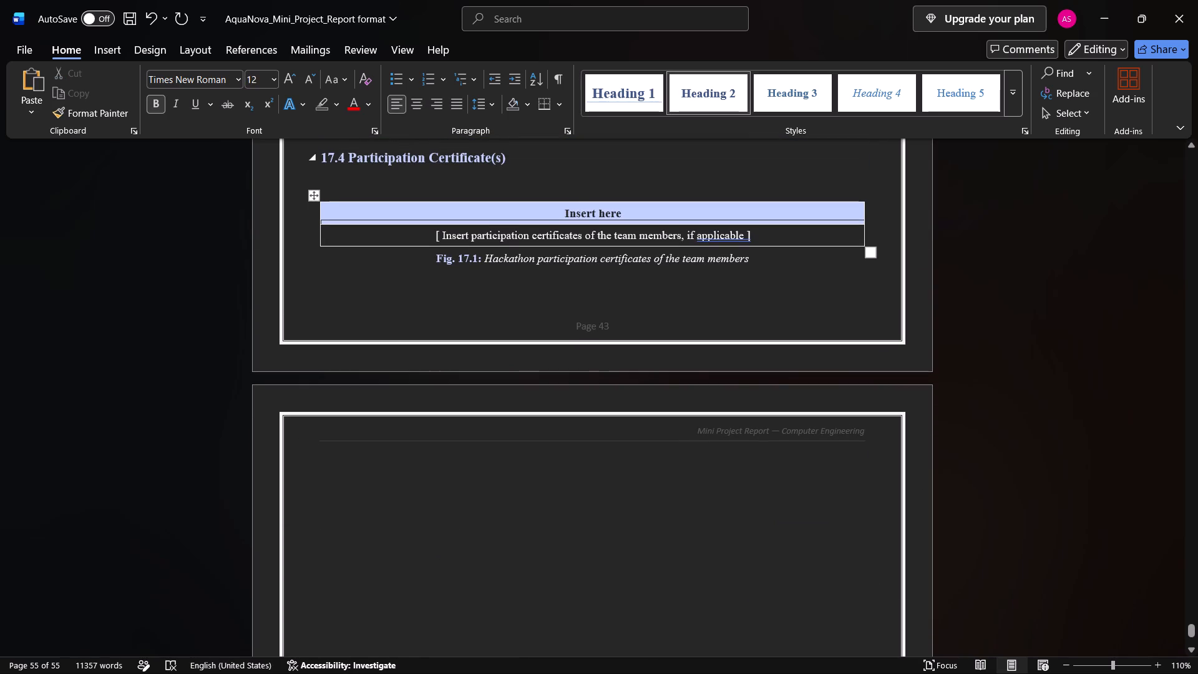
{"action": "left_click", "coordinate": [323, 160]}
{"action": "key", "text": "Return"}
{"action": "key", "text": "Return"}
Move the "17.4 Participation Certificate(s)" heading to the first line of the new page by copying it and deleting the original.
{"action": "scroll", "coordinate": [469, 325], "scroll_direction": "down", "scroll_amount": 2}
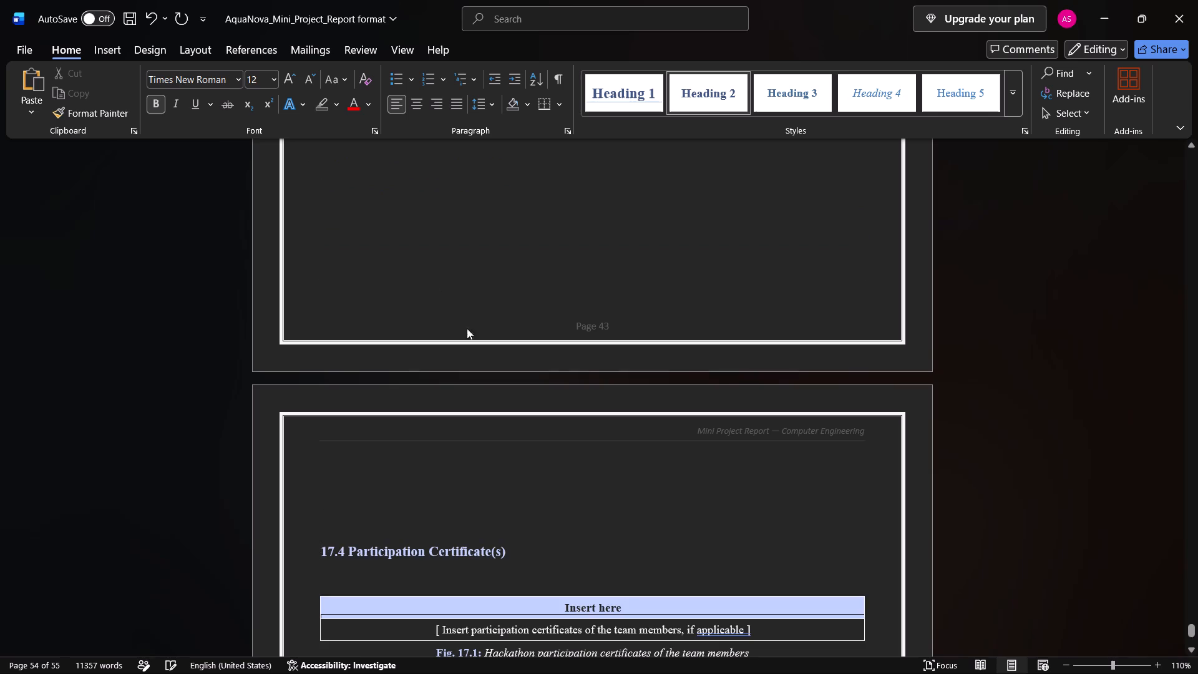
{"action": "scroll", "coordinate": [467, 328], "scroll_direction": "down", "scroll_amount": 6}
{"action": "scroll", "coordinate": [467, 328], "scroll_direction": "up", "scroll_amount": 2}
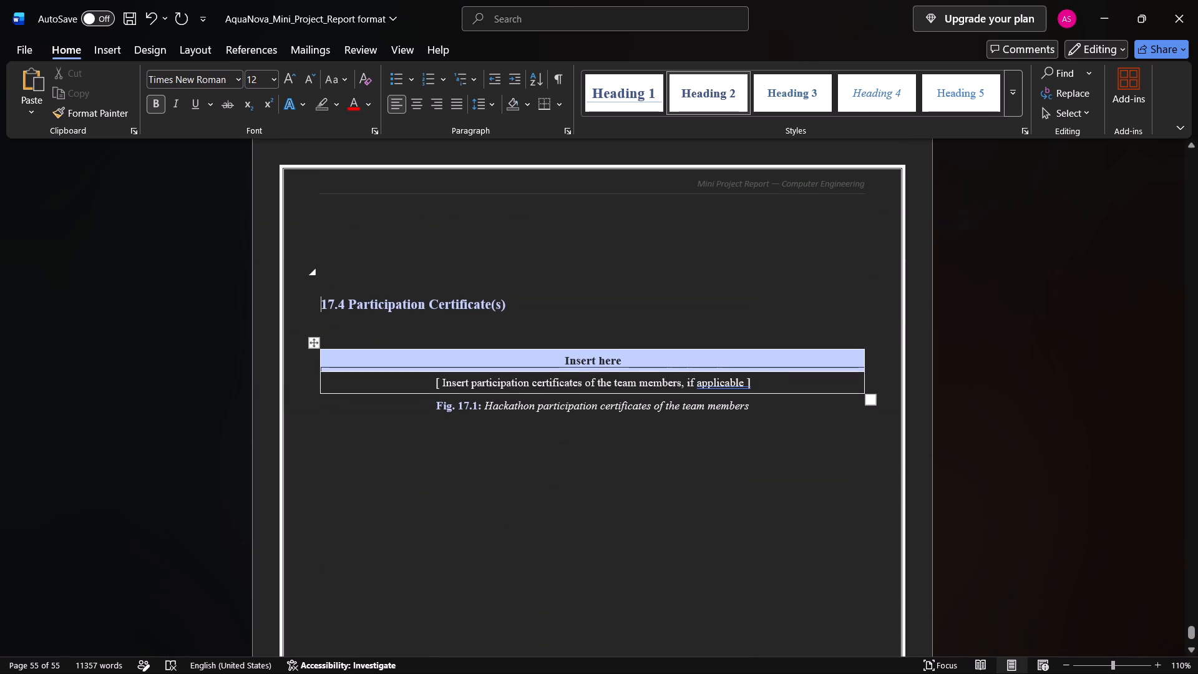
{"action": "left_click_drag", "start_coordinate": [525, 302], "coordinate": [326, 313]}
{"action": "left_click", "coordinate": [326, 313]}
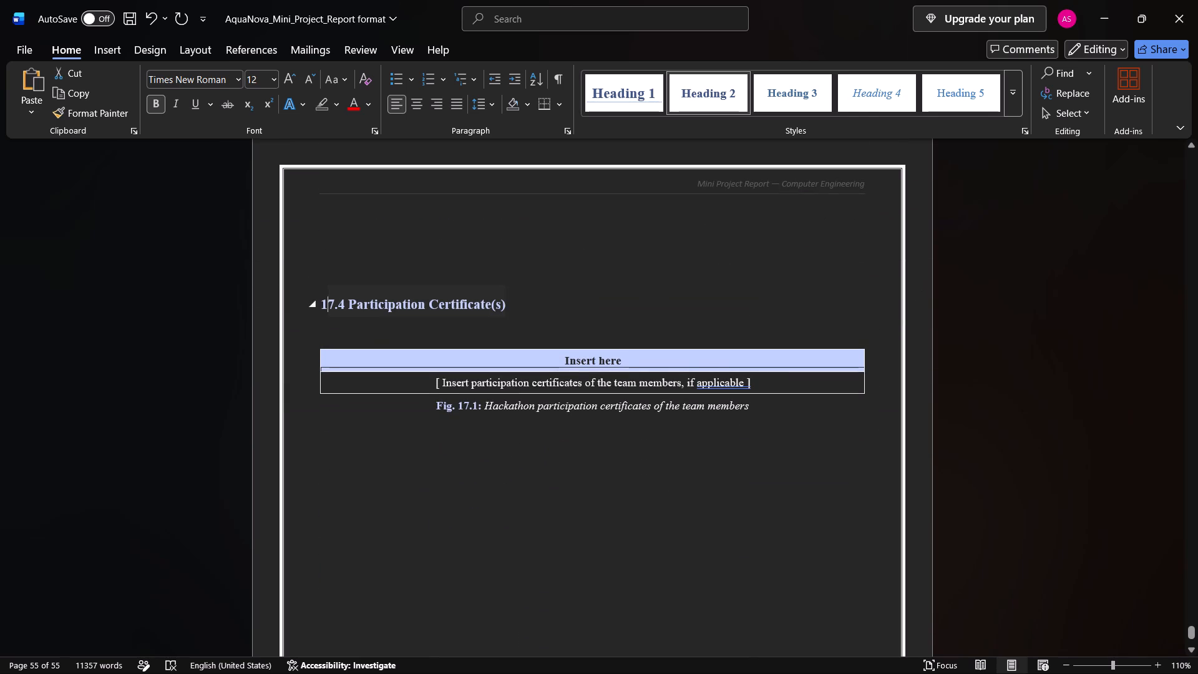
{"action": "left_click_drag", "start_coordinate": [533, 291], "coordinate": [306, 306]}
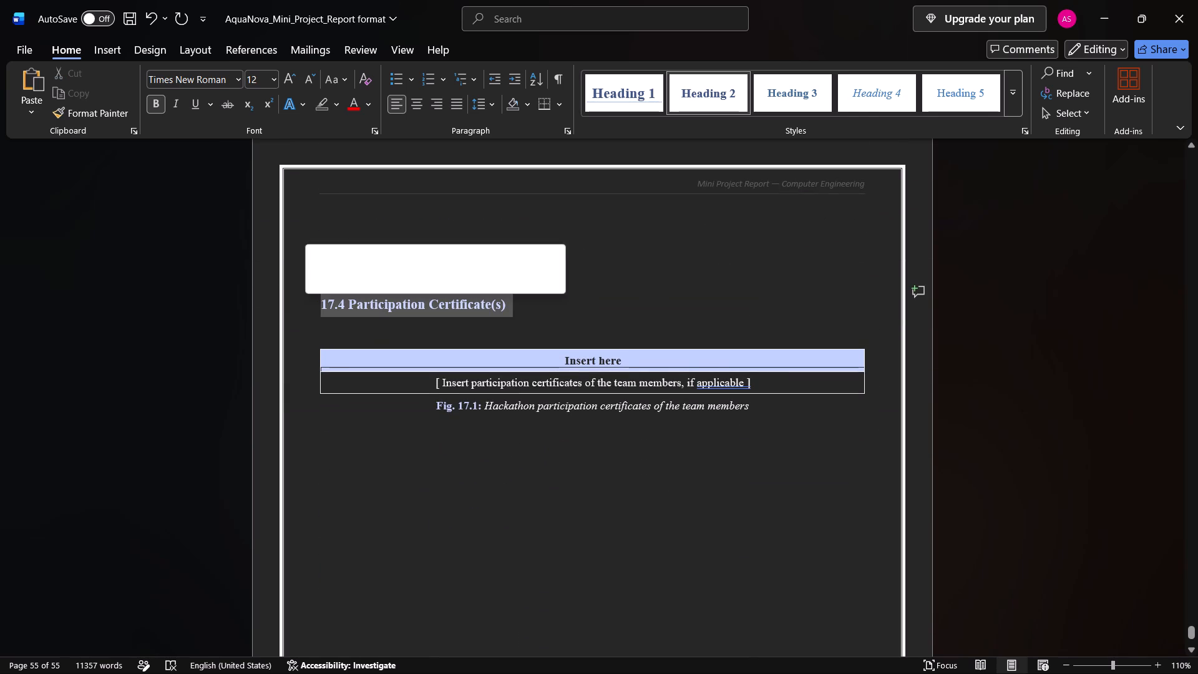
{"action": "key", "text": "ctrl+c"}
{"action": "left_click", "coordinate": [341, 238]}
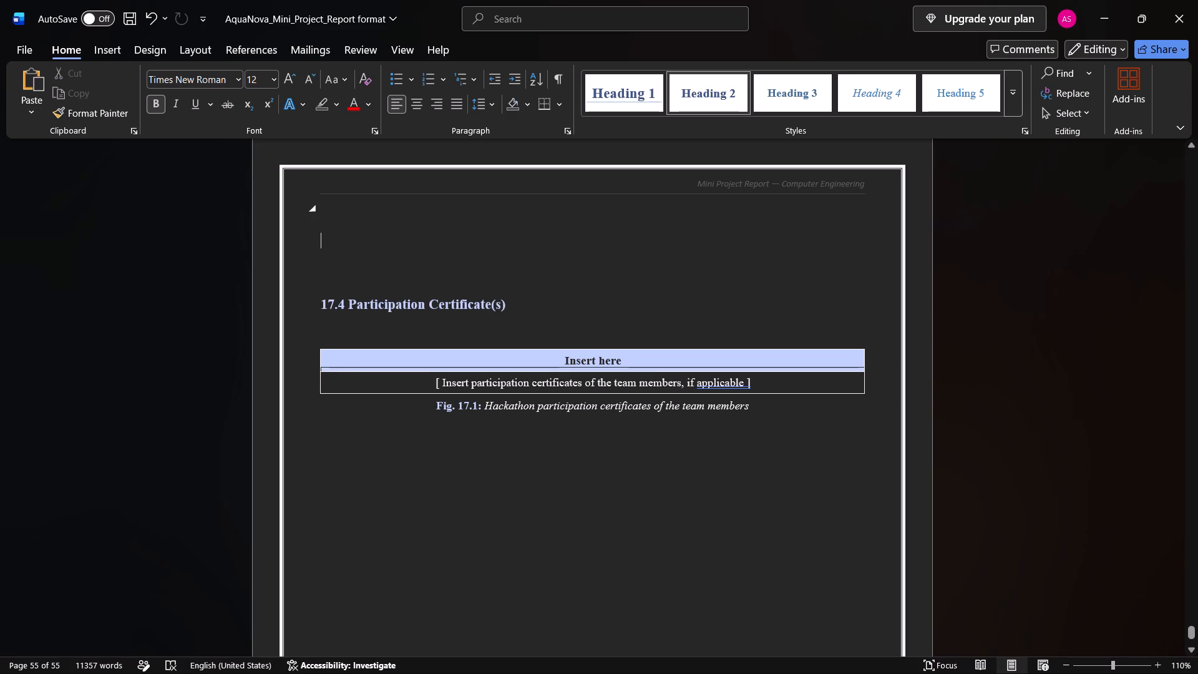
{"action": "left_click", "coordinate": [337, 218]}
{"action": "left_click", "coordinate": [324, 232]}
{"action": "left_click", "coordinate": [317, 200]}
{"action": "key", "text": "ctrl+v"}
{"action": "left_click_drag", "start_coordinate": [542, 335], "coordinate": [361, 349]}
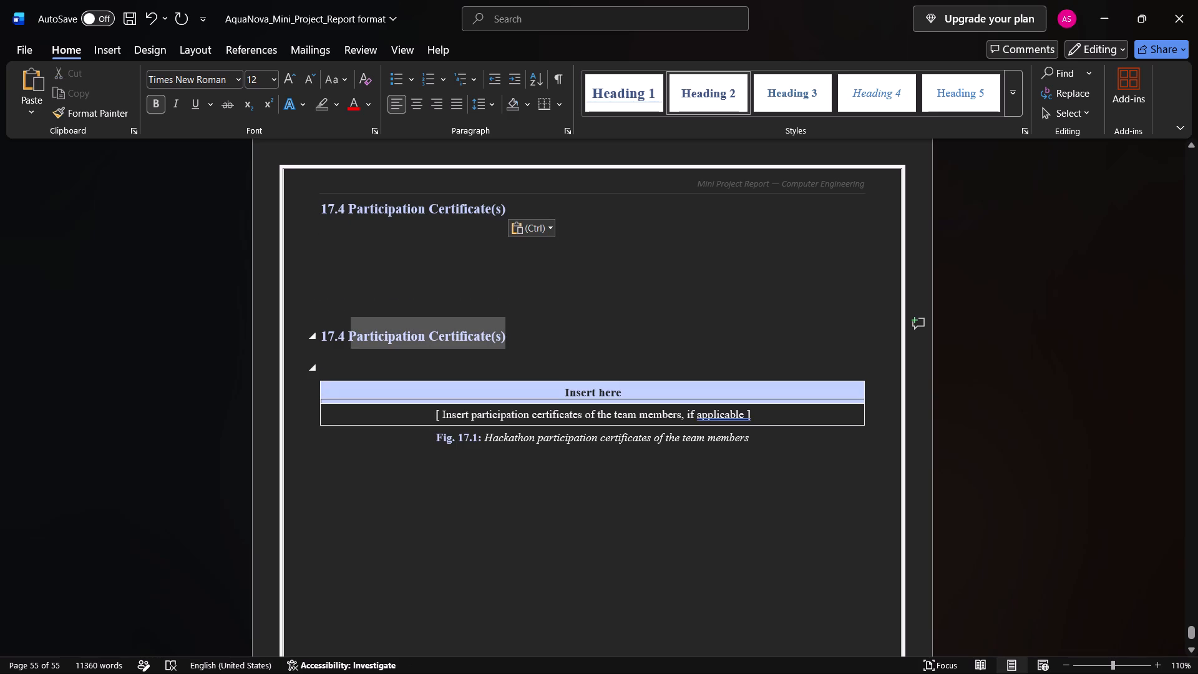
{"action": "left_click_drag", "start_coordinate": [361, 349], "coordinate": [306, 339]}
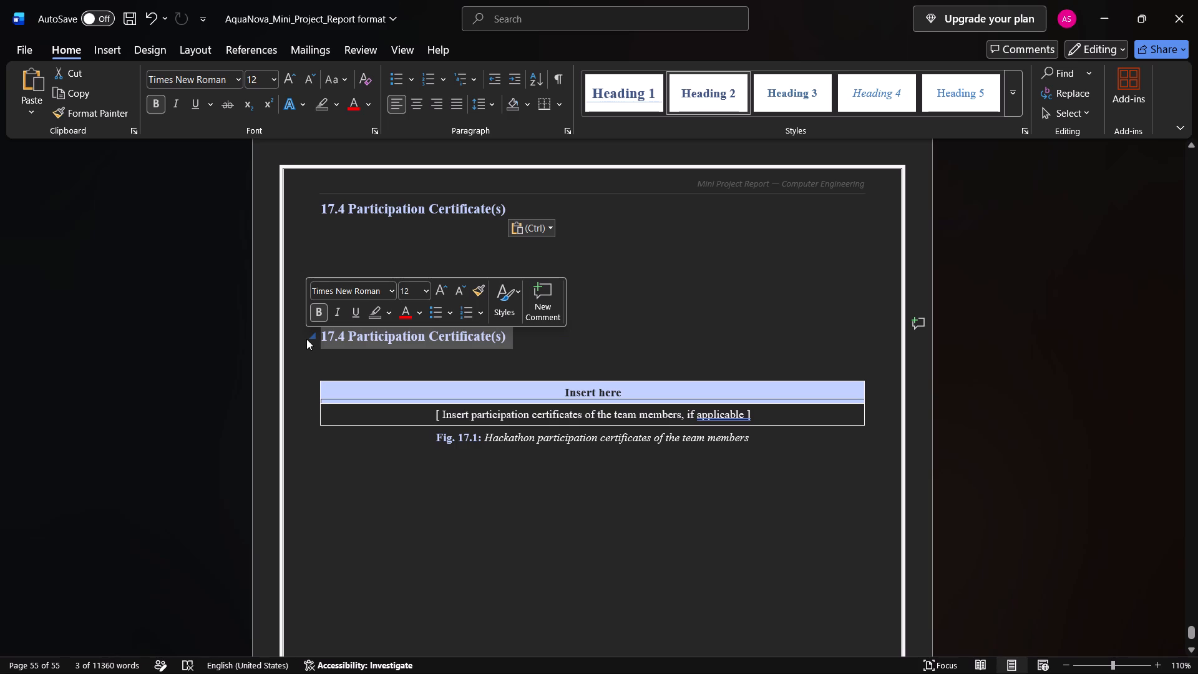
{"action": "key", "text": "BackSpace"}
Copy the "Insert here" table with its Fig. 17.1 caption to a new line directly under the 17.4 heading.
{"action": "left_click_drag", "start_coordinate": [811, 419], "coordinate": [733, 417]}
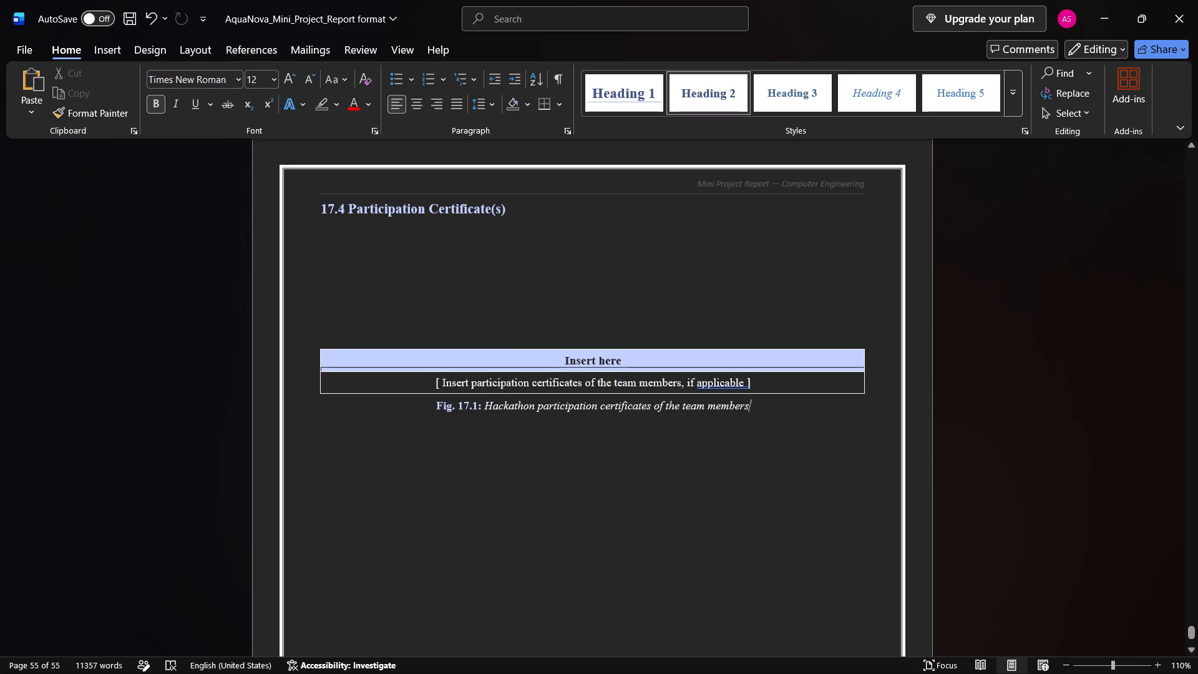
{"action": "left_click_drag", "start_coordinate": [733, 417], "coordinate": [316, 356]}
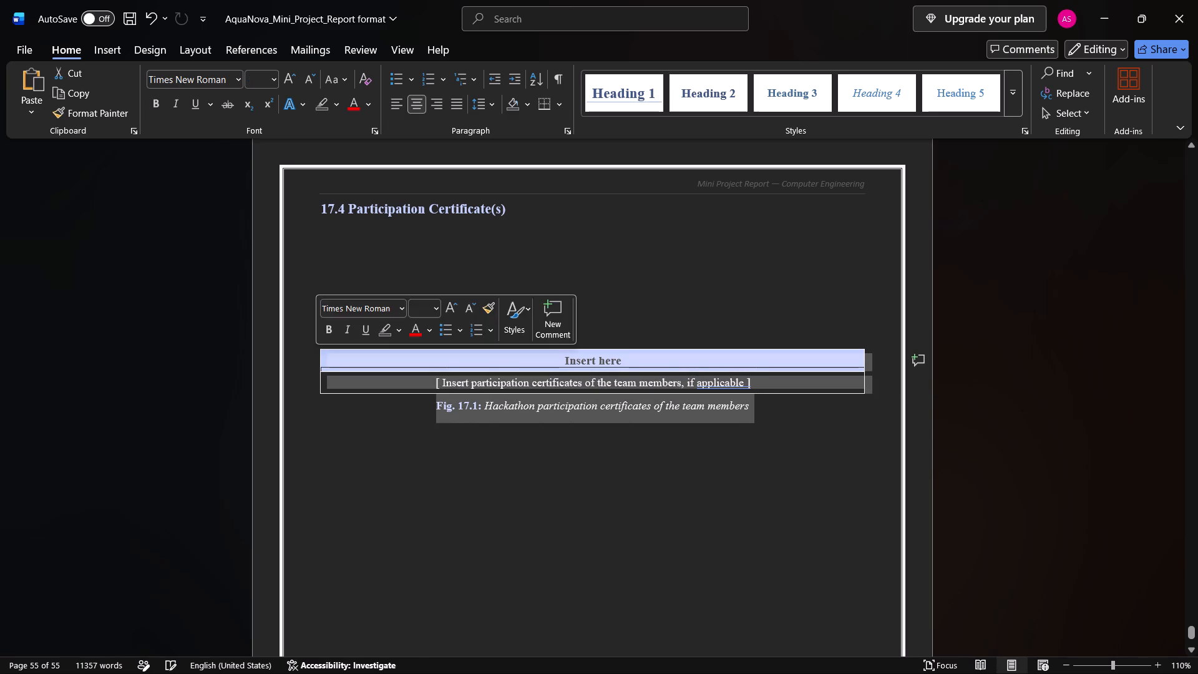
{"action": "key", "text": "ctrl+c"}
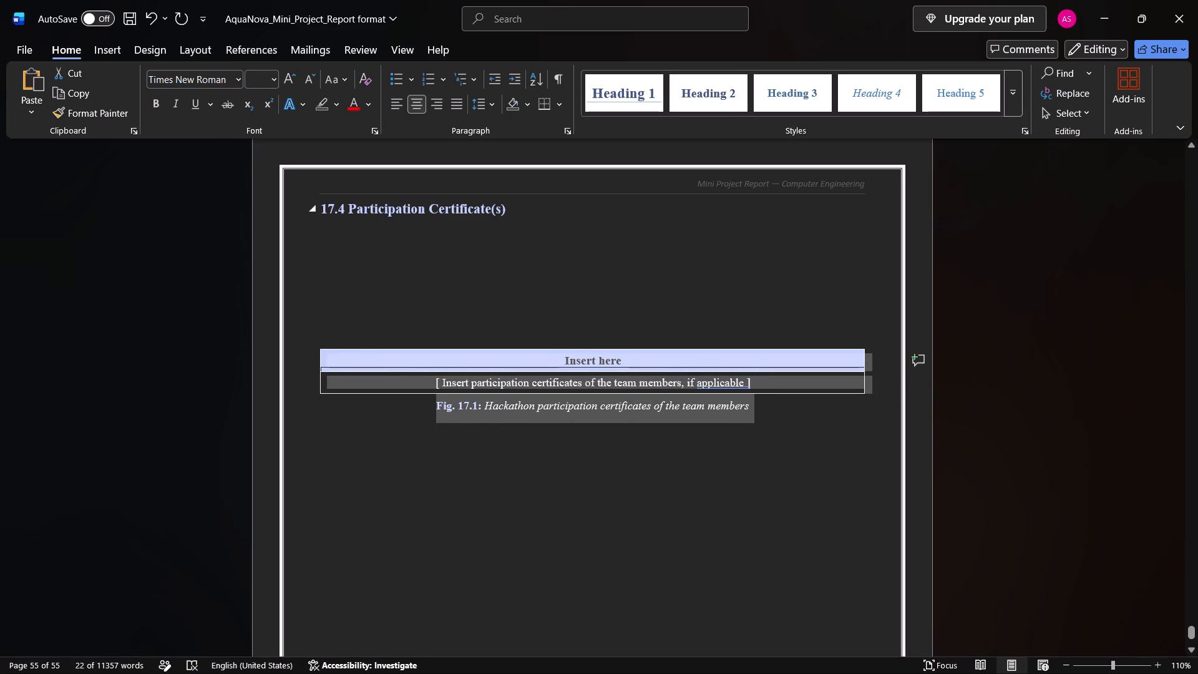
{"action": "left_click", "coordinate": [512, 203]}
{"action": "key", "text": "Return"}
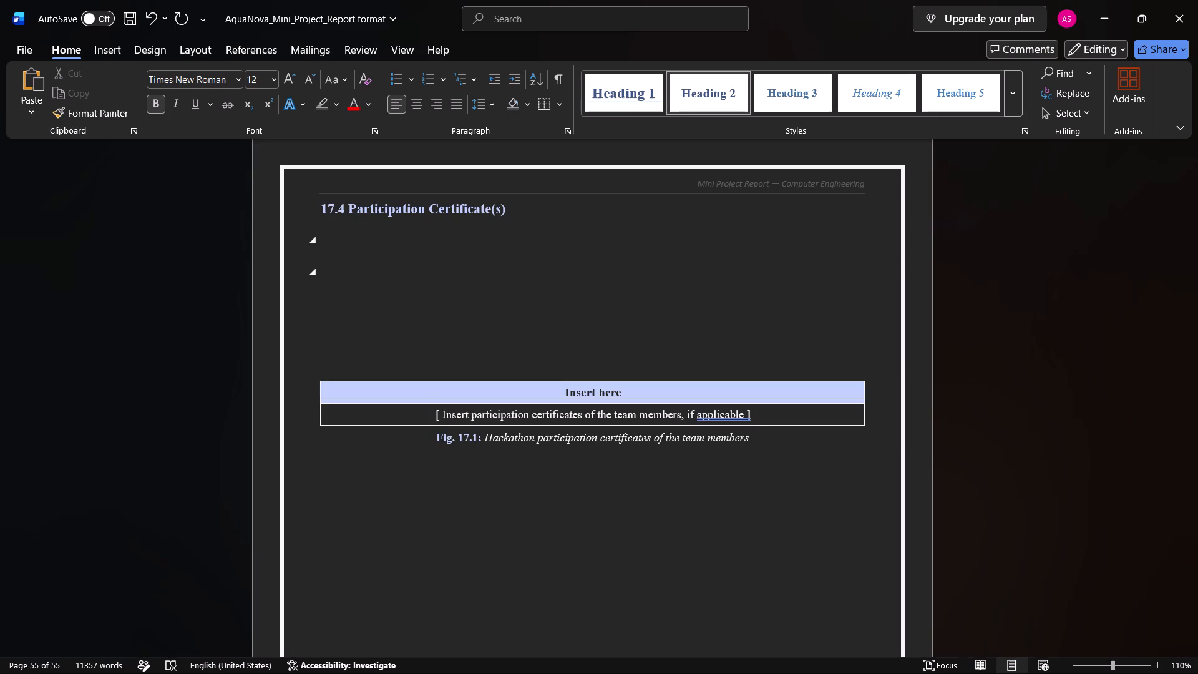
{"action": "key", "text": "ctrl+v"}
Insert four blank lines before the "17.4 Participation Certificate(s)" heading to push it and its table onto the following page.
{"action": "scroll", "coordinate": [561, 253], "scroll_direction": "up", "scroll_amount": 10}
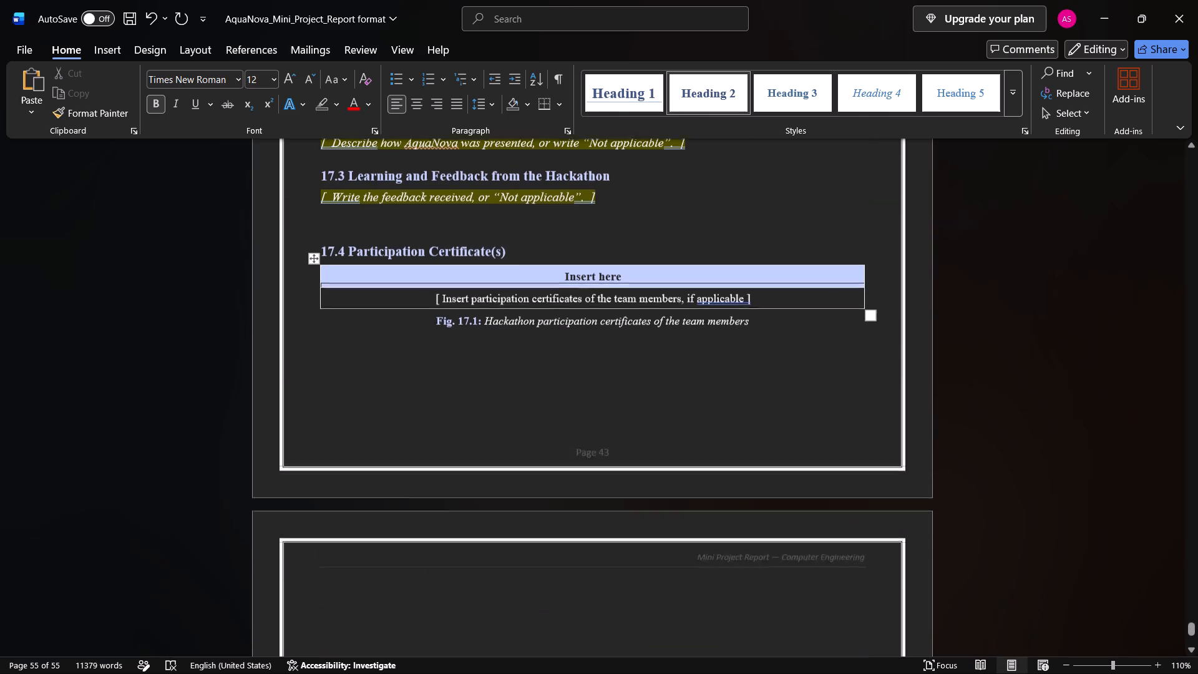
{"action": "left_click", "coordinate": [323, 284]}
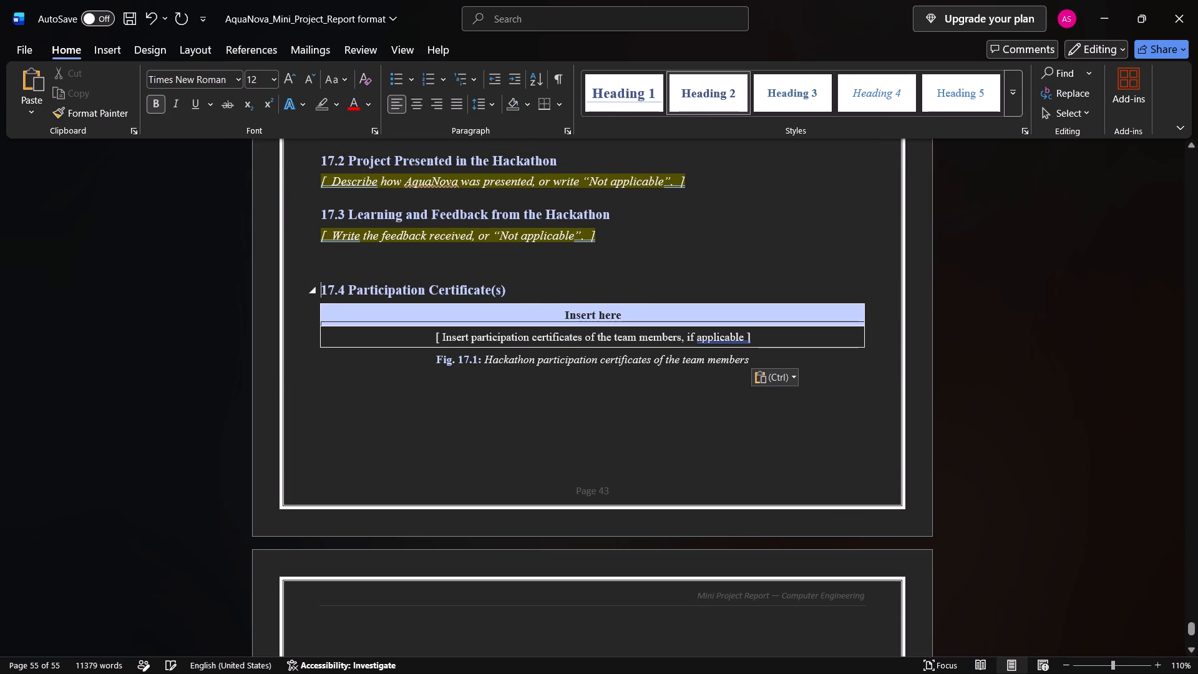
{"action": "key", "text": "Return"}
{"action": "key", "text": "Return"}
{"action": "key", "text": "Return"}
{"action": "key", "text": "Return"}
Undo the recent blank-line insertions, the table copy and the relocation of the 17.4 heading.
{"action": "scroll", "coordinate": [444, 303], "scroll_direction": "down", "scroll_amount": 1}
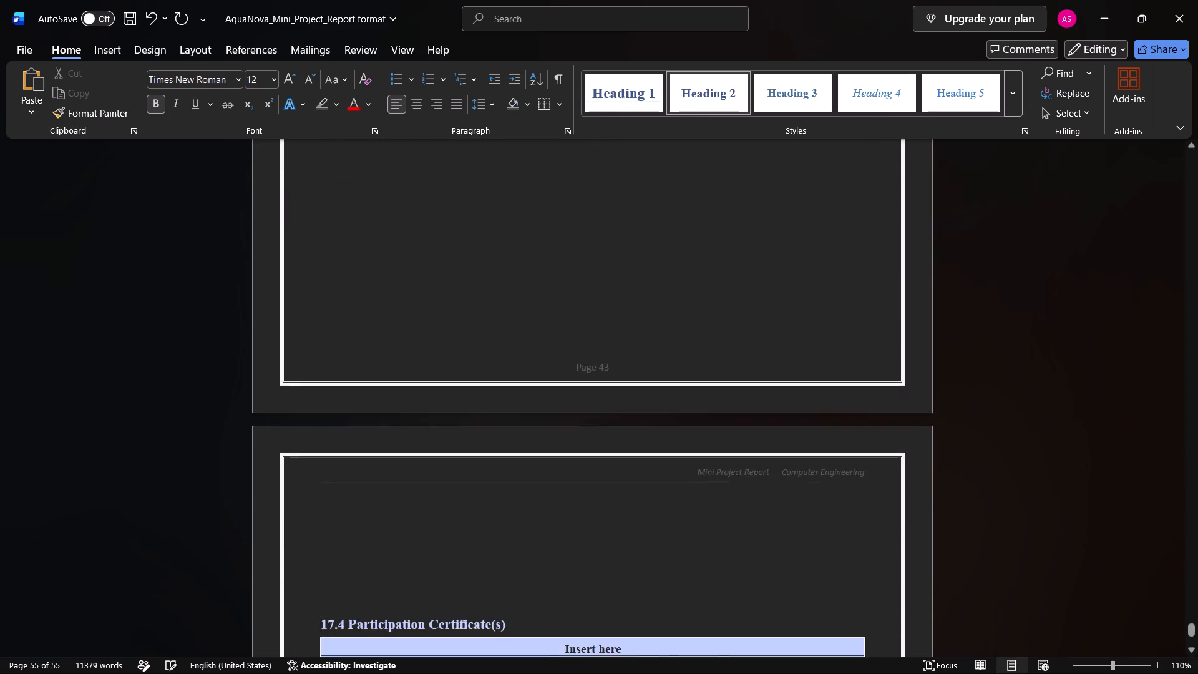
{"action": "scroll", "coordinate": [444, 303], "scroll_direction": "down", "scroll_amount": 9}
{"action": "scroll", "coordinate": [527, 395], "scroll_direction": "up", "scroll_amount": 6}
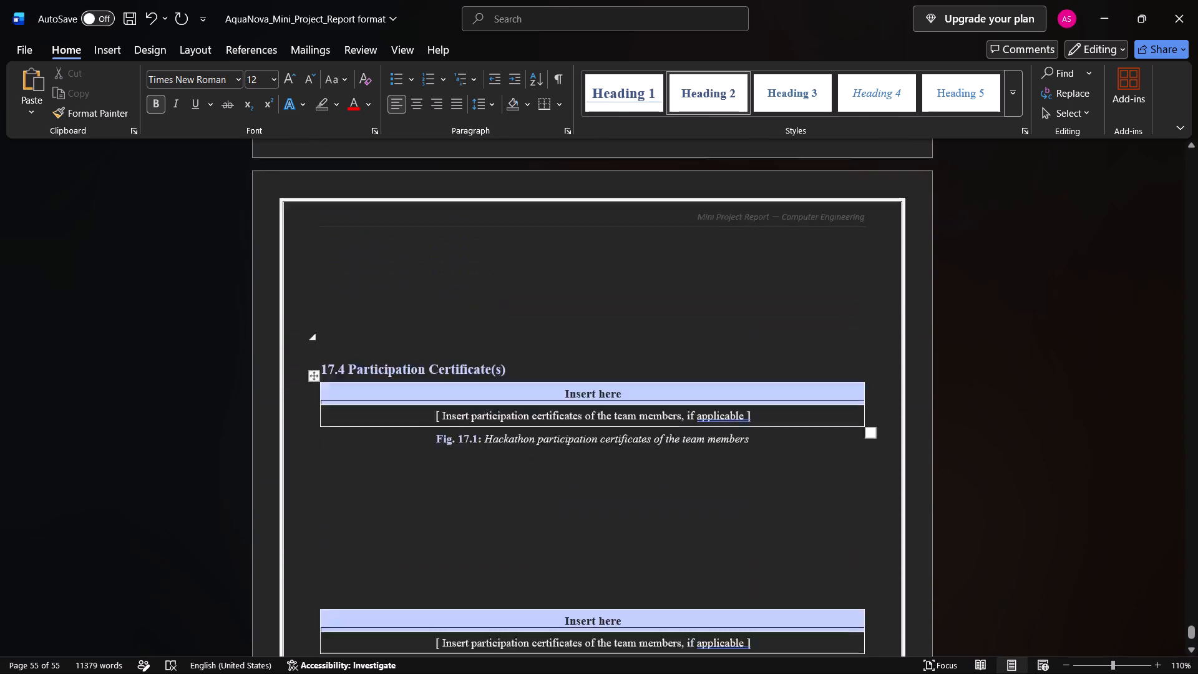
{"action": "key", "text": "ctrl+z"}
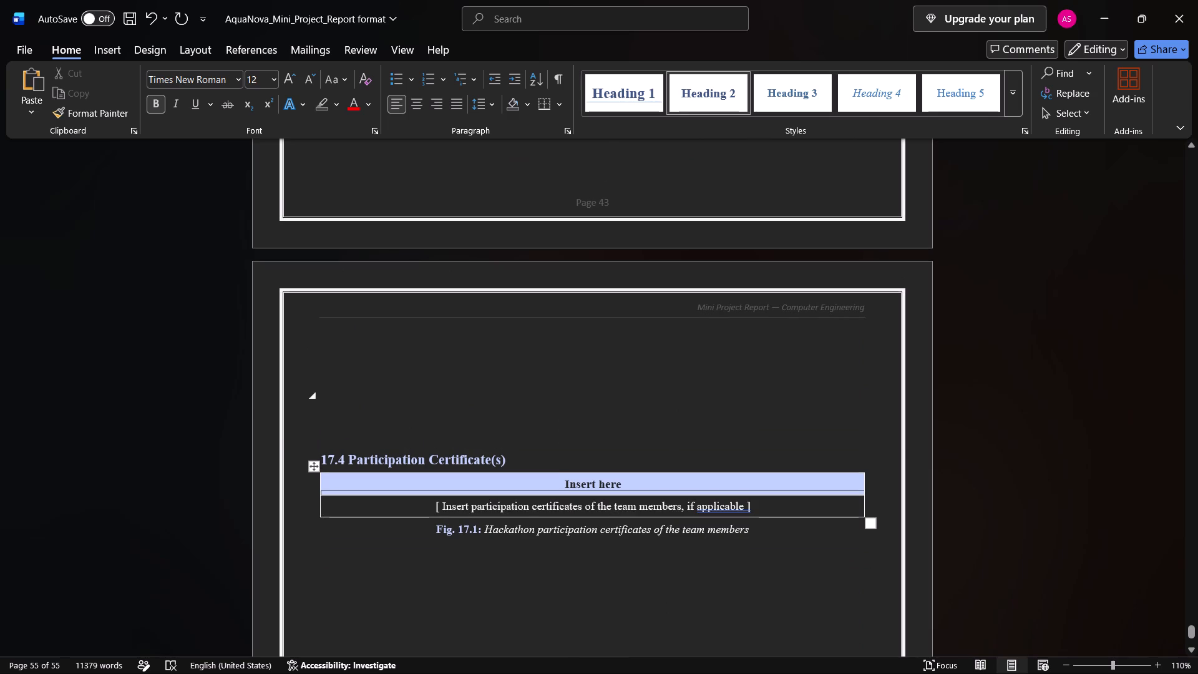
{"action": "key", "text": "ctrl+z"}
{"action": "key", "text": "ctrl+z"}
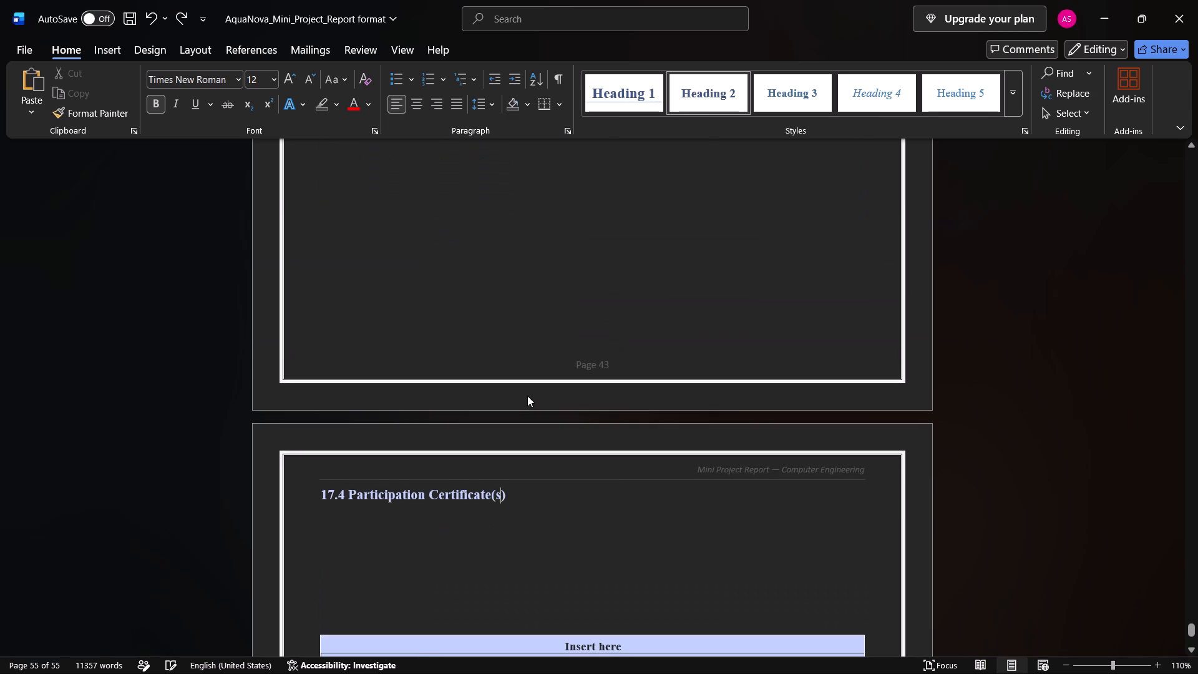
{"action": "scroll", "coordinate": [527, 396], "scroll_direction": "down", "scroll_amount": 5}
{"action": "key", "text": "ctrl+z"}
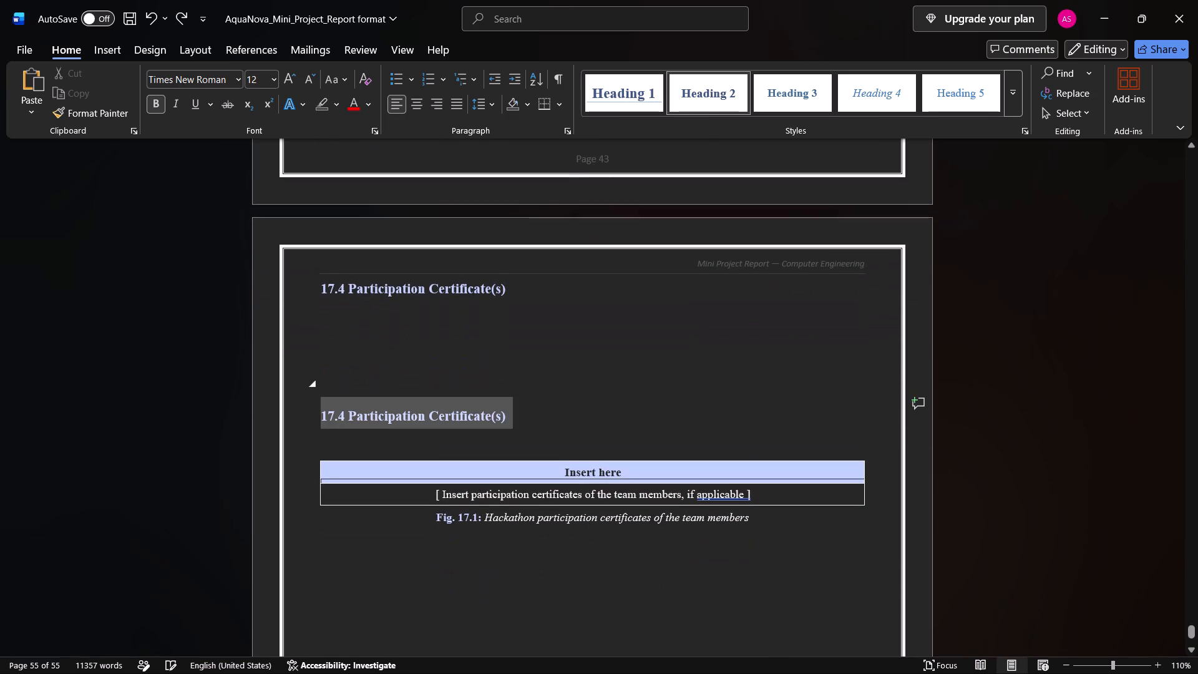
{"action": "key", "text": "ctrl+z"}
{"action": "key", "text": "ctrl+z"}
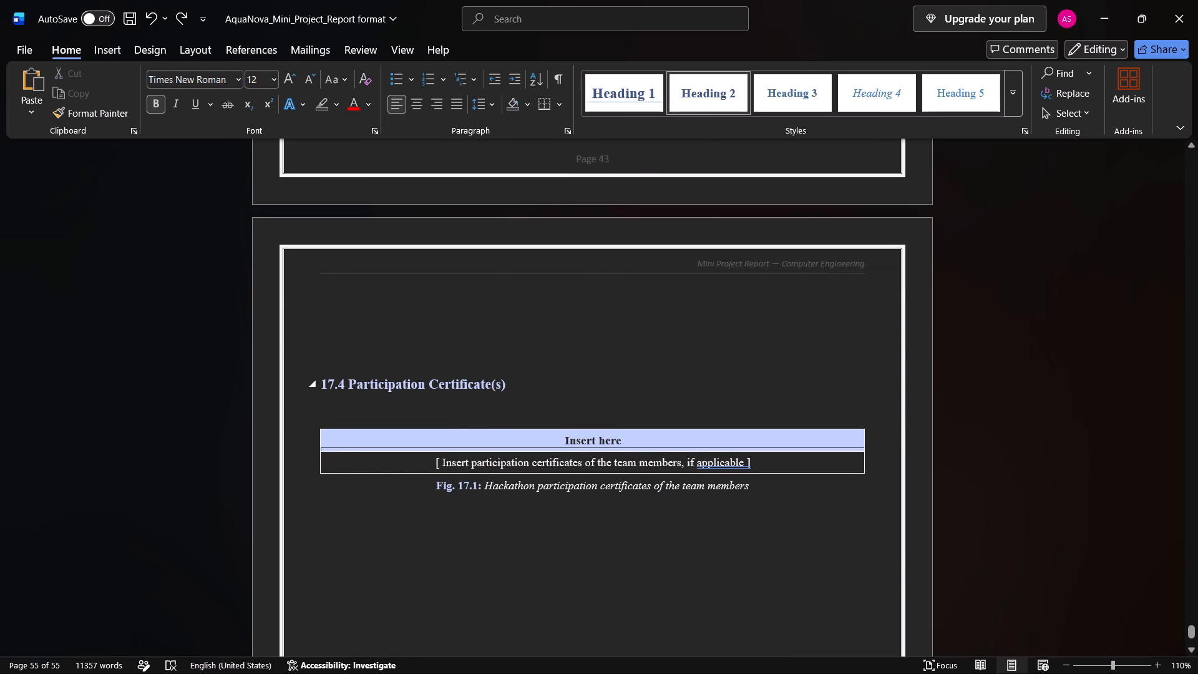
Delete the blank line between the 17.4 heading and the "Insert here" table.
{"action": "left_click", "coordinate": [379, 197]}
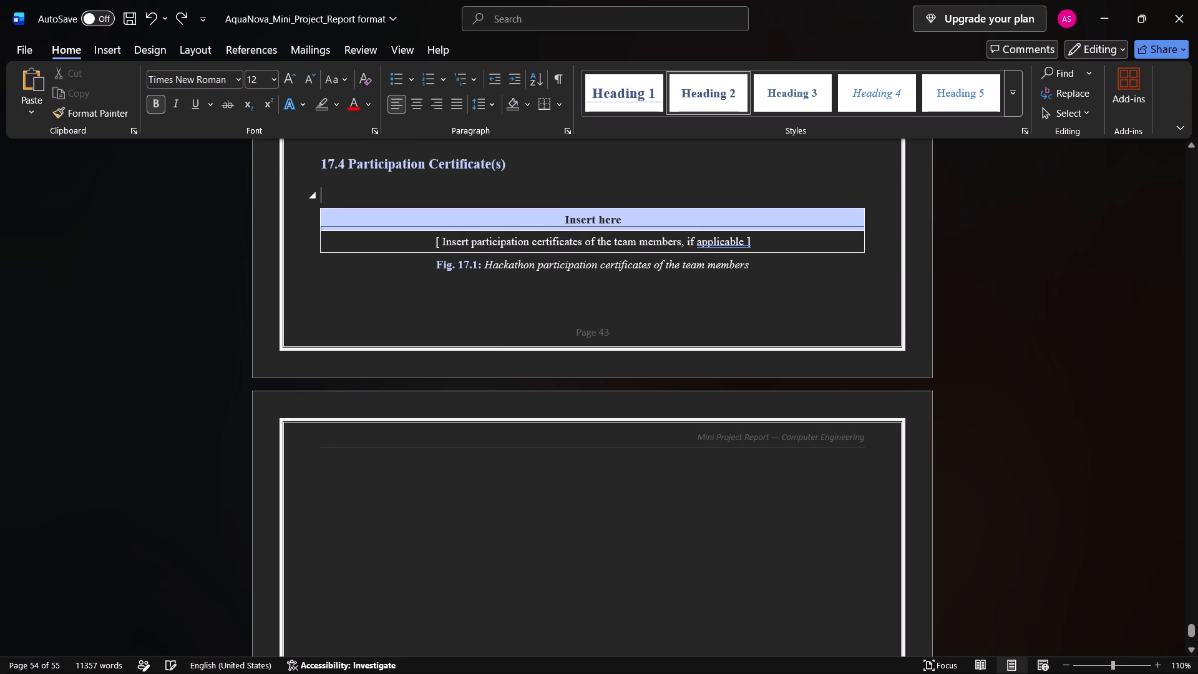
{"action": "key", "text": "BackSpace"}
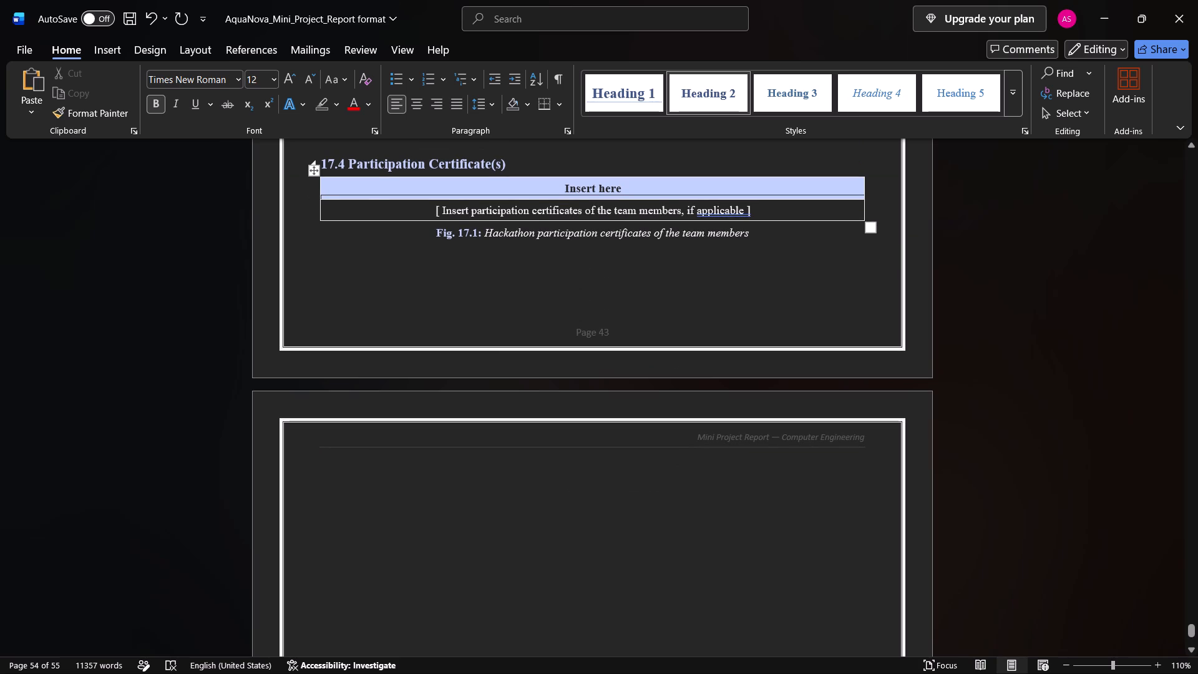
Insert three blank lines before the "17.4 Participation Certificate(s)" heading to push it and its table onto the next page.
{"action": "left_click", "coordinate": [325, 170]}
{"action": "key", "text": "Left"}
{"action": "key", "text": "Return"}
{"action": "key", "text": "Return"}
{"action": "key", "text": "Return"}
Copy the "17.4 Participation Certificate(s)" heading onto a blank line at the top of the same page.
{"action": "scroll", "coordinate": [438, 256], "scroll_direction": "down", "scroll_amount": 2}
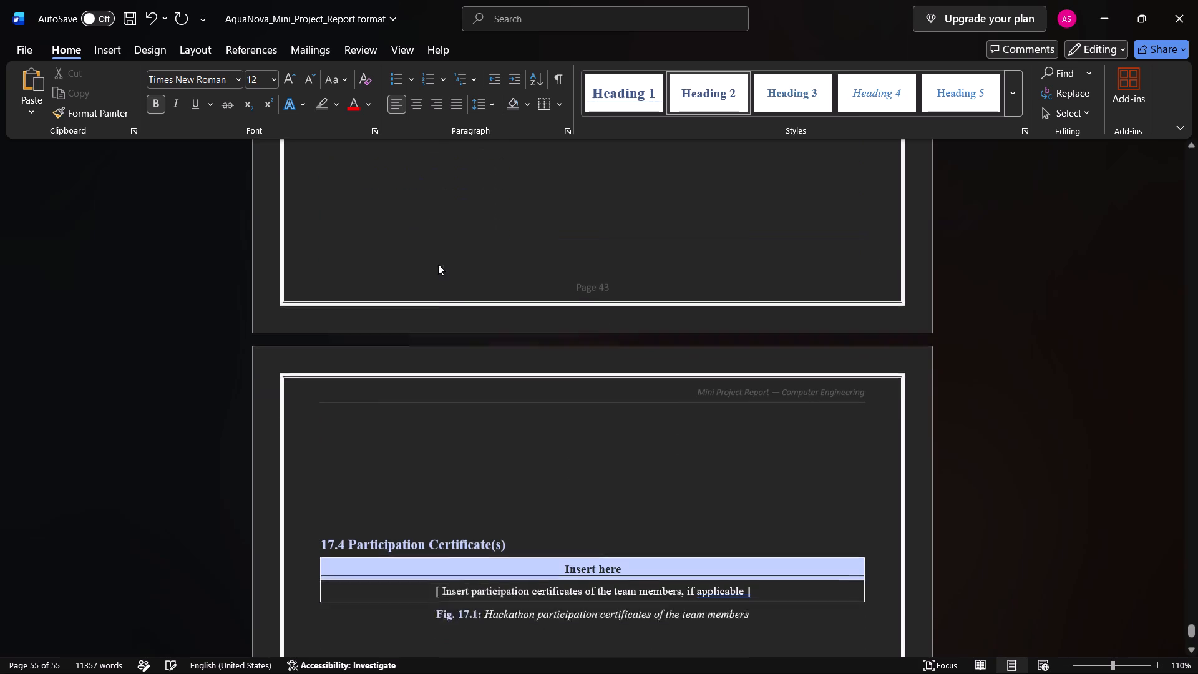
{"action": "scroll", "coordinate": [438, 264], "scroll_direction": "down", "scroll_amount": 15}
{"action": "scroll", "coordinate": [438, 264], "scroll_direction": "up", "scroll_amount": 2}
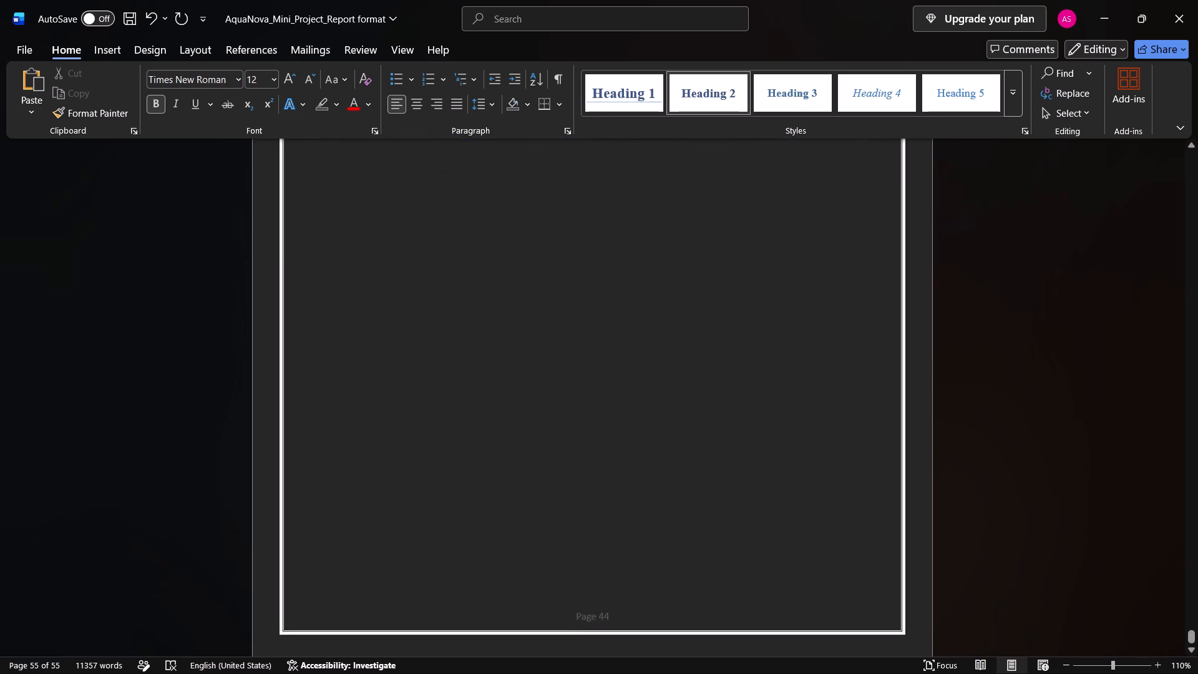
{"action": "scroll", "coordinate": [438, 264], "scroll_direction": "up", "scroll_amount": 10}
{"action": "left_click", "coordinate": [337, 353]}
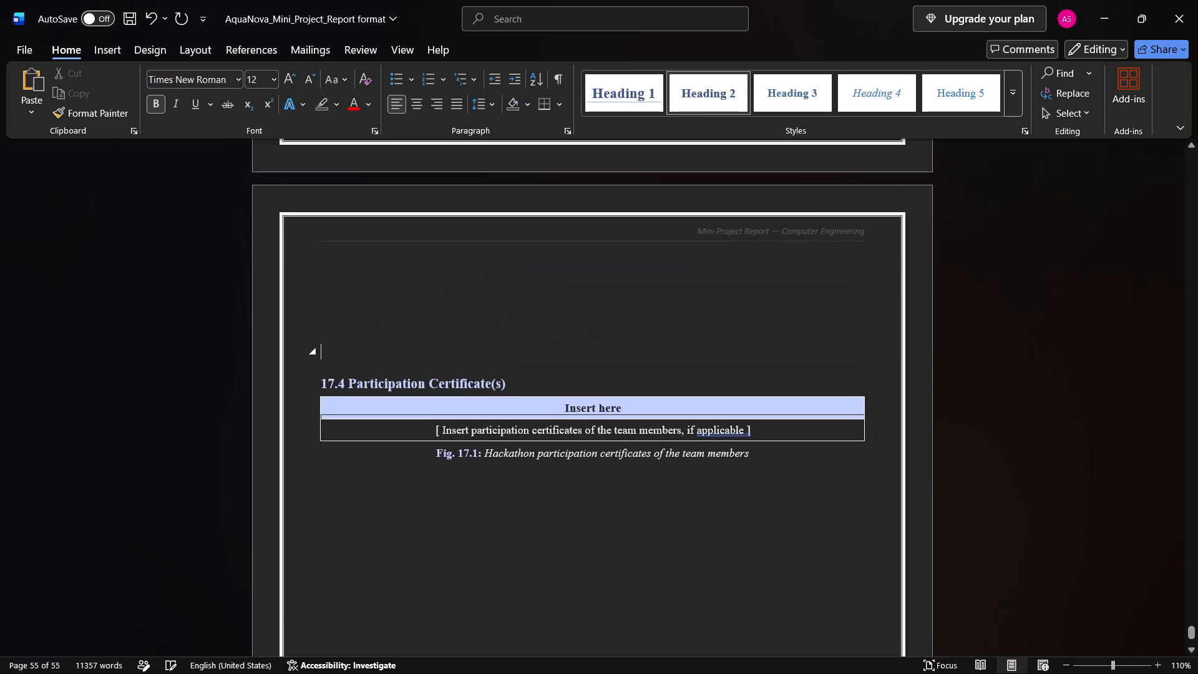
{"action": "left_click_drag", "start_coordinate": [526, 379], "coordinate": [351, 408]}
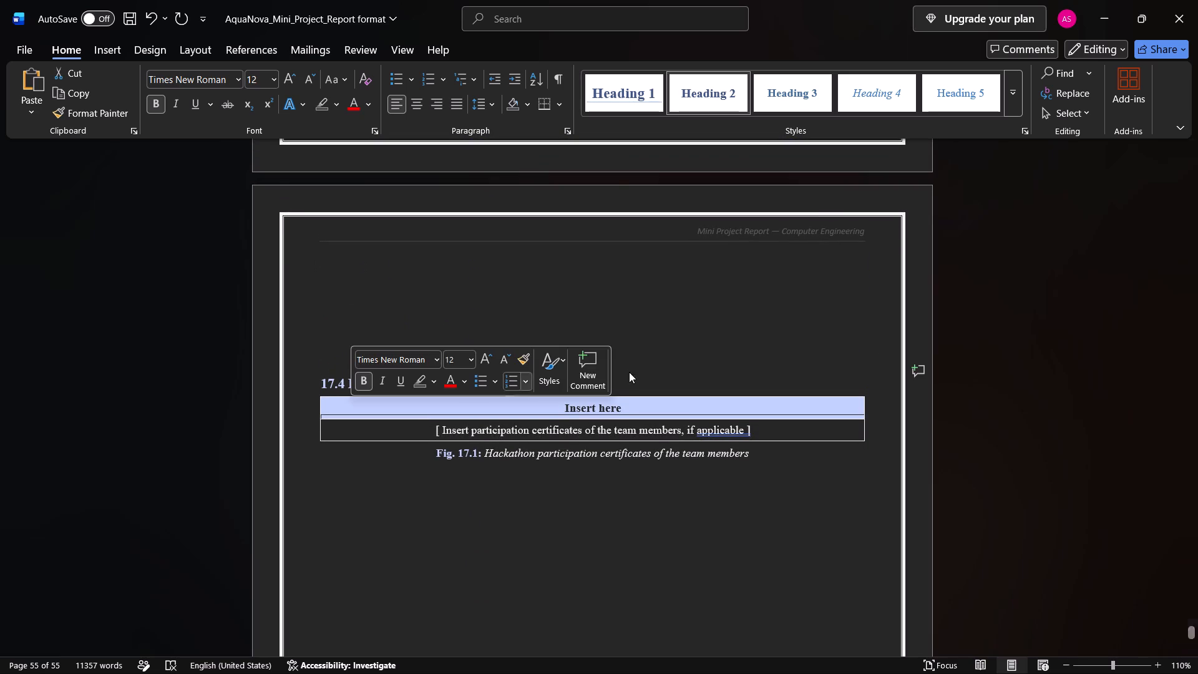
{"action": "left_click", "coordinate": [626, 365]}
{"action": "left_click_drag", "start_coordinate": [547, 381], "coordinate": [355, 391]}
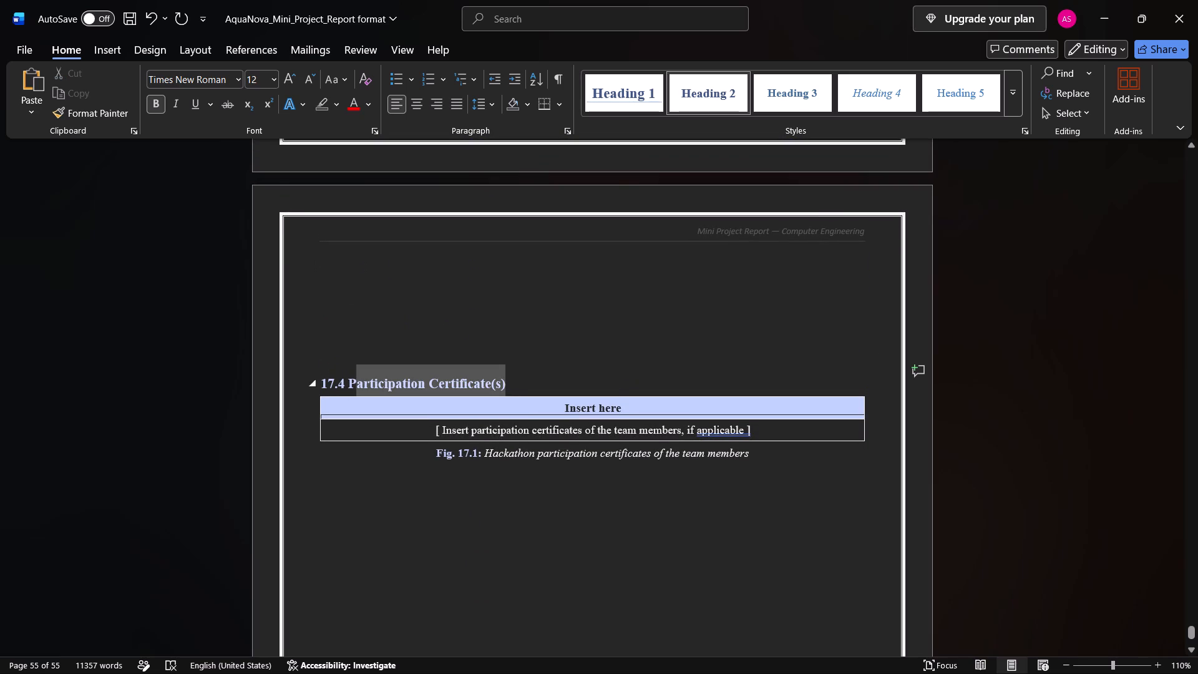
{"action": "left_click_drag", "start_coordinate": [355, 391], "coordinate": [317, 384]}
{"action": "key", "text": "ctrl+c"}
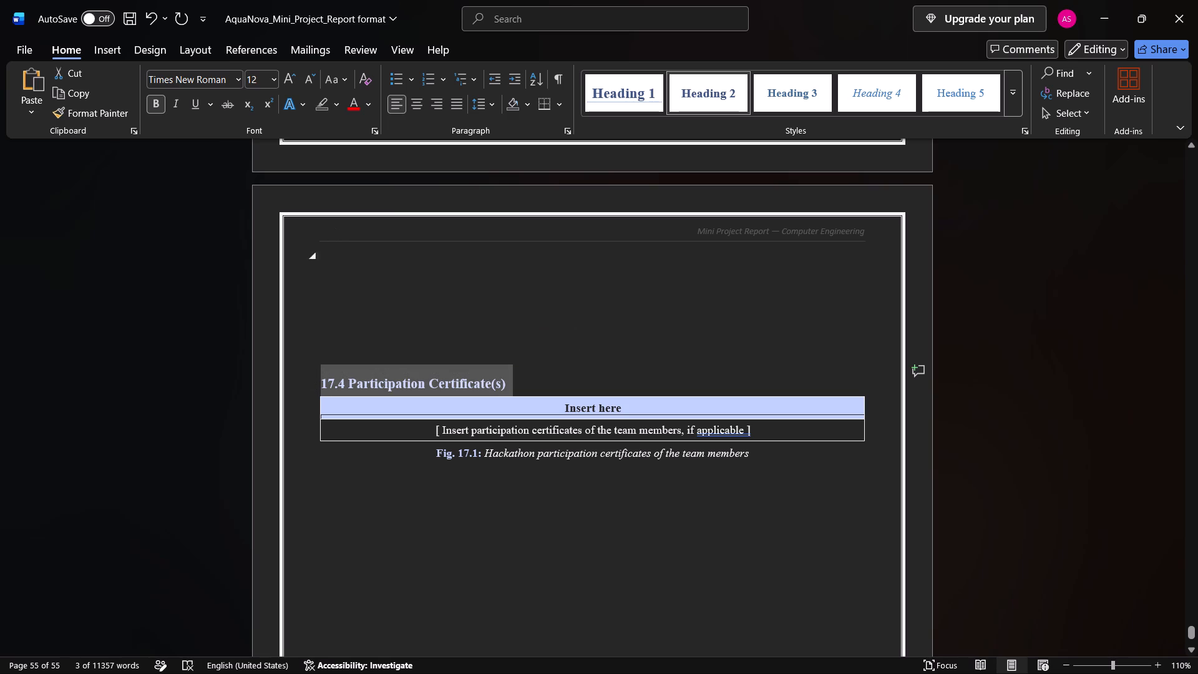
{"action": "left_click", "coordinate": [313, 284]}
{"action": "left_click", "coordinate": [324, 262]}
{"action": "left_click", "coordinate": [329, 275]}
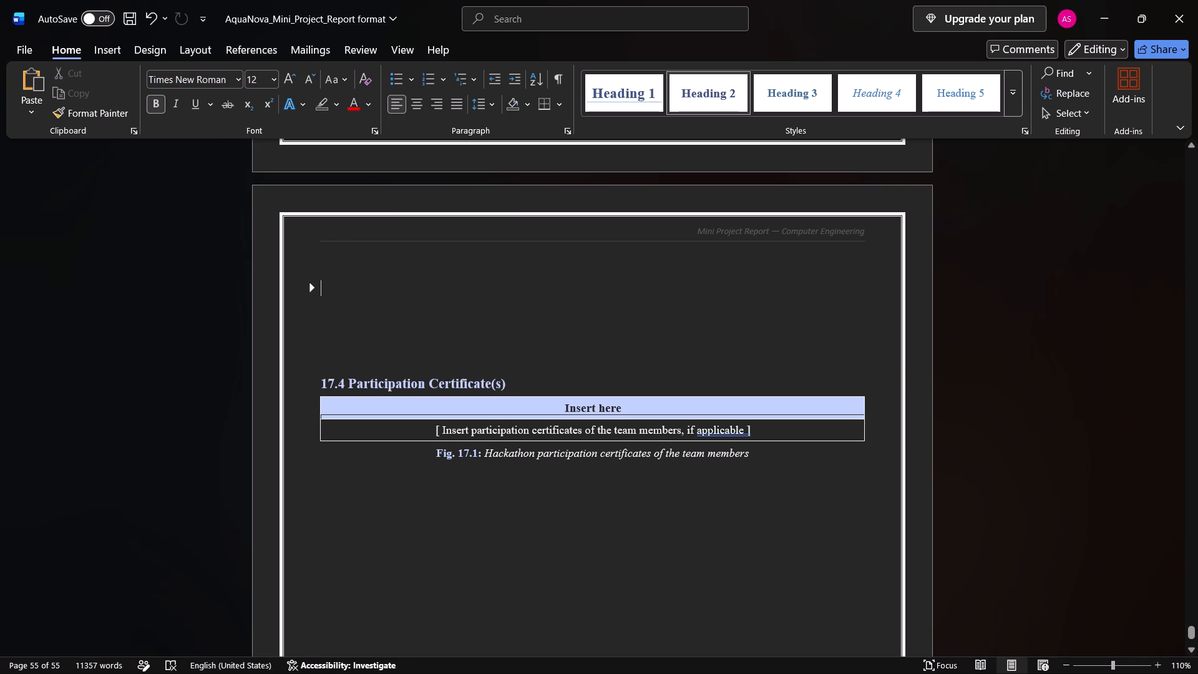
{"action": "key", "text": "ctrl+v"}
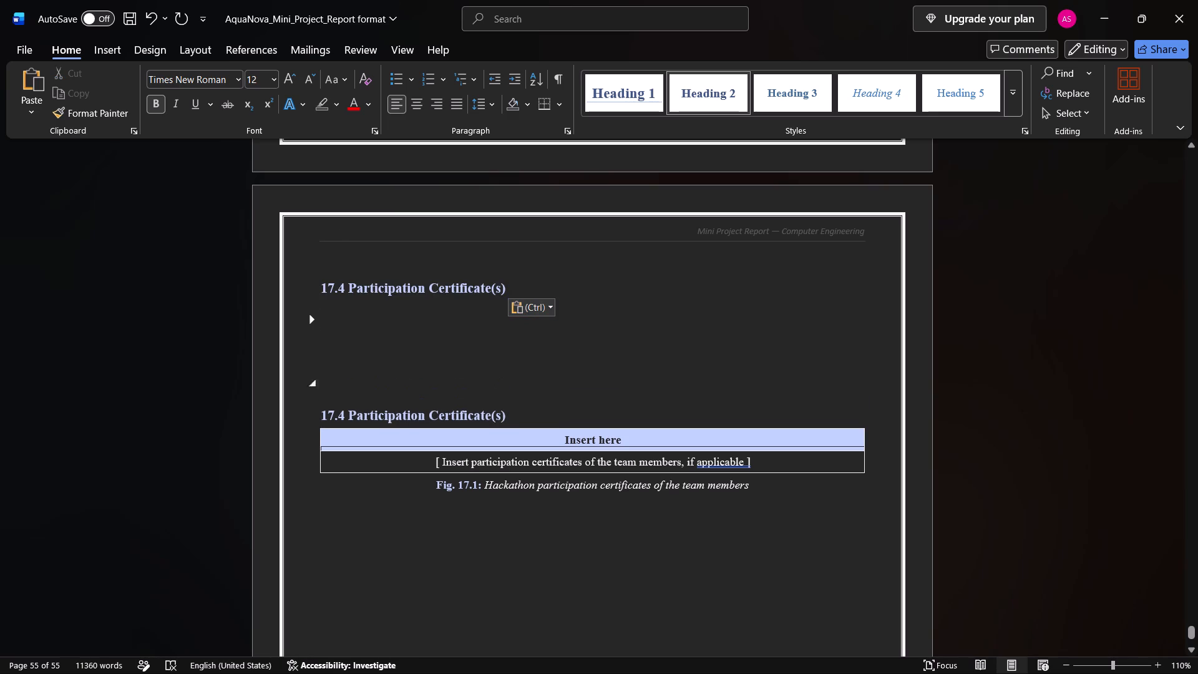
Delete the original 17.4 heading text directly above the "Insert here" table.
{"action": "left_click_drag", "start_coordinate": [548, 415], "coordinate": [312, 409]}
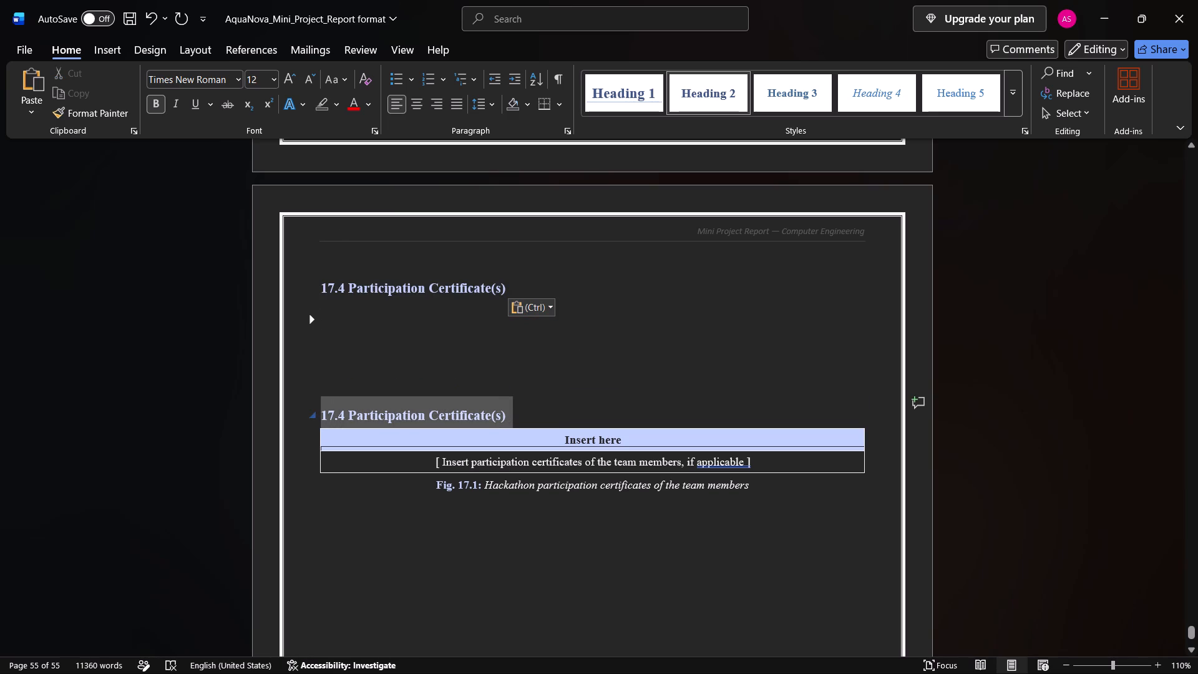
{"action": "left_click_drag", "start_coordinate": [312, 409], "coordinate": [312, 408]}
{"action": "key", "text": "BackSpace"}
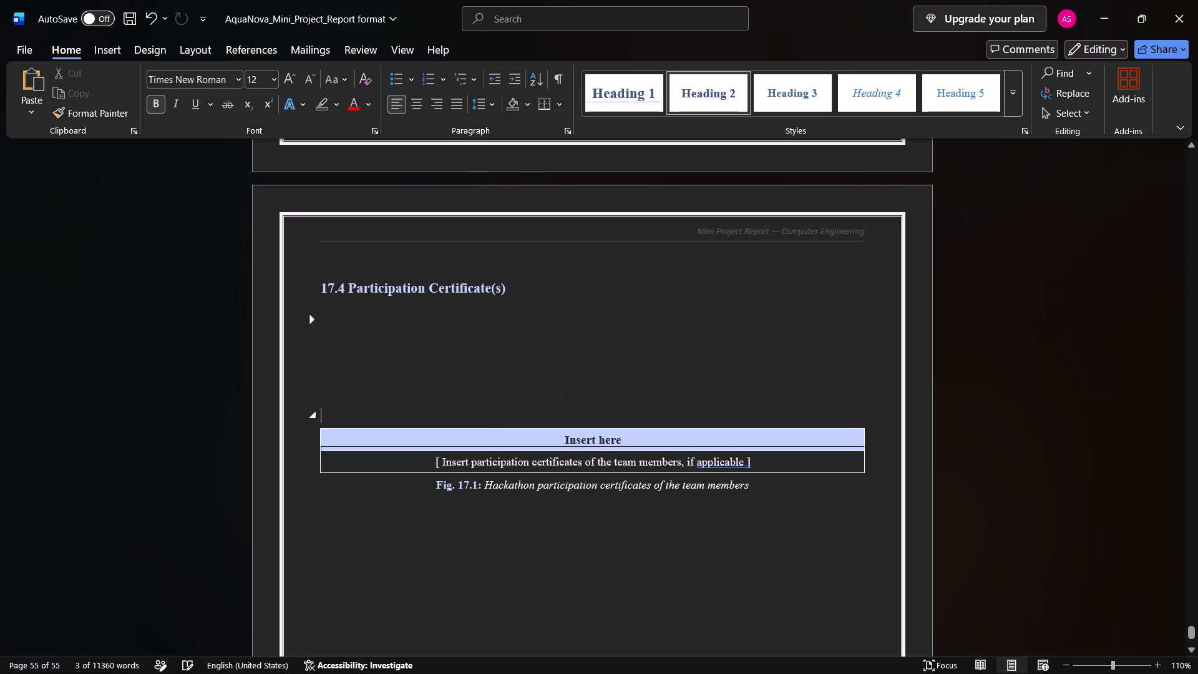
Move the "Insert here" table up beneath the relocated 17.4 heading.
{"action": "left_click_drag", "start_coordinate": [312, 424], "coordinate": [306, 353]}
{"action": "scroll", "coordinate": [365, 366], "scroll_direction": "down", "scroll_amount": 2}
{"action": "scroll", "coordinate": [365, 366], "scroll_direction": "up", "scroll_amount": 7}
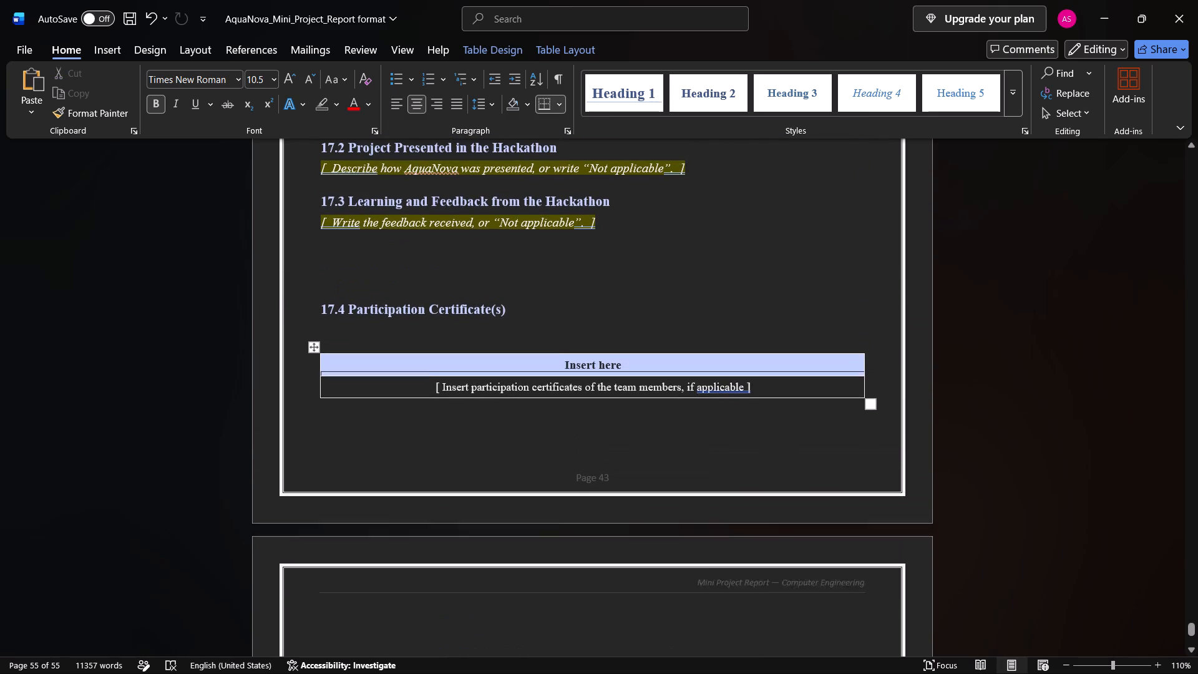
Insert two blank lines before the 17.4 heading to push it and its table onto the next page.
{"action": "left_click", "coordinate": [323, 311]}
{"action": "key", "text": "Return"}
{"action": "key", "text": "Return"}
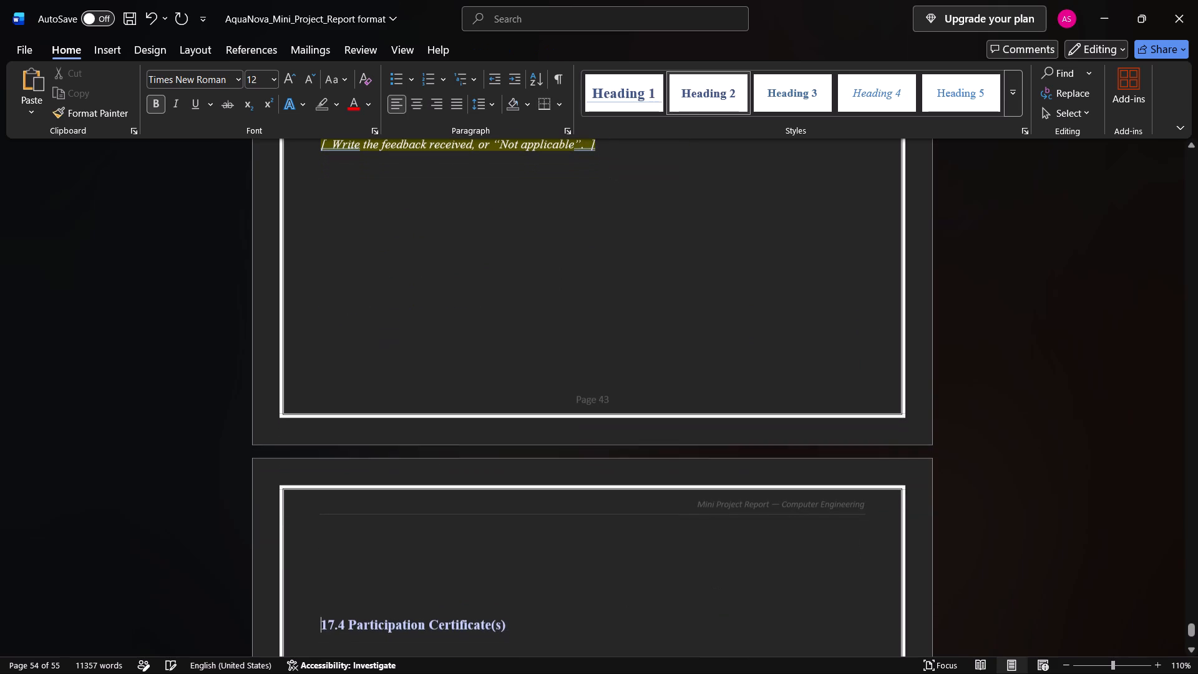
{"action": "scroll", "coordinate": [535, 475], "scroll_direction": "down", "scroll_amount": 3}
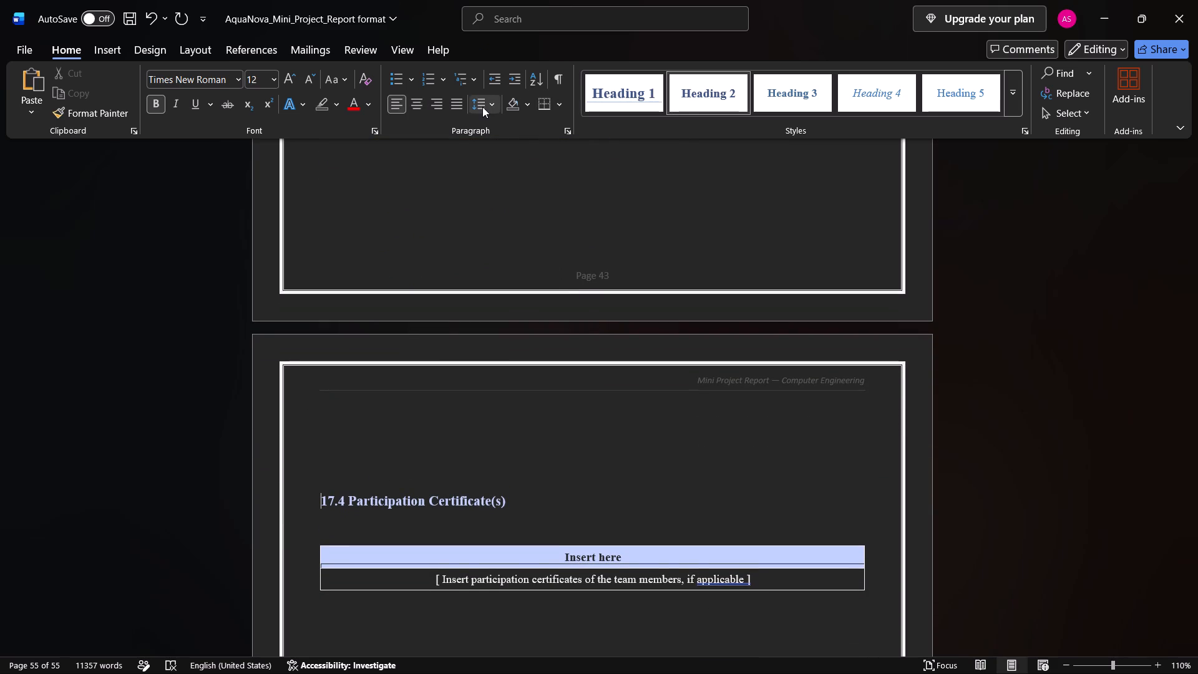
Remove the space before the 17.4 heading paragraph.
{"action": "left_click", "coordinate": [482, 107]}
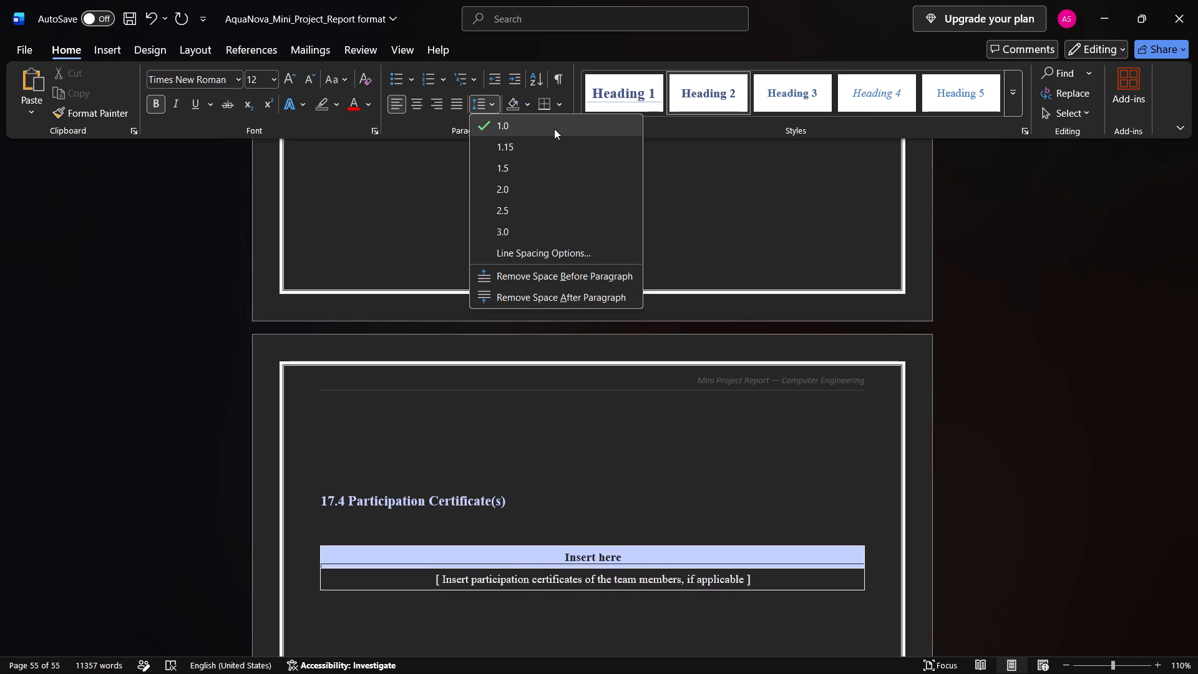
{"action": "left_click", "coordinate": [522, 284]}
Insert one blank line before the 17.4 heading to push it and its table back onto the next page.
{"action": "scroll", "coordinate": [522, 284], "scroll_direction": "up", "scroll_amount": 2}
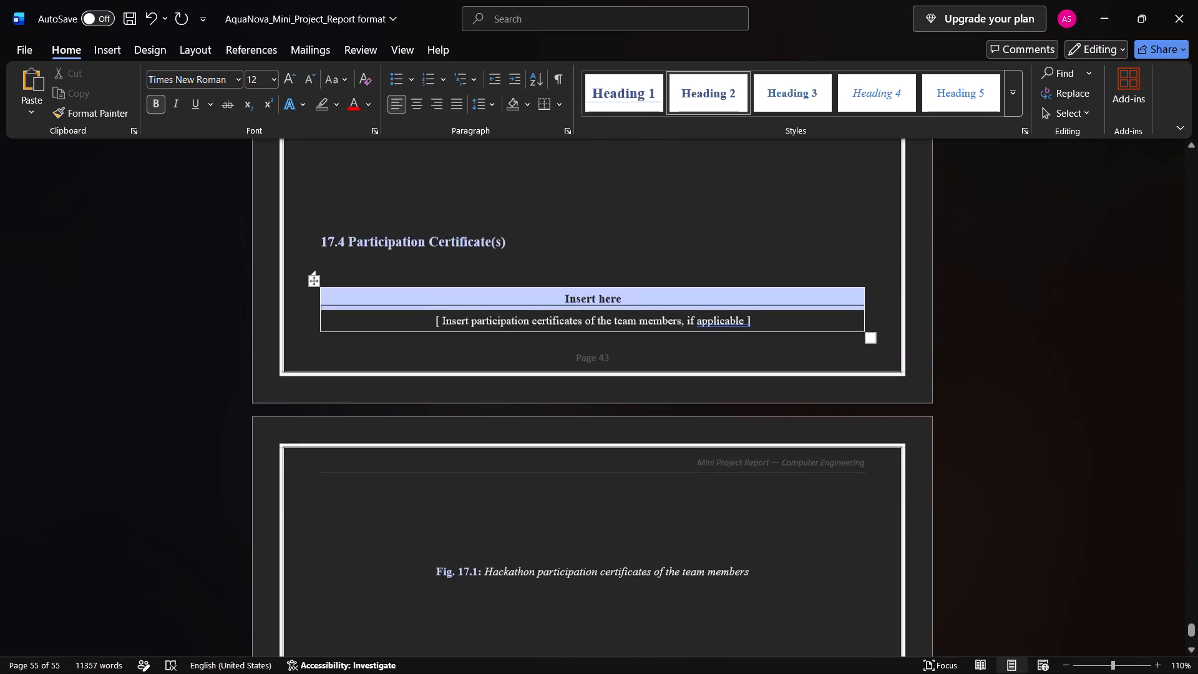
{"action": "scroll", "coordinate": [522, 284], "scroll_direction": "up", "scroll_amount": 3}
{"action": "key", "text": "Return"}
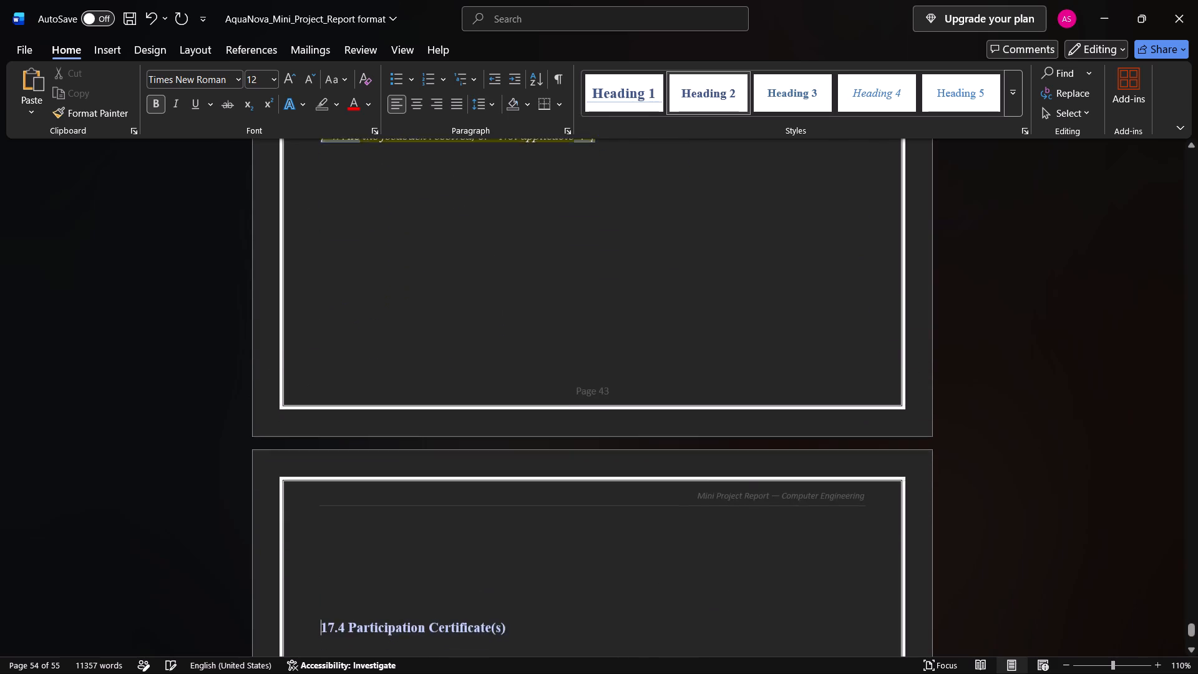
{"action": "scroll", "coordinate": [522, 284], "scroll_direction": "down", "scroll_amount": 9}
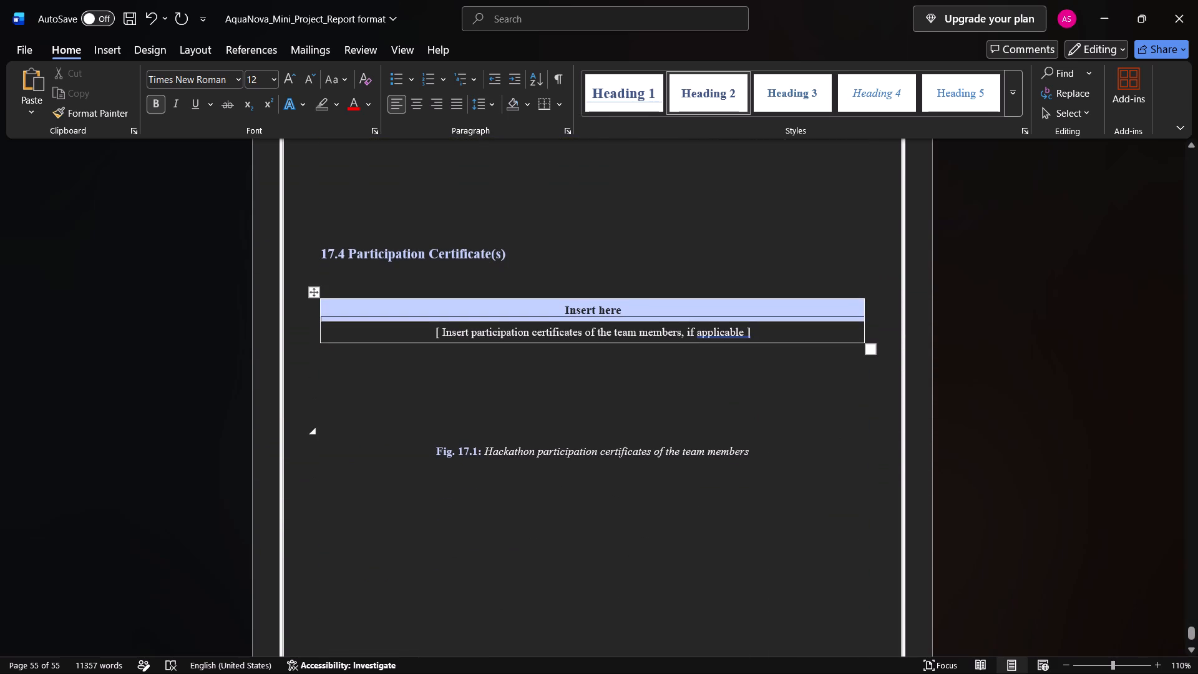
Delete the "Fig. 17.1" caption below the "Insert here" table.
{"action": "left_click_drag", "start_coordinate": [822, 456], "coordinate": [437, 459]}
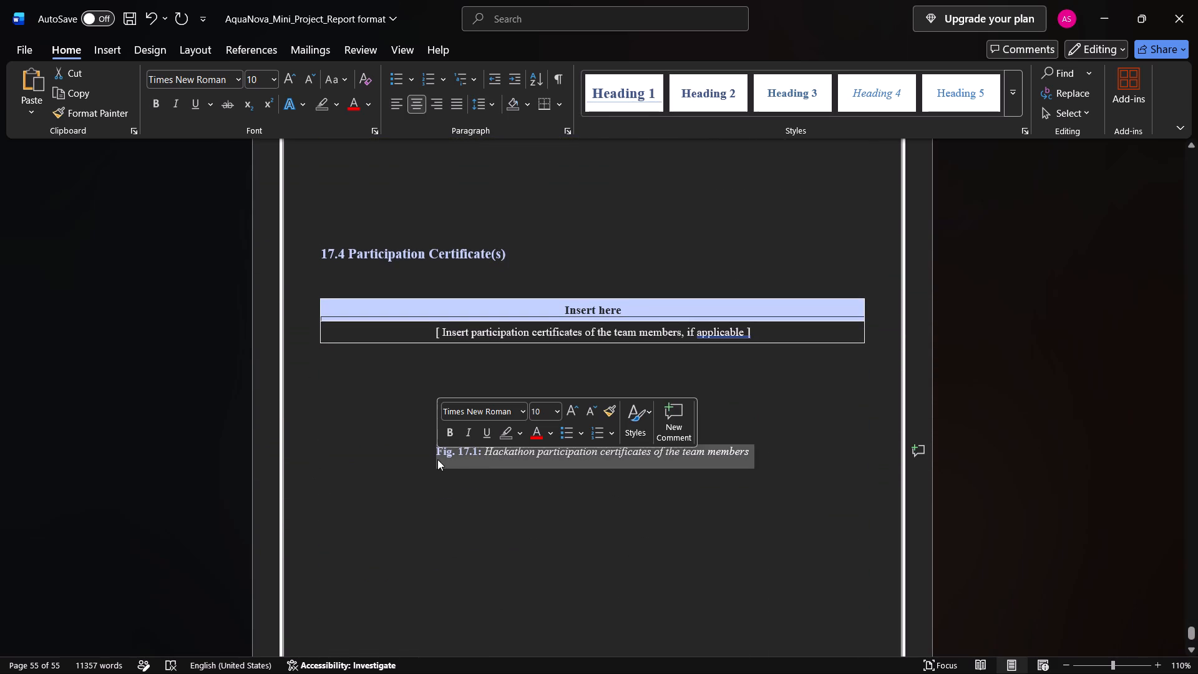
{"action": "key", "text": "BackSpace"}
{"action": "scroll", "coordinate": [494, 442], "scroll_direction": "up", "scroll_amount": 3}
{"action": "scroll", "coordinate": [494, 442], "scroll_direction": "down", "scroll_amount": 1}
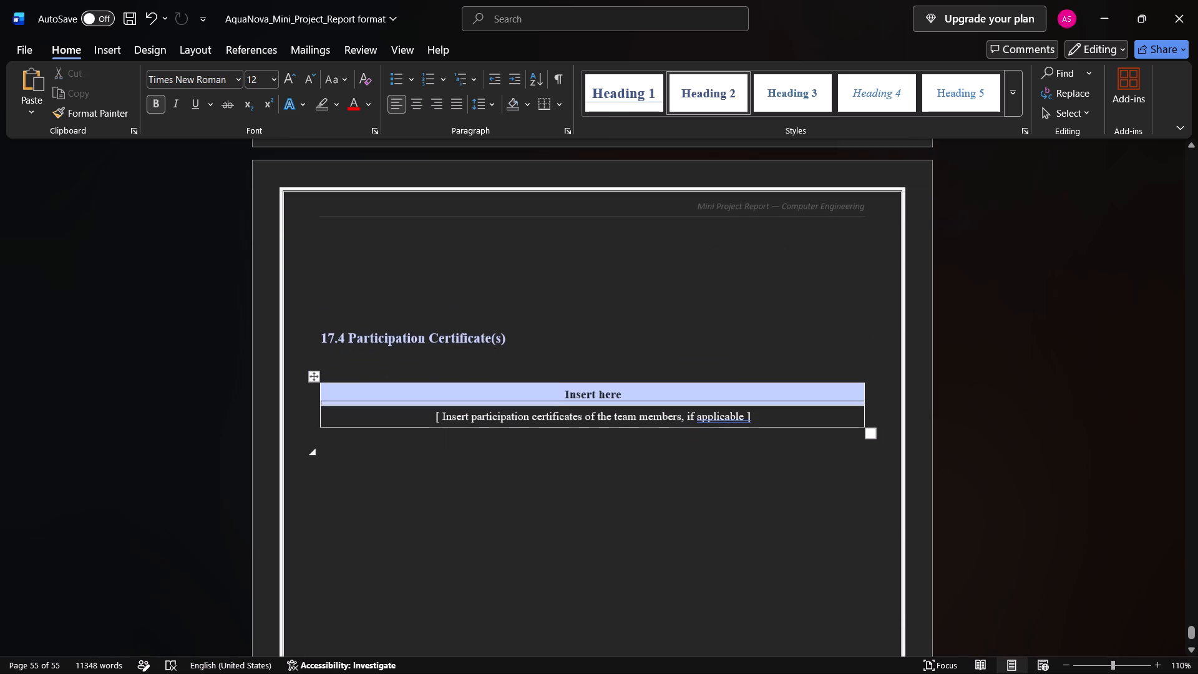
Undo the recent caption, blank-line, spacing, table and heading edits, back to the duplicate "Insert here" table on the next page.
{"action": "key", "text": "ctrl+z"}
{"action": "key", "text": "ctrl+z"}
{"action": "key", "text": "ctrl+z"}
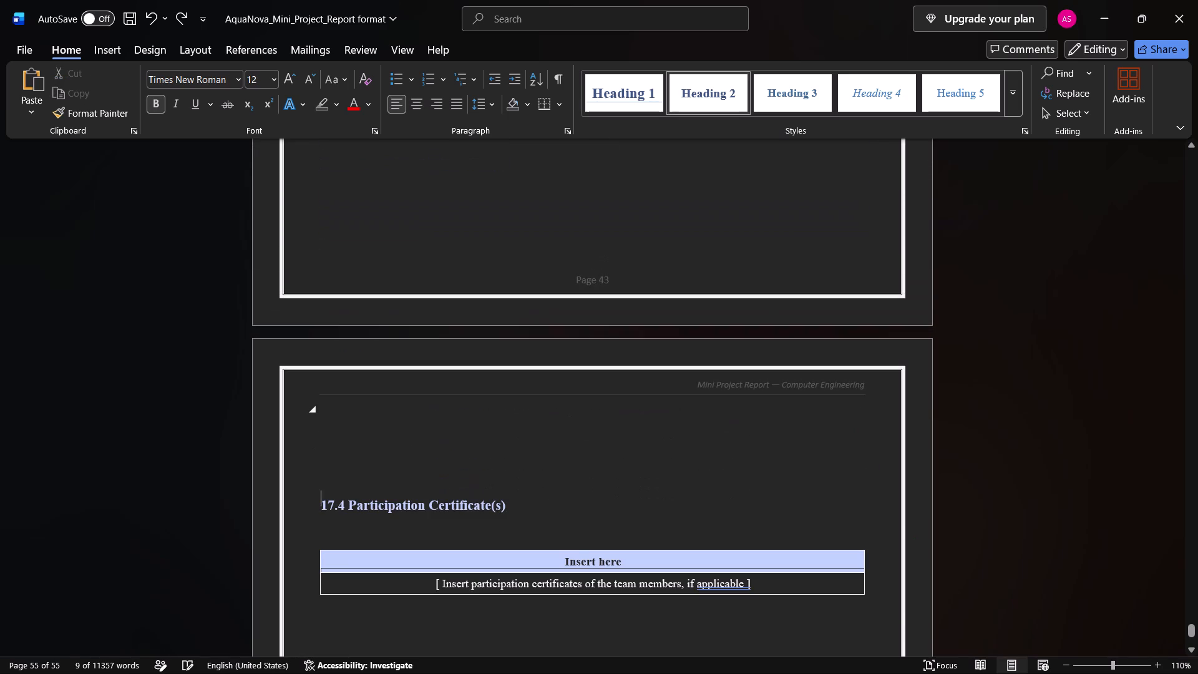
{"action": "key", "text": "ctrl+z"}
{"action": "key", "text": "ctrl+z"}
{"action": "key", "text": "ctrl+z"}
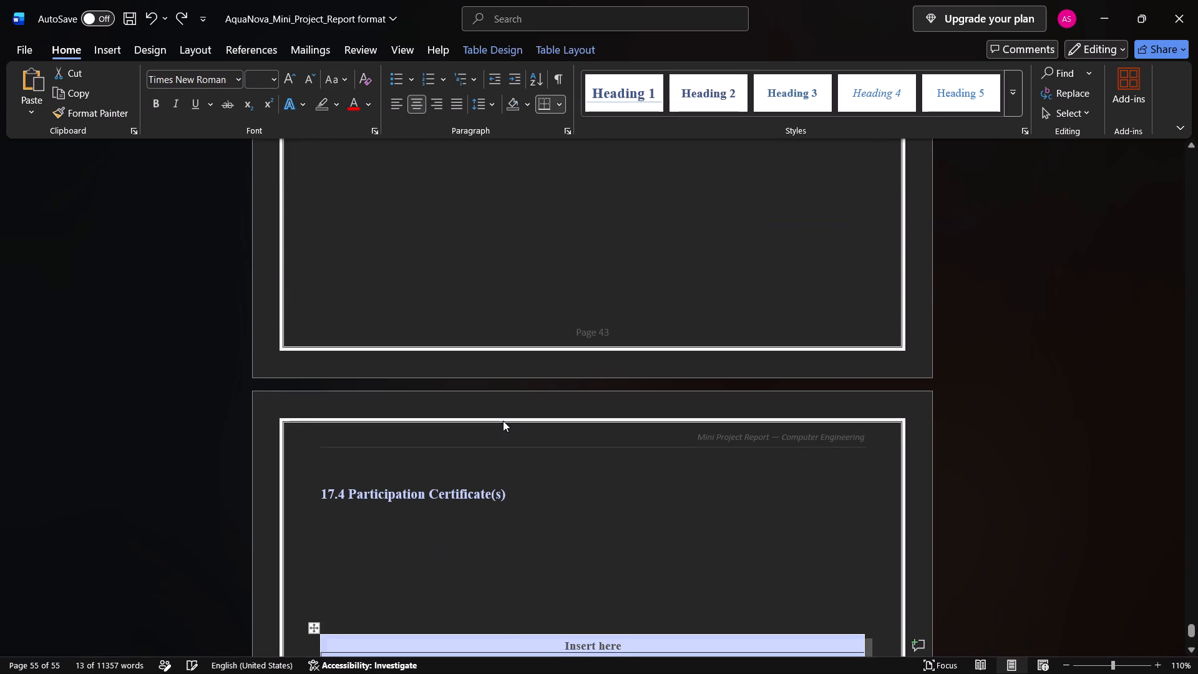
{"action": "key", "text": "ctrl+z"}
{"action": "key", "text": "ctrl+z"}
{"action": "key", "text": "ctrl+z"}
{"action": "key", "text": "ctrl+z"}
{"action": "key", "text": "ctrl+z"}
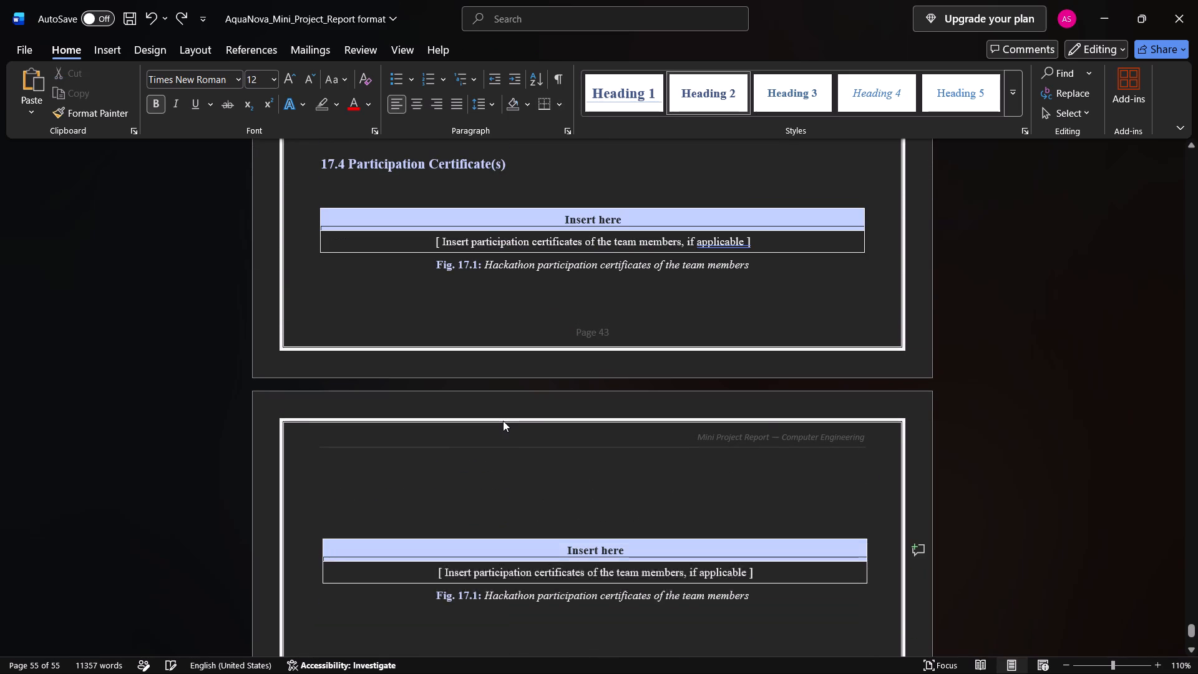
Delete the "Fig. 17.1" caption below the first "Insert here" table on page 43.
{"action": "left_click", "coordinate": [729, 292]}
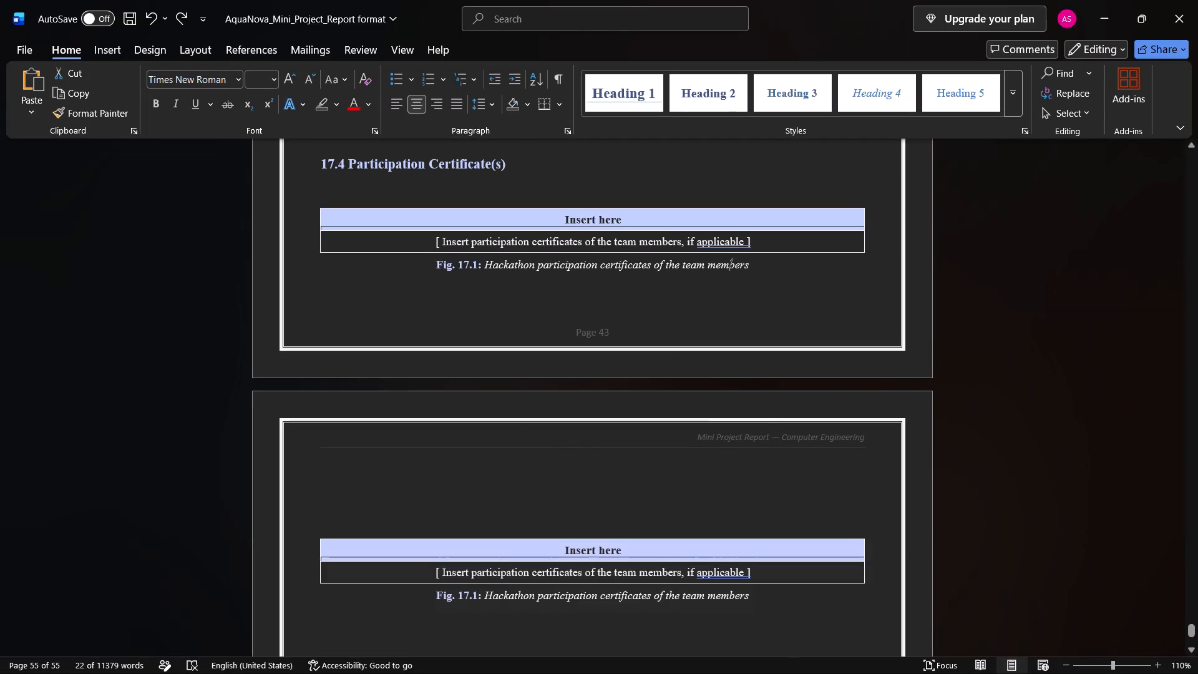
{"action": "left_click_drag", "start_coordinate": [761, 276], "coordinate": [426, 270]}
{"action": "key", "text": "BackSpace"}
{"action": "scroll", "coordinate": [696, 387], "scroll_direction": "up", "scroll_amount": 3}
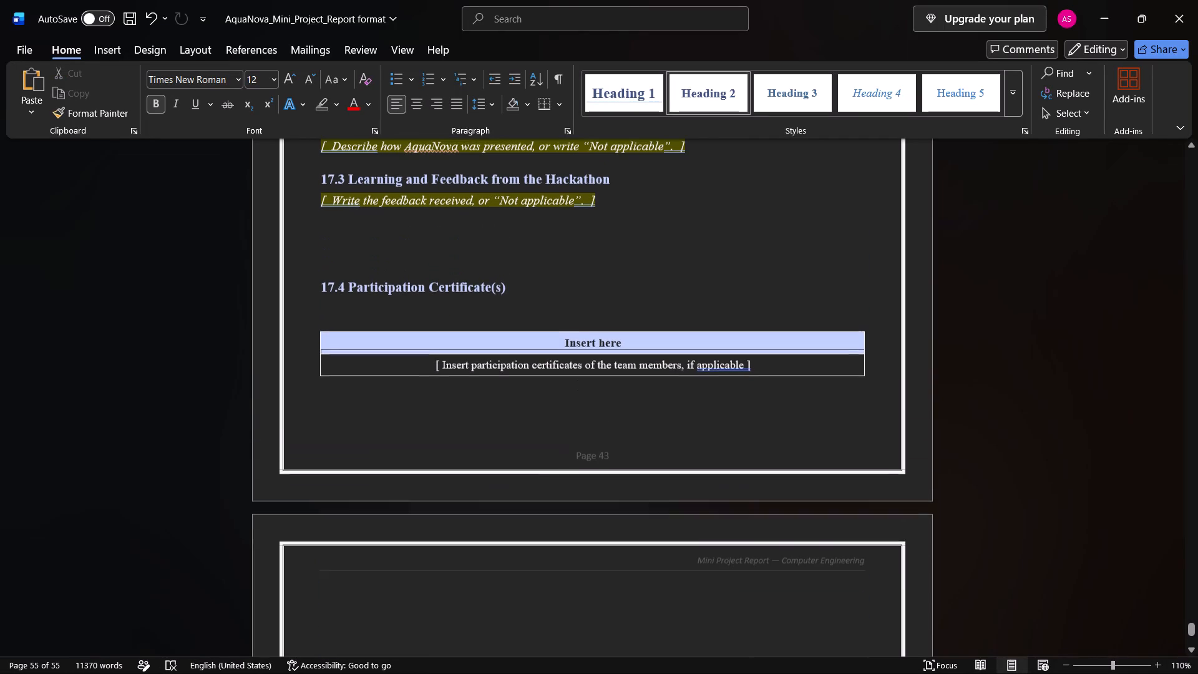
{"action": "scroll", "coordinate": [699, 419], "scroll_direction": "down", "scroll_amount": 5}
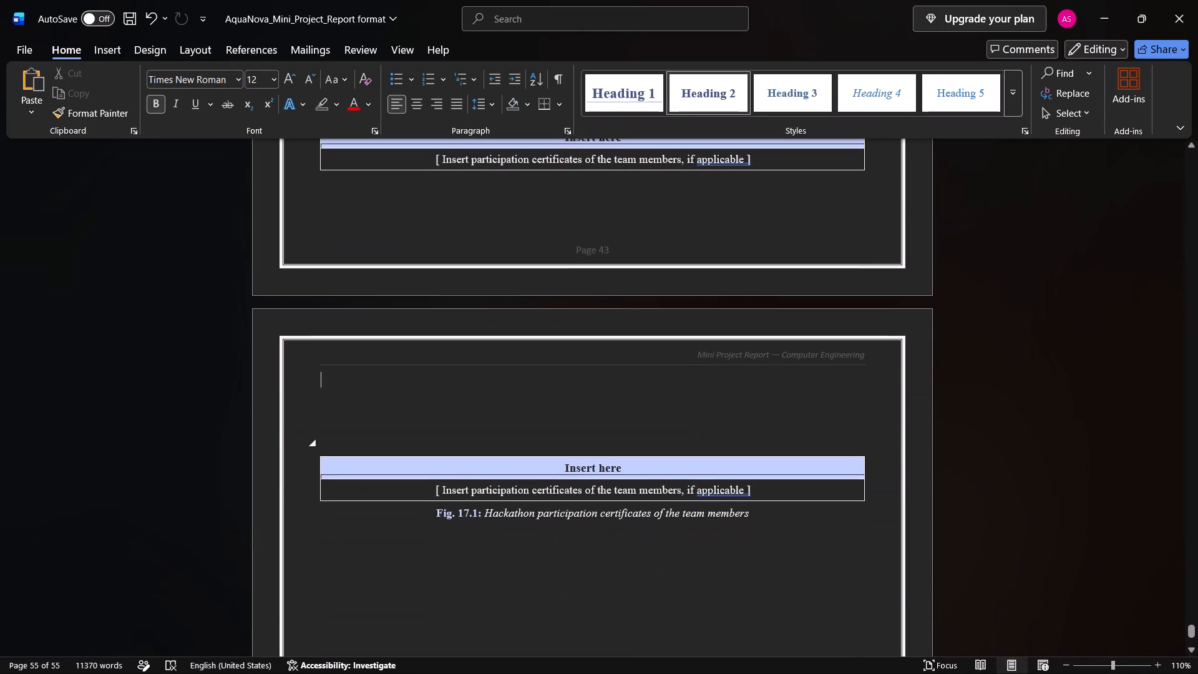
Clear the "[ Insert participation certificates of the team members, if applicable ]" placeholder text from the duplicate table on page 44.
{"action": "left_click_drag", "start_coordinate": [816, 528], "coordinate": [303, 453]}
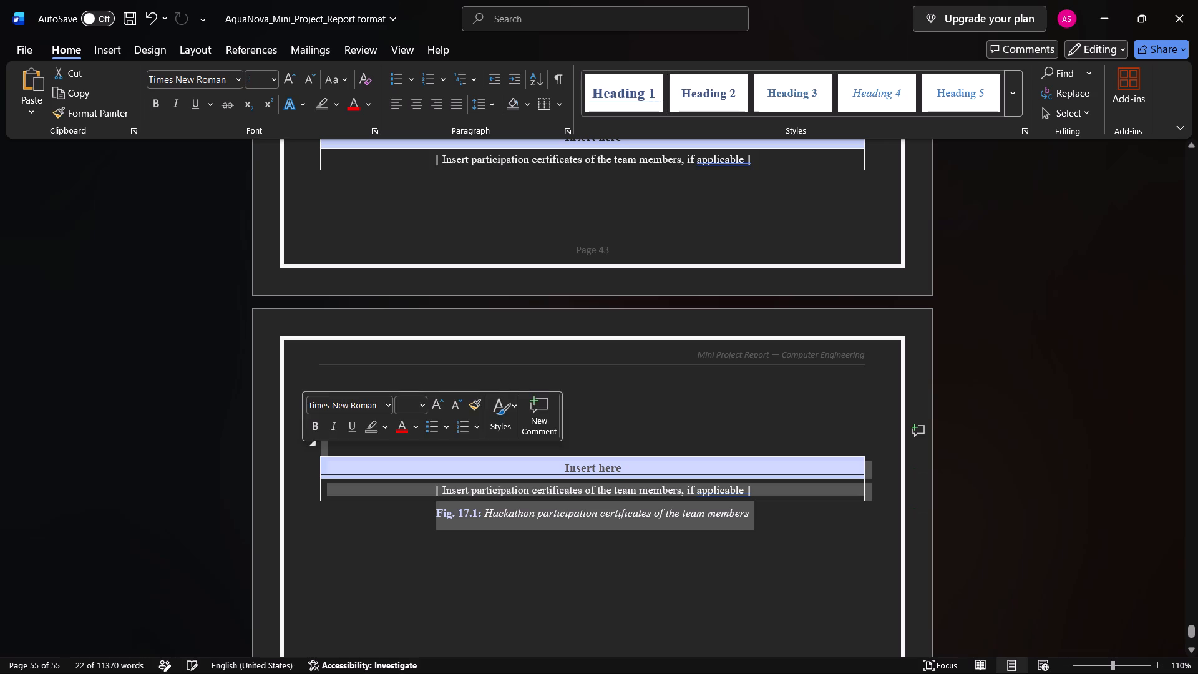
{"action": "left_click", "coordinate": [795, 537]}
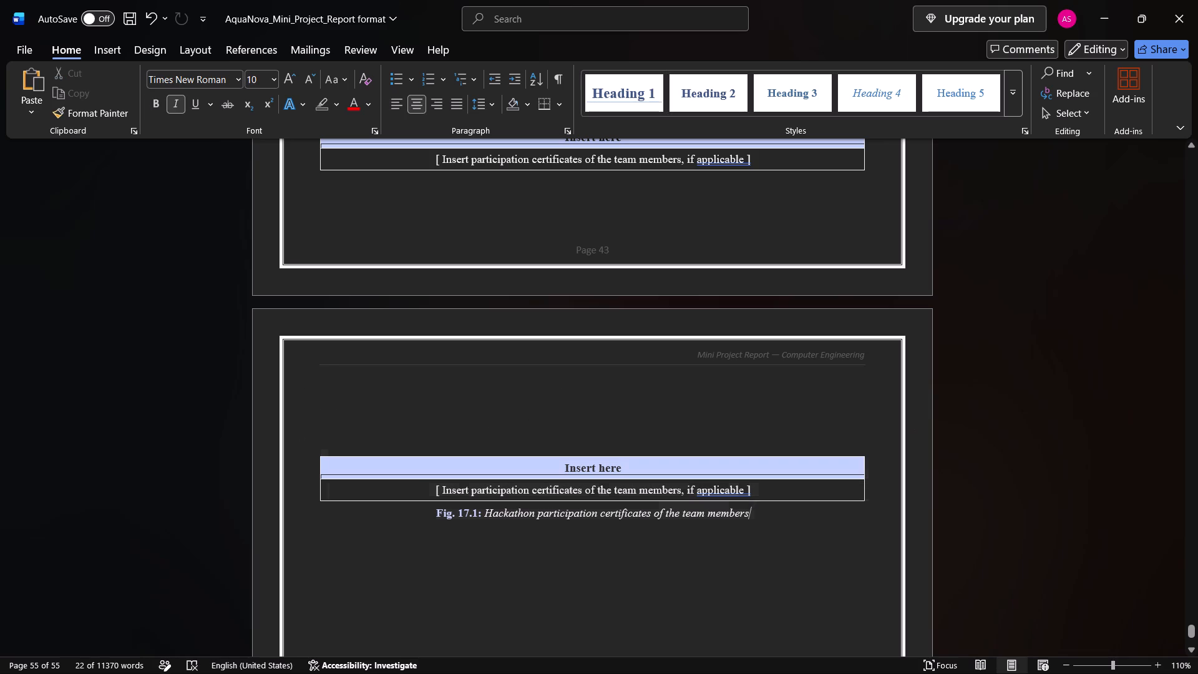
{"action": "left_click_drag", "start_coordinate": [787, 492], "coordinate": [429, 495]}
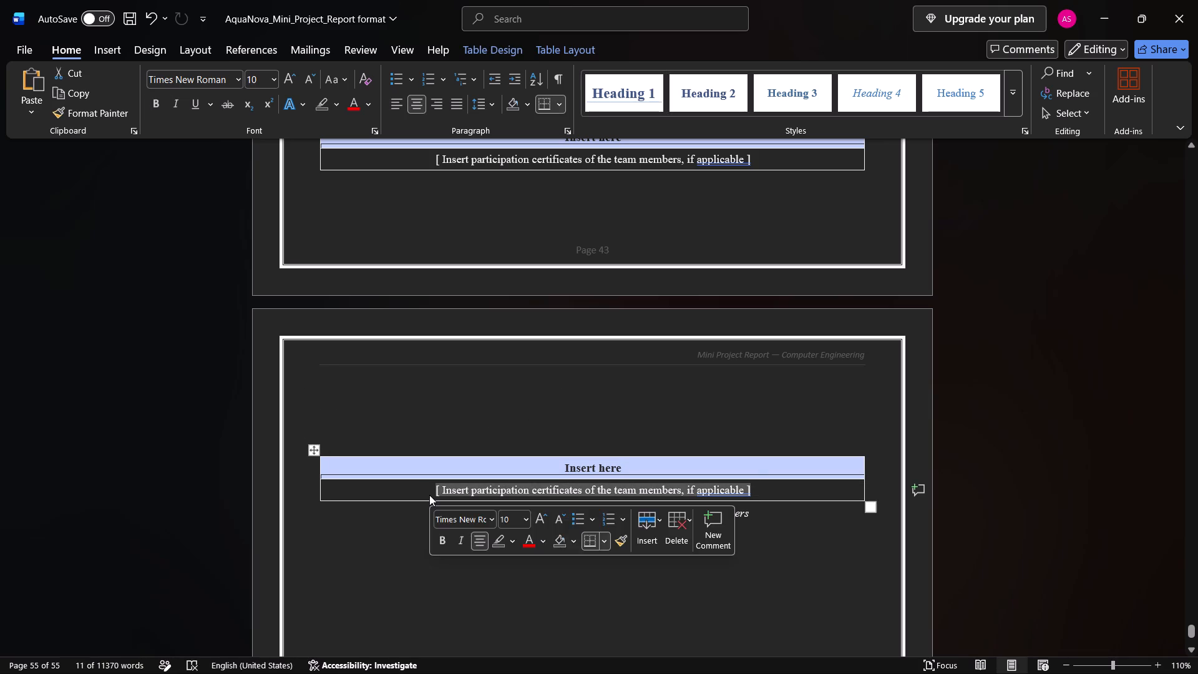
{"action": "key", "text": "BackSpace"}
Copy the "17.4 Participation Certificate(s)" heading onto a blank line above the duplicate table on page 44.
{"action": "scroll", "coordinate": [500, 499], "scroll_direction": "up", "scroll_amount": 6}
{"action": "left_click_drag", "start_coordinate": [809, 437], "coordinate": [809, 436]}
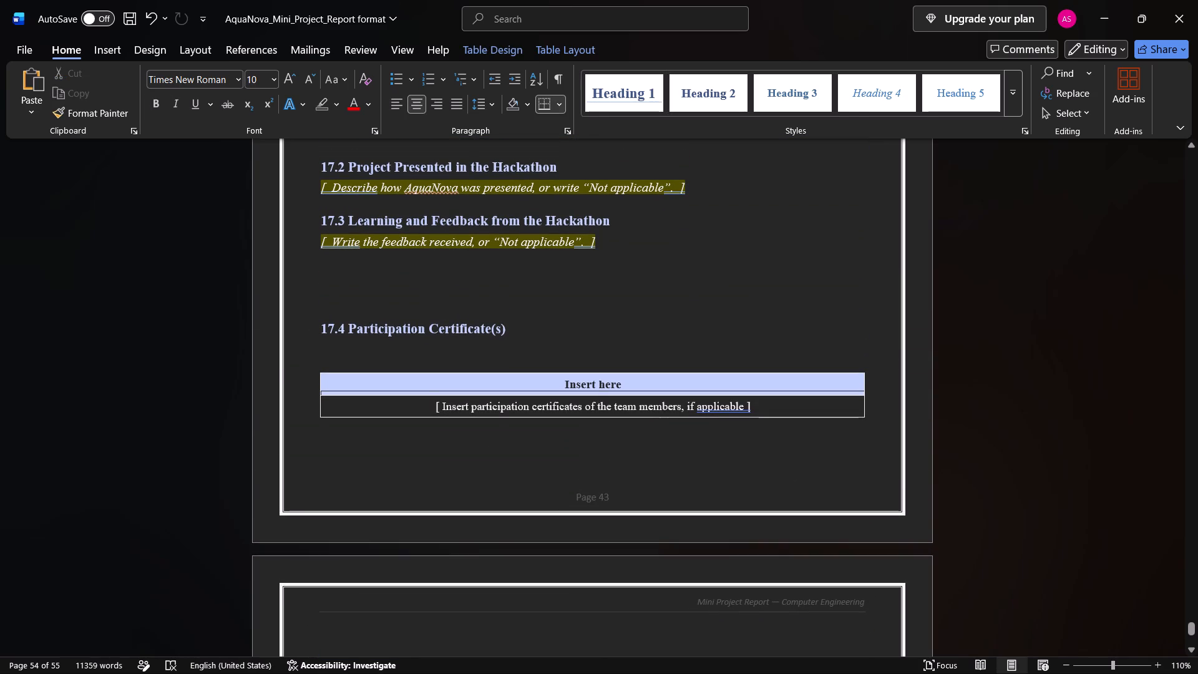
{"action": "left_click_drag", "start_coordinate": [809, 436], "coordinate": [317, 331]}
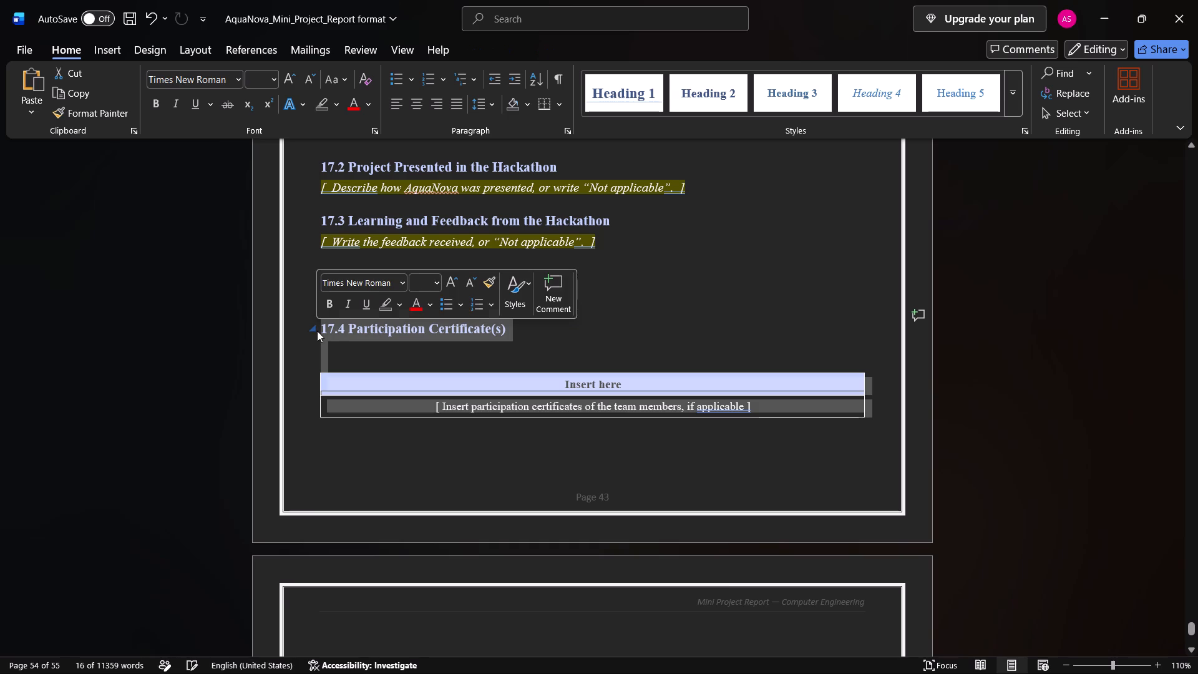
{"action": "left_click", "coordinate": [491, 485]}
{"action": "scroll", "coordinate": [489, 474], "scroll_direction": "down", "scroll_amount": 4}
{"action": "left_click", "coordinate": [346, 515]}
{"action": "scroll", "coordinate": [399, 368], "scroll_direction": "up", "scroll_amount": 3}
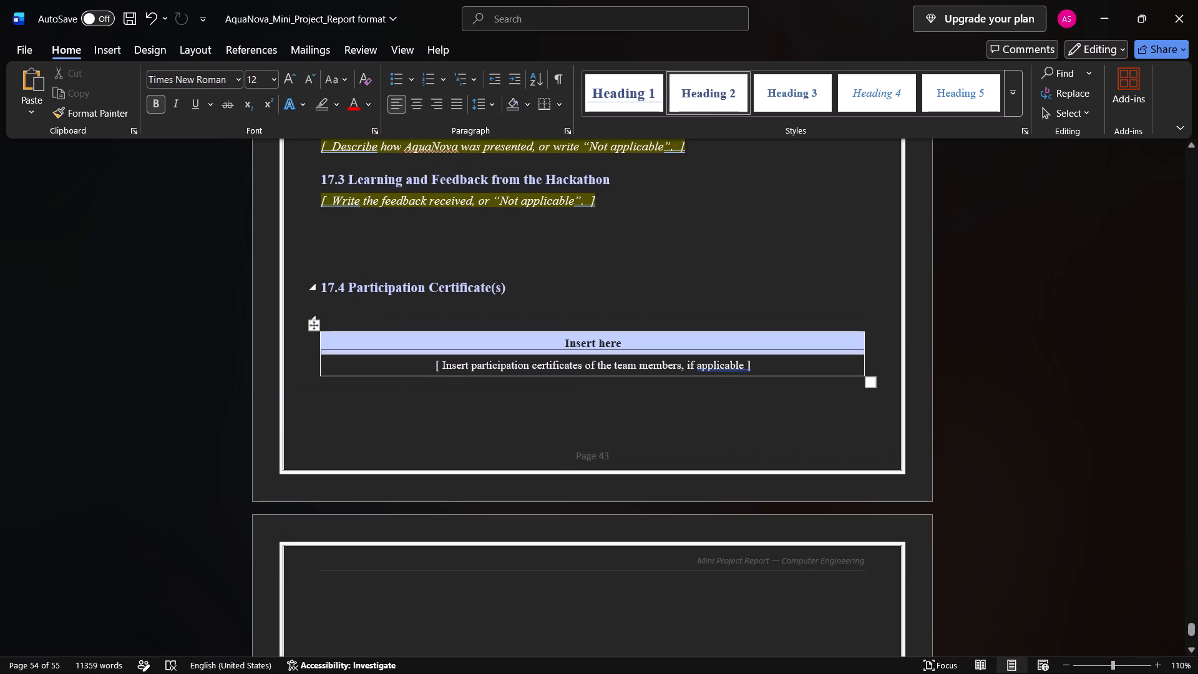
{"action": "left_click_drag", "start_coordinate": [527, 291], "coordinate": [316, 290]}
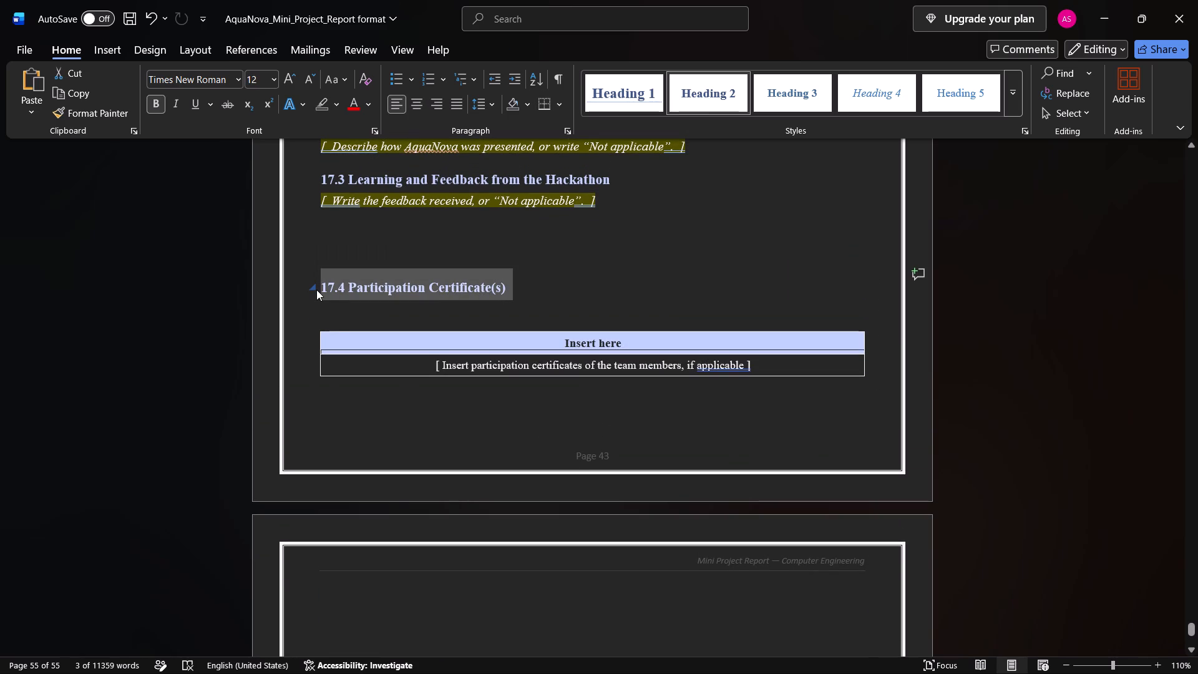
{"action": "key", "text": "ctrl+c"}
{"action": "scroll", "coordinate": [434, 436], "scroll_direction": "down", "scroll_amount": 4}
{"action": "left_click", "coordinate": [322, 439]}
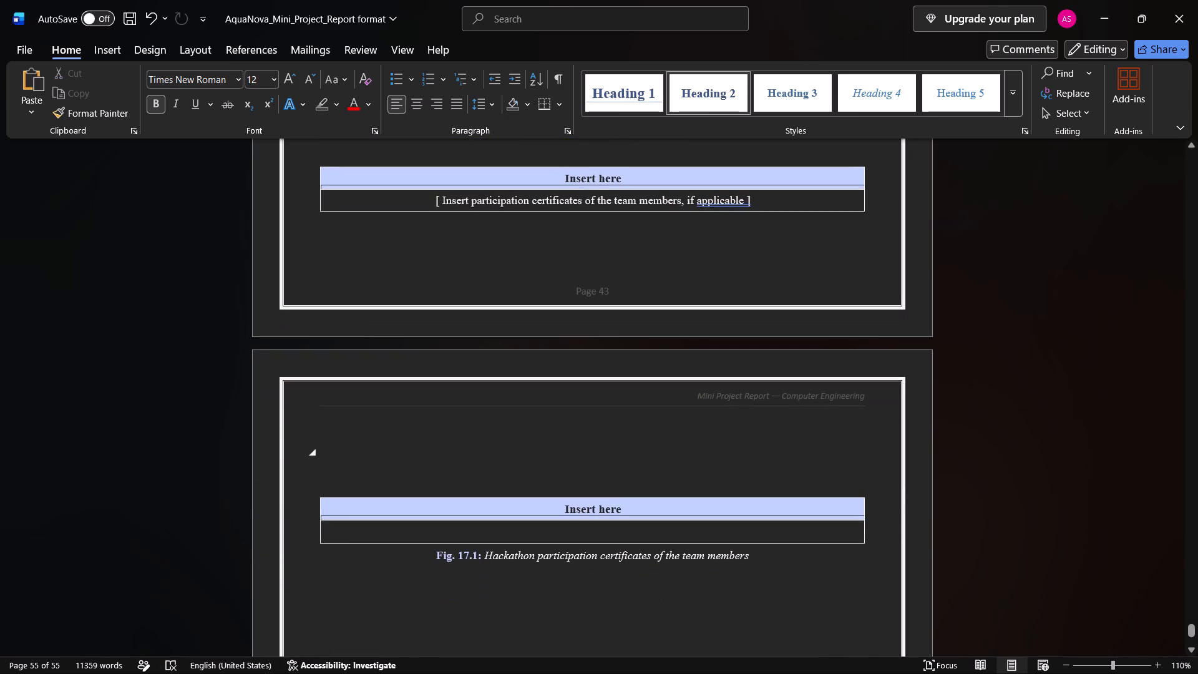
{"action": "key", "text": "ctrl+v"}
Delete the original 17.4 heading and its "Insert here" table from page 43.
{"action": "scroll", "coordinate": [413, 450], "scroll_direction": "up", "scroll_amount": 4}
{"action": "left_click_drag", "start_coordinate": [812, 408], "coordinate": [355, 310]}
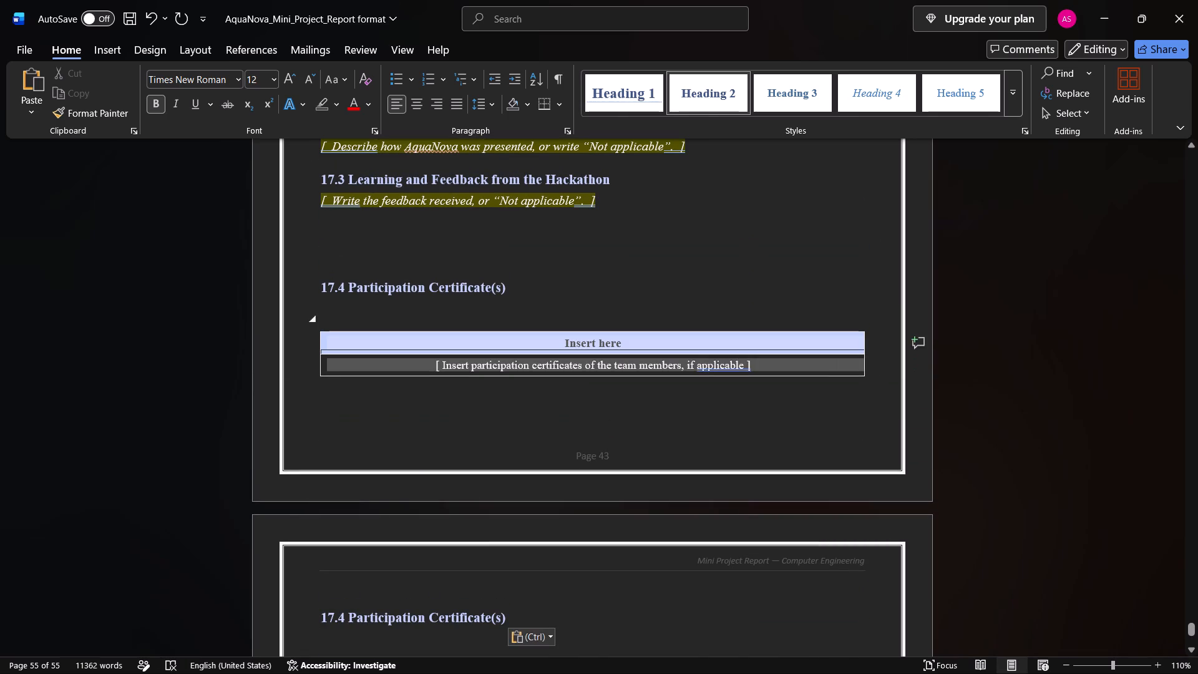
{"action": "left_click_drag", "start_coordinate": [355, 310], "coordinate": [287, 292]}
{"action": "key", "text": "BackSpace"}
{"action": "scroll", "coordinate": [306, 311], "scroll_direction": "down", "scroll_amount": 5}
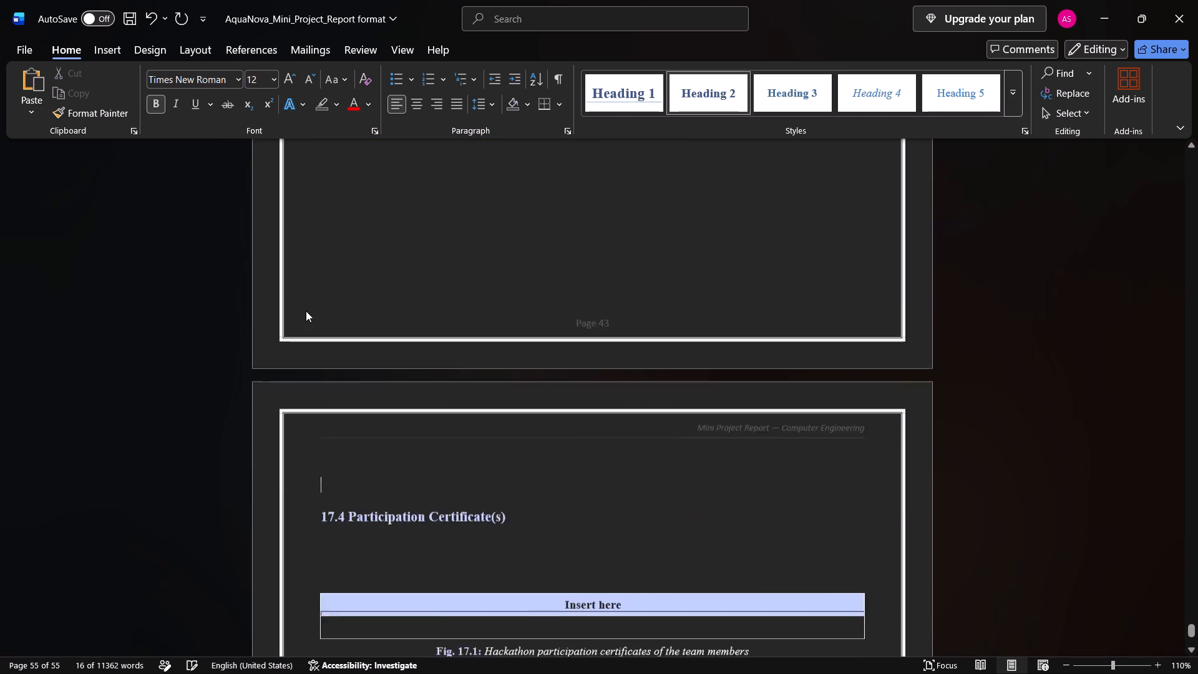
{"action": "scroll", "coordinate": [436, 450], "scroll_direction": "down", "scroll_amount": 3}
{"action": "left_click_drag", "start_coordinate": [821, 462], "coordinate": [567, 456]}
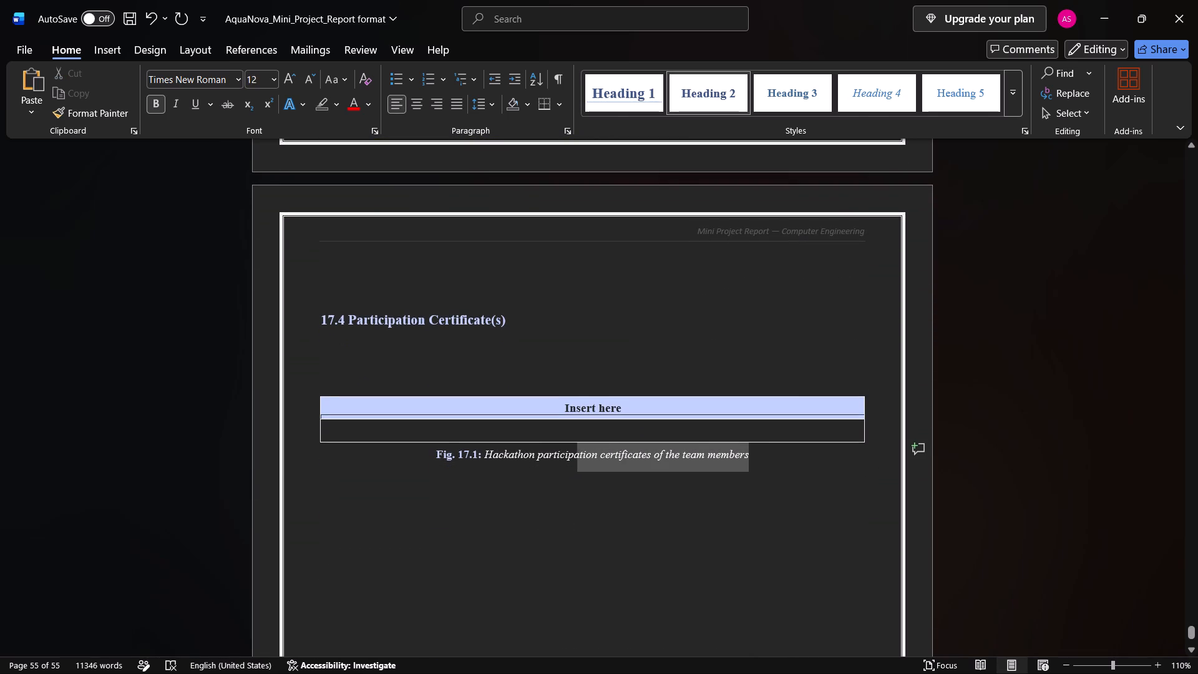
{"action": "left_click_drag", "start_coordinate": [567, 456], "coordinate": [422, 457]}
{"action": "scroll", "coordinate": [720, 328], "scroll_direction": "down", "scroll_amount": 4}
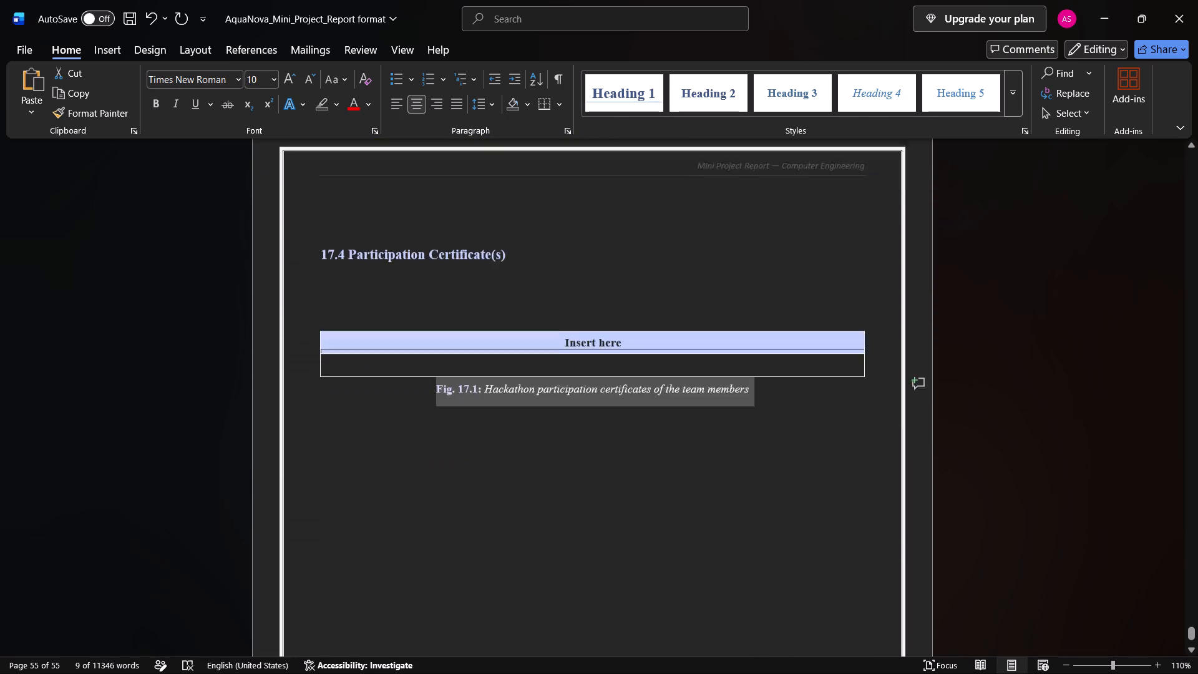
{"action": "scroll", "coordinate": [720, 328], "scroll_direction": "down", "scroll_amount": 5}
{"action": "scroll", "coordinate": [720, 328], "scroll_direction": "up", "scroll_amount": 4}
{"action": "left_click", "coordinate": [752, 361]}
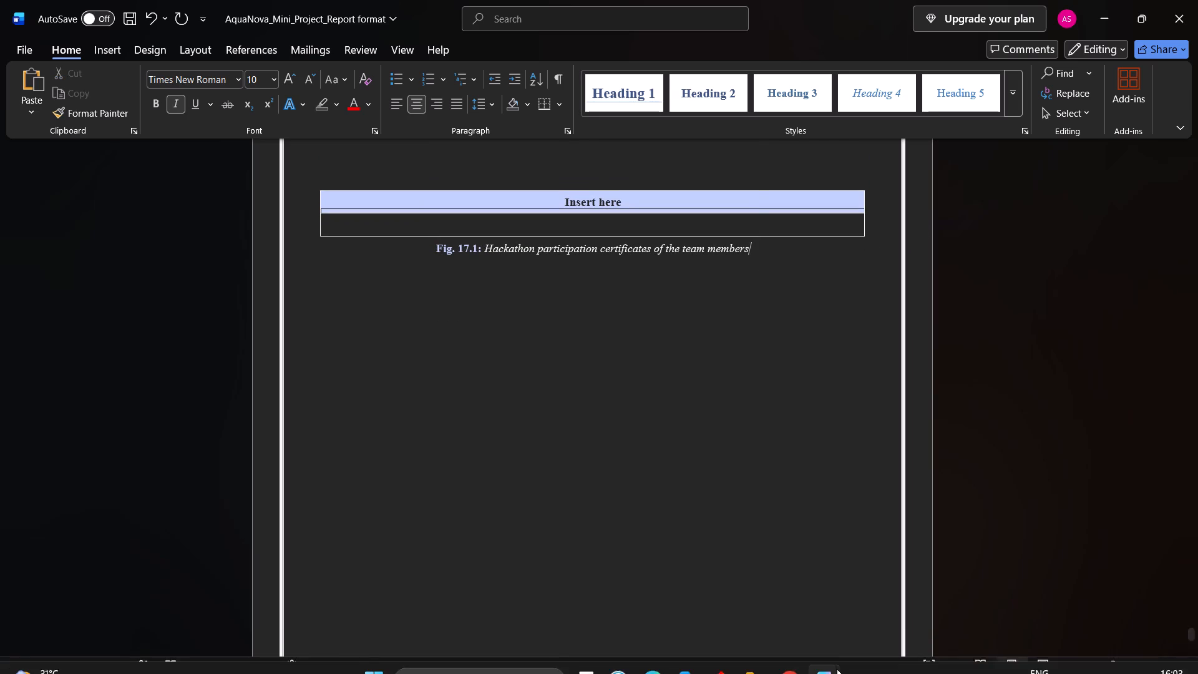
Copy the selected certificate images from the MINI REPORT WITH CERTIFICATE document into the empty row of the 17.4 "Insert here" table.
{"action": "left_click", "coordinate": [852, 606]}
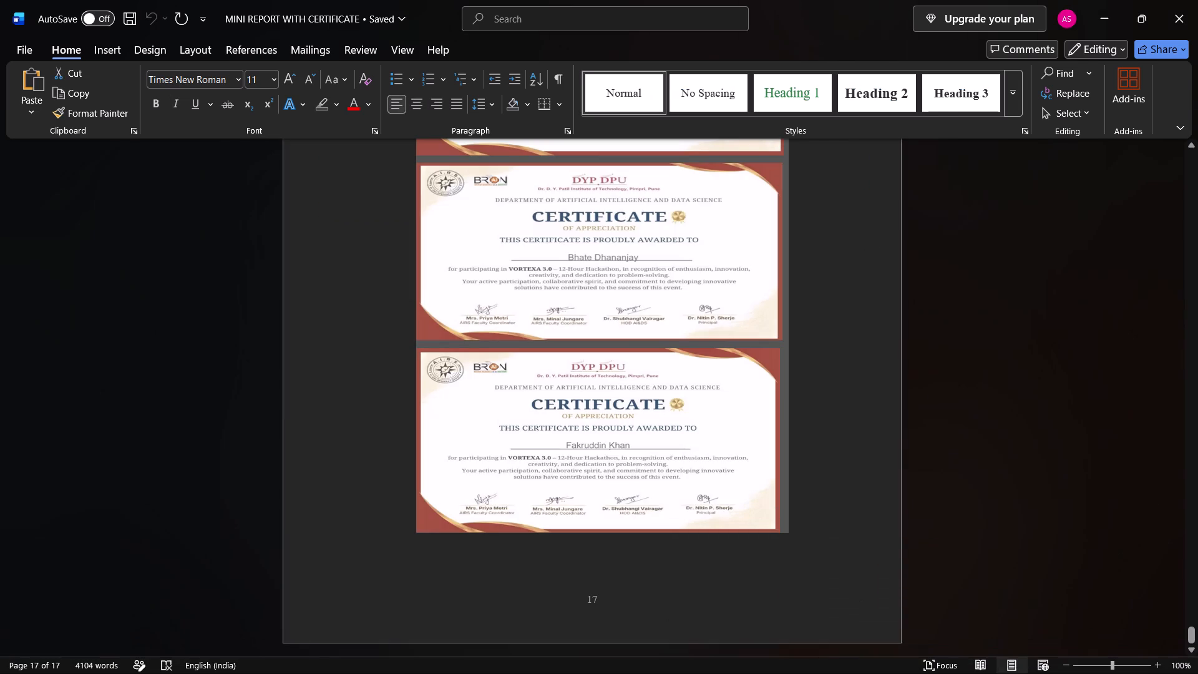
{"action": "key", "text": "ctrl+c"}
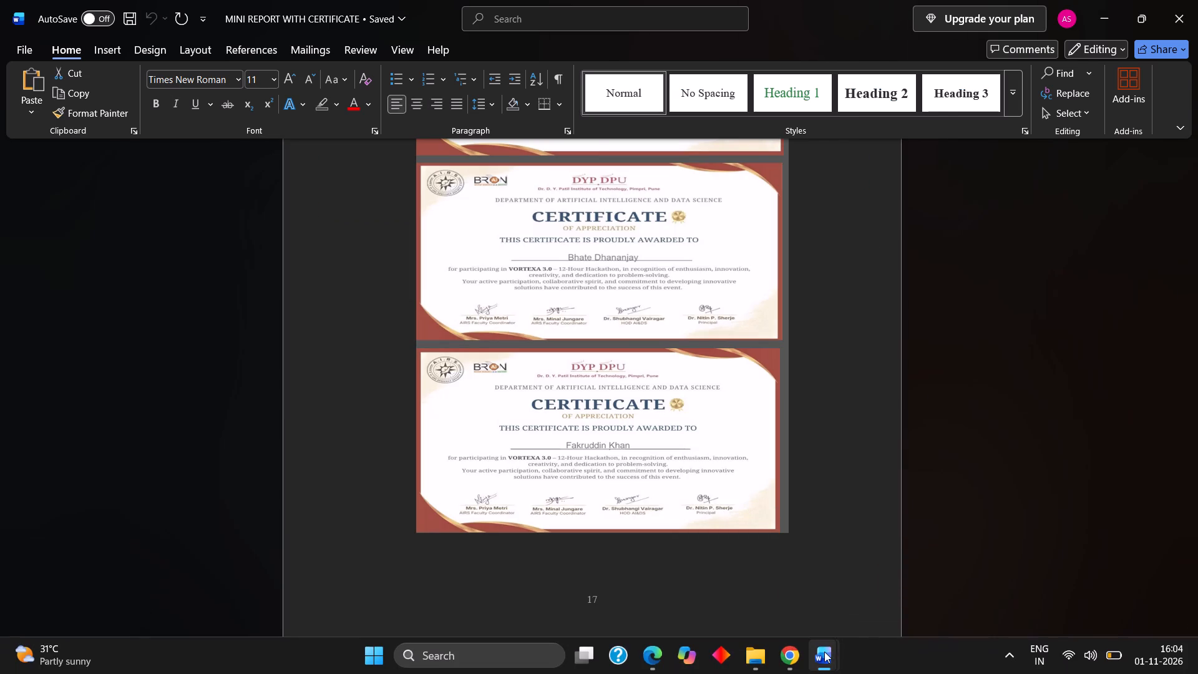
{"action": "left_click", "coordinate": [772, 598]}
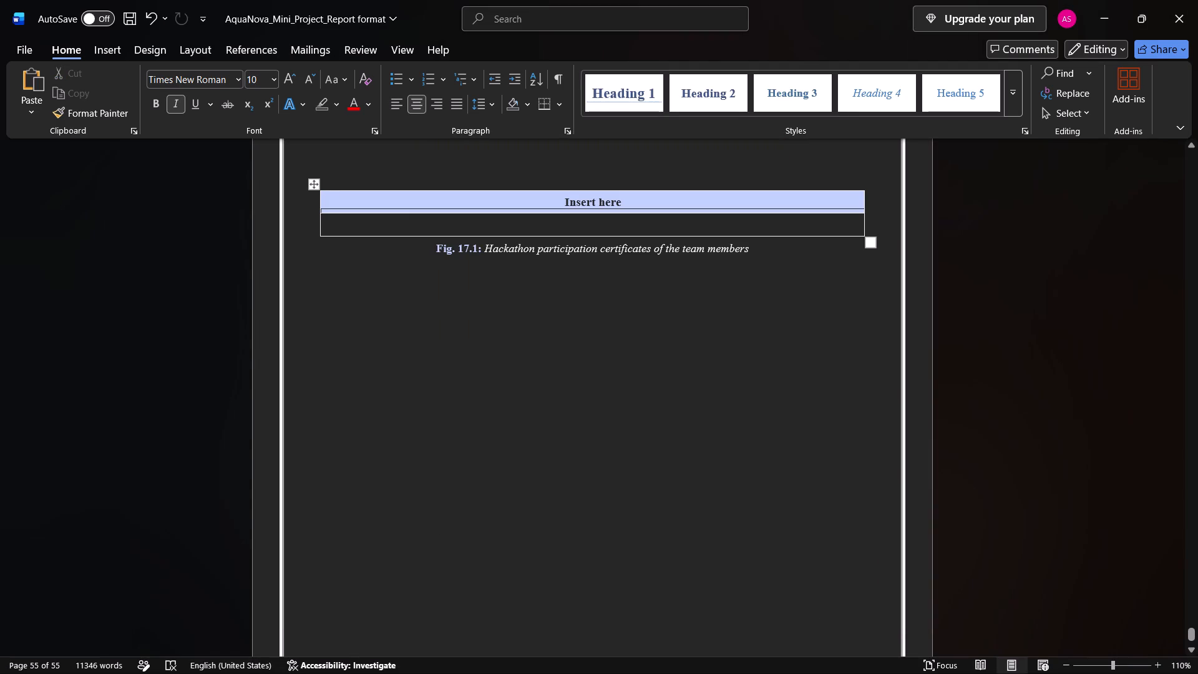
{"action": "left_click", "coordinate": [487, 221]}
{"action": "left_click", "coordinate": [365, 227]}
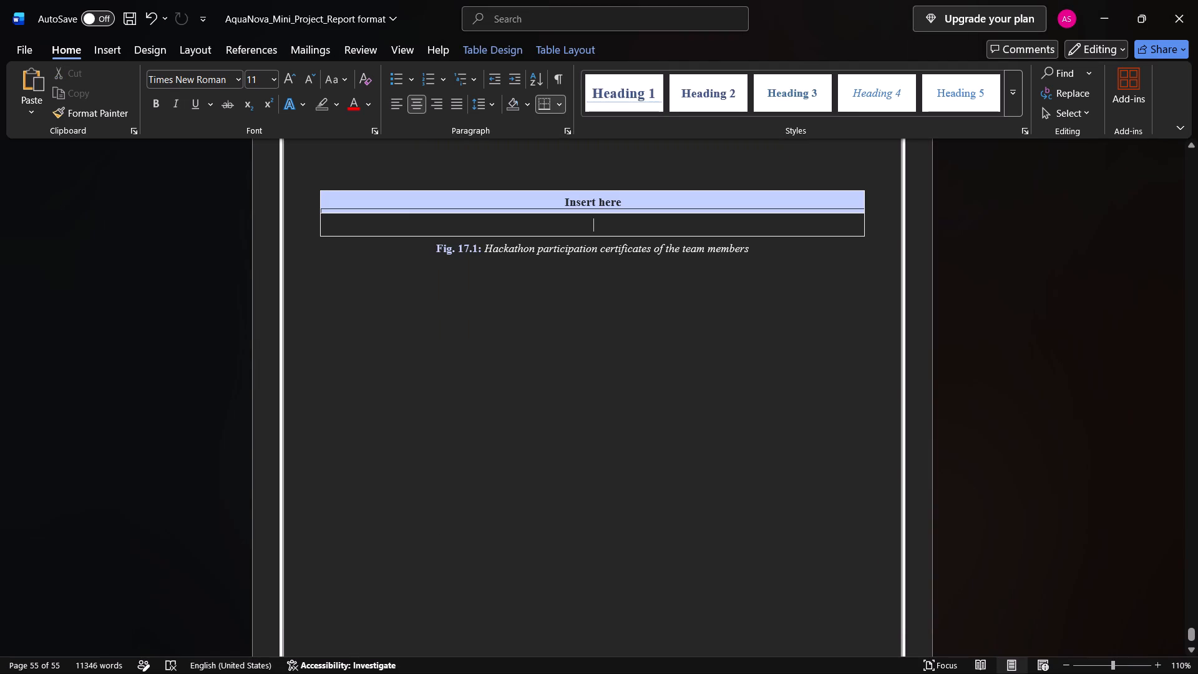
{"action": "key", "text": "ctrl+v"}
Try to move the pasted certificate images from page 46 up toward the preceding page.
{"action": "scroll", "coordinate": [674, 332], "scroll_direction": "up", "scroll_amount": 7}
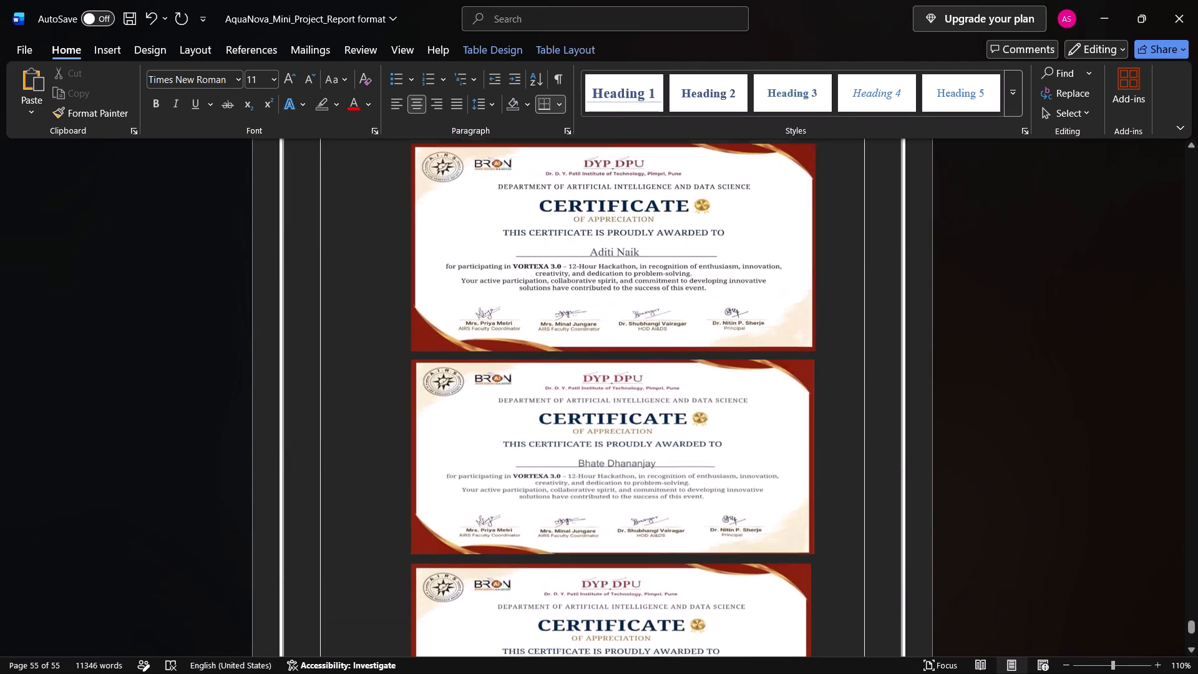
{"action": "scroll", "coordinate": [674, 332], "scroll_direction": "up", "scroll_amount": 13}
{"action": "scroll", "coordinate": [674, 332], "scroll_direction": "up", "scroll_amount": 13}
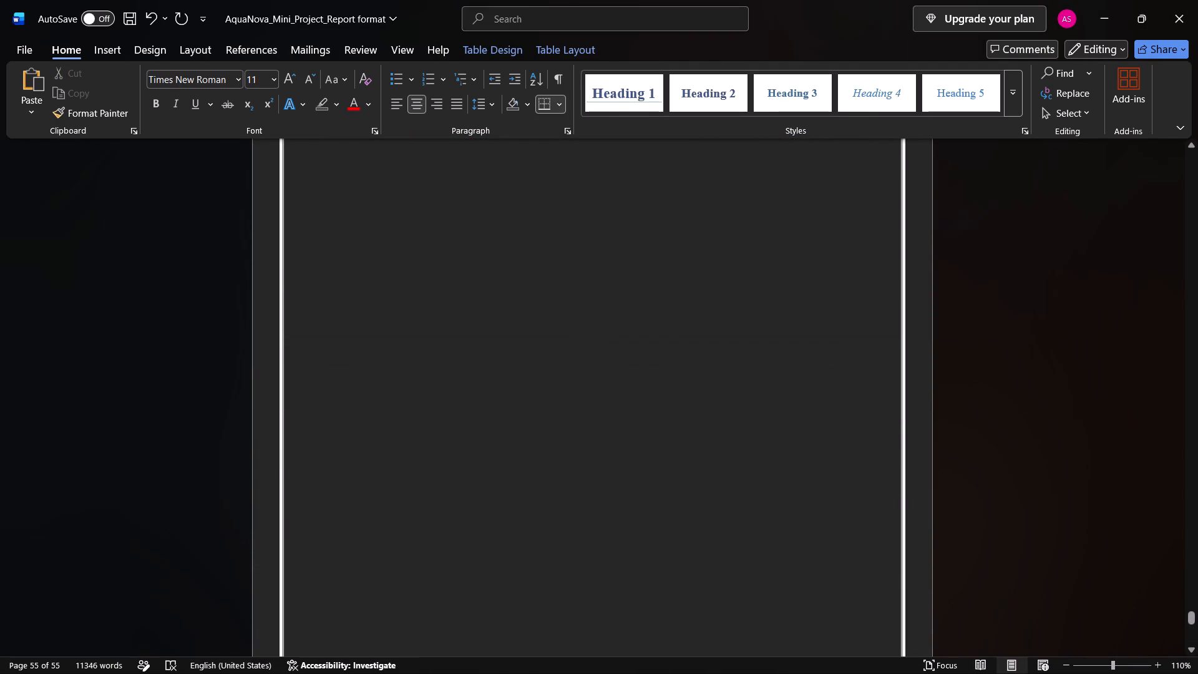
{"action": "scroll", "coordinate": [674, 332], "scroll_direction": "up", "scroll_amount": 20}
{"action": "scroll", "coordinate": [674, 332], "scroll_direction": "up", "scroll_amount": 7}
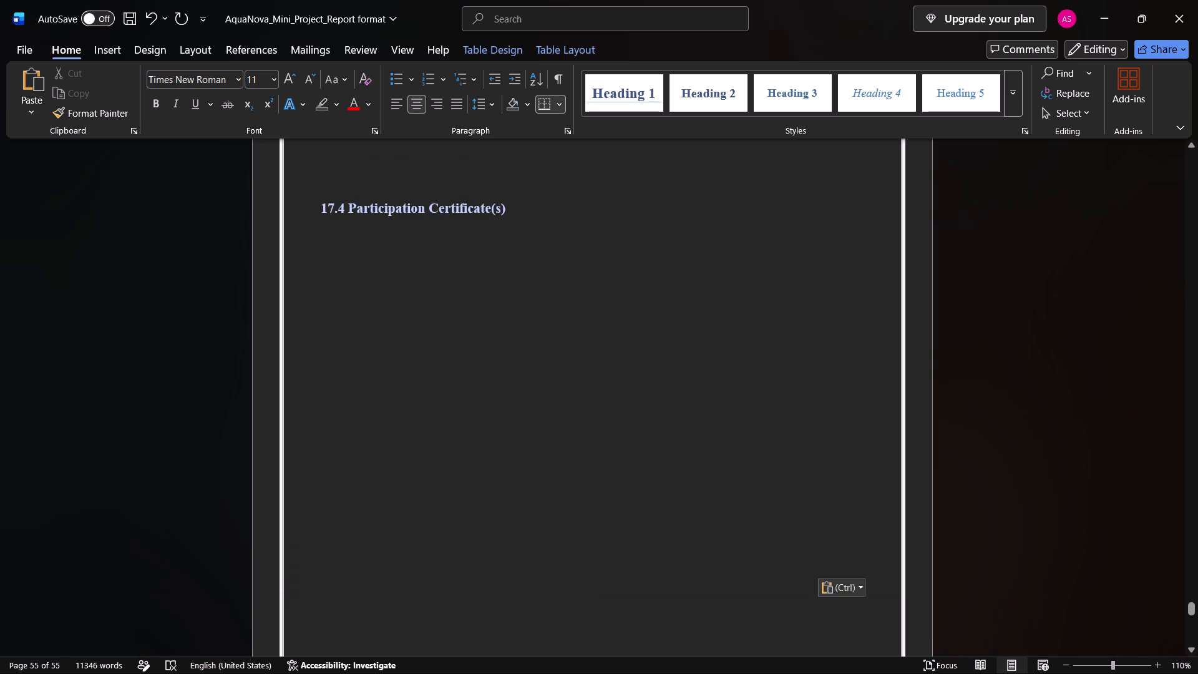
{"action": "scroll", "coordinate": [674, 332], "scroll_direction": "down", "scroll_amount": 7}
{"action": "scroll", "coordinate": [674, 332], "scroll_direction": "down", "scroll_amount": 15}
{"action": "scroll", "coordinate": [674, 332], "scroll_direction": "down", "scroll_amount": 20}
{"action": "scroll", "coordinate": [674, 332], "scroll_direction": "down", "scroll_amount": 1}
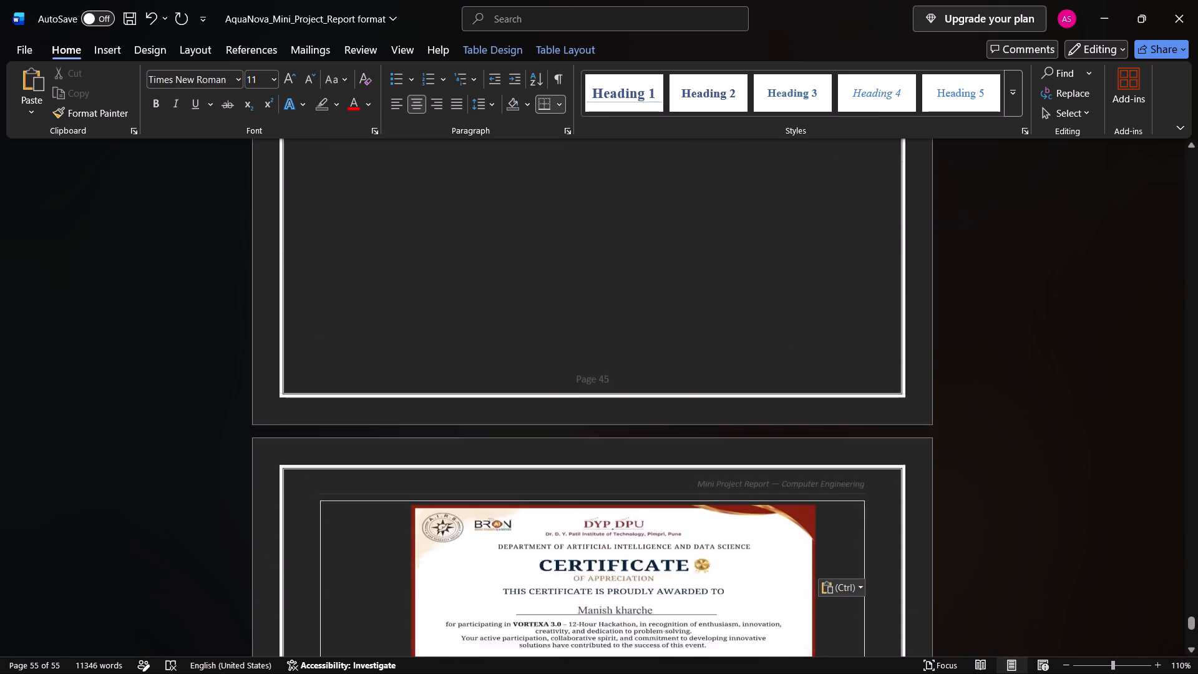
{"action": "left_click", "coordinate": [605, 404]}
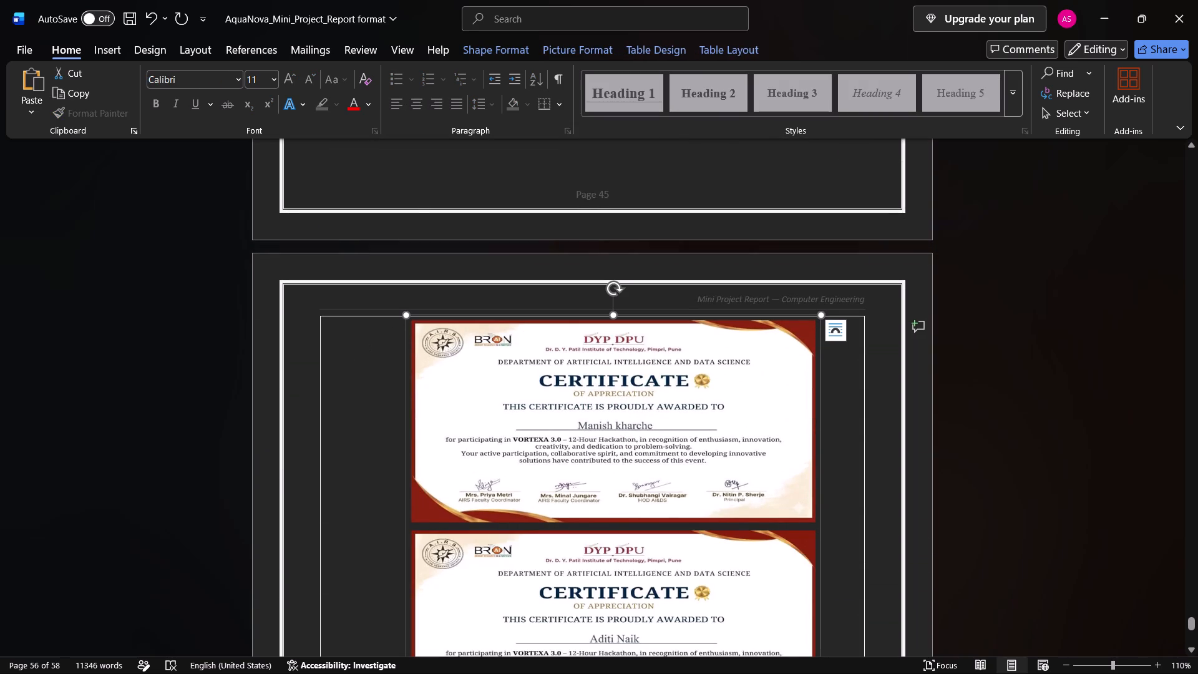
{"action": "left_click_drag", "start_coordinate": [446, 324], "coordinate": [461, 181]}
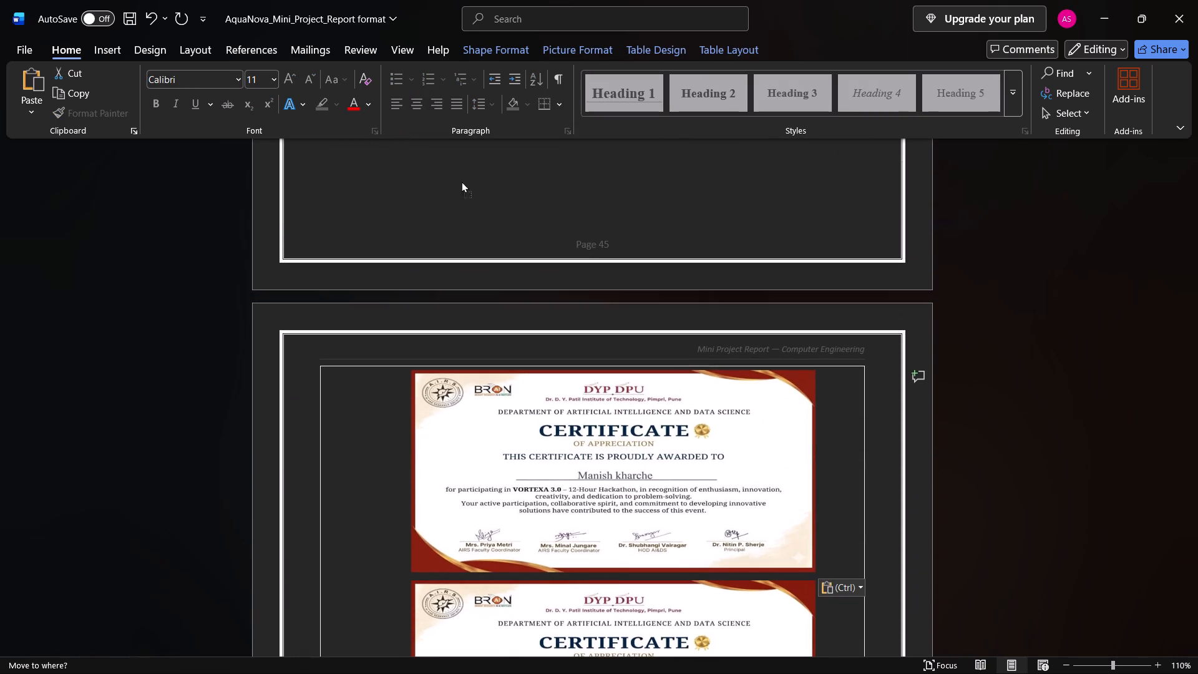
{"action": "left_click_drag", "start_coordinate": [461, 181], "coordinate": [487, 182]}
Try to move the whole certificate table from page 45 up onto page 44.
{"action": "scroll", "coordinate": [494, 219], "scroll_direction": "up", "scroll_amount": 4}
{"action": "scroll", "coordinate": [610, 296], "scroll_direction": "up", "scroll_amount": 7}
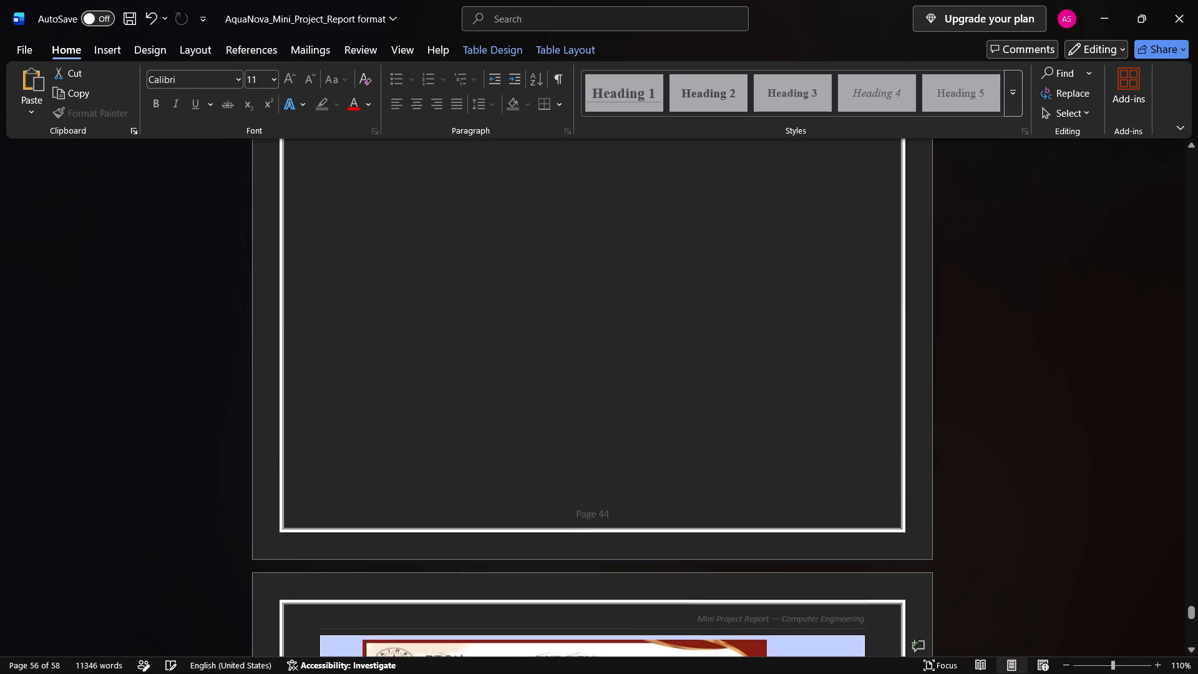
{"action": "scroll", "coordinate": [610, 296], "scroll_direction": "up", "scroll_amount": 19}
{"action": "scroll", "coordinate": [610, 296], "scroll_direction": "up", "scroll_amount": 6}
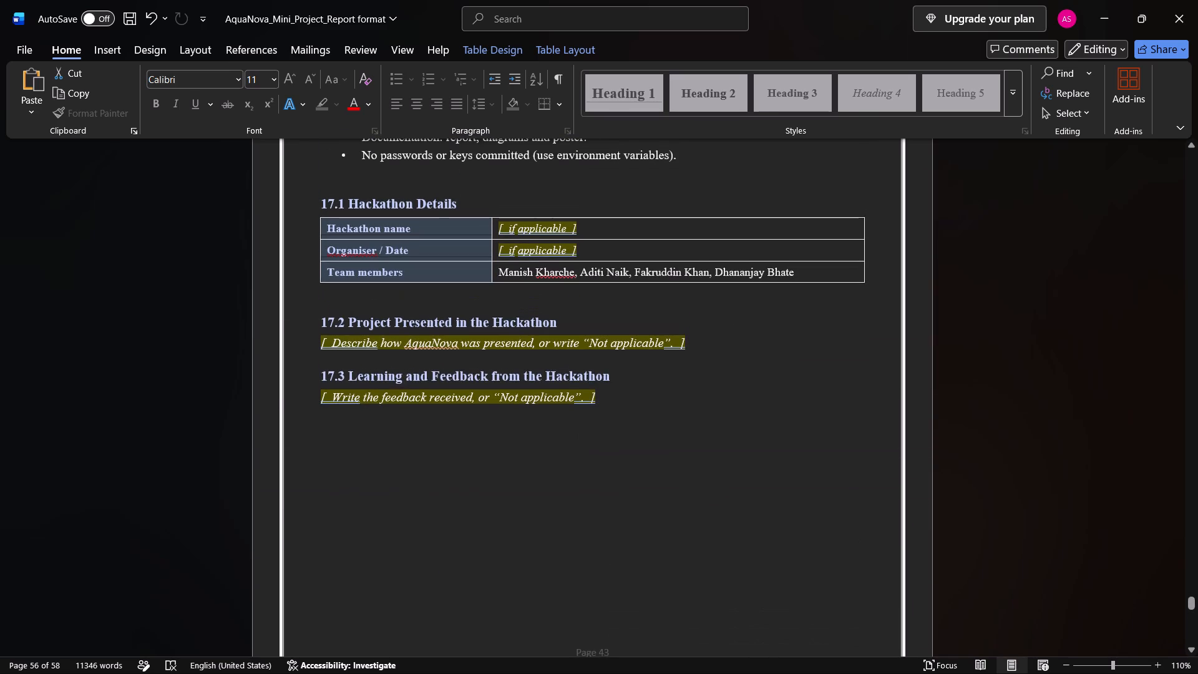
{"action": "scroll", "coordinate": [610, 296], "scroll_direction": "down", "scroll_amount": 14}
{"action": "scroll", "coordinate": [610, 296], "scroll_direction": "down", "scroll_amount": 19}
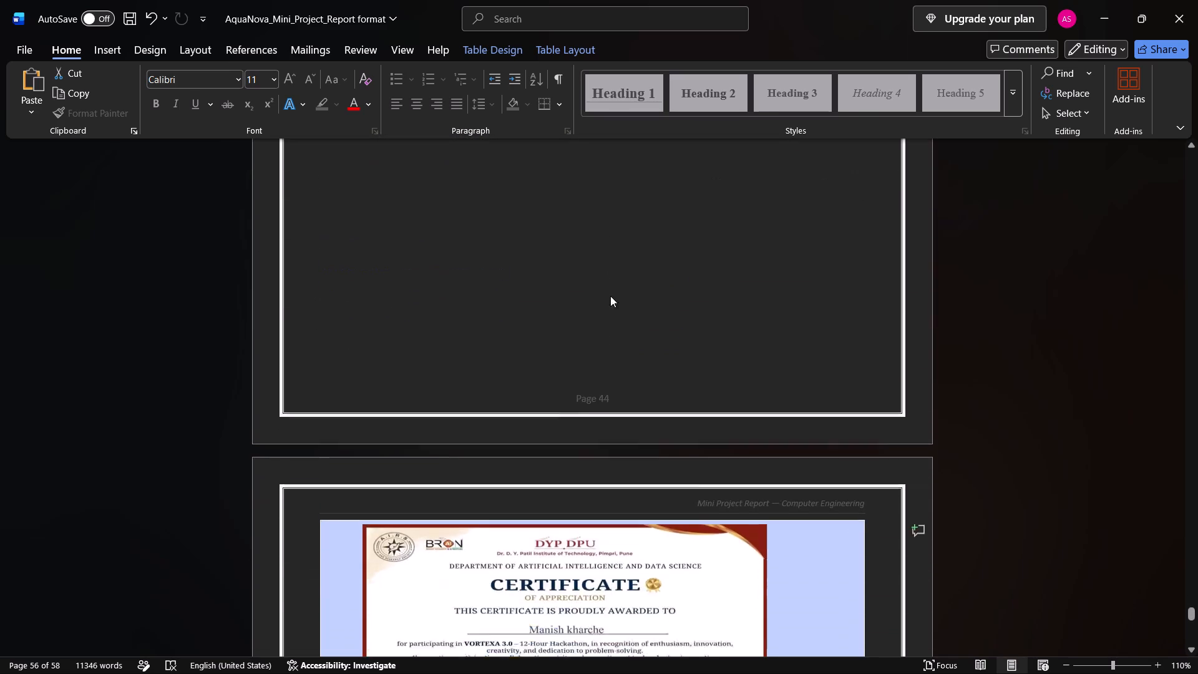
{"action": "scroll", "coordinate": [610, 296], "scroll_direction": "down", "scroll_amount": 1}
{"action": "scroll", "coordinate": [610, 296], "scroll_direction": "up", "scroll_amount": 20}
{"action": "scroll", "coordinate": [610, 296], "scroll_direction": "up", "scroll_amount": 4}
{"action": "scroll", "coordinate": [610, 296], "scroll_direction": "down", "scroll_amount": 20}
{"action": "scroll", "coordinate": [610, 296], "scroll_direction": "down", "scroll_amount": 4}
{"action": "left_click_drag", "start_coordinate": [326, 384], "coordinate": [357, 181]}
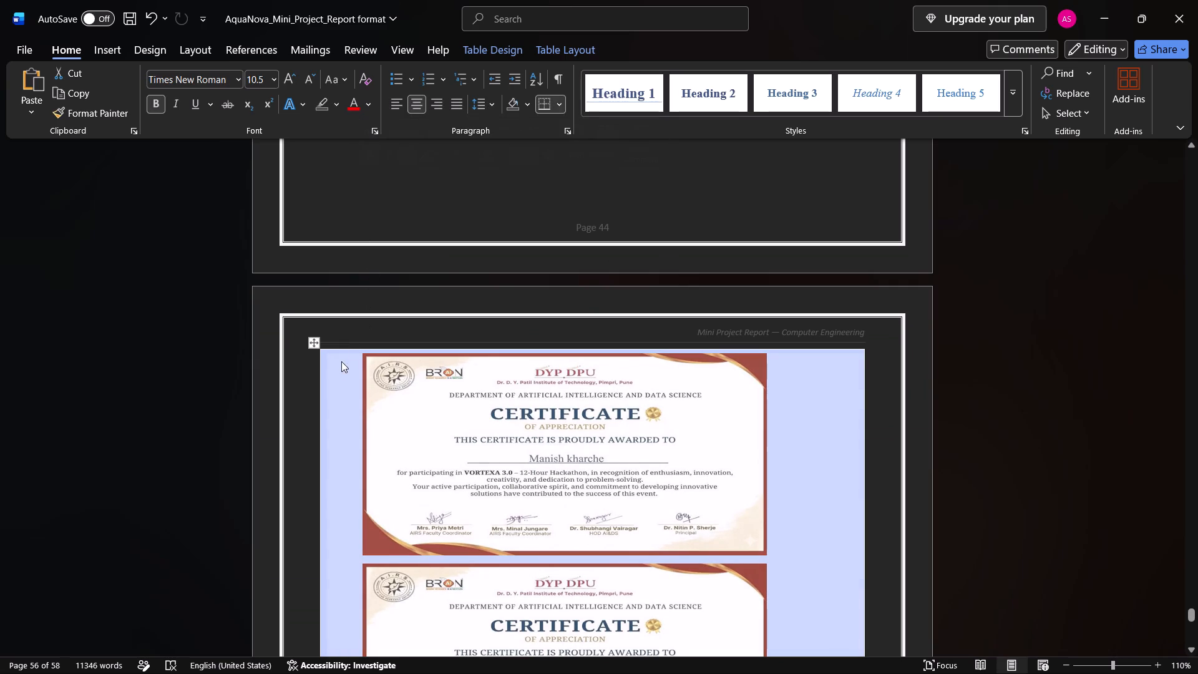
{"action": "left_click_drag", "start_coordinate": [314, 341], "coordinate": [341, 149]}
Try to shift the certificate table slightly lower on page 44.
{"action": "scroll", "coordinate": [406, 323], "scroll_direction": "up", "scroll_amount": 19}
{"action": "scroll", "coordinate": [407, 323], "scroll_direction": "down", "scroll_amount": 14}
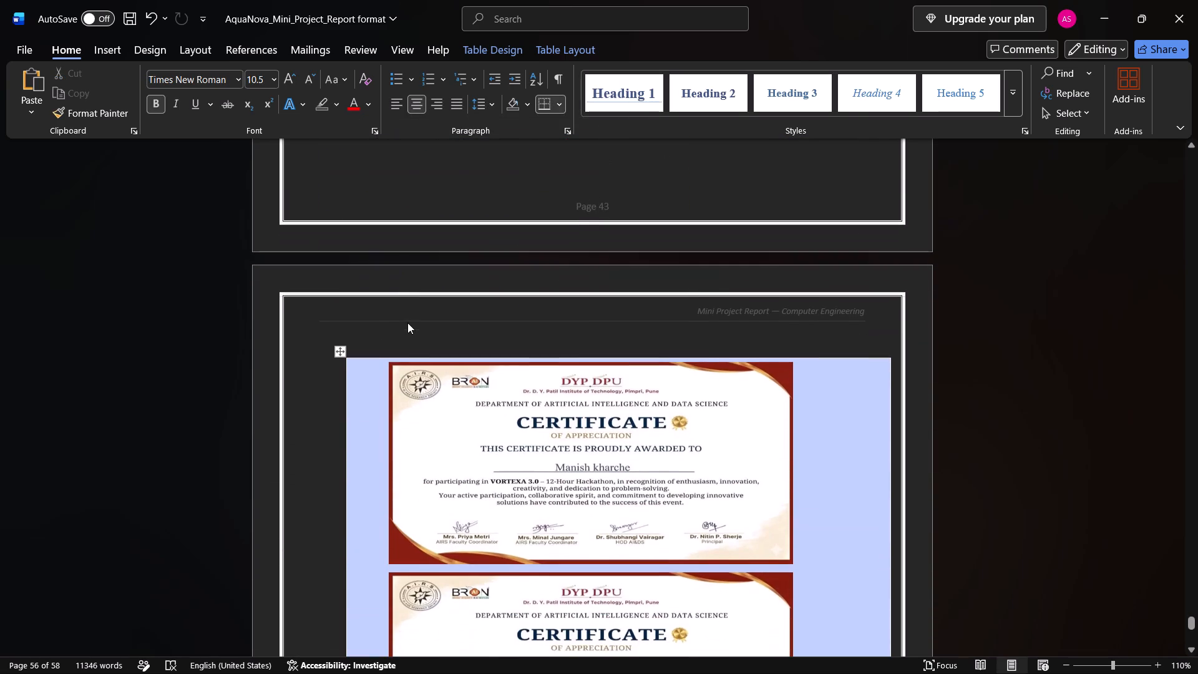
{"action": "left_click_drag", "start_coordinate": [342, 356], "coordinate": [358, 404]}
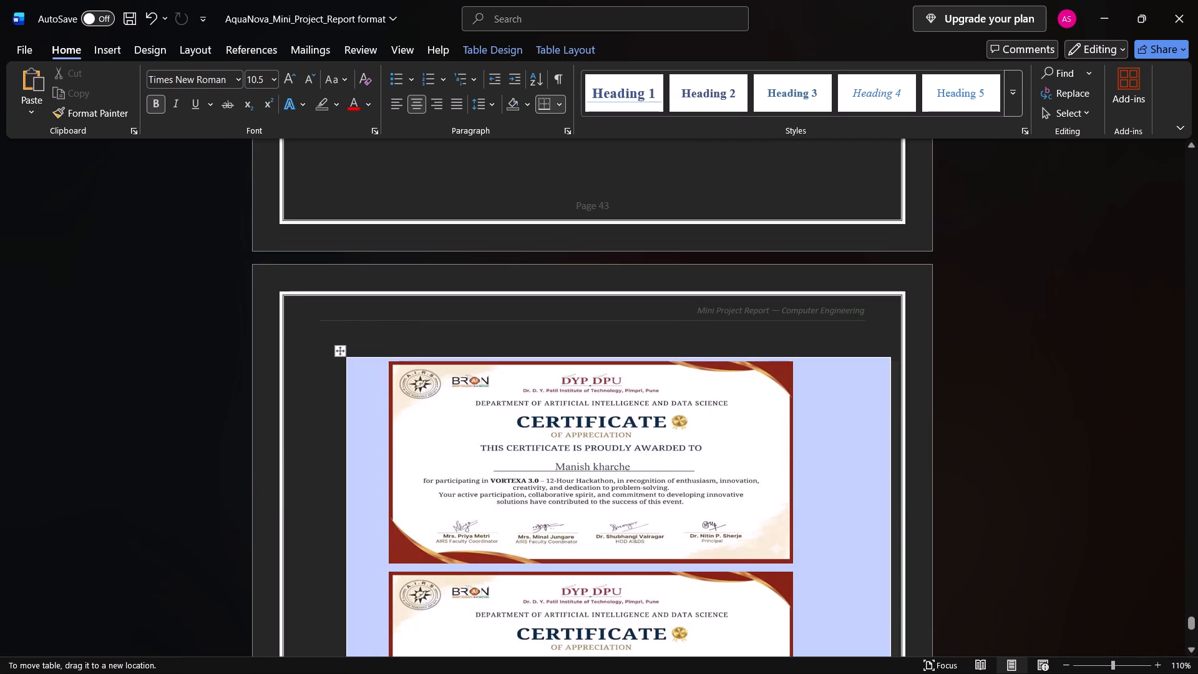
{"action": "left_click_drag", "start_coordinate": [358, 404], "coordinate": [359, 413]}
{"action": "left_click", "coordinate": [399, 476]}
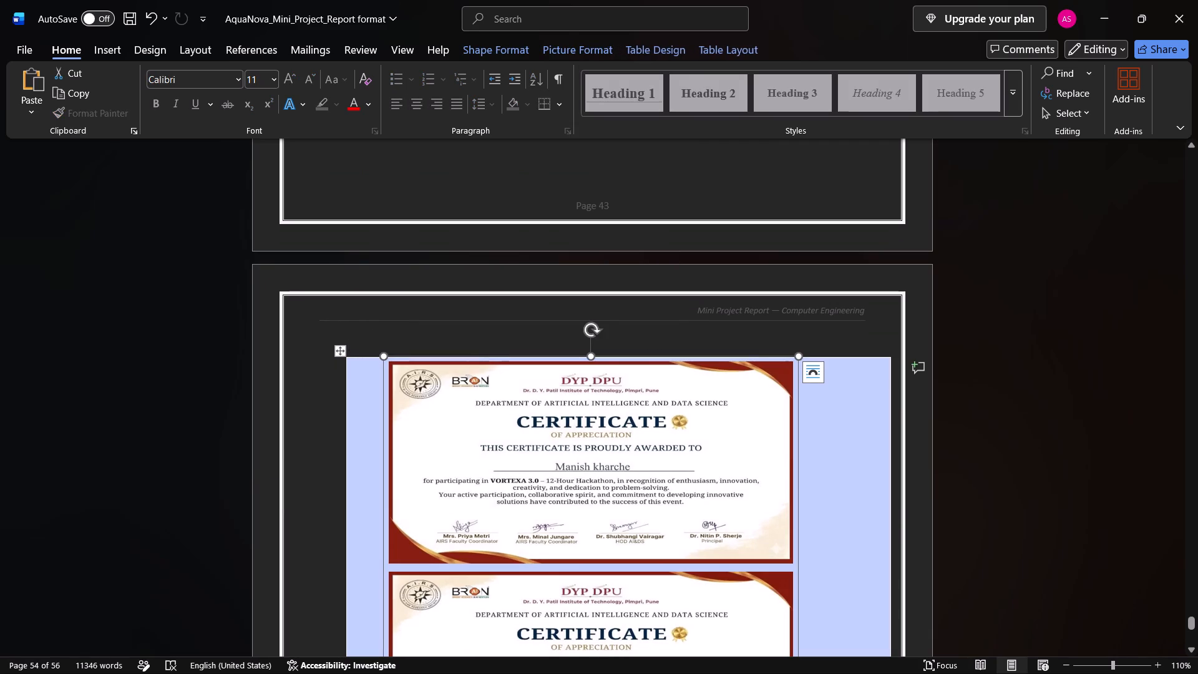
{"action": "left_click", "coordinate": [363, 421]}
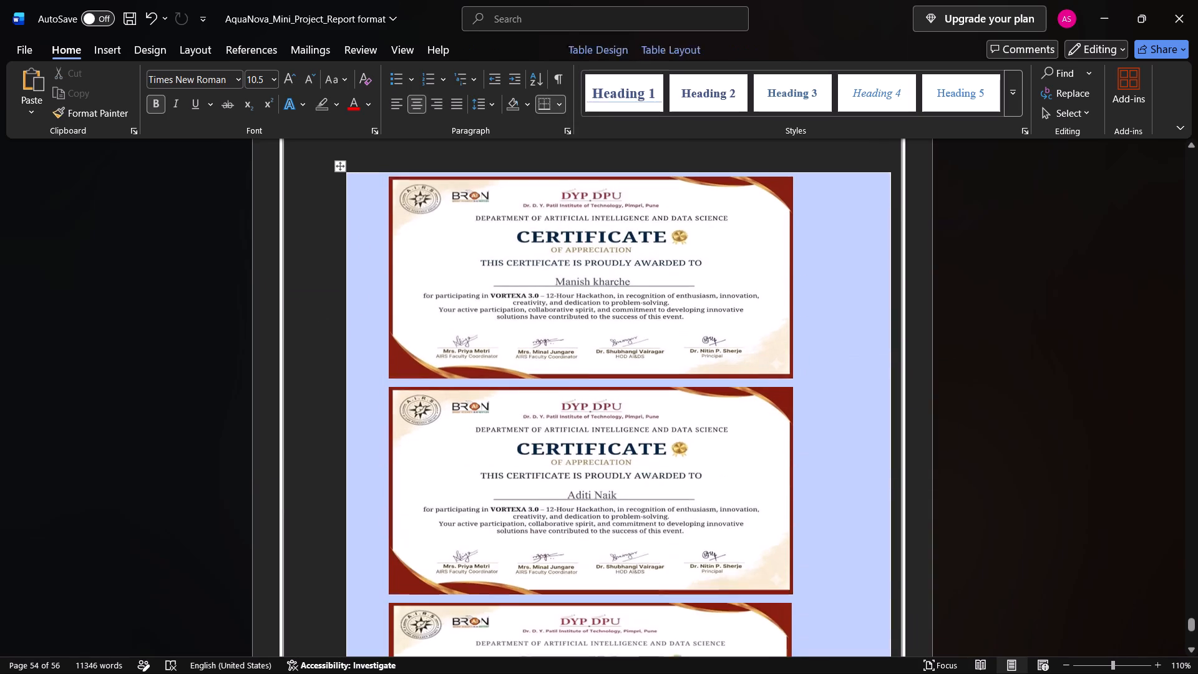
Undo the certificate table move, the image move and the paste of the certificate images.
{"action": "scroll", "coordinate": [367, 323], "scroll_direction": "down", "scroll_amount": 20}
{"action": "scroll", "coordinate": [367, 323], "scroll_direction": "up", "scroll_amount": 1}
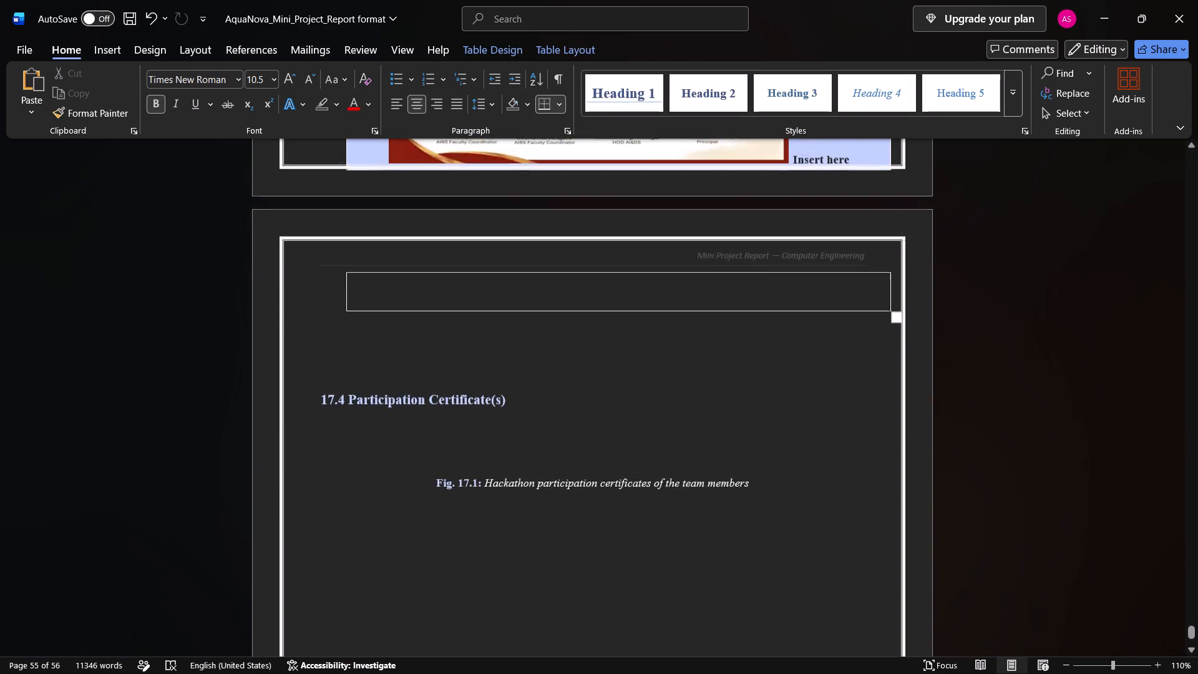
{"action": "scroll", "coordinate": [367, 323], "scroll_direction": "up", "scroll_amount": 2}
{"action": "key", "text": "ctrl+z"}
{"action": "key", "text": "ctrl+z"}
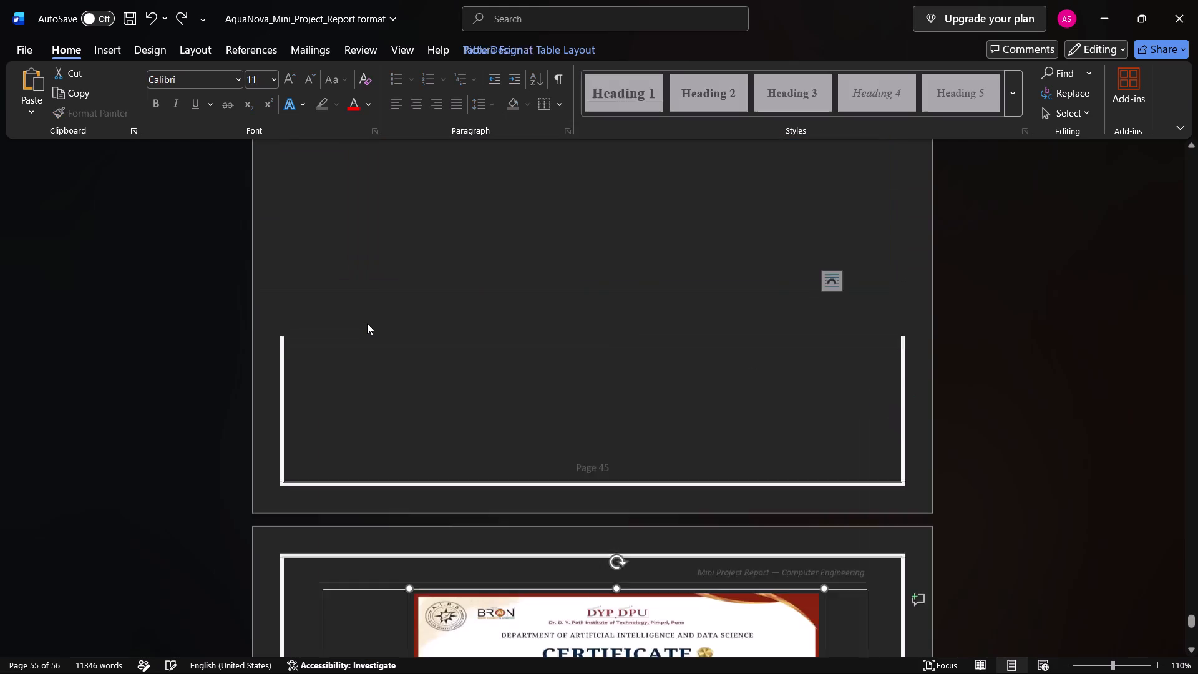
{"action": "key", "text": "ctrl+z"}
Delete the "Insert here" table and its "Fig. 17.1" caption below the 17.4 heading.
{"action": "scroll", "coordinate": [367, 323], "scroll_direction": "up", "scroll_amount": 5}
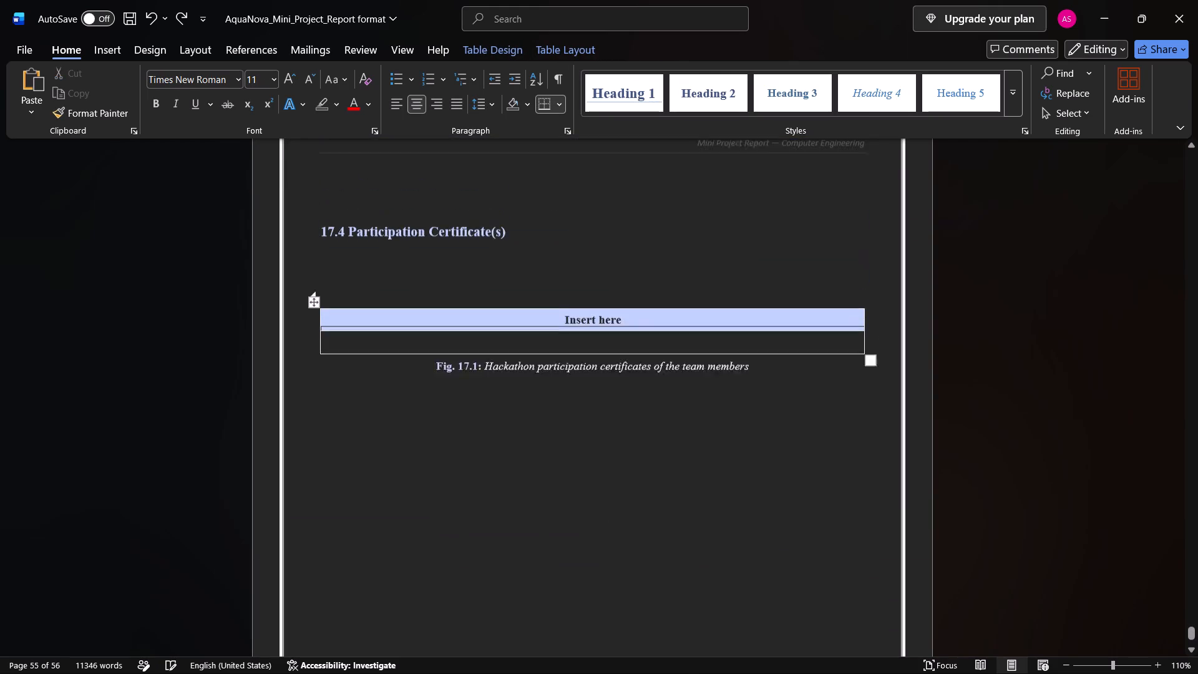
{"action": "scroll", "coordinate": [367, 323], "scroll_direction": "up", "scroll_amount": 4}
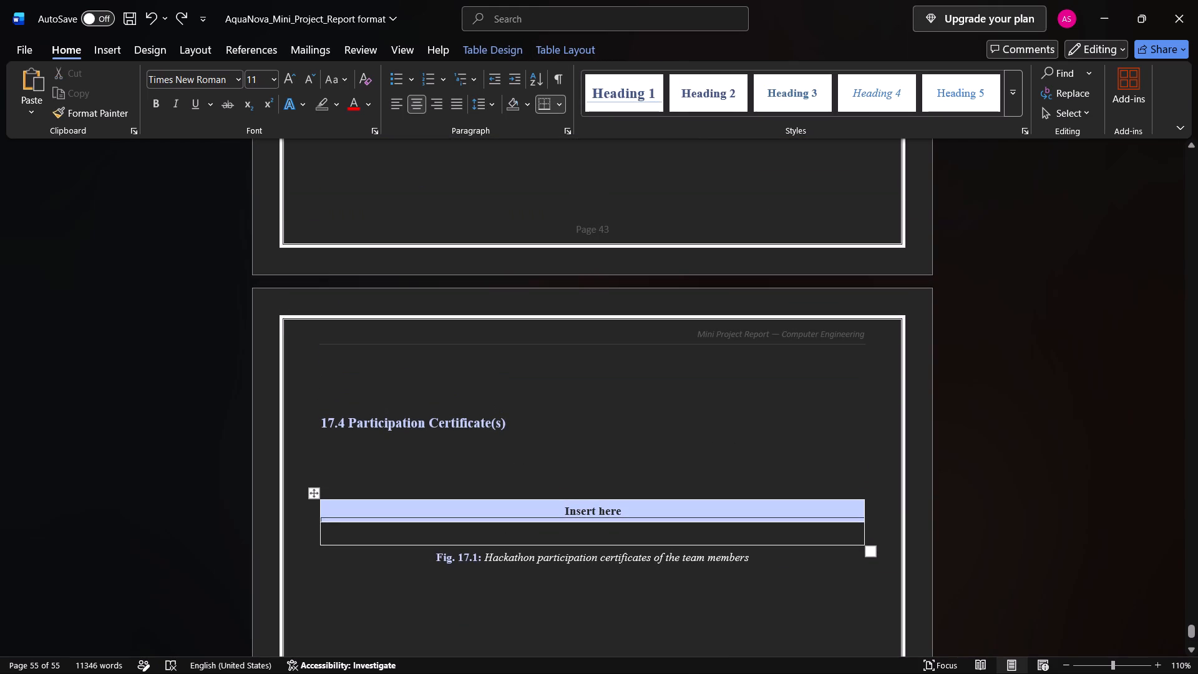
{"action": "left_click_drag", "start_coordinate": [774, 572], "coordinate": [309, 496]}
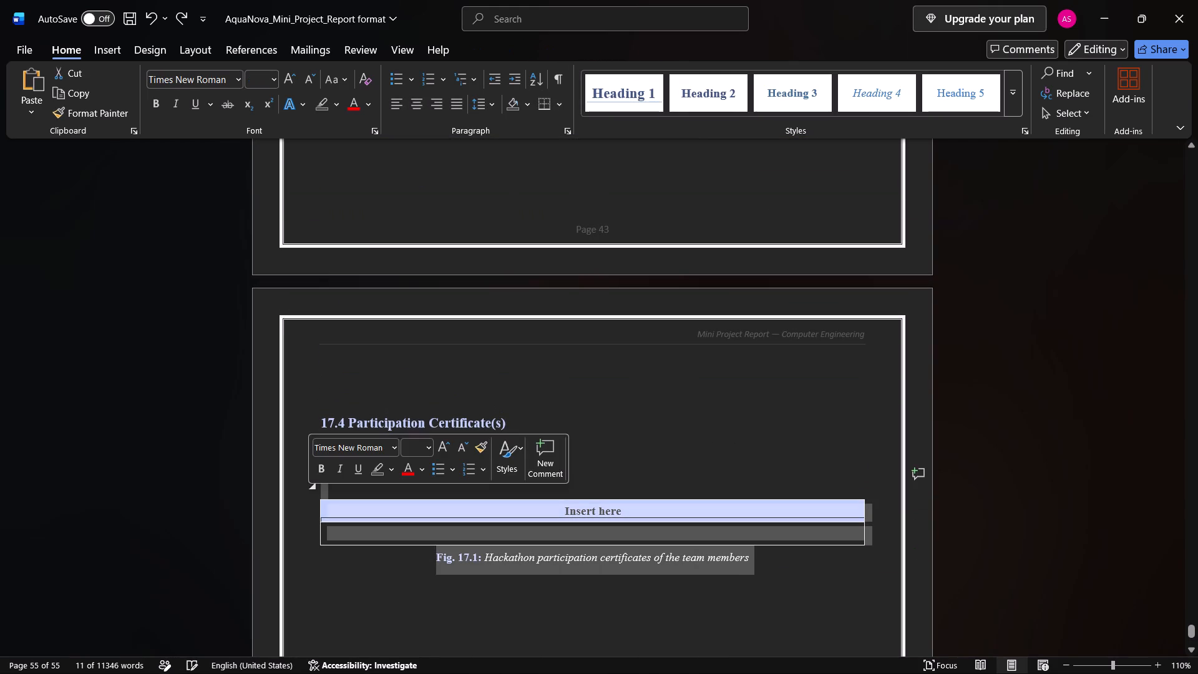
{"action": "key", "text": "BackSpace"}
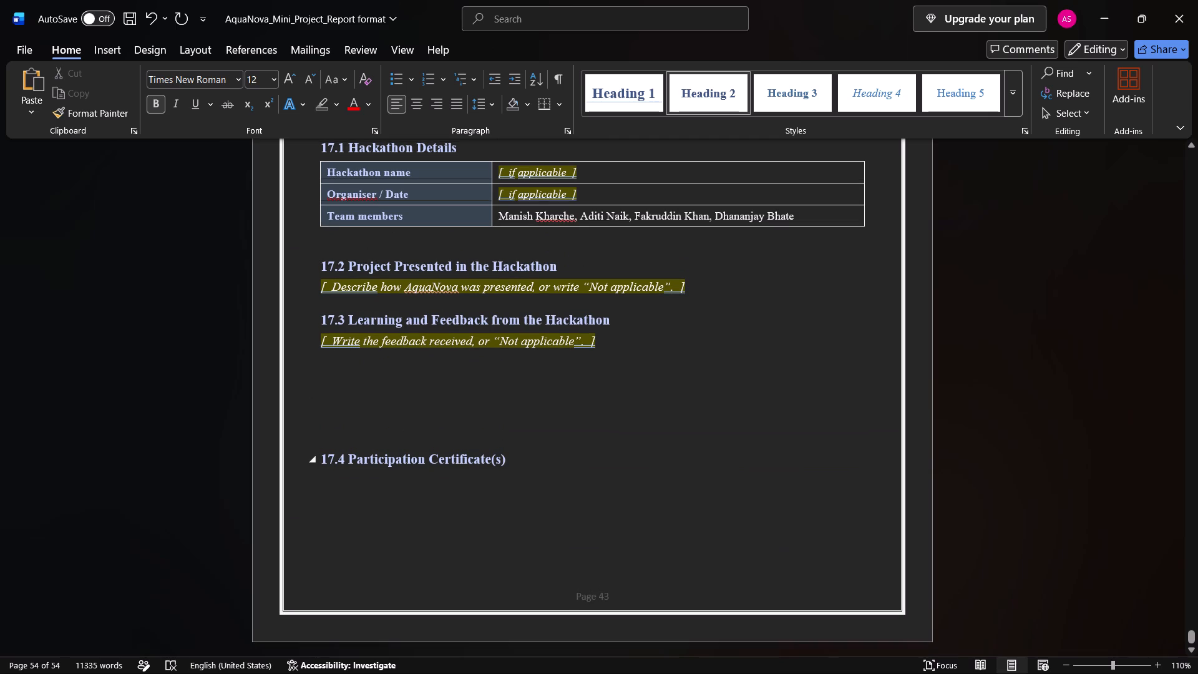
Insert blank lines before the "17.4 Participation Certificate(s)" heading to push it from page 43 onto page 44.
{"action": "left_click", "coordinate": [324, 456]}
{"action": "key", "text": "Return"}
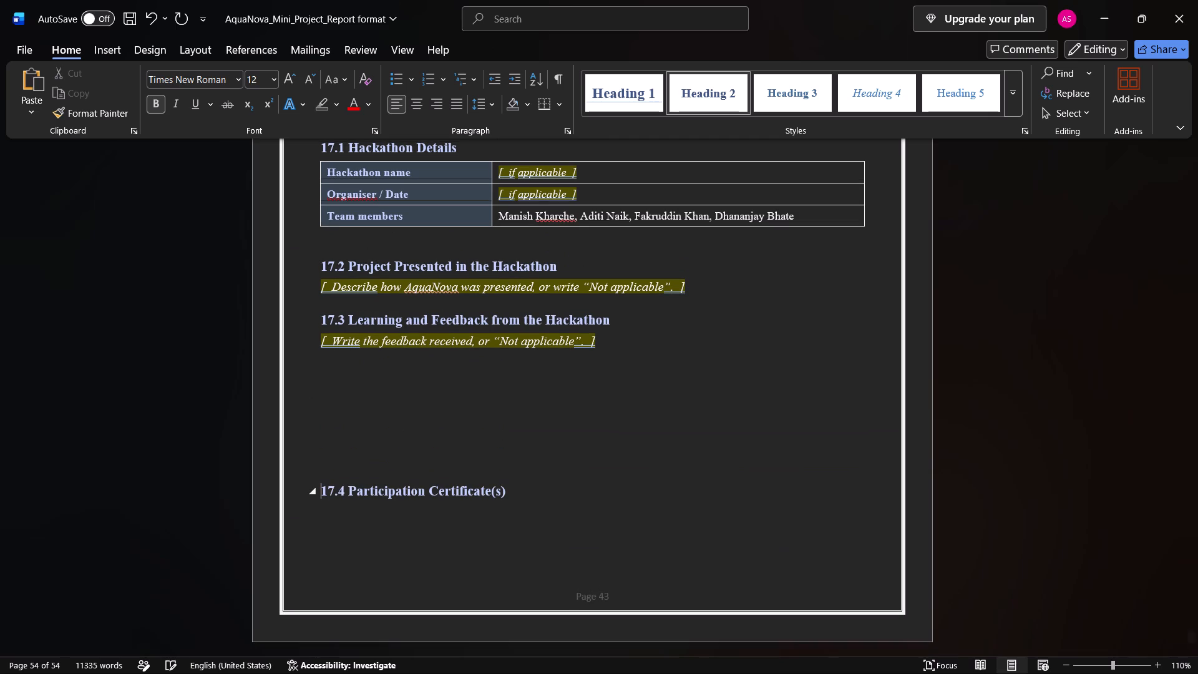
{"action": "key", "text": "Return"}
{"action": "key", "text": "Return"}
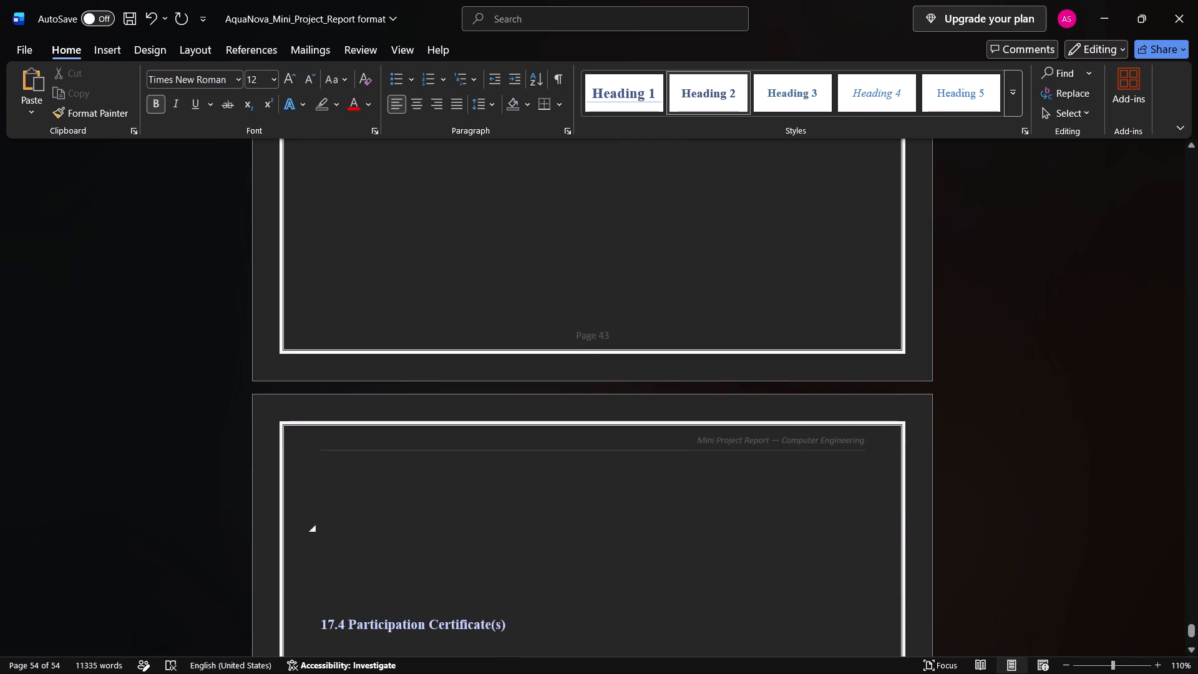
Copy the "17.4 Participation Certificate(s)" heading onto the blank line at the top of page 44.
{"action": "left_click_drag", "start_coordinate": [522, 616], "coordinate": [339, 627]}
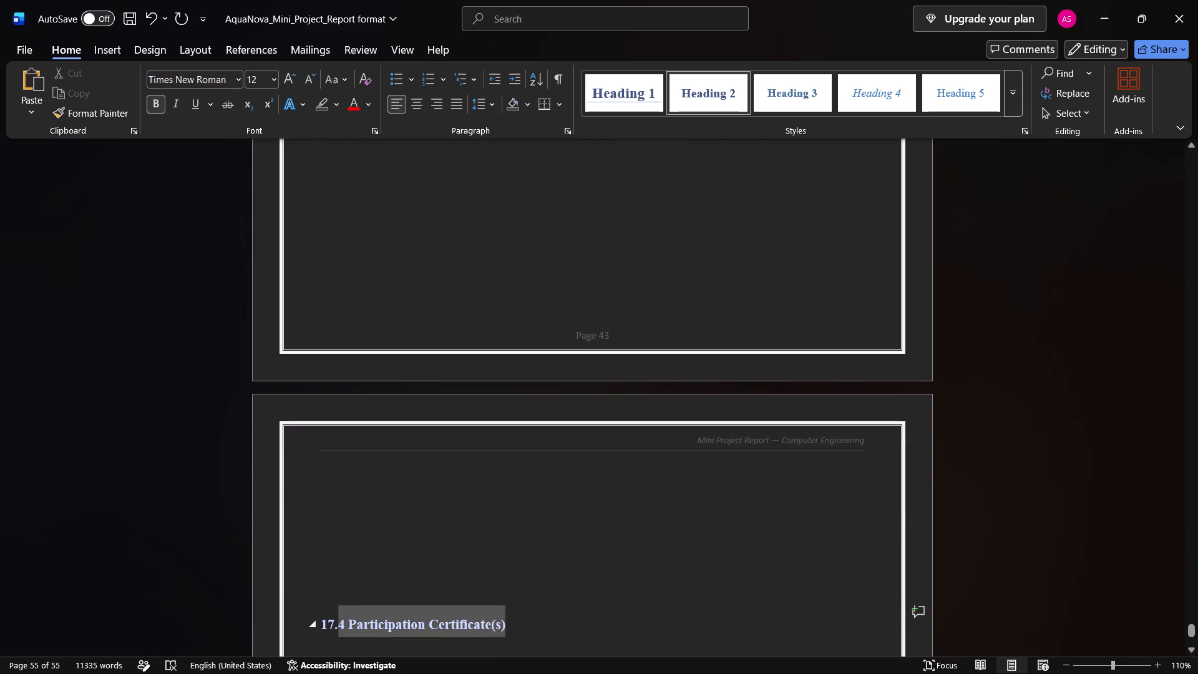
{"action": "left_click_drag", "start_coordinate": [339, 627], "coordinate": [323, 632]}
{"action": "key", "text": "ctrl+c"}
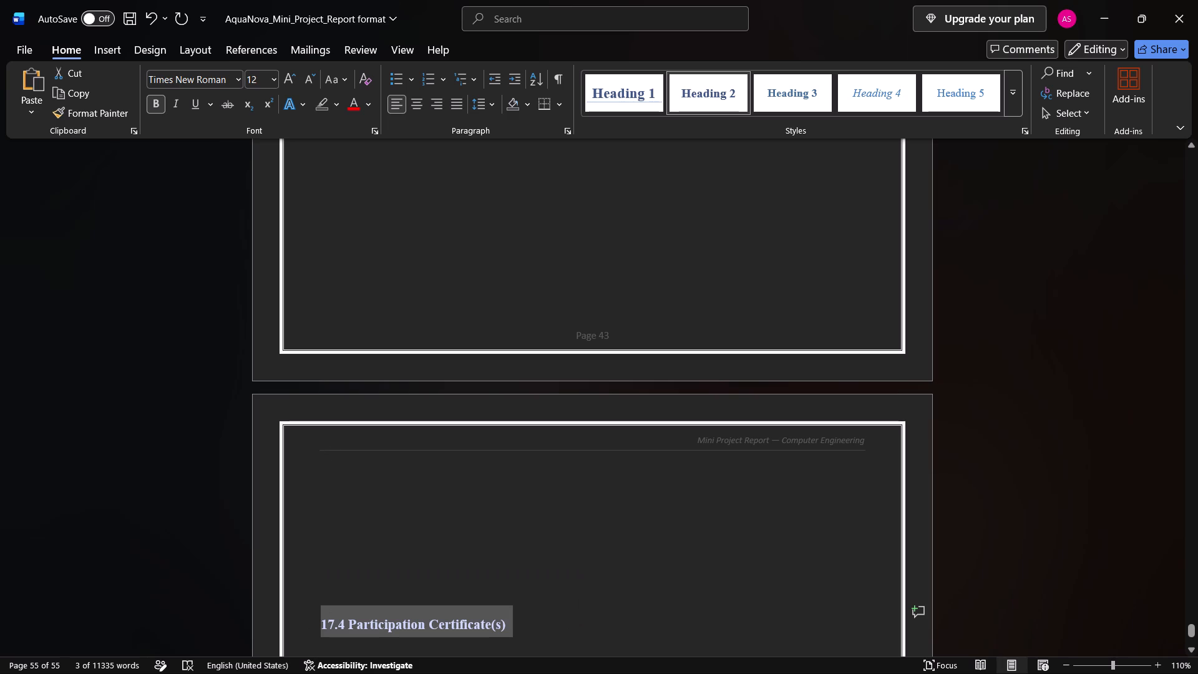
{"action": "left_click", "coordinate": [321, 469]}
{"action": "key", "text": "ctrl+v"}
Delete the lower duplicate of the "17.4 Participation Certificate(s)" heading on page 44.
{"action": "scroll", "coordinate": [480, 554], "scroll_direction": "down", "scroll_amount": 2}
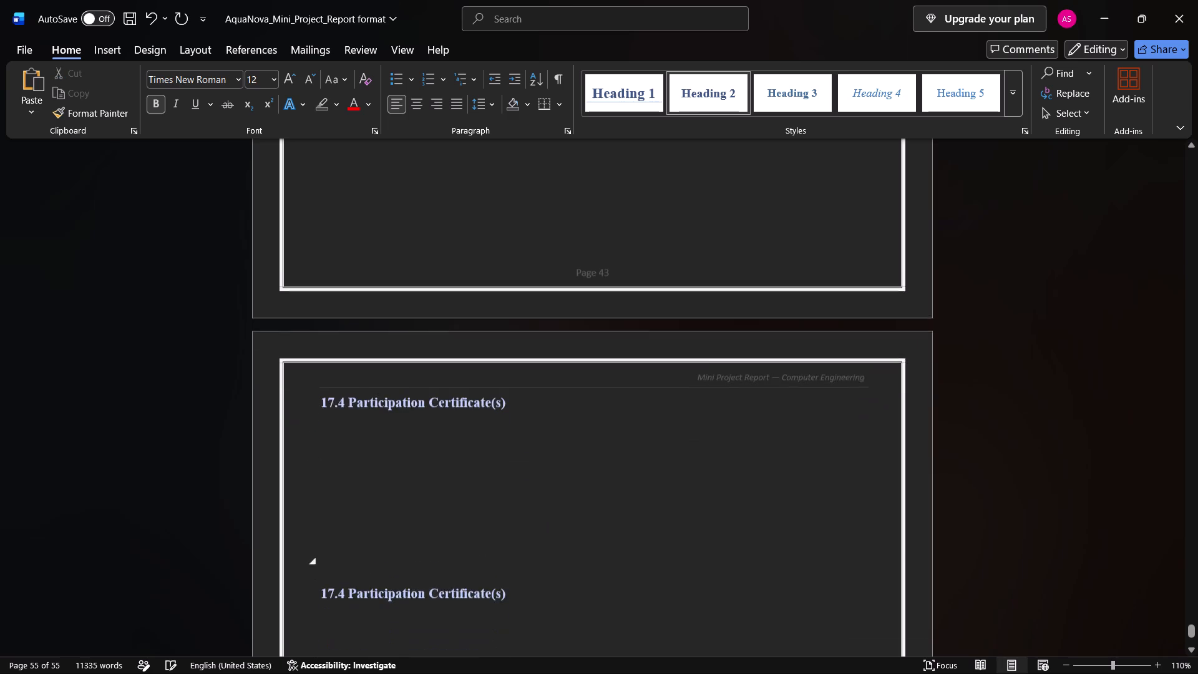
{"action": "left_click_drag", "start_coordinate": [517, 573], "coordinate": [306, 584]}
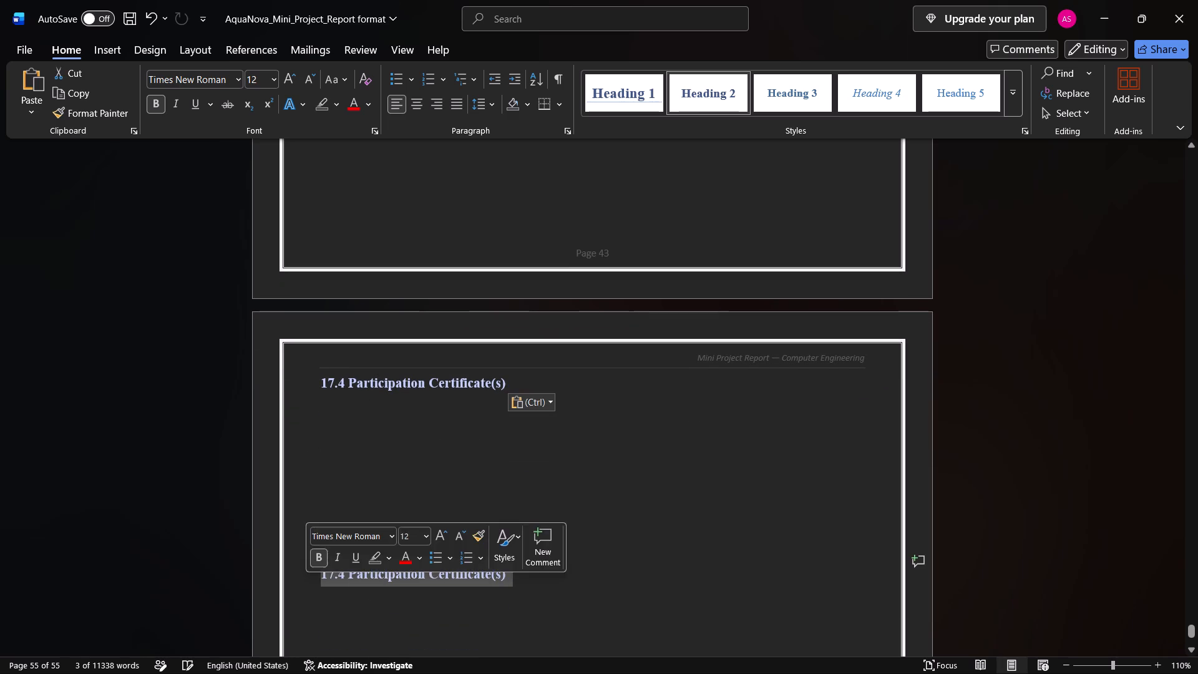
{"action": "key", "text": "BackSpace"}
Copy the grouped certificate images from the MINI REPORT WITH CERTIFICATE document and paste them below the 17.4 heading in the AquaNova report.
{"action": "left_click", "coordinate": [459, 448]}
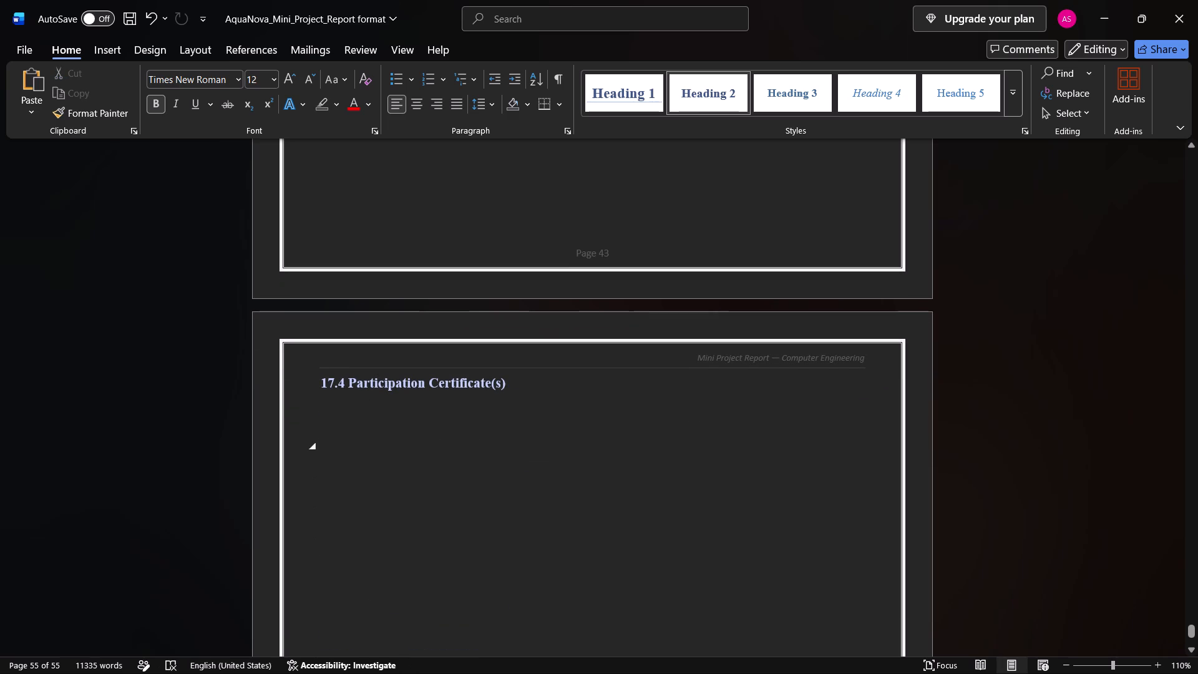
{"action": "key", "text": "alt+Tab"}
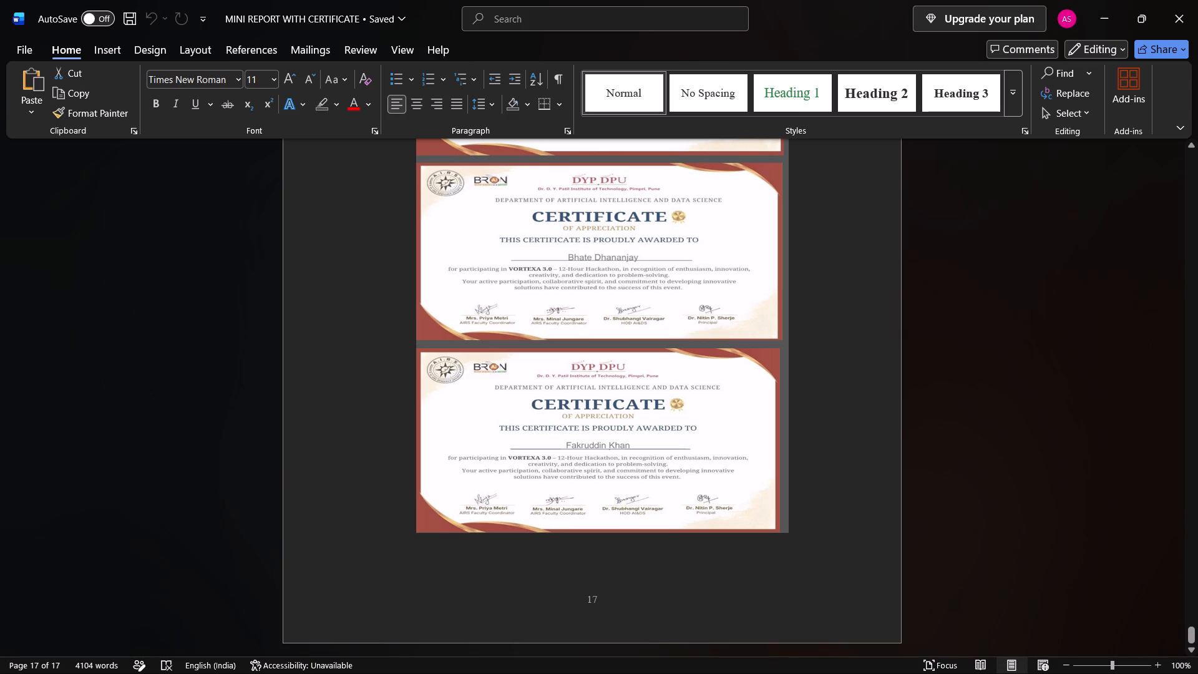
{"action": "key", "text": "ctrl+c"}
{"action": "key", "text": "alt+Tab"}
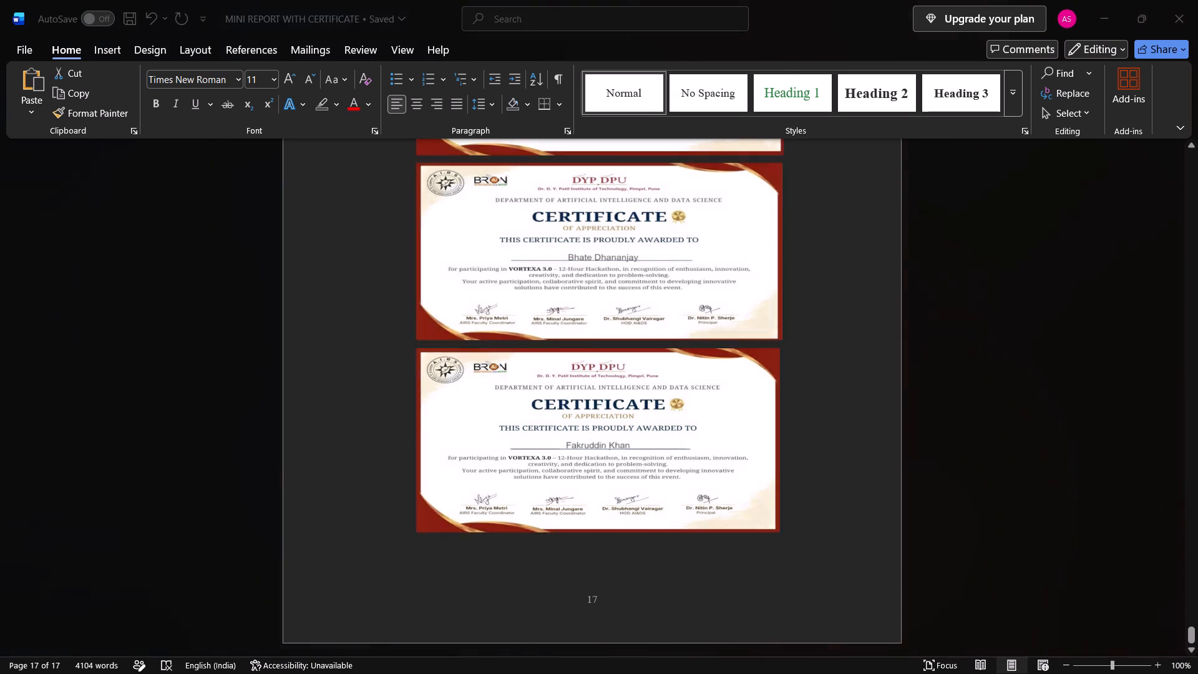
{"action": "key", "text": "ctrl+v"}
Reduce the pasted certificate group's height so all four certificates fit on page 44 directly under the 17.4 heading.
{"action": "scroll", "coordinate": [525, 404], "scroll_direction": "up", "scroll_amount": 5}
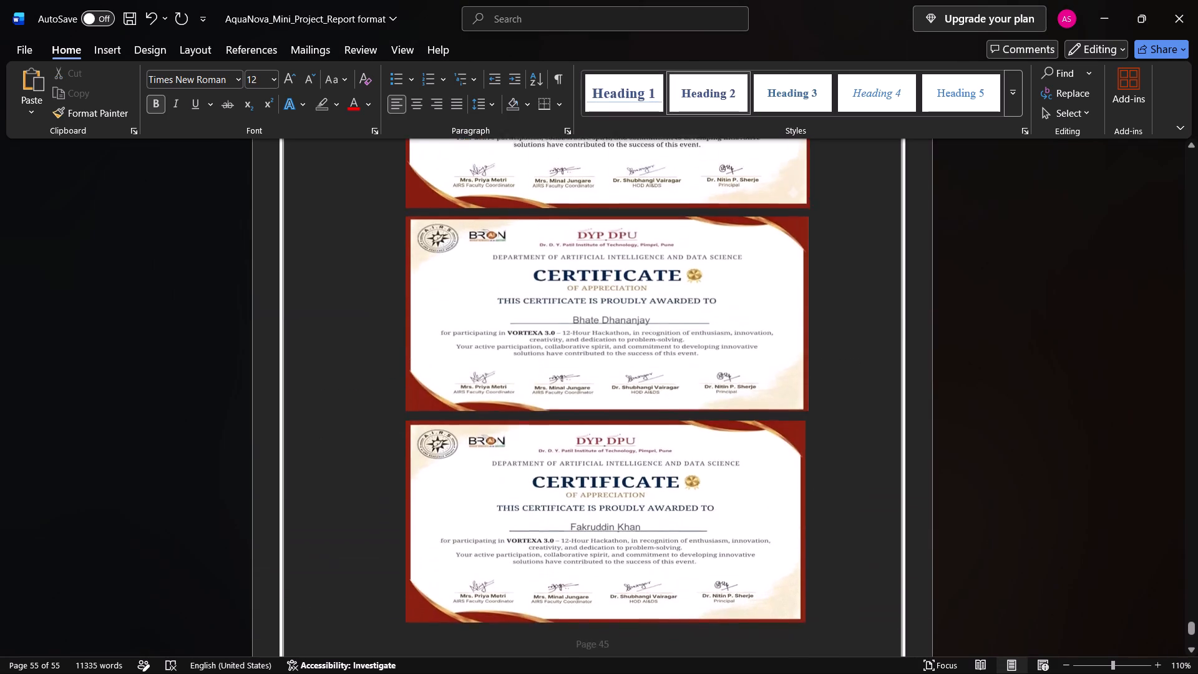
{"action": "scroll", "coordinate": [525, 404], "scroll_direction": "up", "scroll_amount": 20}
{"action": "scroll", "coordinate": [525, 404], "scroll_direction": "up", "scroll_amount": 20}
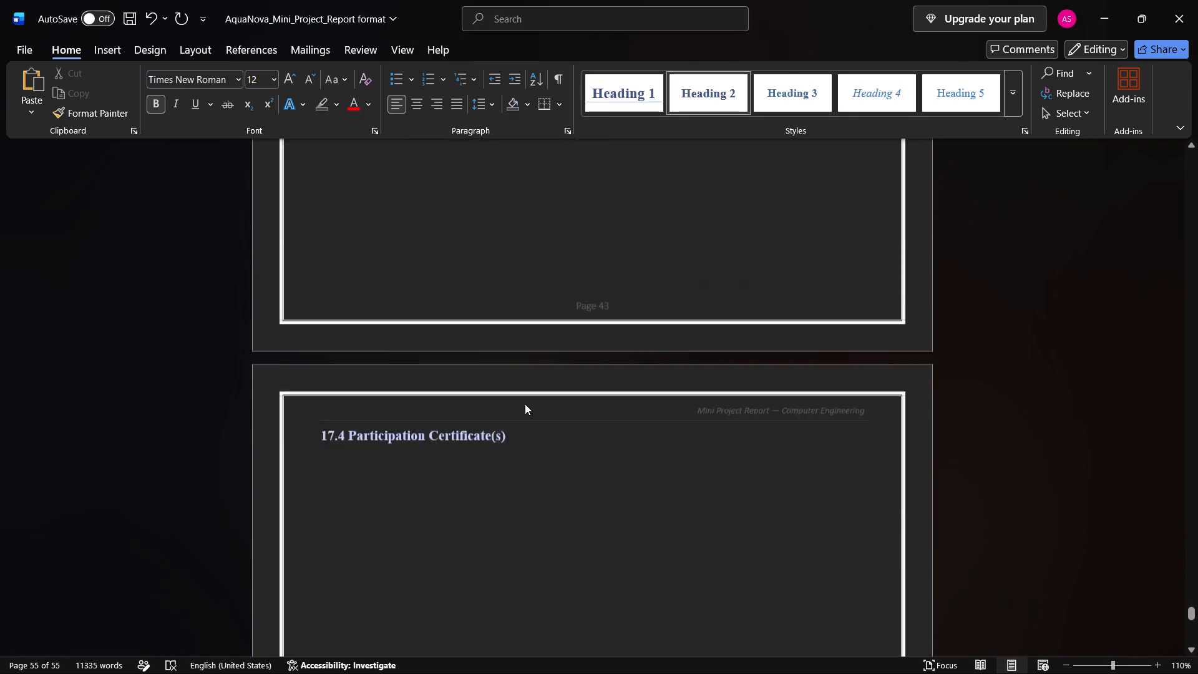
{"action": "scroll", "coordinate": [525, 404], "scroll_direction": "down", "scroll_amount": 20}
{"action": "scroll", "coordinate": [525, 404], "scroll_direction": "down", "scroll_amount": 7}
{"action": "left_click_drag", "start_coordinate": [545, 409], "coordinate": [535, 159]}
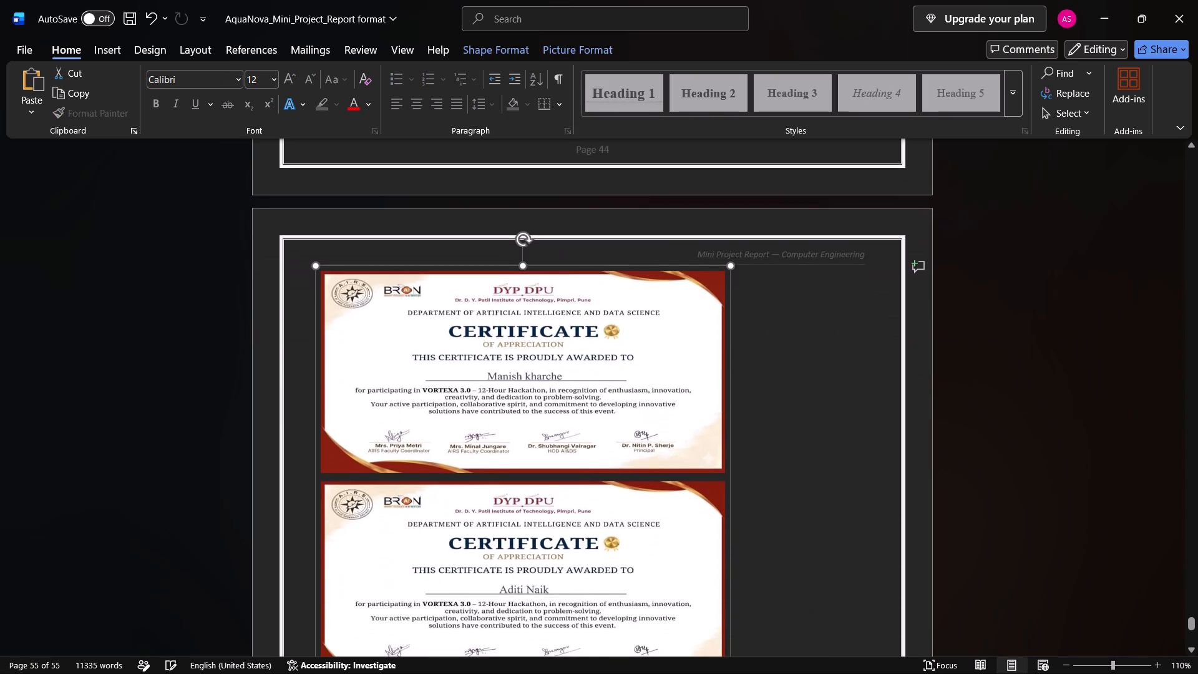
{"action": "scroll", "coordinate": [568, 362], "scroll_direction": "up", "scroll_amount": 3}
{"action": "left_click_drag", "start_coordinate": [583, 464], "coordinate": [641, 199]}
{"action": "scroll", "coordinate": [673, 424], "scroll_direction": "down", "scroll_amount": 16}
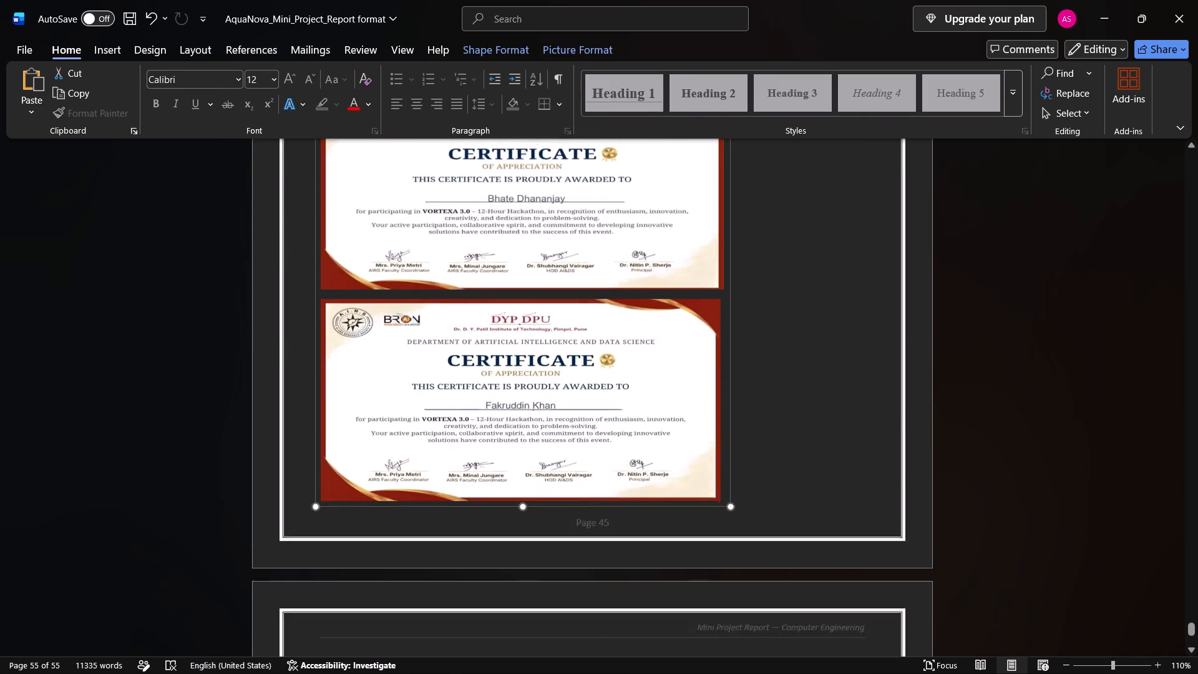
{"action": "left_click_drag", "start_coordinate": [520, 449], "coordinate": [519, 254]}
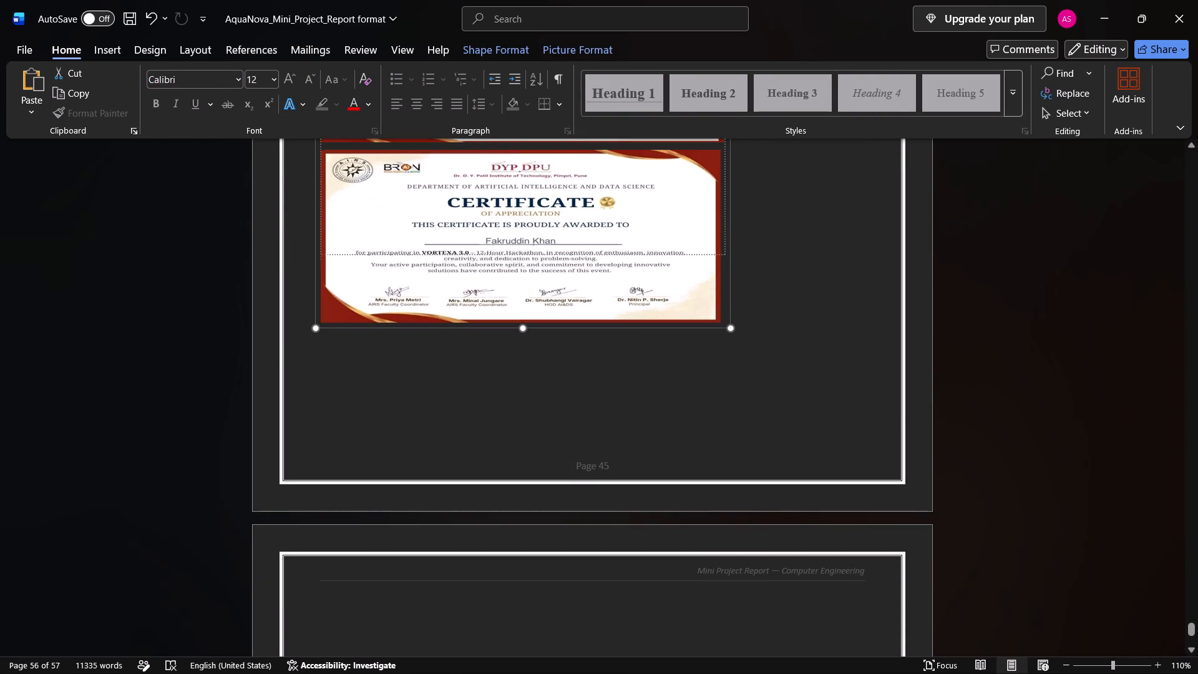
{"action": "left_click_drag", "start_coordinate": [519, 254], "coordinate": [519, 252]}
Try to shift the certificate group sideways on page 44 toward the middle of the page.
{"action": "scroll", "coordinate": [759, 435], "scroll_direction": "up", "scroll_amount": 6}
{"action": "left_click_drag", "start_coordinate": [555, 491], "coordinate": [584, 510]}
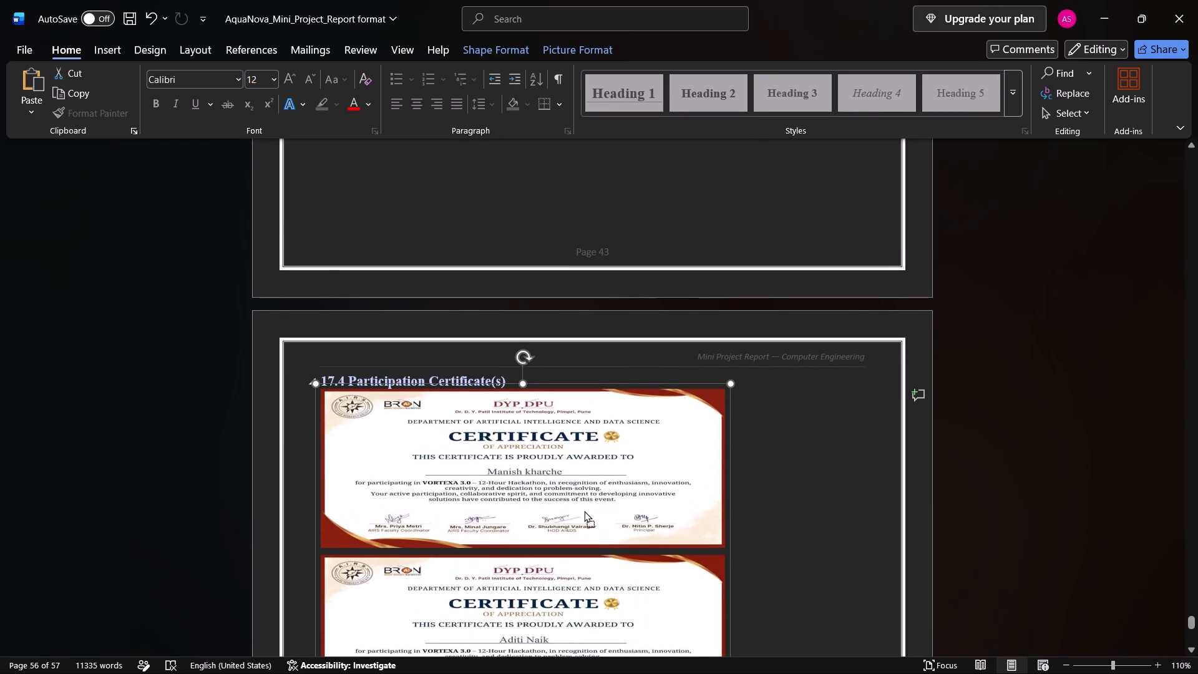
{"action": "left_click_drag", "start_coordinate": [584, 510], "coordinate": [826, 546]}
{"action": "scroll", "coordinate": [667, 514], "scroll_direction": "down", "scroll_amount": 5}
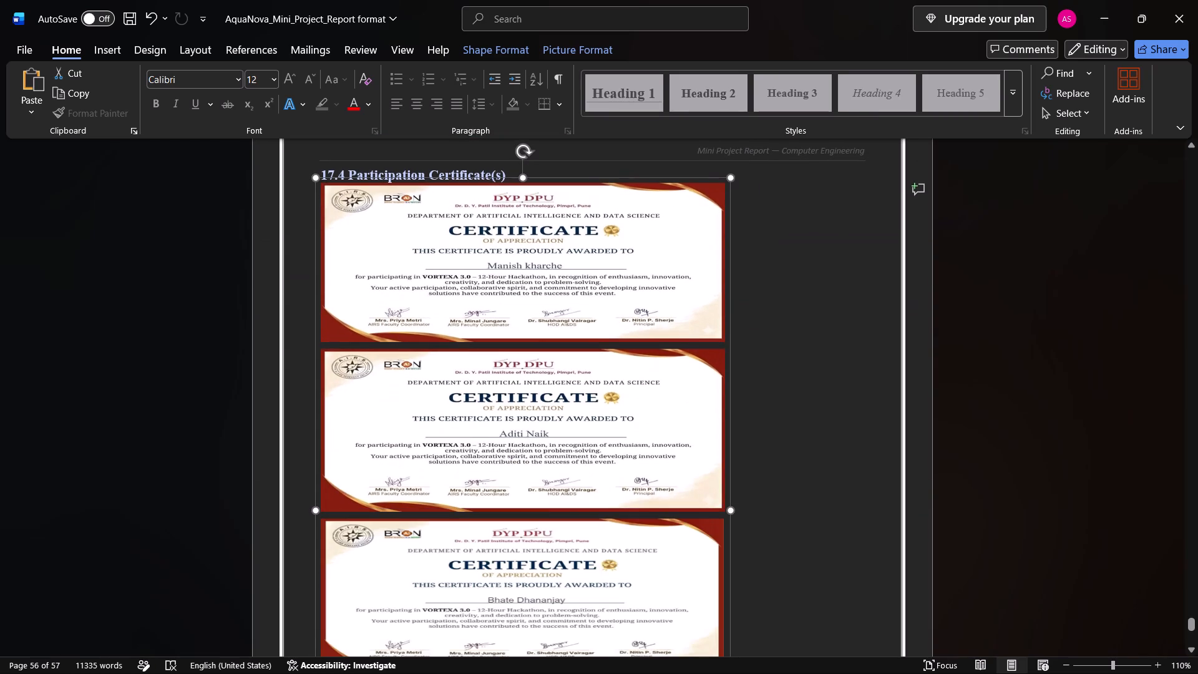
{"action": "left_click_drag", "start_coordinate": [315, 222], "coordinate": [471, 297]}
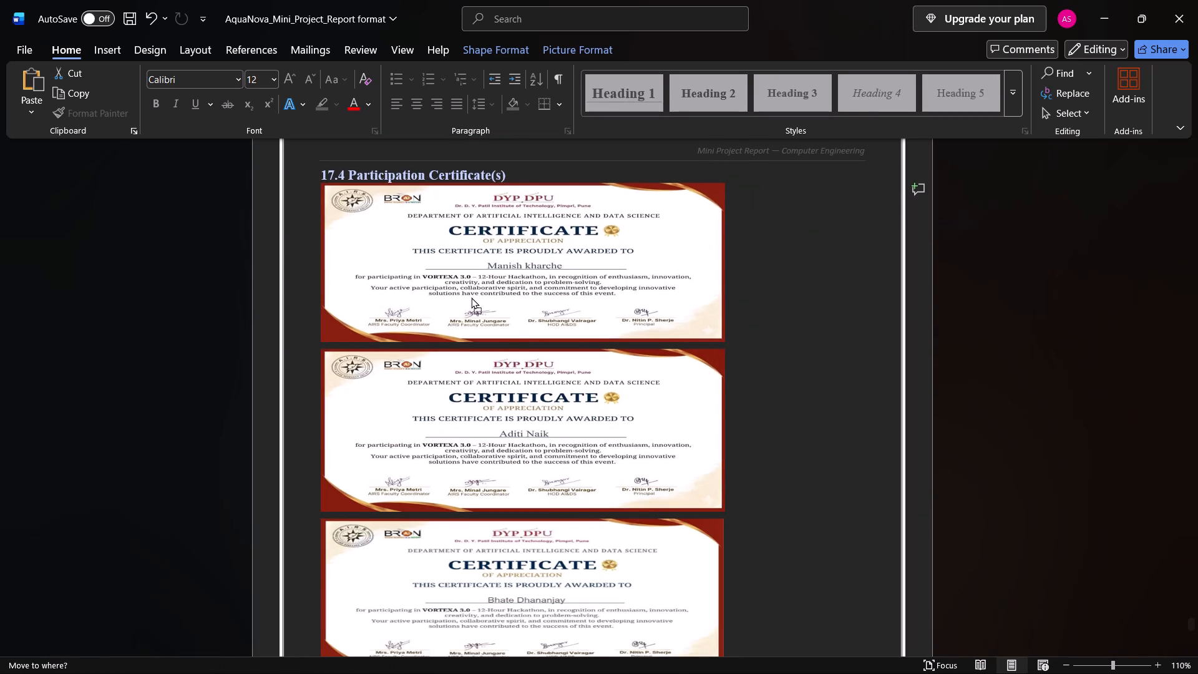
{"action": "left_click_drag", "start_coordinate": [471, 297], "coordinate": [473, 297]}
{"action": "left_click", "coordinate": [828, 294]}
Widen the certificate group so it spans nearly the full text width of page 44.
{"action": "left_click", "coordinate": [635, 354]}
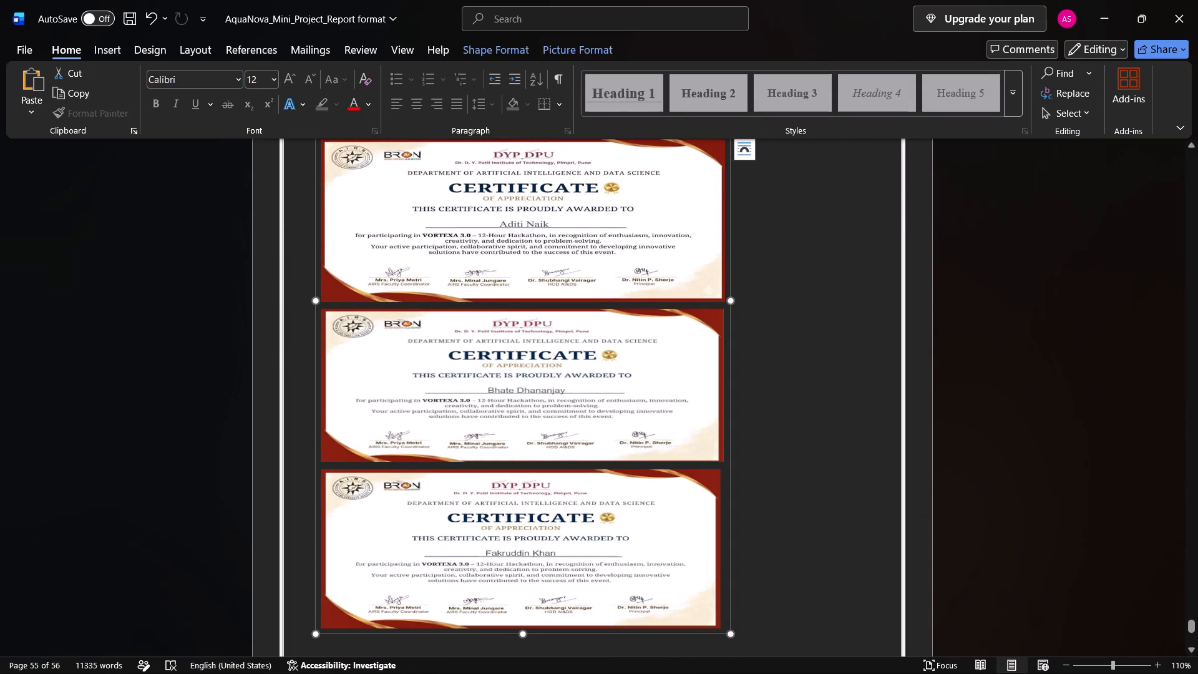
{"action": "left_click_drag", "start_coordinate": [730, 303], "coordinate": [900, 323]}
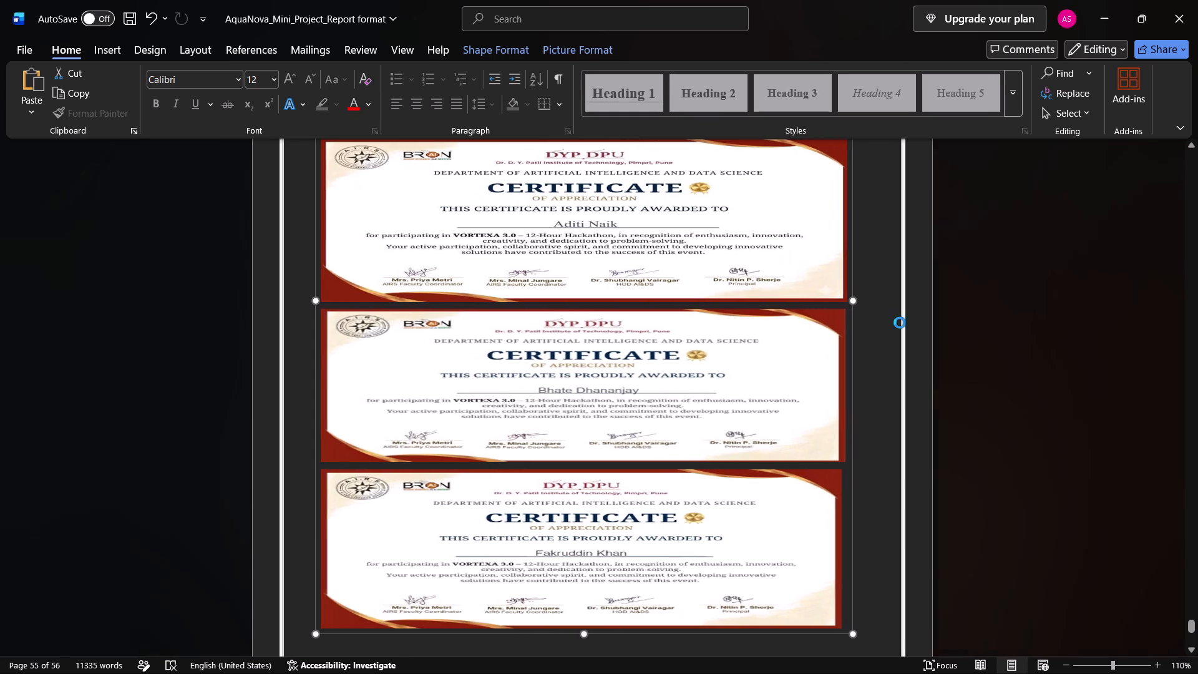
{"action": "left_click_drag", "start_coordinate": [900, 323], "coordinate": [832, 350]}
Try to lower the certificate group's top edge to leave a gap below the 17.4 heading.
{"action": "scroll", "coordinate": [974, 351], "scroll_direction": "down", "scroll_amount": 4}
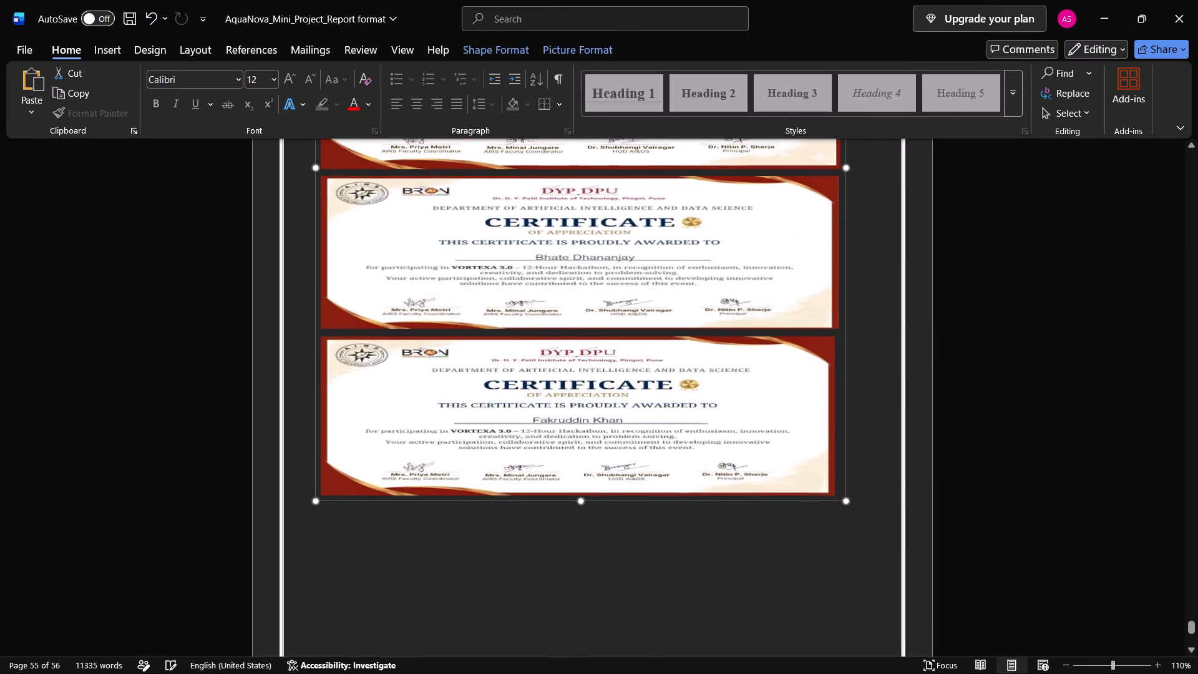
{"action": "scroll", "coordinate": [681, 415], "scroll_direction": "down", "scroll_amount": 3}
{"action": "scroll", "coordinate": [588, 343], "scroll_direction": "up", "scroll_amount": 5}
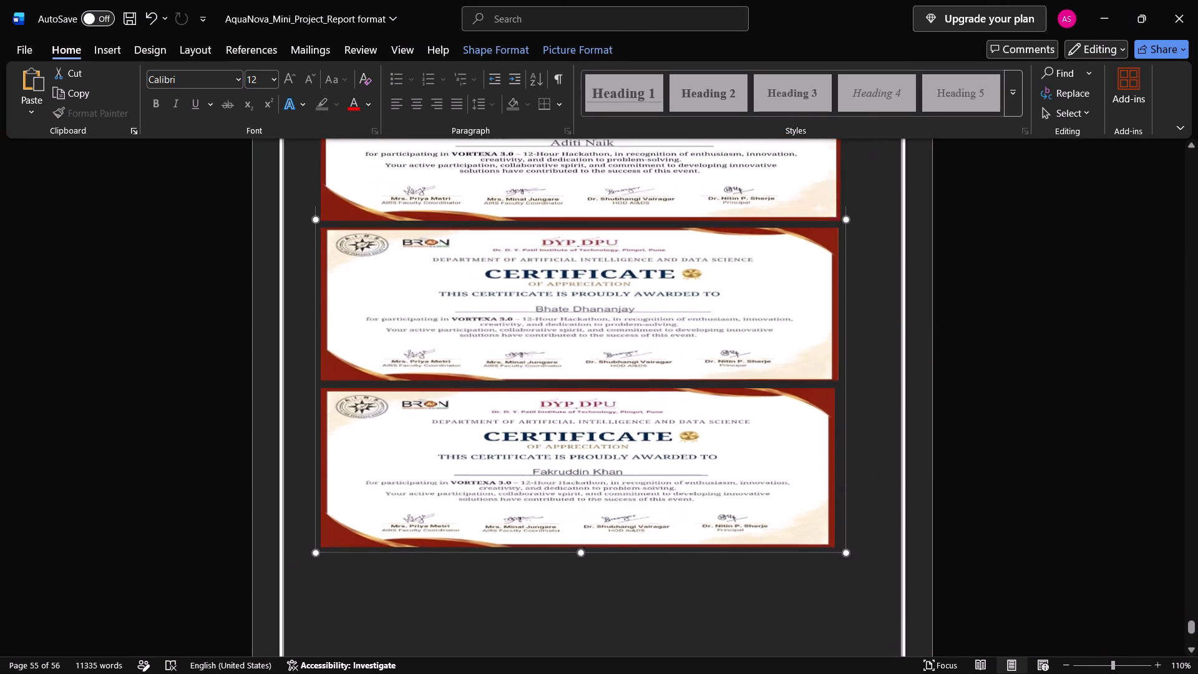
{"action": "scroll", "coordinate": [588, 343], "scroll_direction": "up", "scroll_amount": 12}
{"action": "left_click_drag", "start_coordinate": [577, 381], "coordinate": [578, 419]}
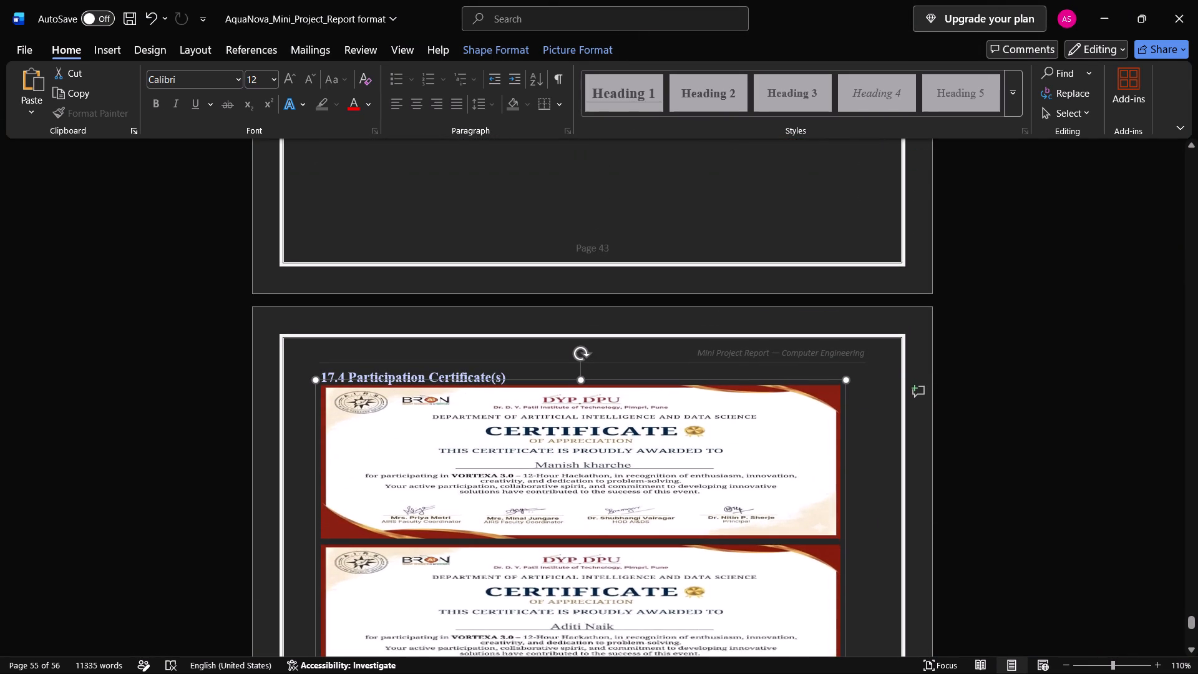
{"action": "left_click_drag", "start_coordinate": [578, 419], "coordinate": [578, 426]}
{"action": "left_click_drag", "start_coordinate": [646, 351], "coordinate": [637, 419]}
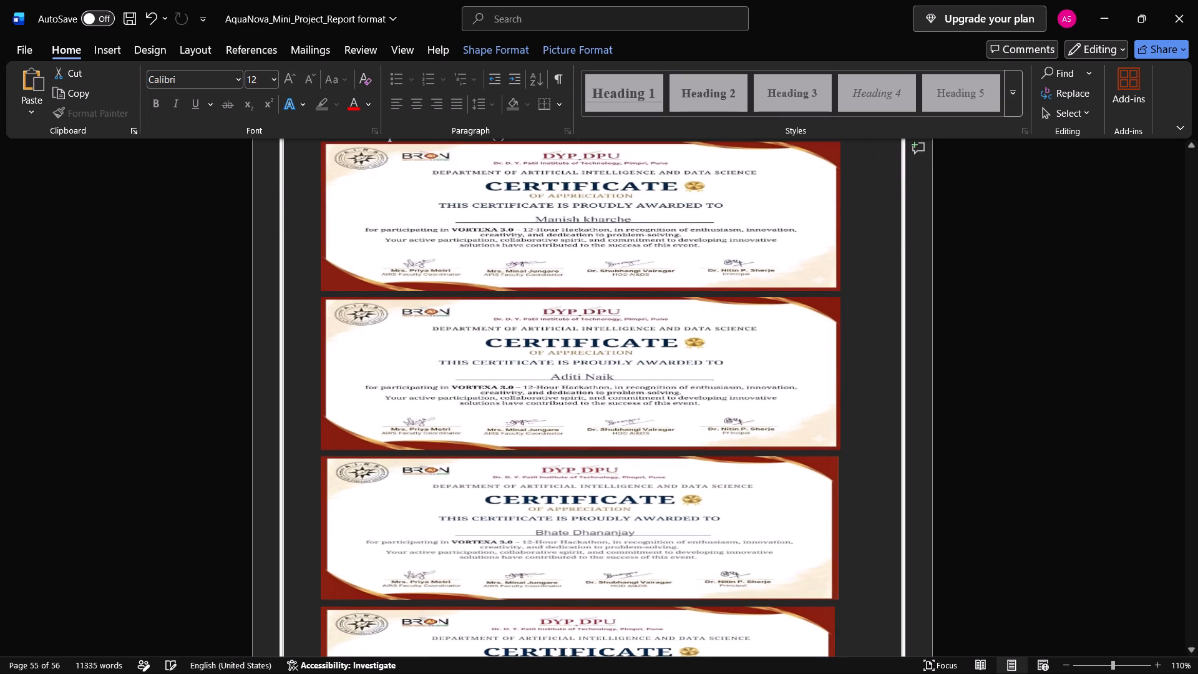
Stretch the certificate group's height so its bottom edge reaches just above the page 44 footer.
{"action": "scroll", "coordinate": [639, 418], "scroll_direction": "down", "scroll_amount": 8}
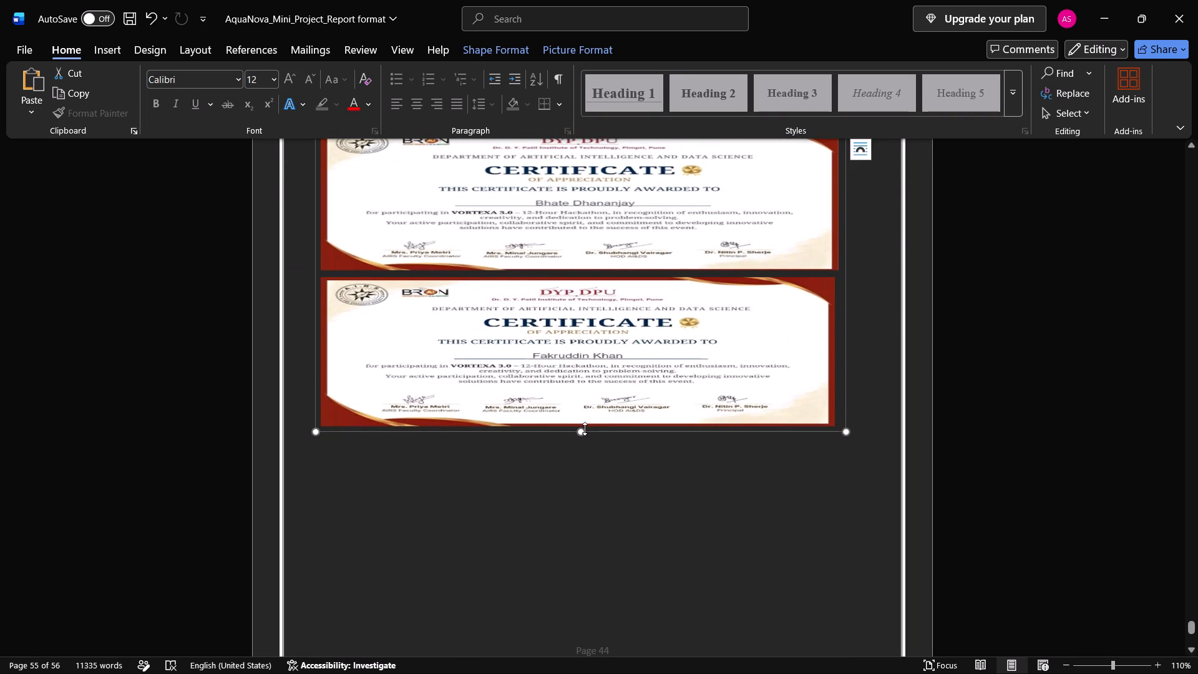
{"action": "left_click_drag", "start_coordinate": [585, 429], "coordinate": [598, 602]}
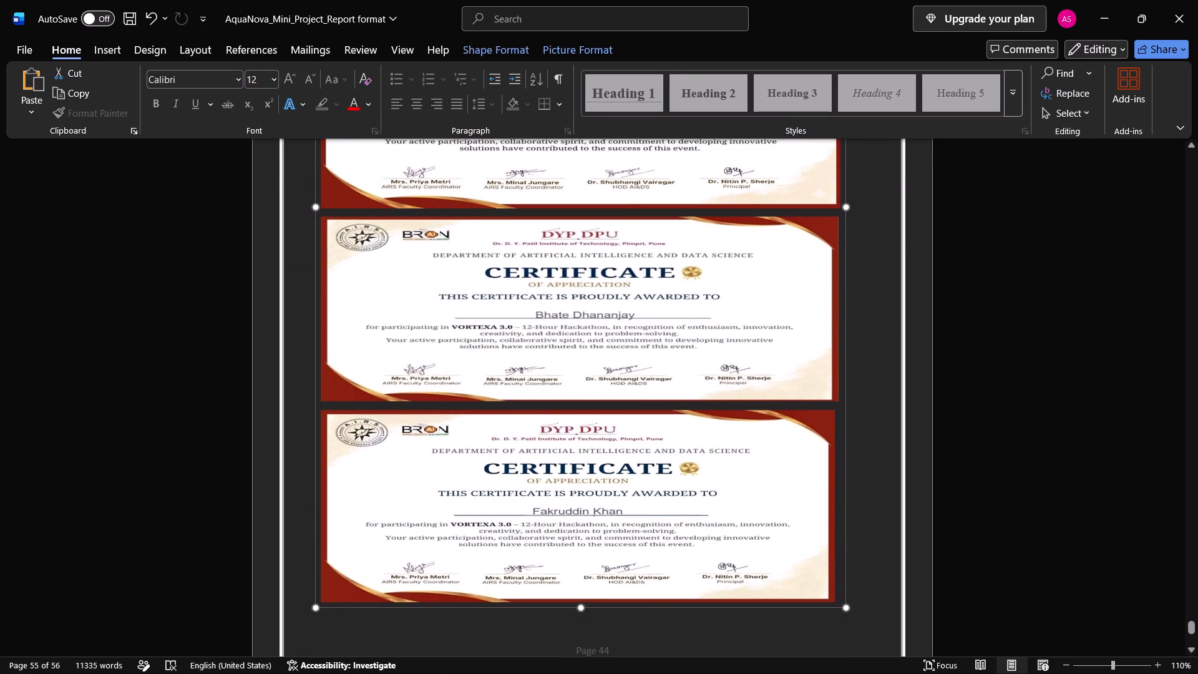
{"action": "left_click_drag", "start_coordinate": [598, 602], "coordinate": [601, 613]}
{"action": "scroll", "coordinate": [633, 560], "scroll_direction": "up", "scroll_amount": 15}
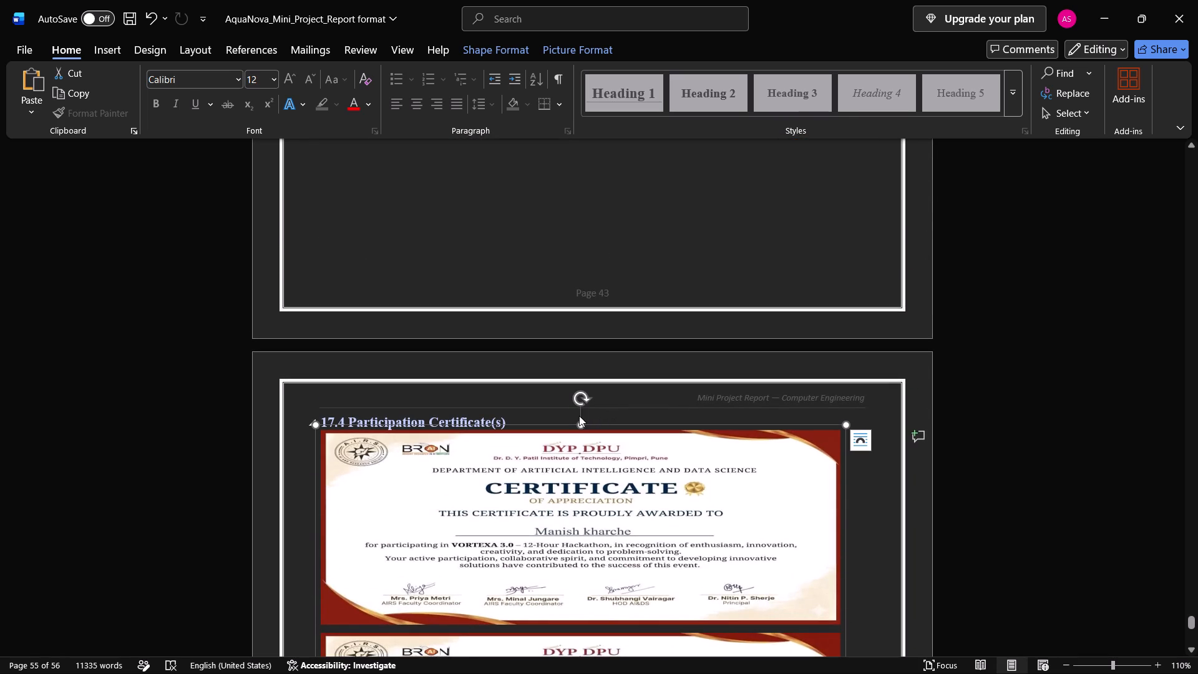
{"action": "left_click_drag", "start_coordinate": [582, 427], "coordinate": [581, 432]}
Insert spaces between the "17.4 Participation Certificate(s)" heading and the certificate group.
{"action": "scroll", "coordinate": [324, 278], "scroll_direction": "up", "scroll_amount": 4}
{"action": "left_click", "coordinate": [302, 325]}
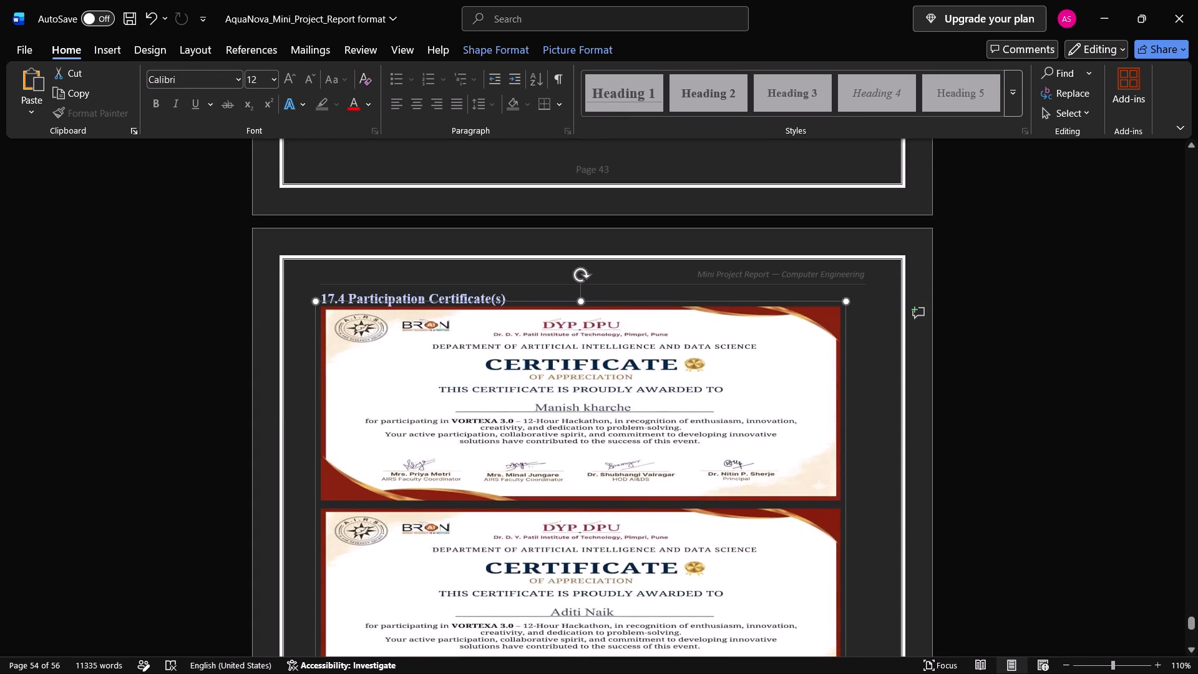
{"action": "key", "text": "space"}
{"action": "key", "text": "space"}
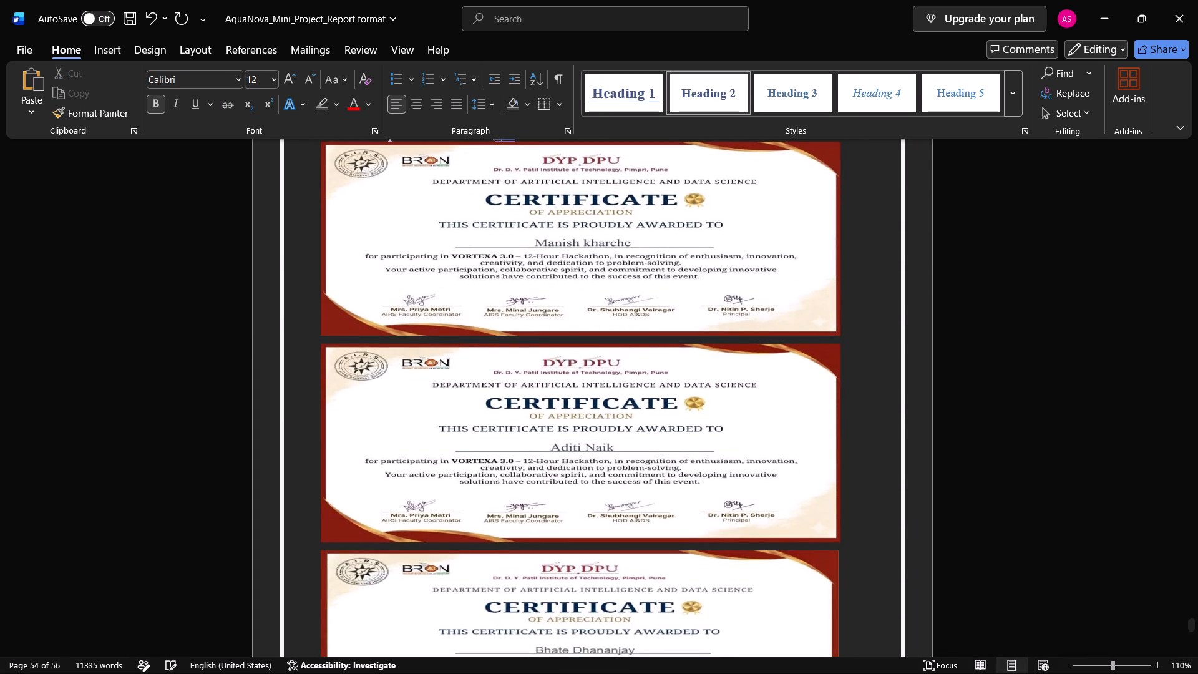
{"action": "scroll", "coordinate": [329, 324], "scroll_direction": "up", "scroll_amount": 5}
{"action": "left_click", "coordinate": [312, 366]}
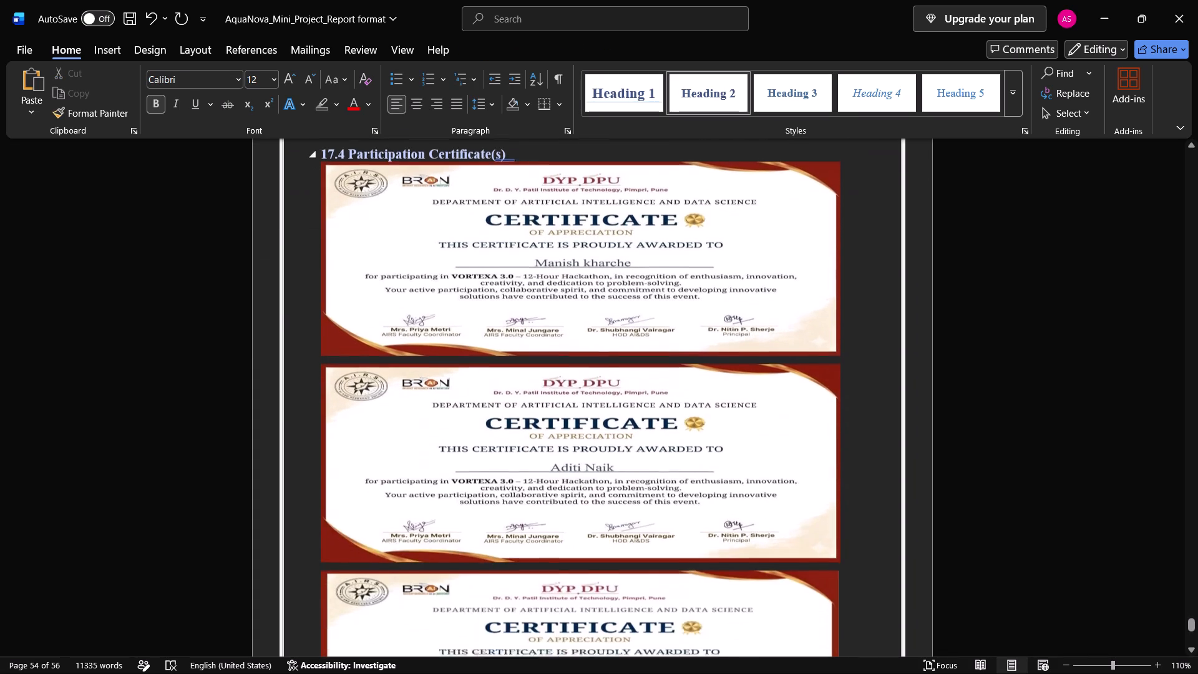
{"action": "key", "text": "space"}
{"action": "scroll", "coordinate": [316, 364], "scroll_direction": "up", "scroll_amount": 4}
Widen the certificate group slightly more toward the right border of page 44.
{"action": "left_click", "coordinate": [769, 400]}
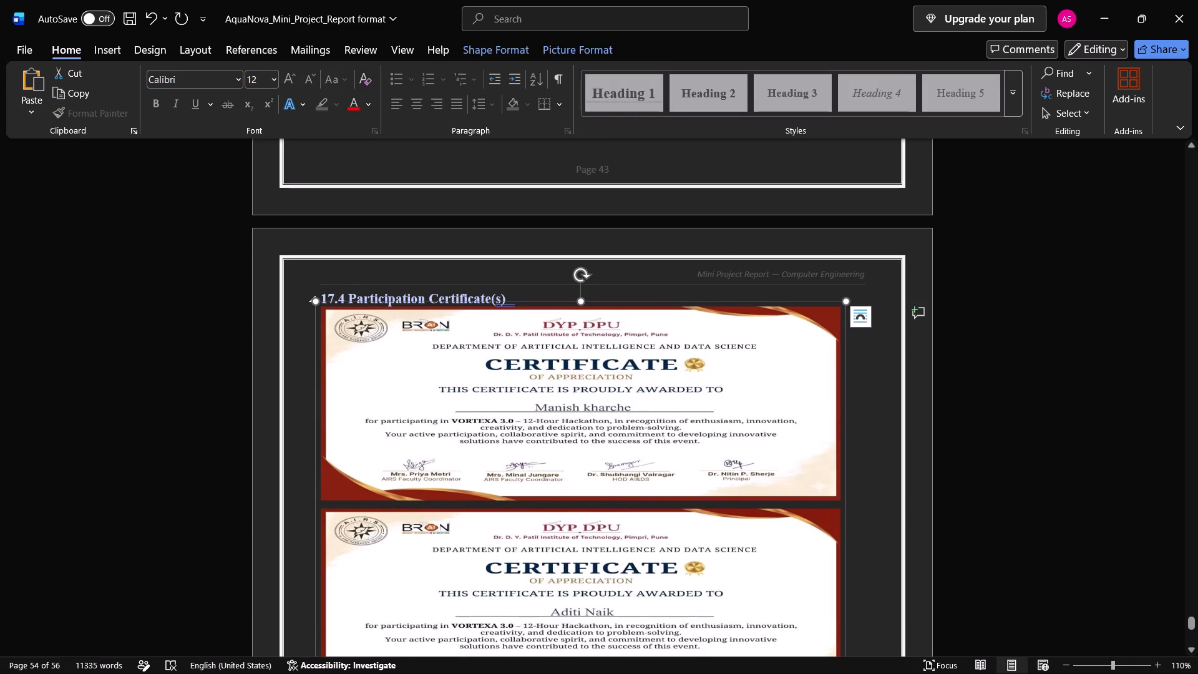
{"action": "scroll", "coordinate": [839, 430], "scroll_direction": "down", "scroll_amount": 6}
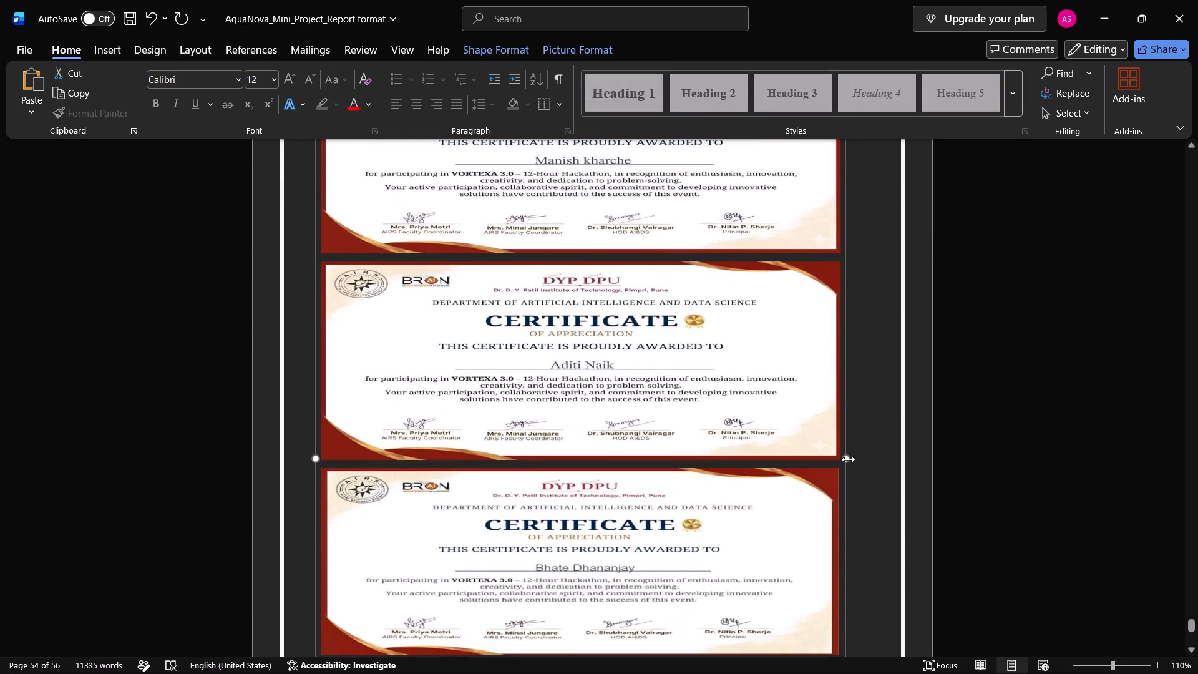
{"action": "left_click_drag", "start_coordinate": [848, 459], "coordinate": [857, 463]}
{"action": "scroll", "coordinate": [900, 438], "scroll_direction": "down", "scroll_amount": 7}
{"action": "left_click", "coordinate": [1062, 334]}
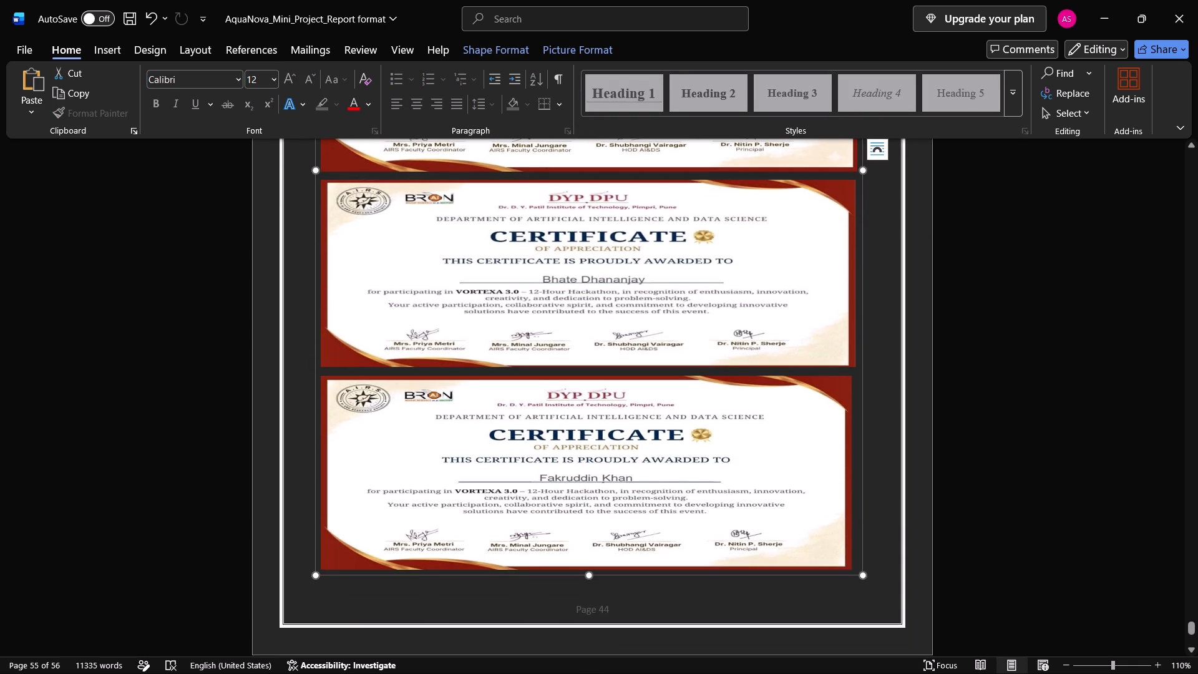
Remove the blank last page after the certificates by deleting its empty lines.
{"action": "scroll", "coordinate": [999, 334], "scroll_direction": "down", "scroll_amount": 6, "text": "ctrl"}
{"action": "scroll", "coordinate": [996, 334], "scroll_direction": "down", "scroll_amount": 1}
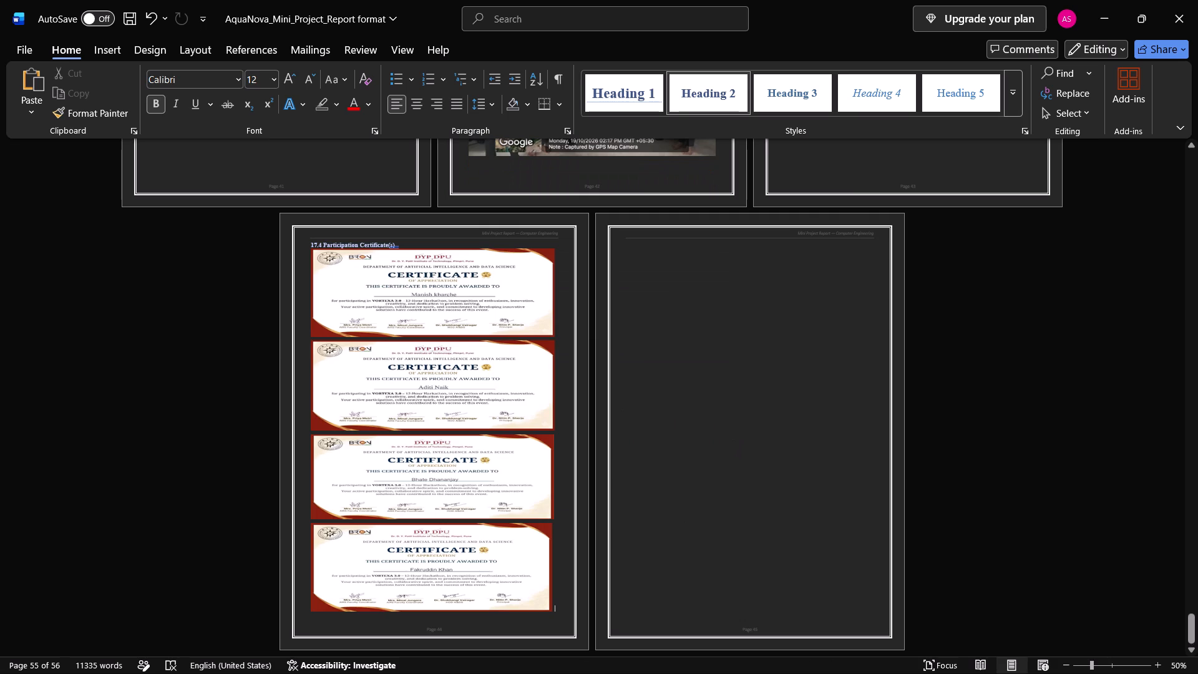
{"action": "scroll", "coordinate": [996, 334], "scroll_direction": "up", "scroll_amount": 2}
{"action": "left_click", "coordinate": [799, 377]}
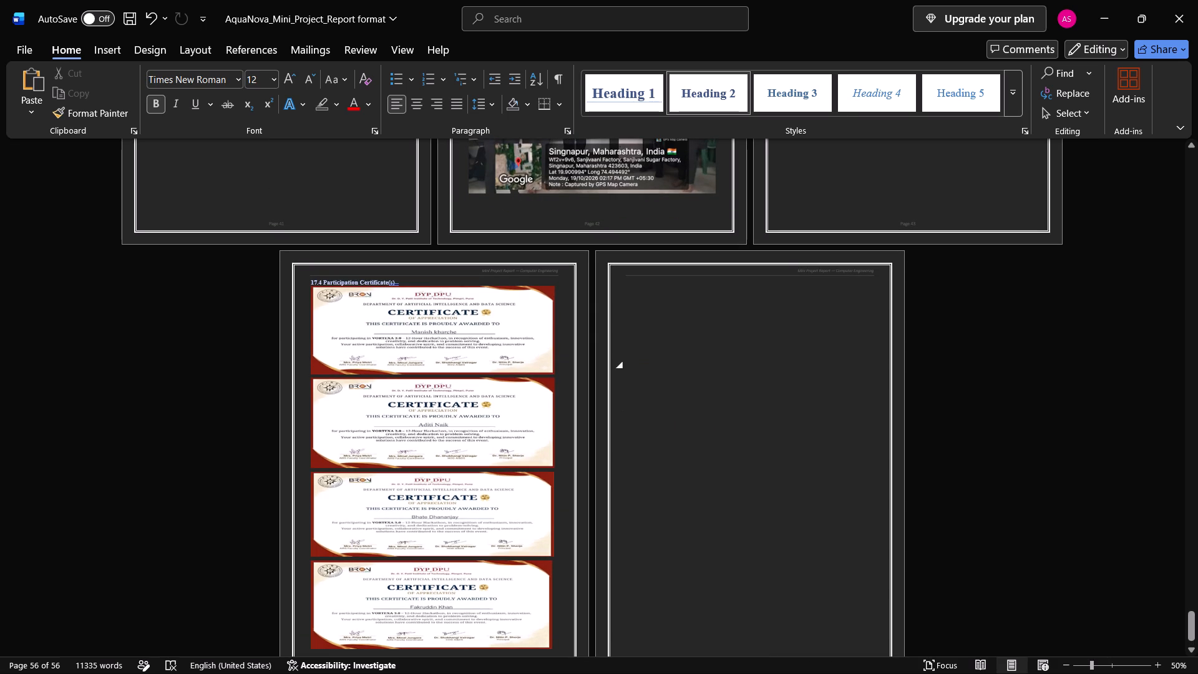
{"action": "key", "text": "BackSpace"}
{"action": "key", "text": "BackSpace"}
{"action": "key", "text": "BackSpace"}
{"action": "key", "text": "BackSpace"}
{"action": "key", "text": "BackSpace"}
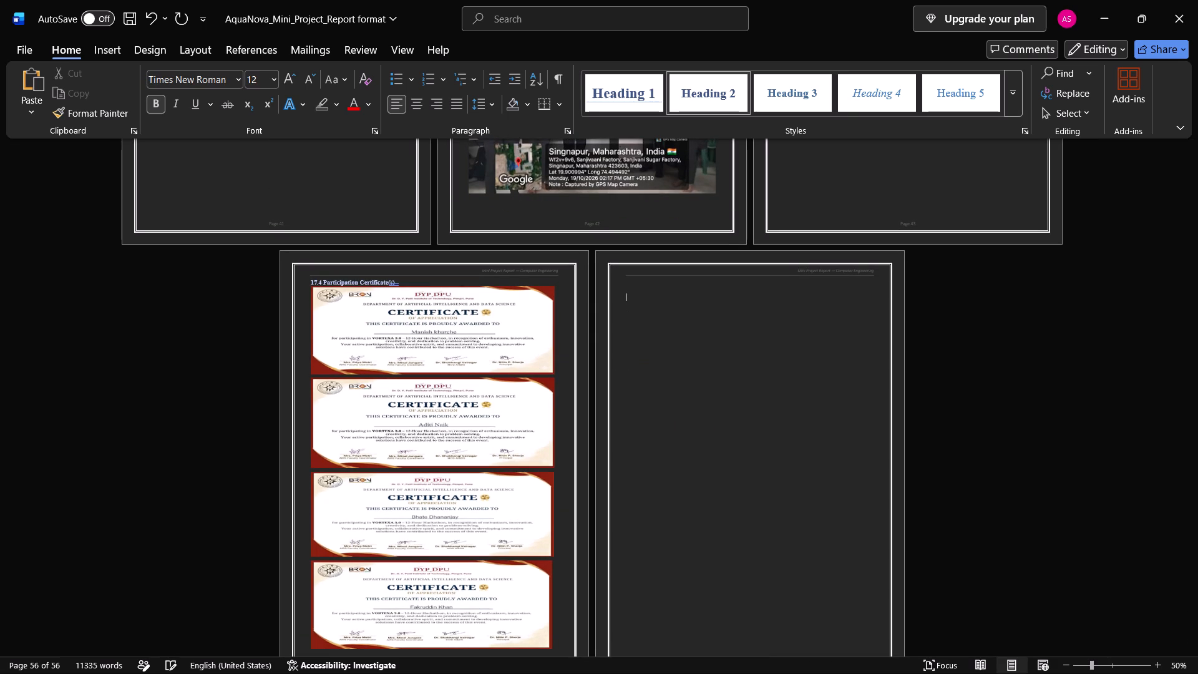
{"action": "key", "text": "BackSpace"}
{"action": "key", "text": "BackSpace"}
Review the layout of the report's pages from the 17.4 certificates back to the chapter 12 Installation Guide.
{"action": "scroll", "coordinate": [796, 371], "scroll_direction": "up", "scroll_amount": 16}
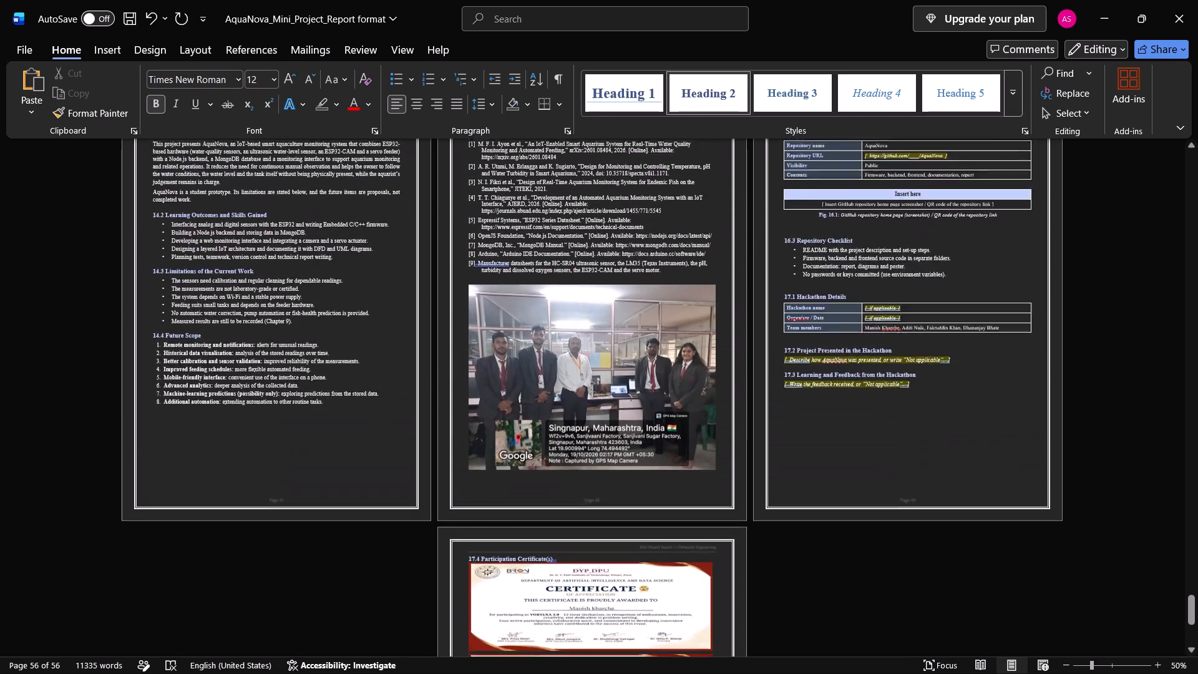
{"action": "scroll", "coordinate": [796, 371], "scroll_direction": "up", "scroll_amount": 9}
{"action": "scroll", "coordinate": [796, 369], "scroll_direction": "up", "scroll_amount": 16}
{"action": "scroll", "coordinate": [796, 369], "scroll_direction": "up", "scroll_amount": 5}
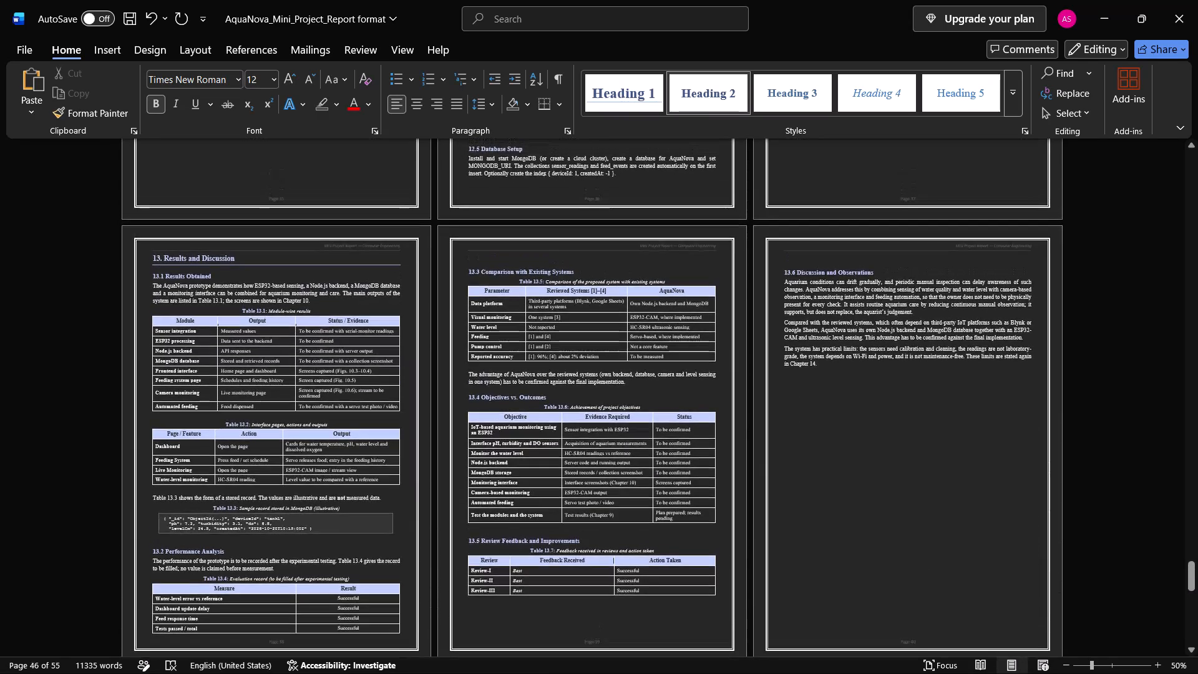
{"action": "scroll", "coordinate": [841, 397], "scroll_direction": "down", "scroll_amount": 13}
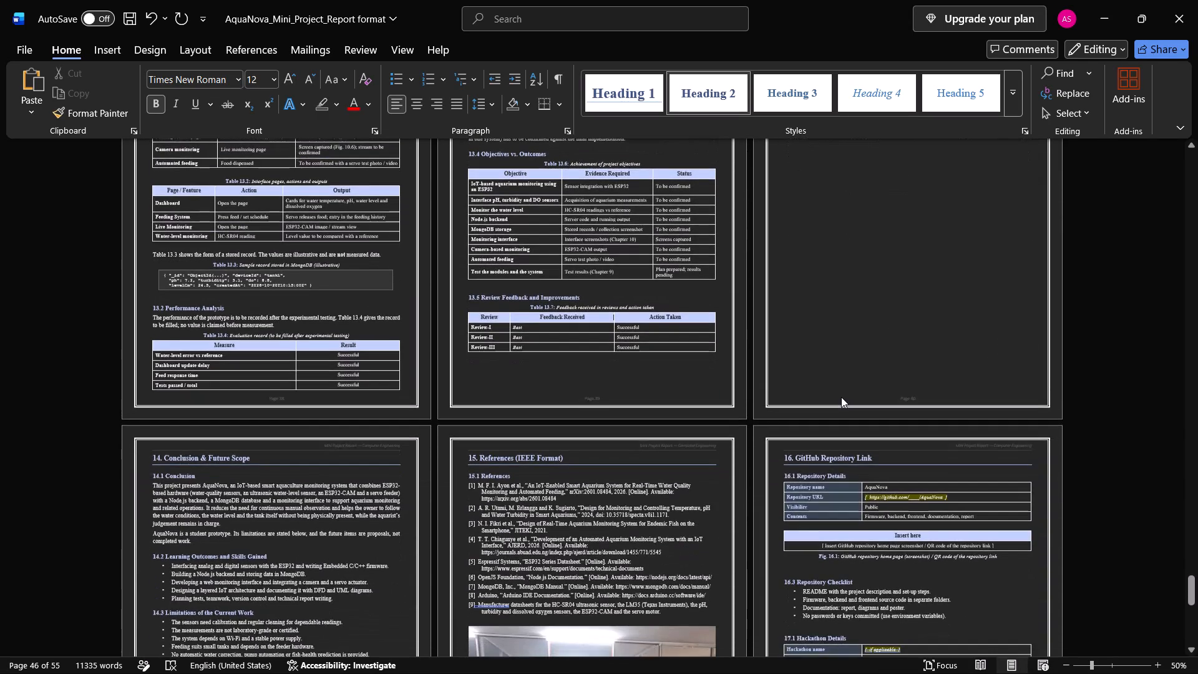
{"action": "scroll", "coordinate": [841, 397], "scroll_direction": "down", "scroll_amount": 6}
{"action": "scroll", "coordinate": [841, 397], "scroll_direction": "up", "scroll_amount": 20}
{"action": "scroll", "coordinate": [841, 397], "scroll_direction": "up", "scroll_amount": 7}
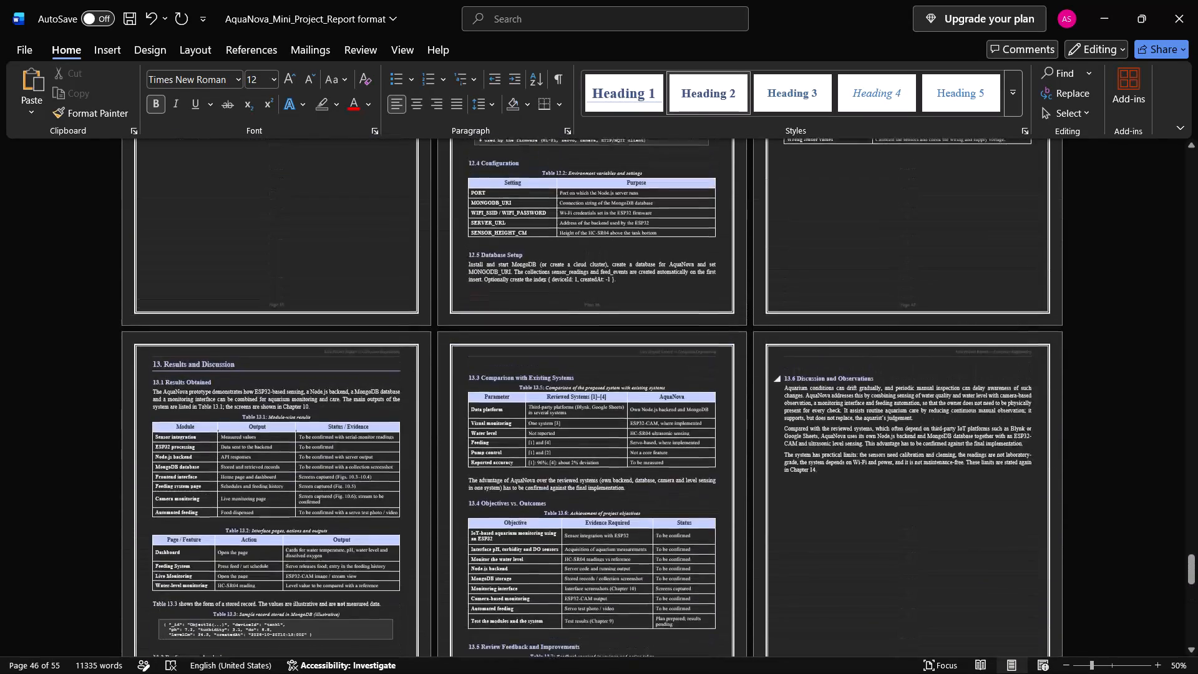
{"action": "scroll", "coordinate": [842, 389], "scroll_direction": "up", "scroll_amount": 17}
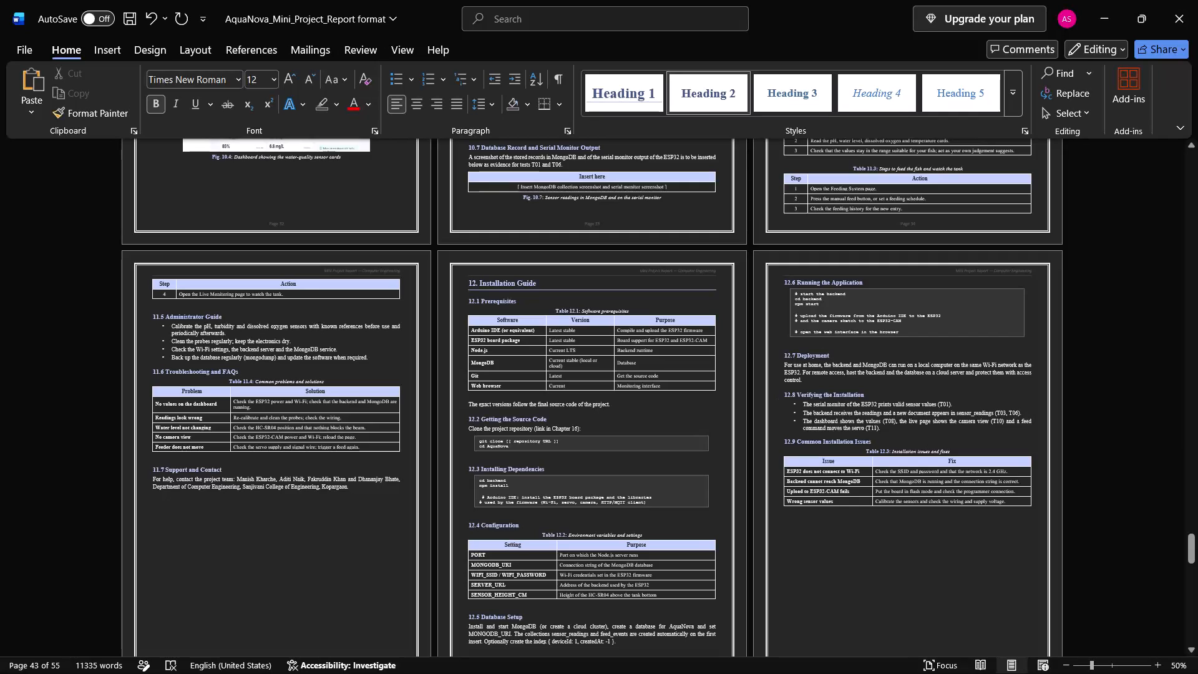
{"action": "scroll", "coordinate": [837, 403], "scroll_direction": "up", "scroll_amount": 1}
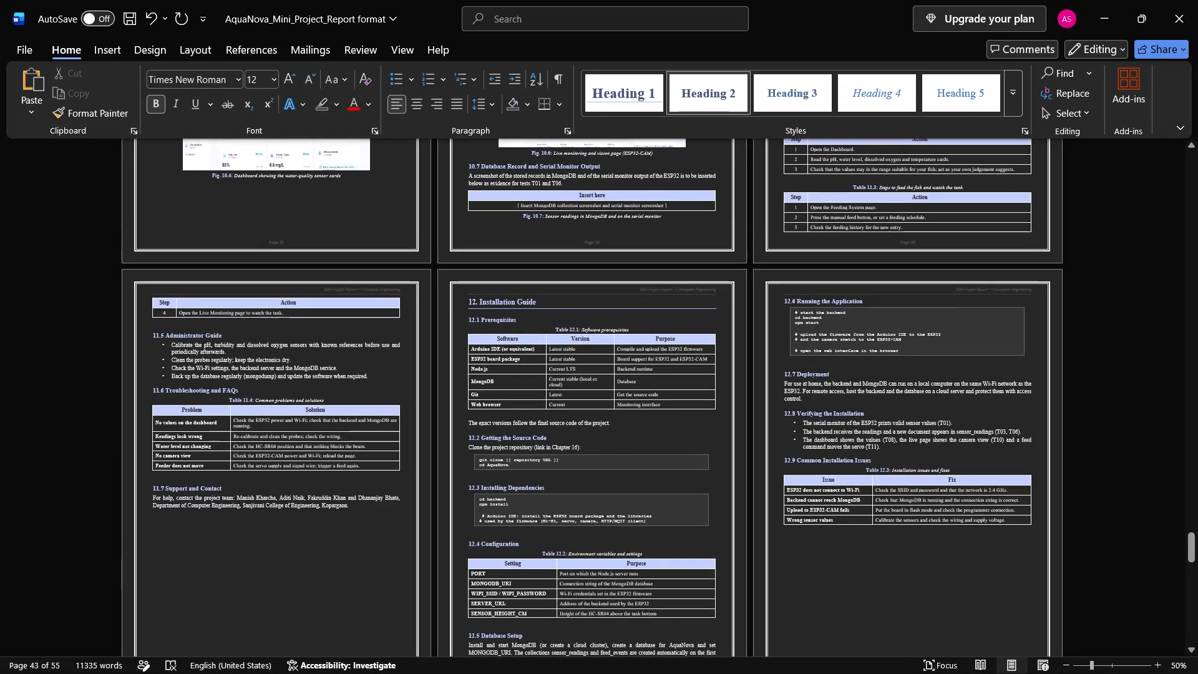
Insert three blank lines before the Table 11.3 caption to move the whole feeding-steps table onto the next page.
{"action": "scroll", "coordinate": [641, 435], "scroll_direction": "down", "scroll_amount": 2}
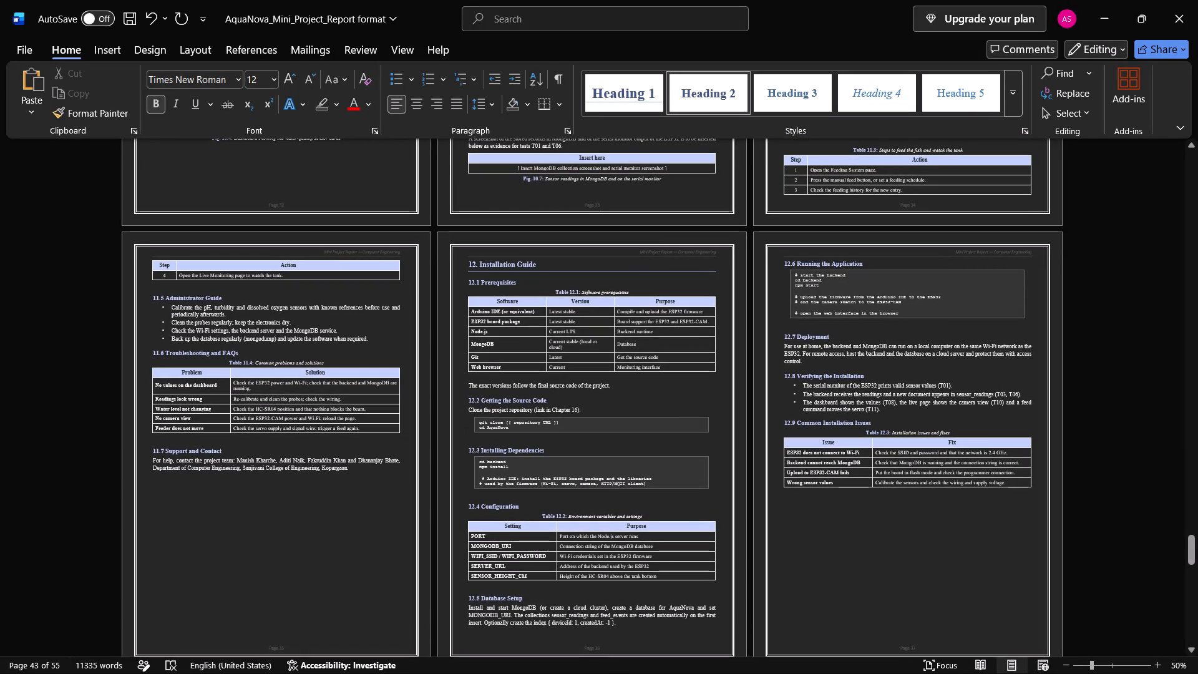
{"action": "scroll", "coordinate": [279, 353], "scroll_direction": "up", "scroll_amount": 7}
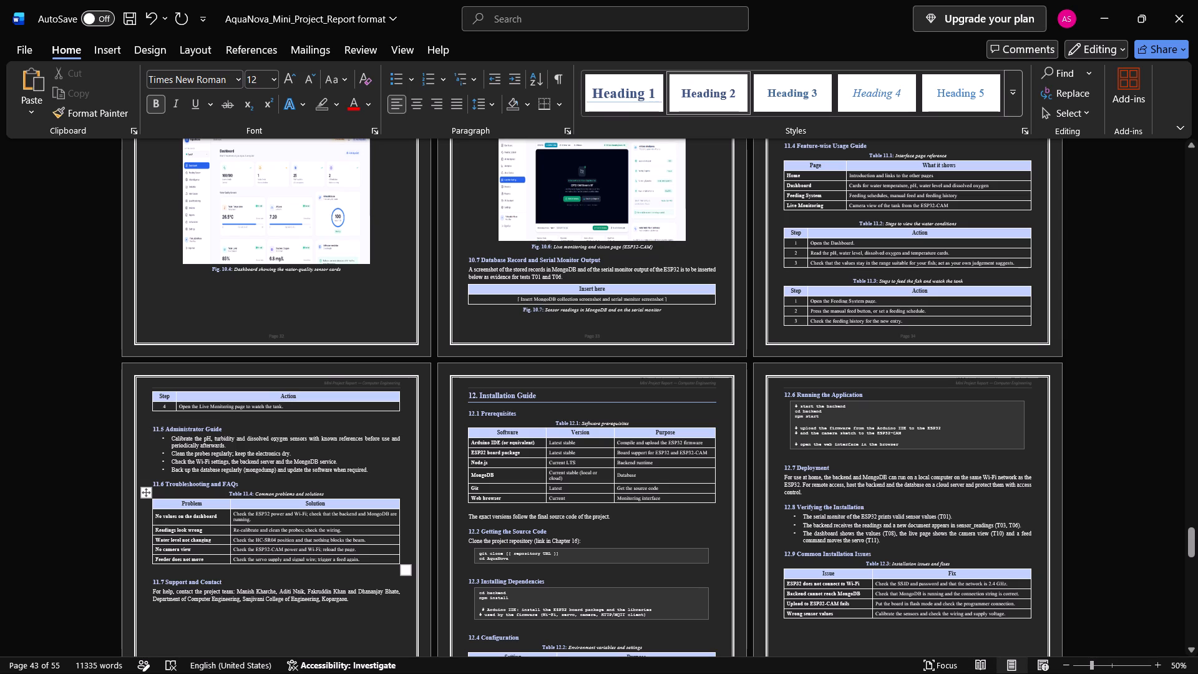
{"action": "left_click_drag", "start_coordinate": [403, 406], "coordinate": [363, 406]}
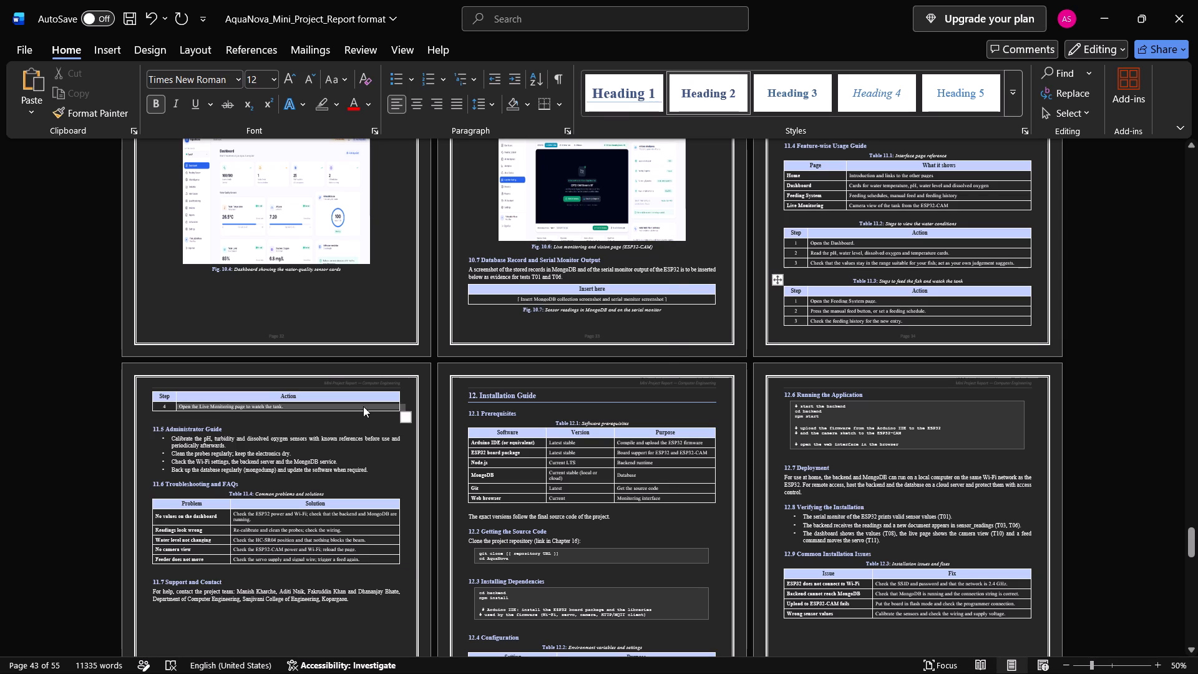
{"action": "scroll", "coordinate": [363, 406], "scroll_direction": "up", "scroll_amount": 9}
{"action": "scroll", "coordinate": [708, 369], "scroll_direction": "up", "scroll_amount": 2}
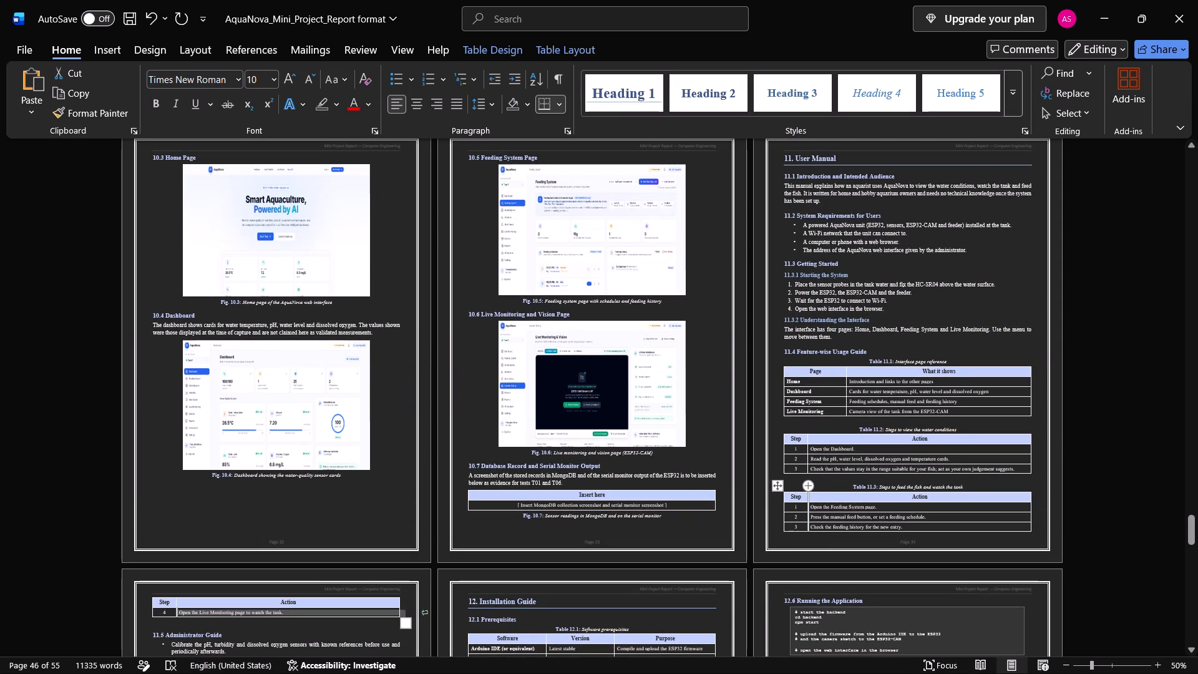
{"action": "left_click", "coordinate": [817, 485]}
{"action": "scroll", "coordinate": [900, 447], "scroll_direction": "down", "scroll_amount": 2}
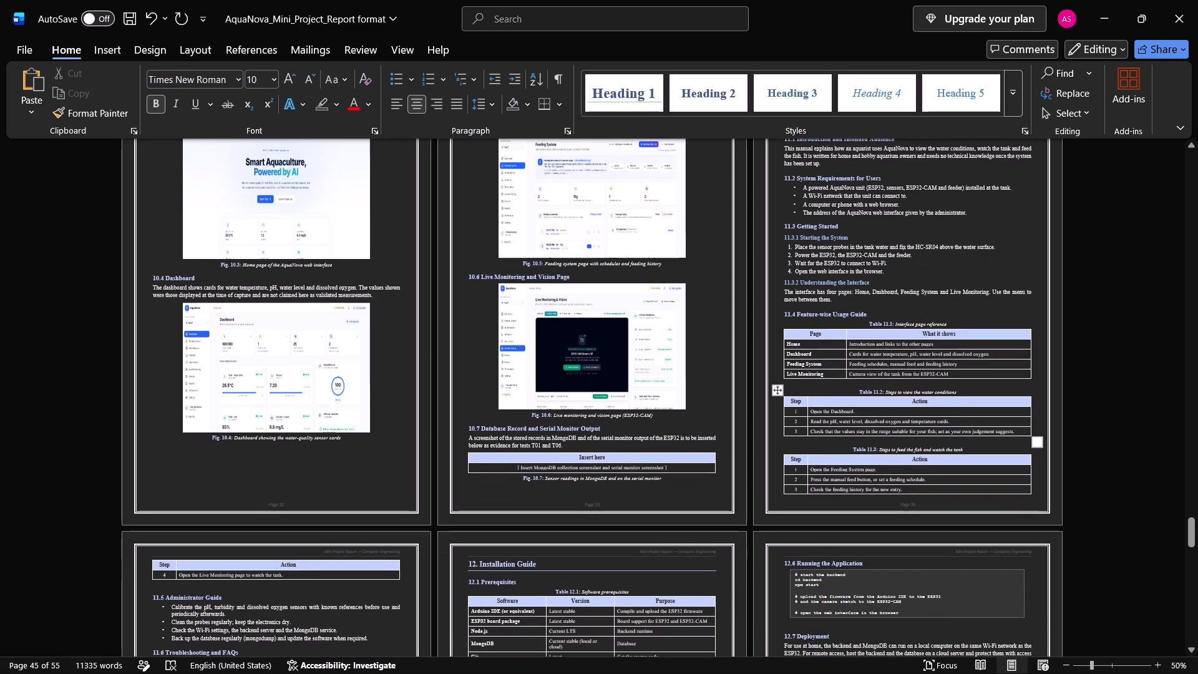
{"action": "scroll", "coordinate": [914, 439], "scroll_direction": "down", "scroll_amount": 5}
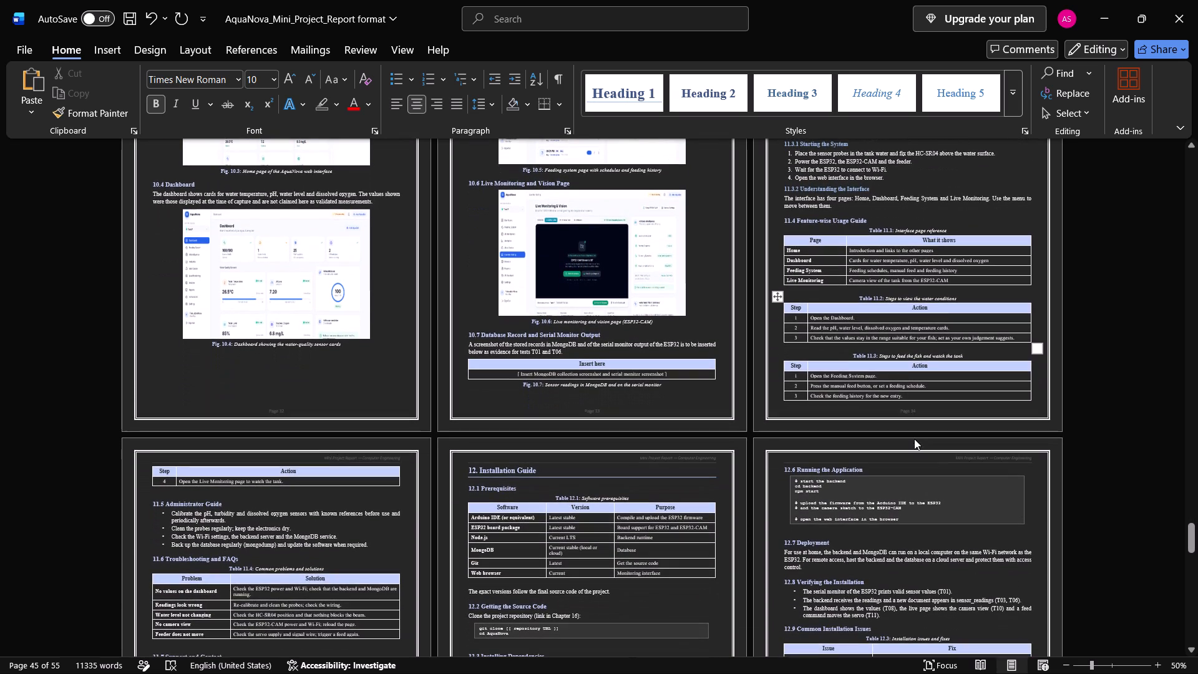
{"action": "key", "text": "Return"}
{"action": "key", "text": "Return"}
{"action": "key", "text": "Return"}
{"action": "scroll", "coordinate": [914, 439], "scroll_direction": "down", "scroll_amount": 5}
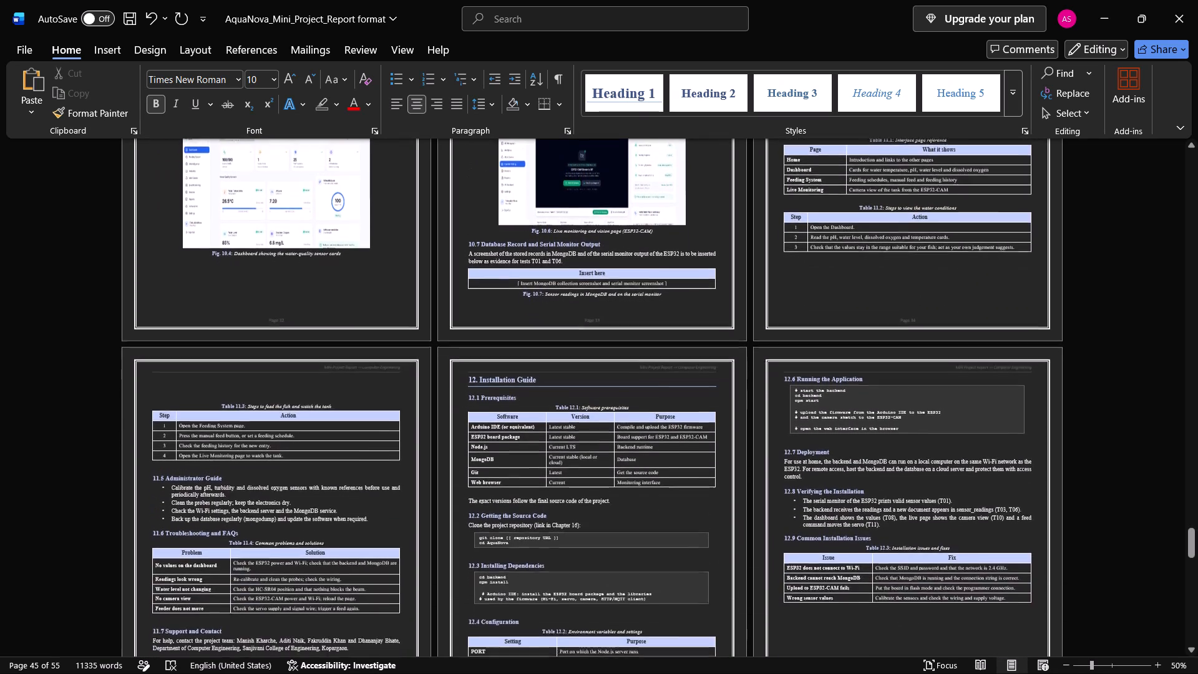
{"action": "scroll", "coordinate": [914, 439], "scroll_direction": "down", "scroll_amount": 6}
{"action": "scroll", "coordinate": [914, 439], "scroll_direction": "up", "scroll_amount": 4}
{"action": "scroll", "coordinate": [927, 456], "scroll_direction": "down", "scroll_amount": 4}
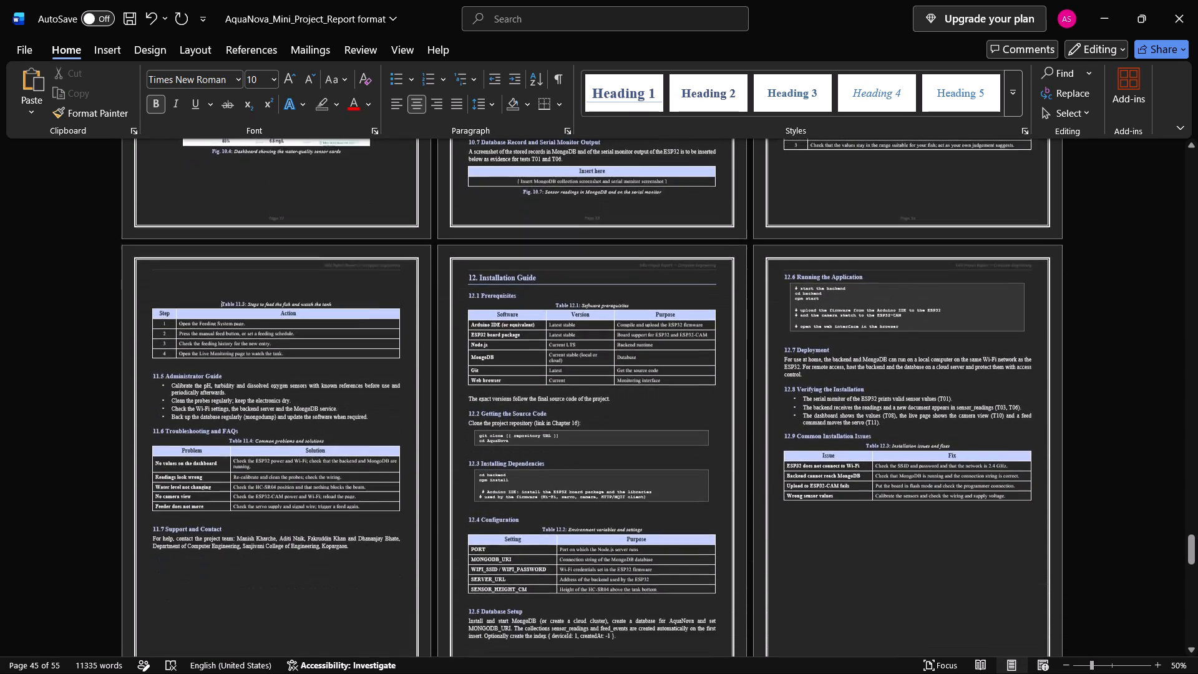
Insert two blank lines before the "12.5 Database Setup" heading to push the section onto the next page.
{"action": "scroll", "coordinate": [926, 460], "scroll_direction": "down", "scroll_amount": 2}
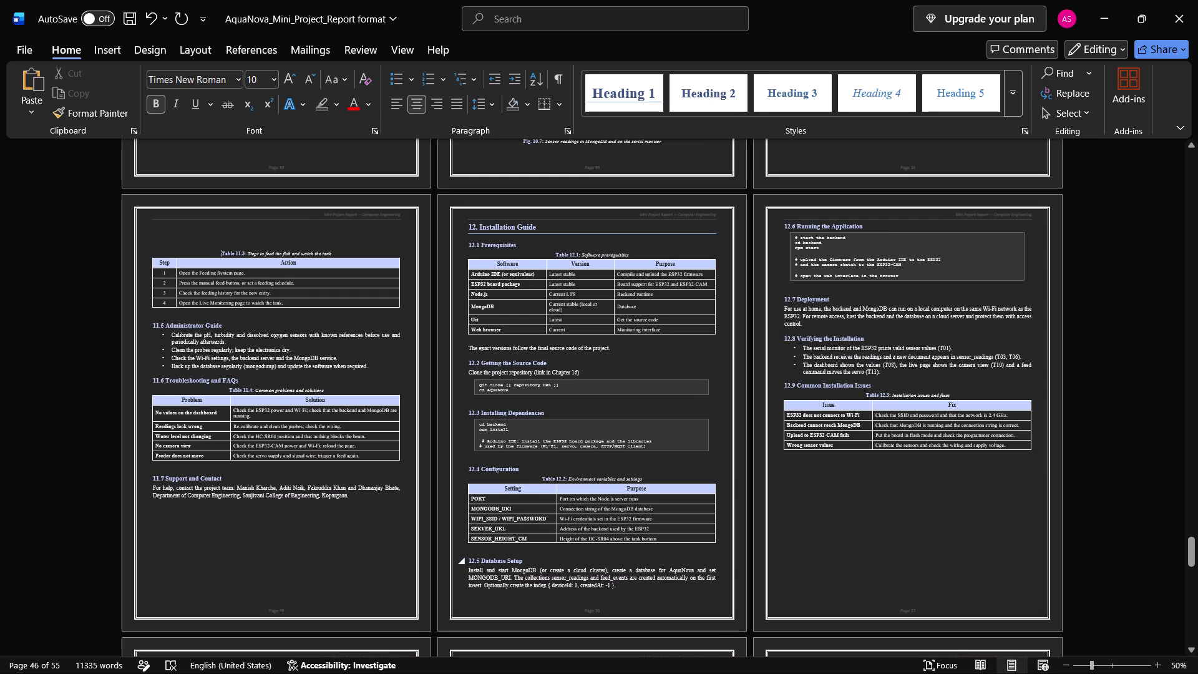
{"action": "left_click", "coordinate": [469, 559]}
{"action": "key", "text": "Return"}
{"action": "key", "text": "Return"}
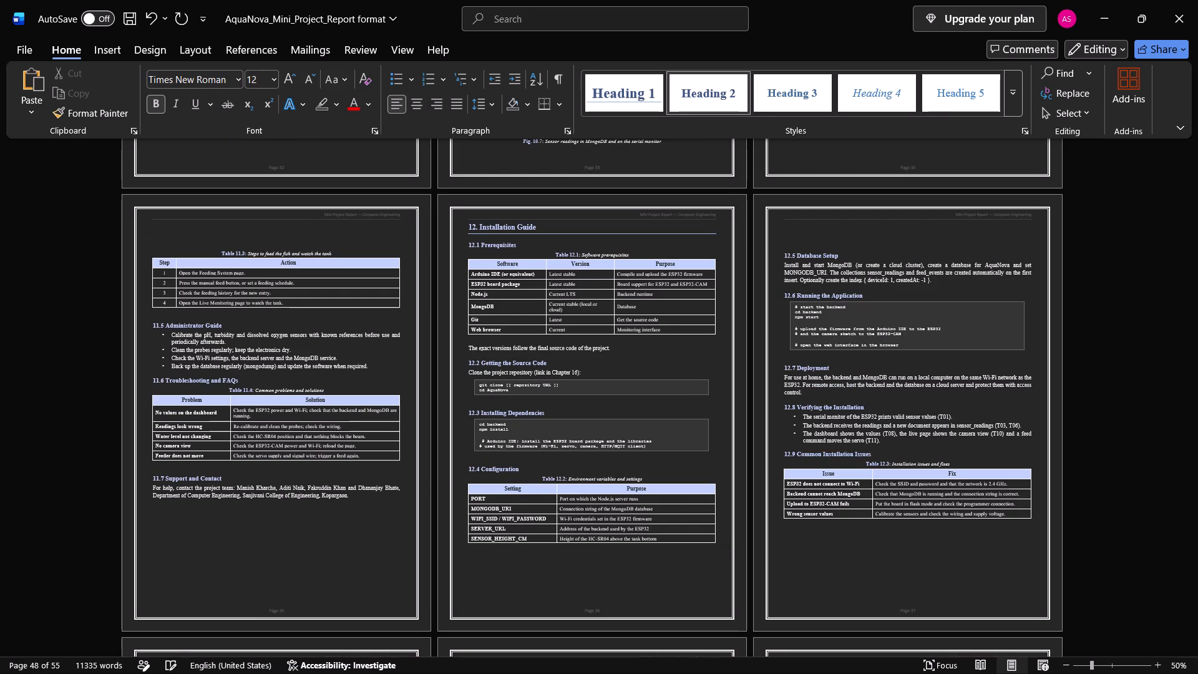
{"action": "key", "text": "Return"}
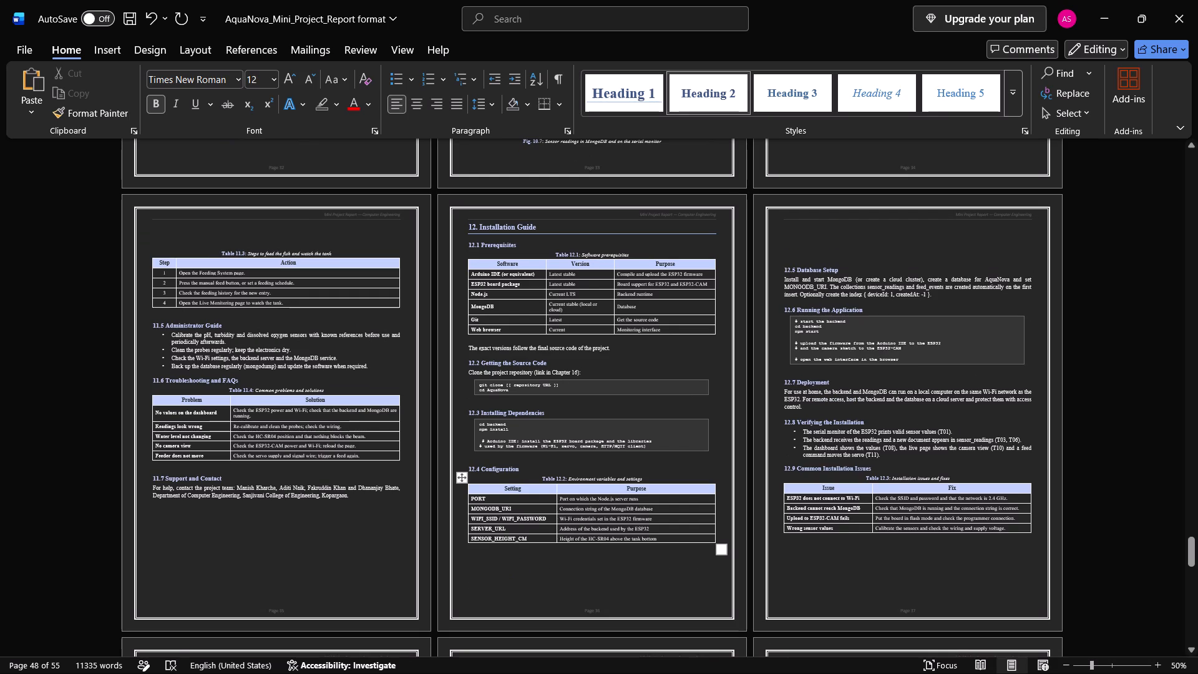
{"action": "key", "text": "BackSpace"}
Review the page layout from the chapter 11 User Manual back to the chapter 5 diagrams, looking for sparsely filled pages.
{"action": "scroll", "coordinate": [572, 529], "scroll_direction": "up", "scroll_amount": 12}
{"action": "scroll", "coordinate": [572, 529], "scroll_direction": "up", "scroll_amount": 13}
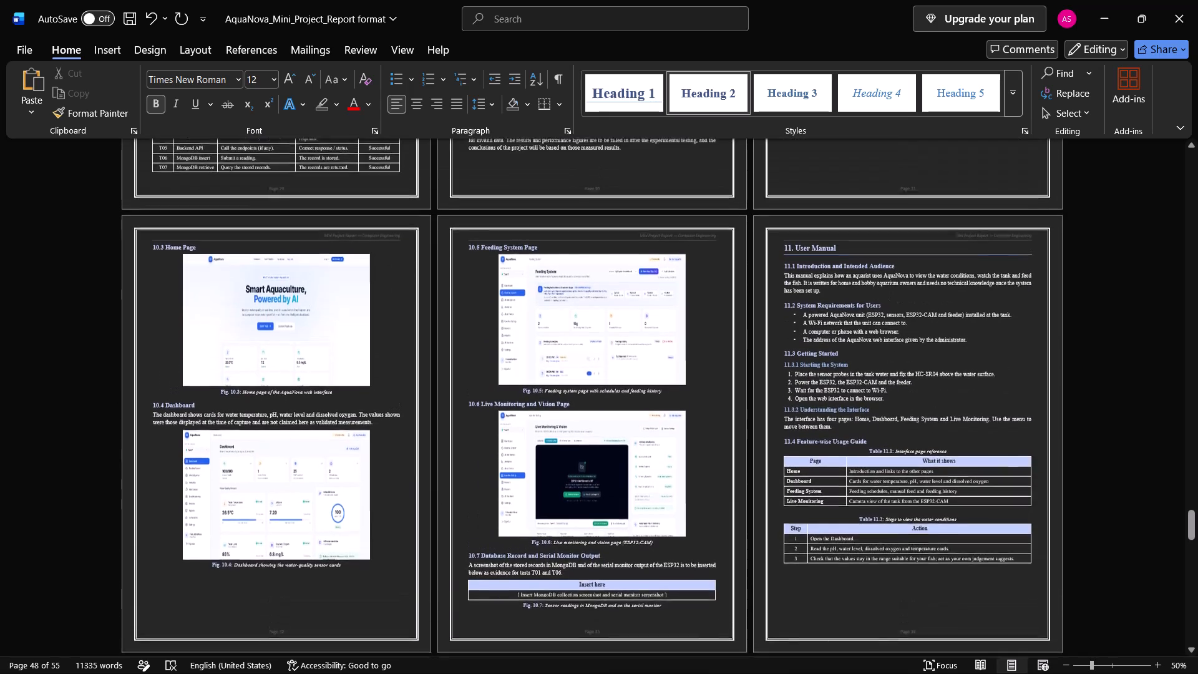
{"action": "scroll", "coordinate": [572, 529], "scroll_direction": "up", "scroll_amount": 14}
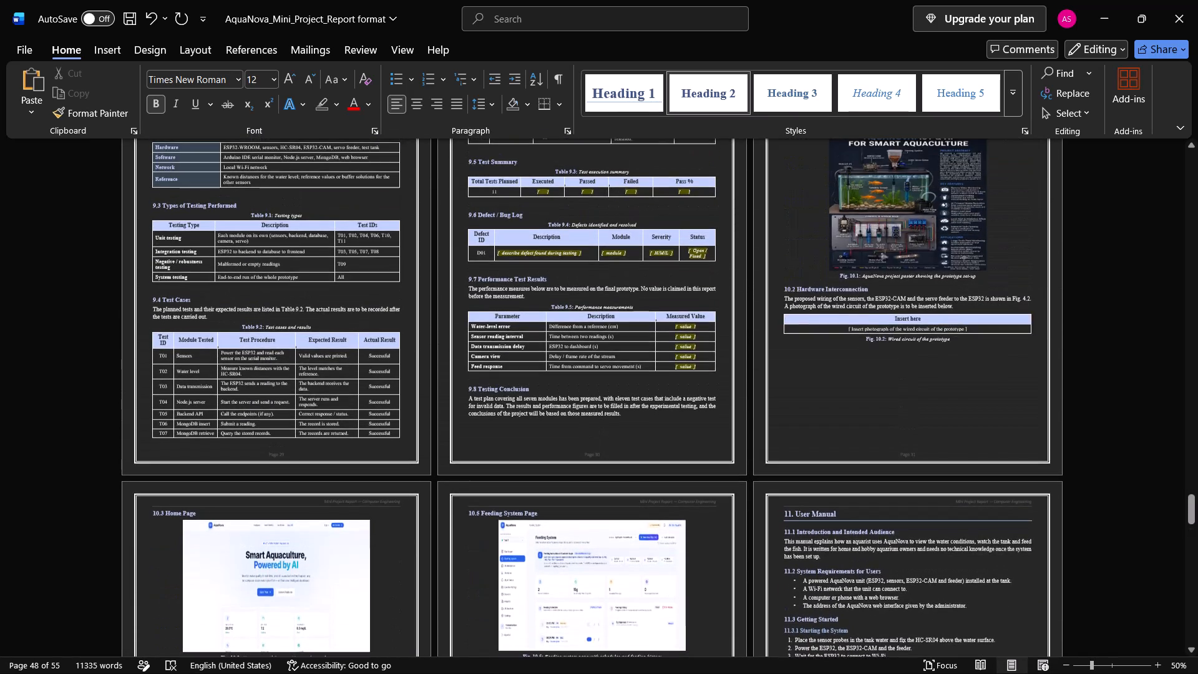
{"action": "scroll", "coordinate": [573, 529], "scroll_direction": "up", "scroll_amount": 10}
{"action": "scroll", "coordinate": [573, 529], "scroll_direction": "up", "scroll_amount": 19}
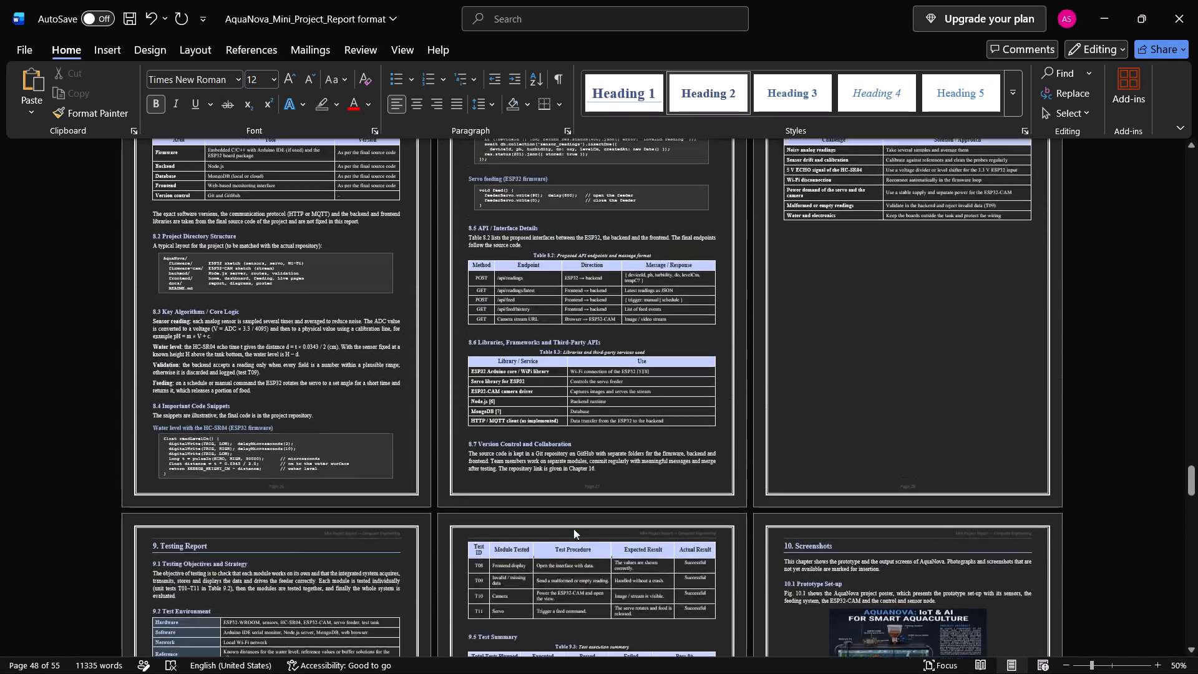
{"action": "scroll", "coordinate": [573, 529], "scroll_direction": "up", "scroll_amount": 3}
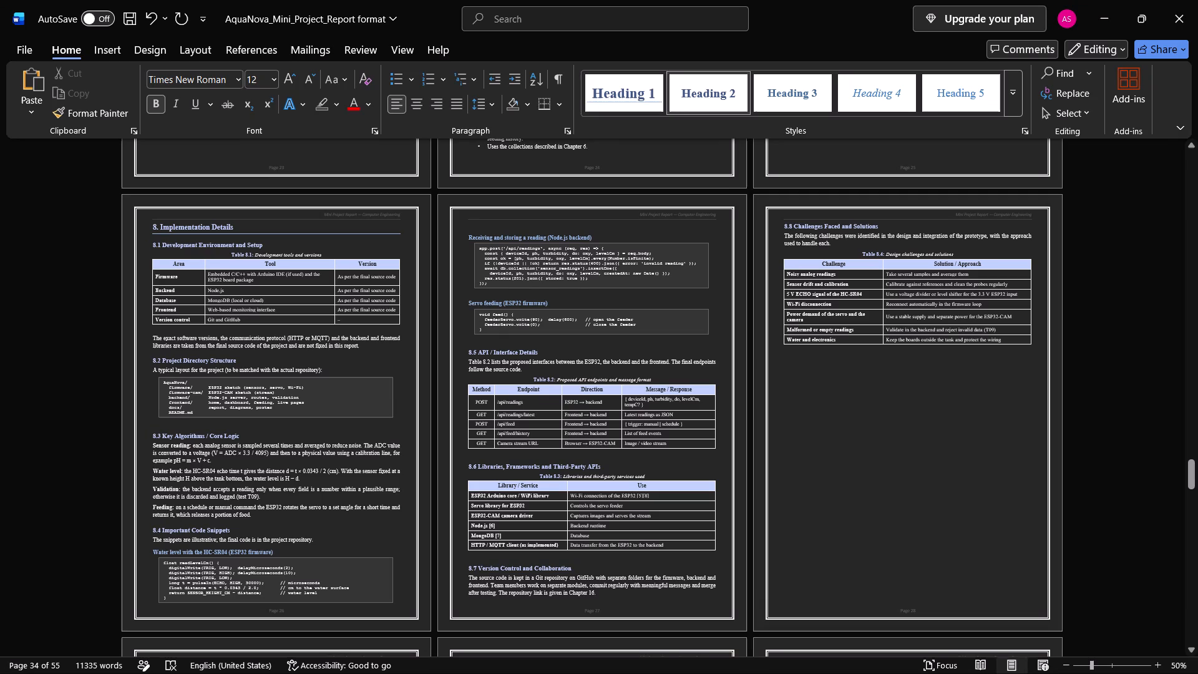
{"action": "scroll", "coordinate": [1006, 393], "scroll_direction": "down", "scroll_amount": 2}
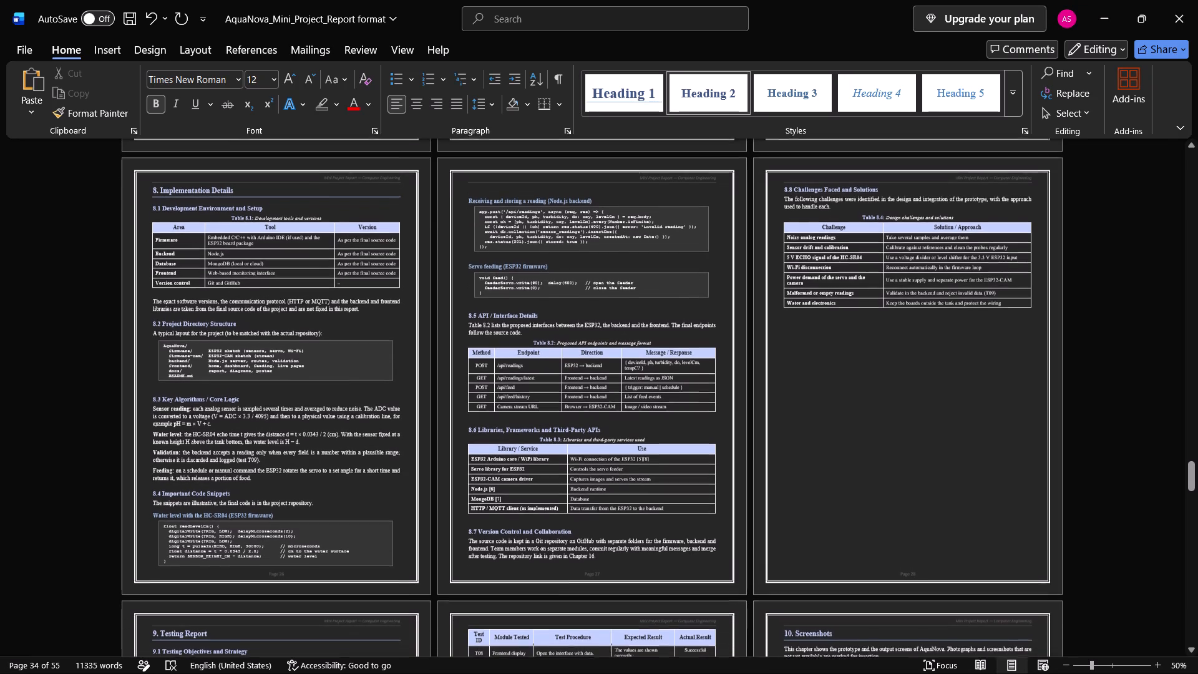
{"action": "scroll", "coordinate": [1006, 383], "scroll_direction": "down", "scroll_amount": 6}
{"action": "scroll", "coordinate": [1006, 383], "scroll_direction": "up", "scroll_amount": 8}
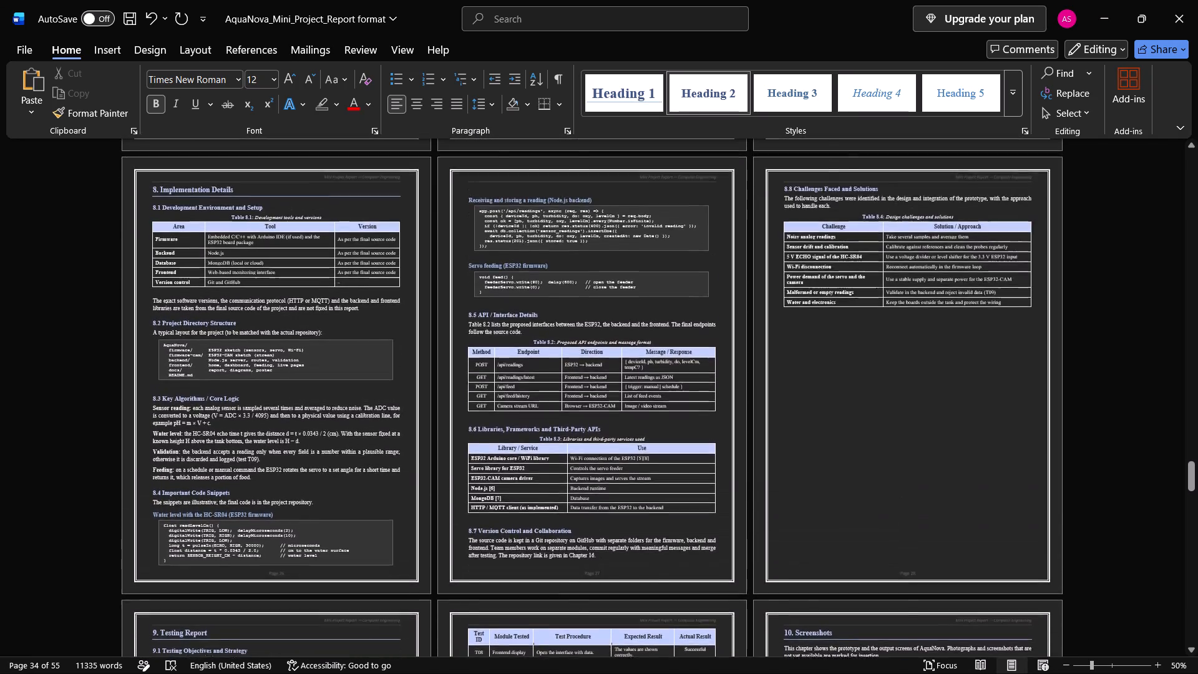
{"action": "scroll", "coordinate": [1006, 383], "scroll_direction": "up", "scroll_amount": 20}
{"action": "scroll", "coordinate": [1006, 383], "scroll_direction": "up", "scroll_amount": 12}
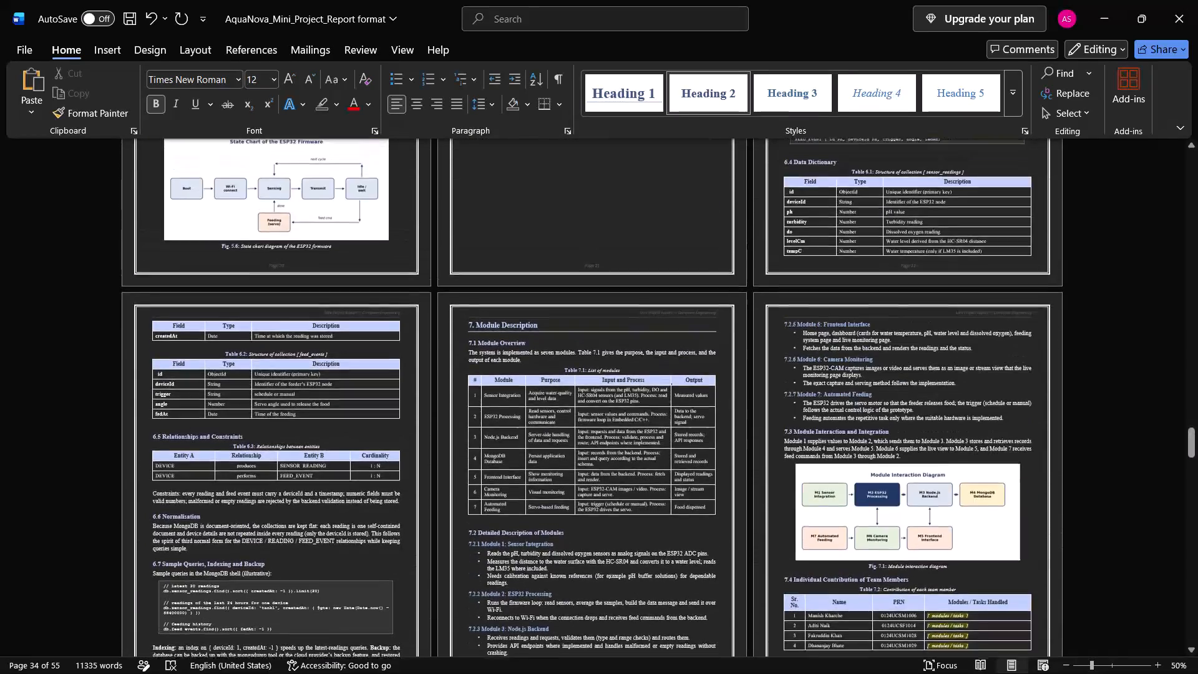
{"action": "scroll", "coordinate": [1006, 383], "scroll_direction": "up", "scroll_amount": 20}
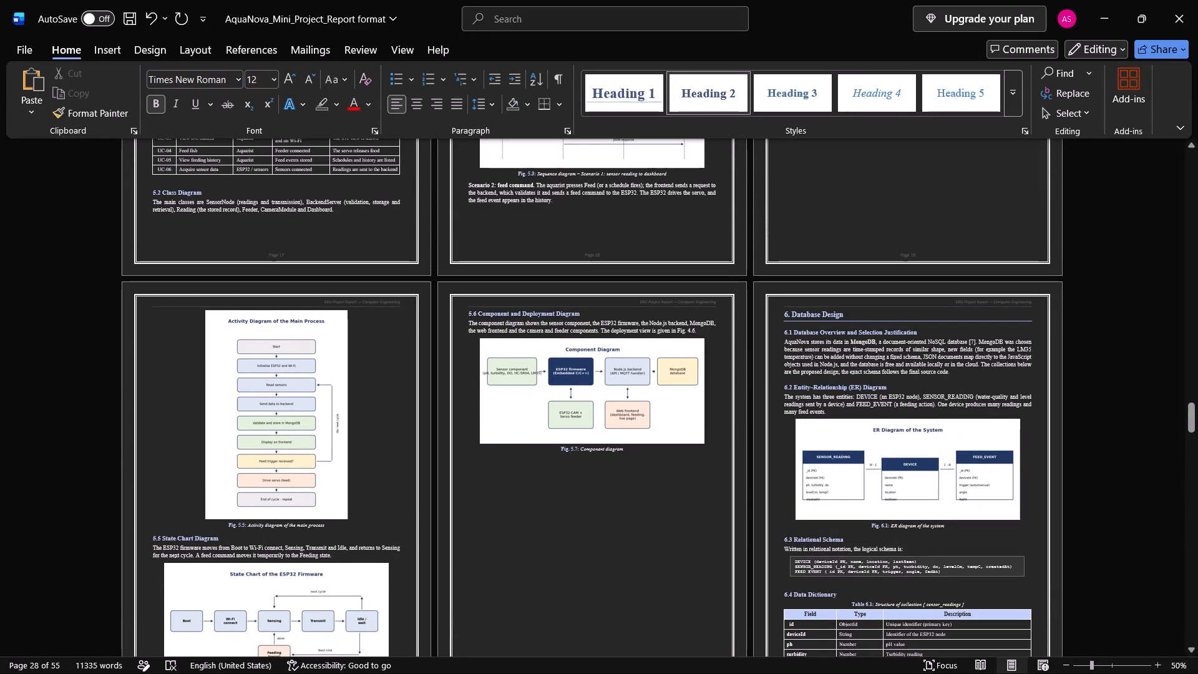
{"action": "scroll", "coordinate": [690, 520], "scroll_direction": "up", "scroll_amount": 5}
{"action": "scroll", "coordinate": [690, 520], "scroll_direction": "down", "scroll_amount": 10}
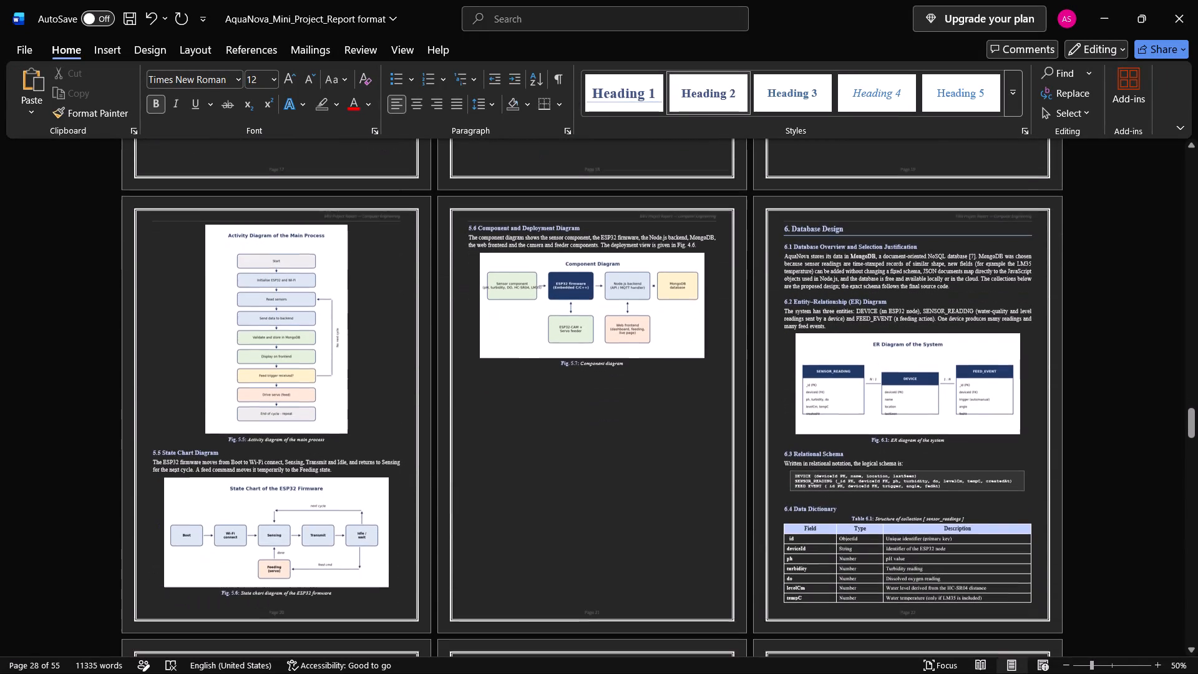
Delete the entire 5.6 Component and Deployment Diagram section, including its text, Fig. 5.7 diagram and caption.
{"action": "scroll", "coordinate": [692, 506], "scroll_direction": "up", "scroll_amount": 1}
{"action": "left_click_drag", "start_coordinate": [693, 527], "coordinate": [541, 238]}
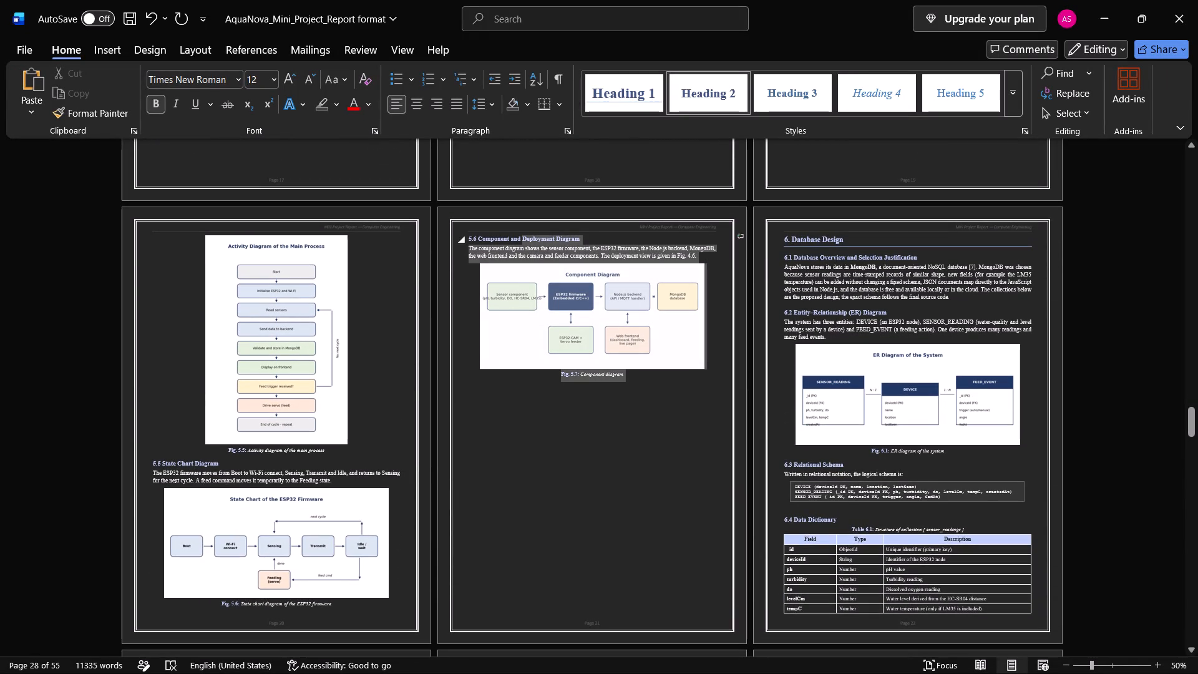
{"action": "left_click_drag", "start_coordinate": [541, 238], "coordinate": [456, 235]}
{"action": "key", "text": "BackSpace"}
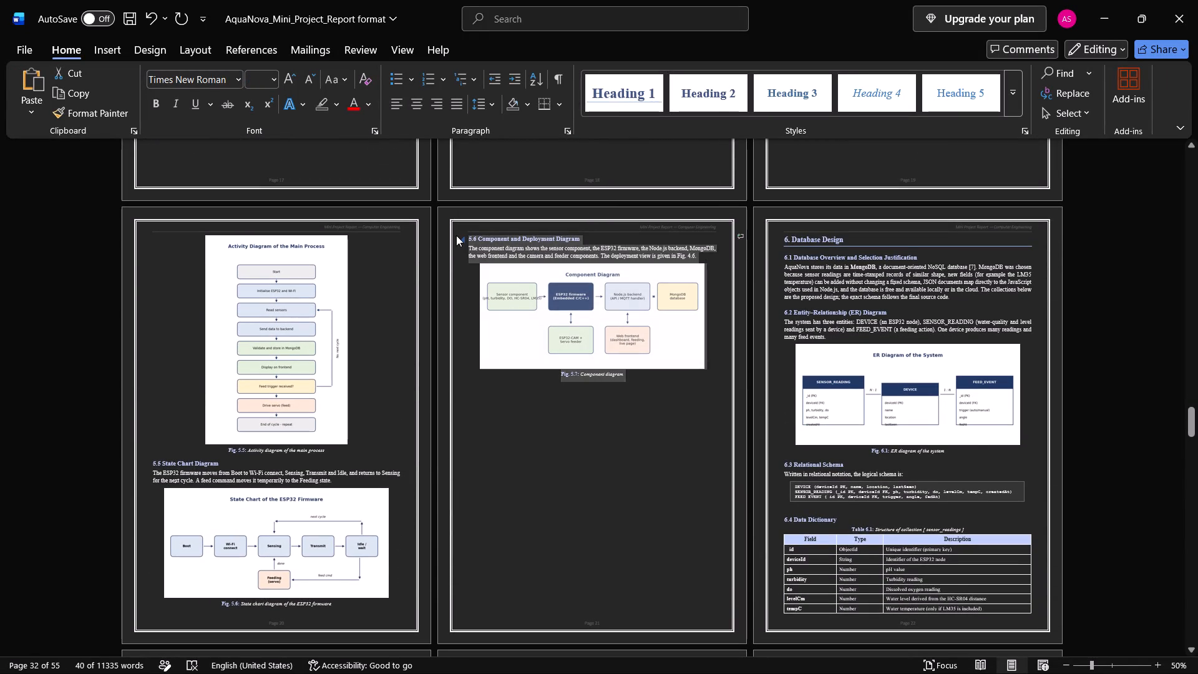
Examine the layout of the chapter 5 UML Diagrams pages and the preceding System Architecture pages.
{"action": "scroll", "coordinate": [624, 371], "scroll_direction": "up", "scroll_amount": 18}
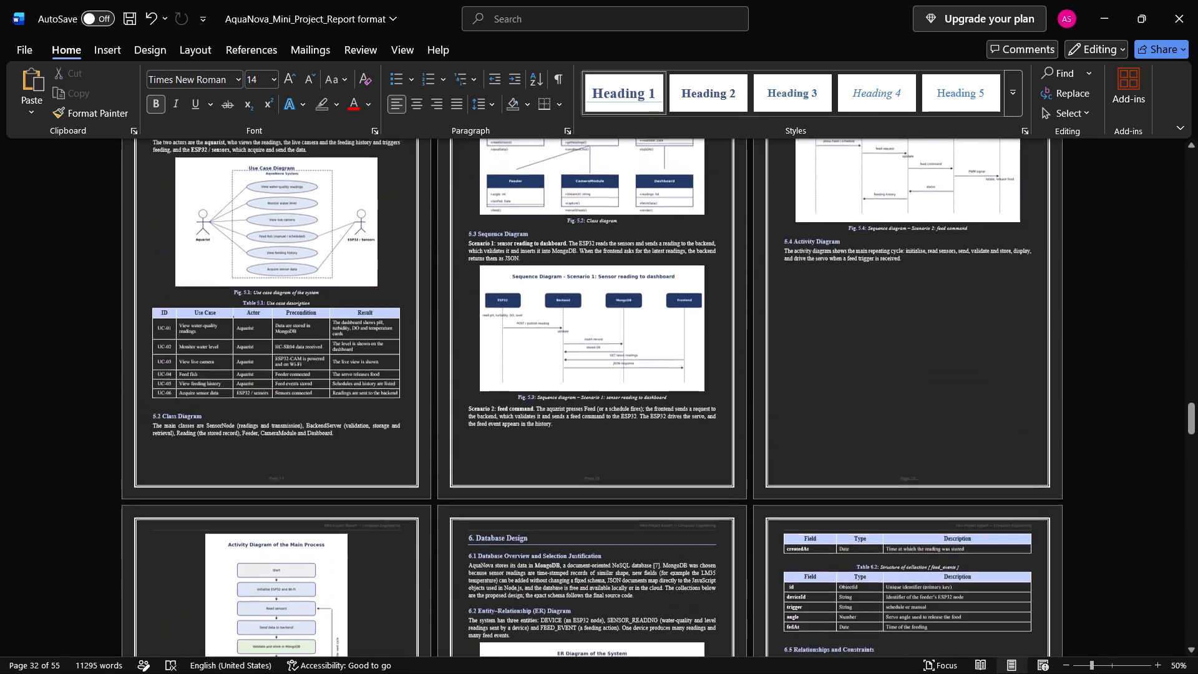
{"action": "scroll", "coordinate": [624, 371], "scroll_direction": "up", "scroll_amount": 8}
{"action": "scroll", "coordinate": [756, 446], "scroll_direction": "down", "scroll_amount": 5}
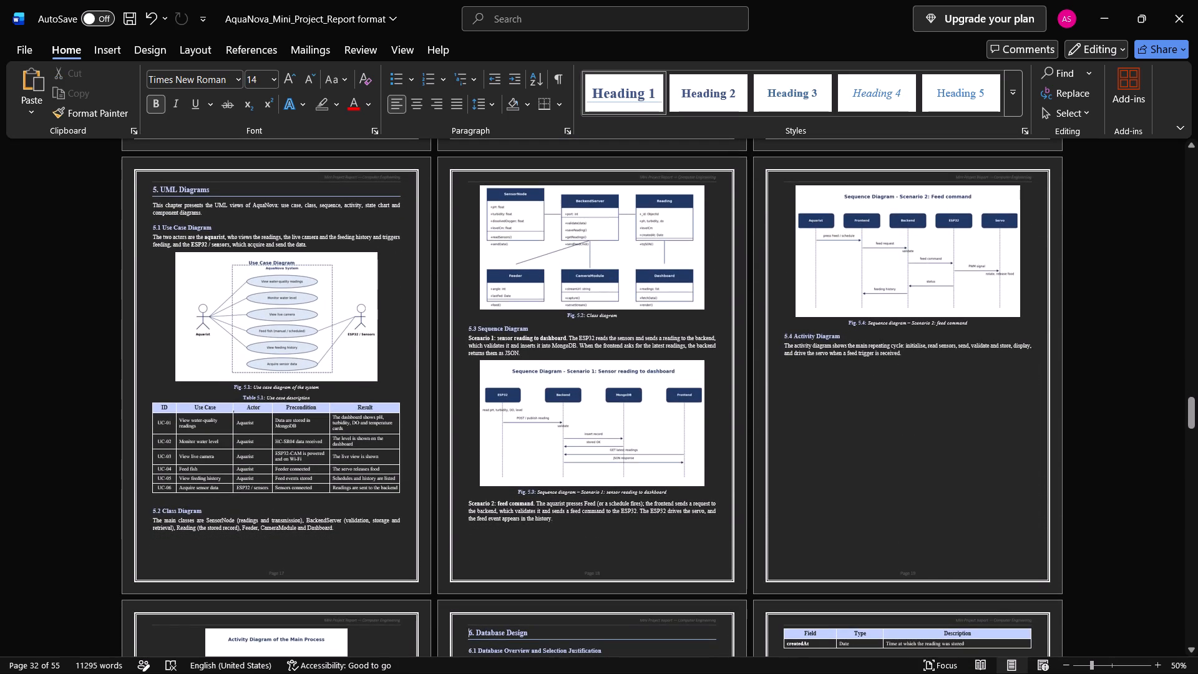
{"action": "scroll", "coordinate": [950, 447], "scroll_direction": "up", "scroll_amount": 9}
{"action": "scroll", "coordinate": [950, 447], "scroll_direction": "down", "scroll_amount": 3}
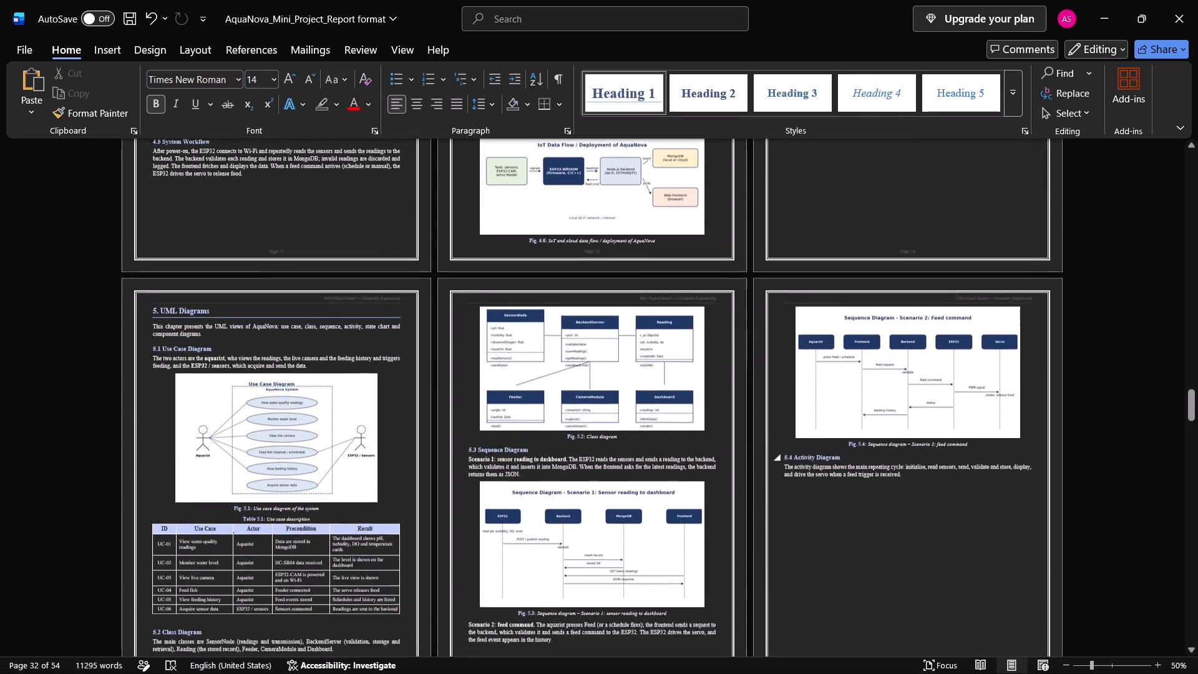
{"action": "scroll", "coordinate": [950, 447], "scroll_direction": "down", "scroll_amount": 1}
{"action": "scroll", "coordinate": [976, 501], "scroll_direction": "up", "scroll_amount": 12}
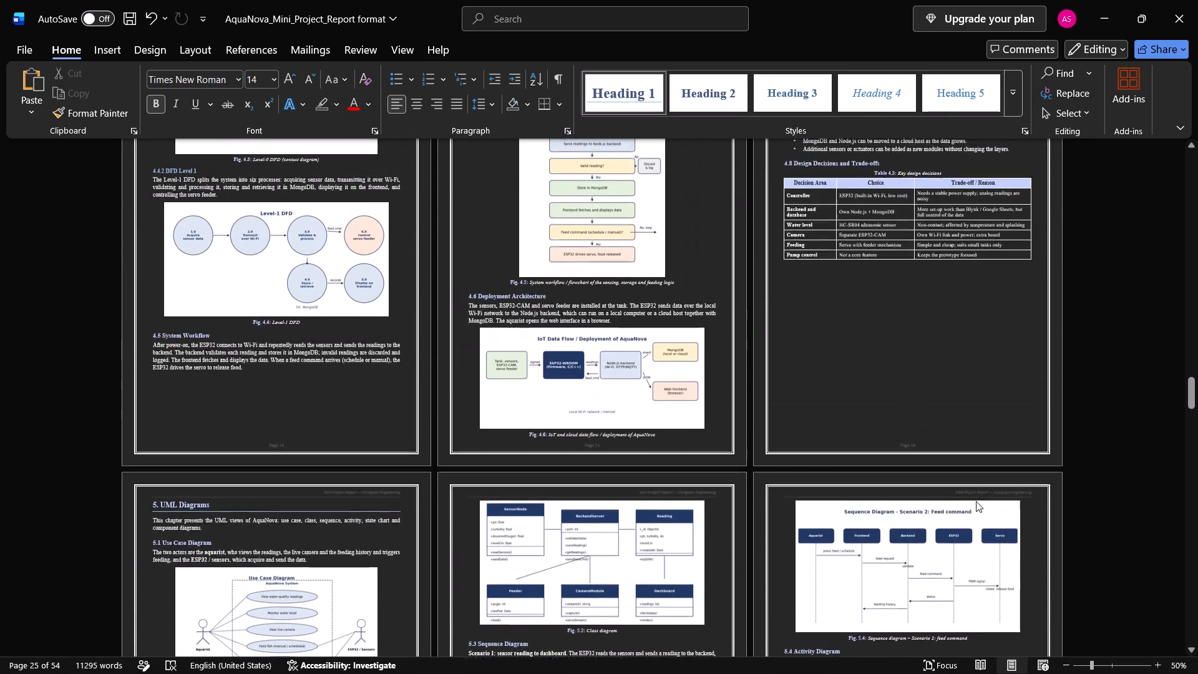
{"action": "scroll", "coordinate": [976, 501], "scroll_direction": "up", "scroll_amount": 16}
Delete the Scenario 2 sequence diagram with its Fig. 5.4 caption and the 5.4 Activity Diagram heading and paragraph.
{"action": "scroll", "coordinate": [975, 487], "scroll_direction": "down", "scroll_amount": 19}
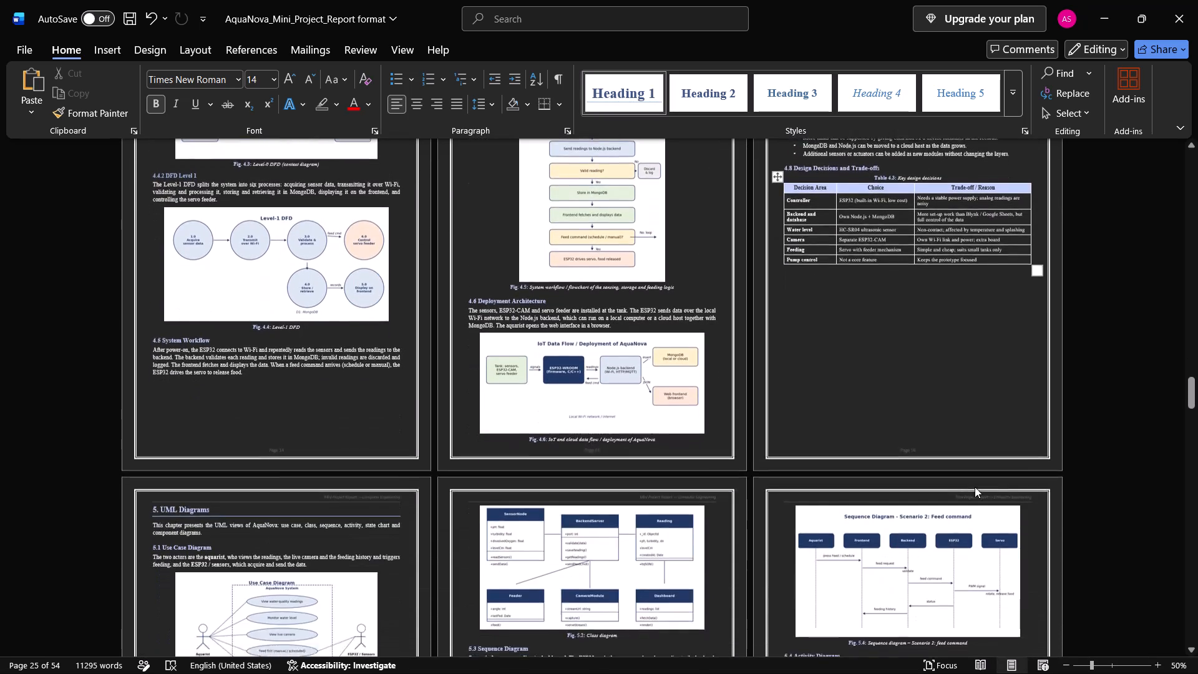
{"action": "scroll", "coordinate": [975, 487], "scroll_direction": "down", "scroll_amount": 4}
{"action": "left_click_drag", "start_coordinate": [1010, 579], "coordinate": [795, 445]}
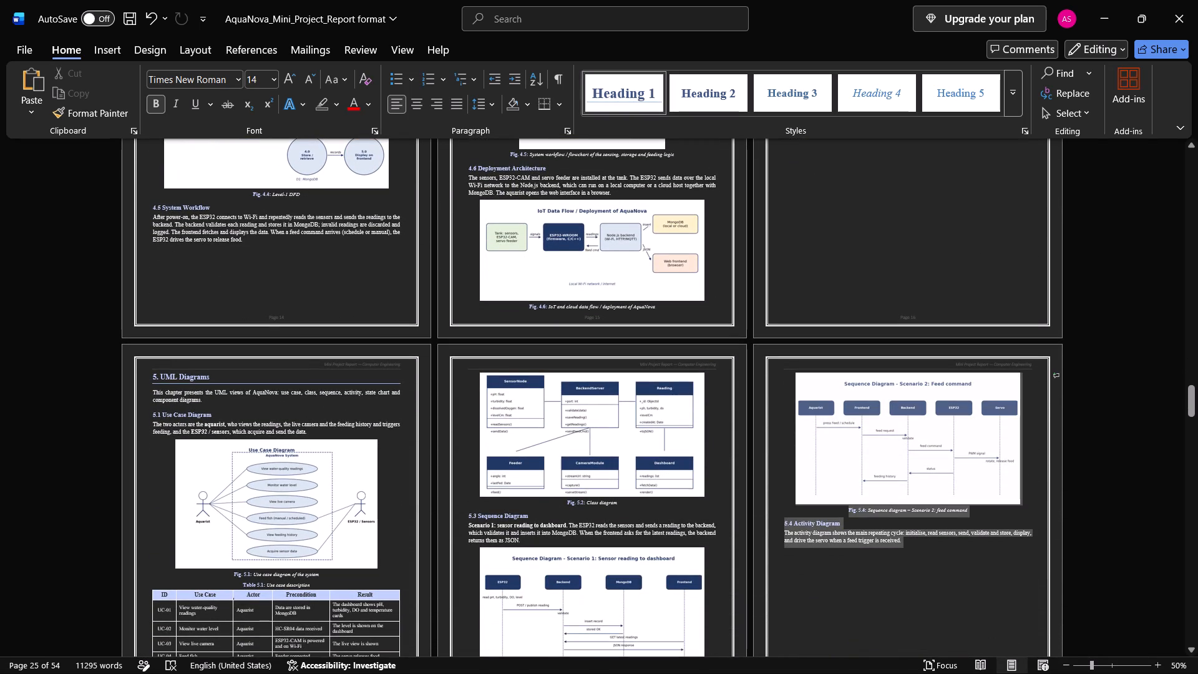
{"action": "left_click_drag", "start_coordinate": [795, 445], "coordinate": [763, 402]}
{"action": "key", "text": "BackSpace"}
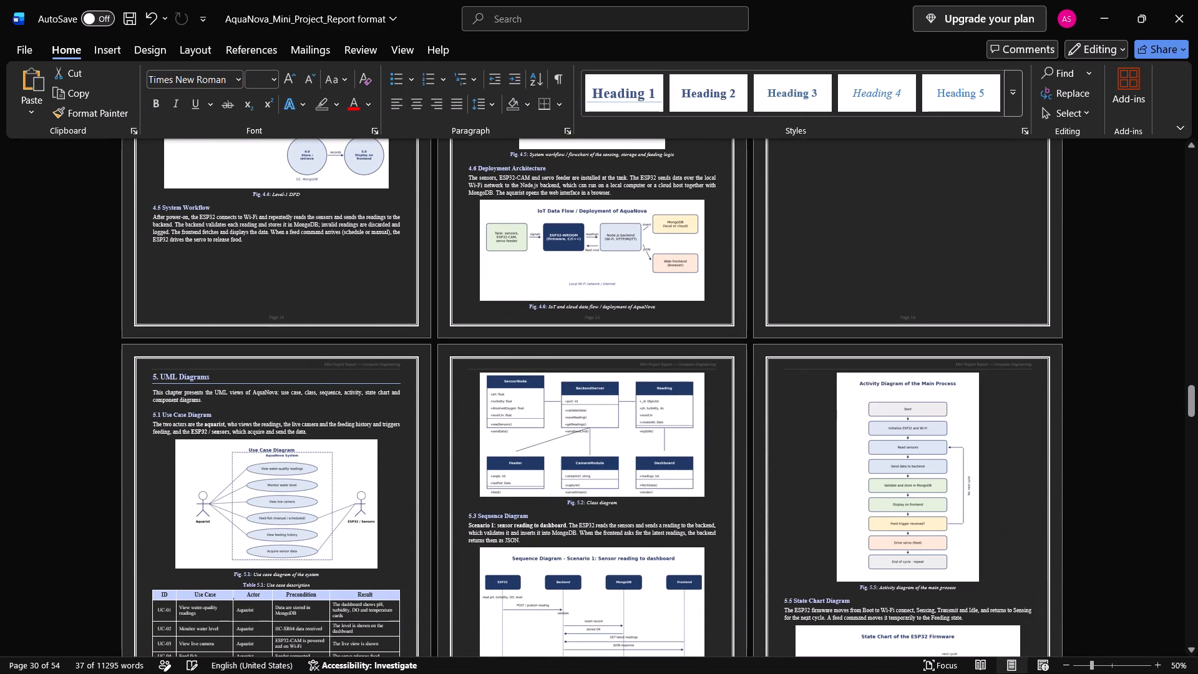
Review the layout of the pages from the UML Diagrams chapter back to the List of Tables and table of contents.
{"action": "scroll", "coordinate": [786, 399], "scroll_direction": "down", "scroll_amount": 7}
{"action": "scroll", "coordinate": [786, 399], "scroll_direction": "up", "scroll_amount": 12}
{"action": "scroll", "coordinate": [786, 399], "scroll_direction": "up", "scroll_amount": 20}
{"action": "scroll", "coordinate": [786, 399], "scroll_direction": "up", "scroll_amount": 18}
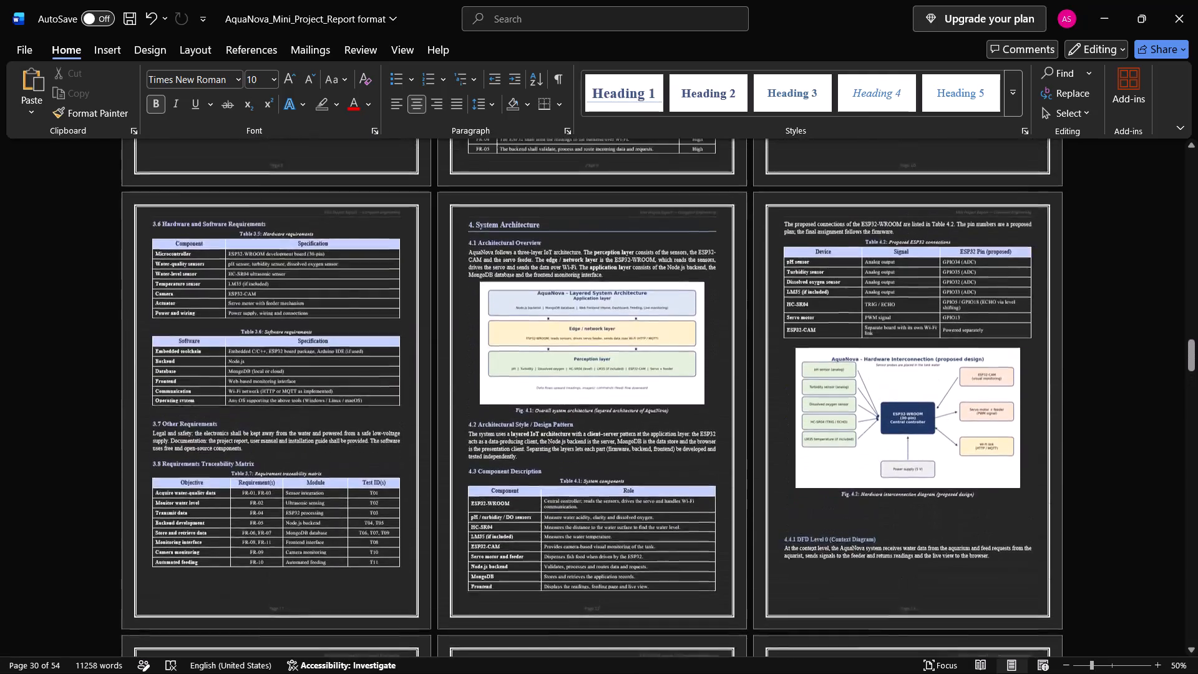
{"action": "scroll", "coordinate": [786, 399], "scroll_direction": "up", "scroll_amount": 20}
{"action": "scroll", "coordinate": [786, 399], "scroll_direction": "up", "scroll_amount": 17}
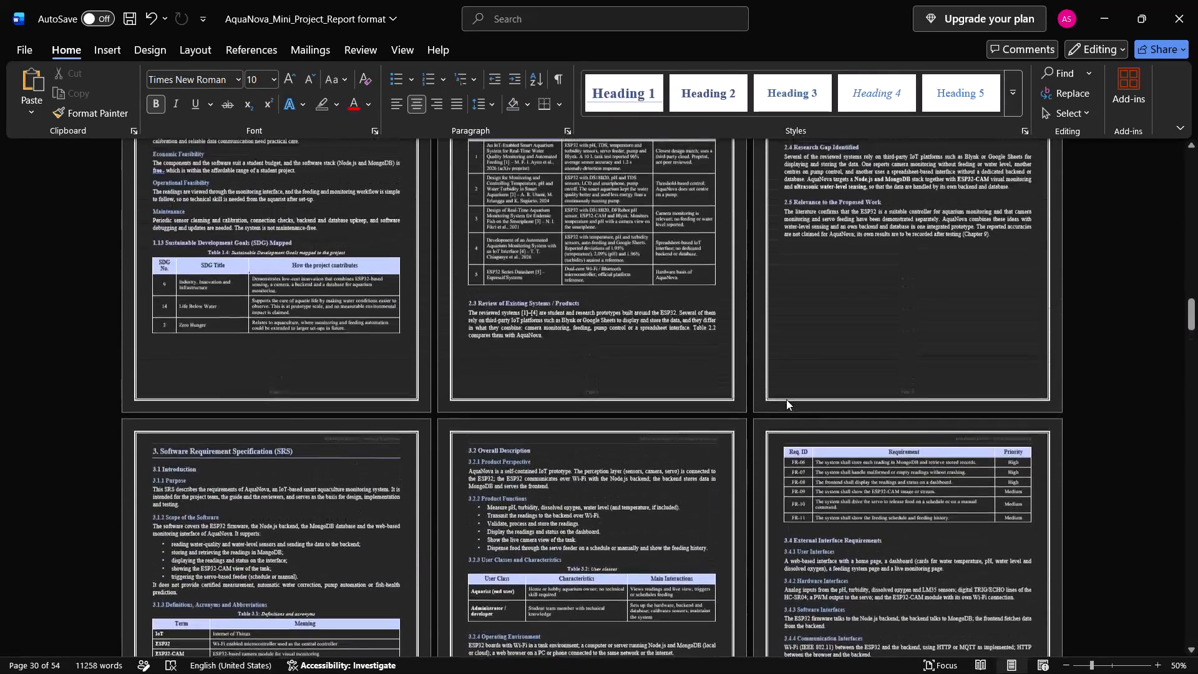
{"action": "scroll", "coordinate": [786, 399], "scroll_direction": "up", "scroll_amount": 20}
{"action": "scroll", "coordinate": [786, 399], "scroll_direction": "up", "scroll_amount": 17}
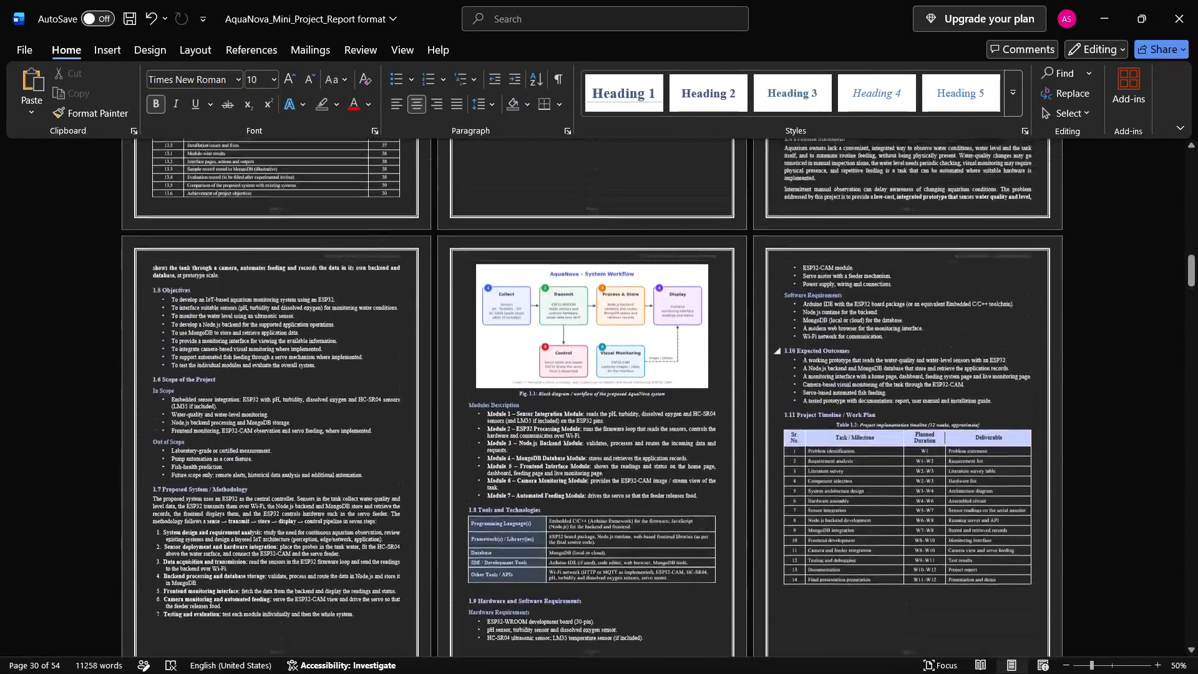
{"action": "scroll", "coordinate": [786, 399], "scroll_direction": "up", "scroll_amount": 20}
{"action": "scroll", "coordinate": [787, 399], "scroll_direction": "down", "scroll_amount": 1}
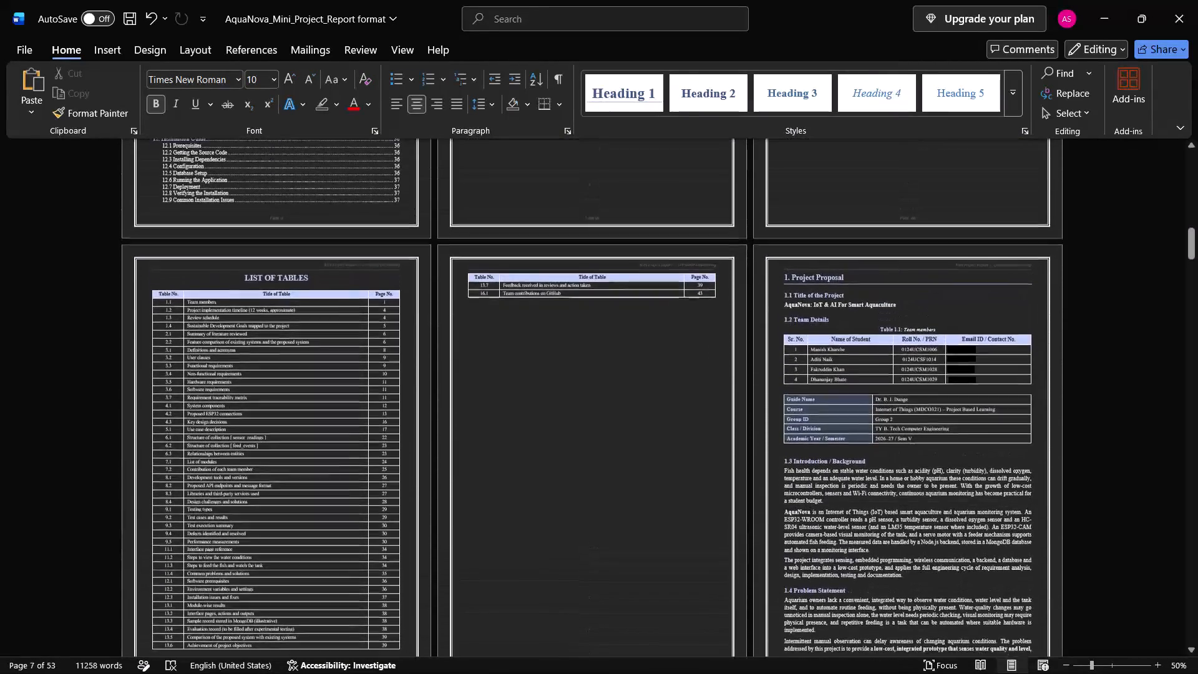
{"action": "scroll", "coordinate": [786, 399], "scroll_direction": "down", "scroll_amount": 2}
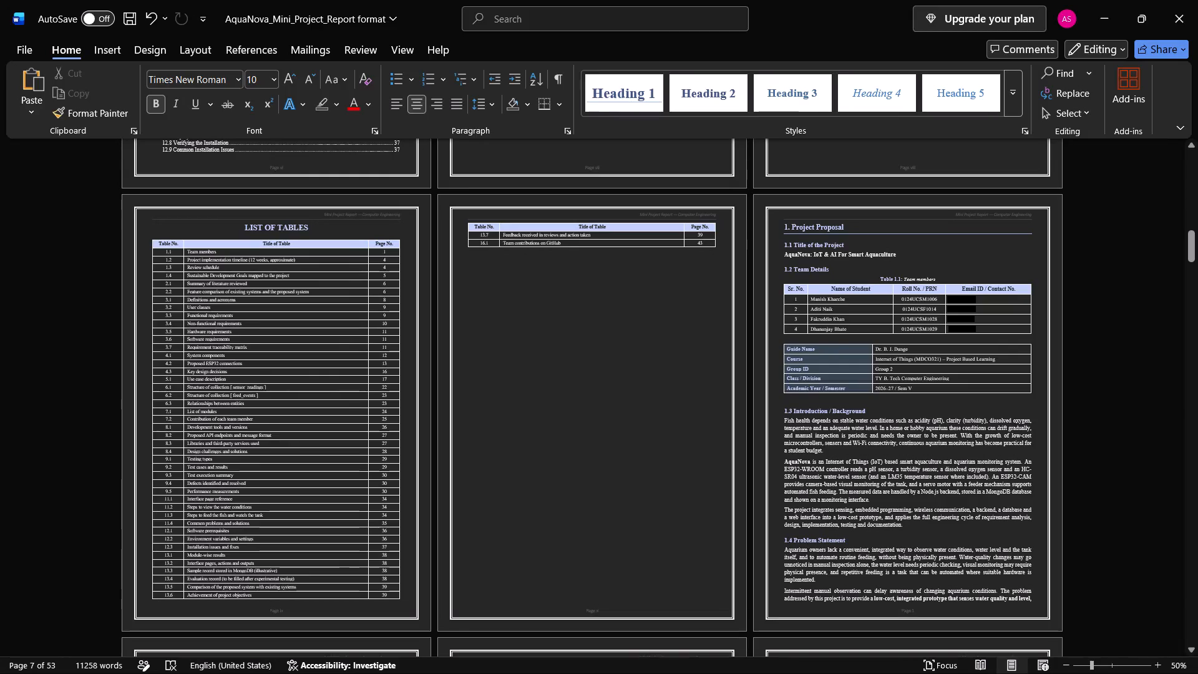
{"action": "scroll", "coordinate": [718, 318], "scroll_direction": "up", "scroll_amount": 9}
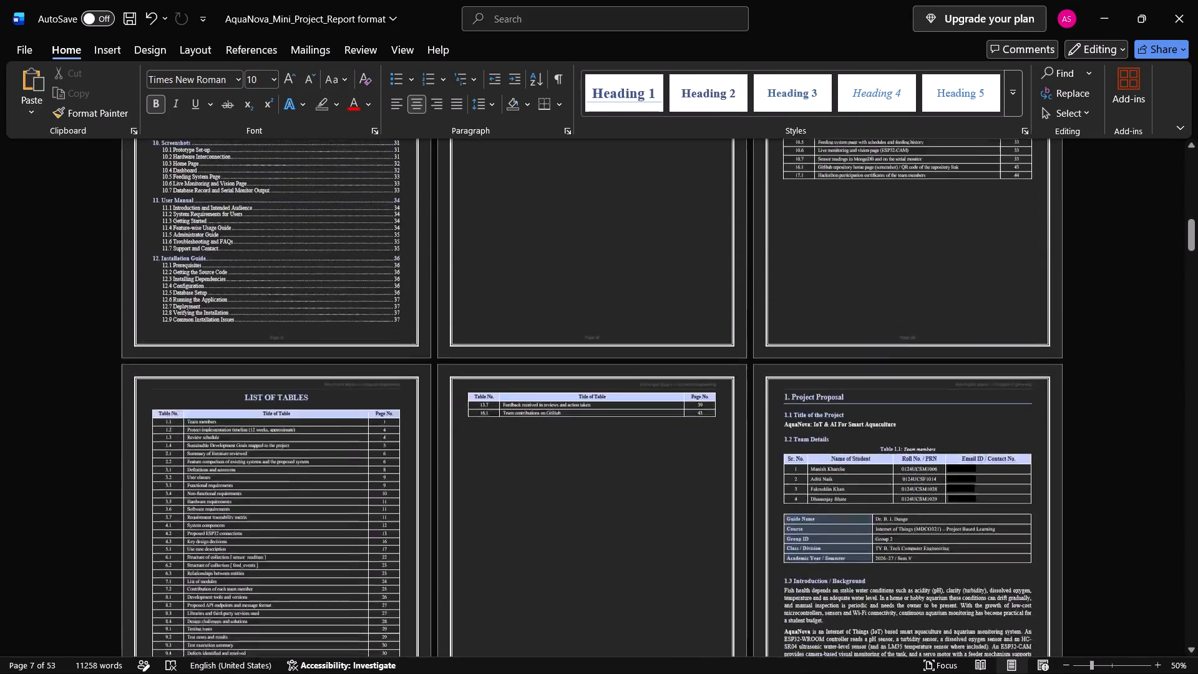
Review the report's front matter from the List of Tables back to the cover page.
{"action": "scroll", "coordinate": [718, 318], "scroll_direction": "up", "scroll_amount": 11}
{"action": "scroll", "coordinate": [718, 318], "scroll_direction": "up", "scroll_amount": 16}
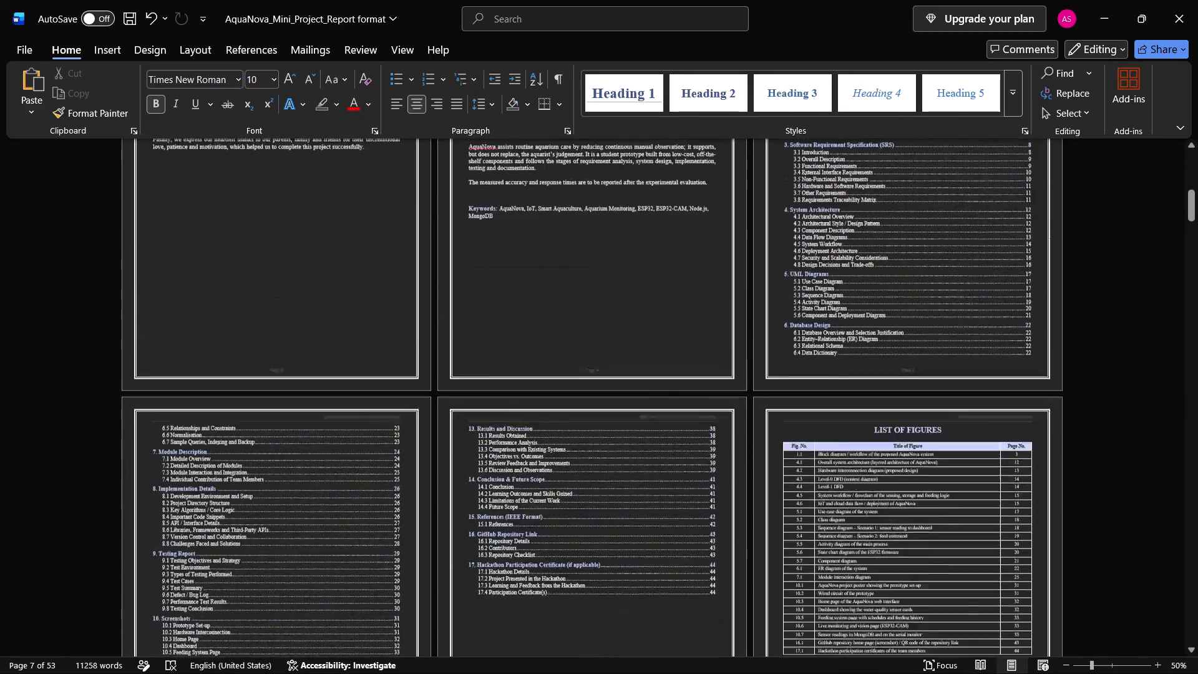
{"action": "scroll", "coordinate": [718, 318], "scroll_direction": "up", "scroll_amount": 14}
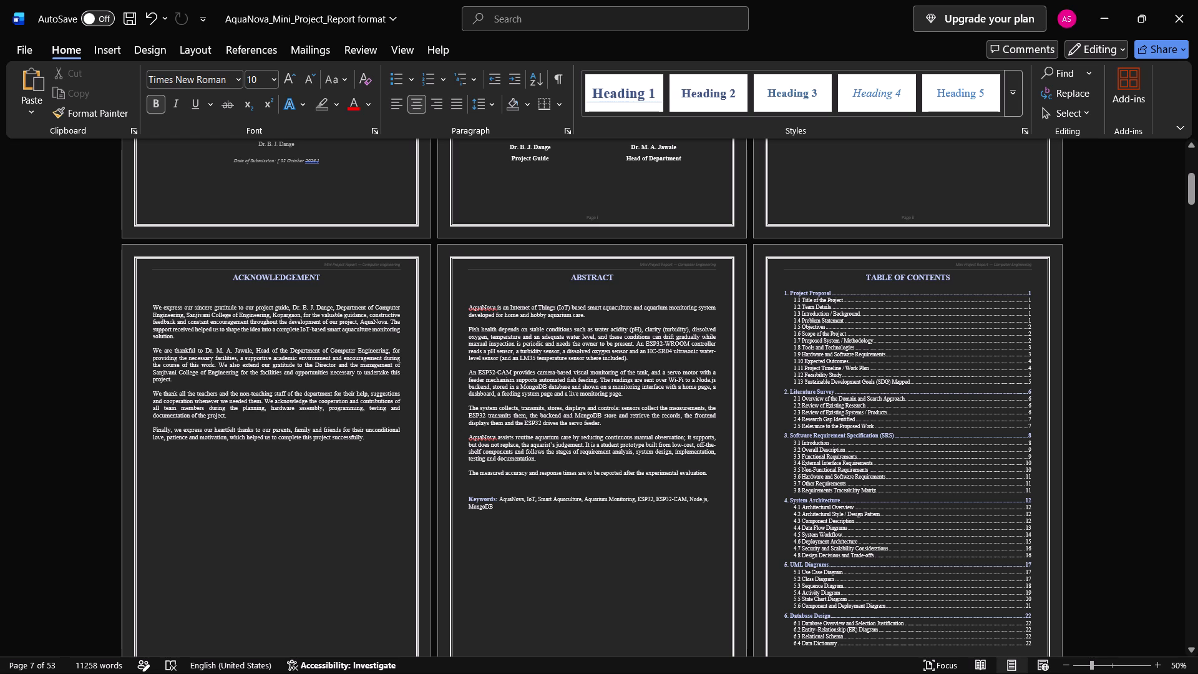
{"action": "scroll", "coordinate": [276, 358], "scroll_direction": "up", "scroll_amount": 6}
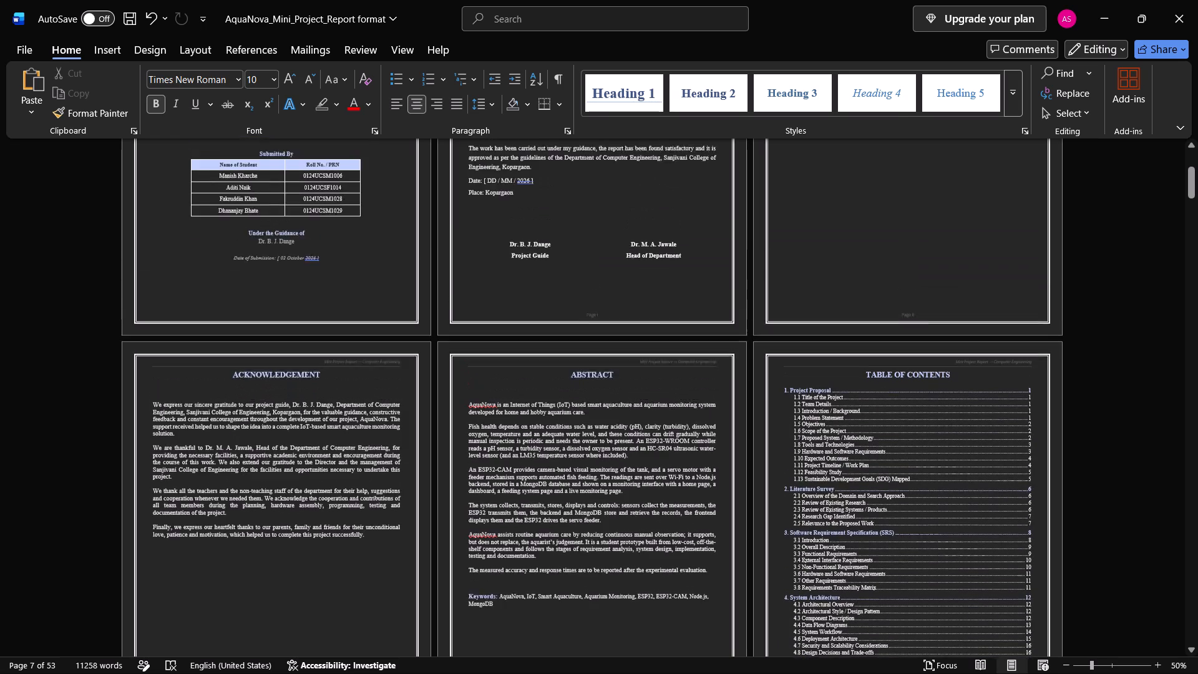
{"action": "scroll", "coordinate": [278, 353], "scroll_direction": "down", "scroll_amount": 4}
{"action": "scroll", "coordinate": [278, 353], "scroll_direction": "up", "scroll_amount": 12}
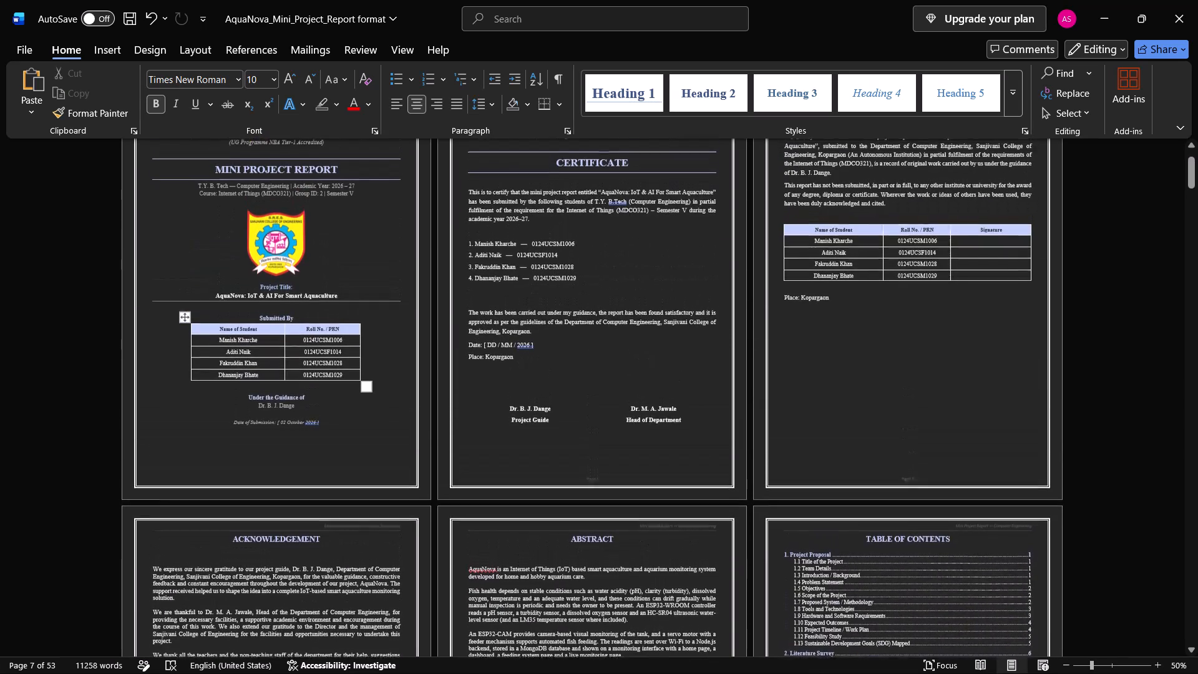
{"action": "scroll", "coordinate": [278, 353], "scroll_direction": "up", "scroll_amount": 6}
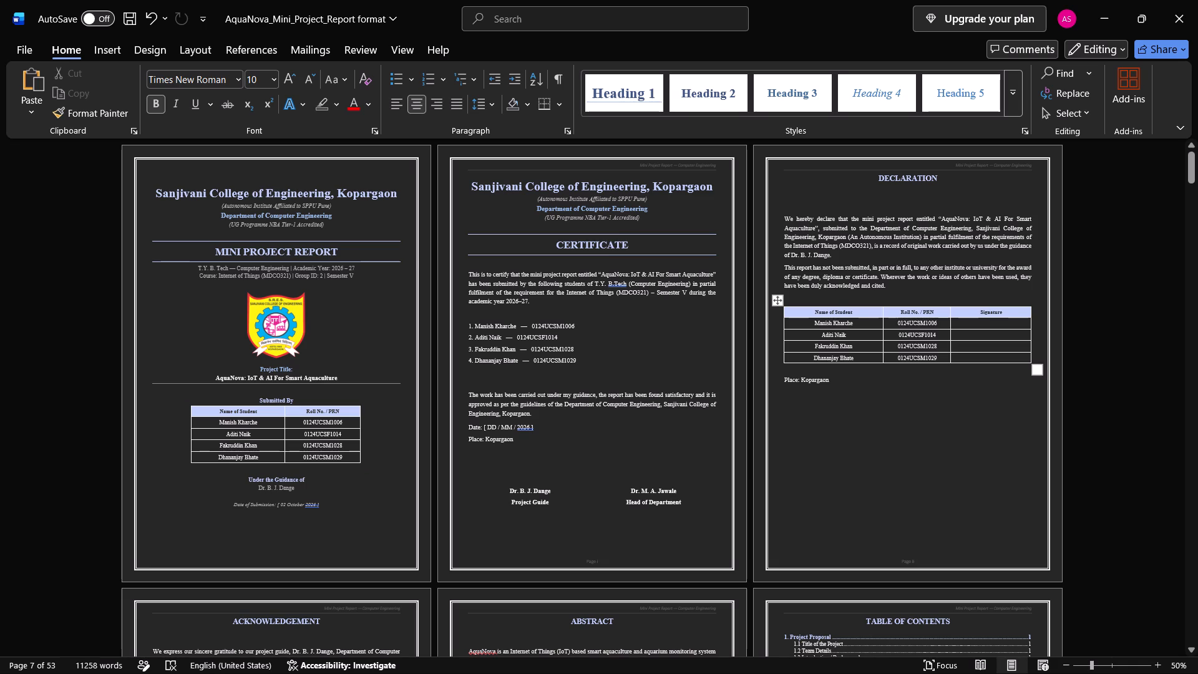
Save a copy of the report in Downloads as the Word document "AquaNova_Mini_Project_Report formatttttttttt".
{"action": "left_click", "coordinate": [20, 57]}
{"action": "left_click", "coordinate": [66, 286]}
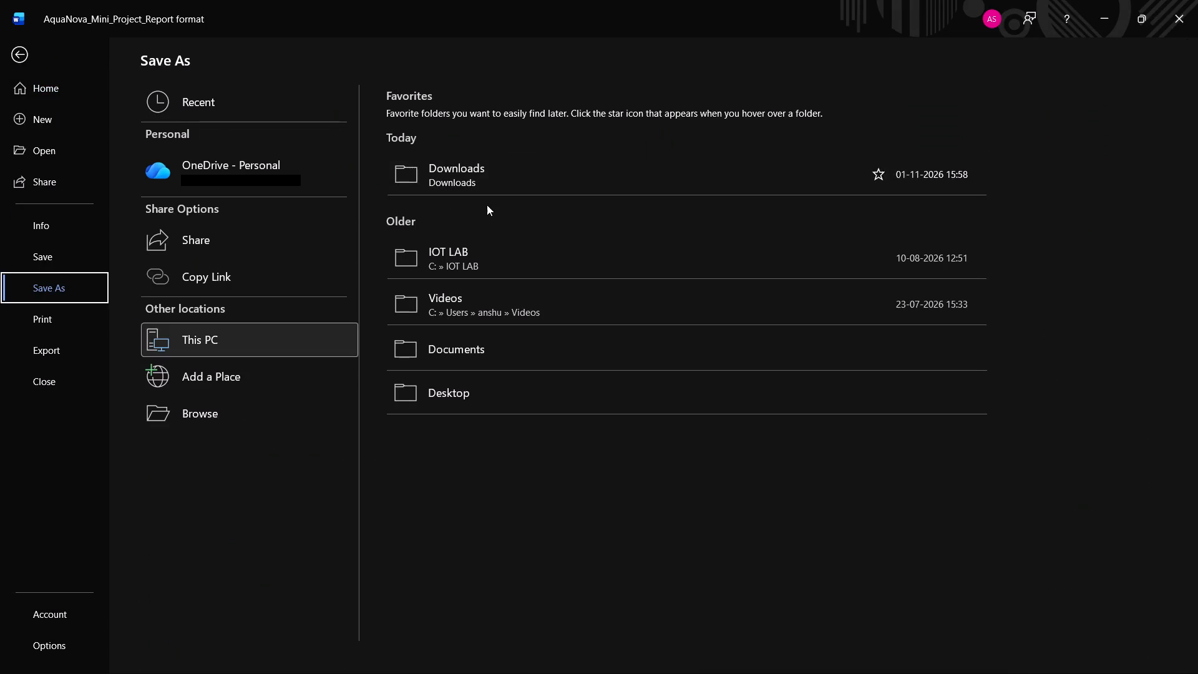
{"action": "left_click", "coordinate": [550, 177]}
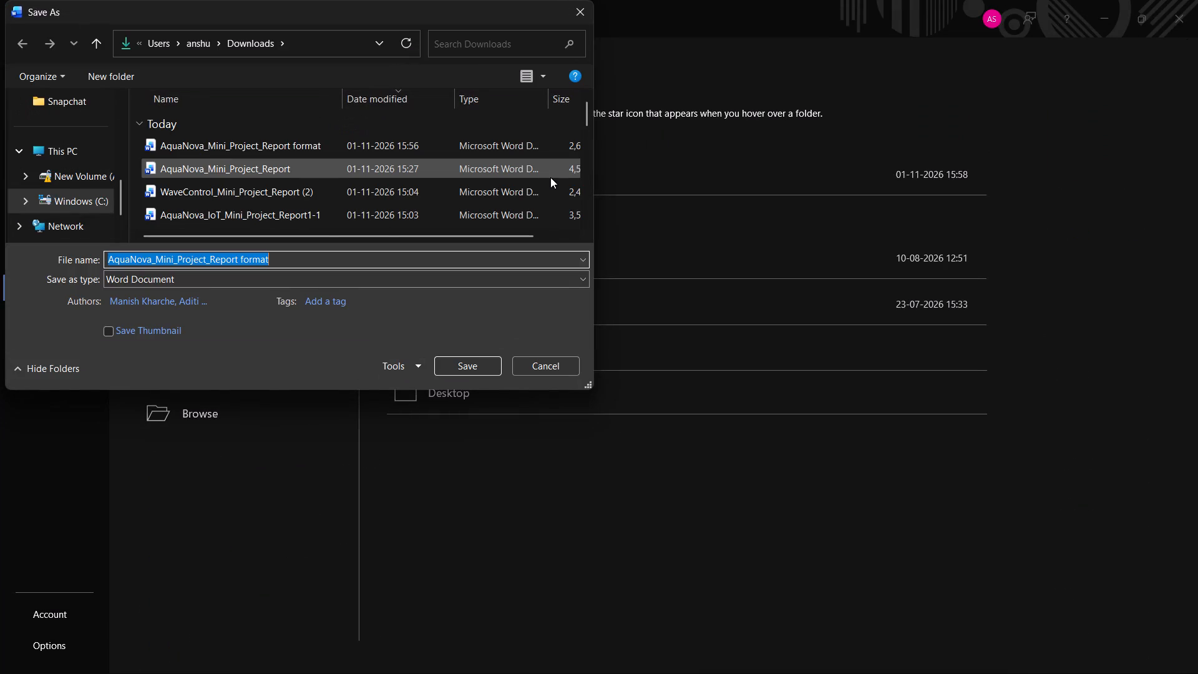
{"action": "left_click", "coordinate": [415, 265]}
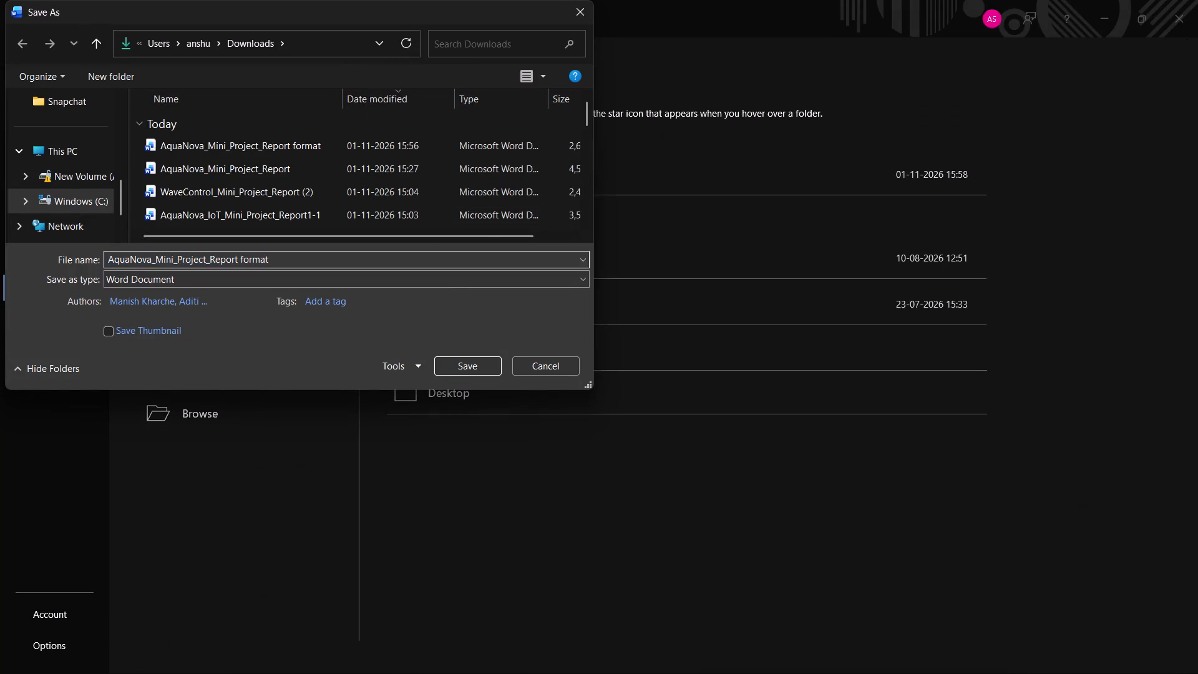
{"action": "type", "text": "ttttttttt"}
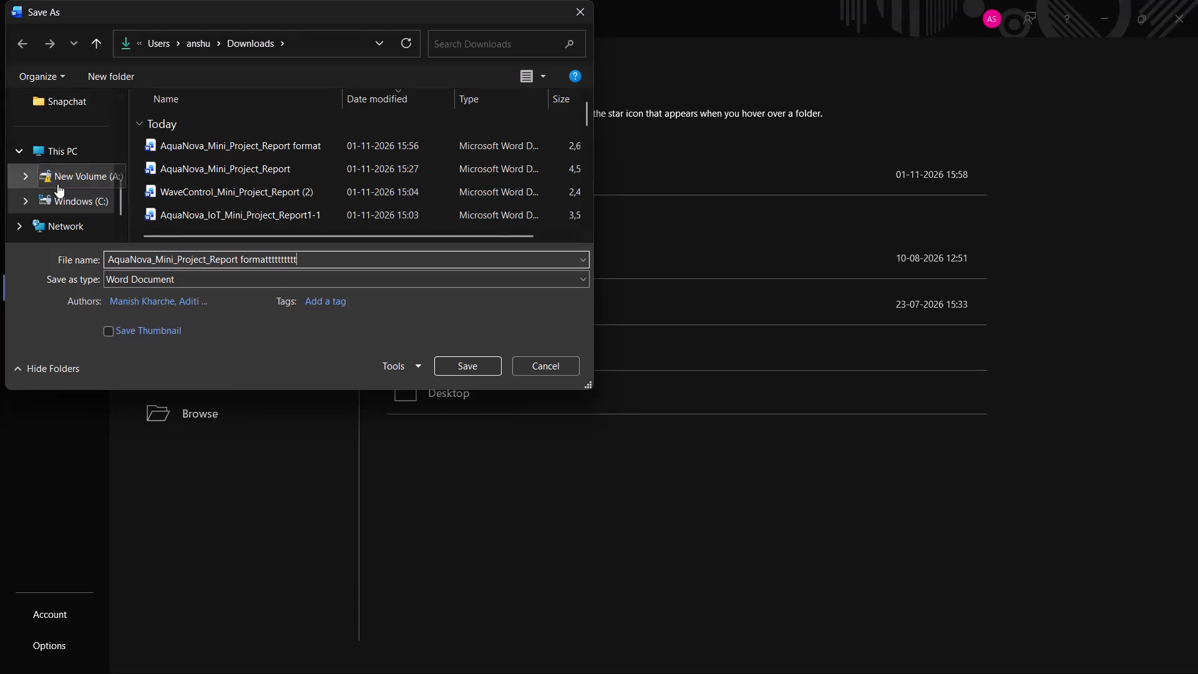
{"action": "scroll", "coordinate": [57, 184], "scroll_direction": "up", "scroll_amount": 3}
{"action": "left_click", "coordinate": [75, 183]}
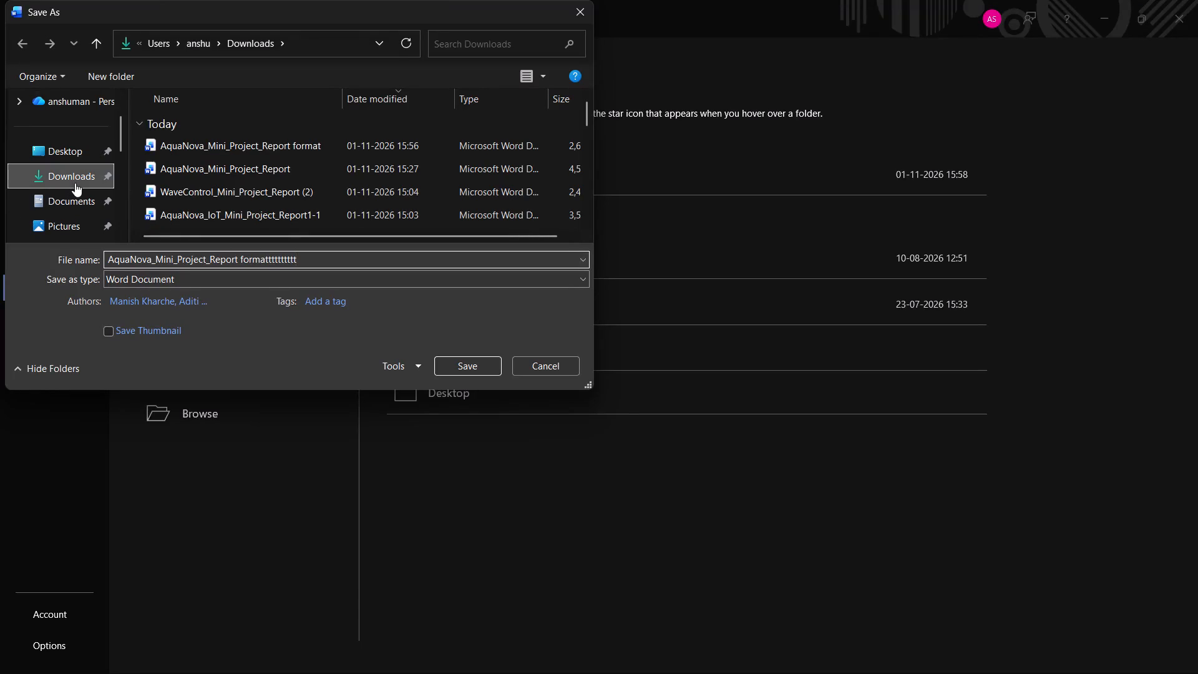
{"action": "left_click", "coordinate": [476, 364]}
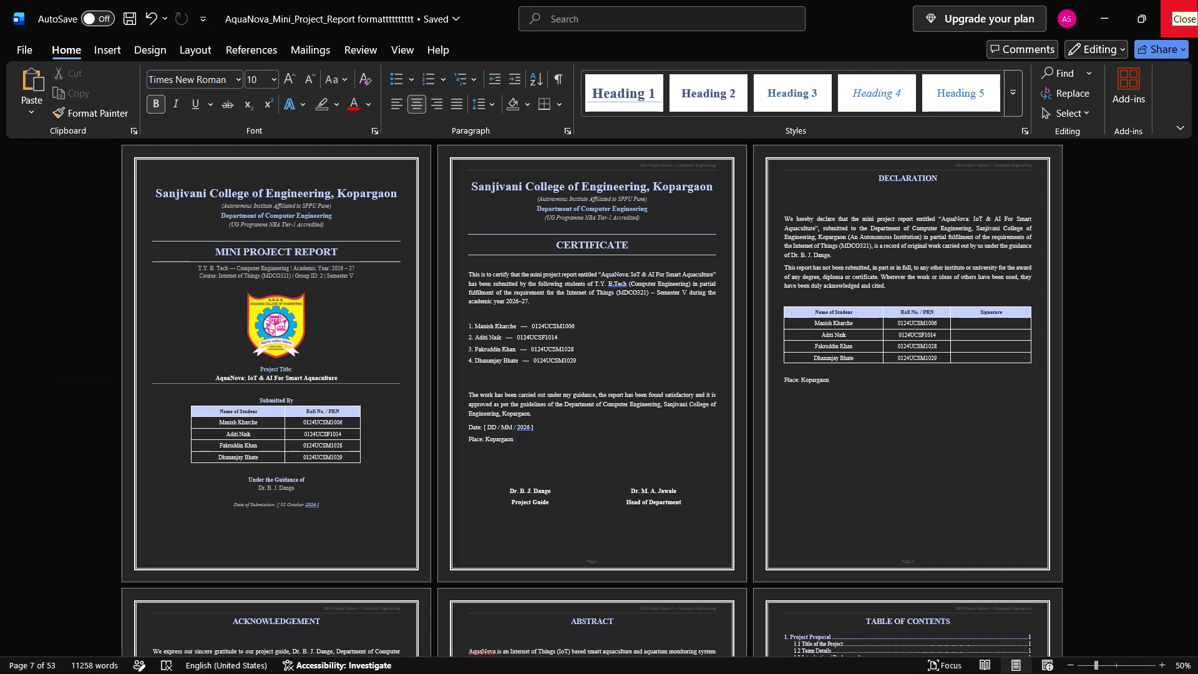
Examine the report's last pages, covering the GitHub Repository Link chapter and the participation certificates.
{"action": "scroll", "coordinate": [902, 280], "scroll_direction": "down", "scroll_amount": 9}
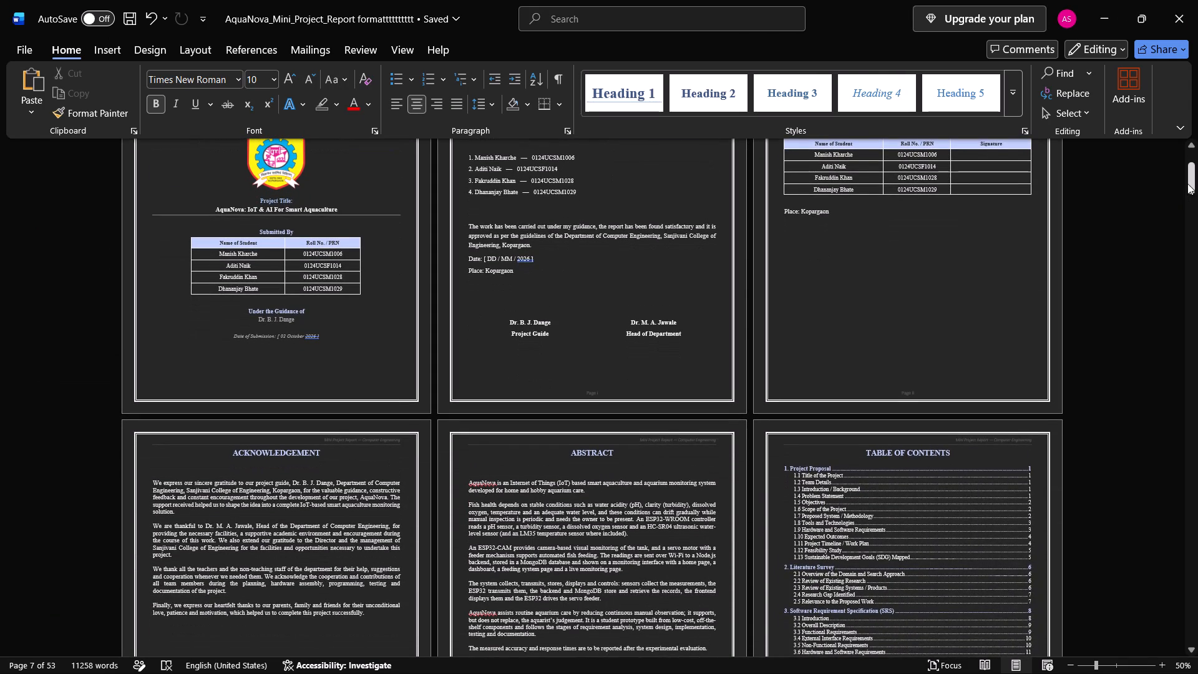
{"action": "left_click_drag", "start_coordinate": [1187, 183], "coordinate": [1186, 673]}
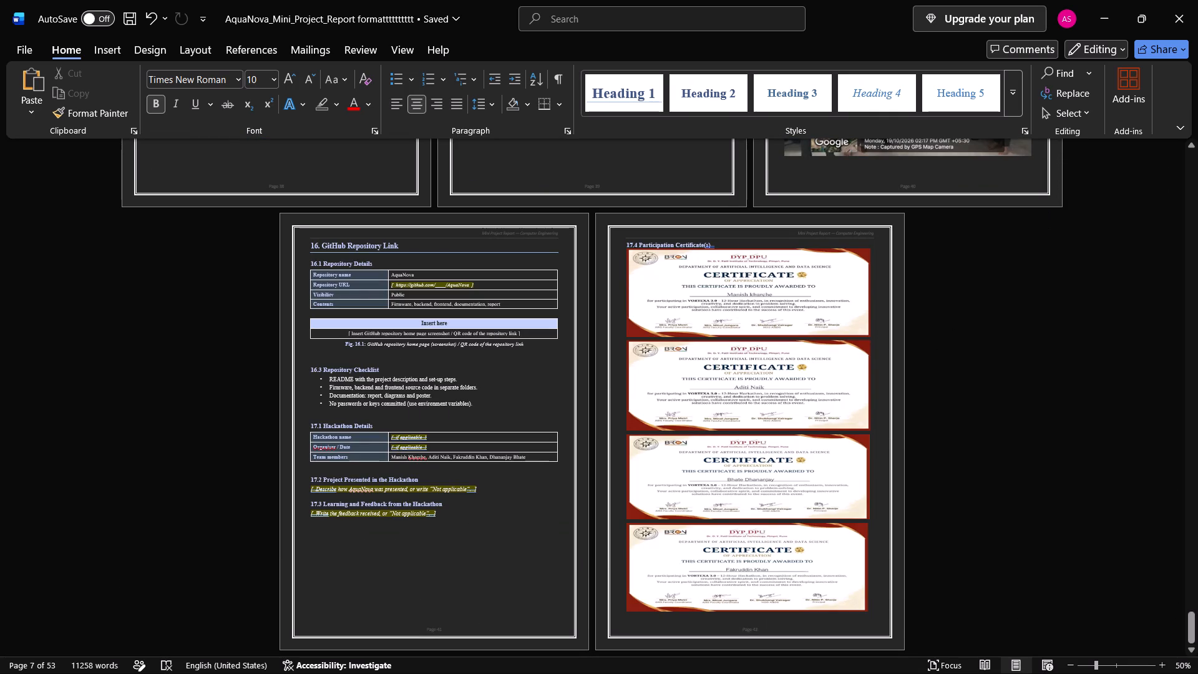
{"action": "scroll", "coordinate": [360, 451], "scroll_direction": "up", "scroll_amount": 4}
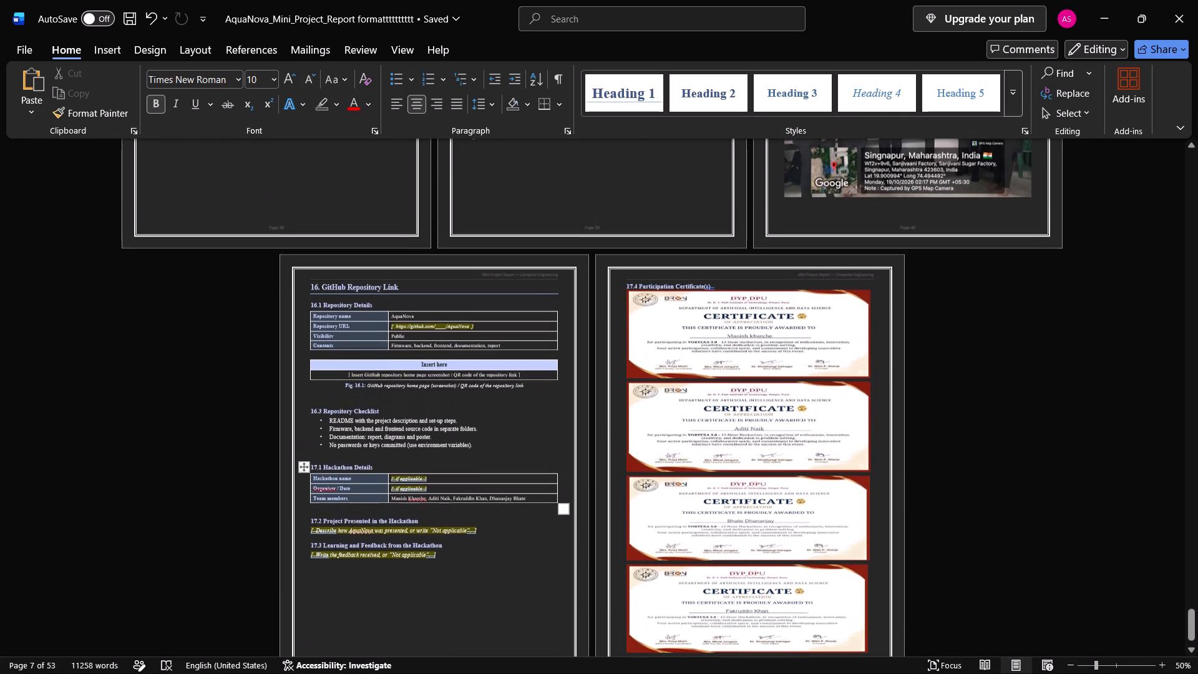
{"action": "scroll", "coordinate": [360, 451], "scroll_direction": "up", "scroll_amount": 1}
{"action": "scroll", "coordinate": [360, 451], "scroll_direction": "down", "scroll_amount": 3}
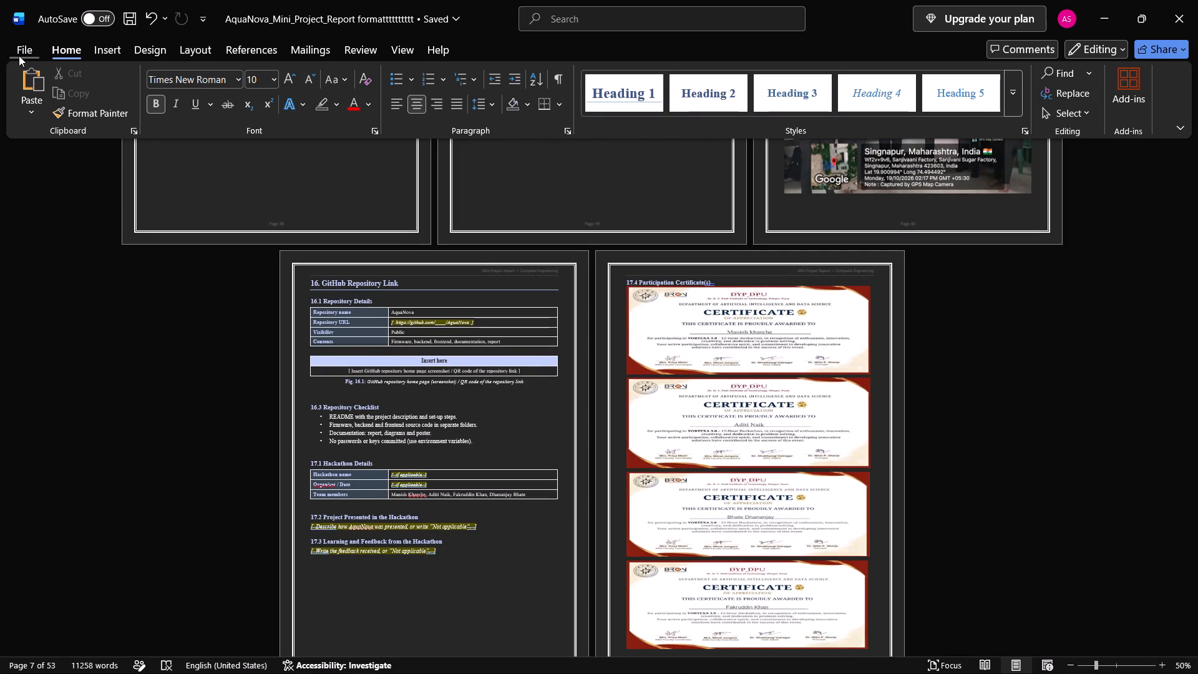
Open the newly saved report copy from the recent documents.
{"action": "left_click", "coordinate": [19, 56]}
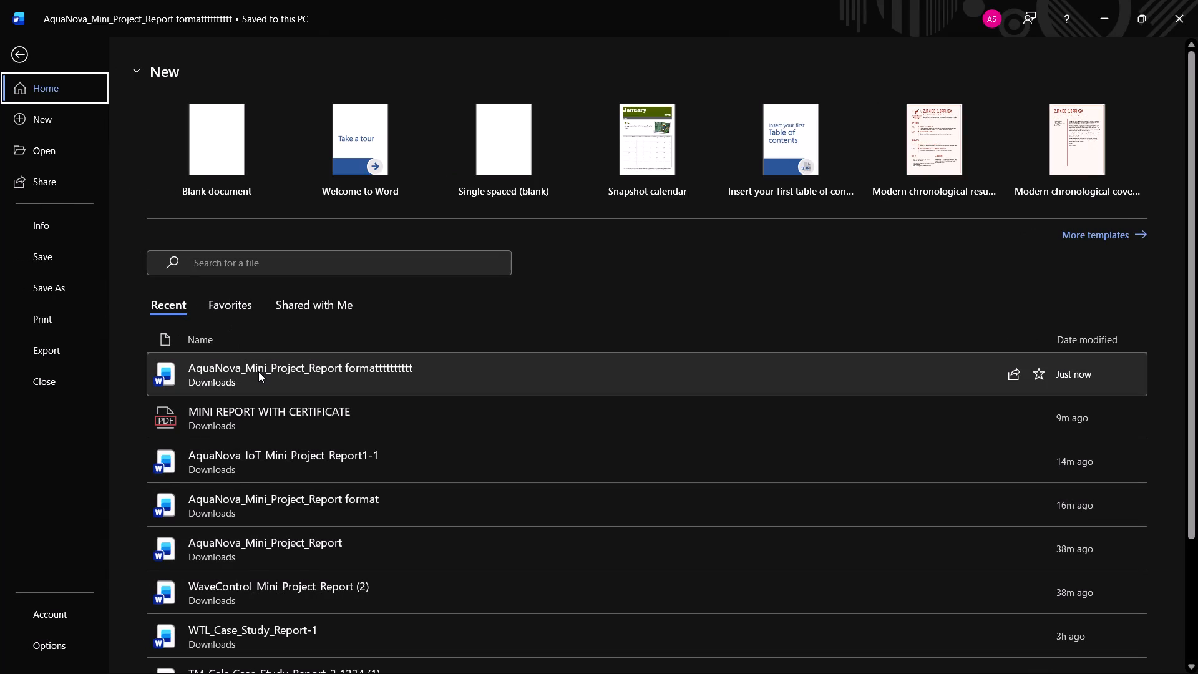
{"action": "left_click", "coordinate": [258, 371]}
Examine the GitHub repository, hackathon details and participation certificate sections at 120% zoom.
{"action": "scroll", "coordinate": [305, 376], "scroll_direction": "down", "scroll_amount": 4}
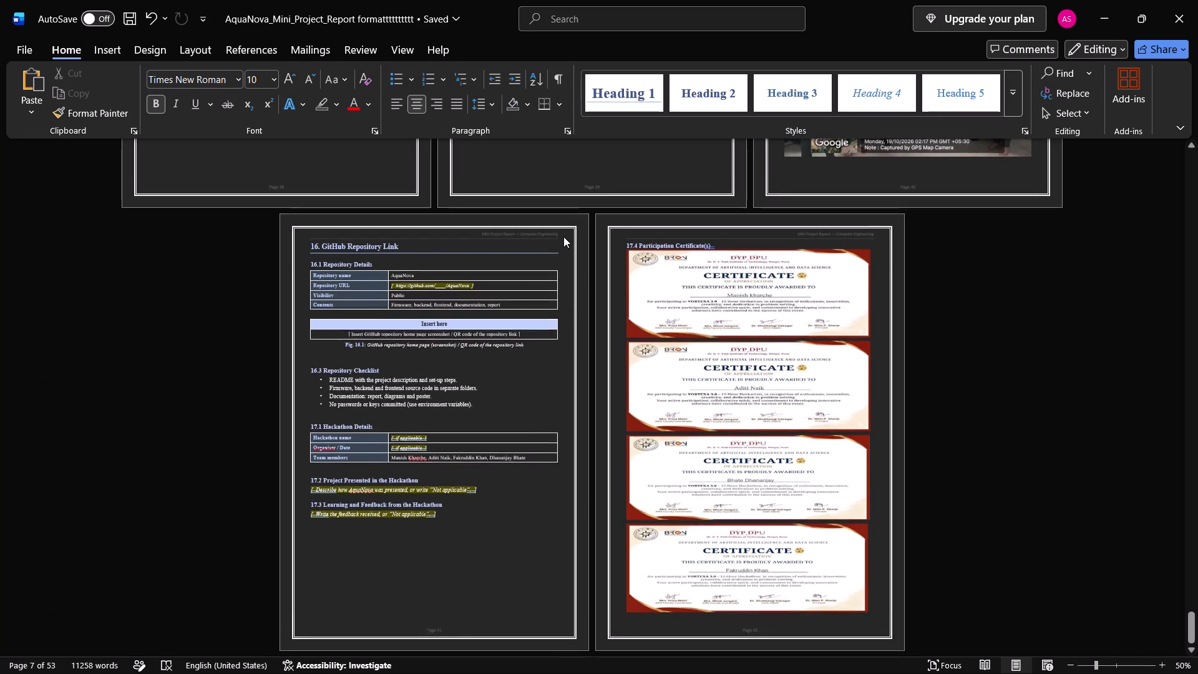
{"action": "scroll", "coordinate": [563, 237], "scroll_direction": "up", "scroll_amount": 7, "text": "ctrl"}
{"action": "scroll", "coordinate": [709, 309], "scroll_direction": "left", "scroll_amount": 5}
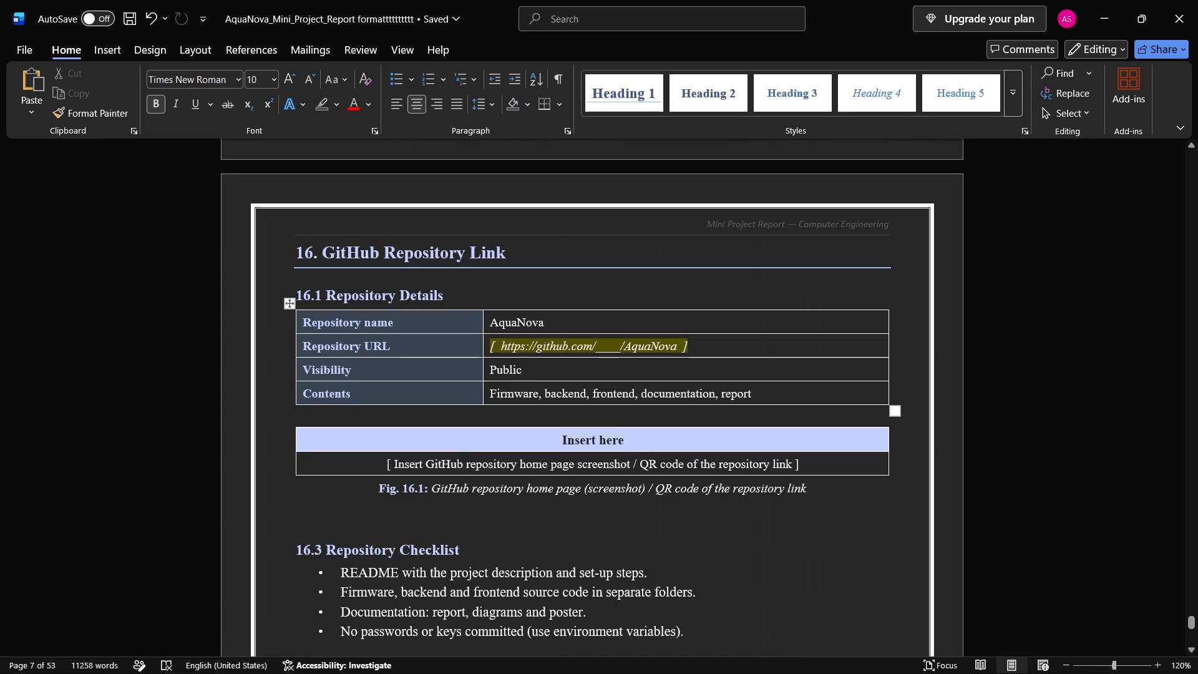
{"action": "scroll", "coordinate": [806, 340], "scroll_direction": "left", "scroll_amount": 5}
{"action": "scroll", "coordinate": [860, 354], "scroll_direction": "down", "scroll_amount": 9}
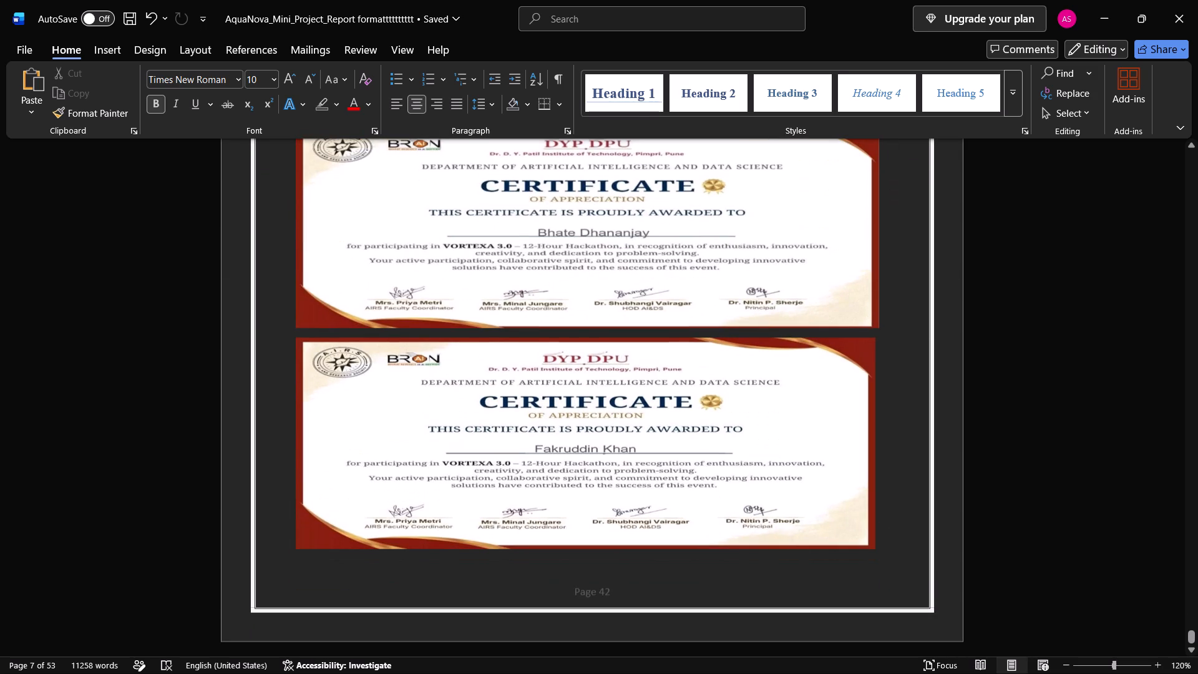
{"action": "scroll", "coordinate": [703, 376], "scroll_direction": "up", "scroll_amount": 1}
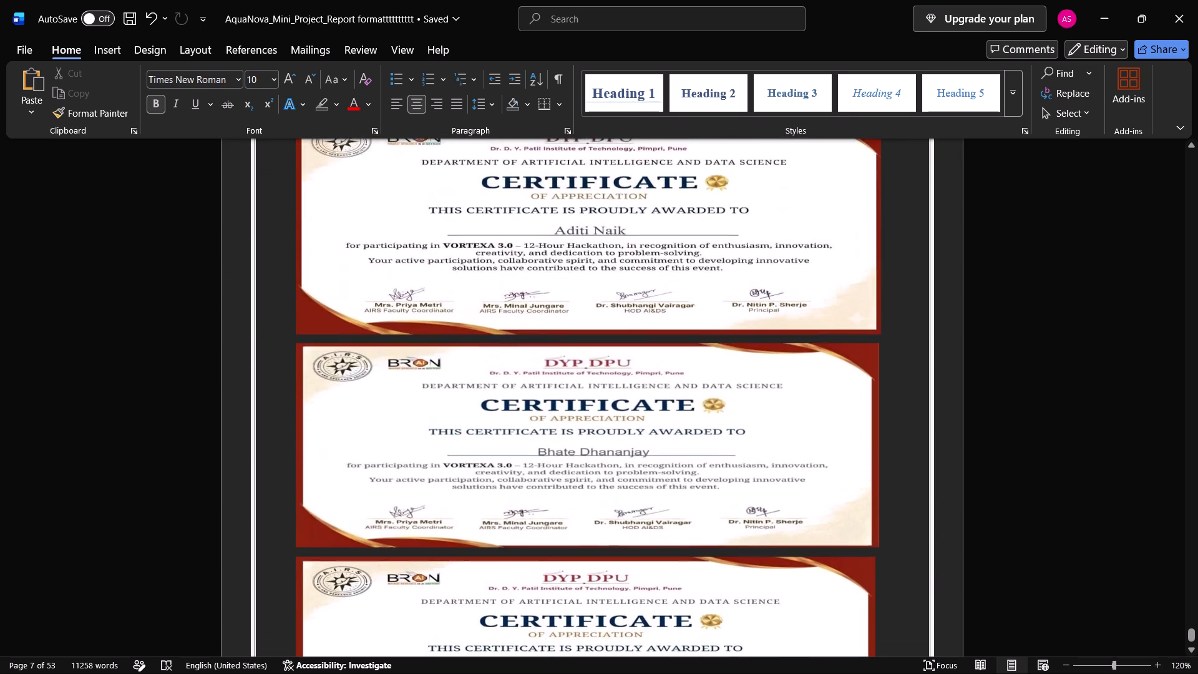
{"action": "scroll", "coordinate": [702, 367], "scroll_direction": "up", "scroll_amount": 6}
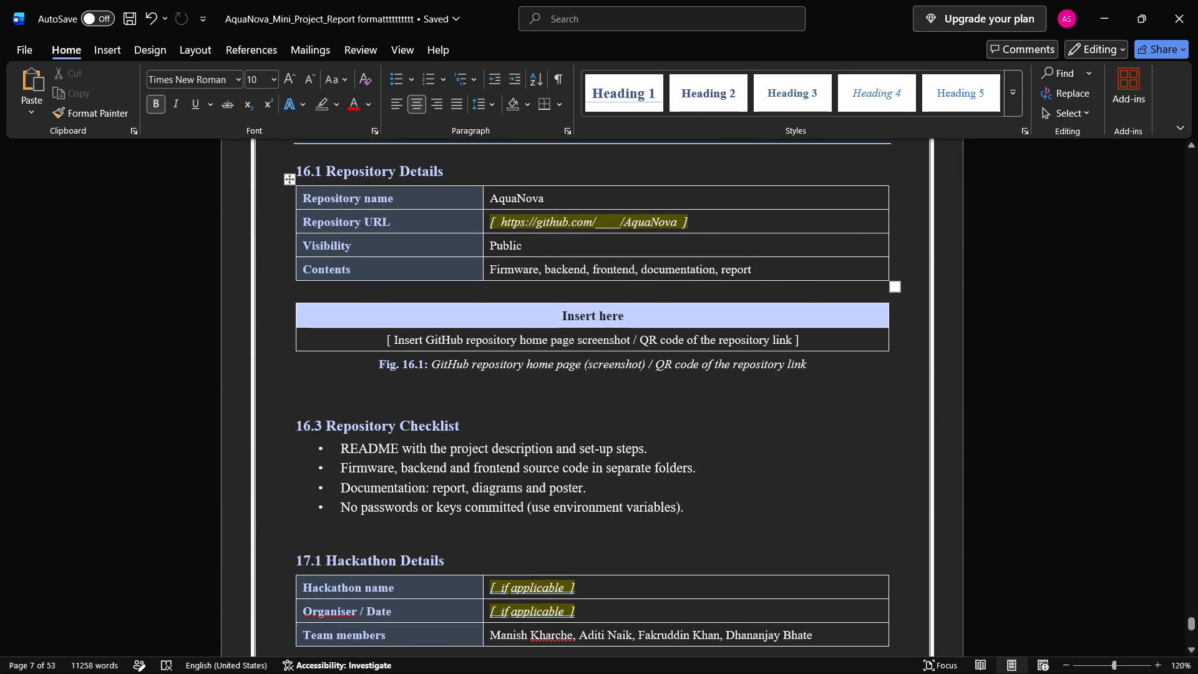
{"action": "scroll", "coordinate": [809, 248], "scroll_direction": "down", "scroll_amount": 1}
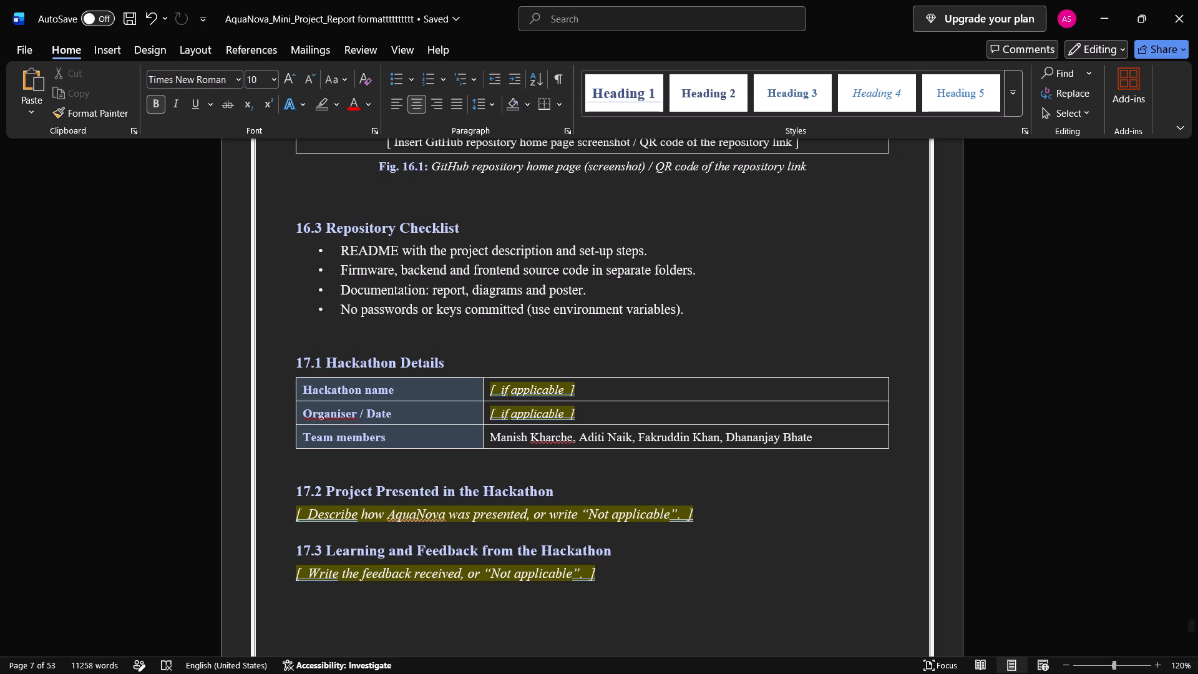
{"action": "scroll", "coordinate": [1108, 350], "scroll_direction": "down", "scroll_amount": 14}
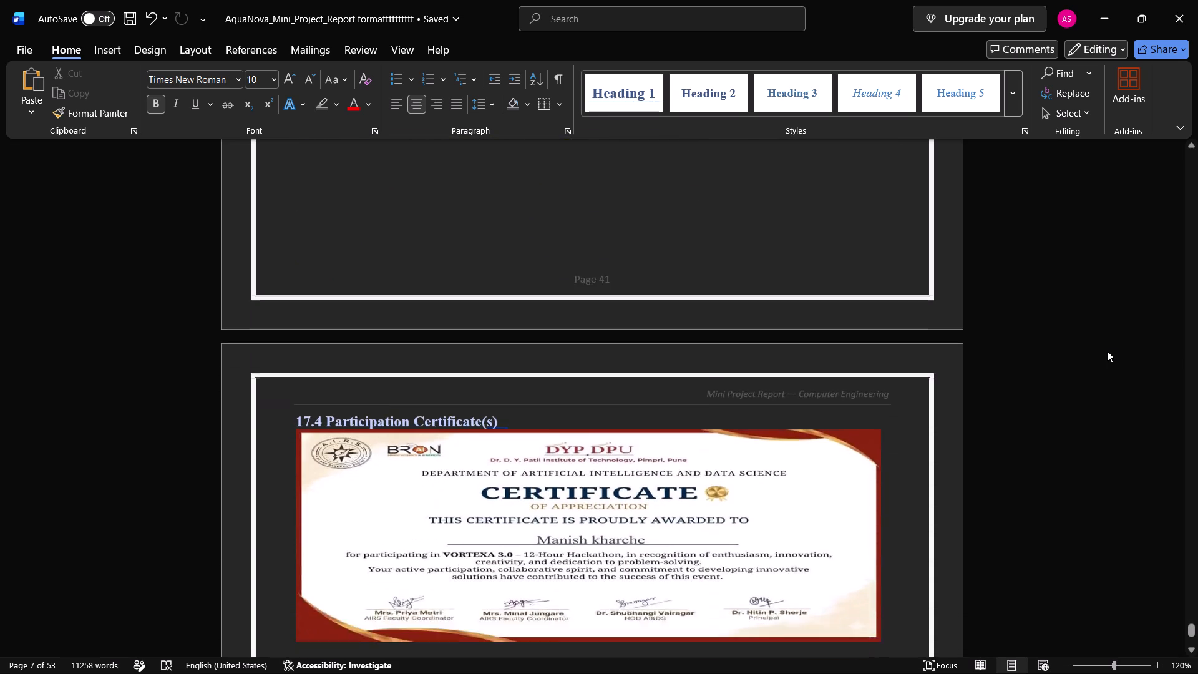
{"action": "scroll", "coordinate": [1107, 351], "scroll_direction": "down", "scroll_amount": 2}
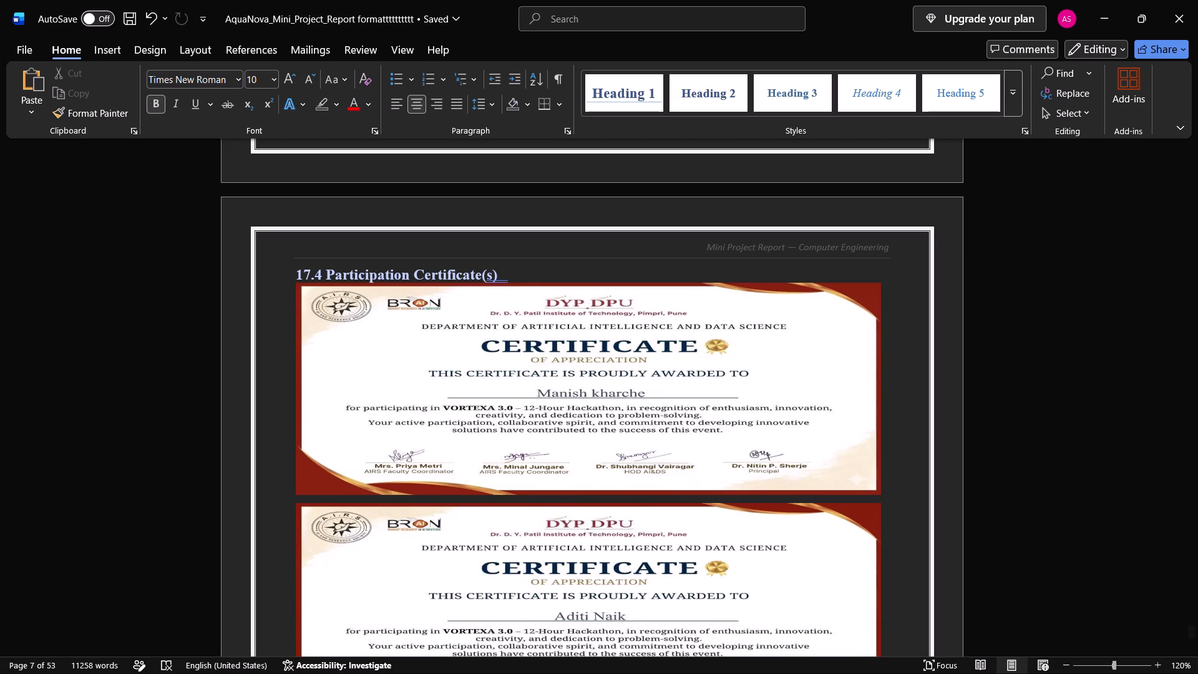
{"action": "scroll", "coordinate": [1106, 352], "scroll_direction": "up", "scroll_amount": 9}
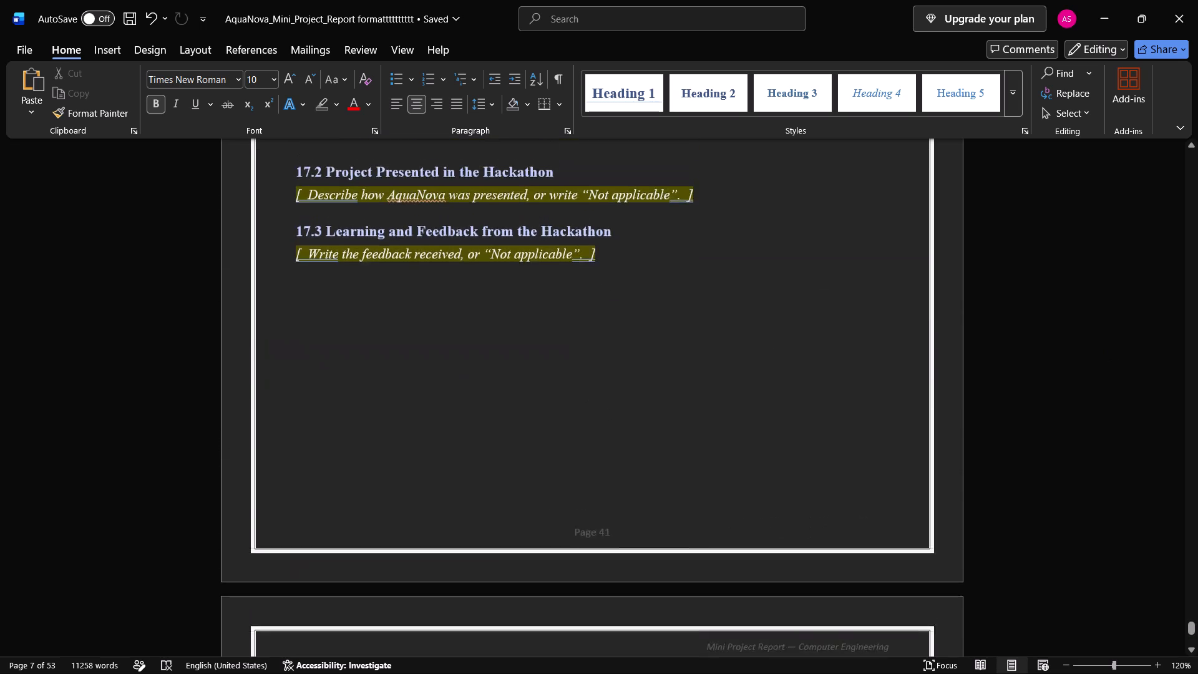
{"action": "scroll", "coordinate": [1106, 352], "scroll_direction": "up", "scroll_amount": 4}
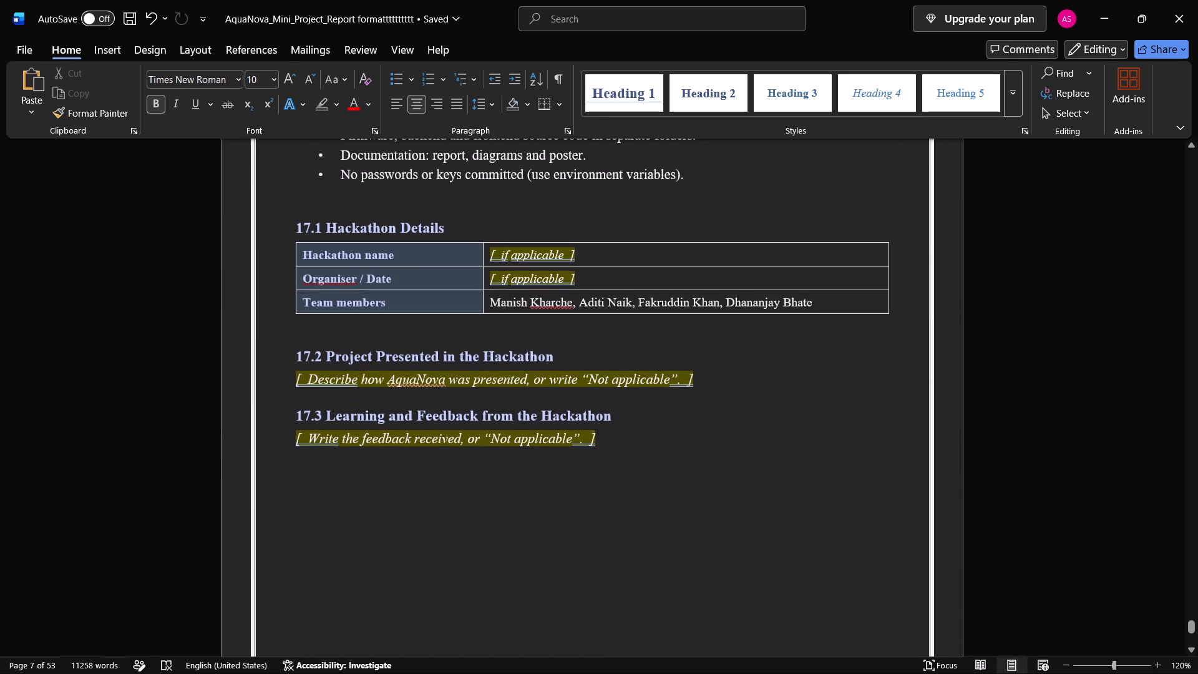
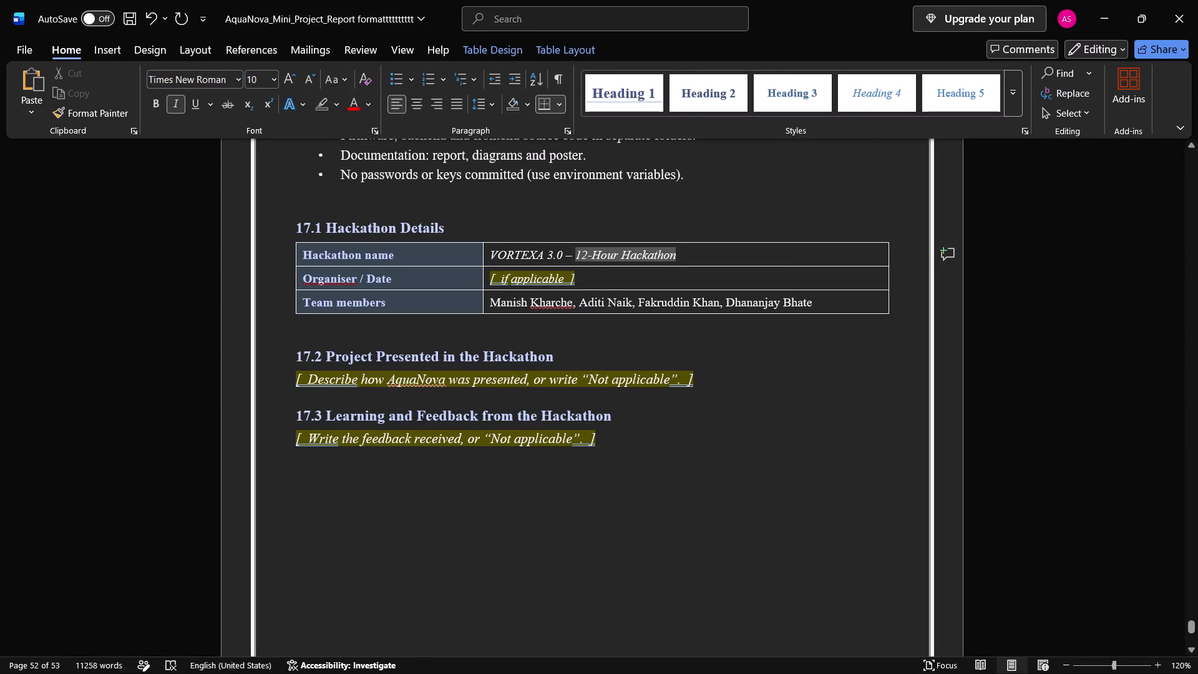
Remove the italic formatting from "VORTEXA 3.0 – 12-Hour Hackathon" in the Hackathon name row of the 17.1 table.
{"action": "left_click_drag", "start_coordinate": [578, 262], "coordinate": [500, 265]}
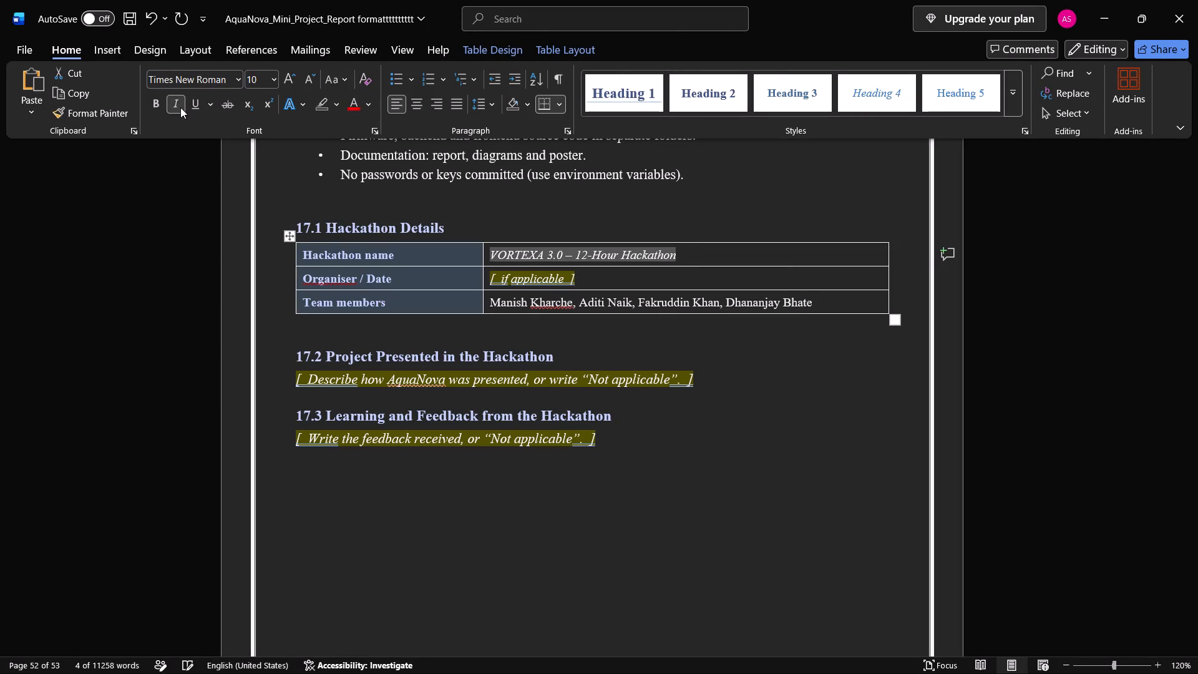
{"action": "left_click", "coordinate": [173, 107]}
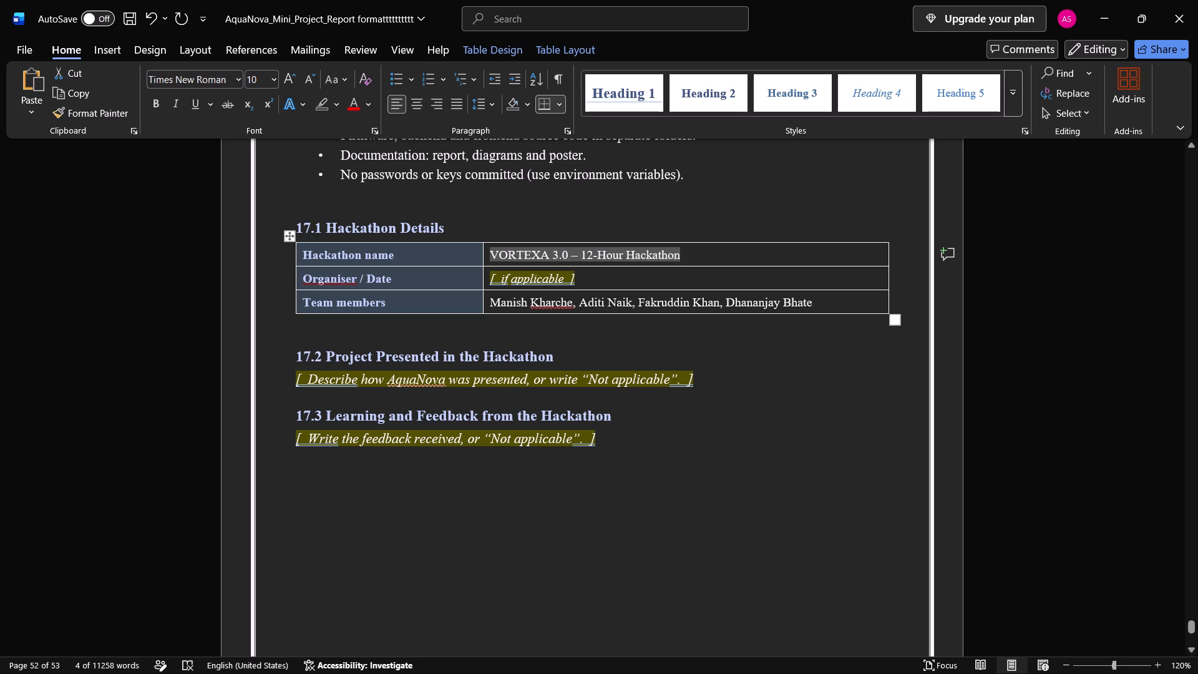
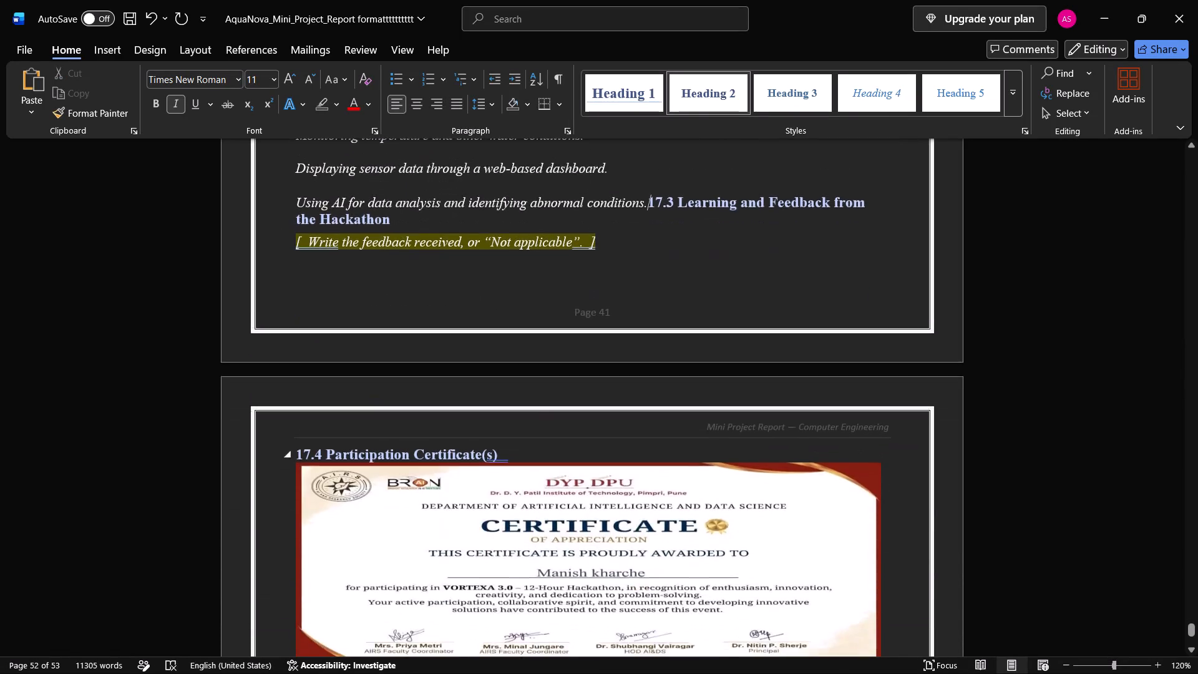
Remove the italic formatting from the section 17.2 text, from "AquaNova – Smart Aquaculture" through "Displaying sensor data through a web-based dashboard.".
{"action": "scroll", "coordinate": [715, 495], "scroll_direction": "up", "scroll_amount": 8}
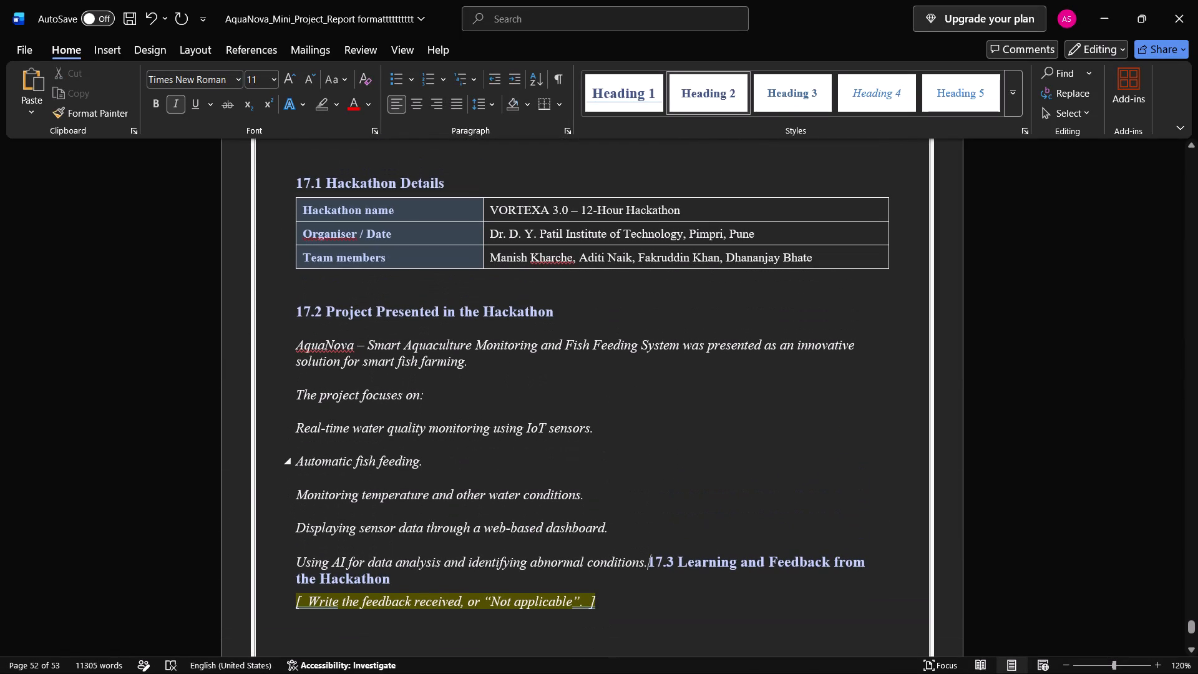
{"action": "left_click", "coordinate": [537, 451]}
{"action": "left_click_drag", "start_coordinate": [671, 529], "coordinate": [536, 527]}
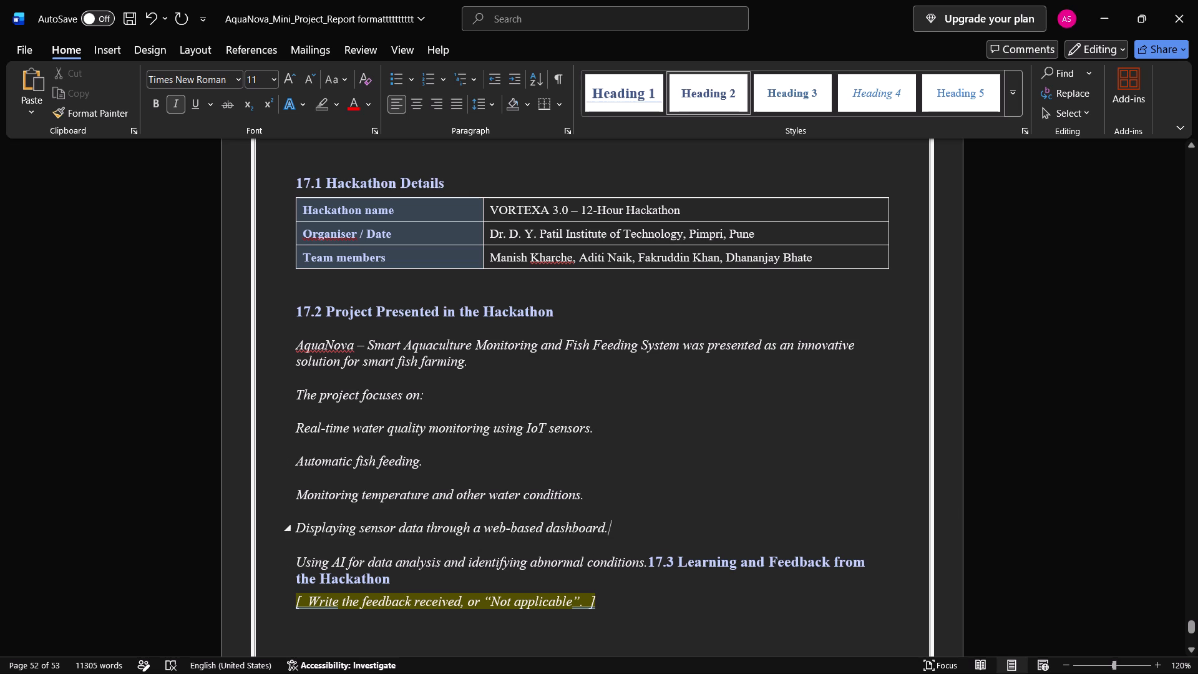
{"action": "left_click_drag", "start_coordinate": [536, 527], "coordinate": [216, 348]}
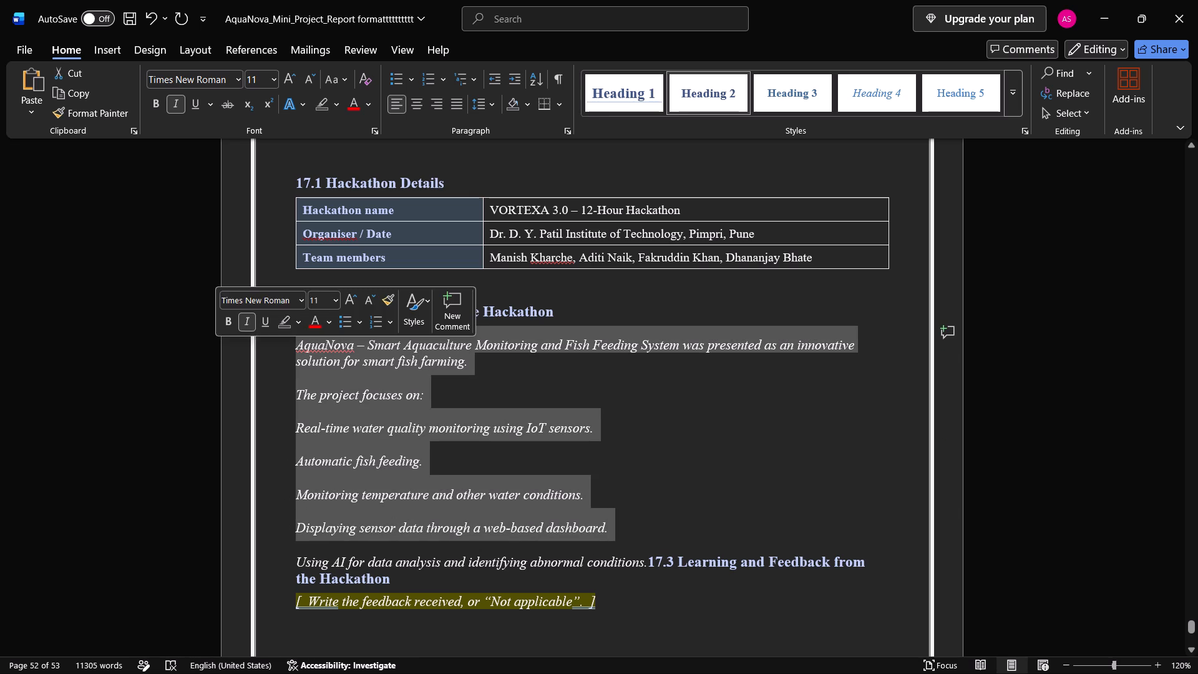
{"action": "left_click", "coordinate": [245, 319]}
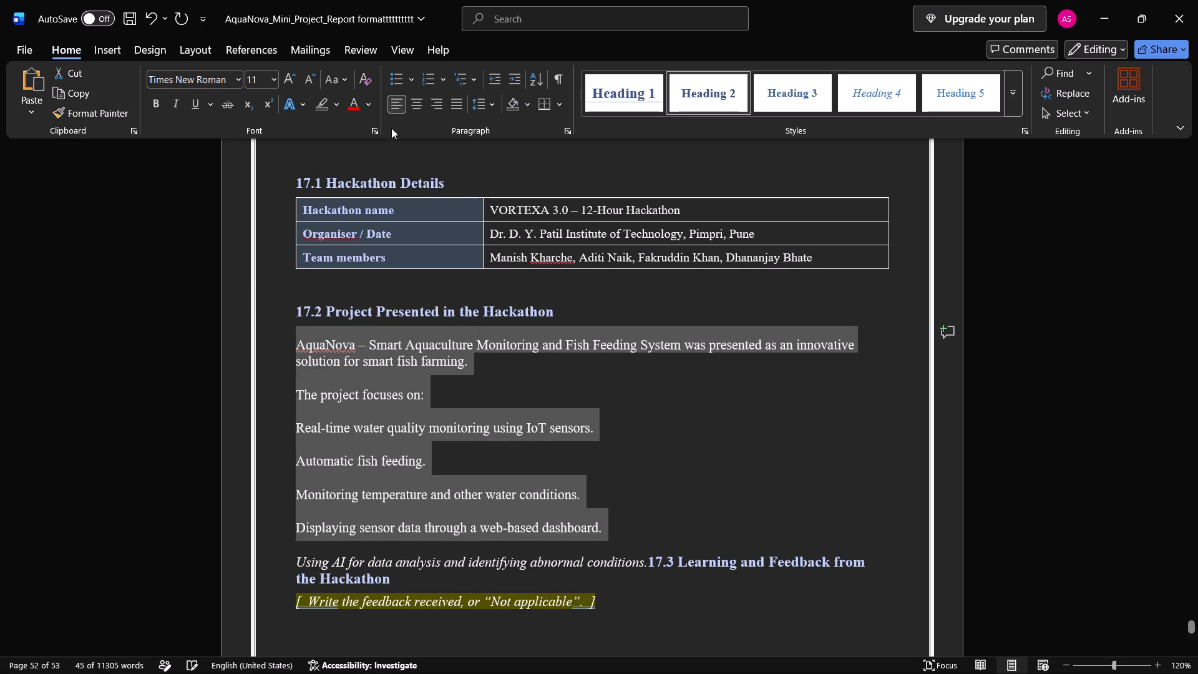
Remove the space before the paragraphs in the selected section 17.2 text.
{"action": "left_click", "coordinate": [499, 104]}
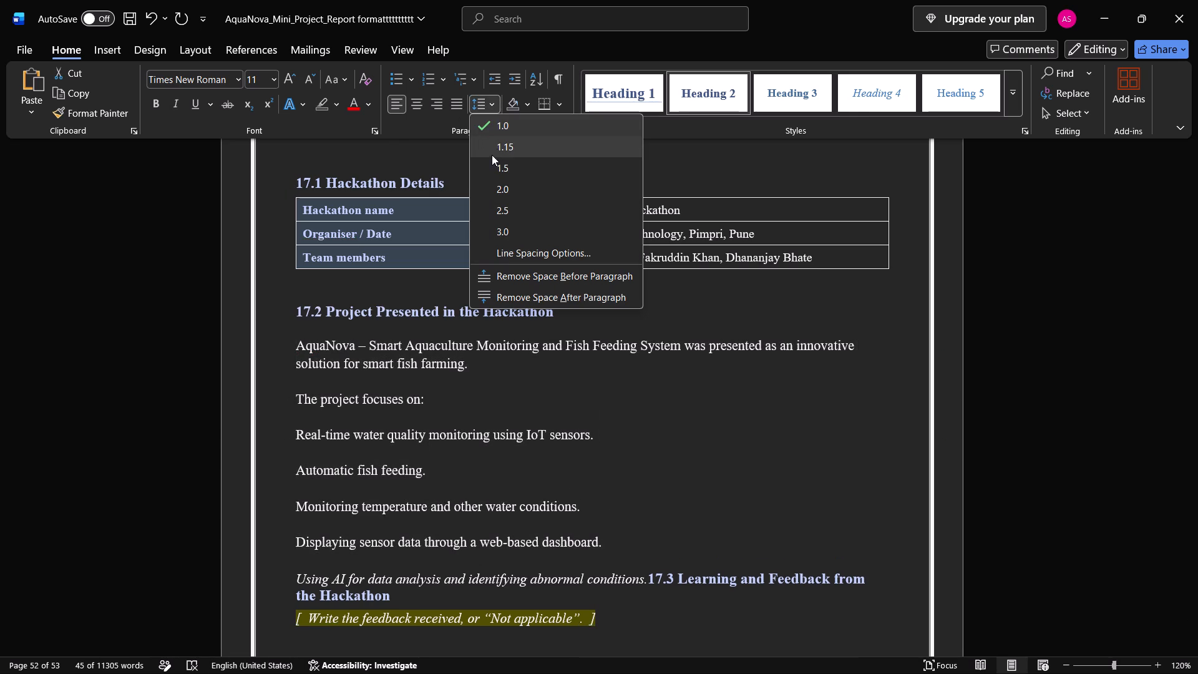
{"action": "left_click", "coordinate": [536, 280]}
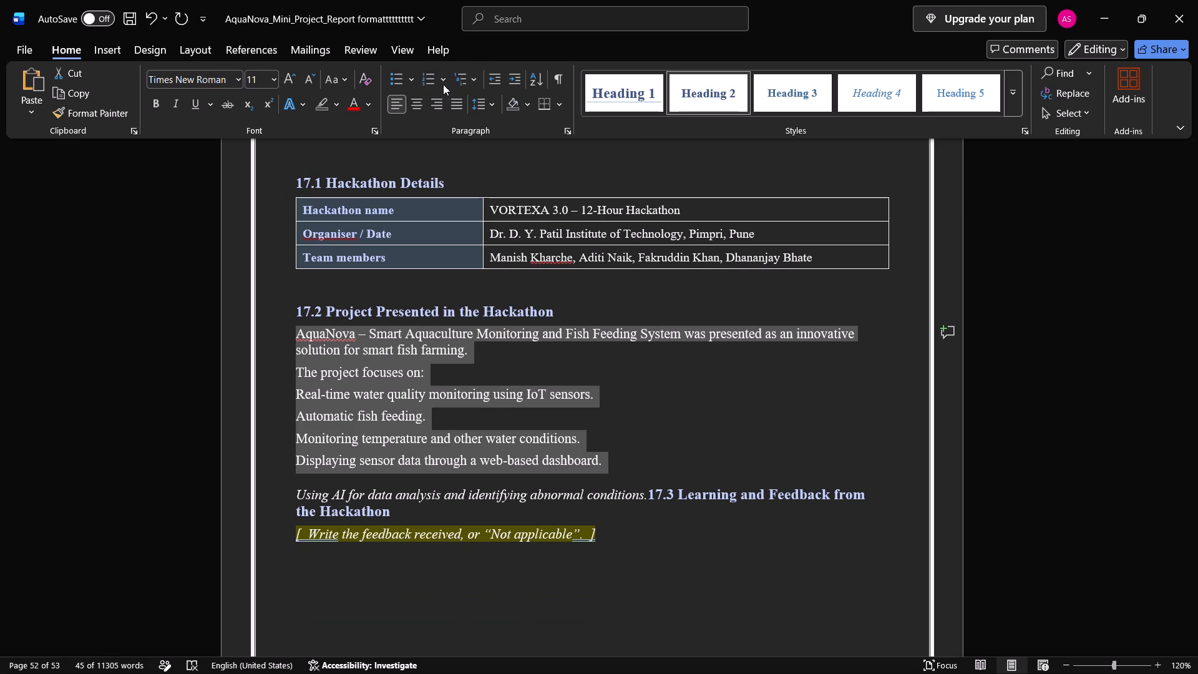
Format the selected section 17.2 paragraphs as a bulleted list with round bullets.
{"action": "left_click", "coordinate": [402, 80]}
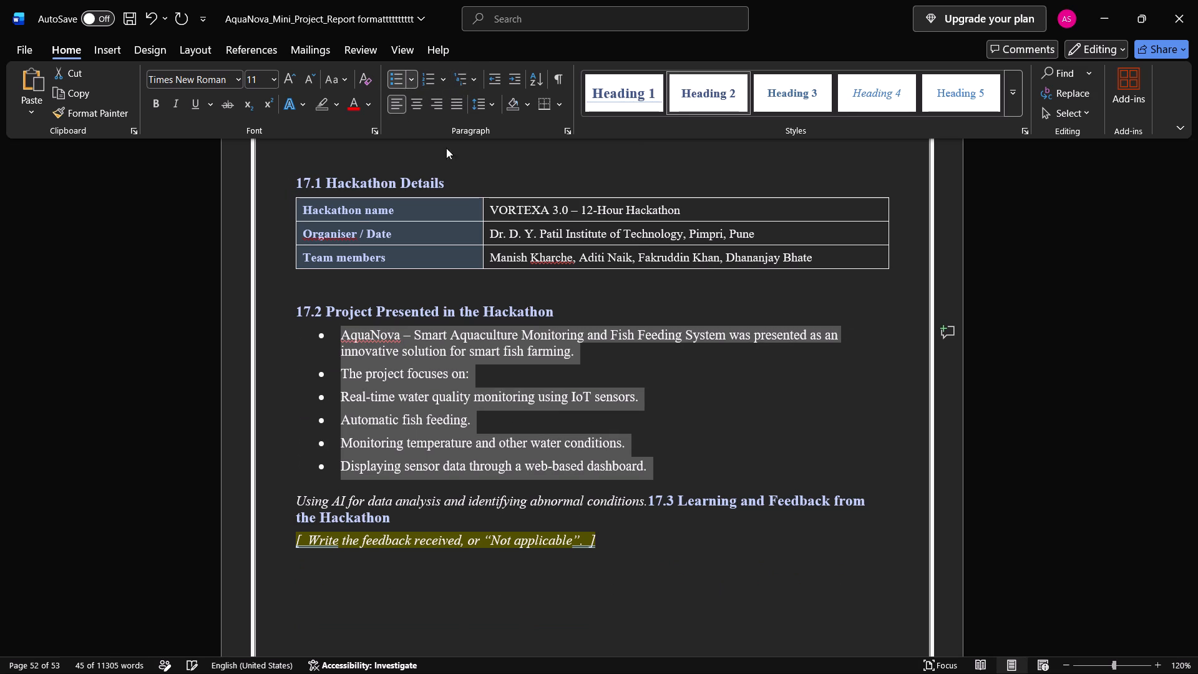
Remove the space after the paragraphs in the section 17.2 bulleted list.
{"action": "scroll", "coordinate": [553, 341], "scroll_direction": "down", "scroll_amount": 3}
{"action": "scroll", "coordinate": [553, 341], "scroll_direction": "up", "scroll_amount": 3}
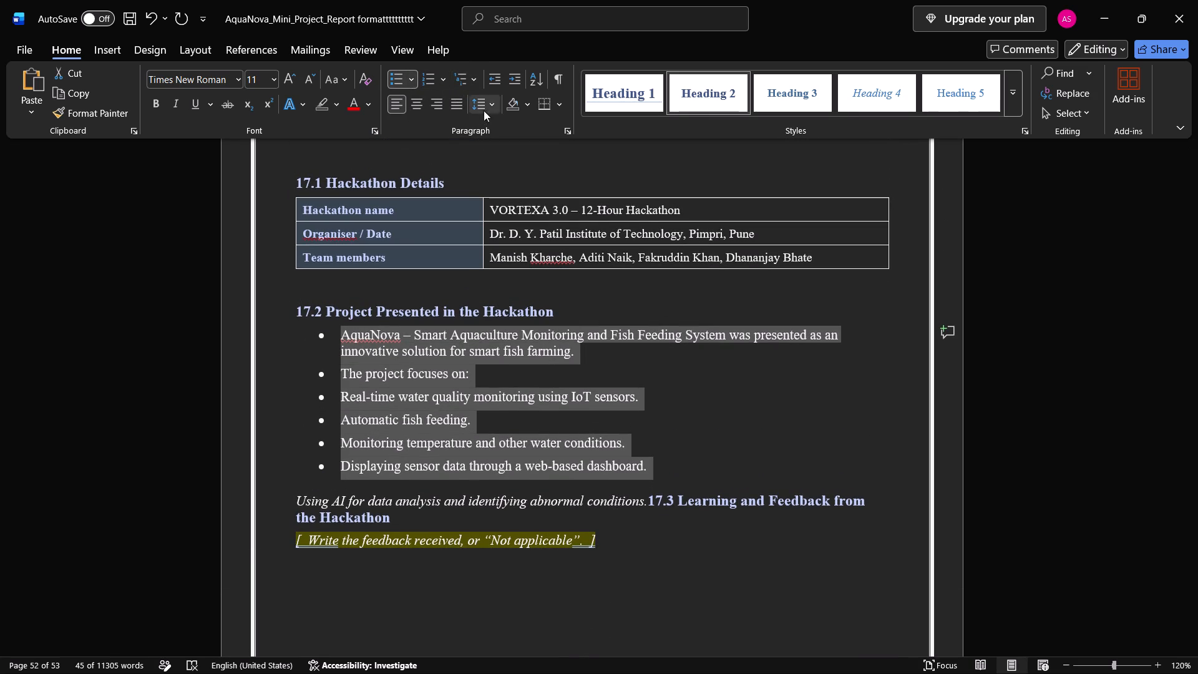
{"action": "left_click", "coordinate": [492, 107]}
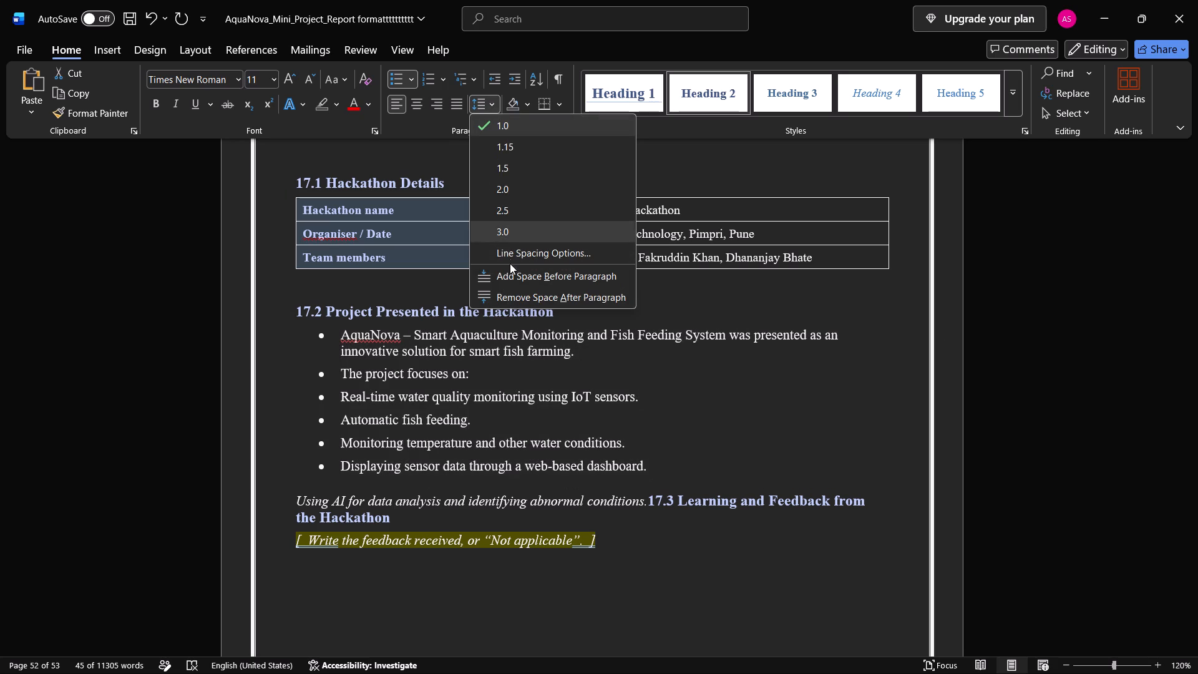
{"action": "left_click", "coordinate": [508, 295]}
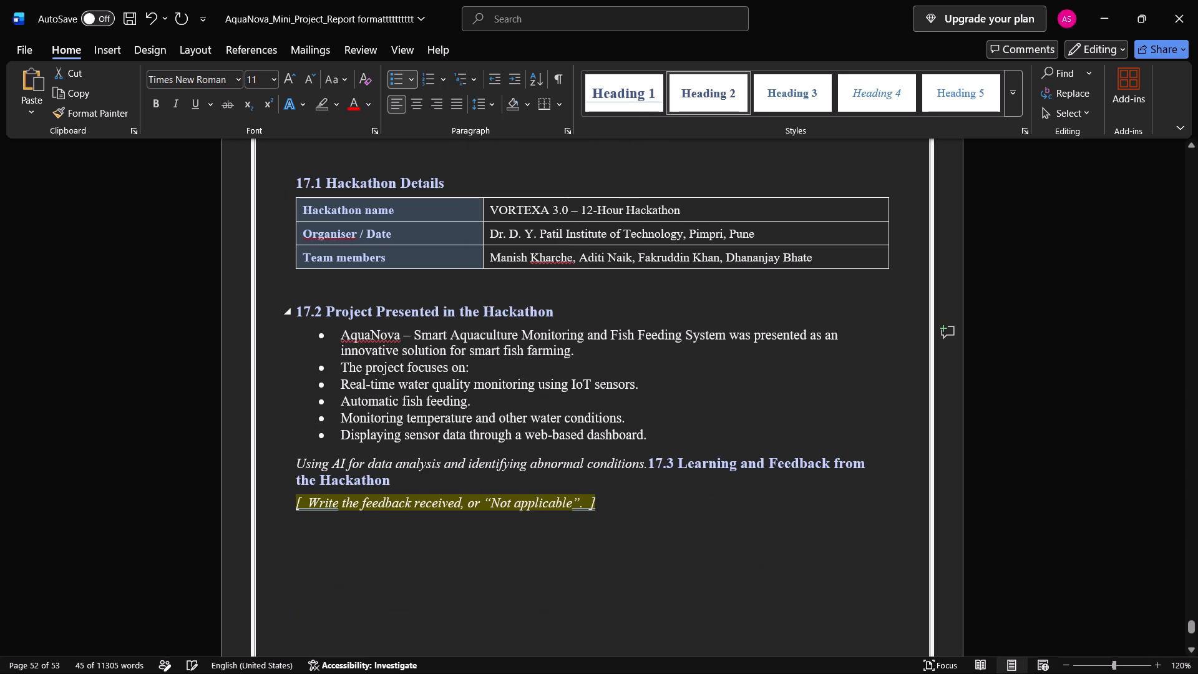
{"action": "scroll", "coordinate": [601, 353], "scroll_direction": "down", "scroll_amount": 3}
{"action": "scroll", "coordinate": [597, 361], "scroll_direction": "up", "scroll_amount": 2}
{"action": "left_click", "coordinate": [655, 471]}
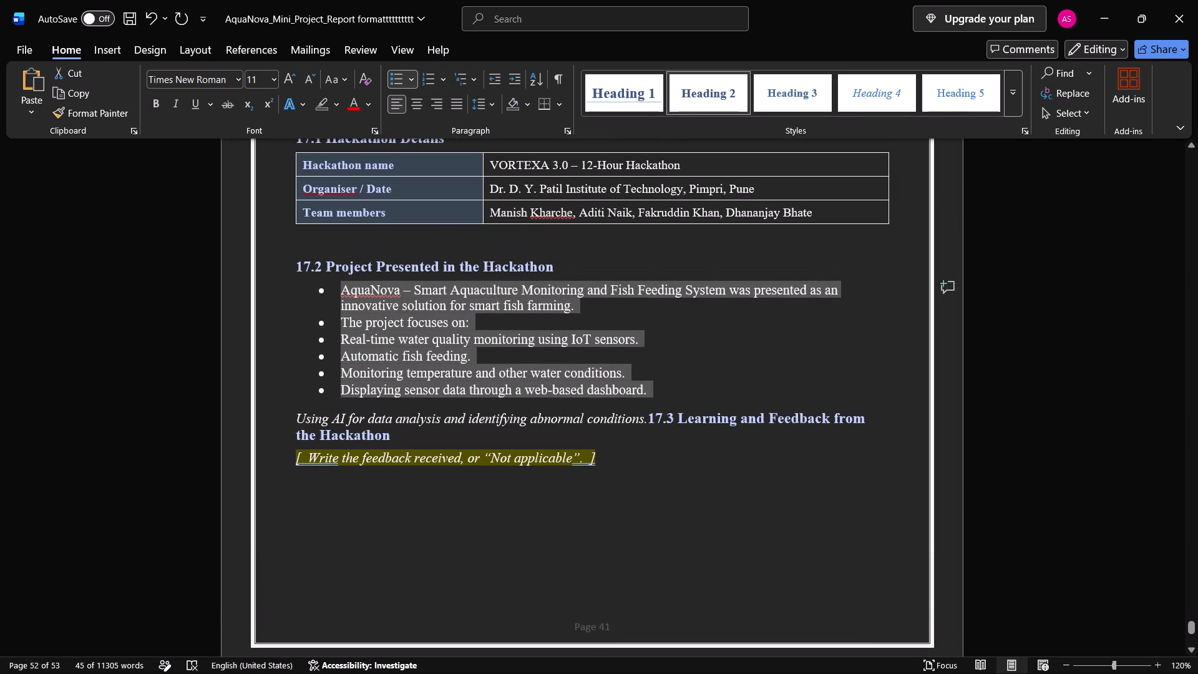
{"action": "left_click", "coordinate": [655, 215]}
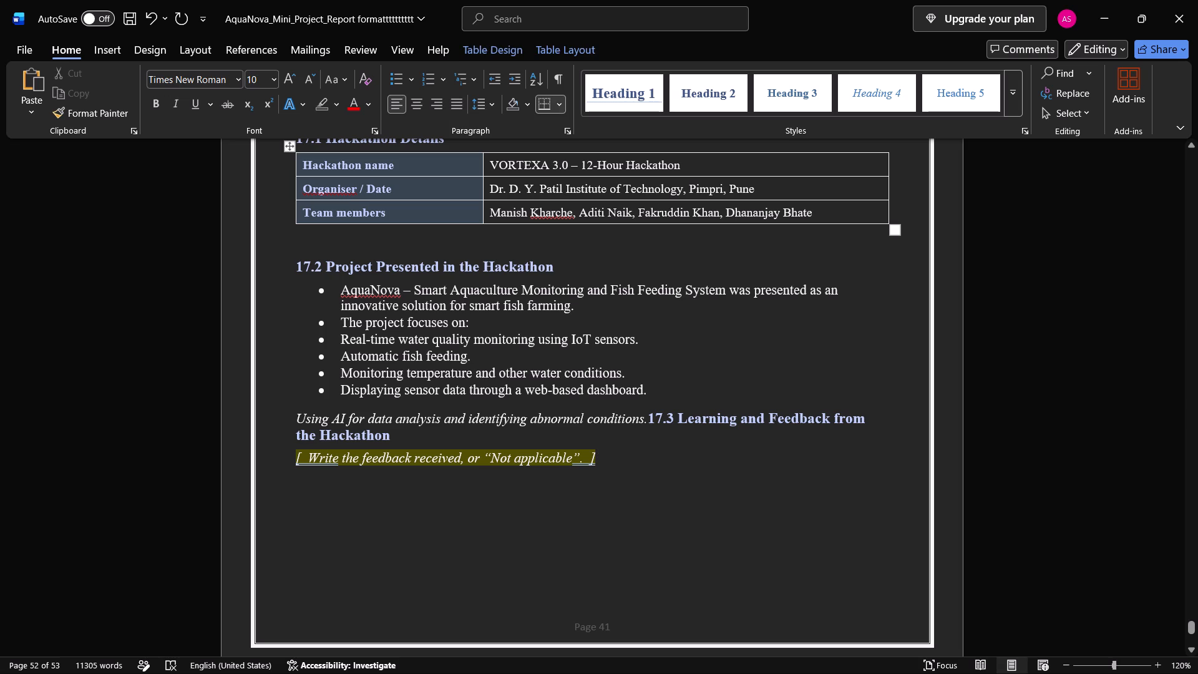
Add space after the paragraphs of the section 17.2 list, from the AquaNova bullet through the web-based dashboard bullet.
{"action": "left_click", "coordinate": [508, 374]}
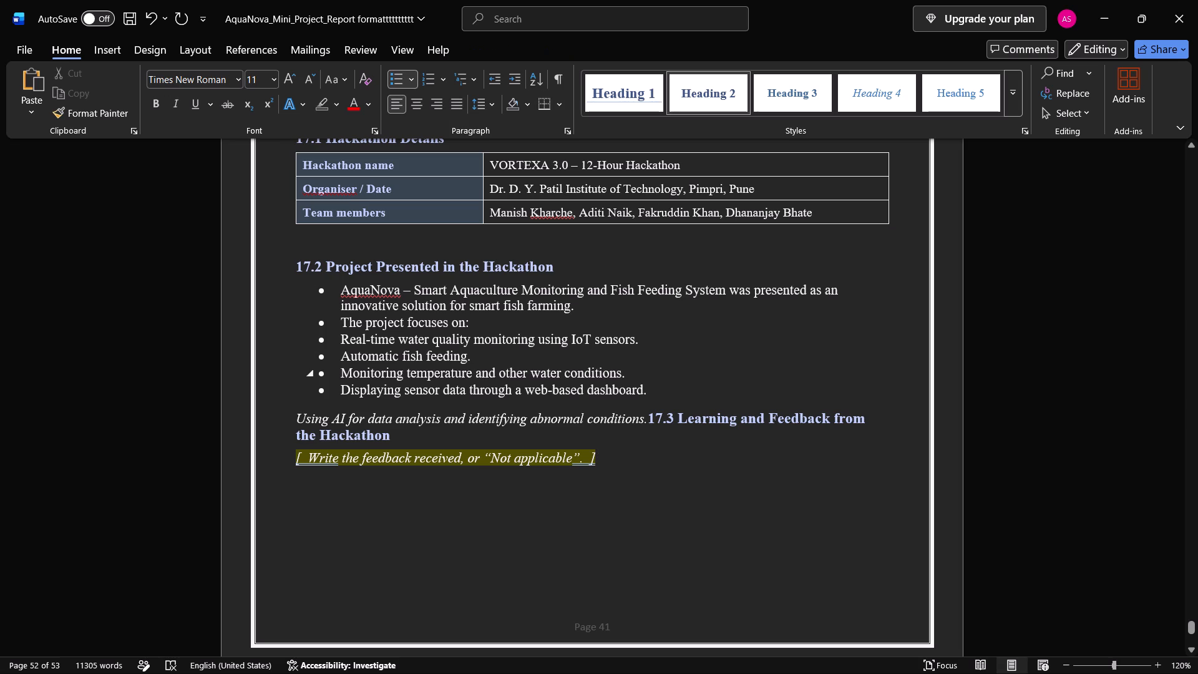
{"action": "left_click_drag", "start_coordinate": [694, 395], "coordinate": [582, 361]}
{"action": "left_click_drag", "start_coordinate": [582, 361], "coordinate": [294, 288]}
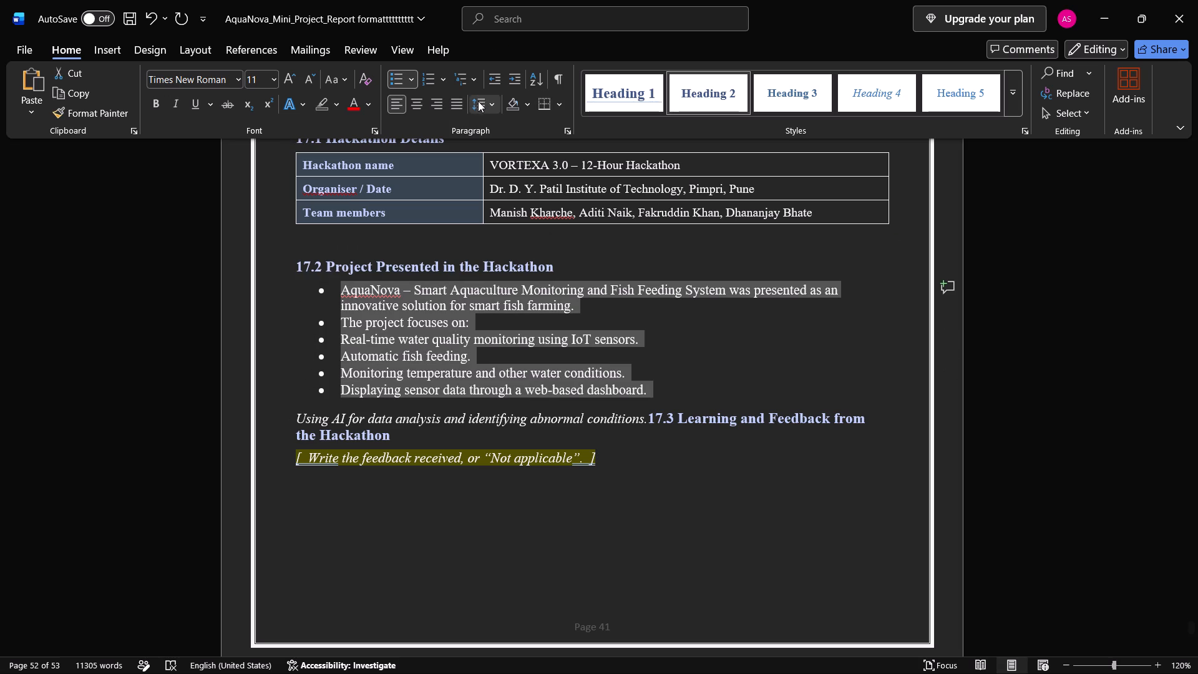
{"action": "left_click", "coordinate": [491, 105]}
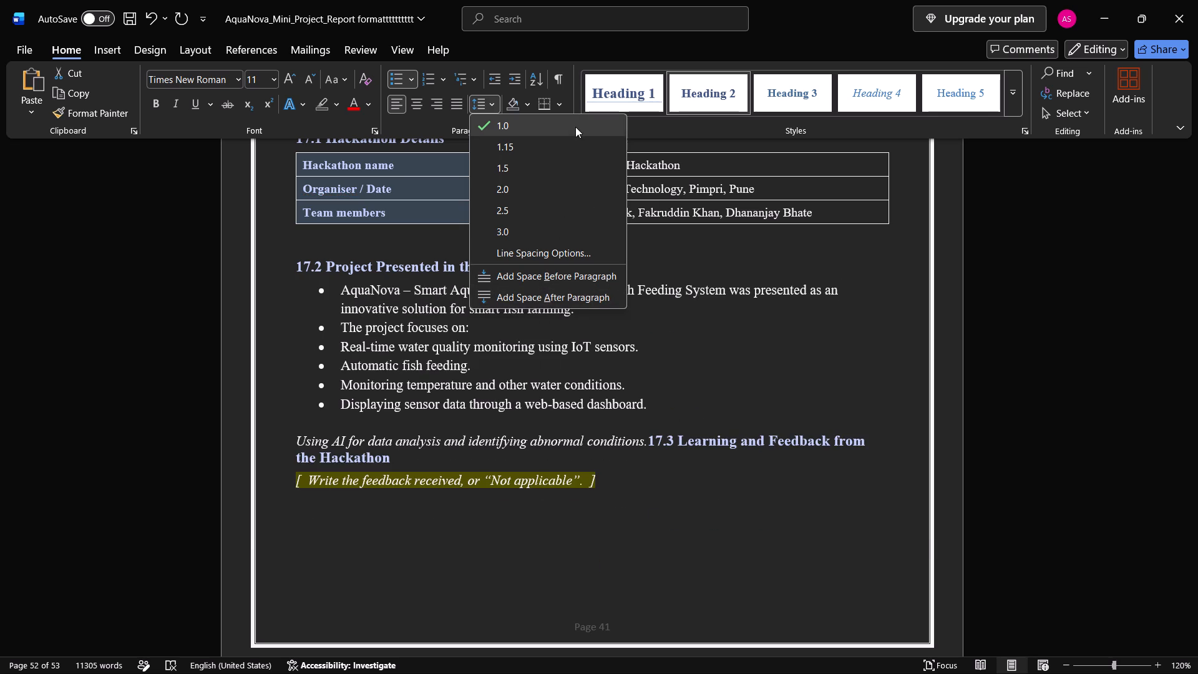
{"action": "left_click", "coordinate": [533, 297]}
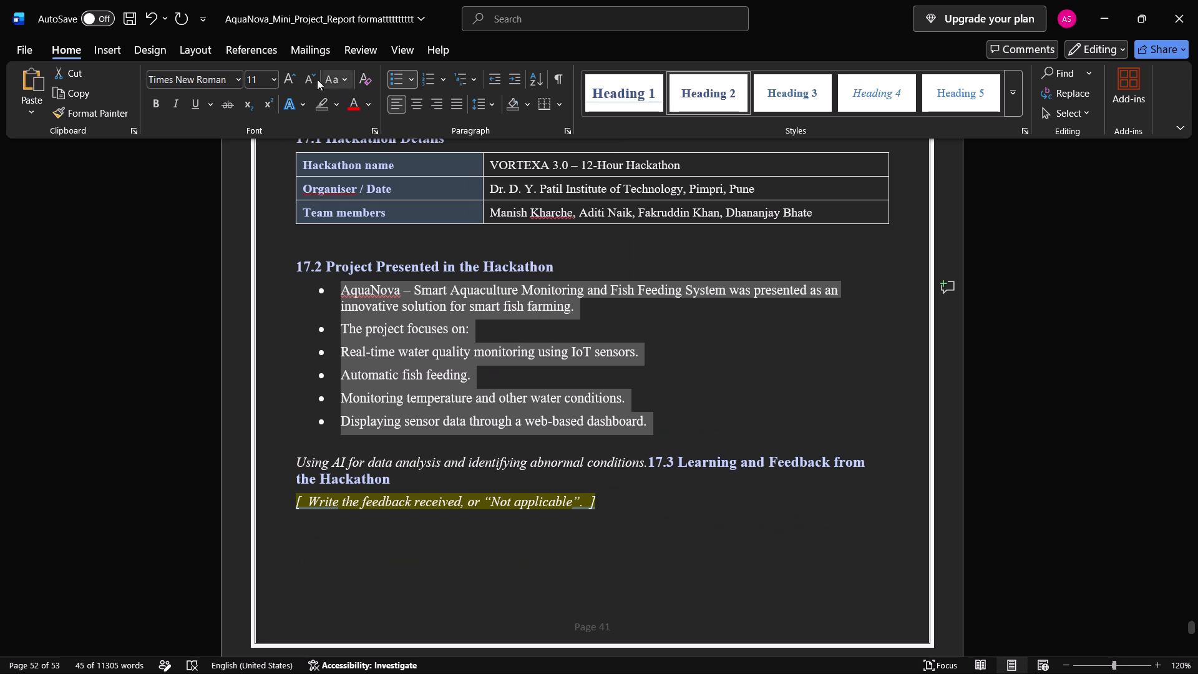
Set the font size of the section 17.2 bulleted list to 10.
{"action": "left_click", "coordinate": [278, 83]}
{"action": "left_click", "coordinate": [258, 138]}
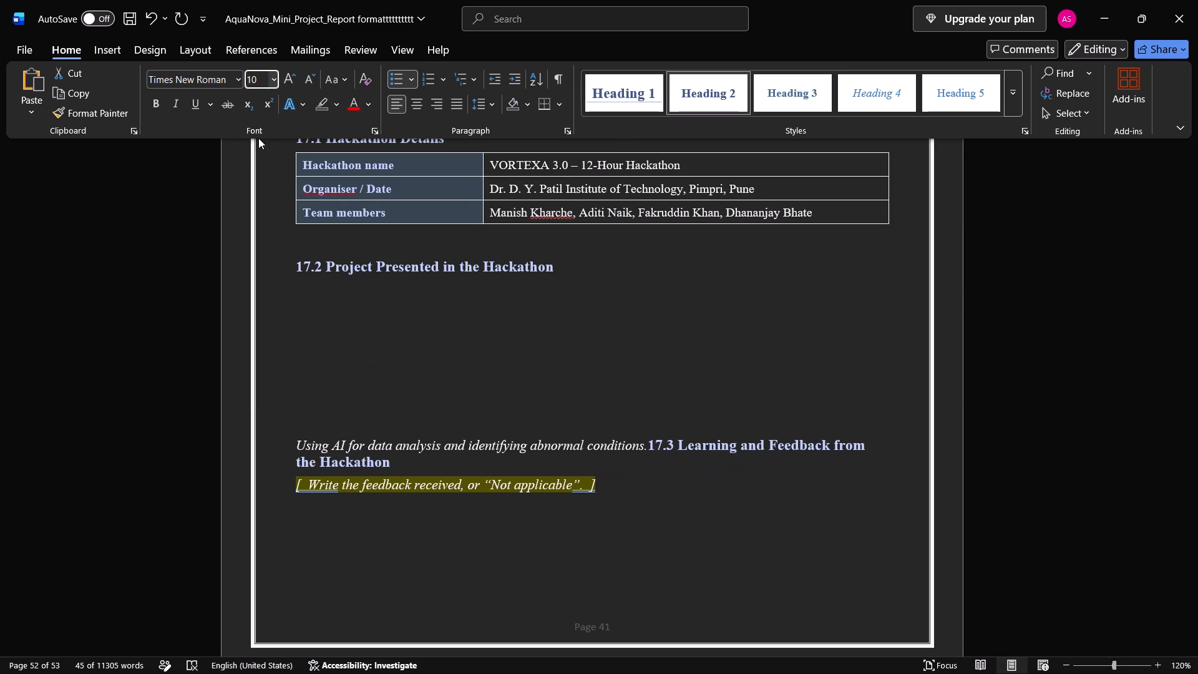
Delete the highlighted placeholder "[ Write the feedback received, or “Not applicable”. ]" under the 17.3 heading.
{"action": "scroll", "coordinate": [684, 477], "scroll_direction": "down", "scroll_amount": 1}
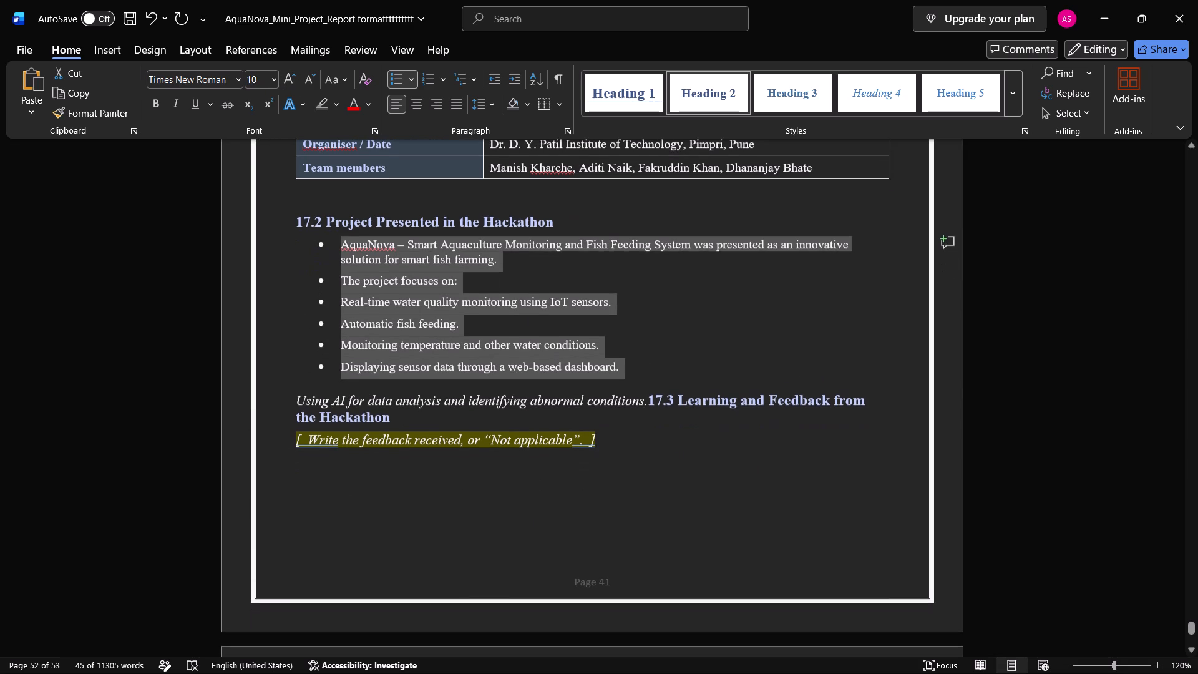
{"action": "left_click", "coordinate": [643, 435]}
{"action": "left_click_drag", "start_coordinate": [635, 443], "coordinate": [295, 434]}
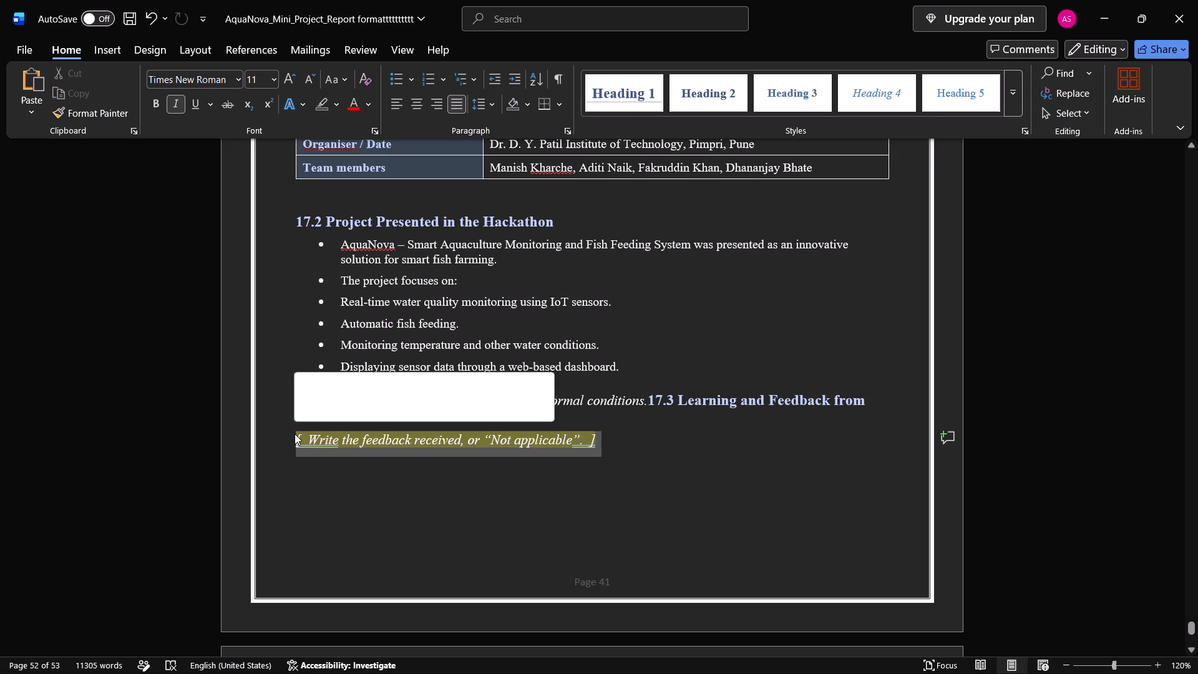
{"action": "key", "text": "BackSpace"}
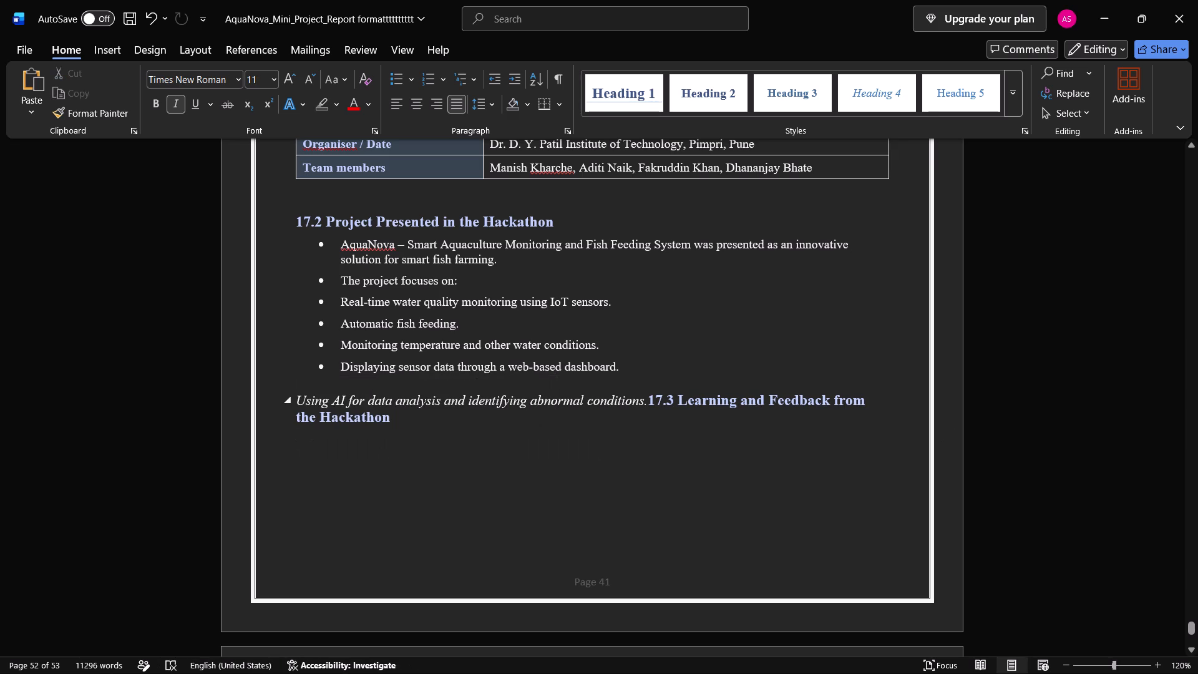
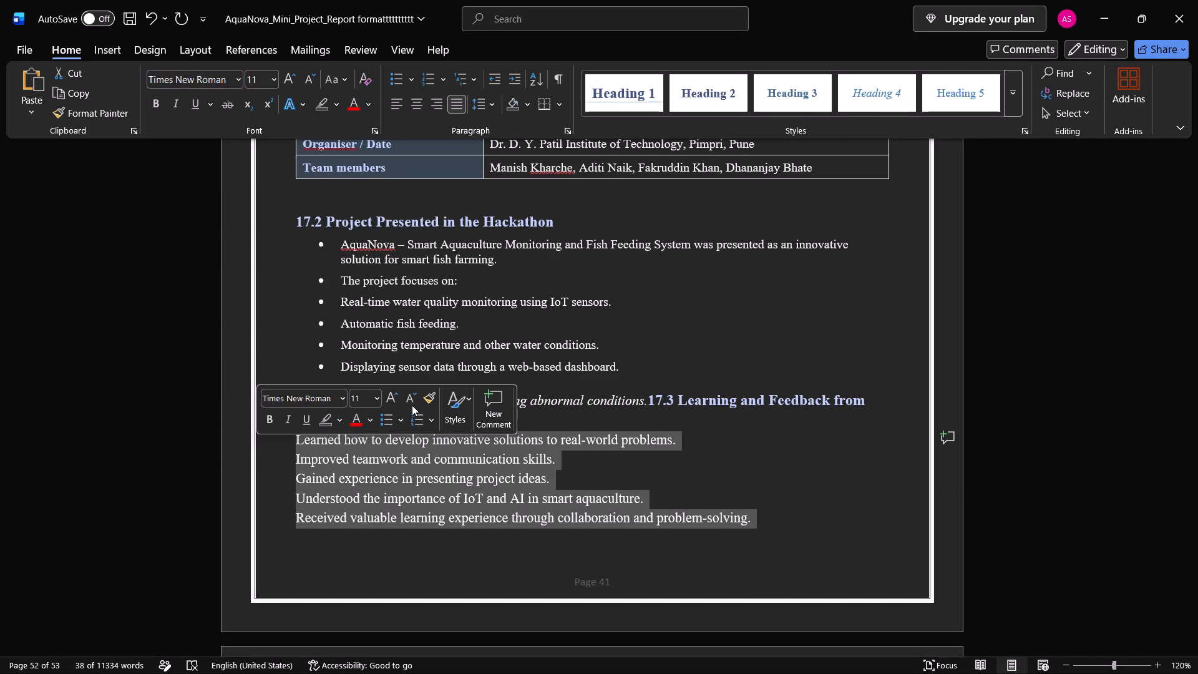
Format the five learning and feedback lines under the 17.3 heading as a bulleted list.
{"action": "left_click", "coordinate": [386, 423]}
{"action": "left_click", "coordinate": [851, 491]}
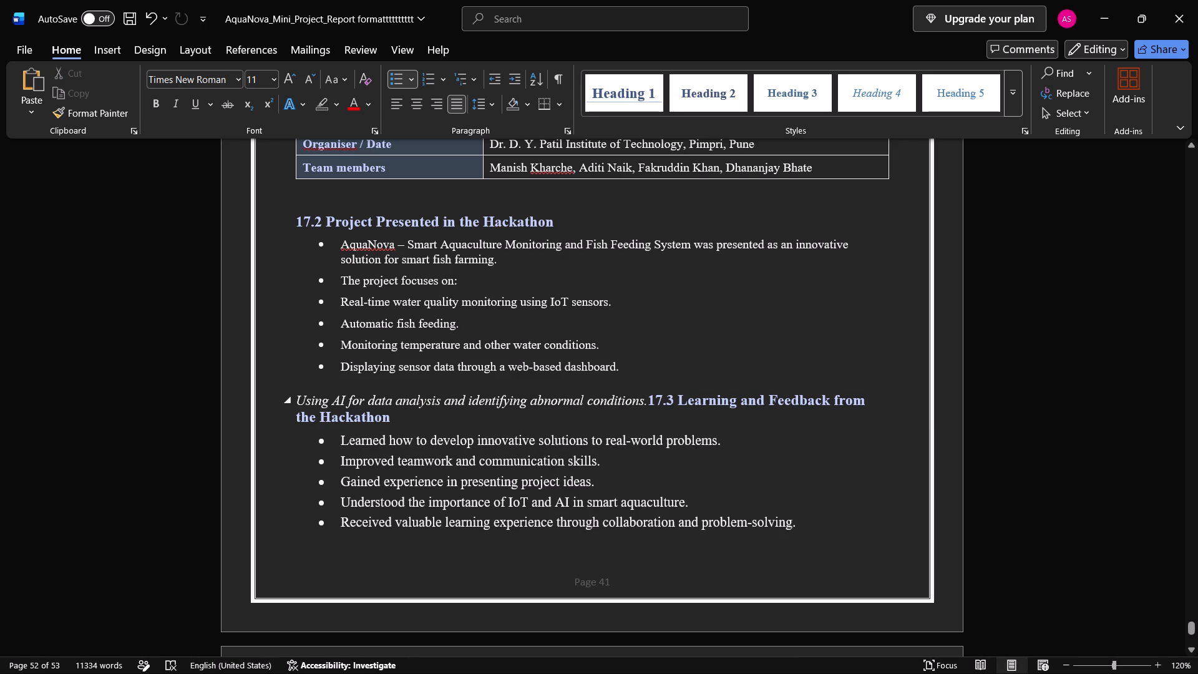
Delete the italic sentence "Using AI for data analysis and identifying abnormal conditions." preceding the 17.3 heading text.
{"action": "left_click_drag", "start_coordinate": [648, 399], "coordinate": [569, 413]}
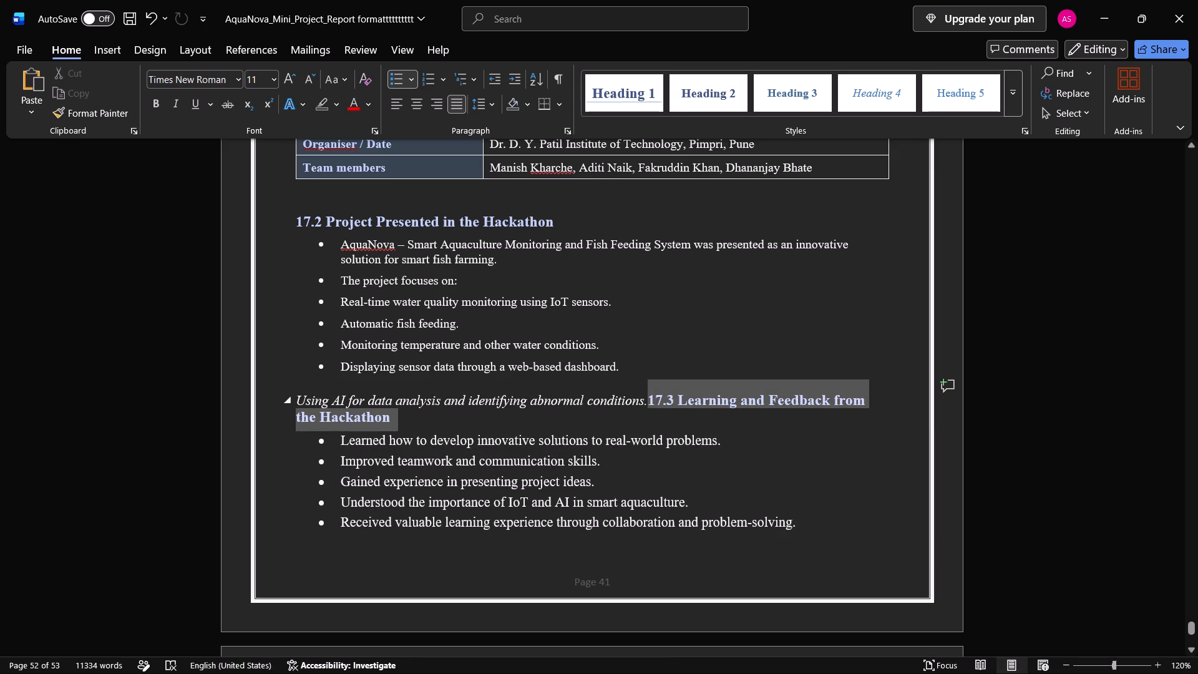
{"action": "left_click_drag", "start_coordinate": [569, 413], "coordinate": [288, 393]}
{"action": "key", "text": "BackSpace"}
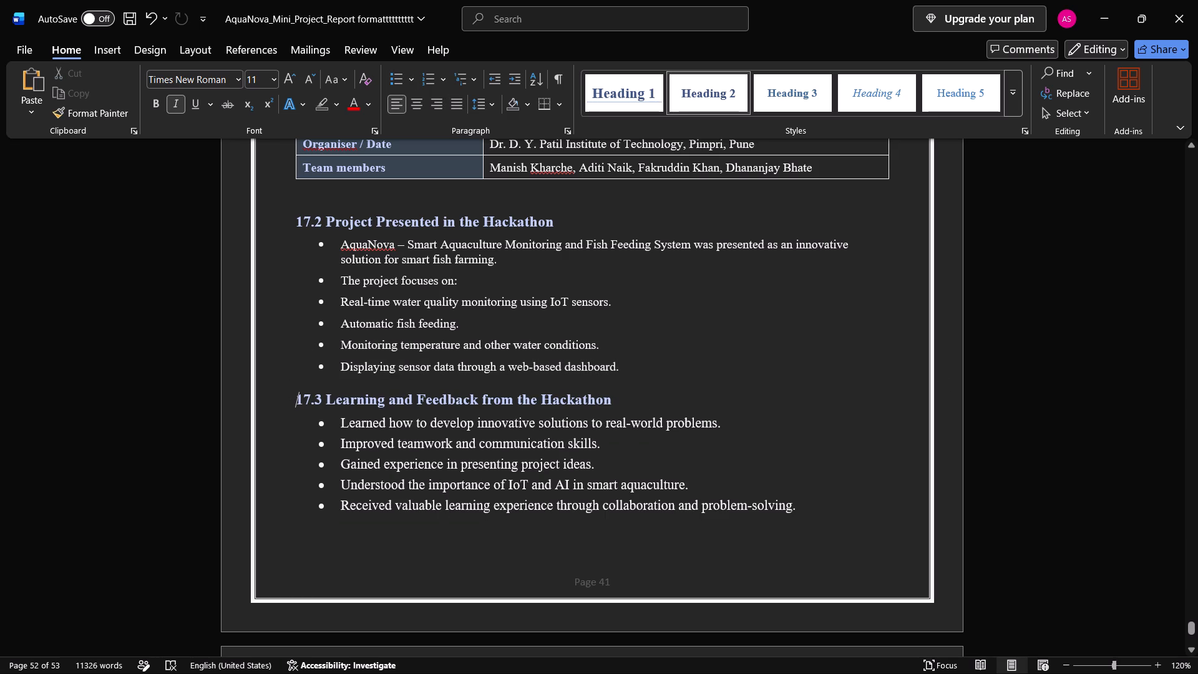
Review the layout and content of sections 16 and 17, from the GitHub repository details through the participation certificates.
{"action": "scroll", "coordinate": [1020, 386], "scroll_direction": "down", "scroll_amount": 9}
{"action": "scroll", "coordinate": [1020, 386], "scroll_direction": "up", "scroll_amount": 17}
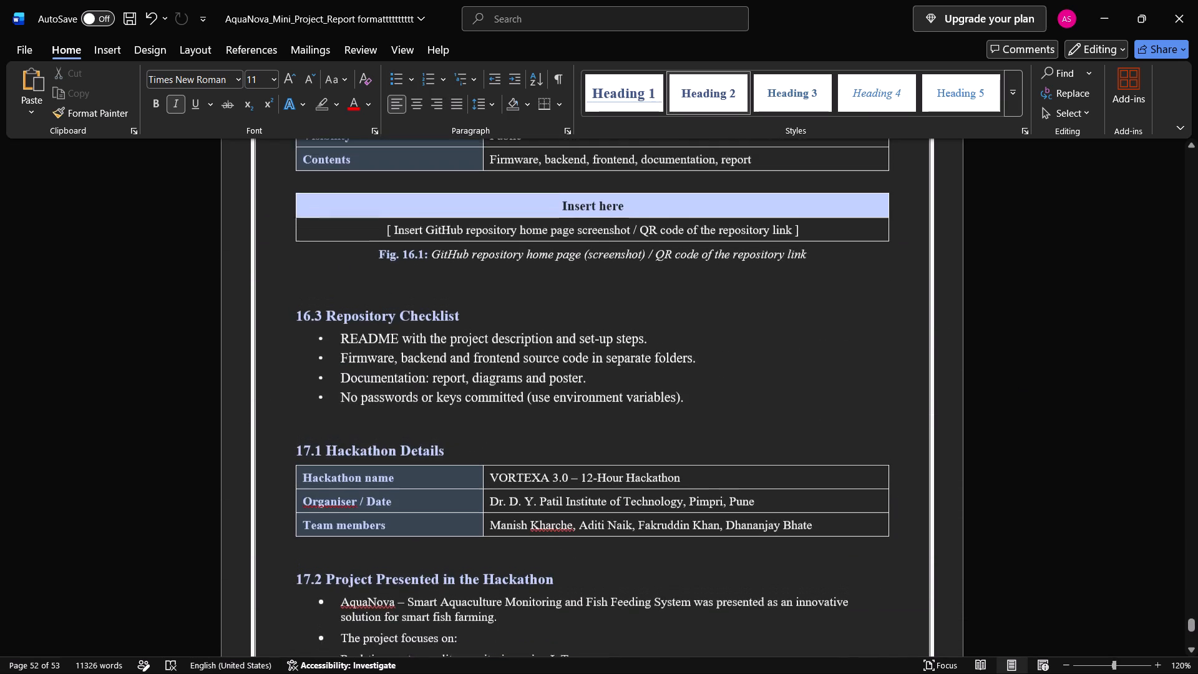
{"action": "scroll", "coordinate": [994, 384], "scroll_direction": "up", "scroll_amount": 5}
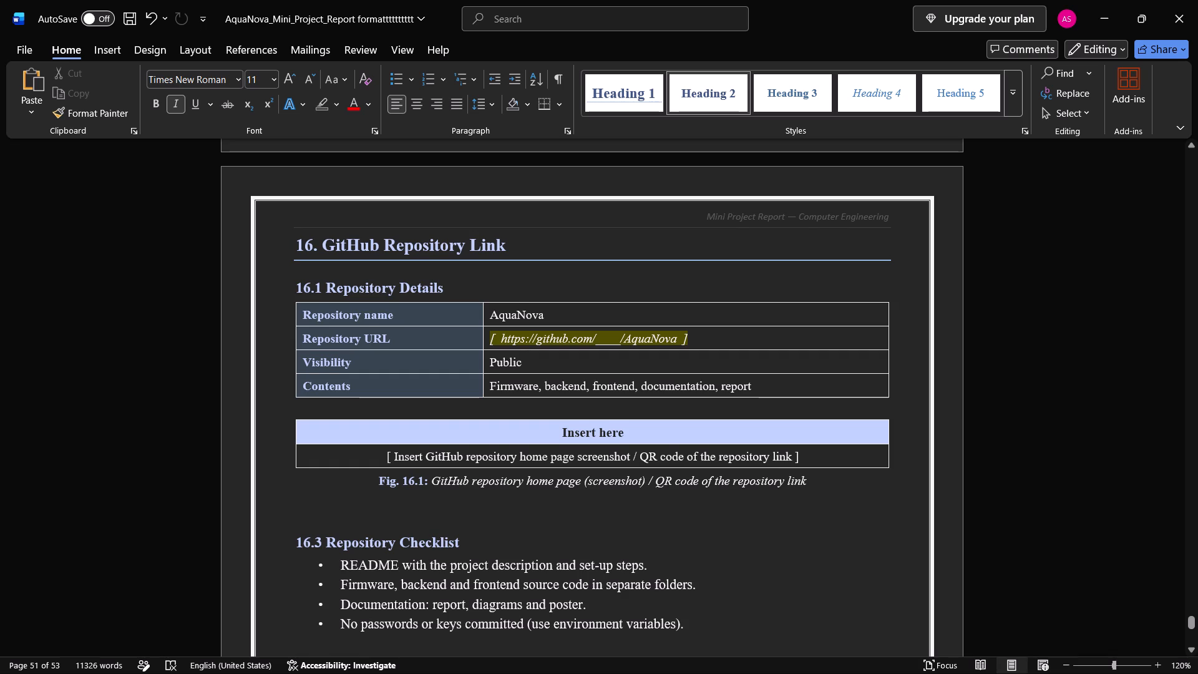
{"action": "scroll", "coordinate": [948, 382], "scroll_direction": "down", "scroll_amount": 1}
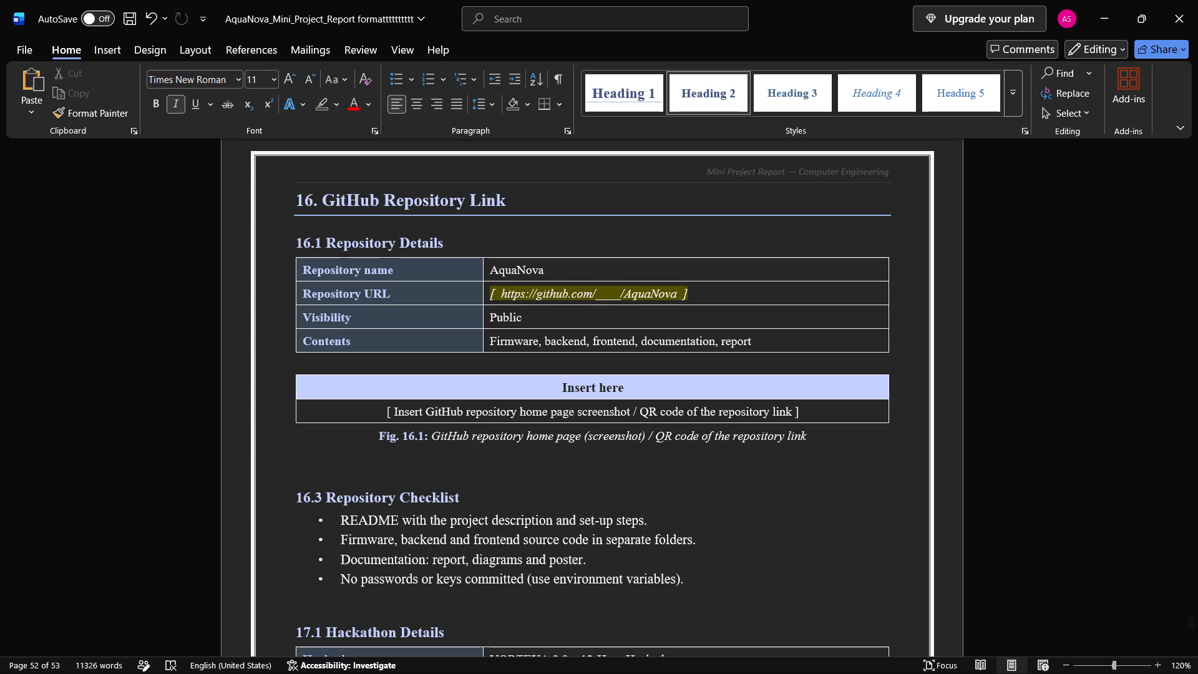
{"action": "scroll", "coordinate": [874, 456], "scroll_direction": "down", "scroll_amount": 9}
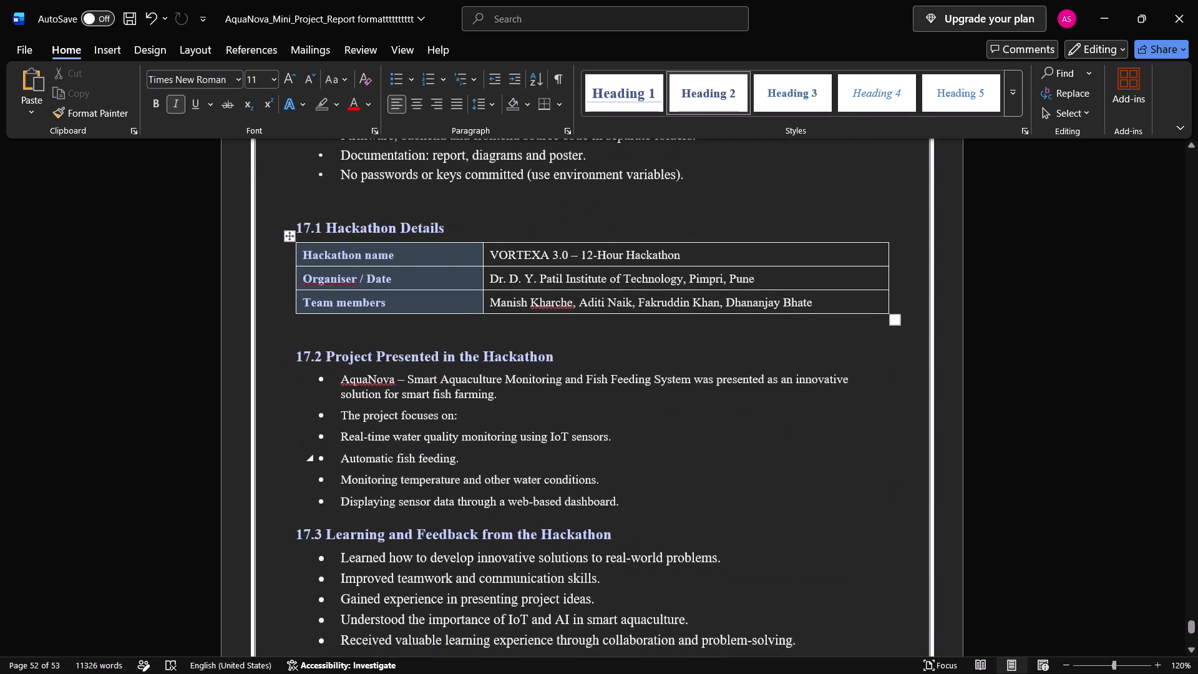
{"action": "scroll", "coordinate": [874, 456], "scroll_direction": "down", "scroll_amount": 6}
{"action": "scroll", "coordinate": [874, 456], "scroll_direction": "up", "scroll_amount": 3}
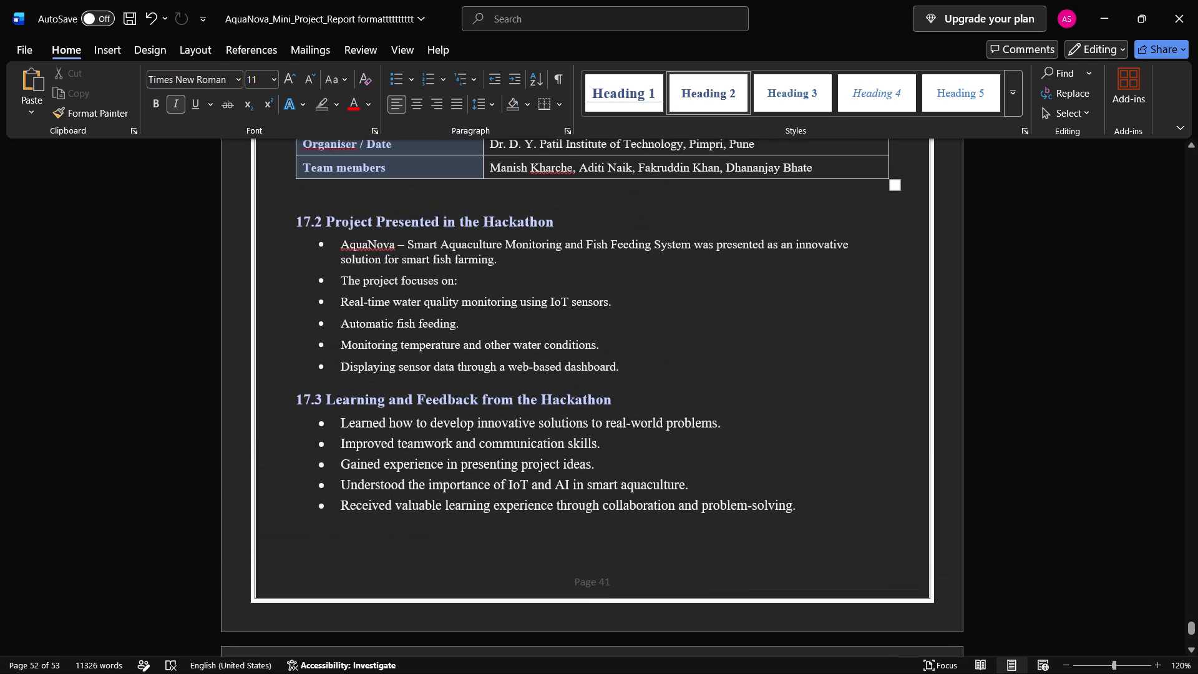
{"action": "scroll", "coordinate": [874, 456], "scroll_direction": "down", "scroll_amount": 17}
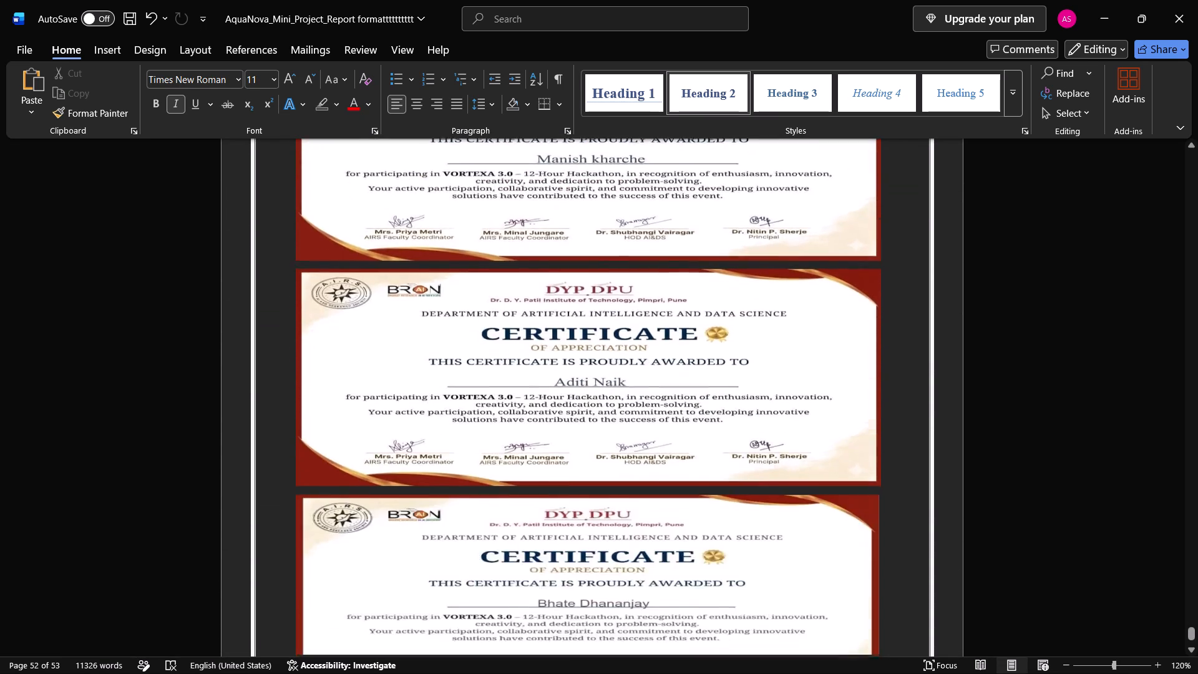
{"action": "scroll", "coordinate": [873, 464], "scroll_direction": "down", "scroll_amount": 9}
{"action": "scroll", "coordinate": [873, 466], "scroll_direction": "up", "scroll_amount": 20}
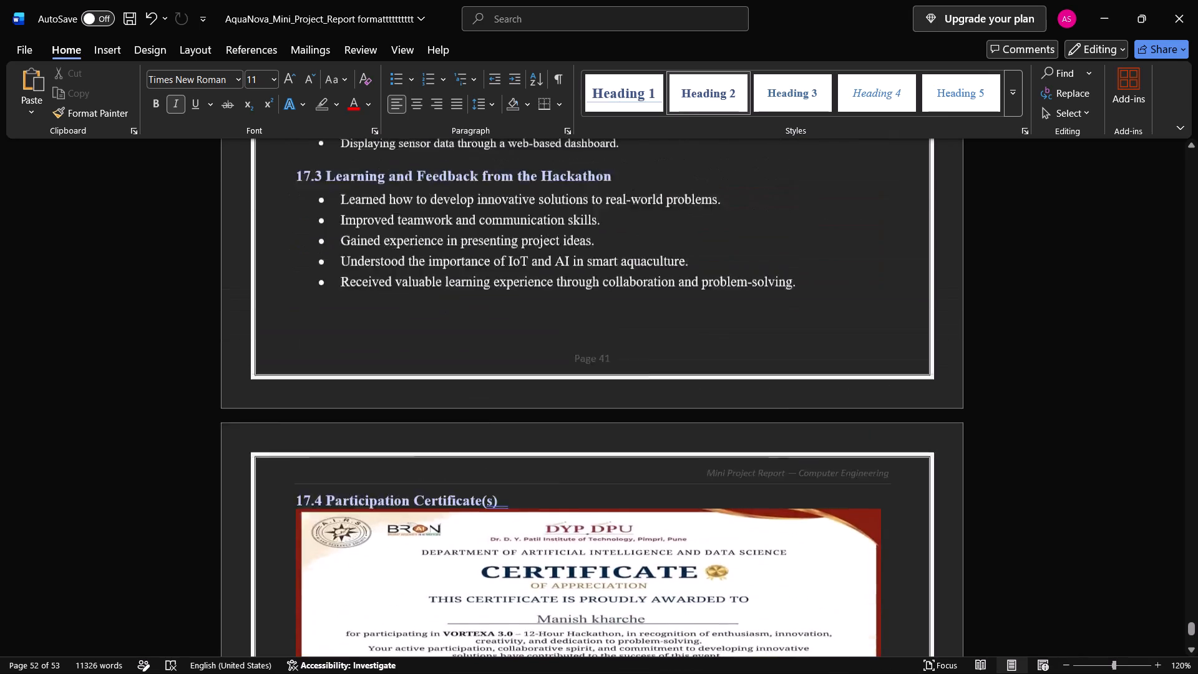
{"action": "scroll", "coordinate": [873, 466], "scroll_direction": "up", "scroll_amount": 16}
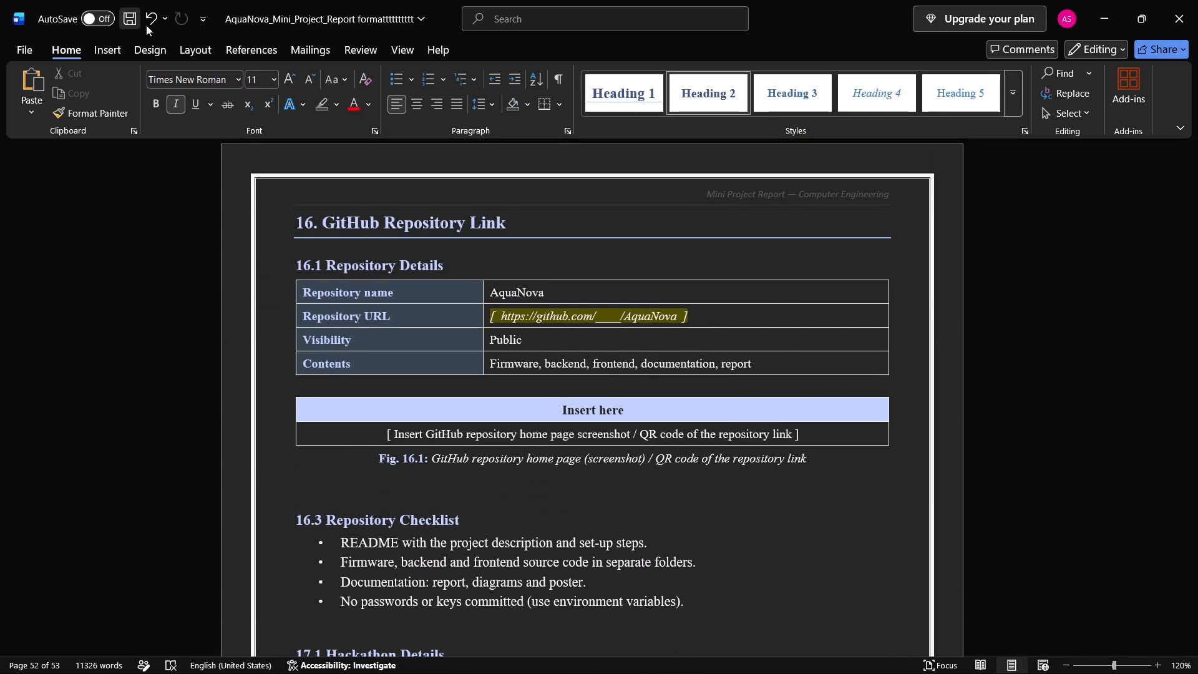
Save the AquaNova mini project report under its current name.
{"action": "left_click", "coordinate": [135, 17]}
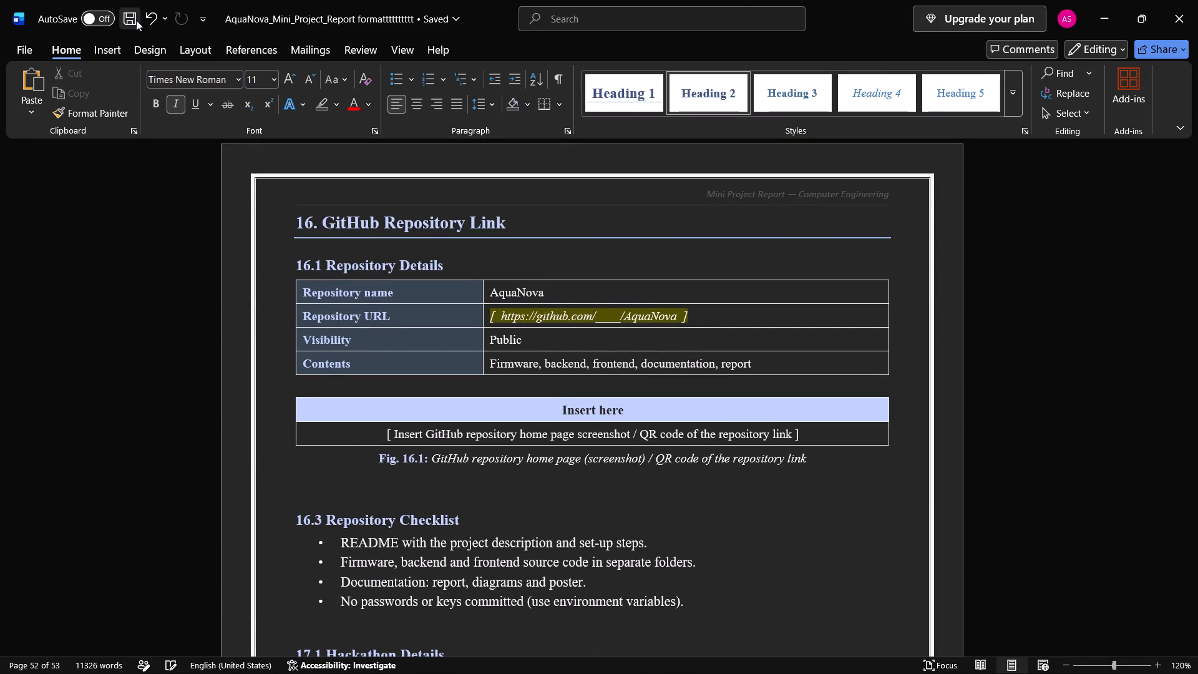
{"action": "left_click", "coordinate": [136, 20]}
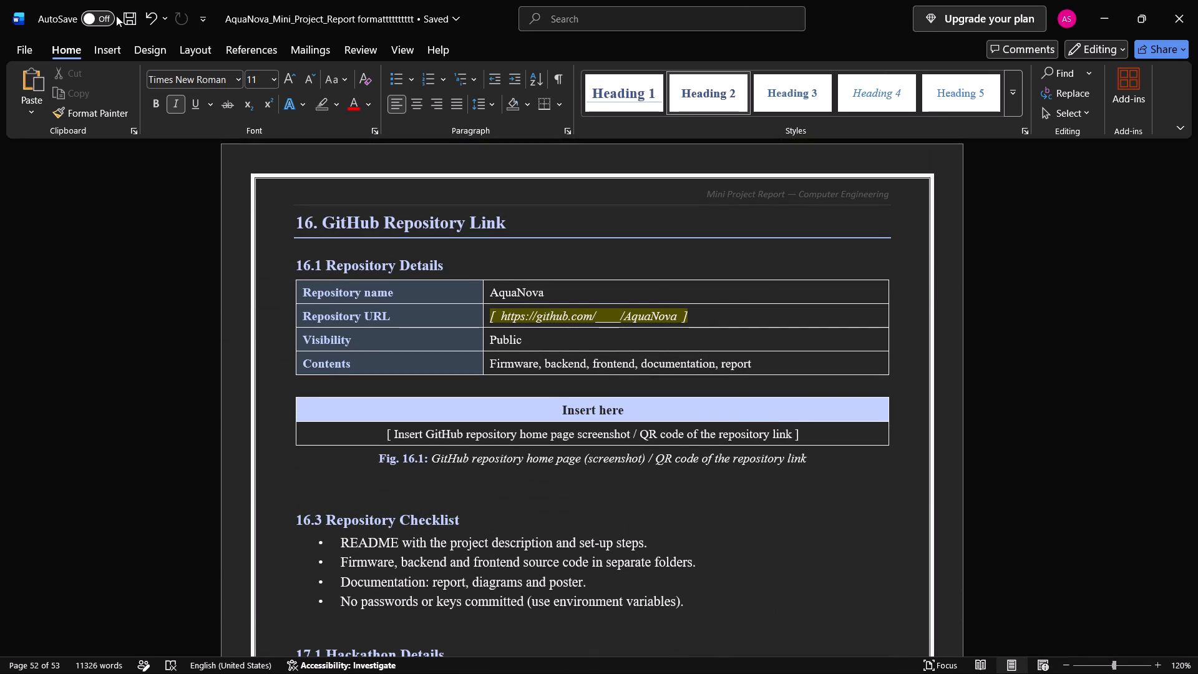
{"action": "left_click", "coordinate": [125, 20]}
{"action": "left_click", "coordinate": [29, 51]}
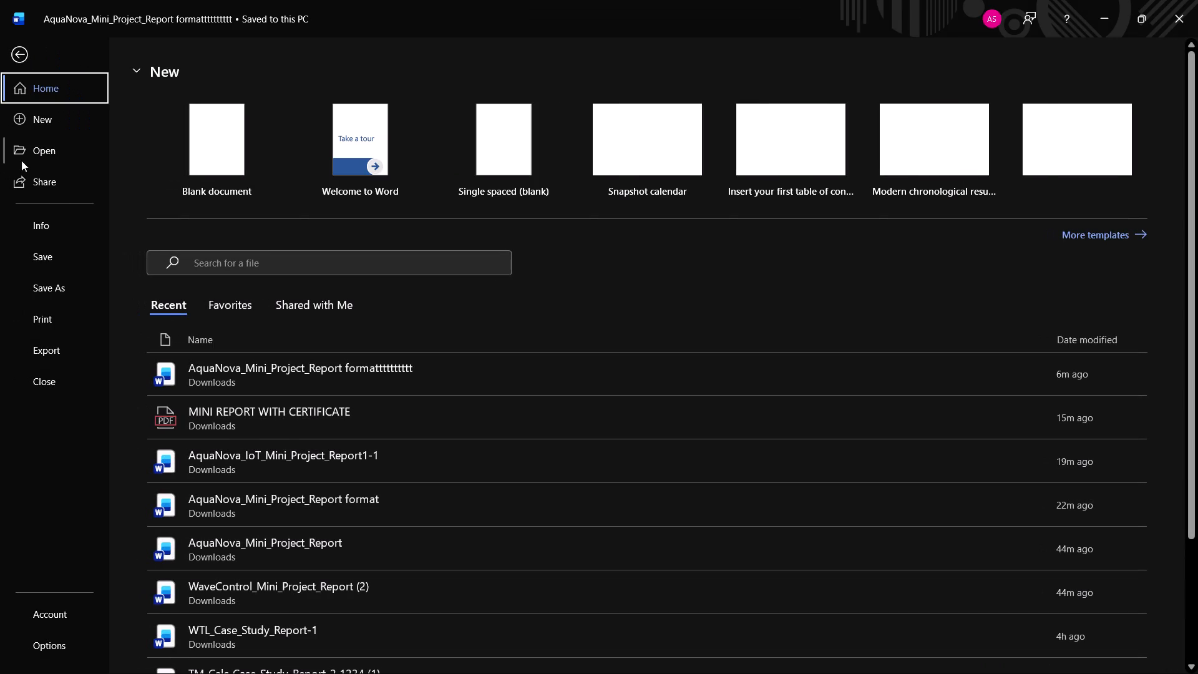
{"action": "left_click", "coordinate": [52, 258]}
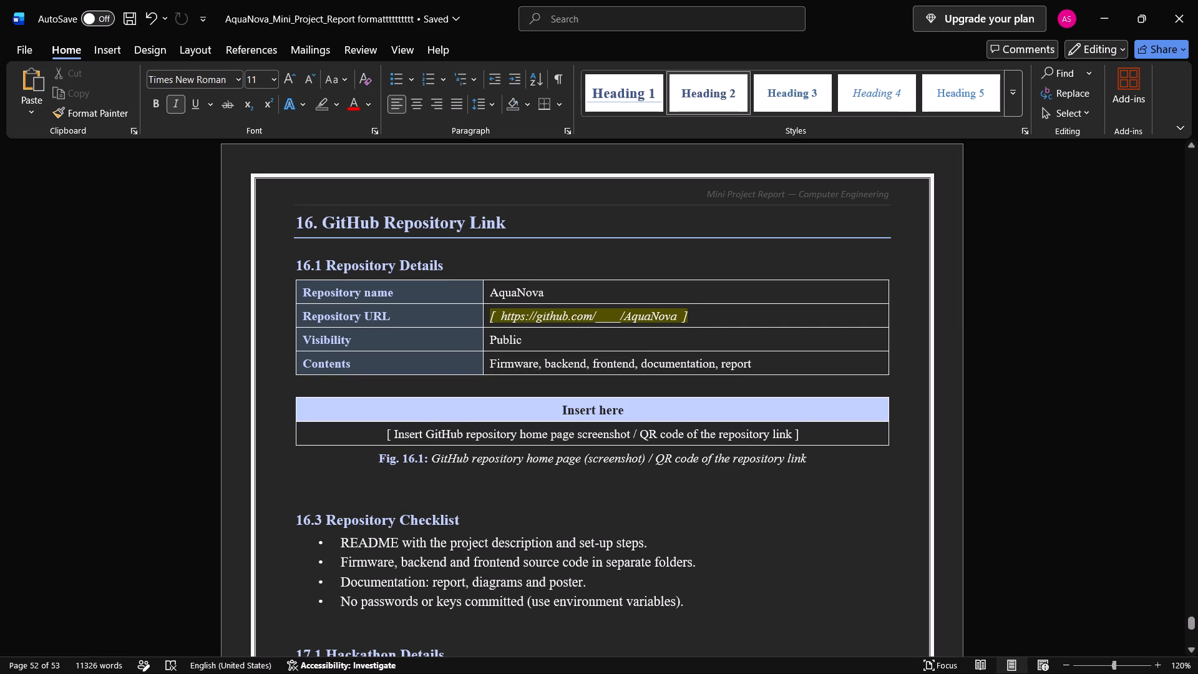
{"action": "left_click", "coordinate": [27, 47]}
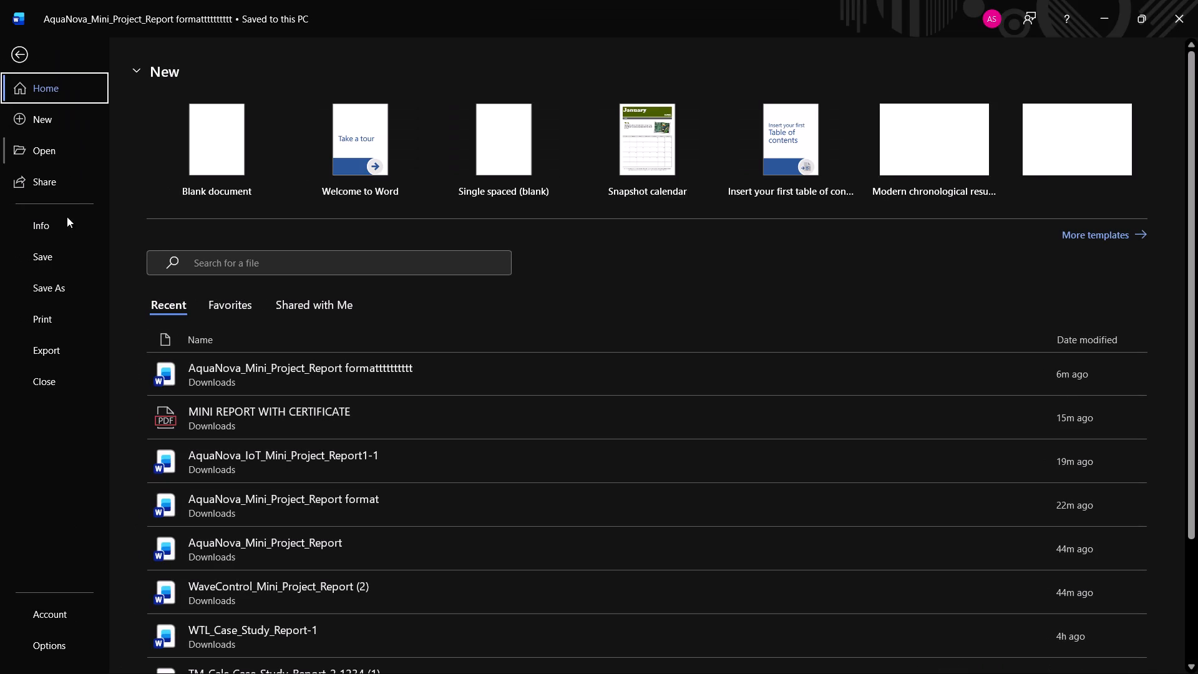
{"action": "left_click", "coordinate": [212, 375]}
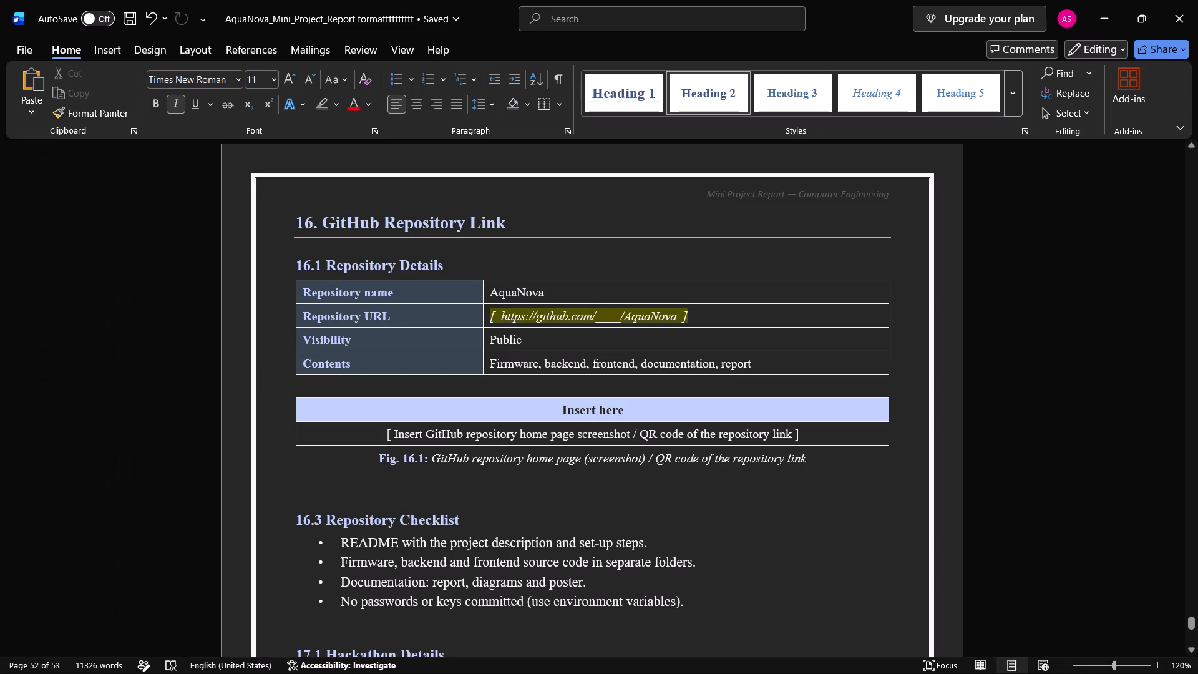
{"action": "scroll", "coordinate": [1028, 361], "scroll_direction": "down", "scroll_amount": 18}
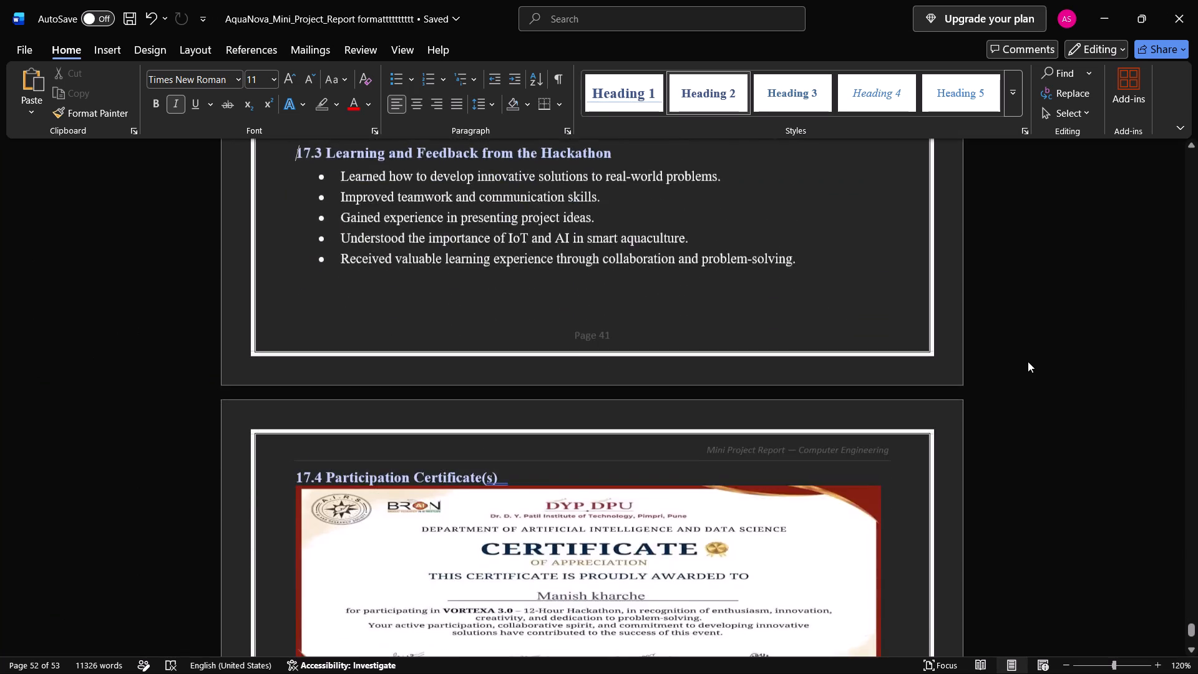
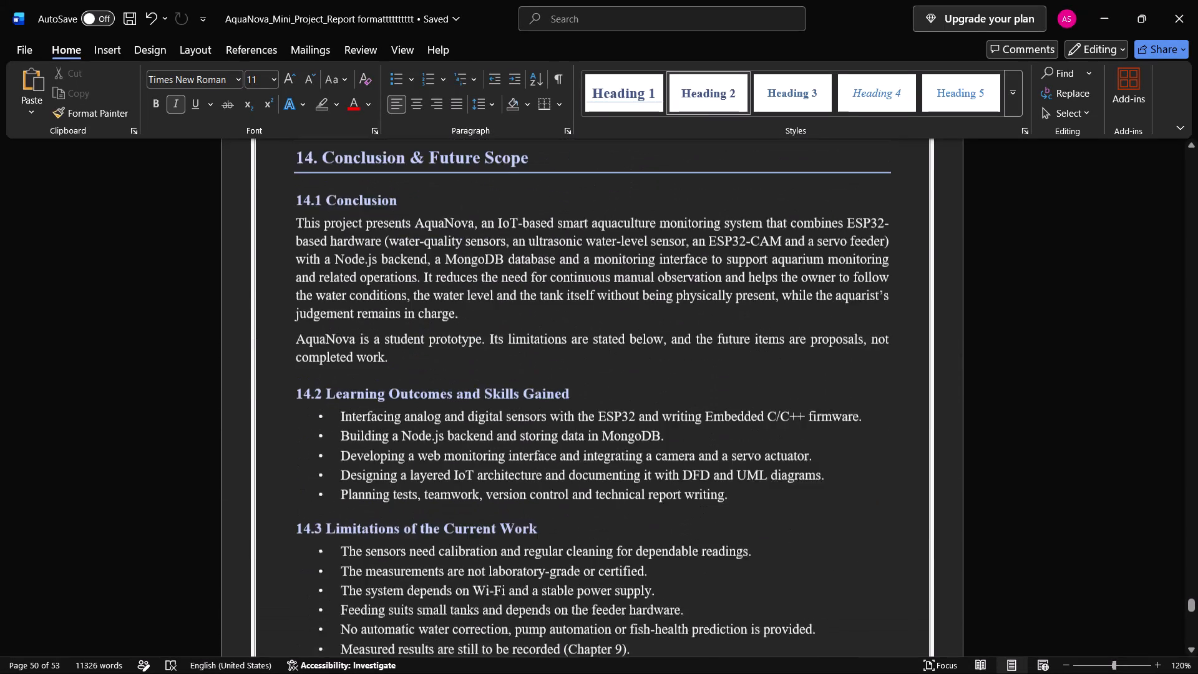
Review the report backwards from the references and conclusion chapters through the results and discussion to the installation guide.
{"action": "scroll", "coordinate": [879, 276], "scroll_direction": "up", "scroll_amount": 7}
{"action": "scroll", "coordinate": [879, 276], "scroll_direction": "up", "scroll_amount": 17}
{"action": "scroll", "coordinate": [879, 276], "scroll_direction": "up", "scroll_amount": 5}
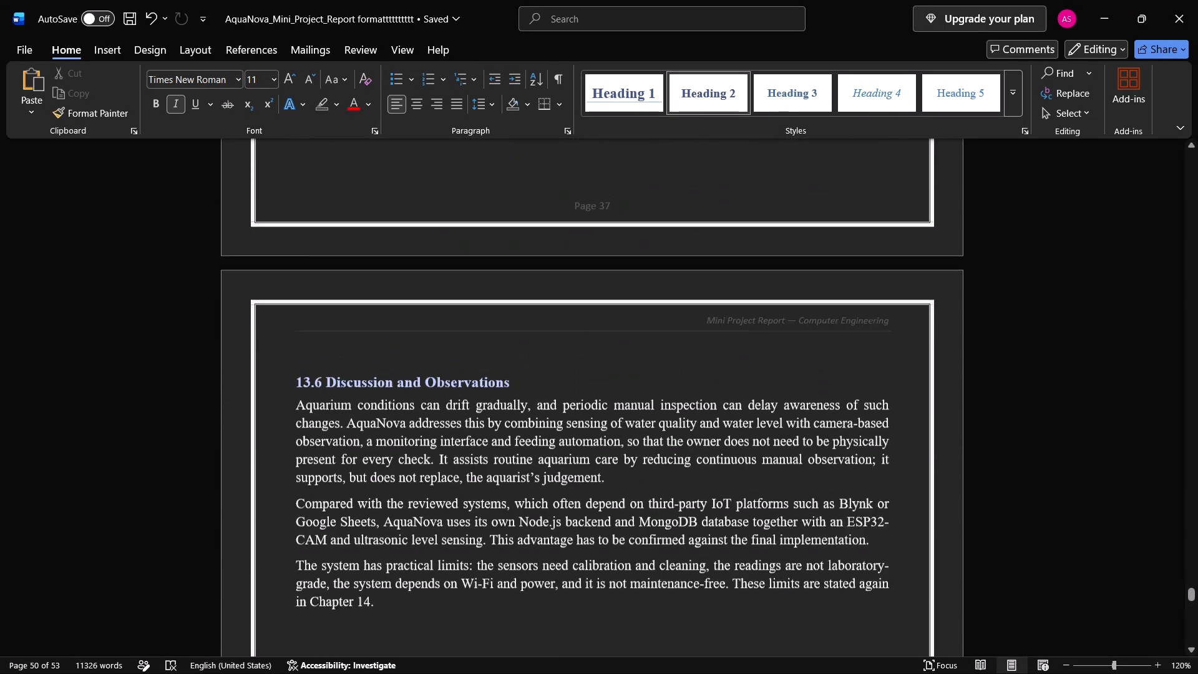
{"action": "scroll", "coordinate": [879, 276], "scroll_direction": "up", "scroll_amount": 16}
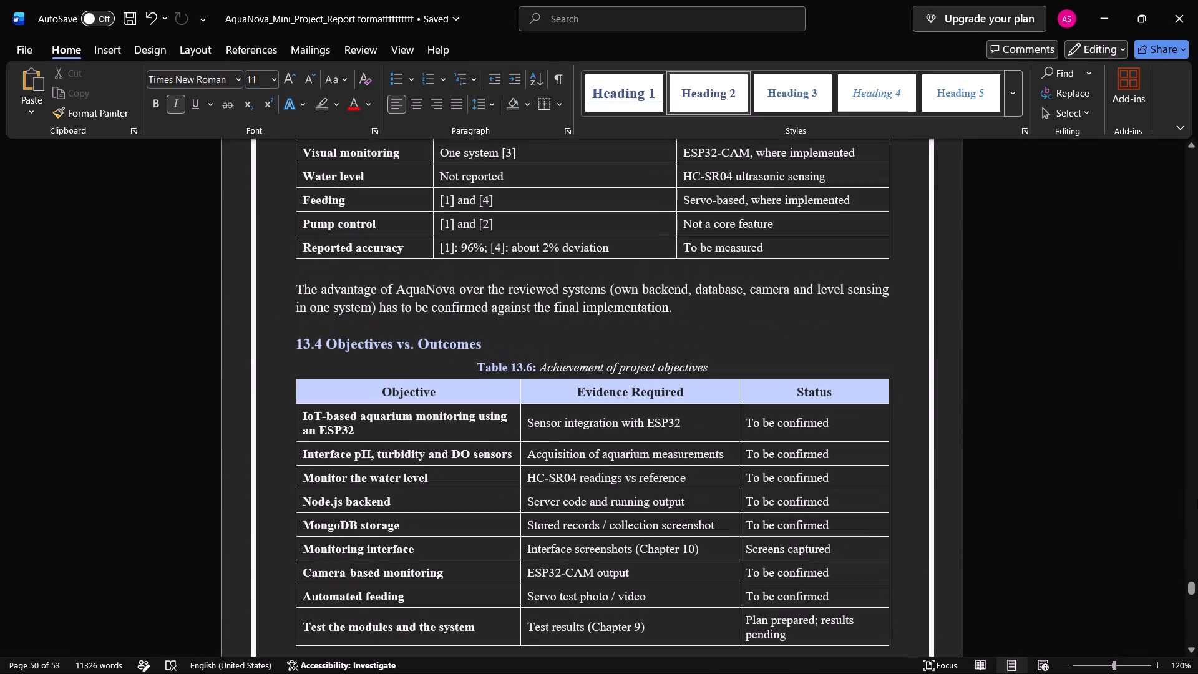
{"action": "left_click_drag", "start_coordinate": [1189, 590], "coordinate": [1183, 625]}
{"action": "scroll", "coordinate": [993, 432], "scroll_direction": "up", "scroll_amount": 11}
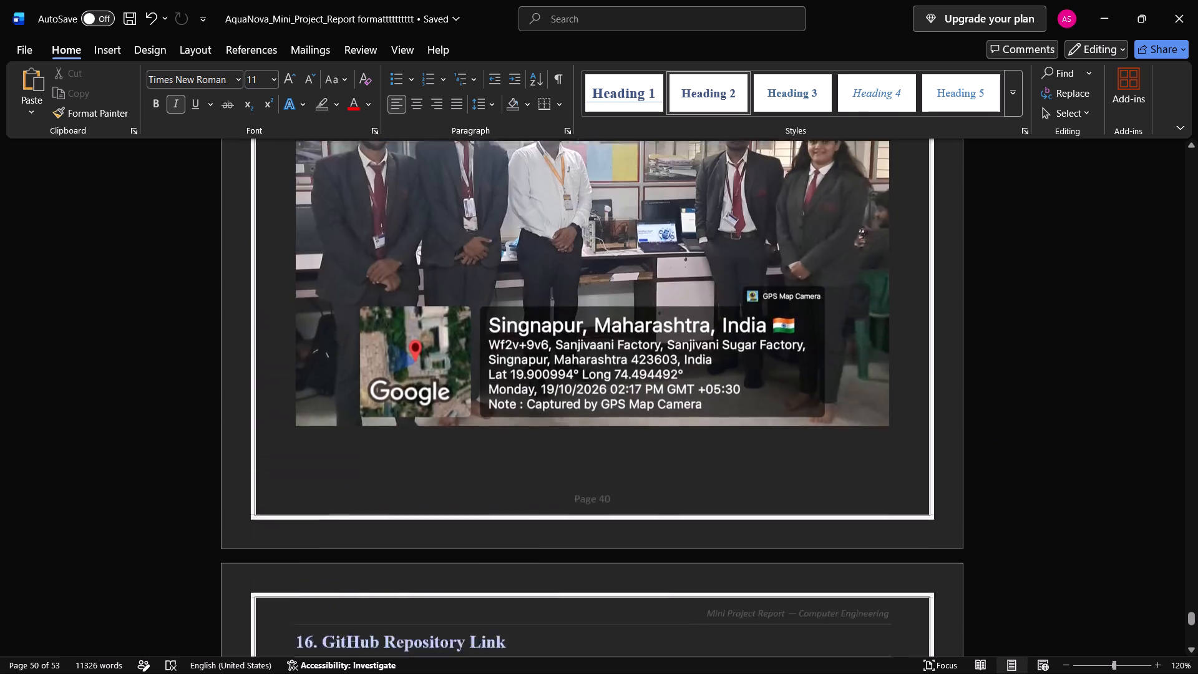
{"action": "scroll", "coordinate": [993, 432], "scroll_direction": "up", "scroll_amount": 15}
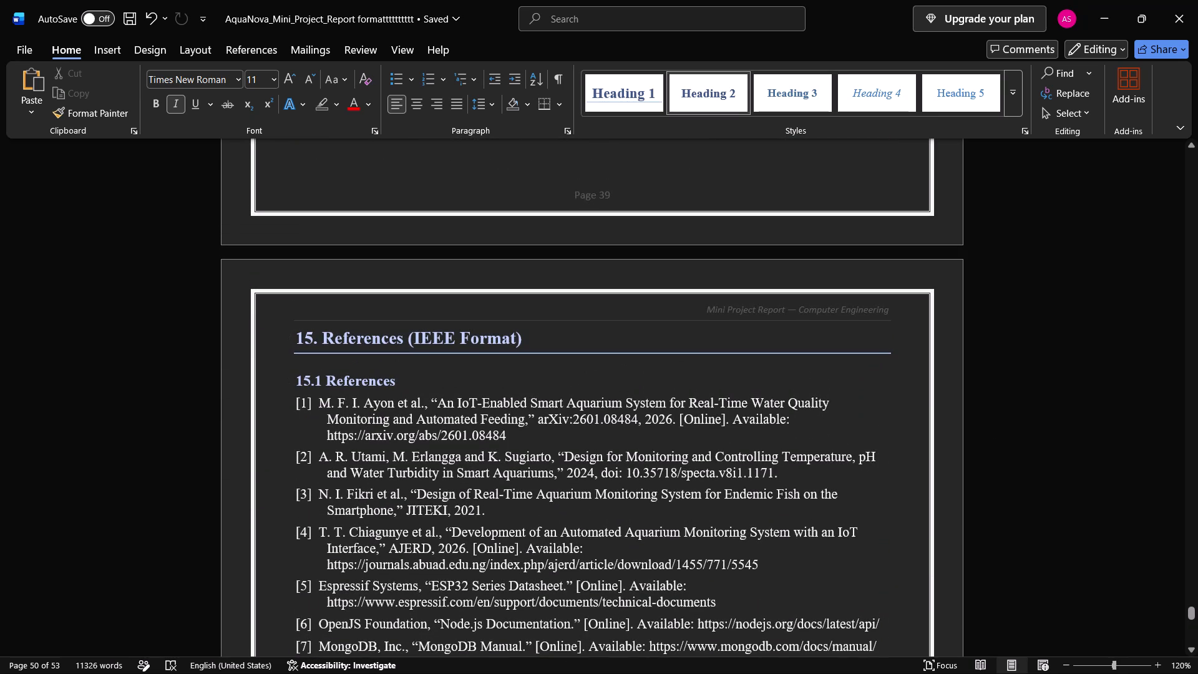
{"action": "scroll", "coordinate": [1099, 356], "scroll_direction": "up", "scroll_amount": 20}
{"action": "scroll", "coordinate": [1099, 356], "scroll_direction": "up", "scroll_amount": 8}
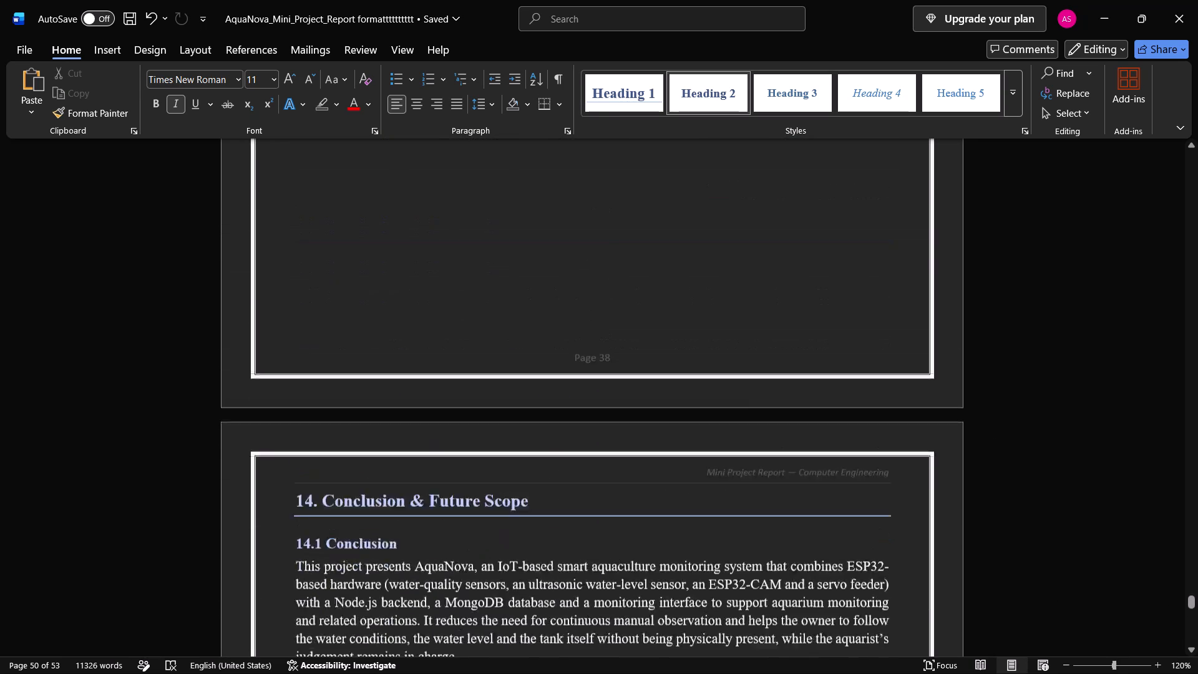
{"action": "scroll", "coordinate": [1099, 356], "scroll_direction": "up", "scroll_amount": 20}
{"action": "scroll", "coordinate": [1099, 356], "scroll_direction": "up", "scroll_amount": 20}
{"action": "scroll", "coordinate": [1099, 356], "scroll_direction": "up", "scroll_amount": 3}
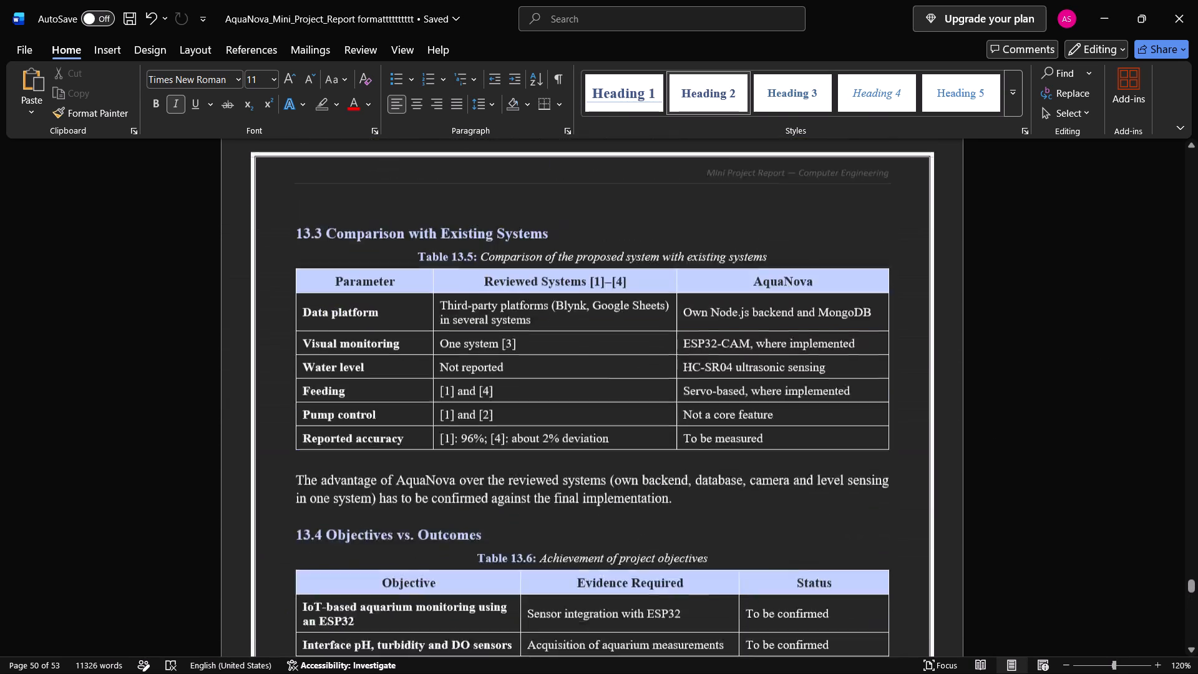
{"action": "scroll", "coordinate": [1099, 356], "scroll_direction": "up", "scroll_amount": 13}
{"action": "scroll", "coordinate": [1099, 356], "scroll_direction": "up", "scroll_amount": 15}
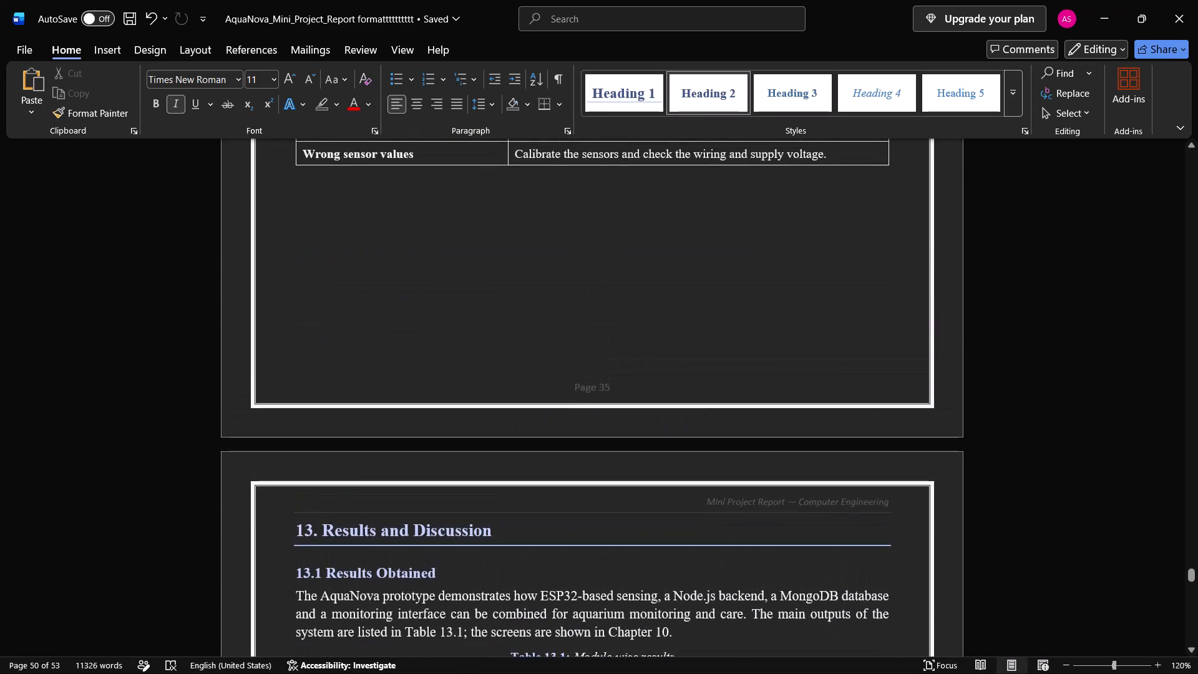
{"action": "scroll", "coordinate": [1099, 356], "scroll_direction": "down", "scroll_amount": 9}
{"action": "scroll", "coordinate": [1099, 356], "scroll_direction": "up", "scroll_amount": 20}
{"action": "scroll", "coordinate": [1099, 356], "scroll_direction": "up", "scroll_amount": 9}
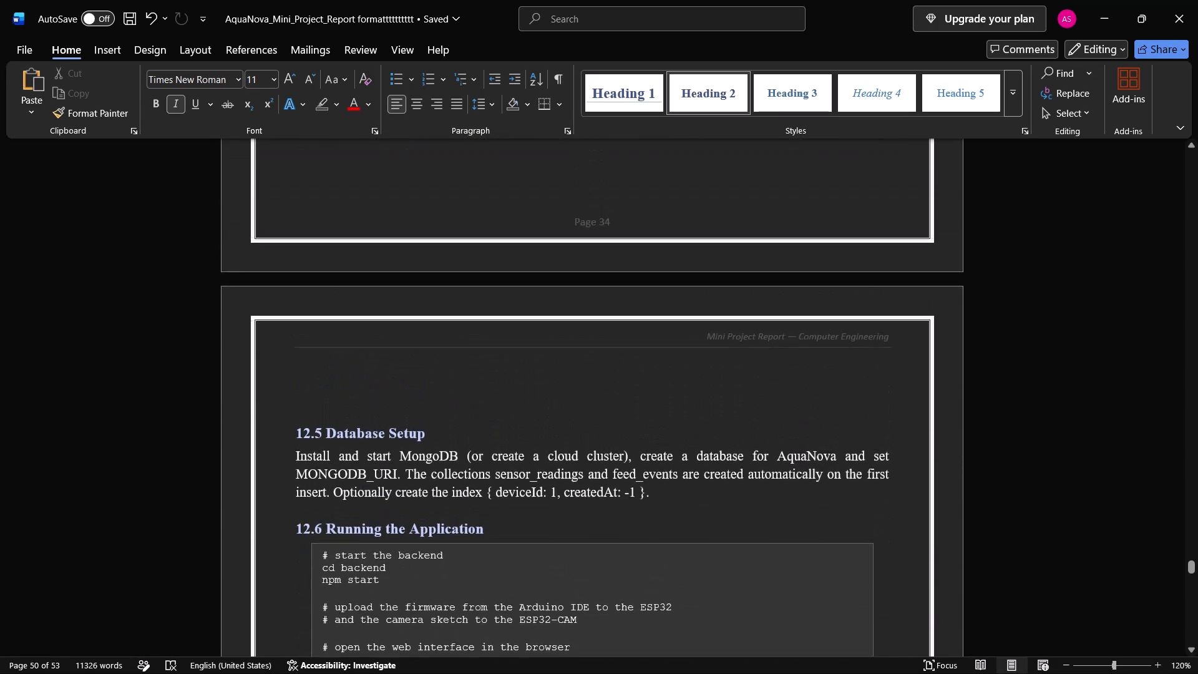
{"action": "scroll", "coordinate": [1099, 356], "scroll_direction": "up", "scroll_amount": 15}
{"action": "scroll", "coordinate": [1099, 356], "scroll_direction": "up", "scroll_amount": 6}
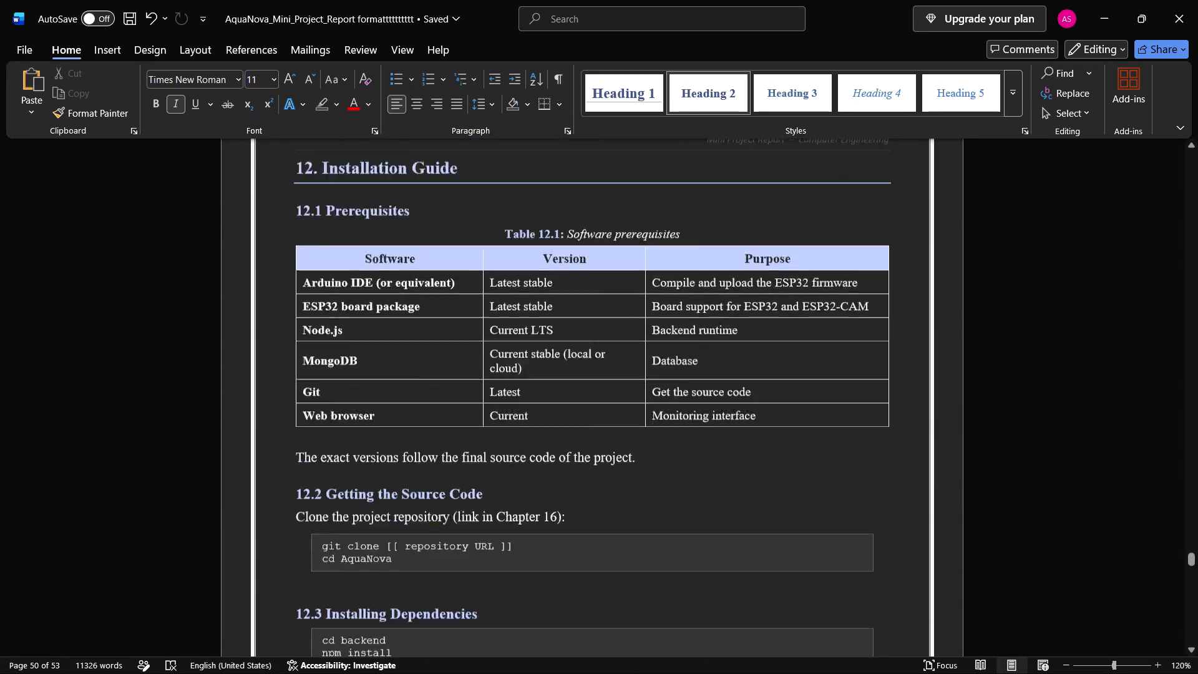
Review the pages preceding the installation guide, back through the interface figures to the start of chapter 10, Screenshots.
{"action": "scroll", "coordinate": [1099, 356], "scroll_direction": "up", "scroll_amount": 20}
{"action": "scroll", "coordinate": [1099, 356], "scroll_direction": "up", "scroll_amount": 14}
{"action": "scroll", "coordinate": [1099, 356], "scroll_direction": "up", "scroll_amount": 20}
{"action": "scroll", "coordinate": [1099, 356], "scroll_direction": "up", "scroll_amount": 10}
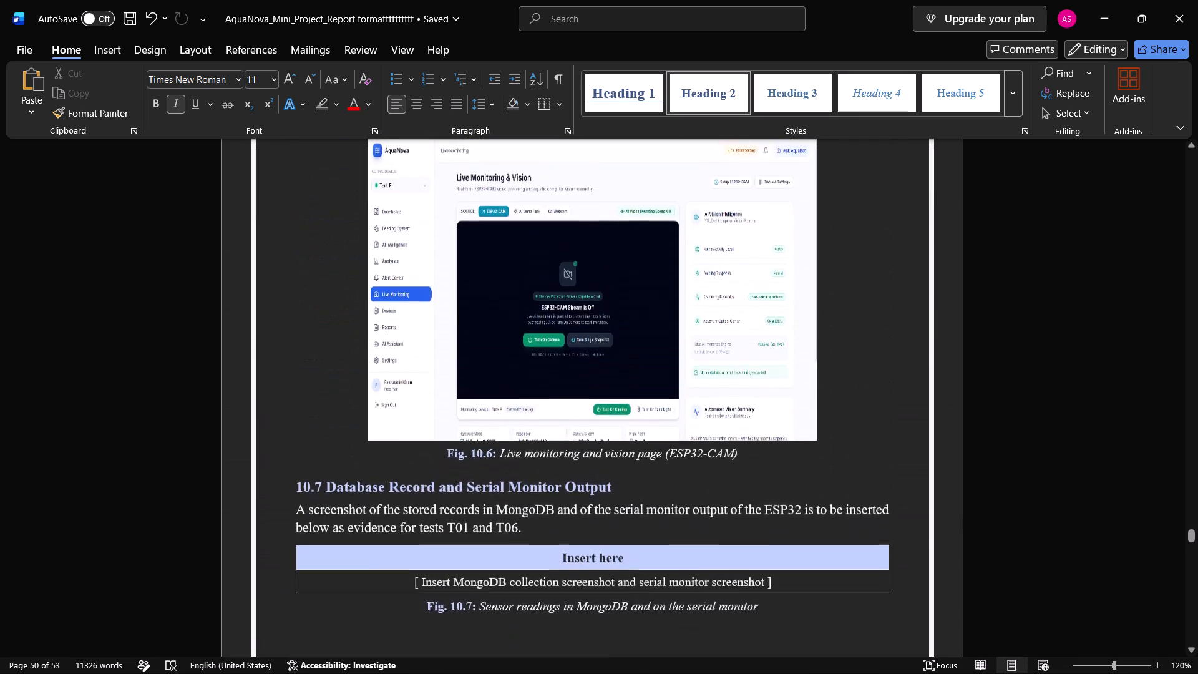
{"action": "scroll", "coordinate": [1099, 356], "scroll_direction": "up", "scroll_amount": 18}
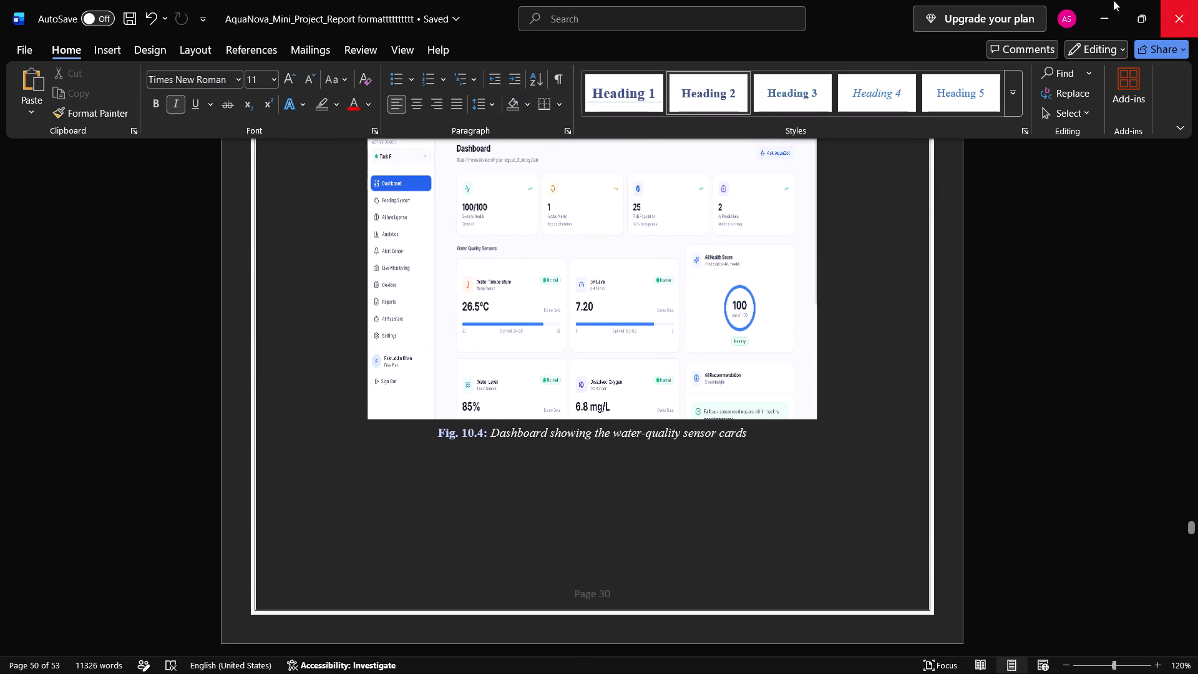
{"action": "scroll", "coordinate": [942, 335], "scroll_direction": "up", "scroll_amount": 10}
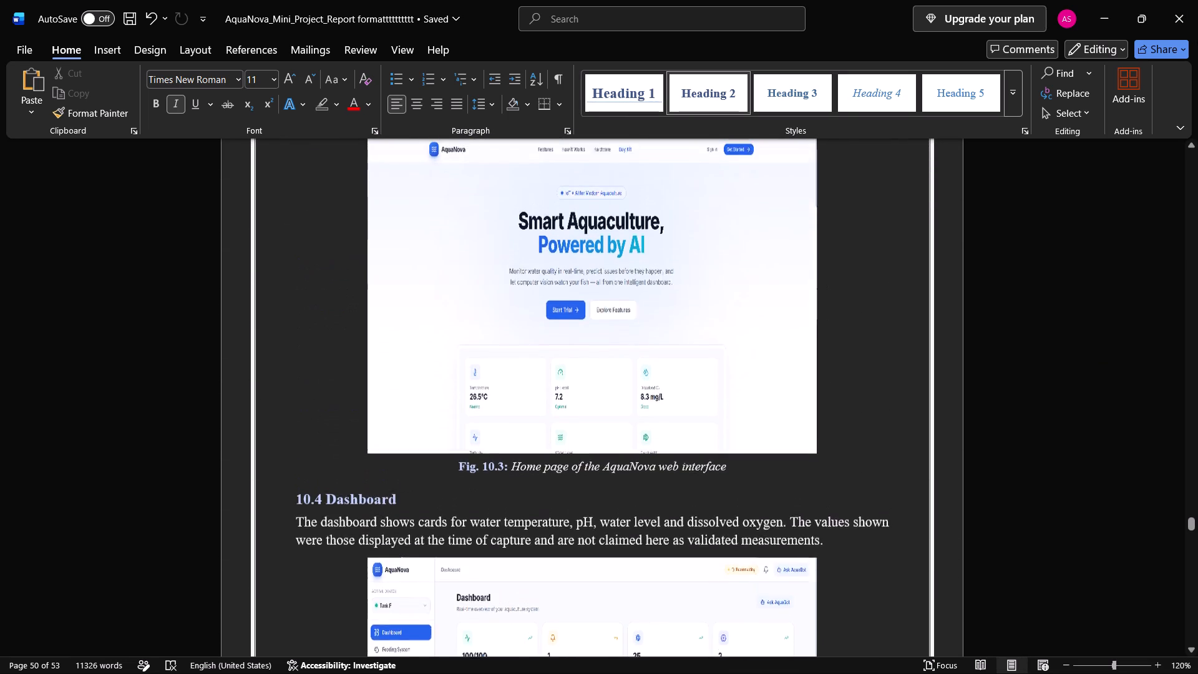
{"action": "scroll", "coordinate": [942, 335], "scroll_direction": "up", "scroll_amount": 19}
{"action": "scroll", "coordinate": [942, 335], "scroll_direction": "up", "scroll_amount": 6}
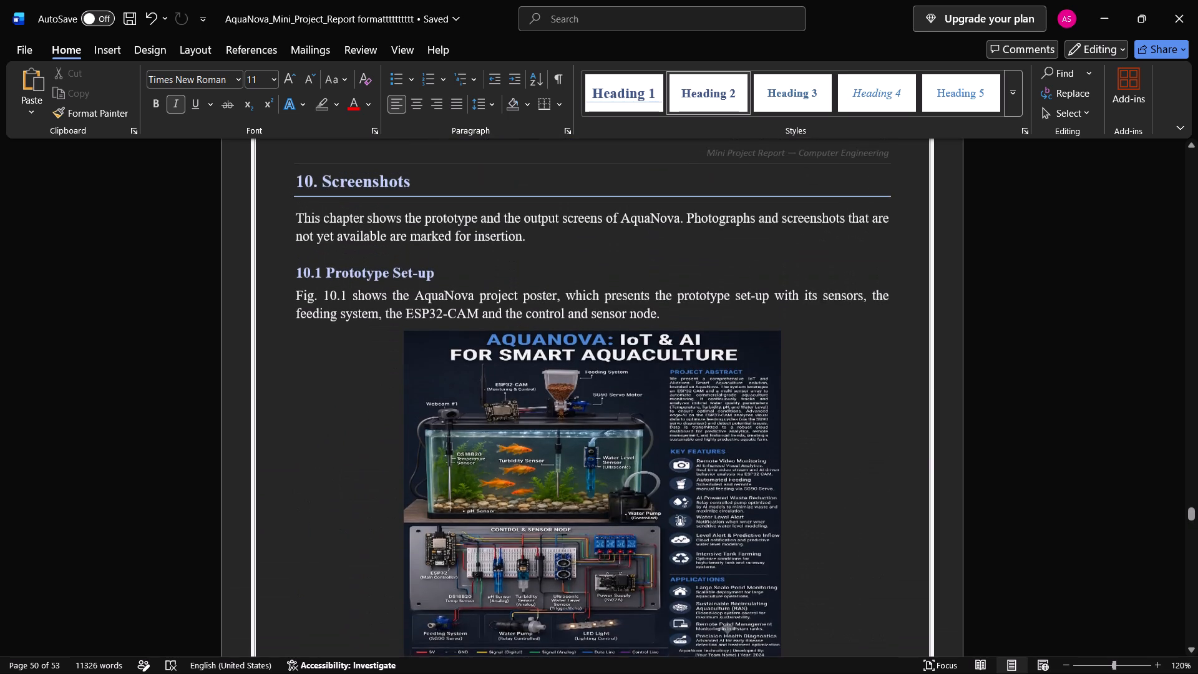
Examine the prototype poster in section 10.1 and the wired circuit photograph placeholder in section 10.2.
{"action": "scroll", "coordinate": [942, 335], "scroll_direction": "down", "scroll_amount": 7}
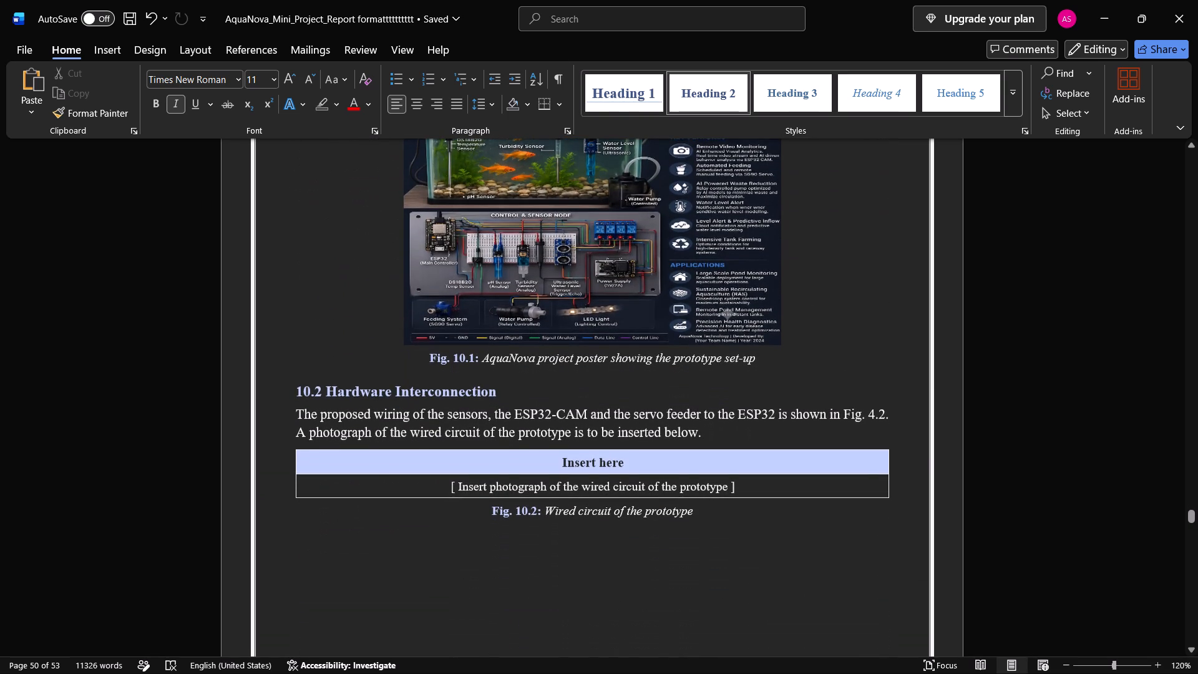
{"action": "scroll", "coordinate": [854, 559], "scroll_direction": "down", "scroll_amount": 3}
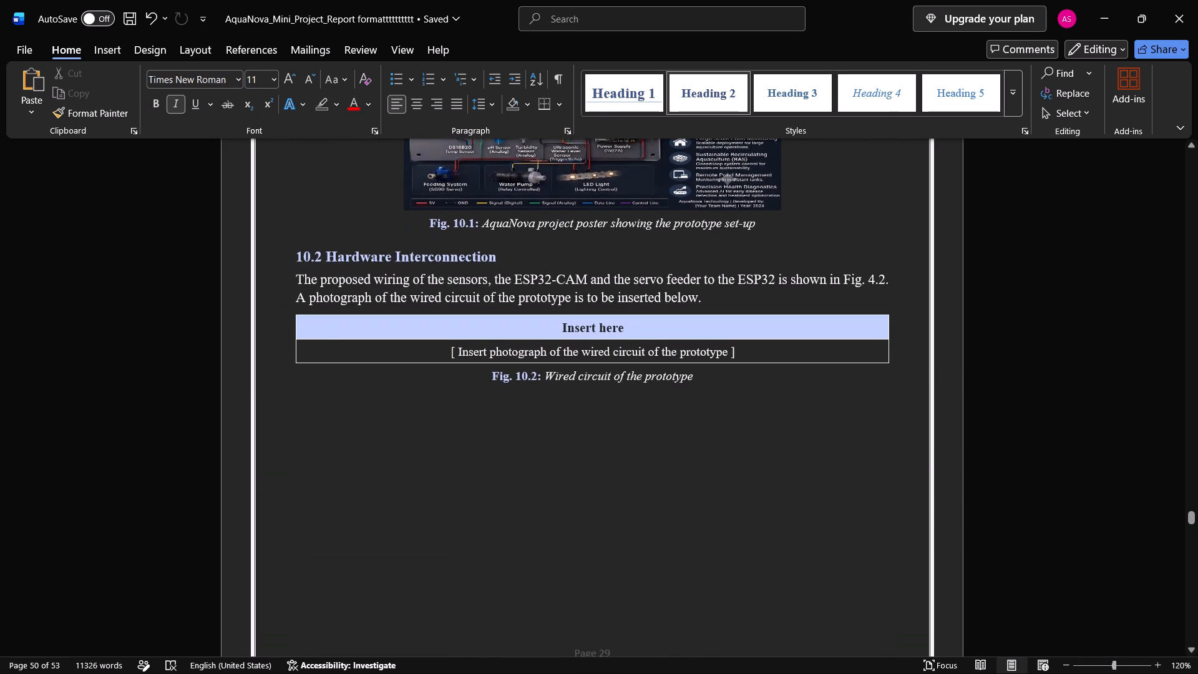
{"action": "scroll", "coordinate": [847, 476], "scroll_direction": "down", "scroll_amount": 5}
{"action": "scroll", "coordinate": [847, 476], "scroll_direction": "up", "scroll_amount": 14}
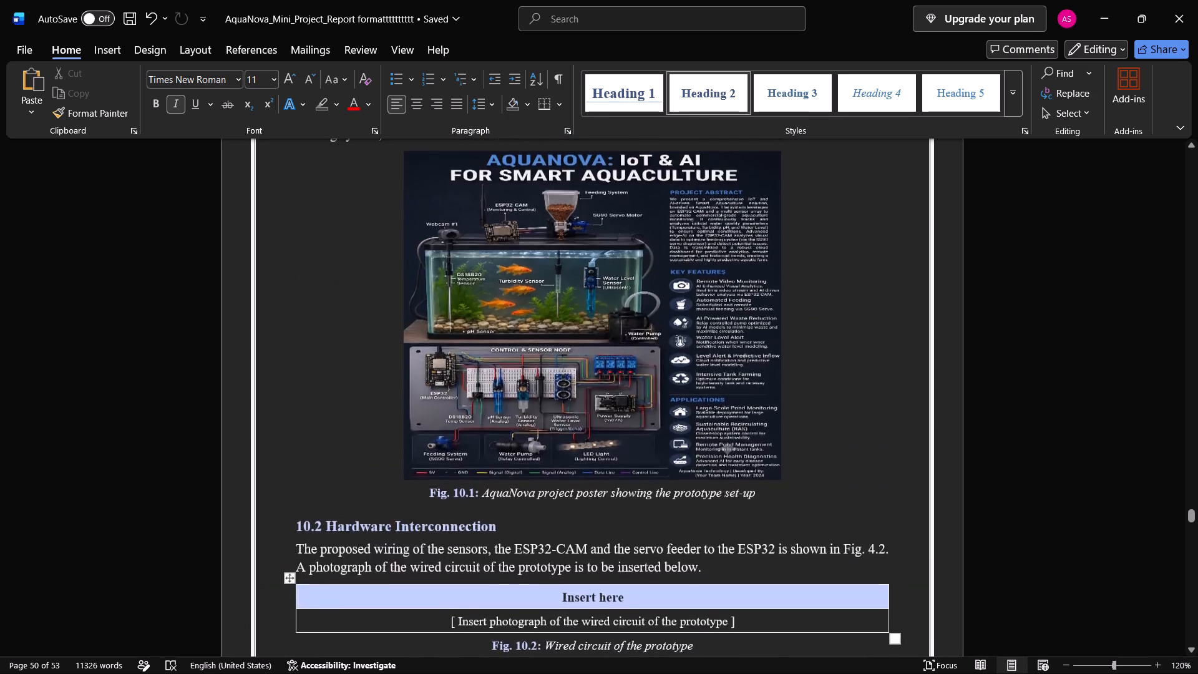
{"action": "scroll", "coordinate": [847, 476], "scroll_direction": "up", "scroll_amount": 4}
{"action": "scroll", "coordinate": [847, 476], "scroll_direction": "down", "scroll_amount": 7}
{"action": "scroll", "coordinate": [847, 476], "scroll_direction": "up", "scroll_amount": 2}
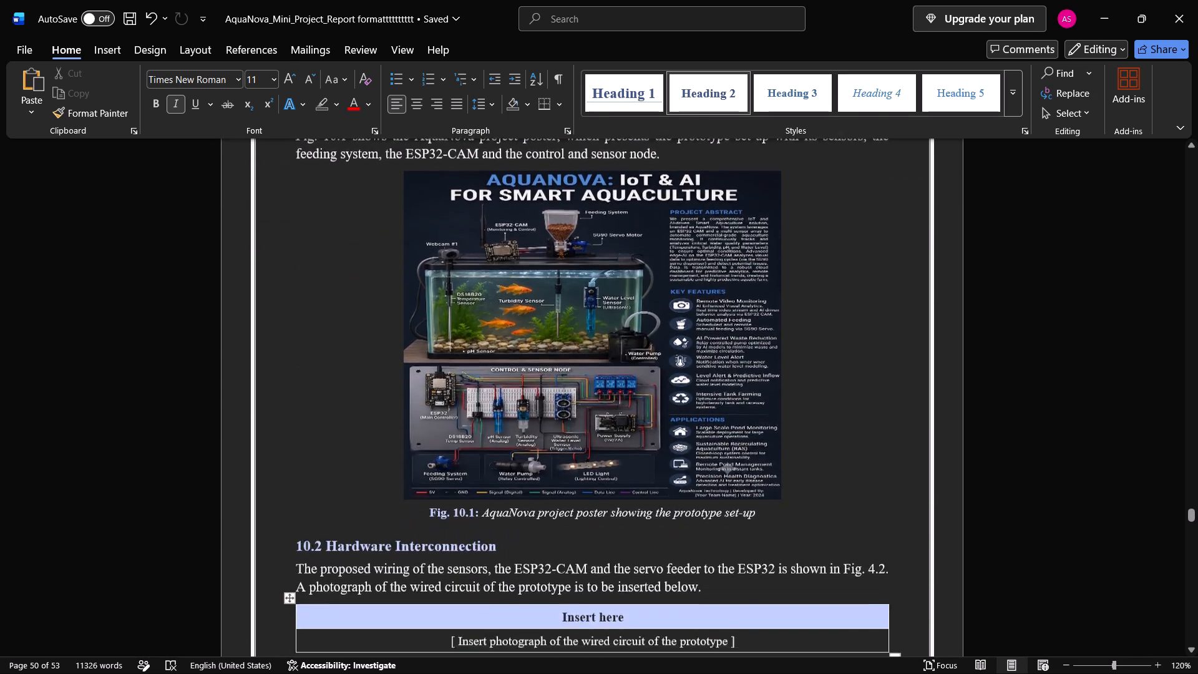
Examine the chapter 9 testing report, including the test case results, test summary, defect log and performance tables.
{"action": "scroll", "coordinate": [847, 476], "scroll_direction": "up", "scroll_amount": 20}
{"action": "scroll", "coordinate": [847, 476], "scroll_direction": "up", "scroll_amount": 2}
{"action": "scroll", "coordinate": [847, 476], "scroll_direction": "down", "scroll_amount": 2}
{"action": "scroll", "coordinate": [847, 476], "scroll_direction": "up", "scroll_amount": 1}
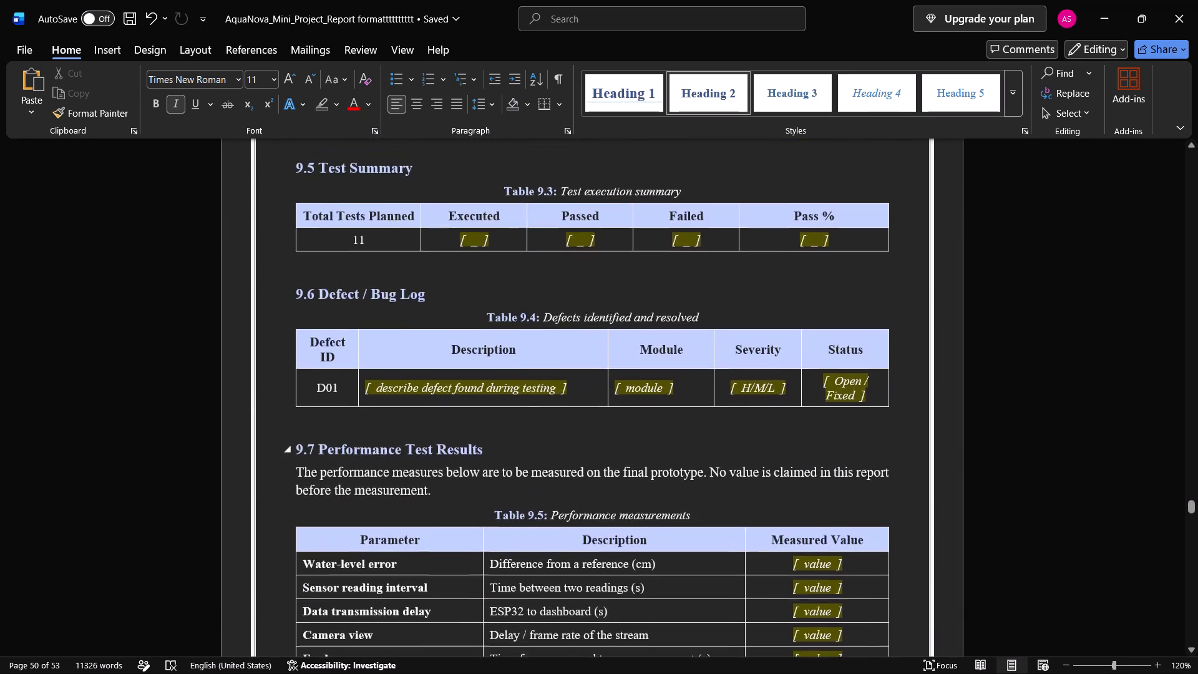
{"action": "scroll", "coordinate": [847, 476], "scroll_direction": "up", "scroll_amount": 6}
{"action": "scroll", "coordinate": [847, 476], "scroll_direction": "down", "scroll_amount": 1}
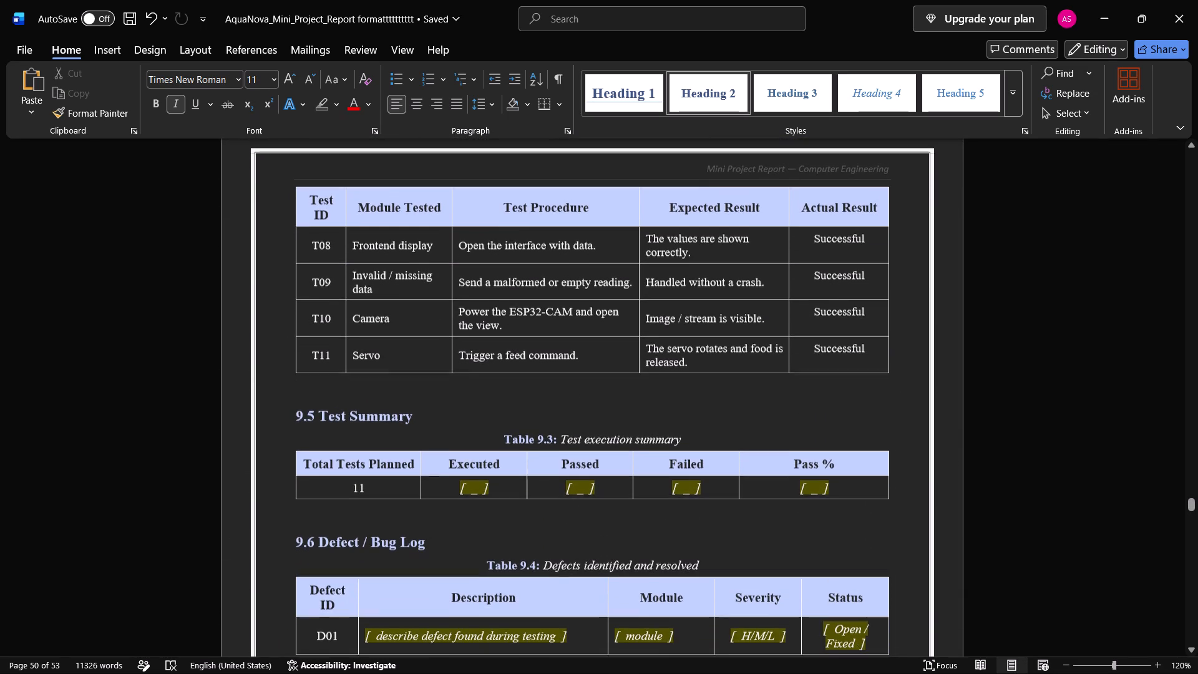
{"action": "scroll", "coordinate": [847, 476], "scroll_direction": "down", "scroll_amount": 2}
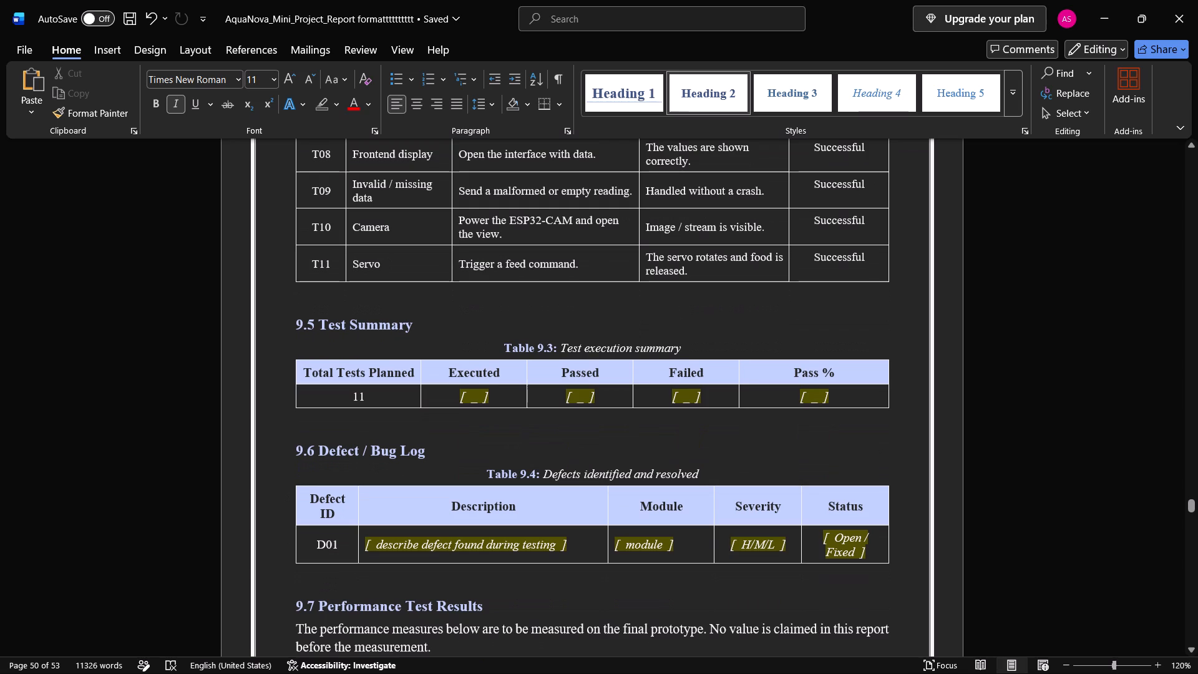
{"action": "scroll", "coordinate": [847, 476], "scroll_direction": "up", "scroll_amount": 10}
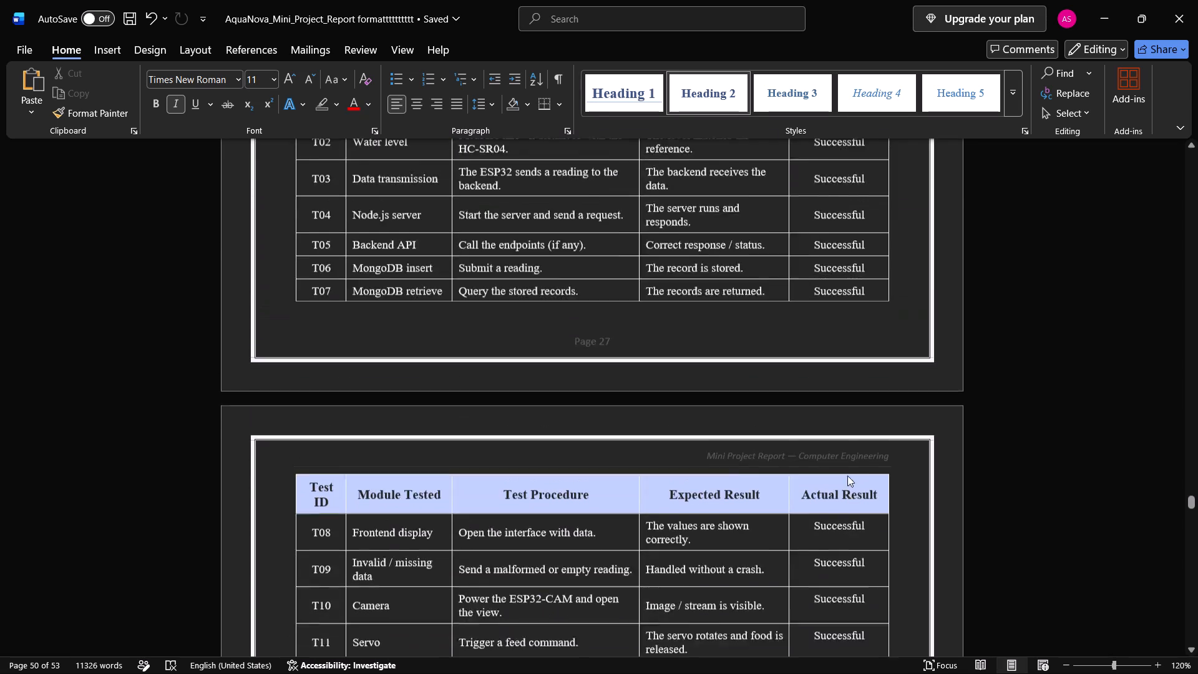
{"action": "scroll", "coordinate": [847, 476], "scroll_direction": "up", "scroll_amount": 15}
{"action": "scroll", "coordinate": [847, 476], "scroll_direction": "up", "scroll_amount": 6}
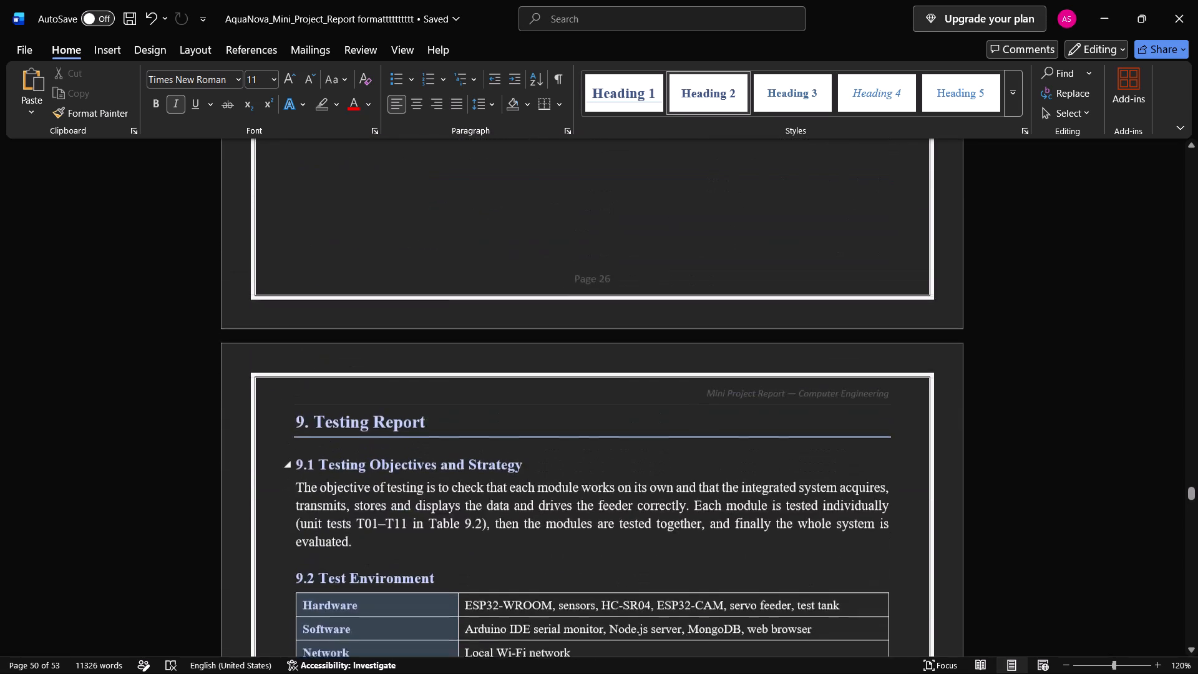
Review the implementation details in chapter 8 and the module interaction diagram and team contribution table in chapter 7.
{"action": "scroll", "coordinate": [847, 476], "scroll_direction": "up", "scroll_amount": 20}
{"action": "scroll", "coordinate": [847, 476], "scroll_direction": "up", "scroll_amount": 15}
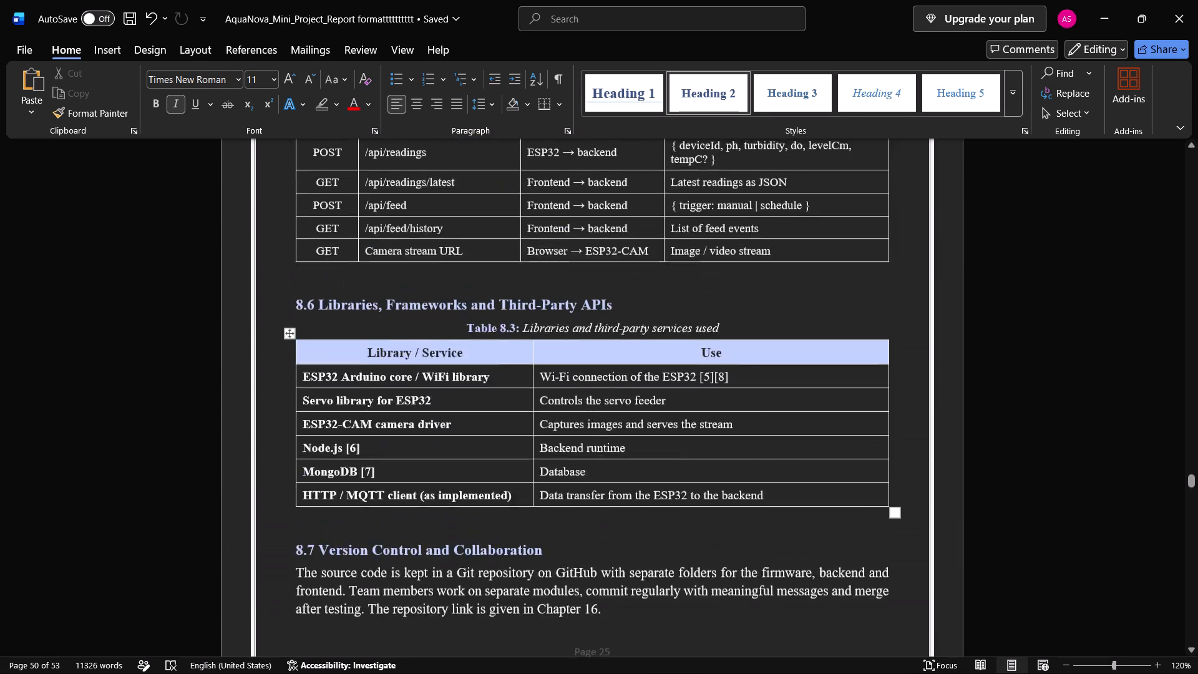
{"action": "scroll", "coordinate": [847, 476], "scroll_direction": "up", "scroll_amount": 20}
{"action": "scroll", "coordinate": [847, 476], "scroll_direction": "up", "scroll_amount": 15}
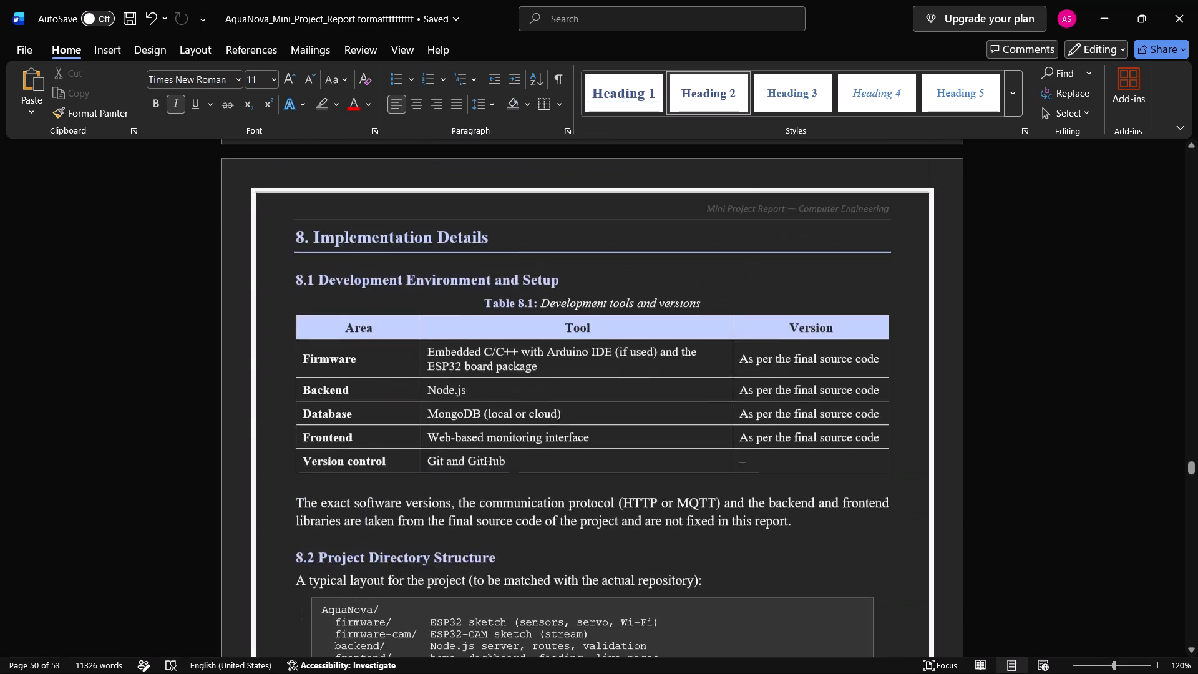
{"action": "scroll", "coordinate": [847, 476], "scroll_direction": "up", "scroll_amount": 7}
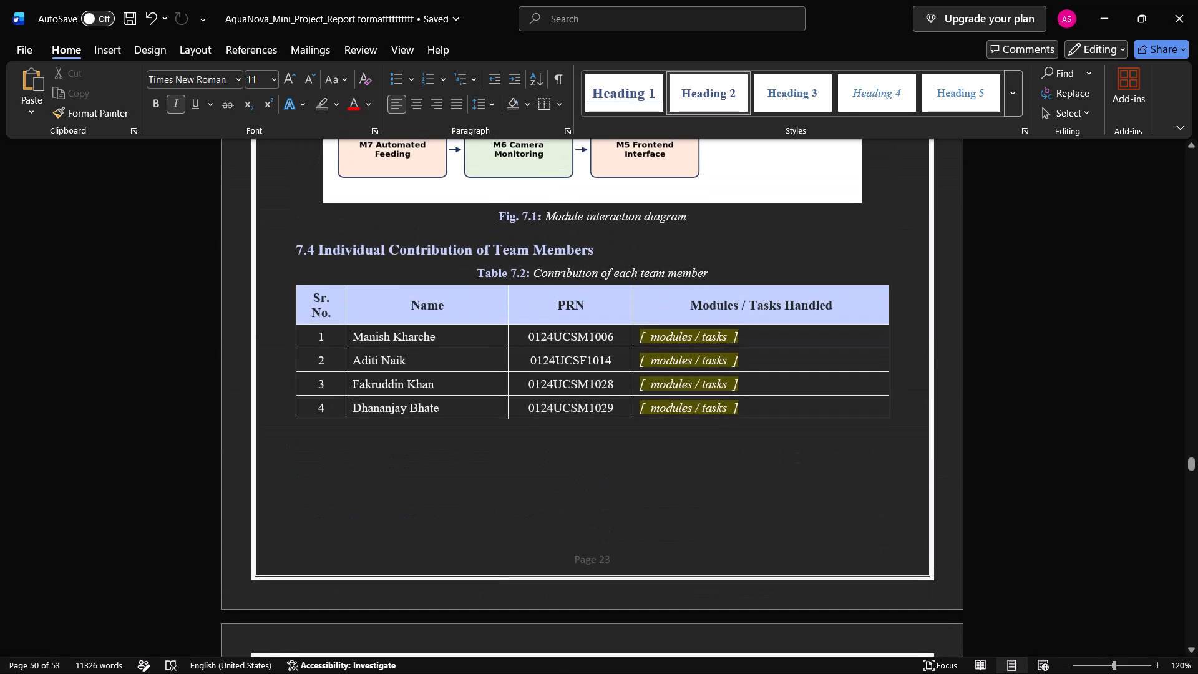
{"action": "scroll", "coordinate": [847, 476], "scroll_direction": "up", "scroll_amount": 3}
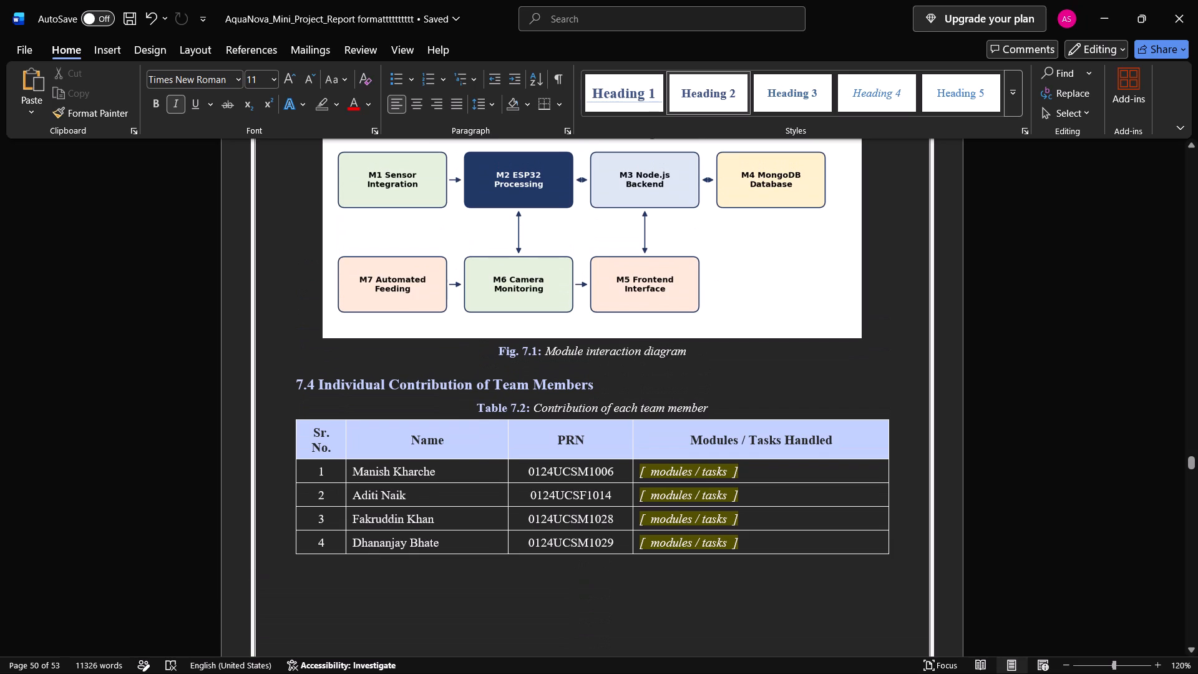
{"action": "scroll", "coordinate": [847, 476], "scroll_direction": "down", "scroll_amount": 10}
{"action": "scroll", "coordinate": [847, 476], "scroll_direction": "up", "scroll_amount": 13}
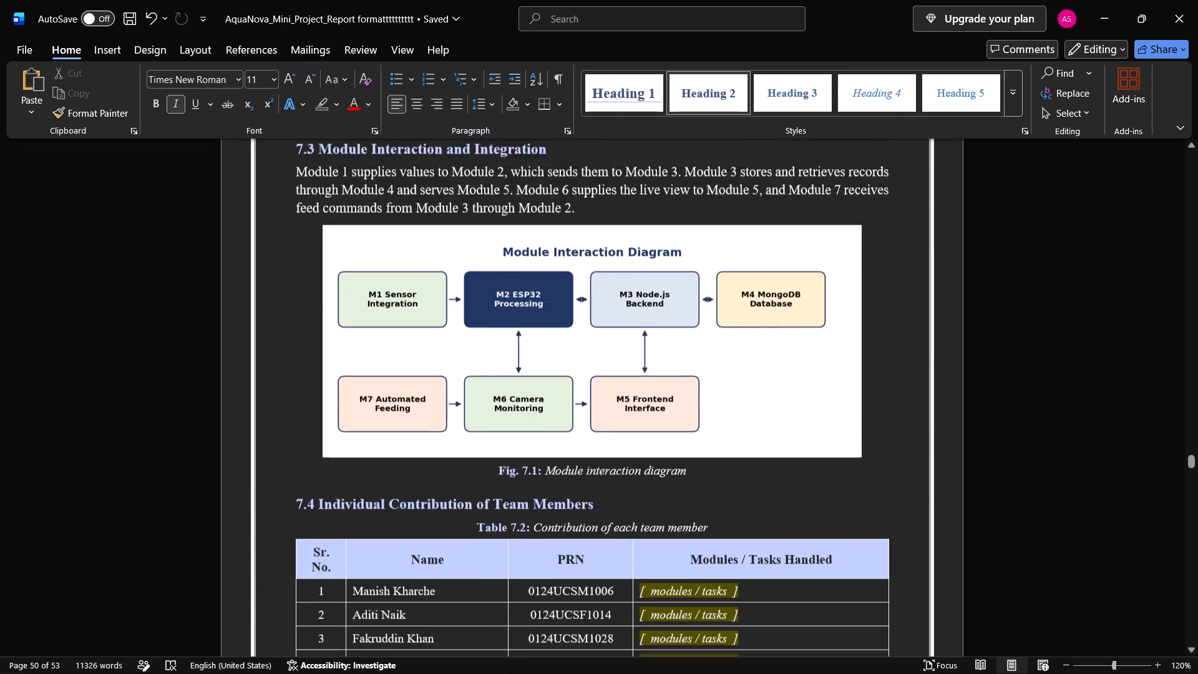
Review chapters 7 back to 4, covering the module list, ER diagram, UML diagrams, data flow diagrams and layered system architecture.
{"action": "scroll", "coordinate": [847, 476], "scroll_direction": "up", "scroll_amount": 20}
{"action": "scroll", "coordinate": [847, 476], "scroll_direction": "up", "scroll_amount": 18}
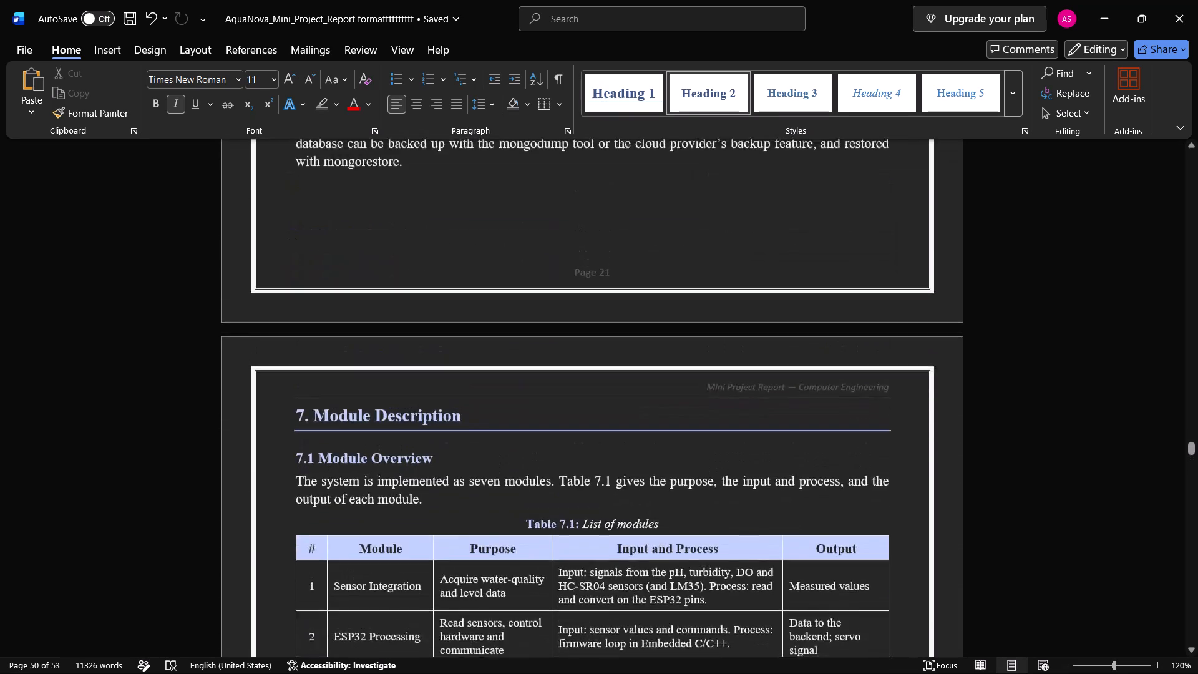
{"action": "scroll", "coordinate": [847, 476], "scroll_direction": "up", "scroll_amount": 20}
{"action": "scroll", "coordinate": [847, 476], "scroll_direction": "up", "scroll_amount": 18}
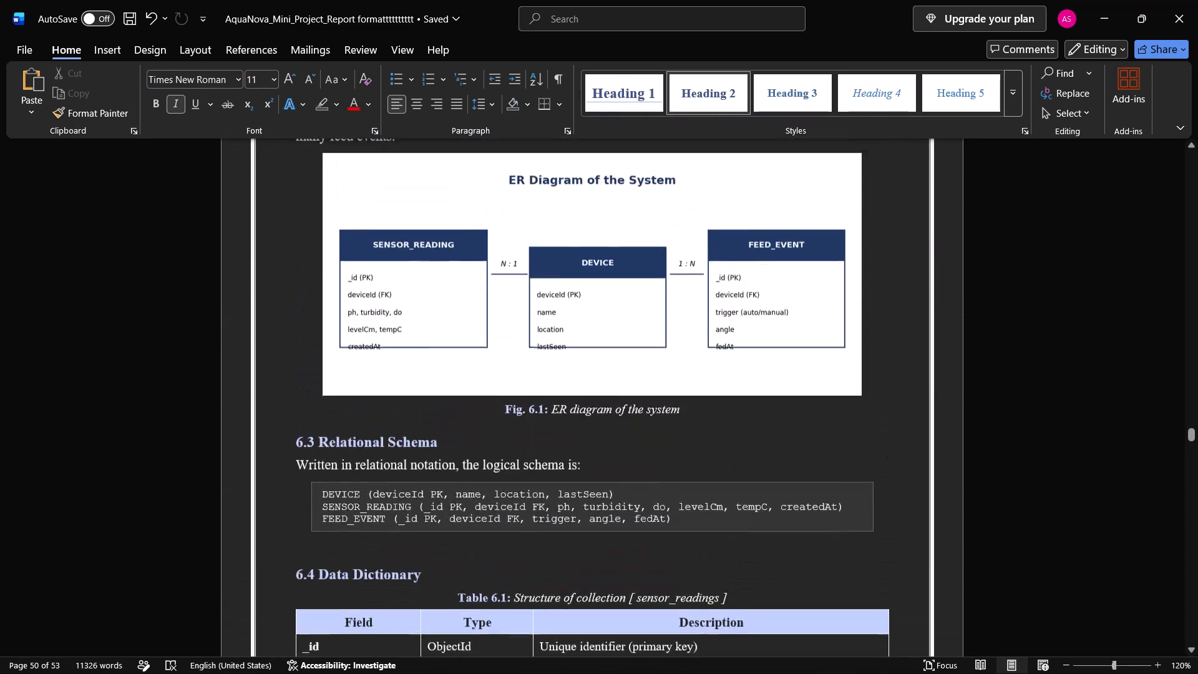
{"action": "scroll", "coordinate": [847, 476], "scroll_direction": "up", "scroll_amount": 20}
{"action": "scroll", "coordinate": [847, 476], "scroll_direction": "up", "scroll_amount": 18}
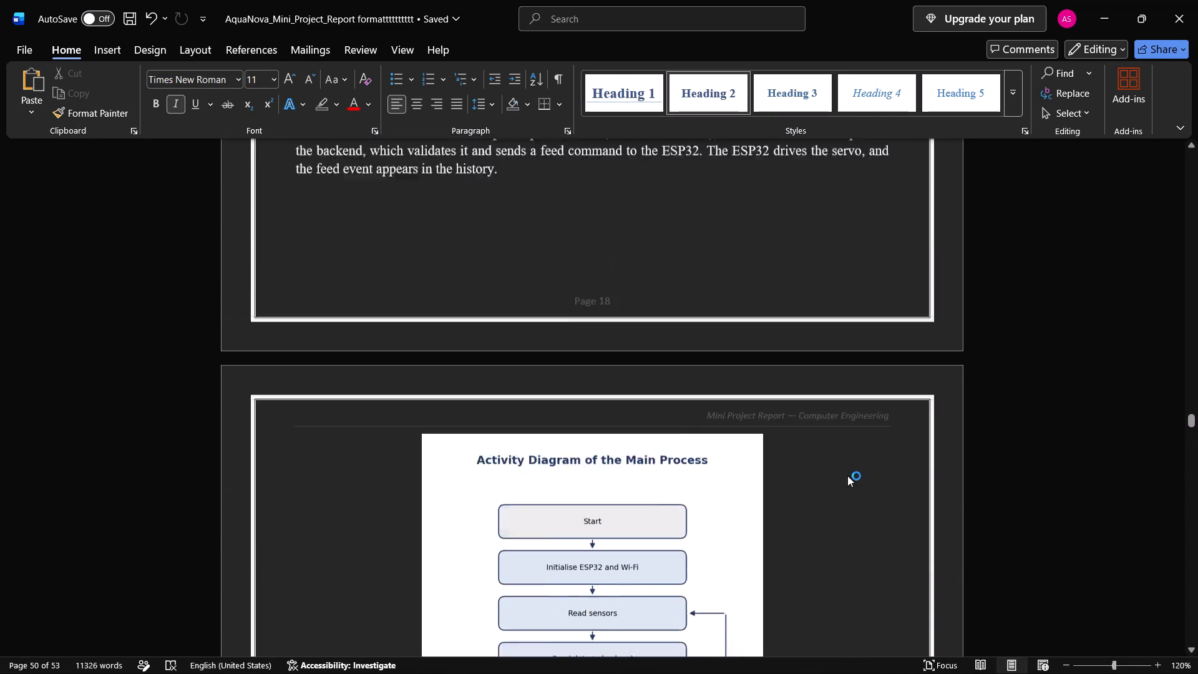
{"action": "scroll", "coordinate": [847, 476], "scroll_direction": "up", "scroll_amount": 20}
{"action": "scroll", "coordinate": [847, 476], "scroll_direction": "up", "scroll_amount": 18}
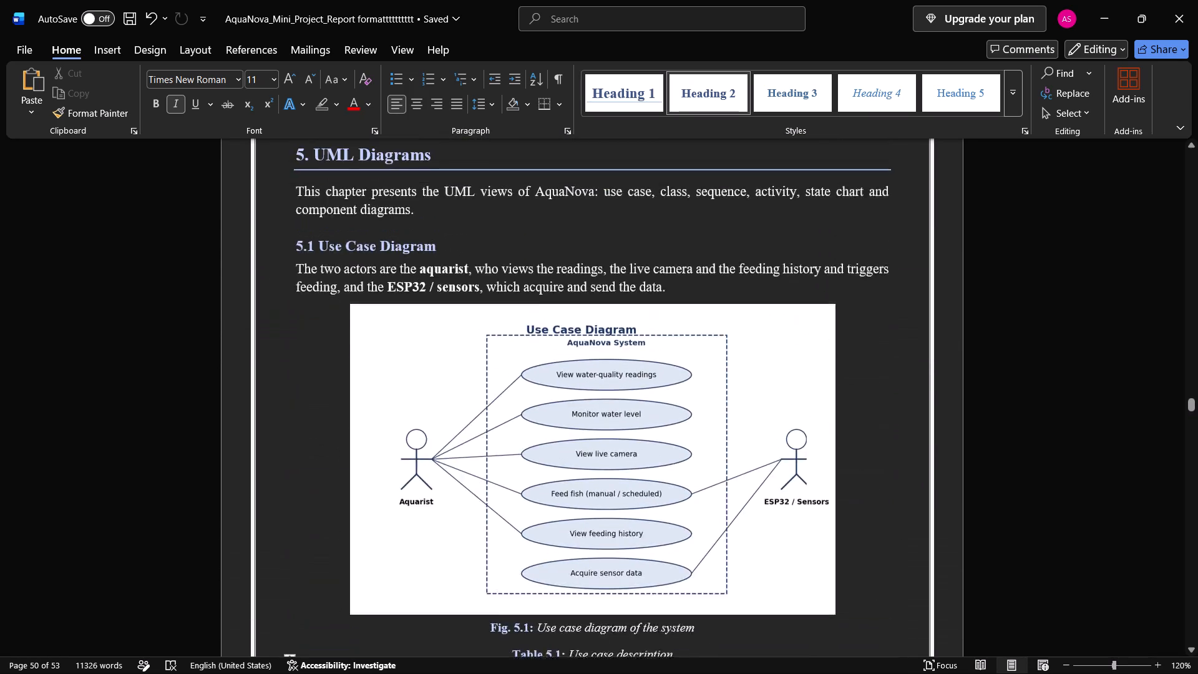
{"action": "scroll", "coordinate": [847, 476], "scroll_direction": "up", "scroll_amount": 20}
{"action": "scroll", "coordinate": [847, 476], "scroll_direction": "up", "scroll_amount": 18}
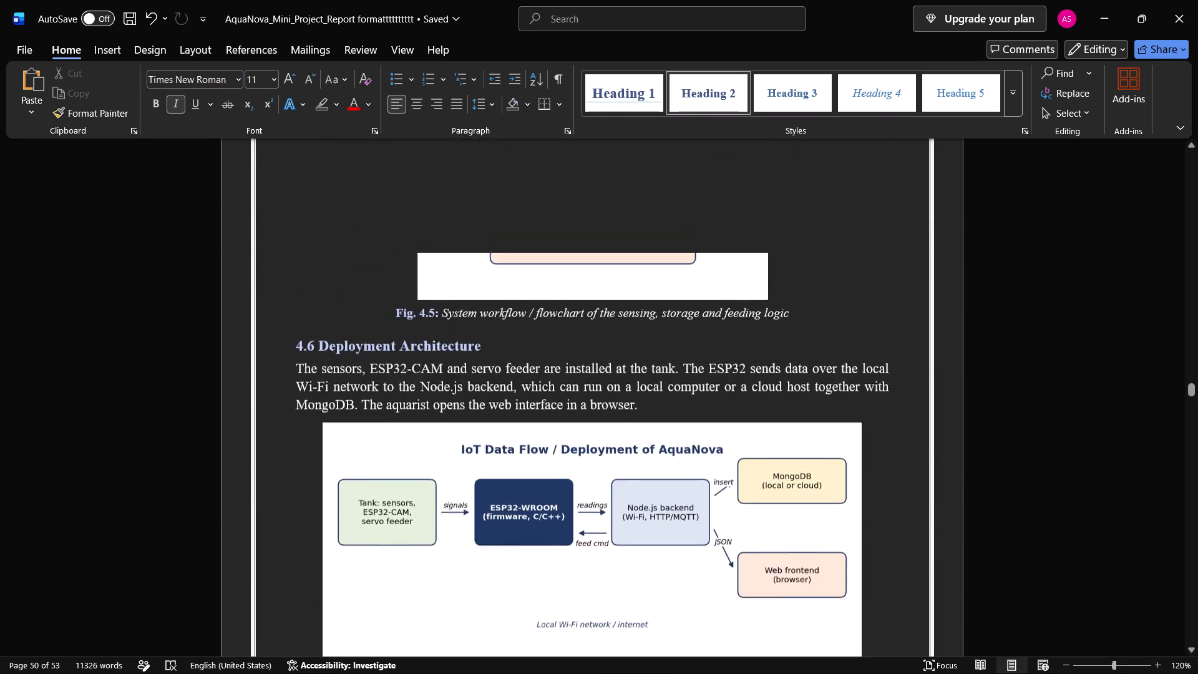
{"action": "scroll", "coordinate": [847, 476], "scroll_direction": "up", "scroll_amount": 20}
{"action": "scroll", "coordinate": [847, 476], "scroll_direction": "up", "scroll_amount": 16}
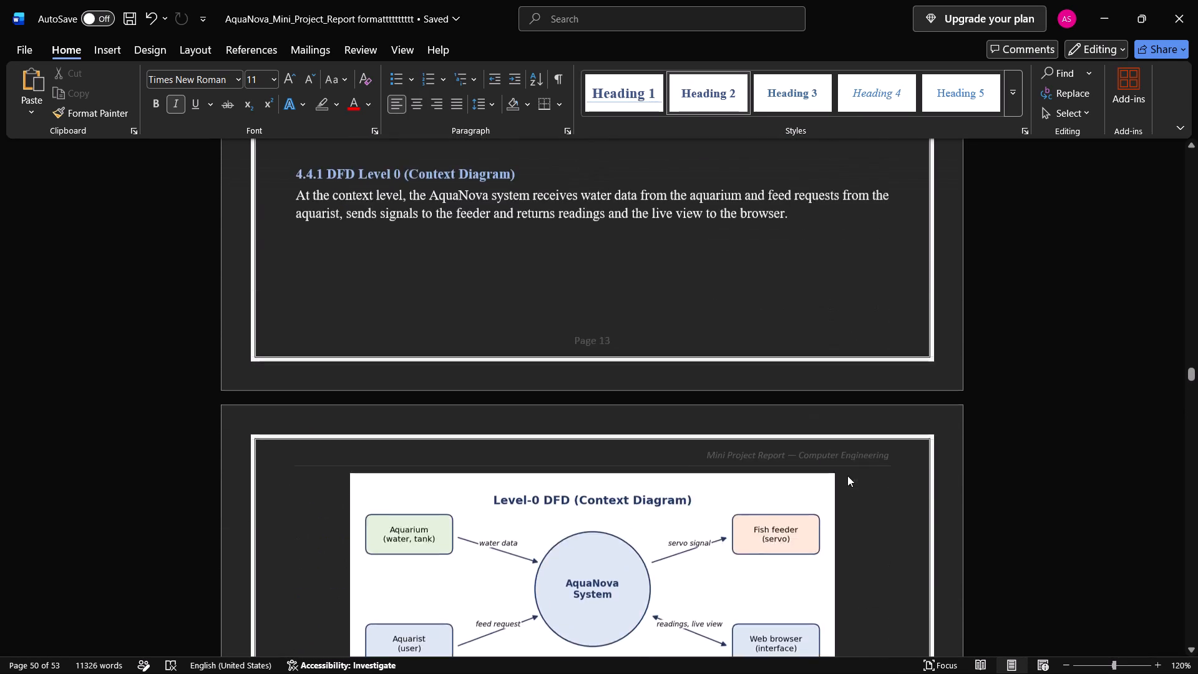
{"action": "scroll", "coordinate": [847, 476], "scroll_direction": "up", "scroll_amount": 20}
{"action": "scroll", "coordinate": [847, 476], "scroll_direction": "up", "scroll_amount": 16}
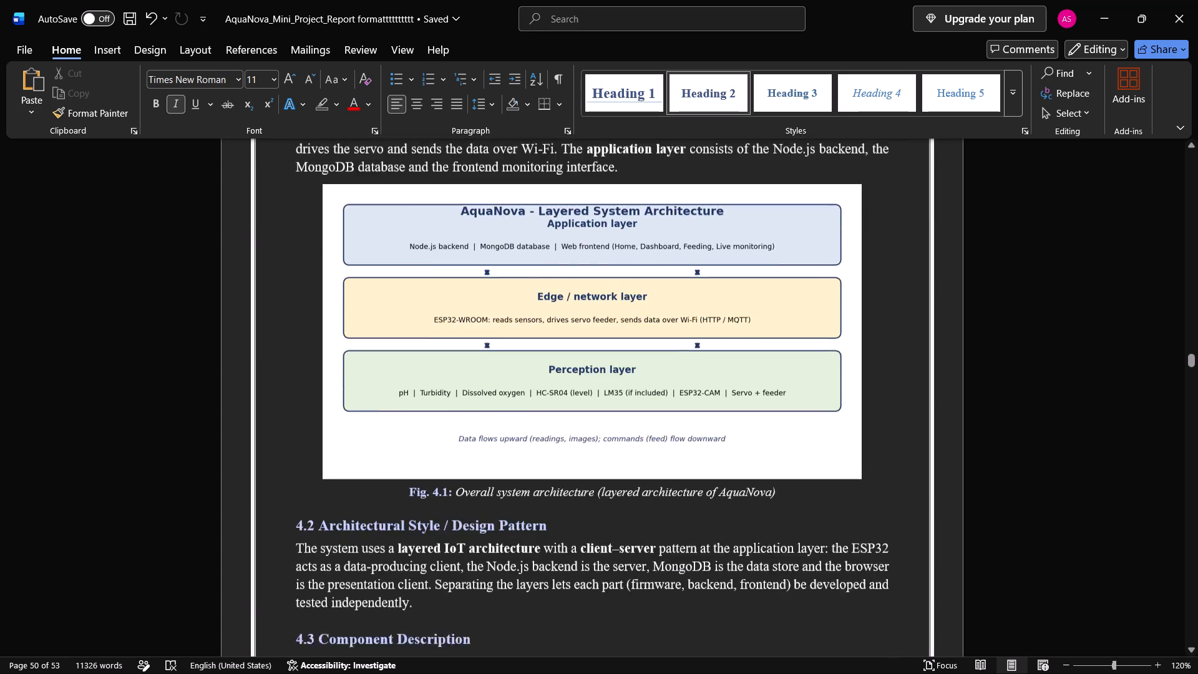
Review chapters 3 back to 1, covering the requirement specification, literature review table, review schedule, tools and objectives.
{"action": "scroll", "coordinate": [847, 476], "scroll_direction": "up", "scroll_amount": 20}
{"action": "scroll", "coordinate": [847, 476], "scroll_direction": "up", "scroll_amount": 15}
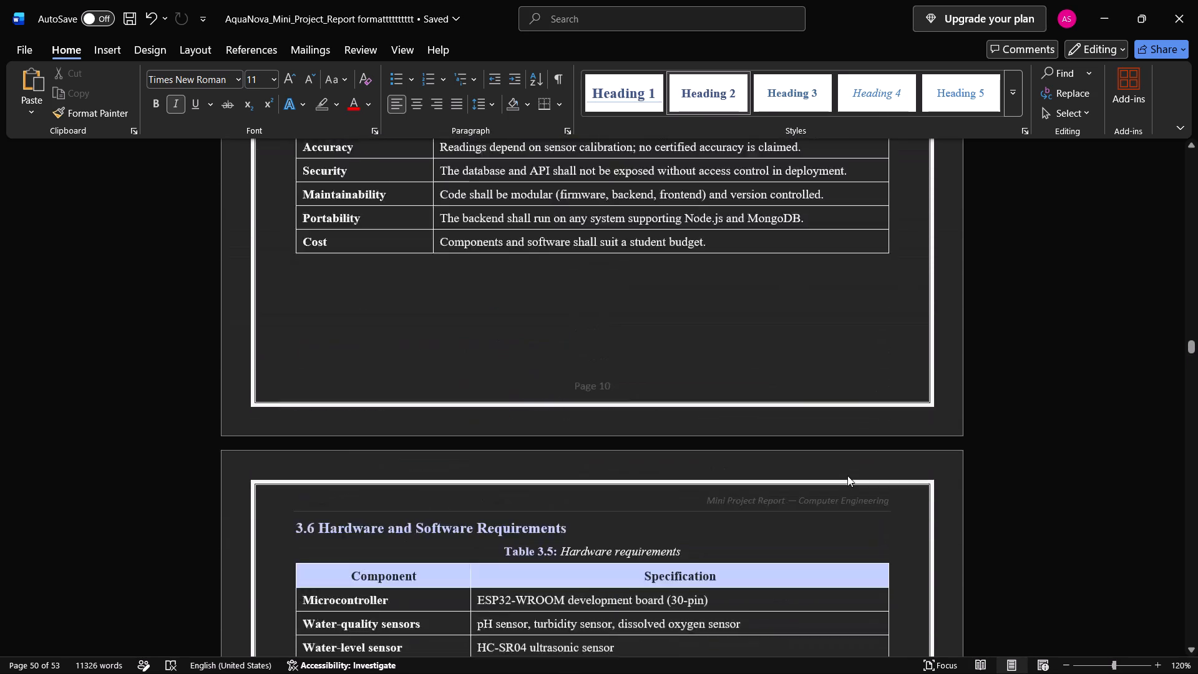
{"action": "scroll", "coordinate": [847, 476], "scroll_direction": "up", "scroll_amount": 20}
{"action": "scroll", "coordinate": [847, 476], "scroll_direction": "up", "scroll_amount": 20}
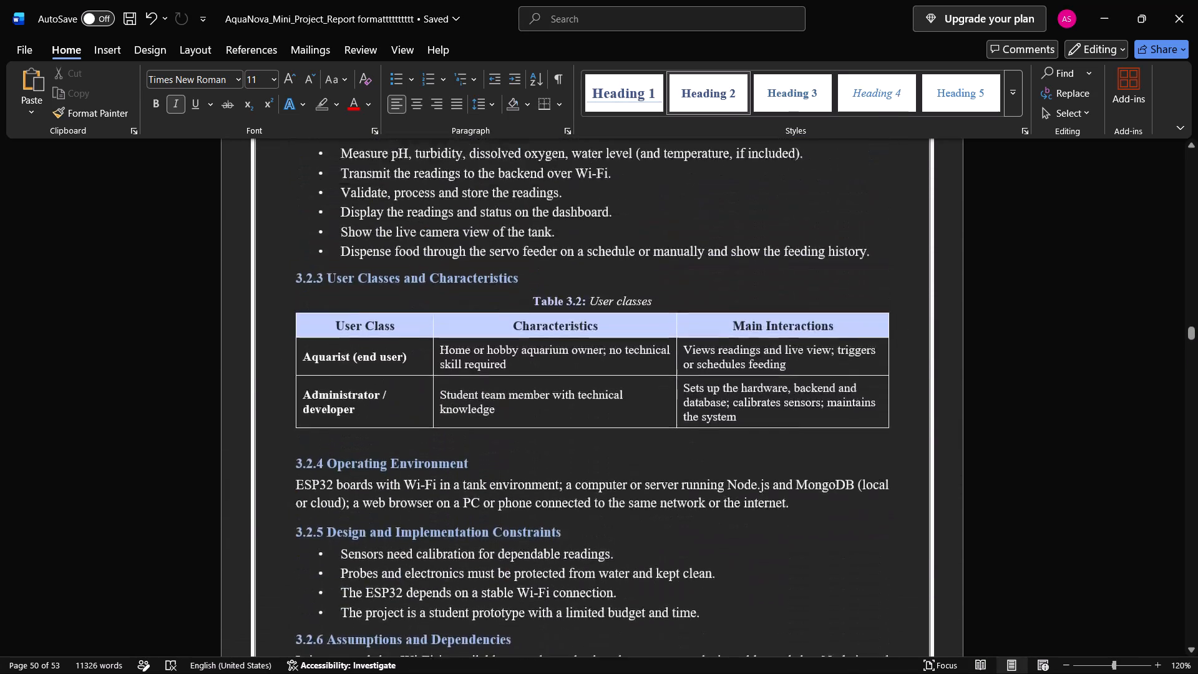
{"action": "scroll", "coordinate": [847, 476], "scroll_direction": "up", "scroll_amount": 20}
{"action": "scroll", "coordinate": [847, 476], "scroll_direction": "up", "scroll_amount": 12}
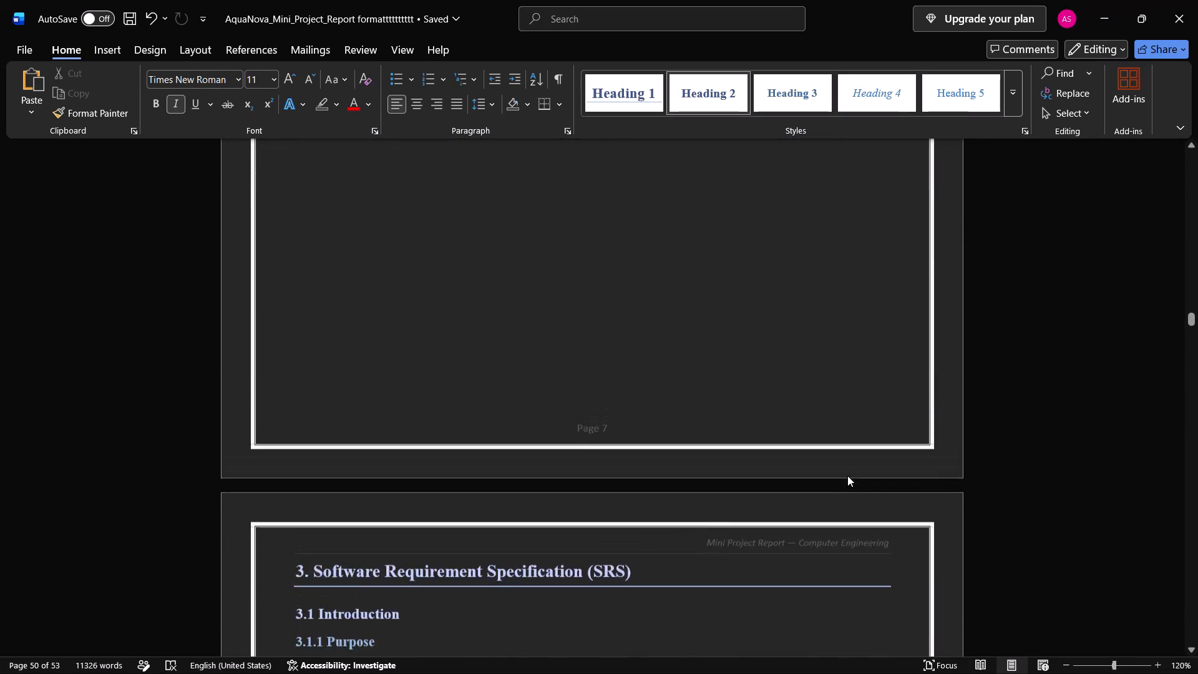
{"action": "scroll", "coordinate": [847, 476], "scroll_direction": "up", "scroll_amount": 20}
{"action": "scroll", "coordinate": [847, 476], "scroll_direction": "up", "scroll_amount": 15}
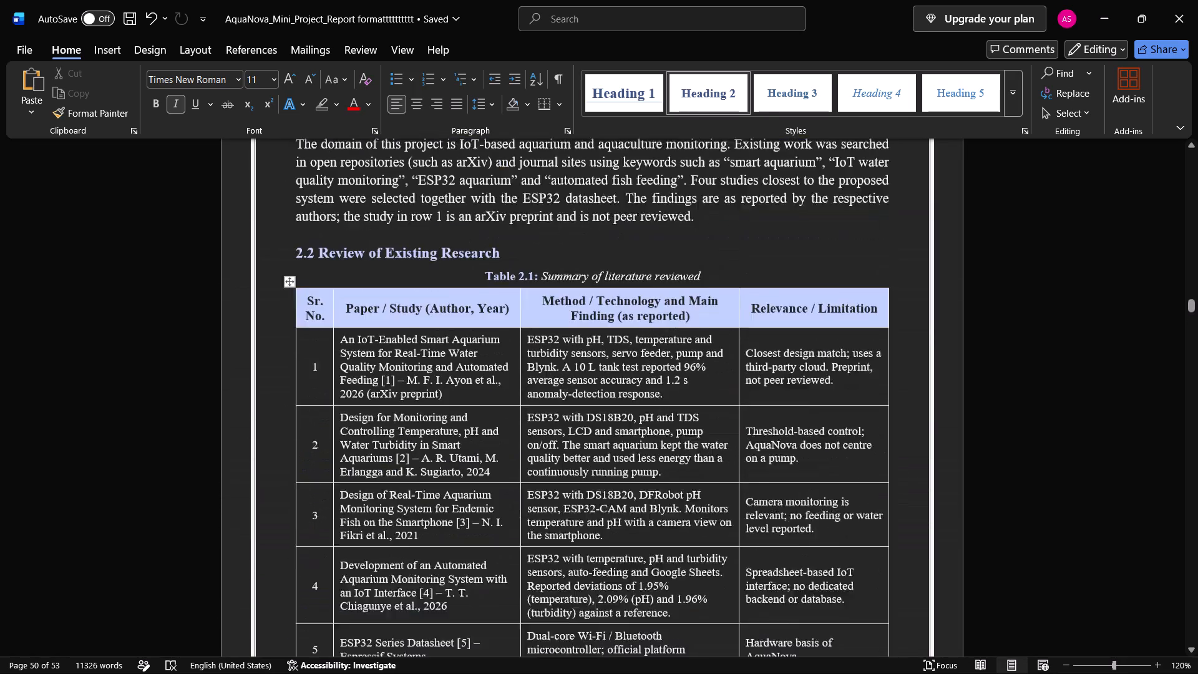
{"action": "scroll", "coordinate": [847, 476], "scroll_direction": "up", "scroll_amount": 20}
{"action": "scroll", "coordinate": [847, 476], "scroll_direction": "up", "scroll_amount": 17}
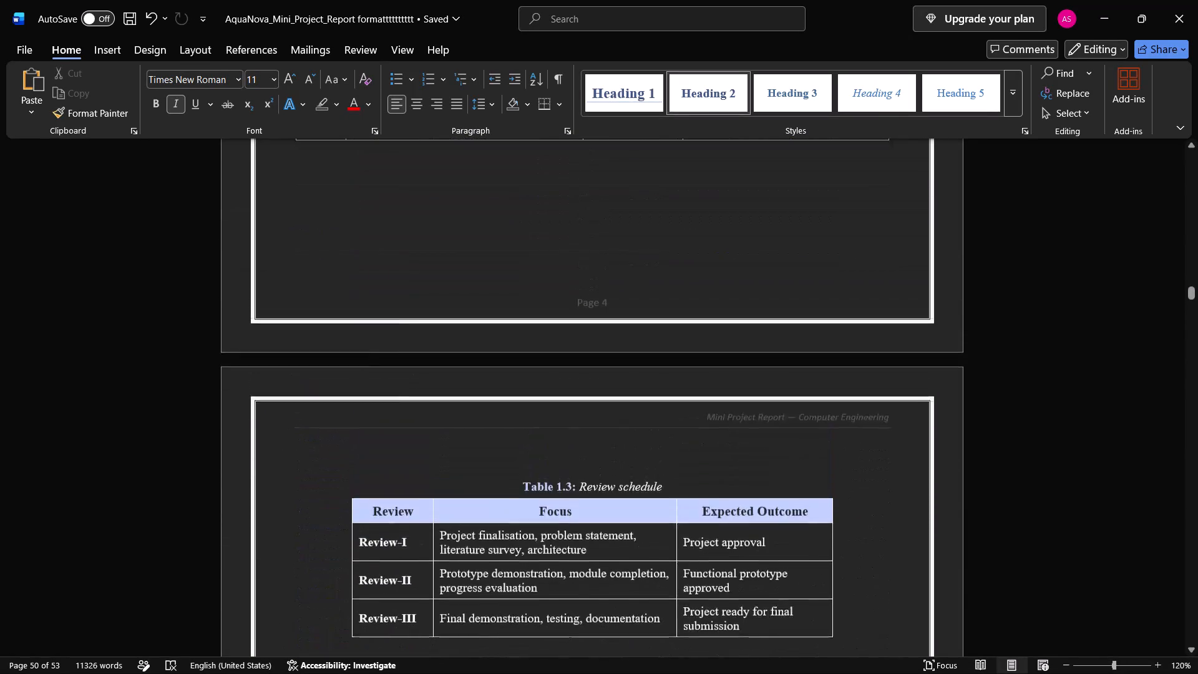
{"action": "scroll", "coordinate": [847, 476], "scroll_direction": "up", "scroll_amount": 3}
{"action": "scroll", "coordinate": [847, 476], "scroll_direction": "up", "scroll_amount": 20}
{"action": "scroll", "coordinate": [847, 476], "scroll_direction": "up", "scroll_amount": 9}
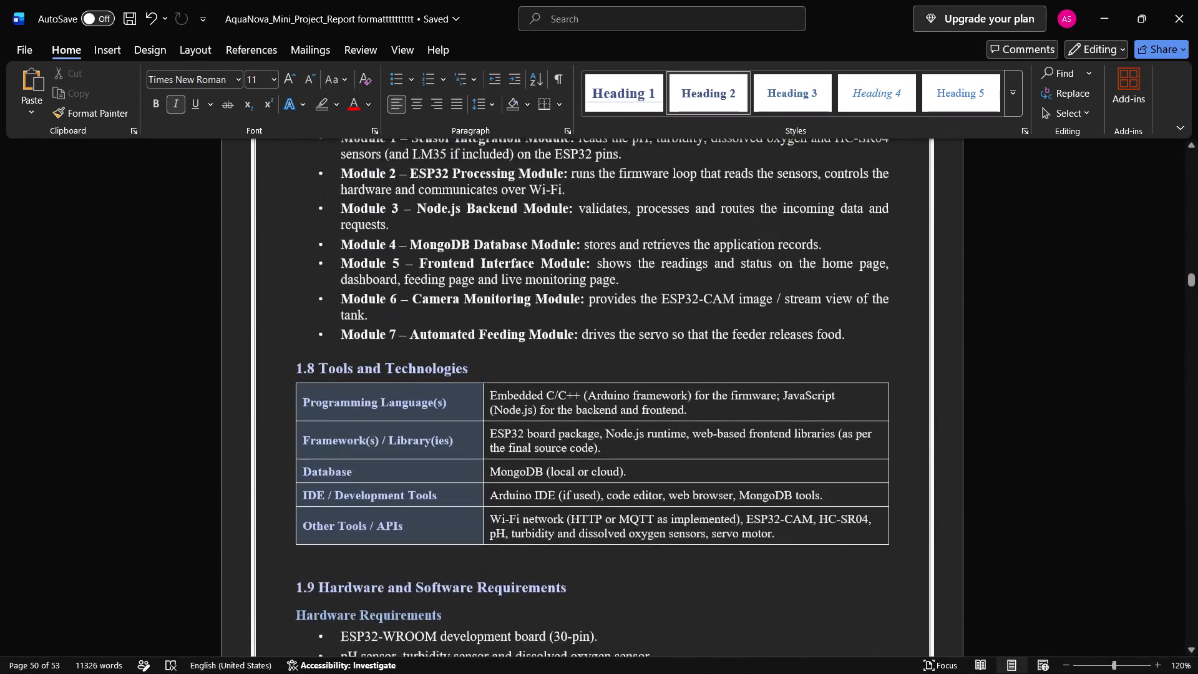
{"action": "scroll", "coordinate": [847, 476], "scroll_direction": "up", "scroll_amount": 20}
{"action": "scroll", "coordinate": [847, 476], "scroll_direction": "up", "scroll_amount": 16}
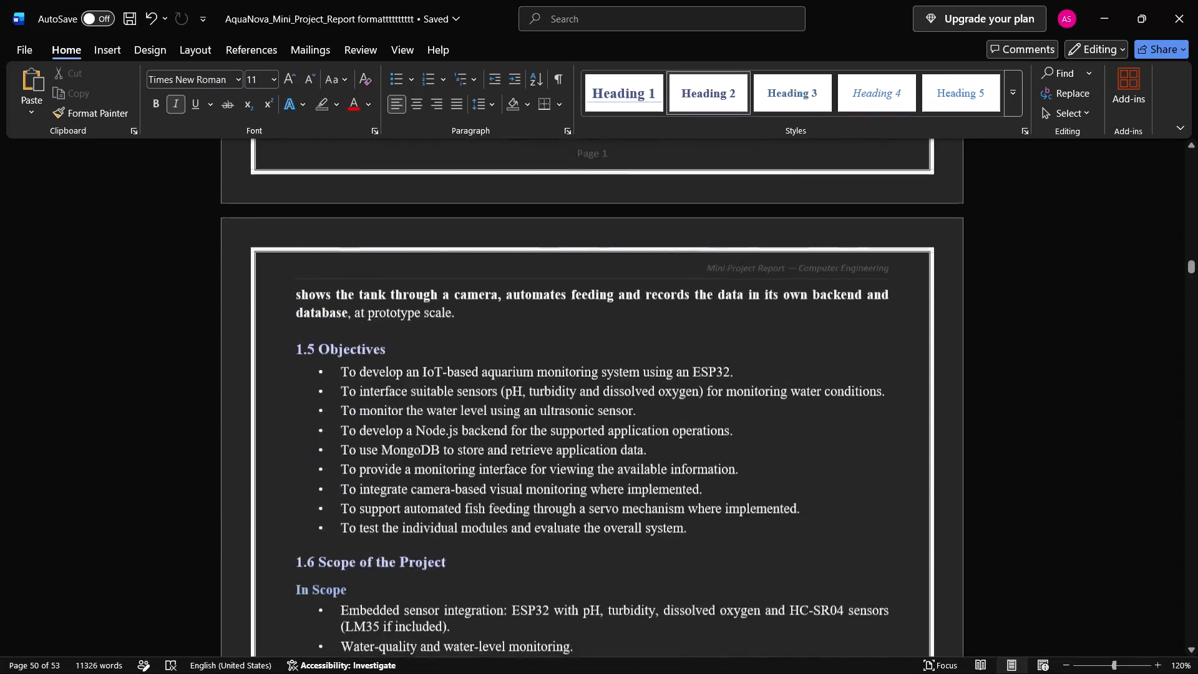
Examine the front matter preceding chapter 1, including the List of Tables and the pages before it.
{"action": "scroll", "coordinate": [847, 476], "scroll_direction": "up", "scroll_amount": 15}
{"action": "scroll", "coordinate": [847, 476], "scroll_direction": "up", "scroll_amount": 15}
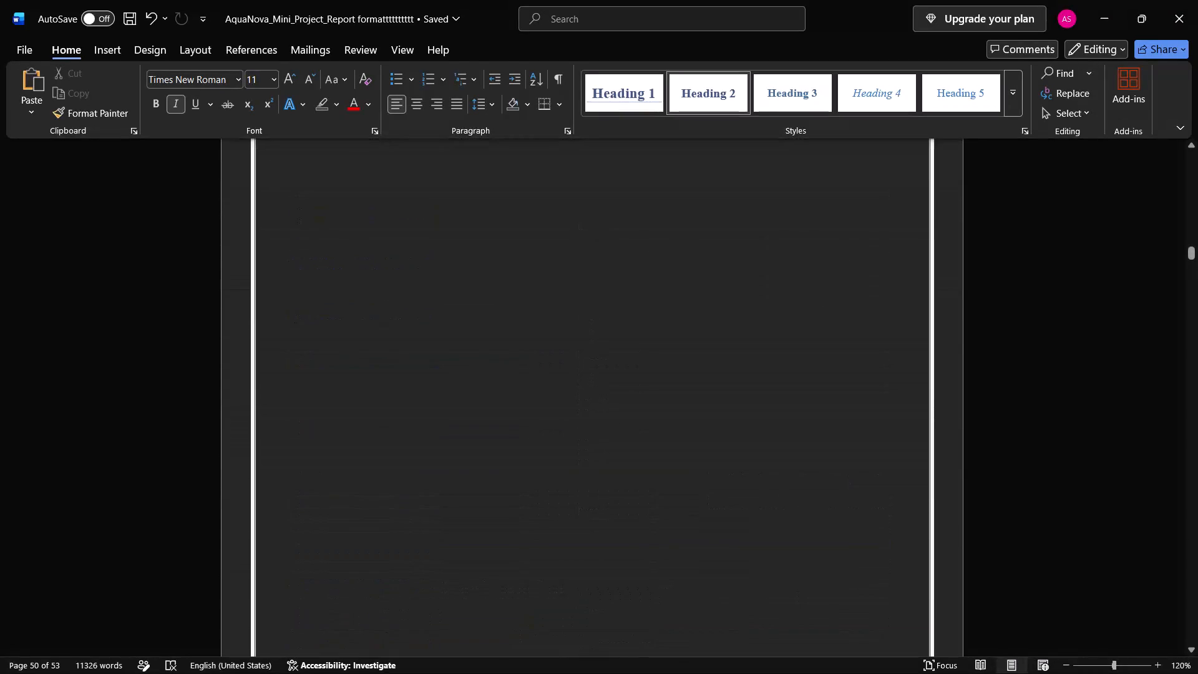
{"action": "scroll", "coordinate": [847, 476], "scroll_direction": "up", "scroll_amount": 18}
{"action": "scroll", "coordinate": [847, 476], "scroll_direction": "up", "scroll_amount": 18}
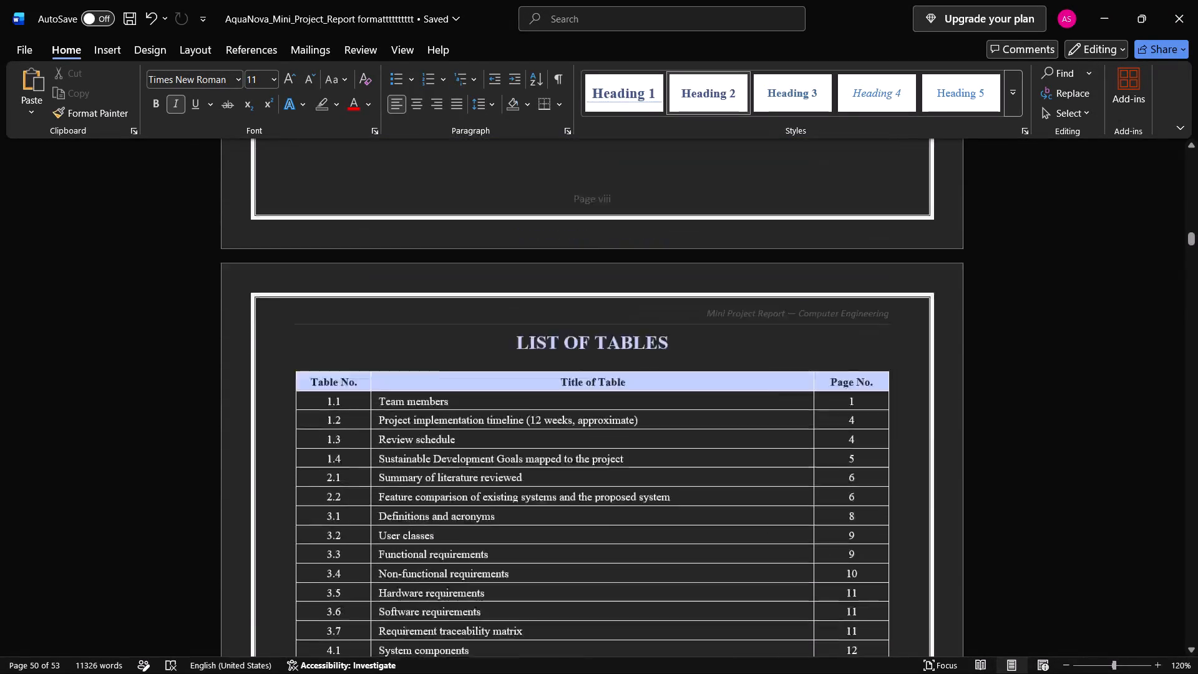
{"action": "scroll", "coordinate": [847, 476], "scroll_direction": "up", "scroll_amount": 19}
{"action": "scroll", "coordinate": [847, 476], "scroll_direction": "up", "scroll_amount": 12}
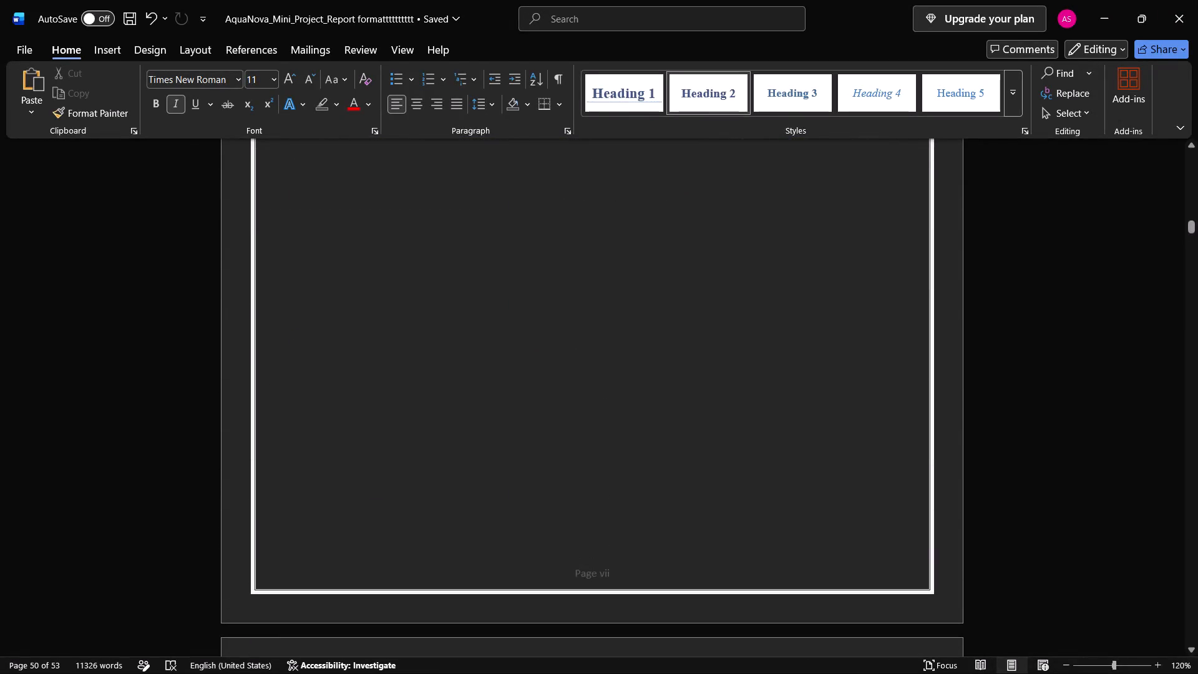
Close the AquaNova report, the MINI REPORT WITH CERTIFICATE document and the Downloads folder window.
{"action": "left_click", "coordinate": [1197, 0]}
{"action": "left_click", "coordinate": [1197, 0]}
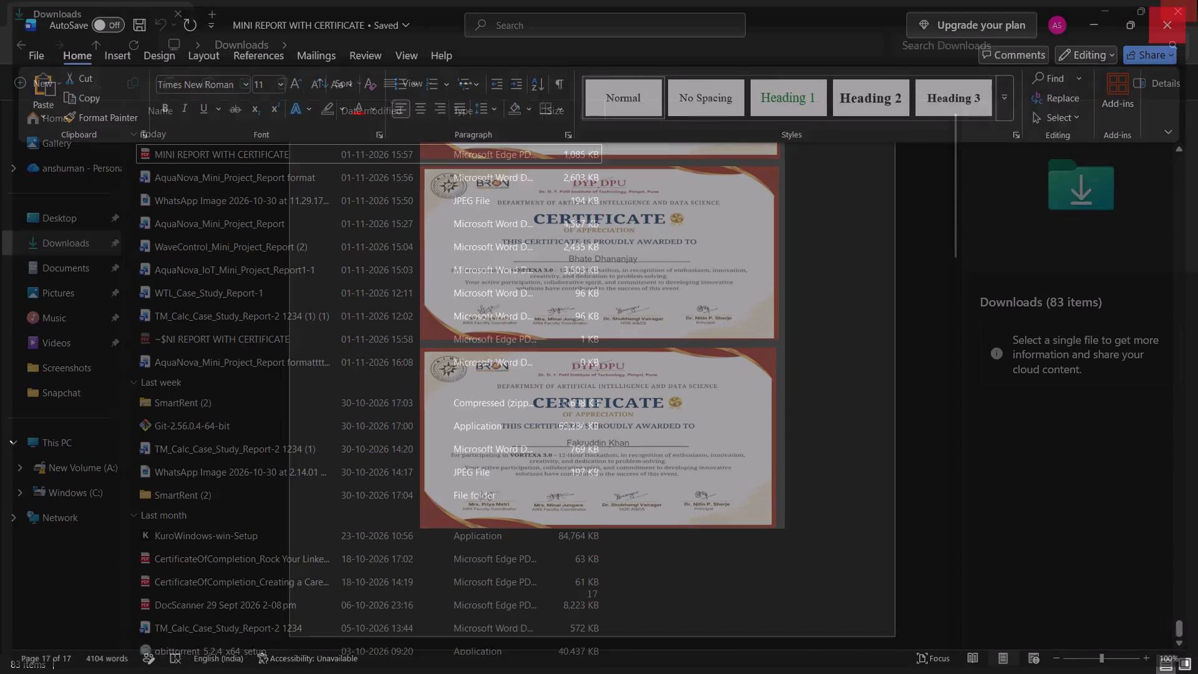
{"action": "left_click", "coordinate": [1197, 0]}
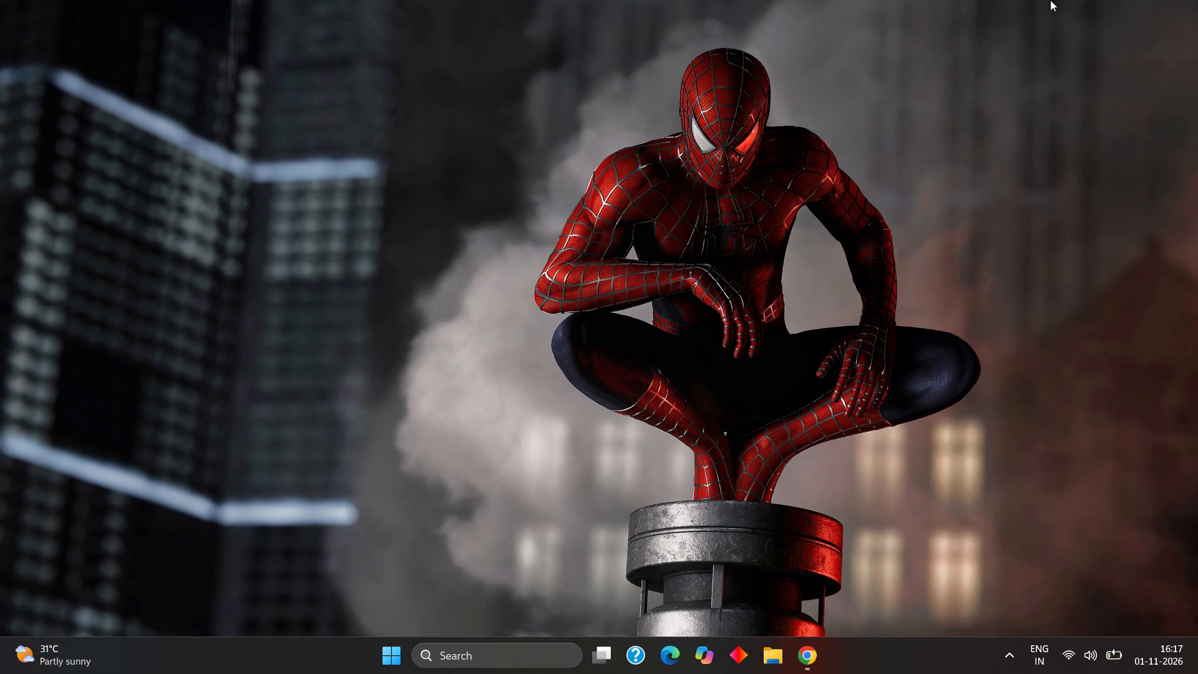
Open the Windows search from the desktop.
{"action": "left_click", "coordinate": [498, 664]}
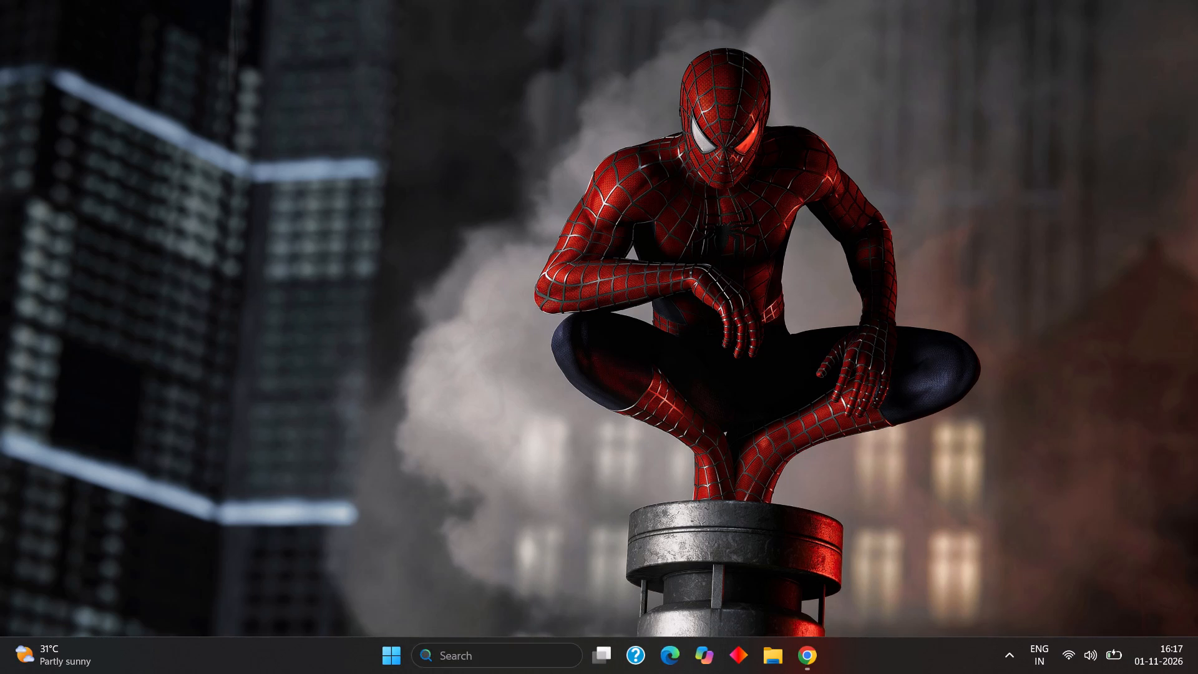
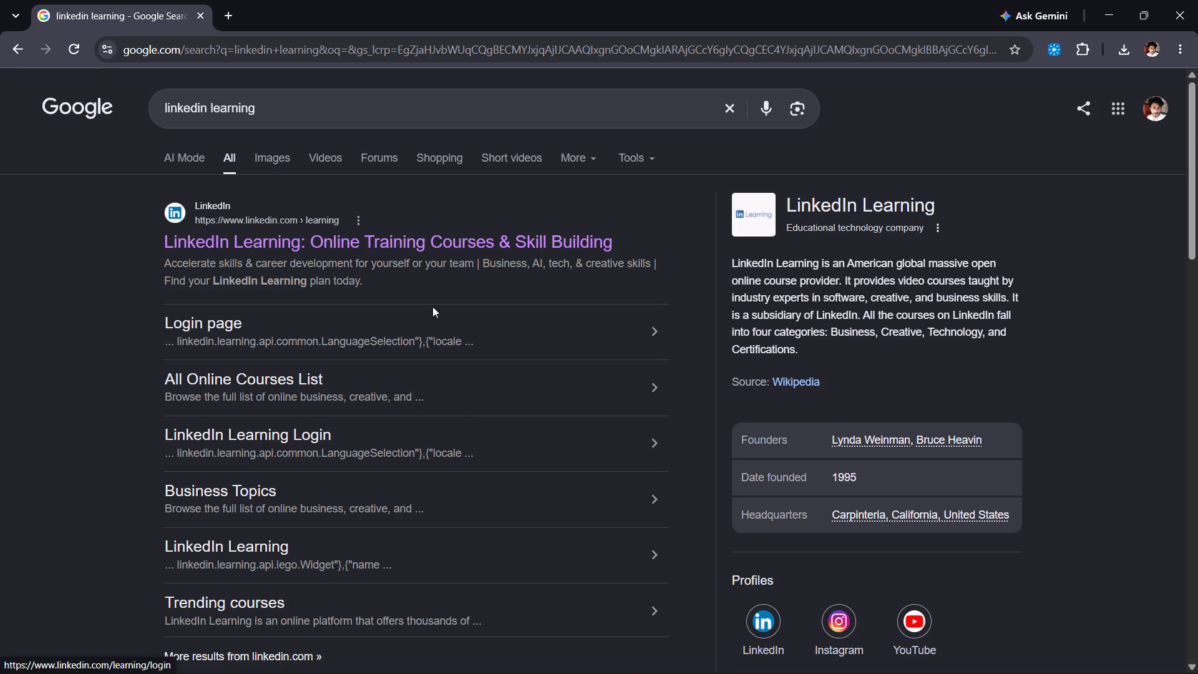
{"action": "left_click", "coordinate": [428, 240]}
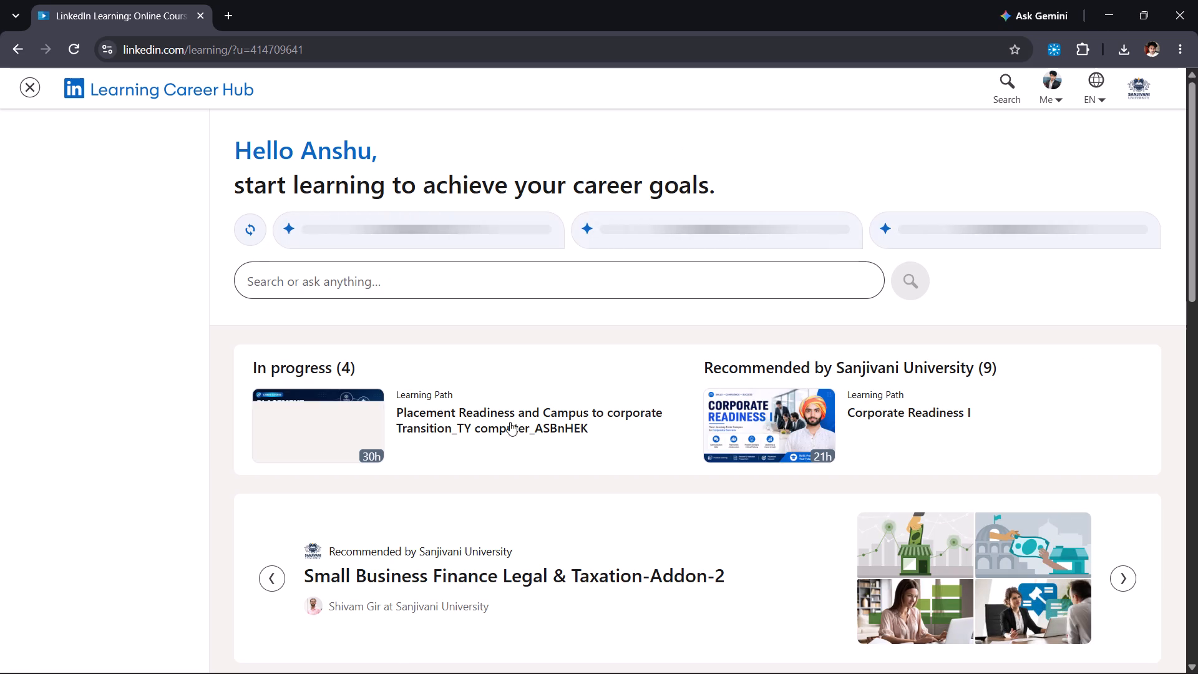
Open the in-progress learning path Placement Readiness and Campus to corporate Transition_TY computer_ASBnHEK.
{"action": "left_click", "coordinate": [484, 415]}
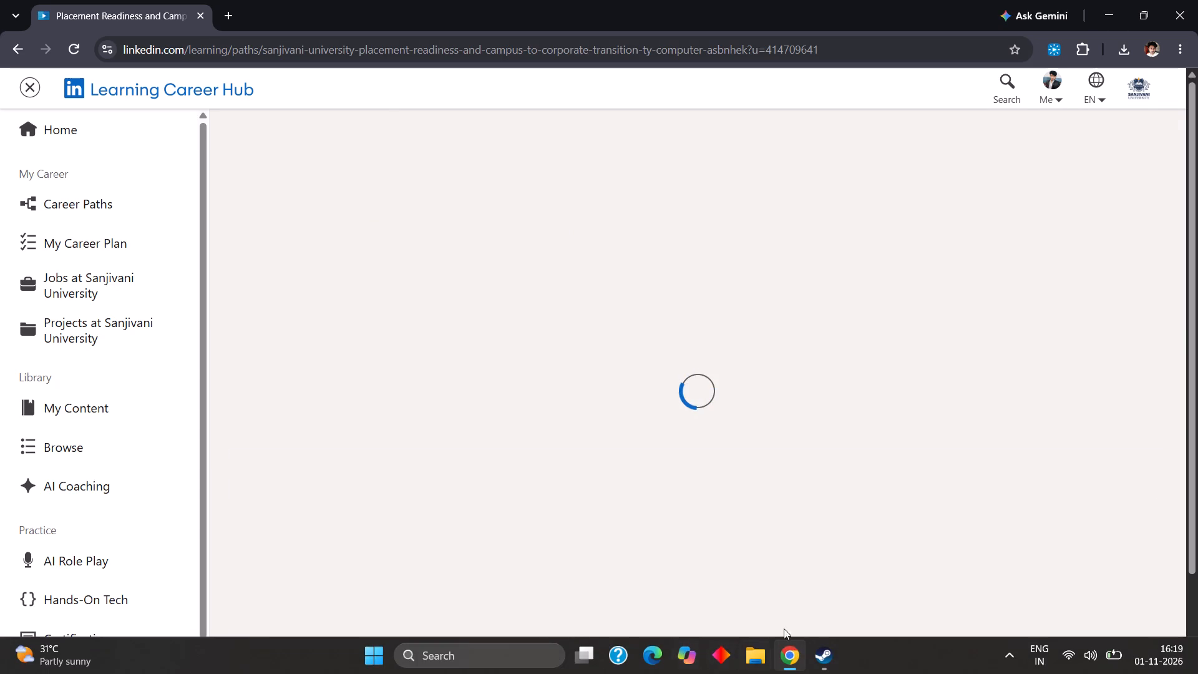
Check the game download's progress in Steam and return to the learning path.
{"action": "left_click", "coordinate": [817, 663]}
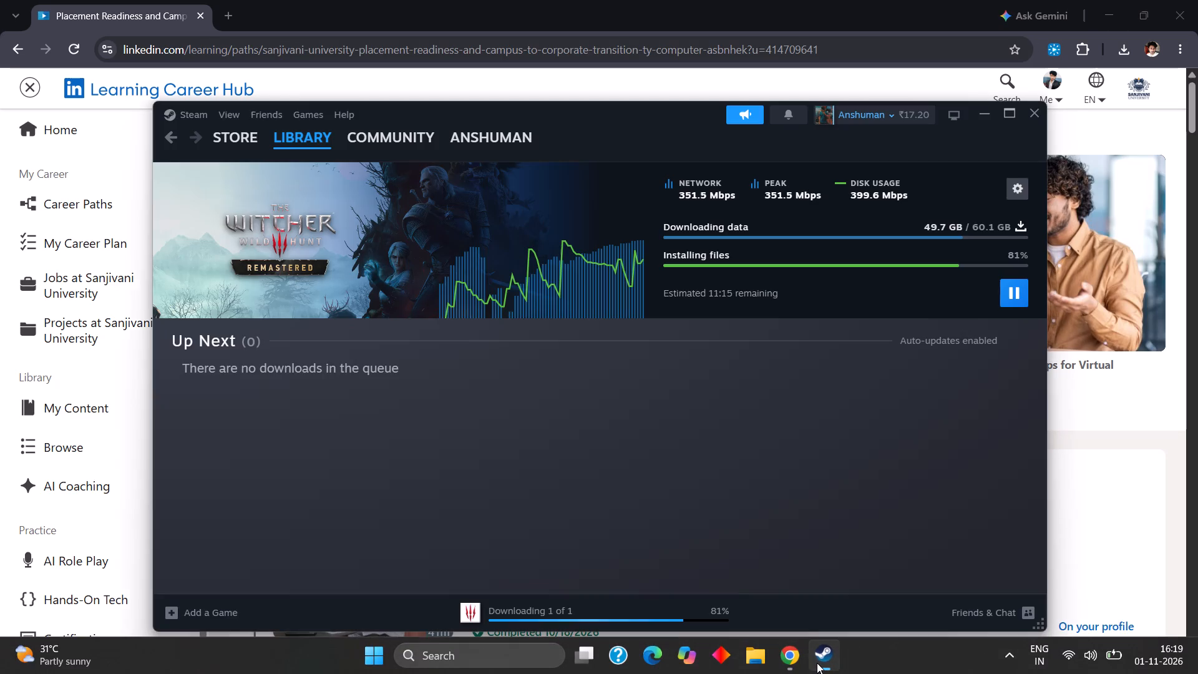
{"action": "left_click", "coordinate": [817, 663]}
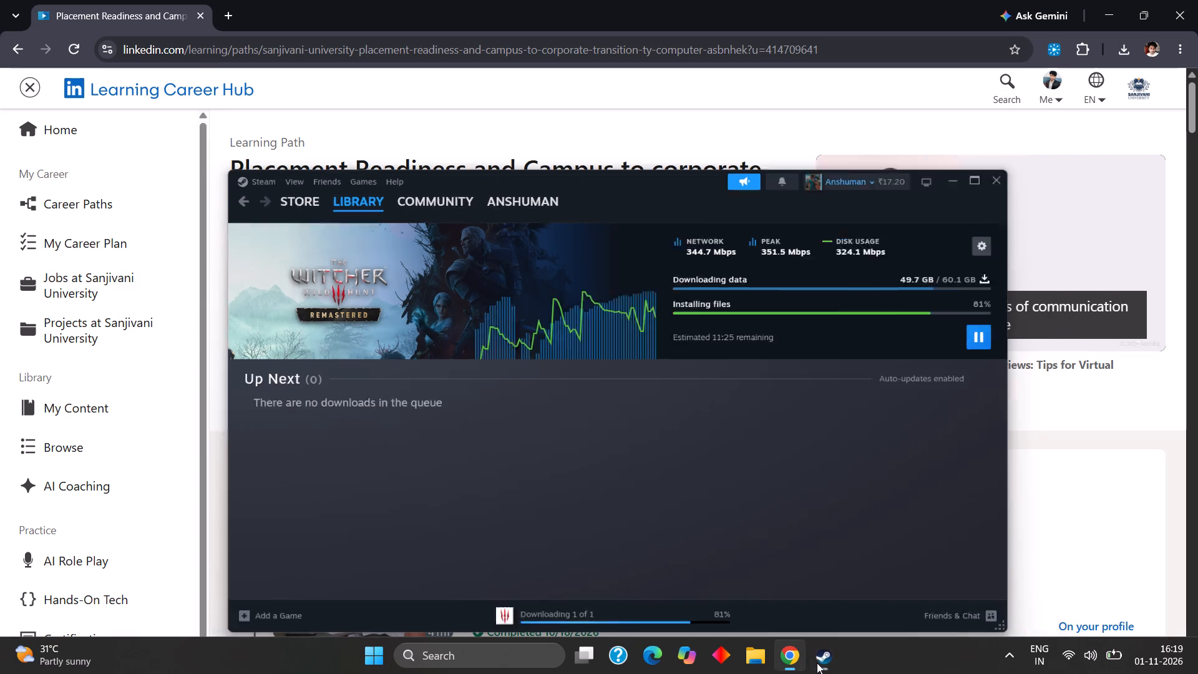
Examine the courses in the learning path and their completion status, down to the end of the list.
{"action": "scroll", "coordinate": [755, 545], "scroll_direction": "down", "scroll_amount": 3}
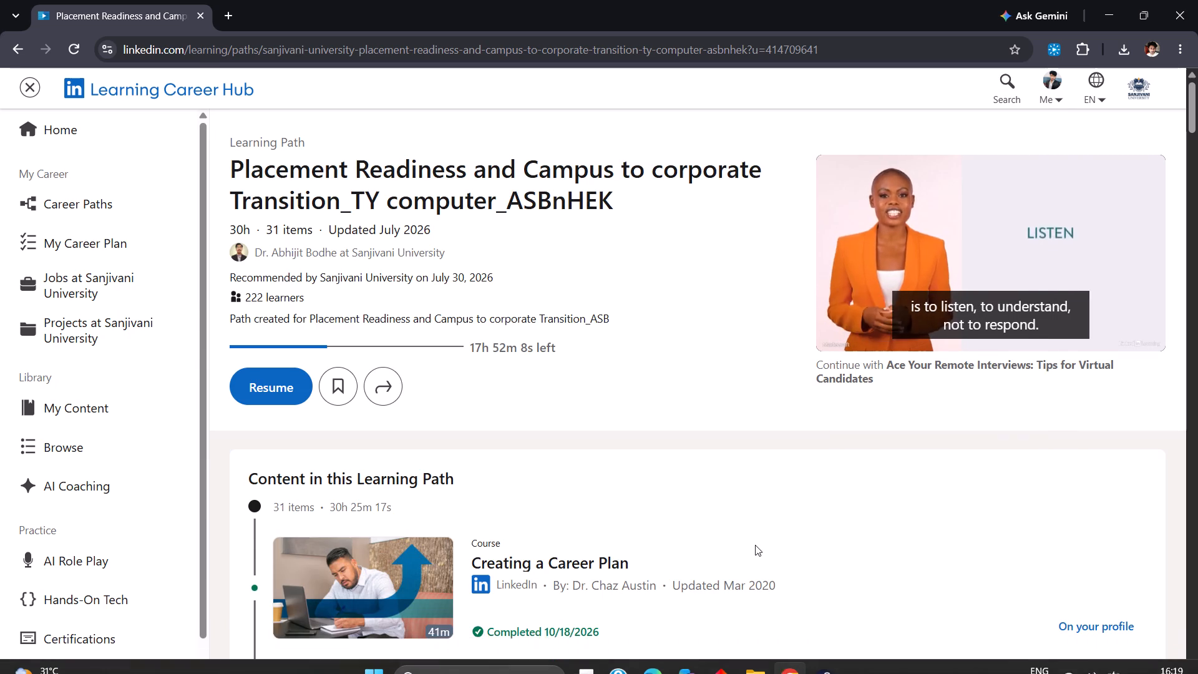
{"action": "scroll", "coordinate": [755, 545], "scroll_direction": "down", "scroll_amount": 15}
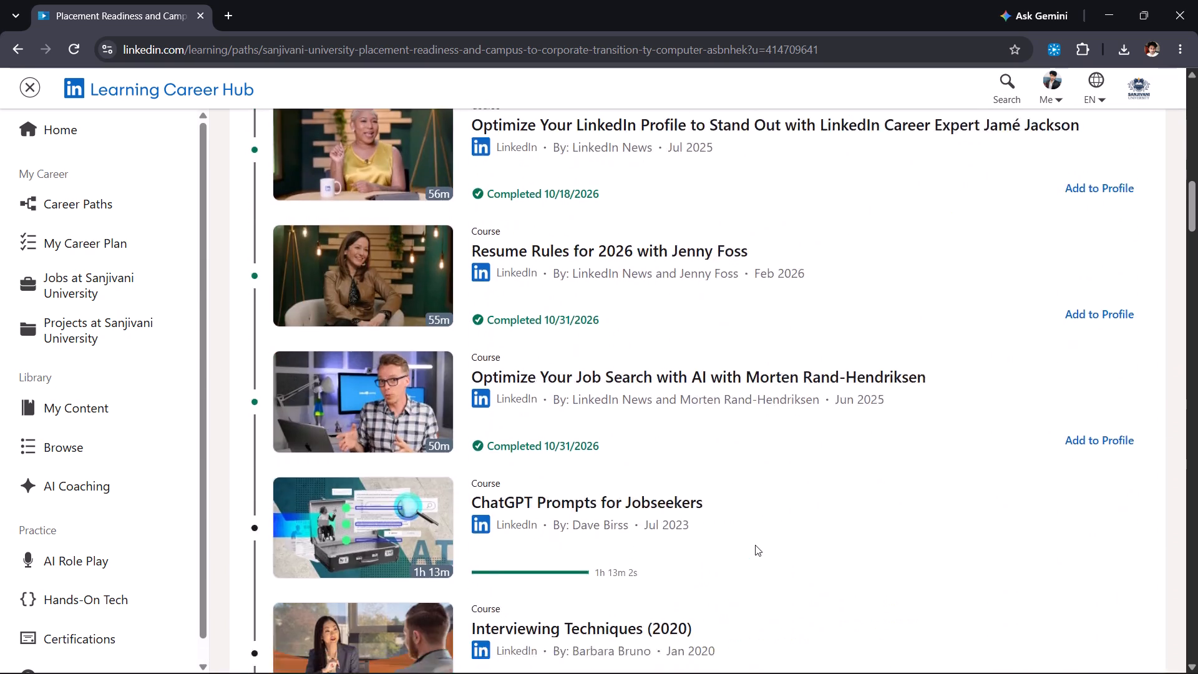
{"action": "scroll", "coordinate": [755, 545], "scroll_direction": "down", "scroll_amount": 7}
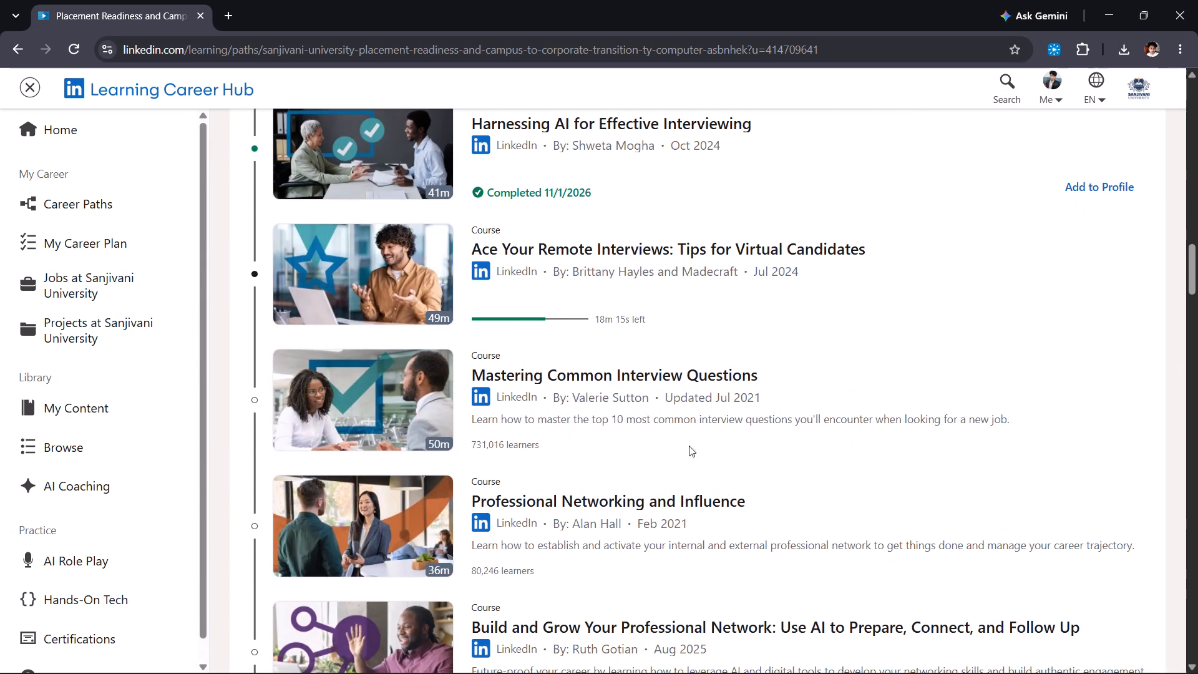
{"action": "scroll", "coordinate": [439, 278], "scroll_direction": "down", "scroll_amount": 11}
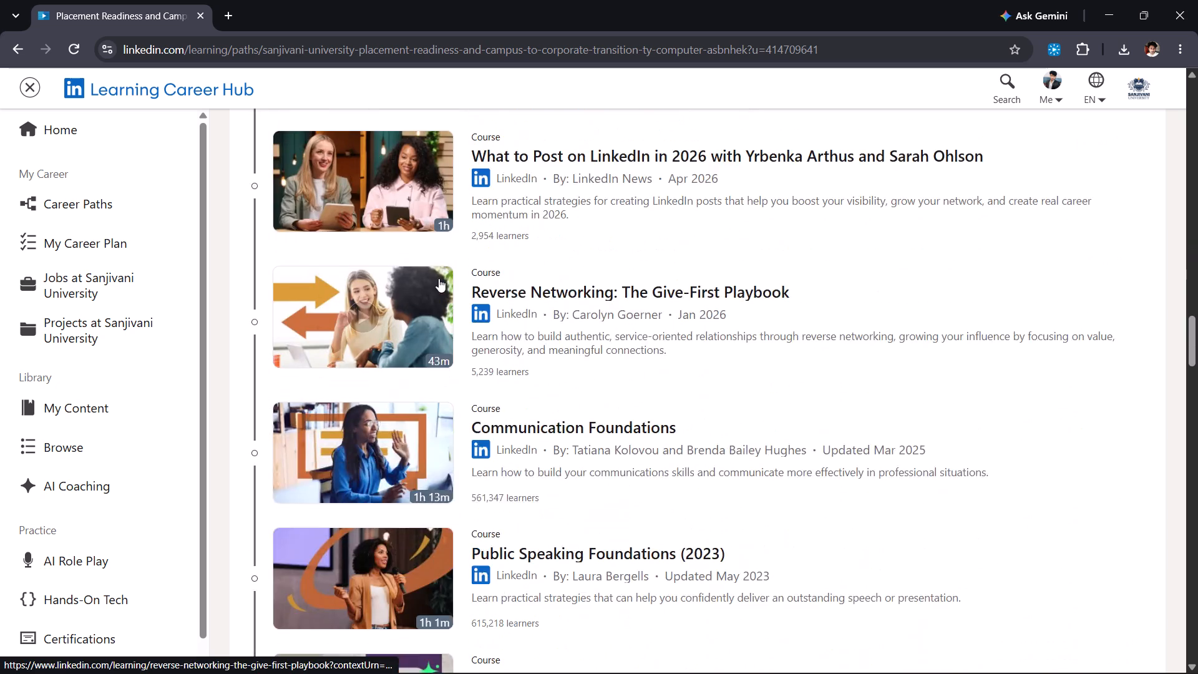
{"action": "scroll", "coordinate": [439, 278], "scroll_direction": "down", "scroll_amount": 17}
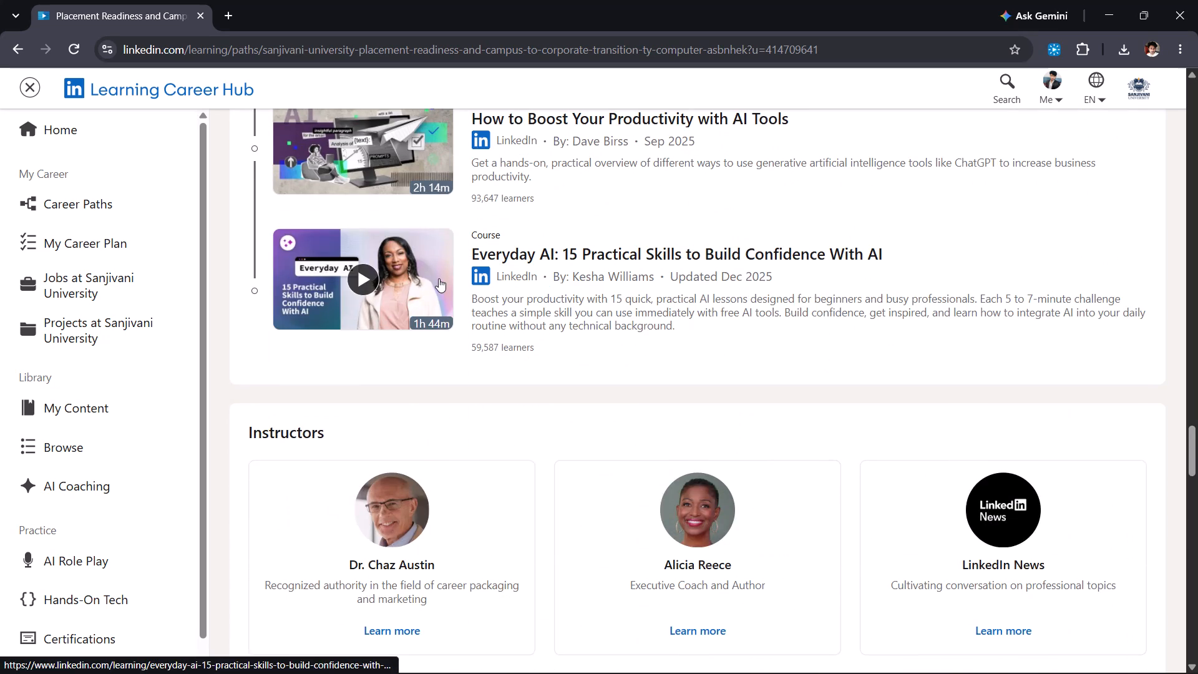
{"action": "scroll", "coordinate": [439, 278], "scroll_direction": "up", "scroll_amount": 11}
{"action": "scroll", "coordinate": [439, 278], "scroll_direction": "up", "scroll_amount": 17}
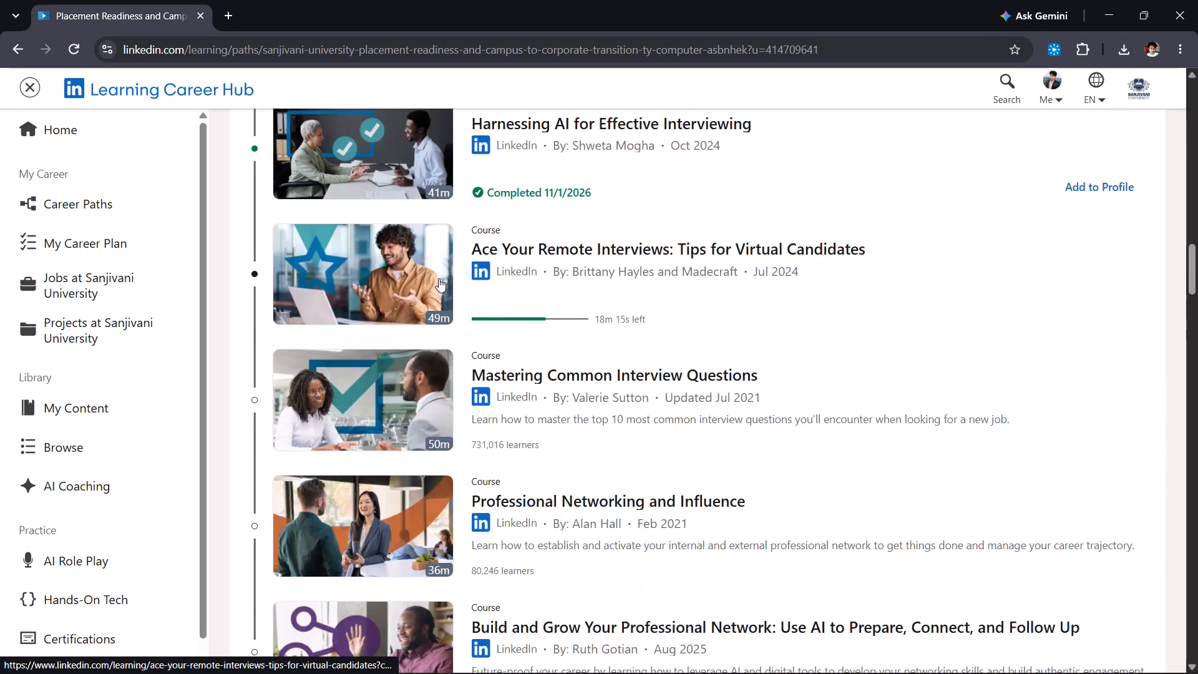
Resume the partly completed course Ace Your Remote Interviews: Tips for Virtual Candidates from the learning path.
{"action": "scroll", "coordinate": [439, 278], "scroll_direction": "up", "scroll_amount": 3}
{"action": "left_click", "coordinate": [374, 503]}
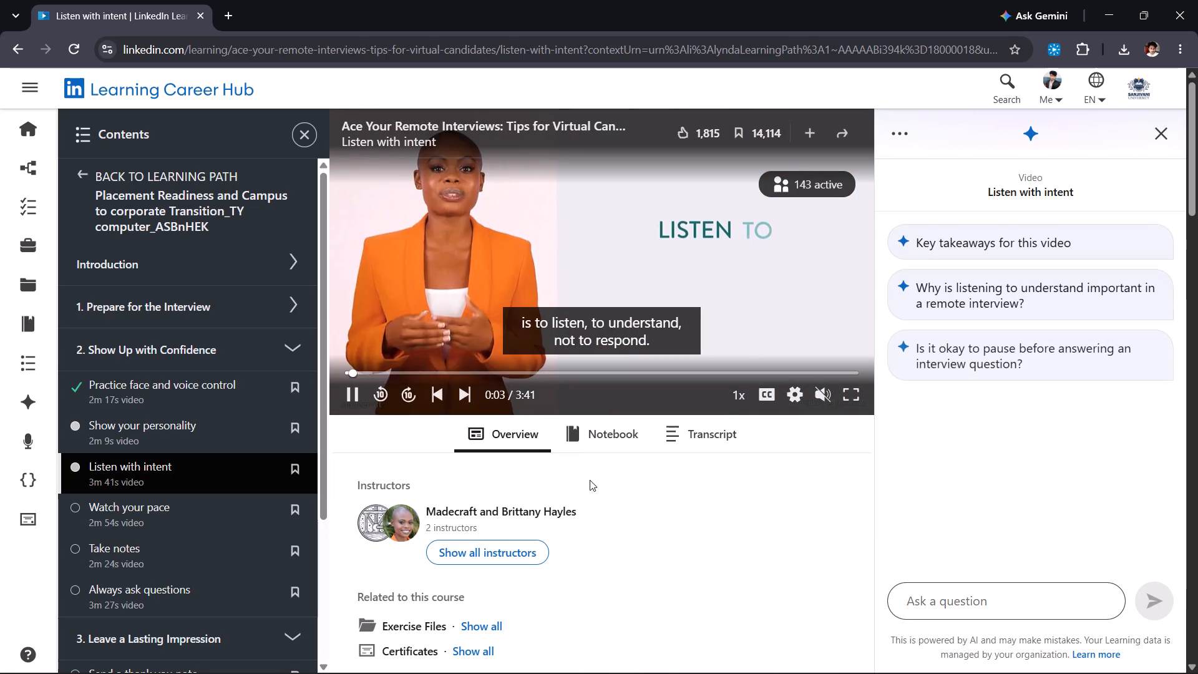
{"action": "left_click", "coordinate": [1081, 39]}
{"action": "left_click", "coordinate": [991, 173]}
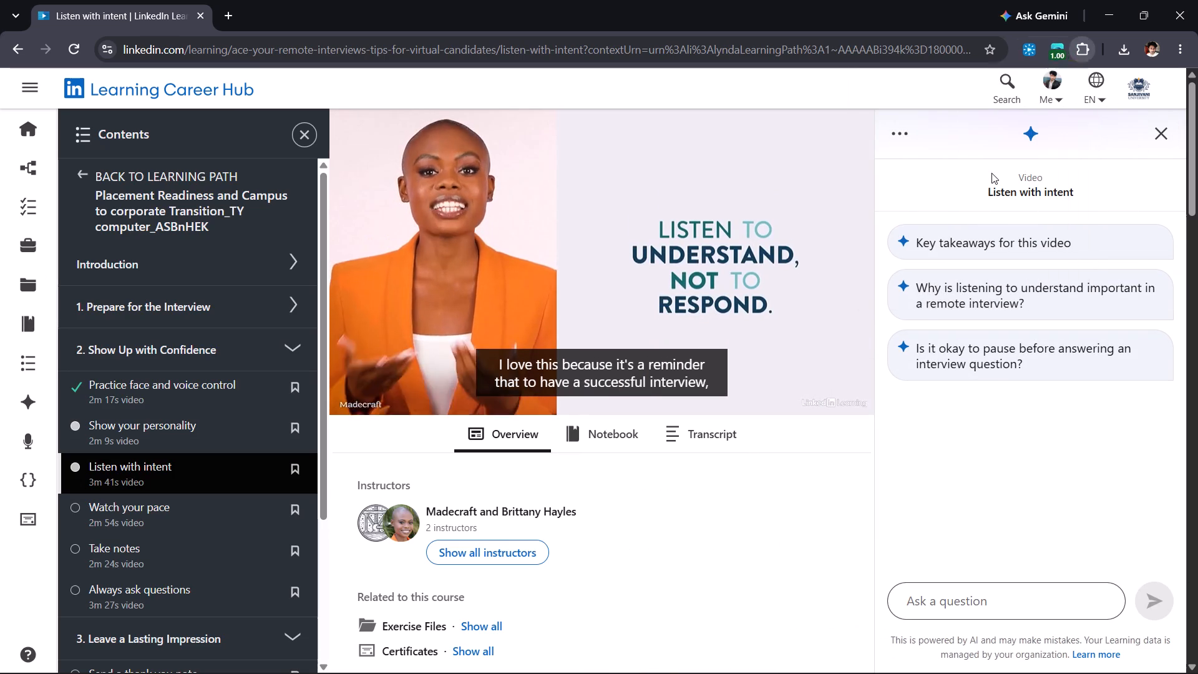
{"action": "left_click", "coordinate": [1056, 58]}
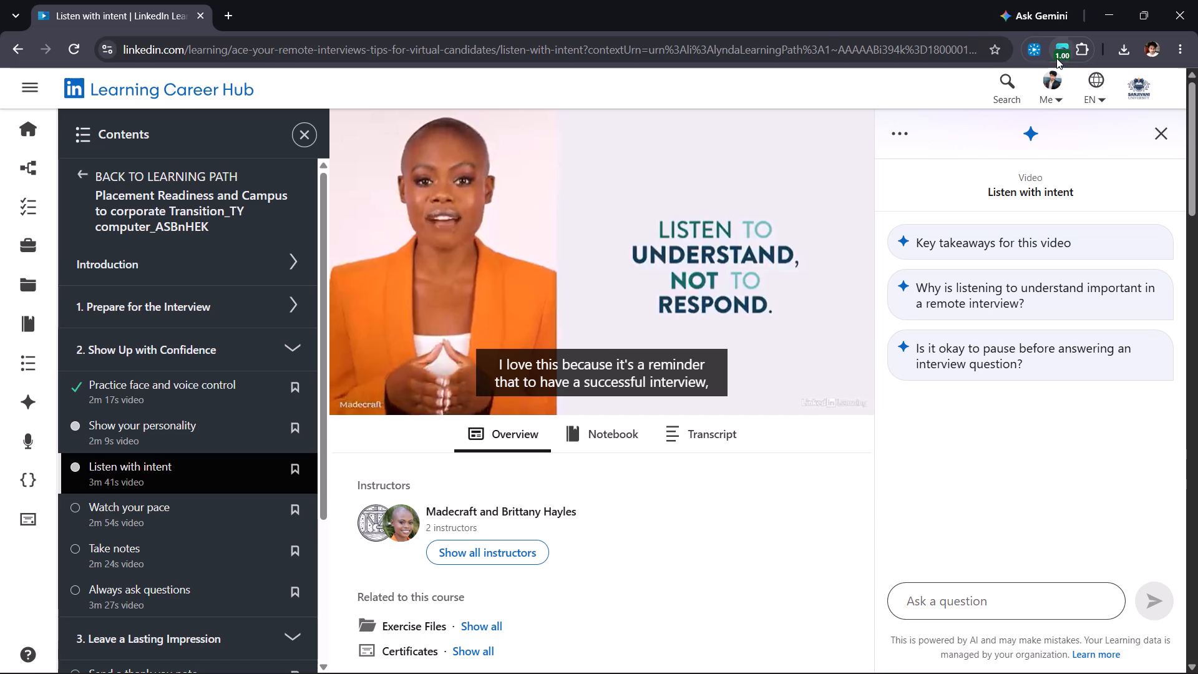
View the Super Video Speed Controller extension's details page and close it.
{"action": "left_click", "coordinate": [1077, 50]}
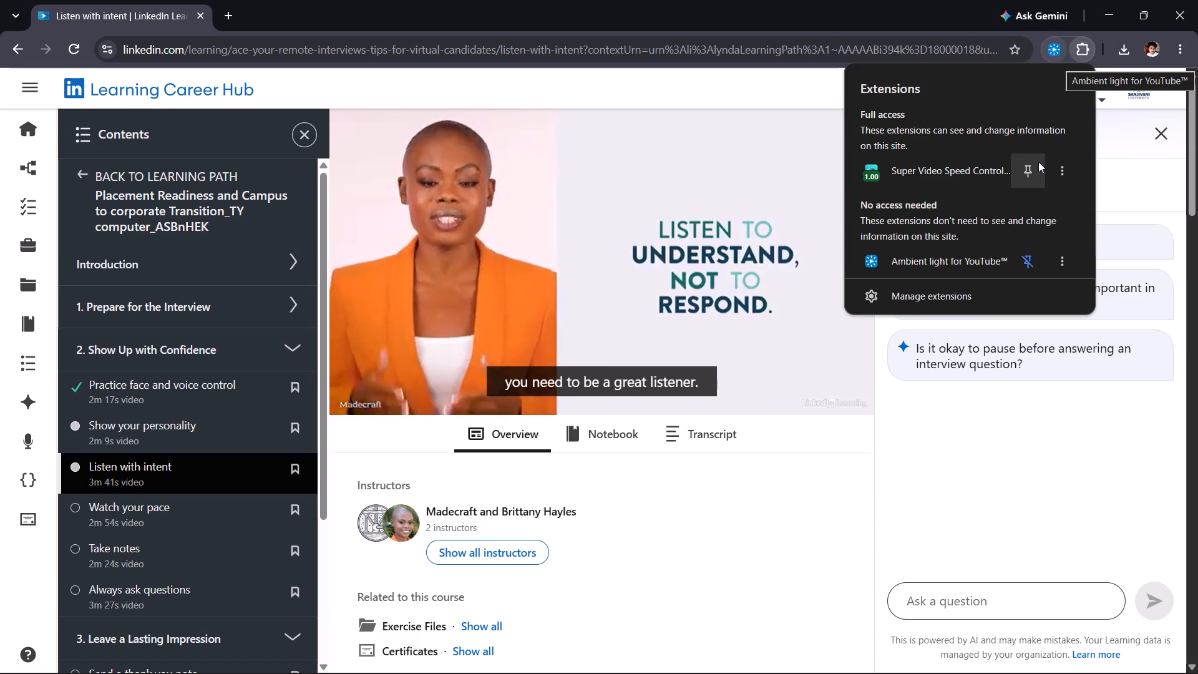
{"action": "left_click", "coordinate": [1046, 175]}
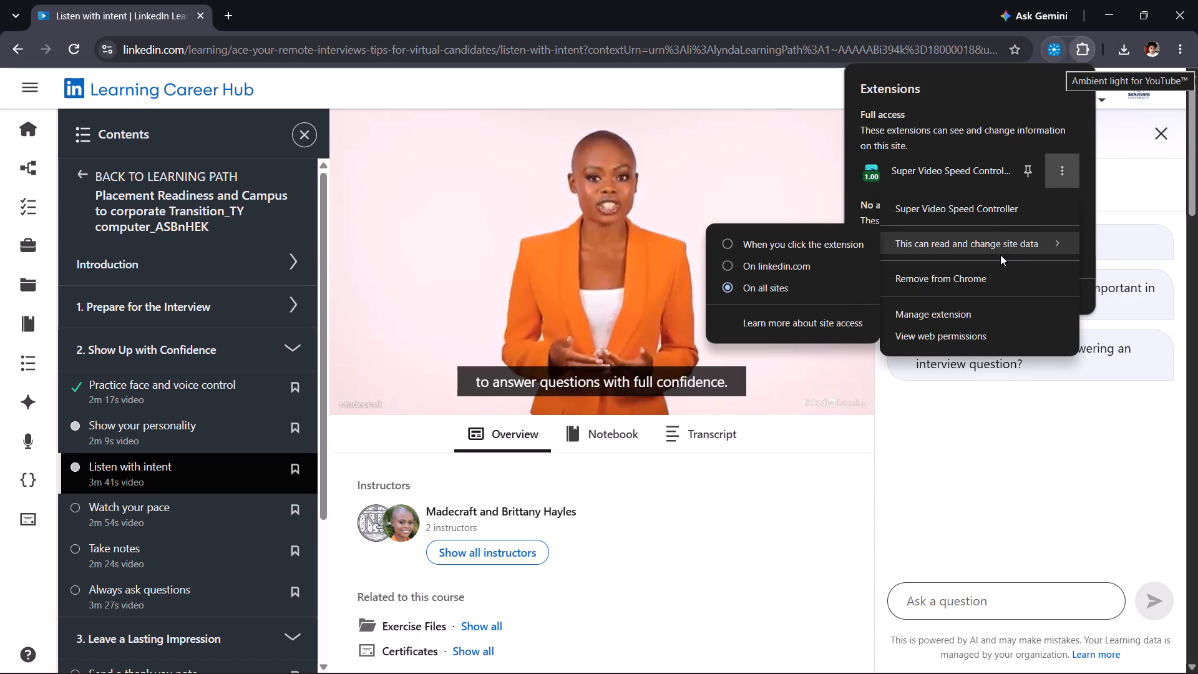
{"action": "left_click", "coordinate": [991, 317]}
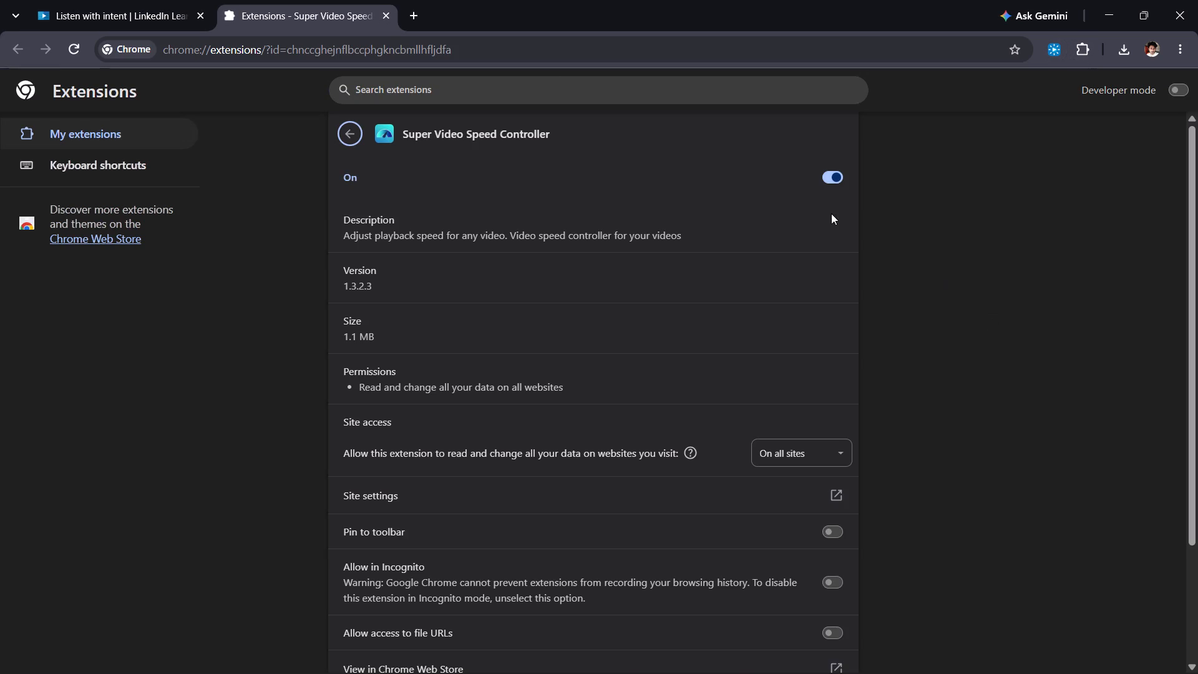
{"action": "left_click", "coordinate": [387, 17]}
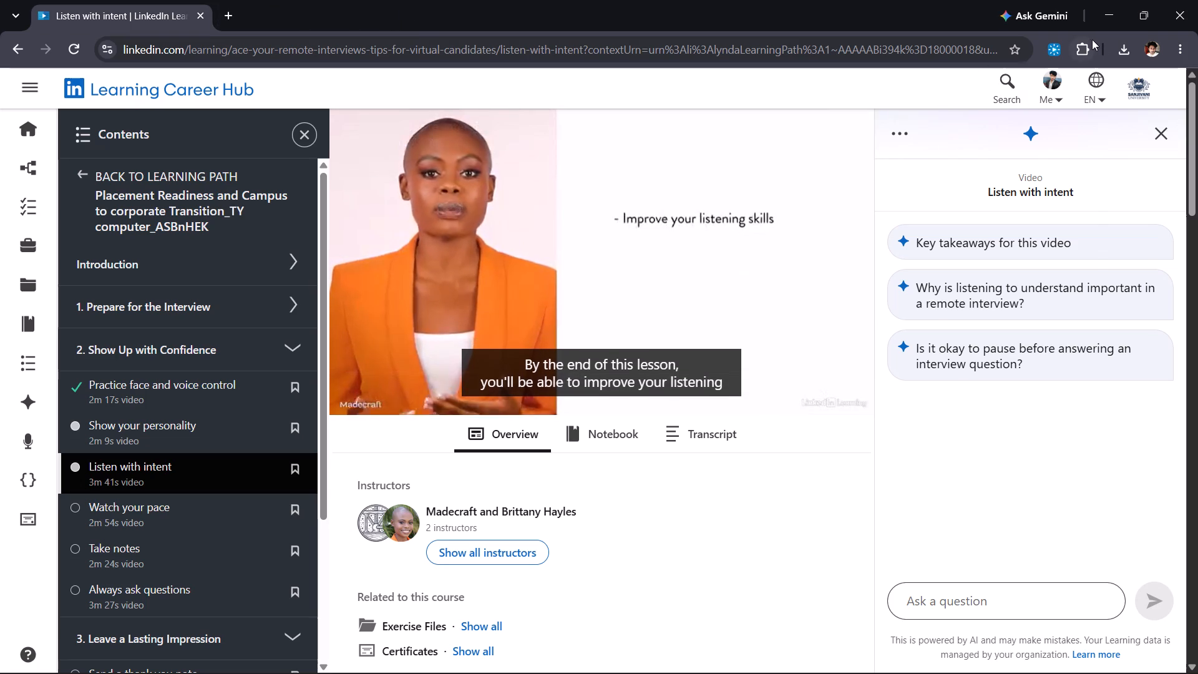
Open the Super Video Speed Controller extension for the Listen with intent video.
{"action": "left_click", "coordinate": [1090, 39]}
{"action": "left_click", "coordinate": [984, 165]}
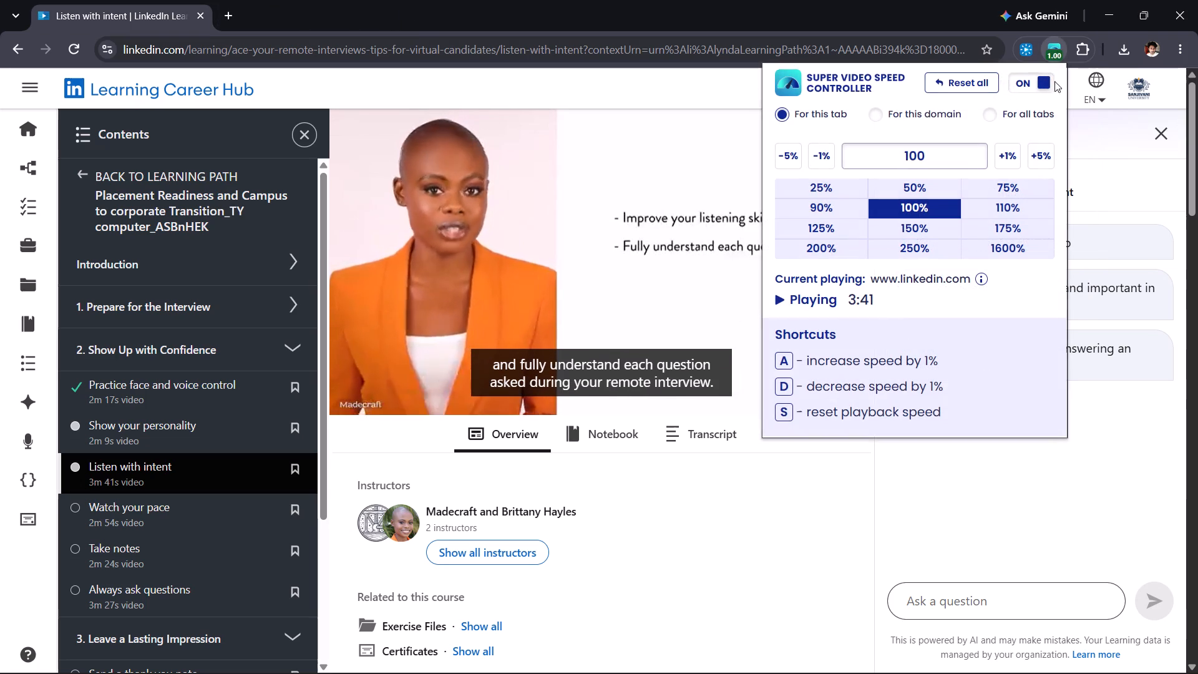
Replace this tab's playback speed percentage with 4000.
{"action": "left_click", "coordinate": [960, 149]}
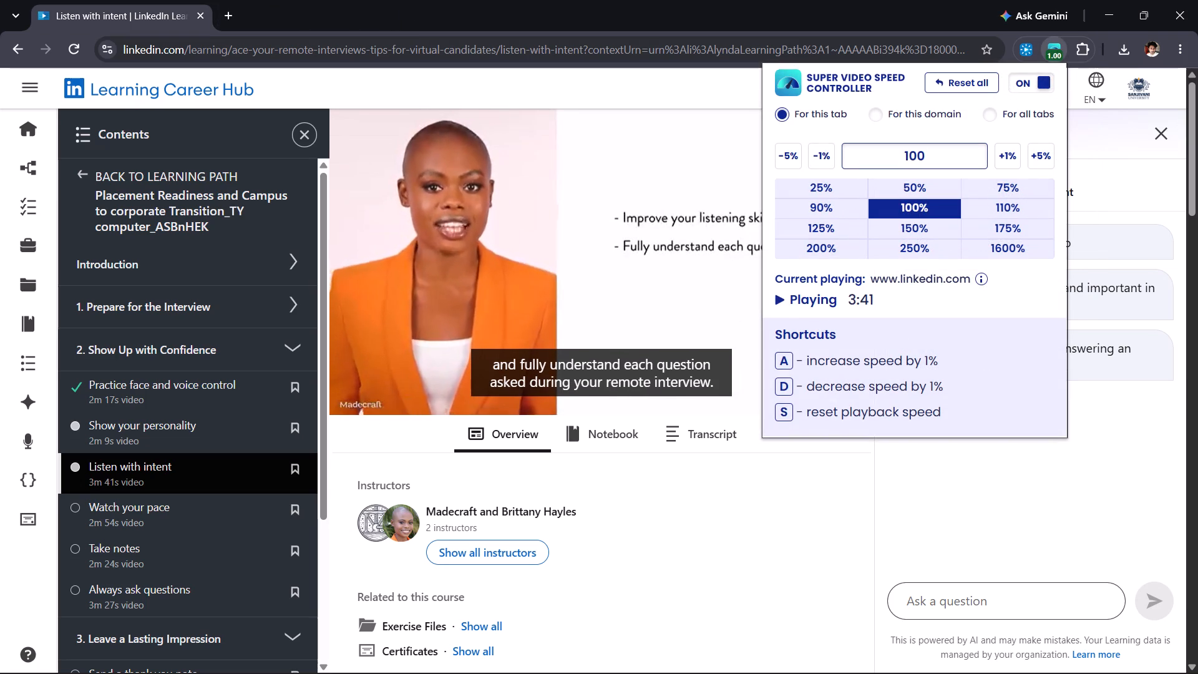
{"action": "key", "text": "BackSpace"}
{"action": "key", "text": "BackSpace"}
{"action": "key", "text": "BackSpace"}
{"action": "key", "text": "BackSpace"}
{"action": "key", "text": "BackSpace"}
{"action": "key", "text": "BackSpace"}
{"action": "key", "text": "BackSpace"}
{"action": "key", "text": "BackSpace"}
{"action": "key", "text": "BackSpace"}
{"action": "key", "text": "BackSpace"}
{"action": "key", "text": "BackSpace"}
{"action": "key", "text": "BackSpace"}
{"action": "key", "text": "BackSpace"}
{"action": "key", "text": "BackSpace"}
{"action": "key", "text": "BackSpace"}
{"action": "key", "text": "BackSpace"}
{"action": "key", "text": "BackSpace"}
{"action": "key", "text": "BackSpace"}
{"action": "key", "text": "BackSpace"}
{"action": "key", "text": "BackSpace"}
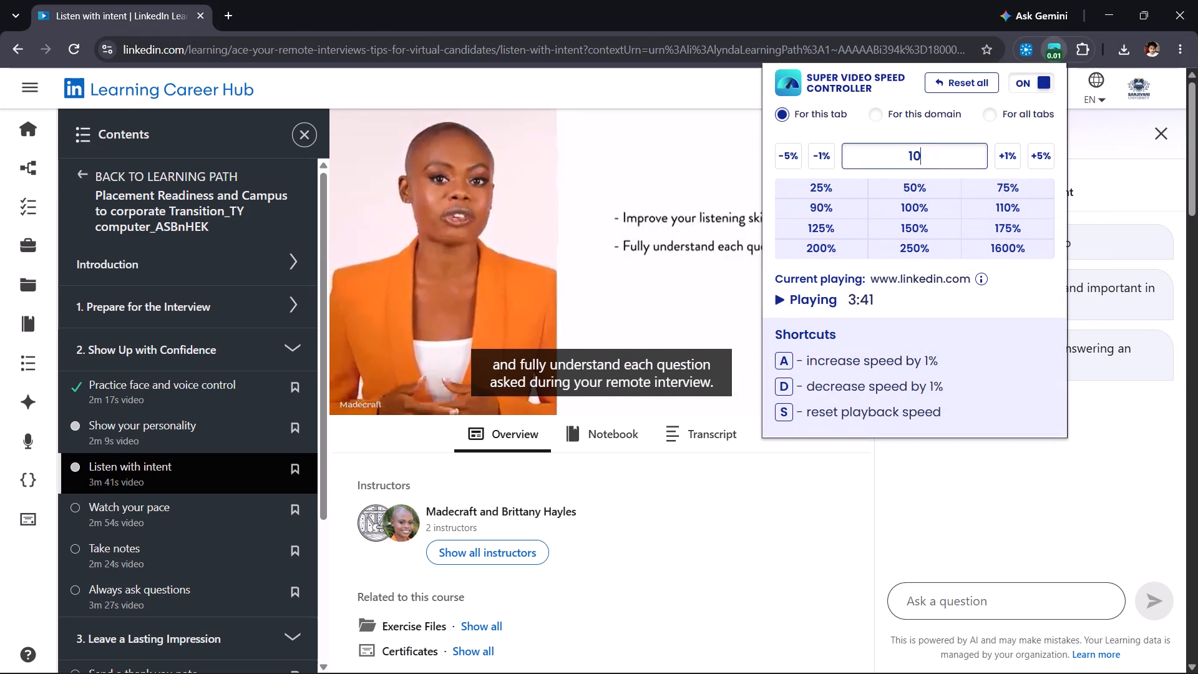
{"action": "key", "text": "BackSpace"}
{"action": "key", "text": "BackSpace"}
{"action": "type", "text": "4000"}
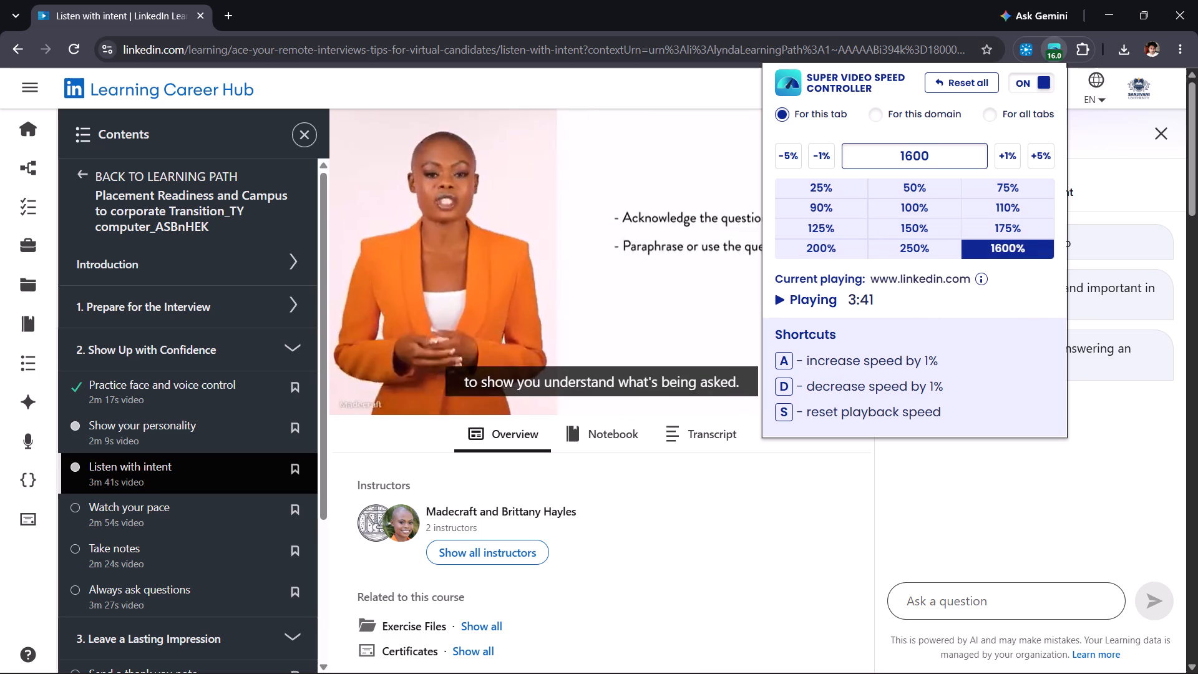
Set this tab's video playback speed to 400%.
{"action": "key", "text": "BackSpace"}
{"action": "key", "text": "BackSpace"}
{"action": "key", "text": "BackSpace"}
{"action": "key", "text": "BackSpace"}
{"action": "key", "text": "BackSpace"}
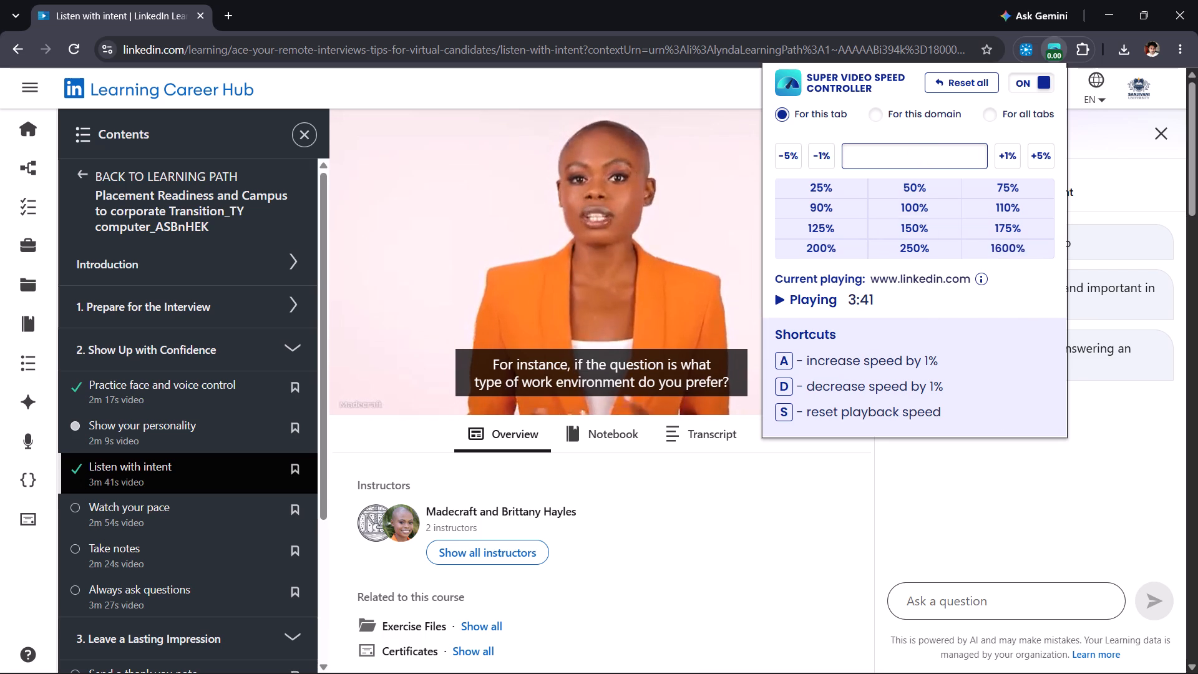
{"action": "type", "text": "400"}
Set this tab's video playback speed to 600% and dismiss the speed controller.
{"action": "key", "text": "BackSpace"}
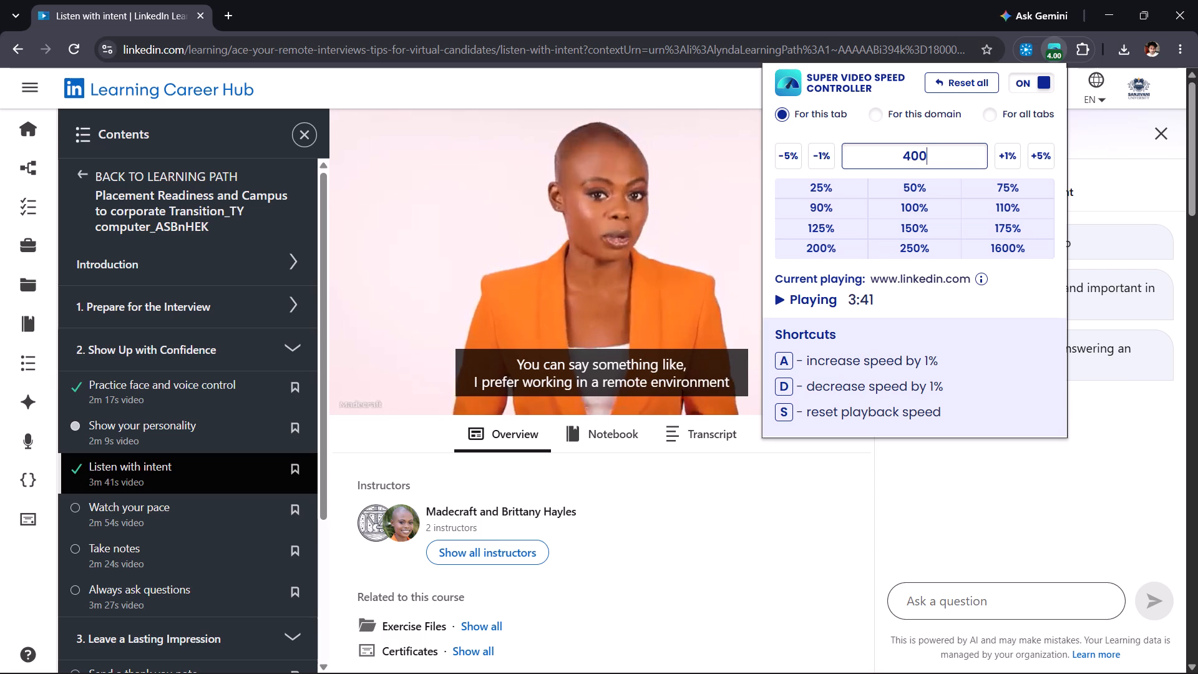
{"action": "key", "text": "BackSpace"}
{"action": "key", "text": "BackSpace"}
{"action": "type", "text": "600"}
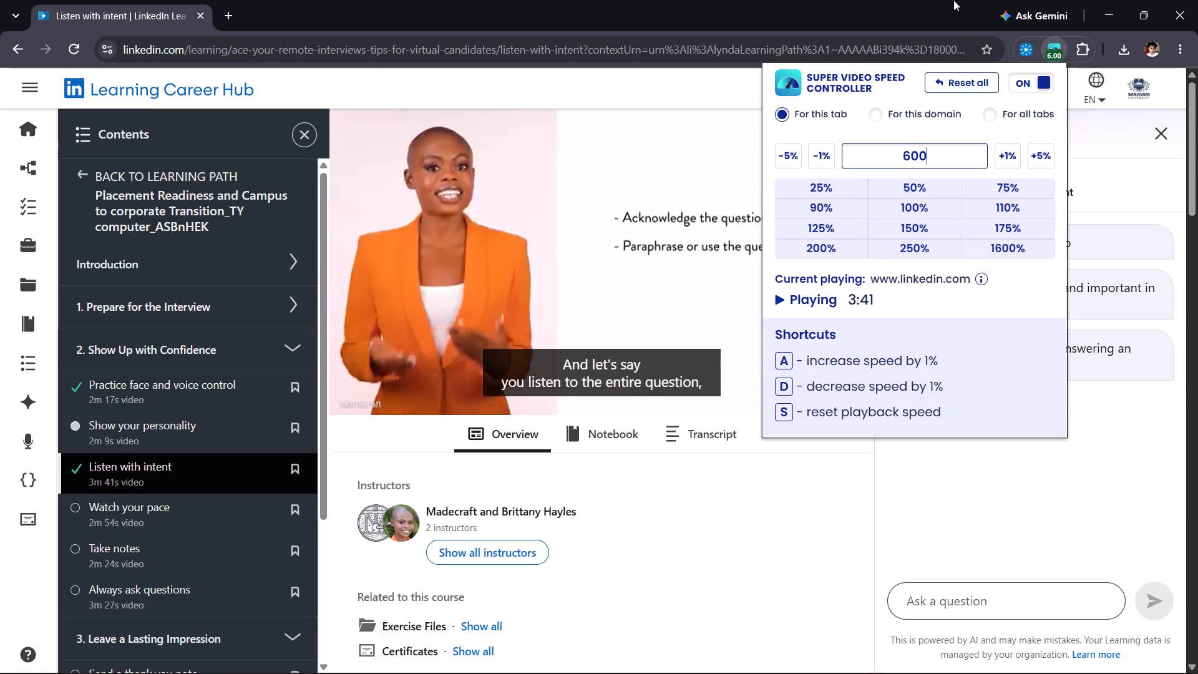
{"action": "left_click", "coordinate": [620, 211]}
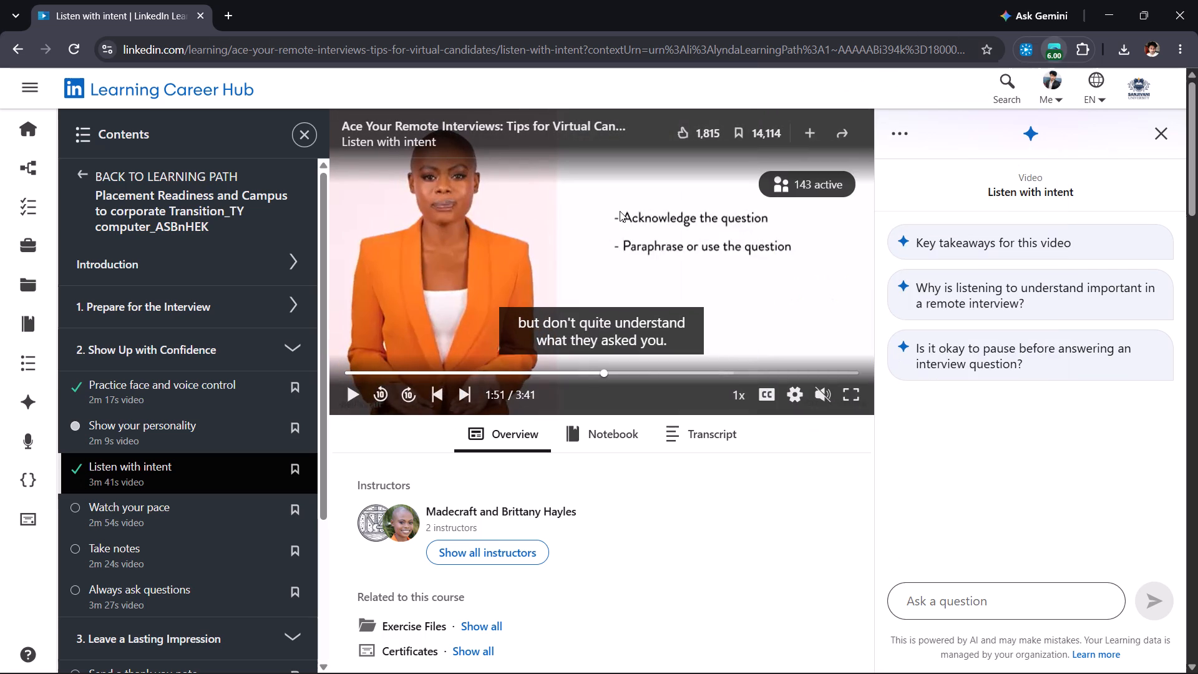